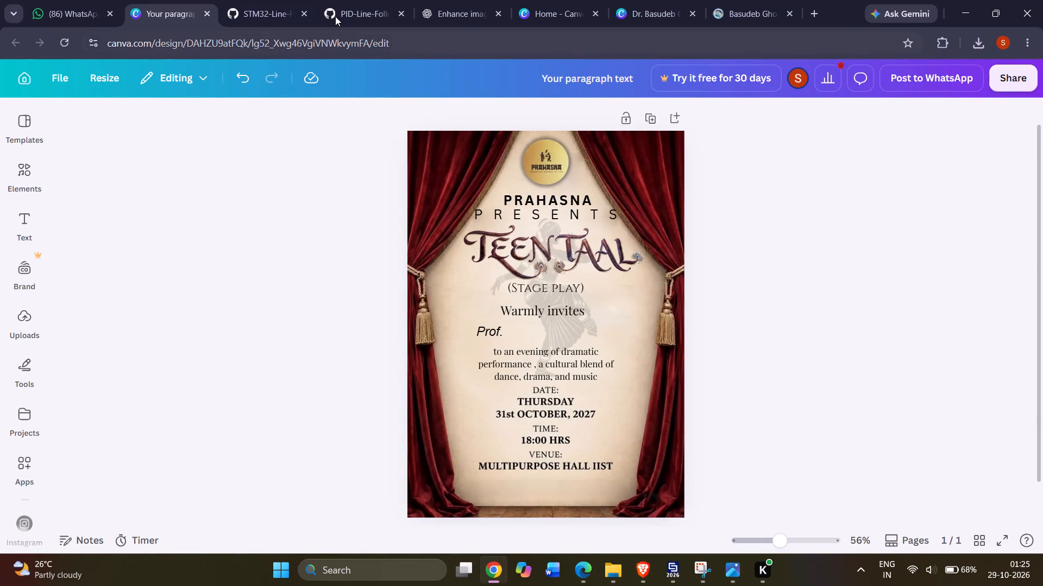
Copy the web address of the Canva invitation design and open it in the empty tab of the Brave browser.
{"action": "left_click_drag", "start_coordinate": [394, 40], "coordinate": [41, 24]}
{"action": "key", "text": "ctrl+c"}
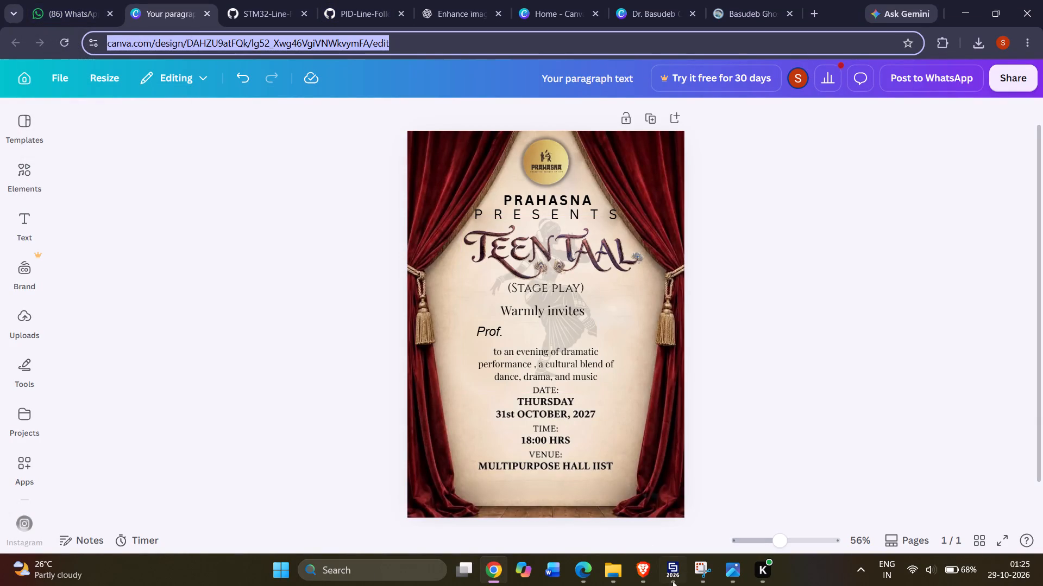
{"action": "left_click", "coordinate": [646, 575]}
{"action": "left_click", "coordinate": [555, 0]}
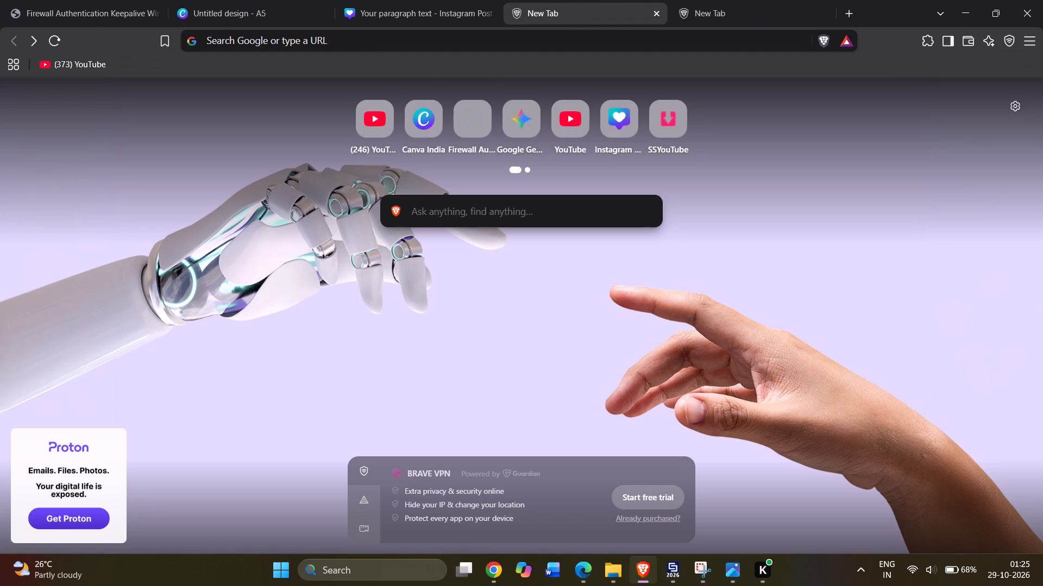
{"action": "left_click", "coordinate": [518, 45]}
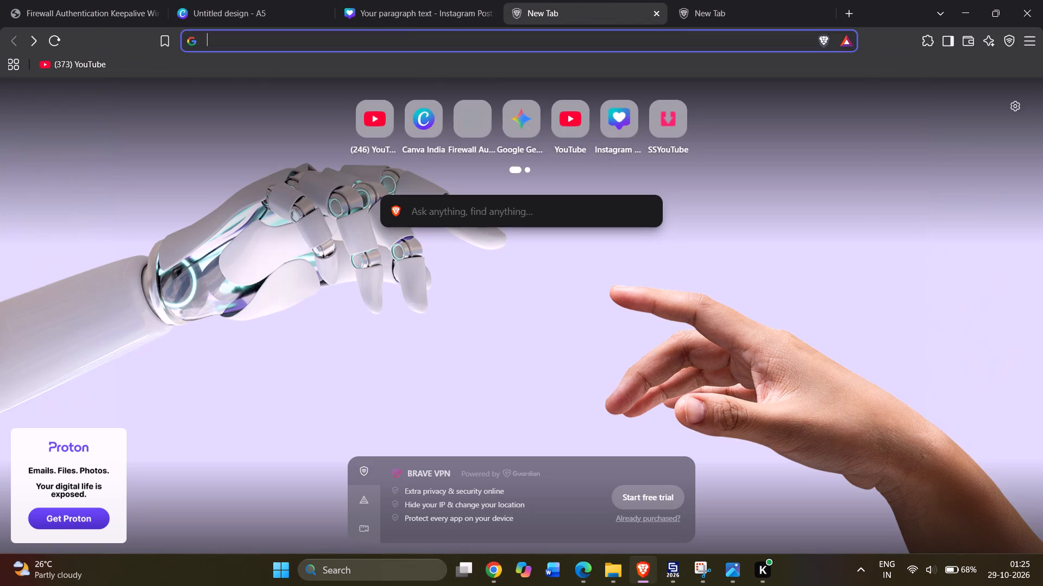
{"action": "key", "text": "ctrl+v"}
{"action": "key", "text": "Return"}
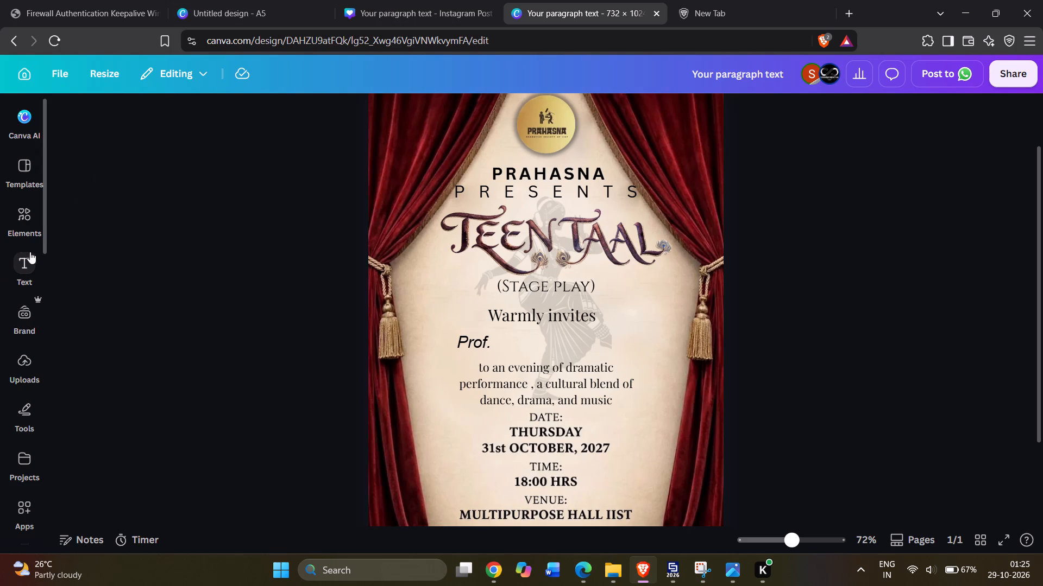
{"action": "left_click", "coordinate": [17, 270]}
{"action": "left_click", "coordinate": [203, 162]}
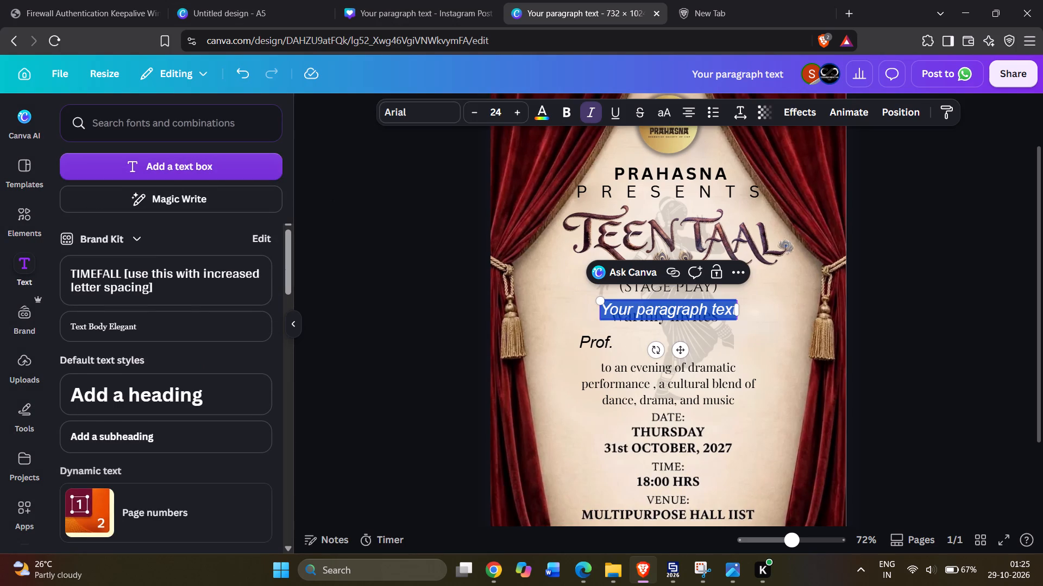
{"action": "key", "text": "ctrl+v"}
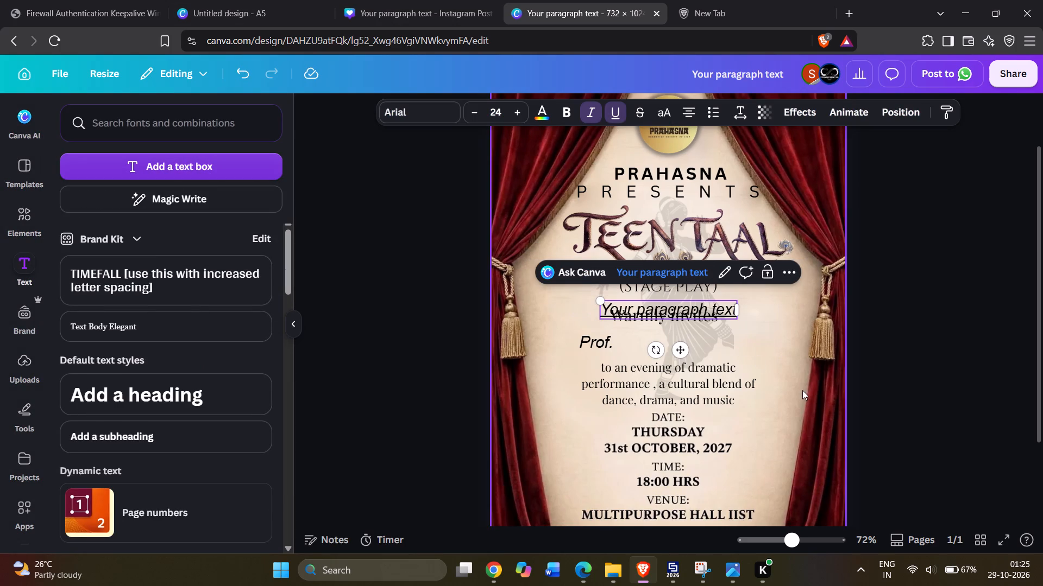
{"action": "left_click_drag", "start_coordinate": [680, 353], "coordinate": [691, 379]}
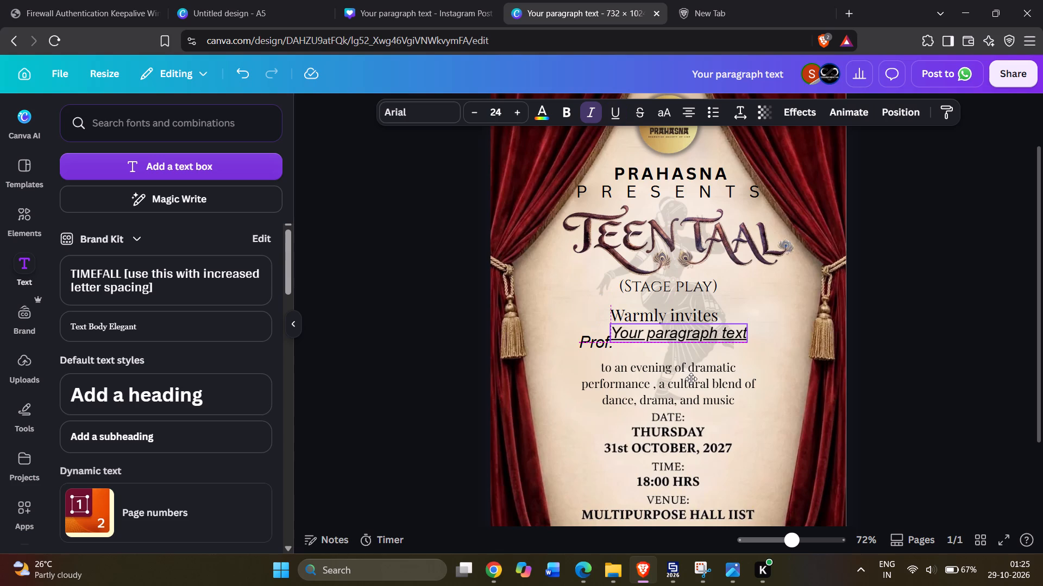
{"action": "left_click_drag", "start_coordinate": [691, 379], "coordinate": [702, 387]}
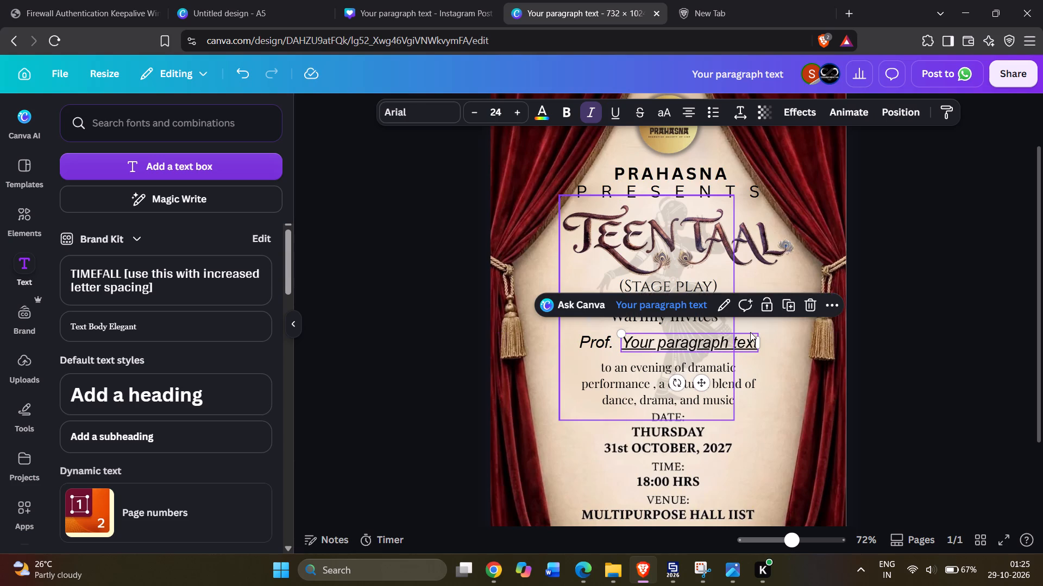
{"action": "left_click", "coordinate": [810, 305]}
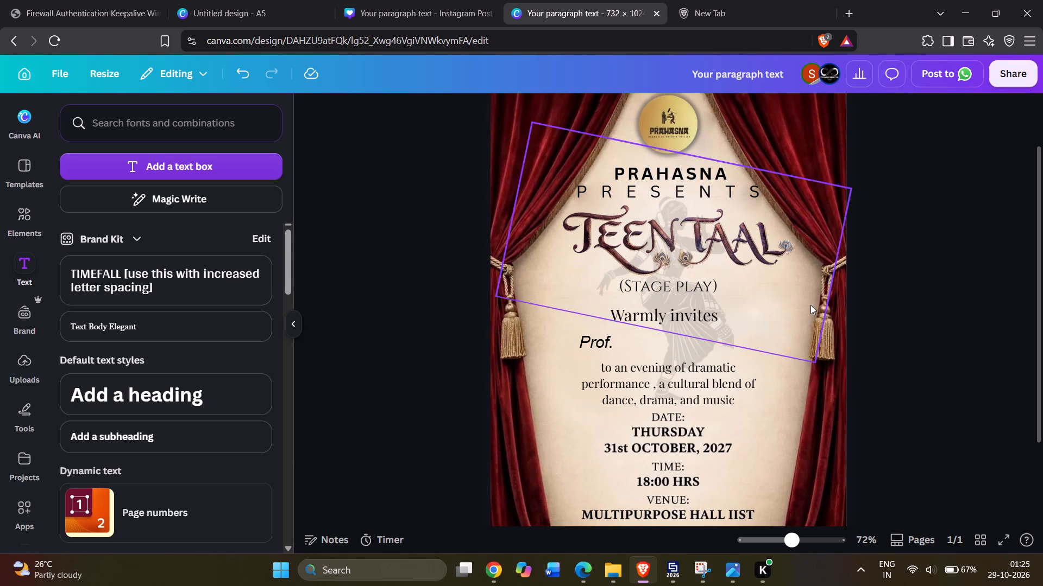
Search the web for "iist avin" in the spare new tab.
{"action": "left_click", "coordinate": [745, 0]}
{"action": "left_click", "coordinate": [638, 44]}
{"action": "type", "text": "iist avin"}
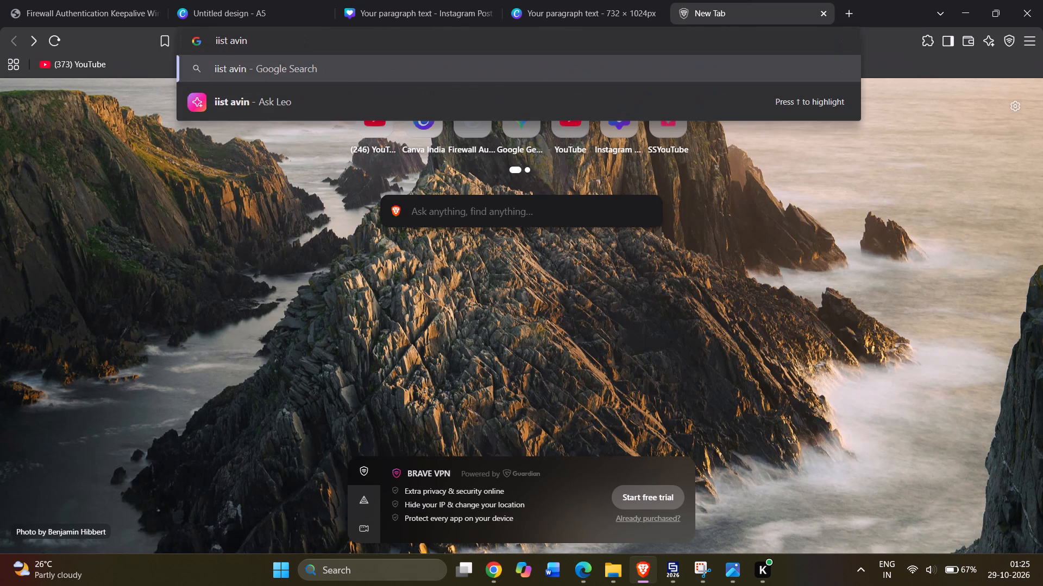
Search the web for "iist avionics department faculty" and open the Faculty - Avionics page of the institute's site.
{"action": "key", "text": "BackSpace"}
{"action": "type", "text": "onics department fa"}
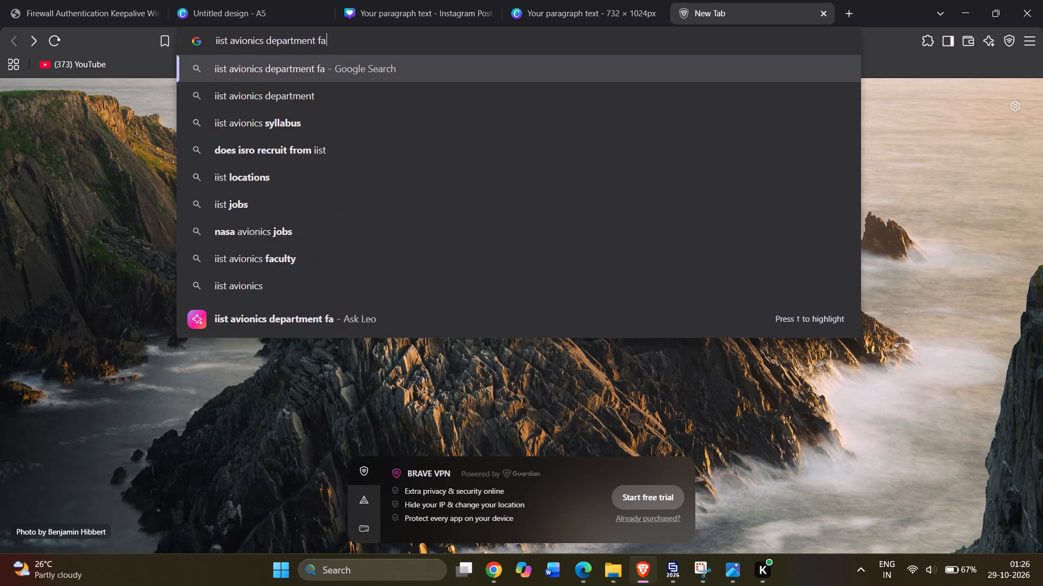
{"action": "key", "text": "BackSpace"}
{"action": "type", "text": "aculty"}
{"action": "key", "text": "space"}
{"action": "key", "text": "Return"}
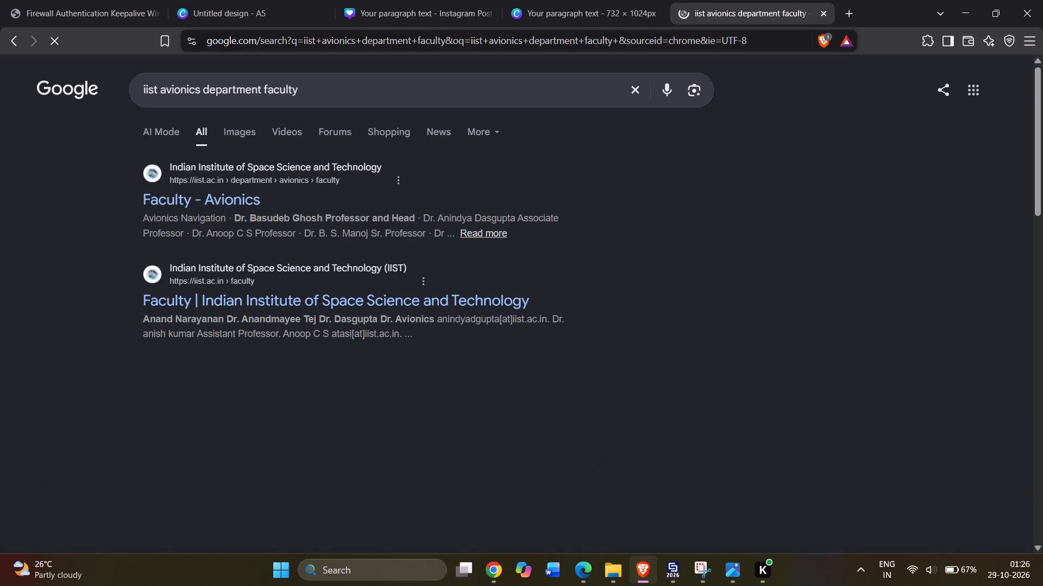
{"action": "left_click", "coordinate": [203, 190]}
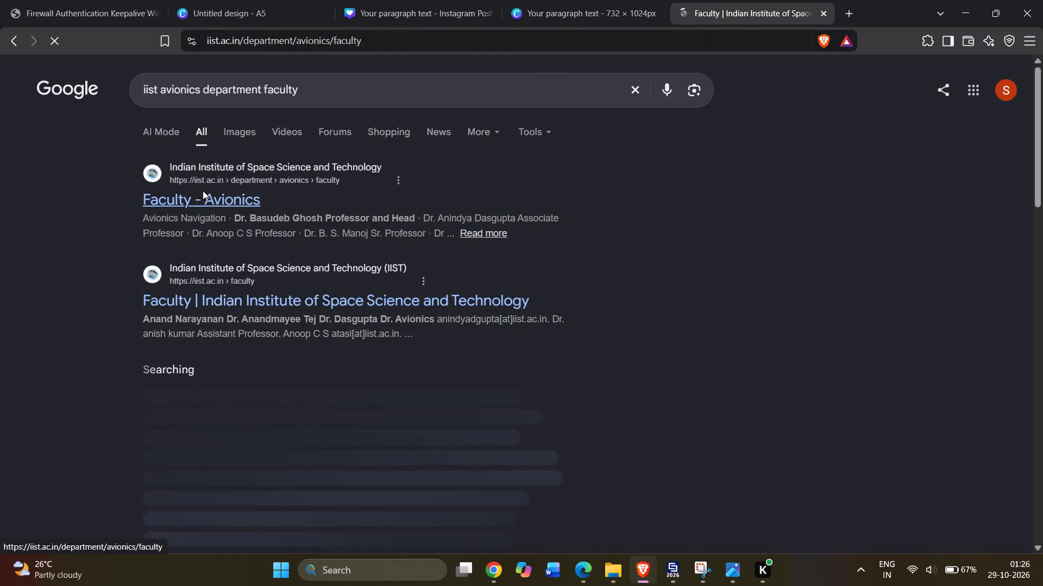
Open the profile of the Avionics department's Professor and Head and copy the titled name from its heading.
{"action": "scroll", "coordinate": [303, 317], "scroll_direction": "down", "scroll_amount": 3}
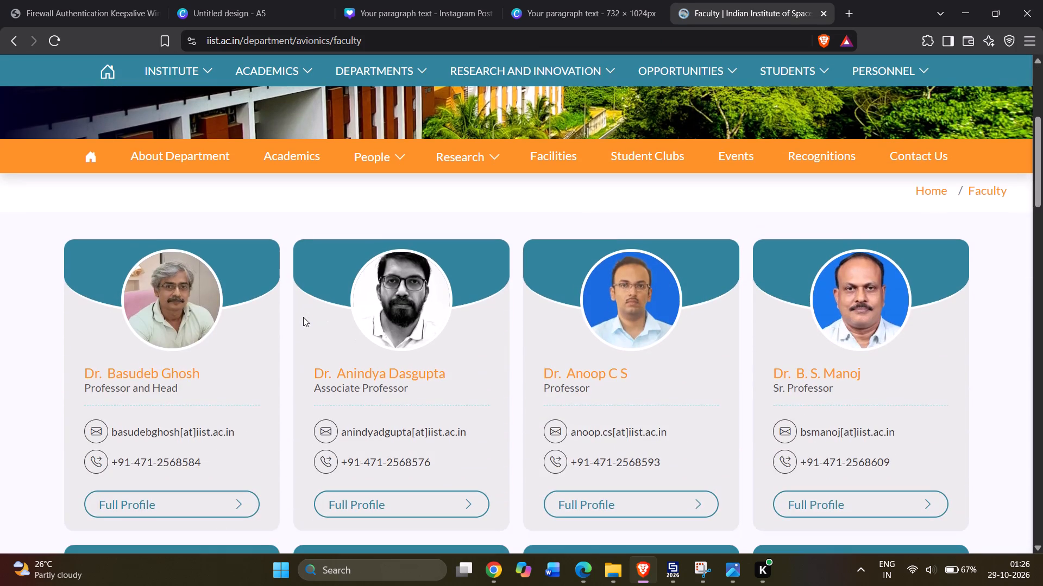
{"action": "left_click", "coordinate": [178, 311]}
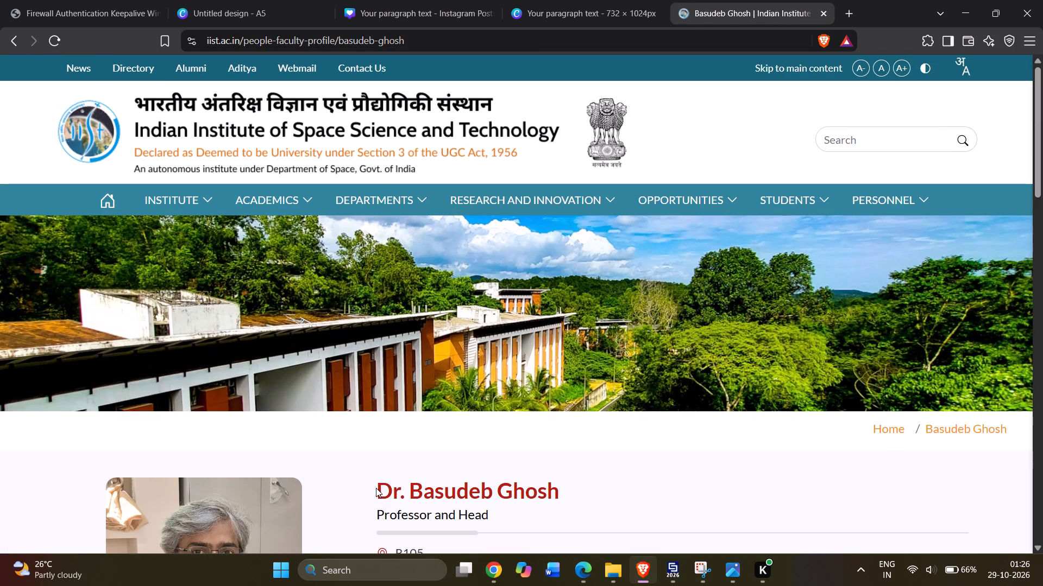
{"action": "left_click_drag", "start_coordinate": [378, 487], "coordinate": [576, 480]}
{"action": "key", "text": "ctrl+c"}
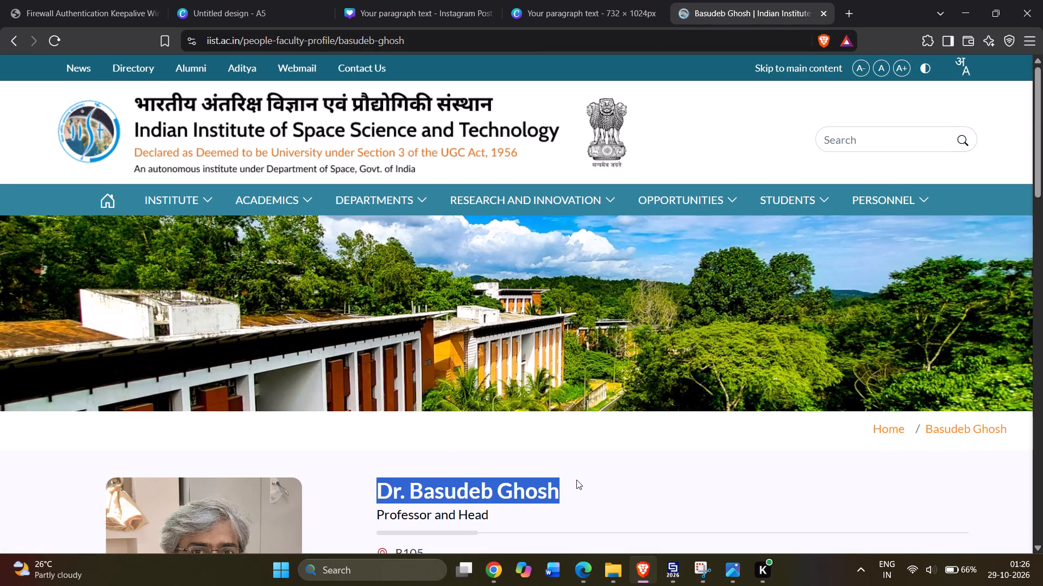
In the Canva invitation design, add a text box containing the copied name and place it beside "Prof." below "Warmly invites".
{"action": "left_click", "coordinate": [533, 0]}
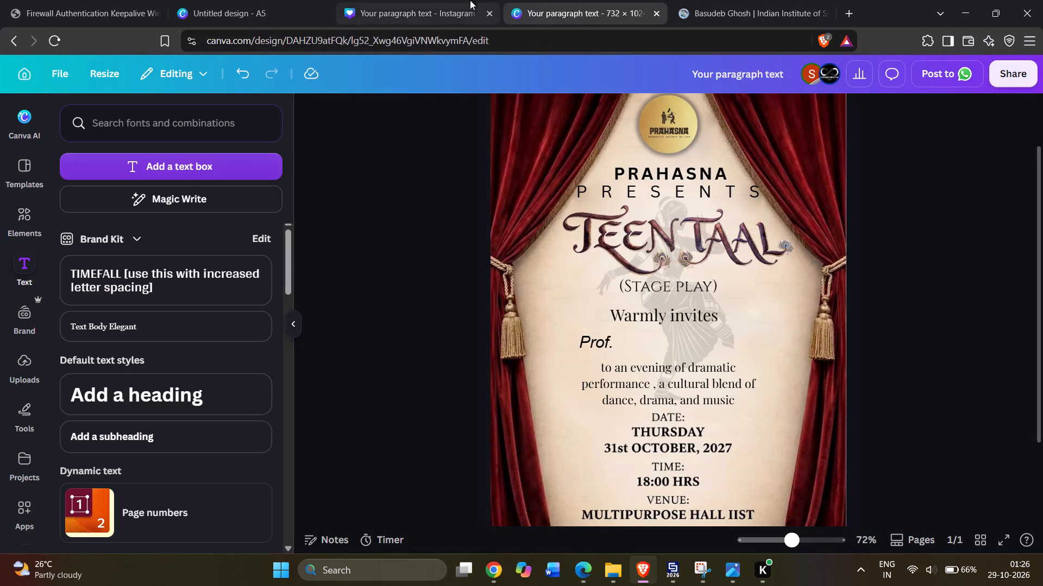
{"action": "left_click", "coordinate": [210, 162]}
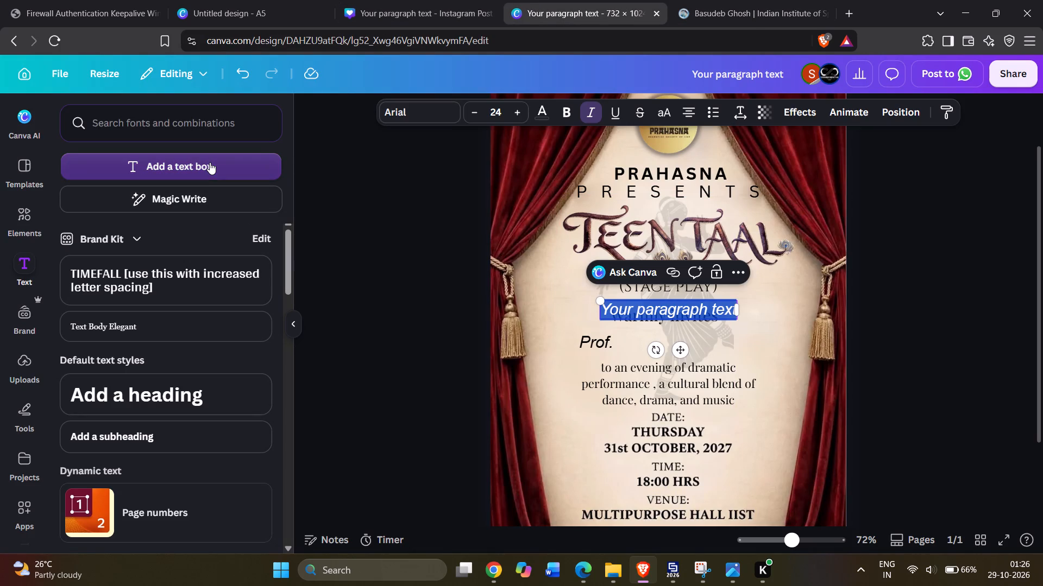
{"action": "key", "text": "BackSpace"}
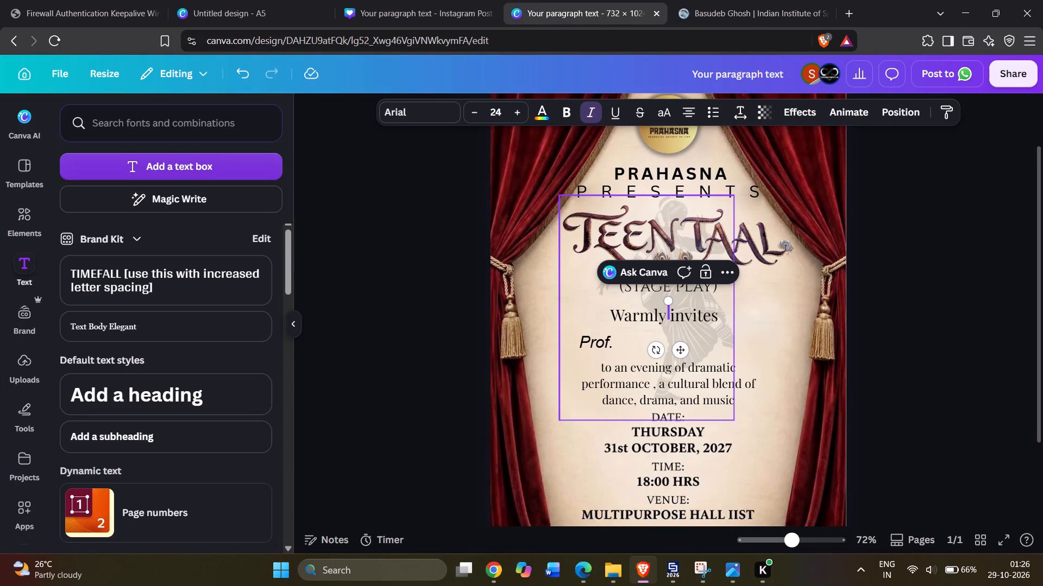
{"action": "key", "text": "ctrl+v"}
{"action": "left_click_drag", "start_coordinate": [683, 374], "coordinate": [710, 406]}
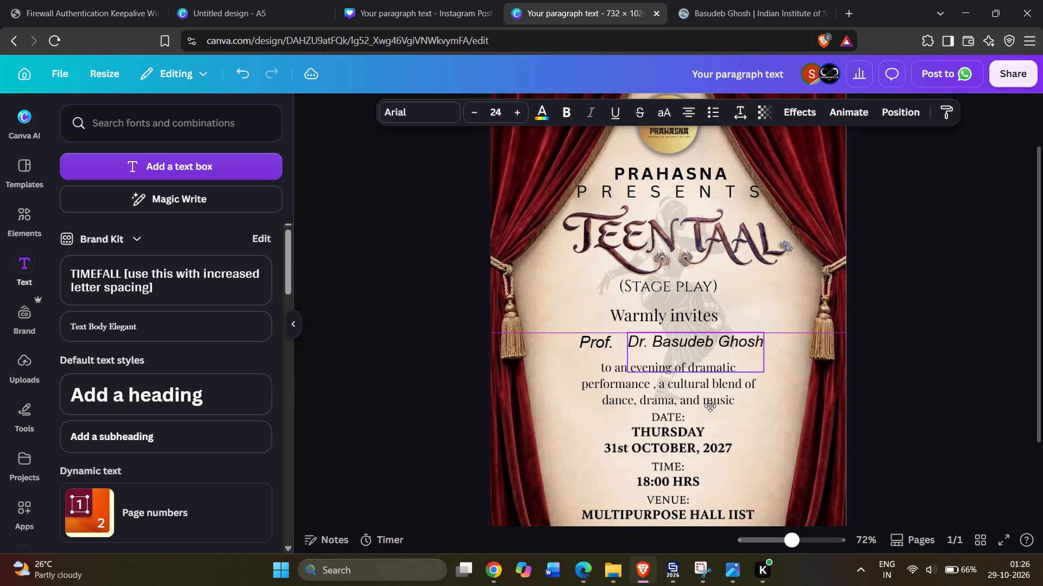
{"action": "left_click_drag", "start_coordinate": [710, 406], "coordinate": [711, 406]}
{"action": "left_click", "coordinate": [947, 360]}
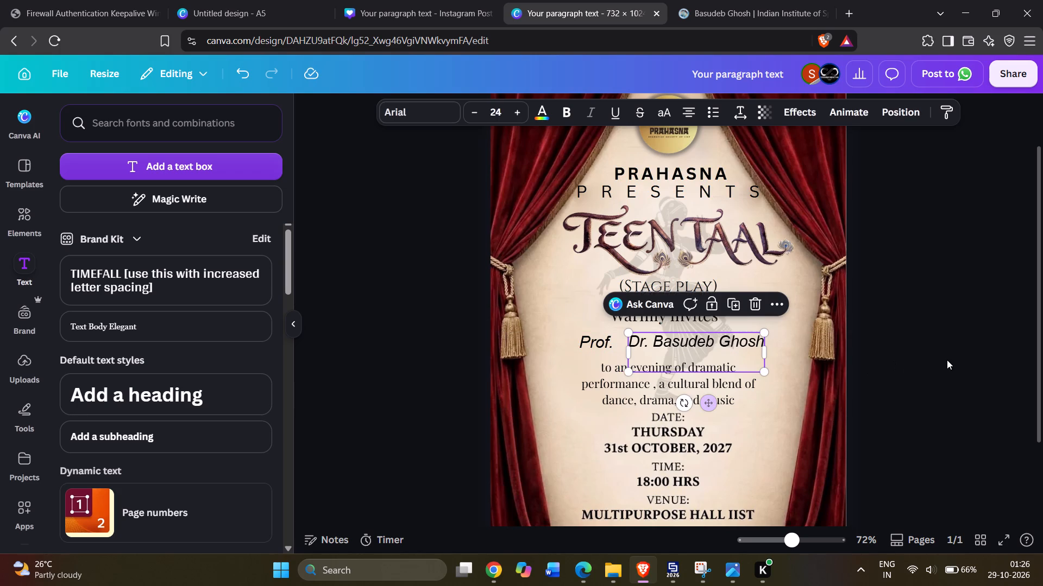
Select the "Prof." text on the invitation through the design's layer list.
{"action": "left_click", "coordinate": [601, 341]}
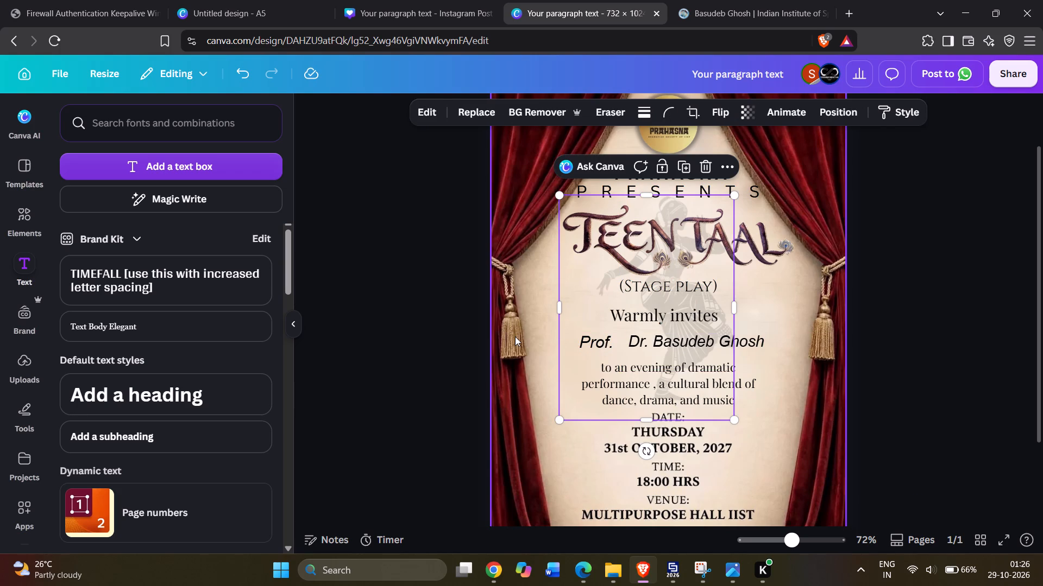
{"action": "left_click", "coordinate": [515, 336]}
{"action": "key", "text": "alt+1"}
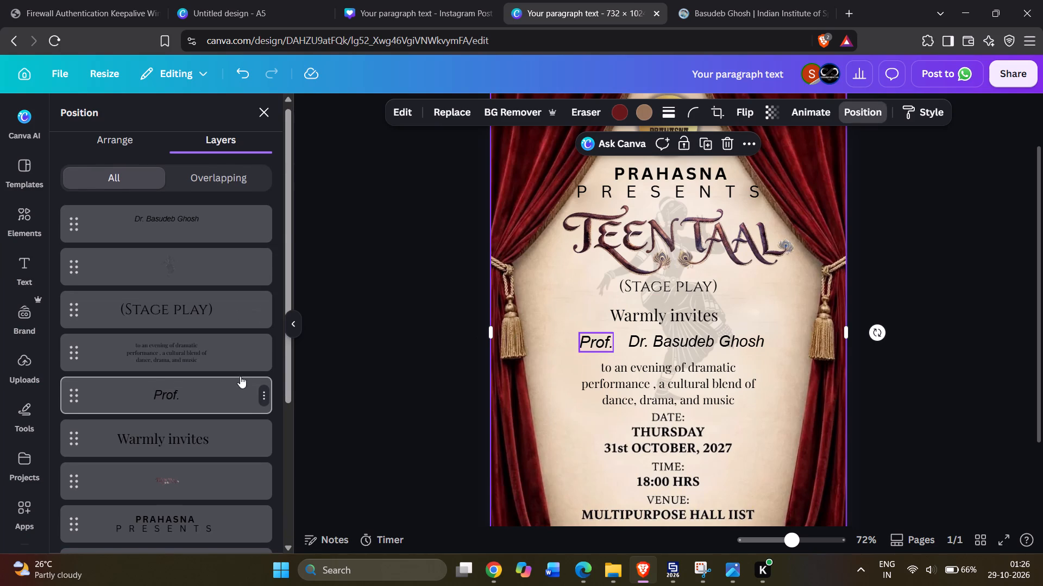
{"action": "left_click", "coordinate": [192, 387]}
{"action": "left_click", "coordinate": [598, 335]}
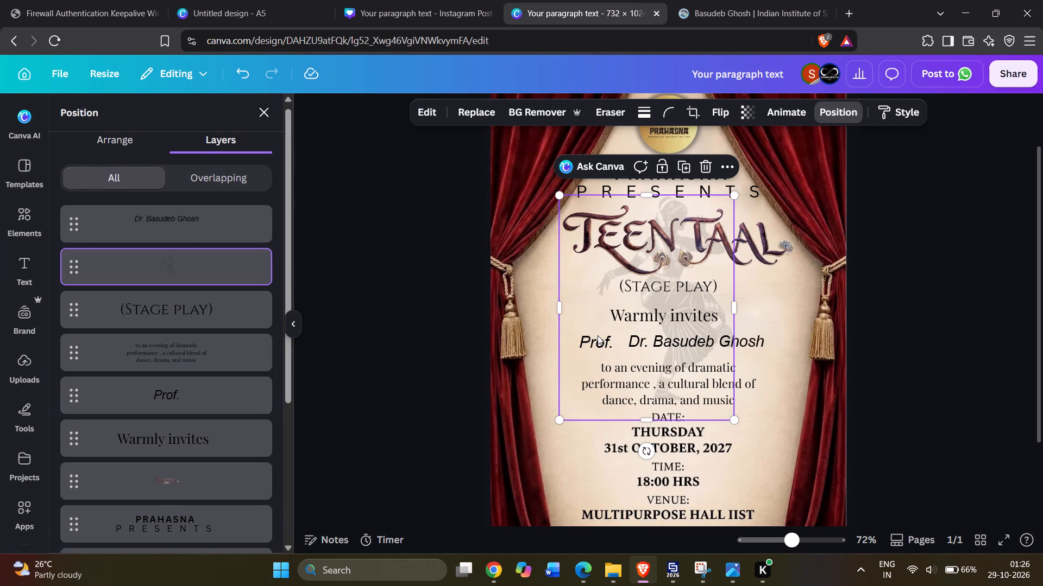
{"action": "left_click", "coordinate": [599, 340]}
{"action": "left_click", "coordinate": [599, 340]}
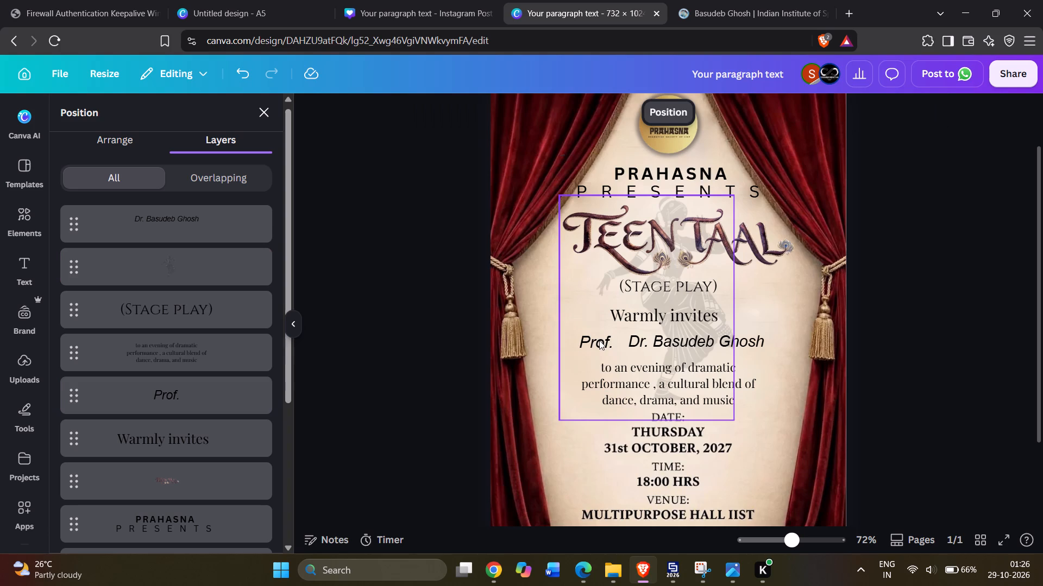
{"action": "left_click", "coordinate": [176, 388]}
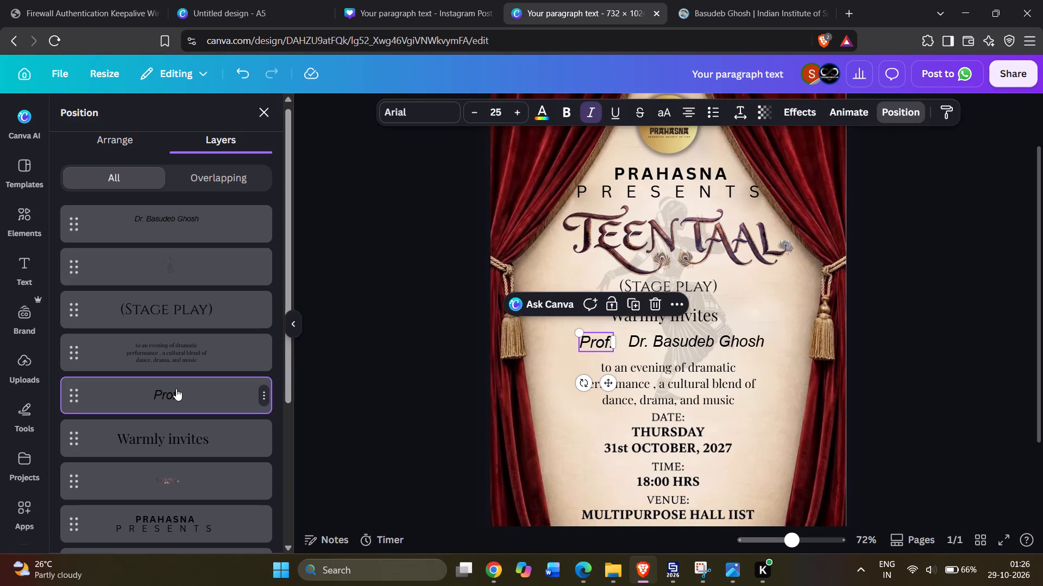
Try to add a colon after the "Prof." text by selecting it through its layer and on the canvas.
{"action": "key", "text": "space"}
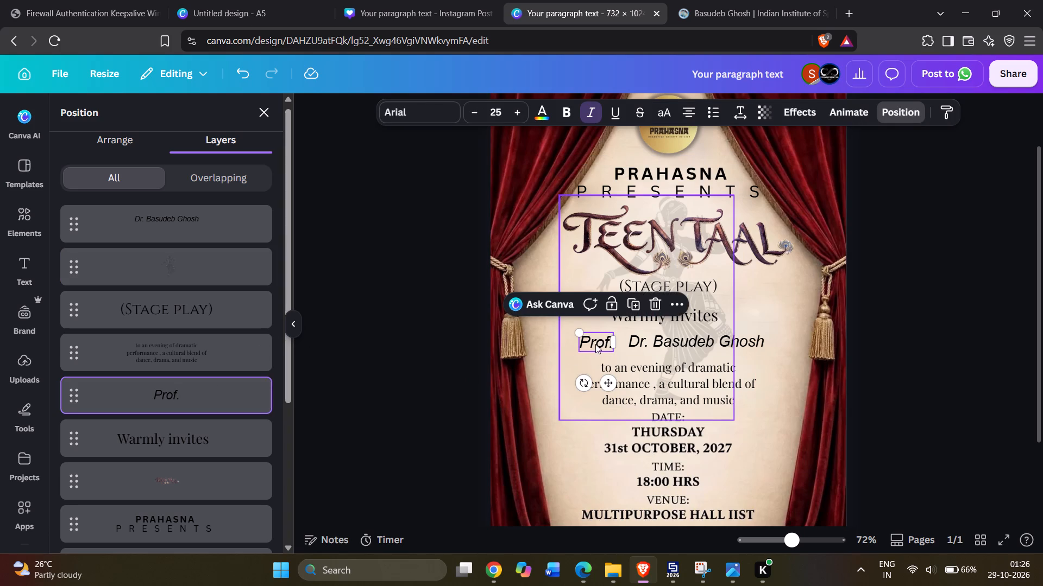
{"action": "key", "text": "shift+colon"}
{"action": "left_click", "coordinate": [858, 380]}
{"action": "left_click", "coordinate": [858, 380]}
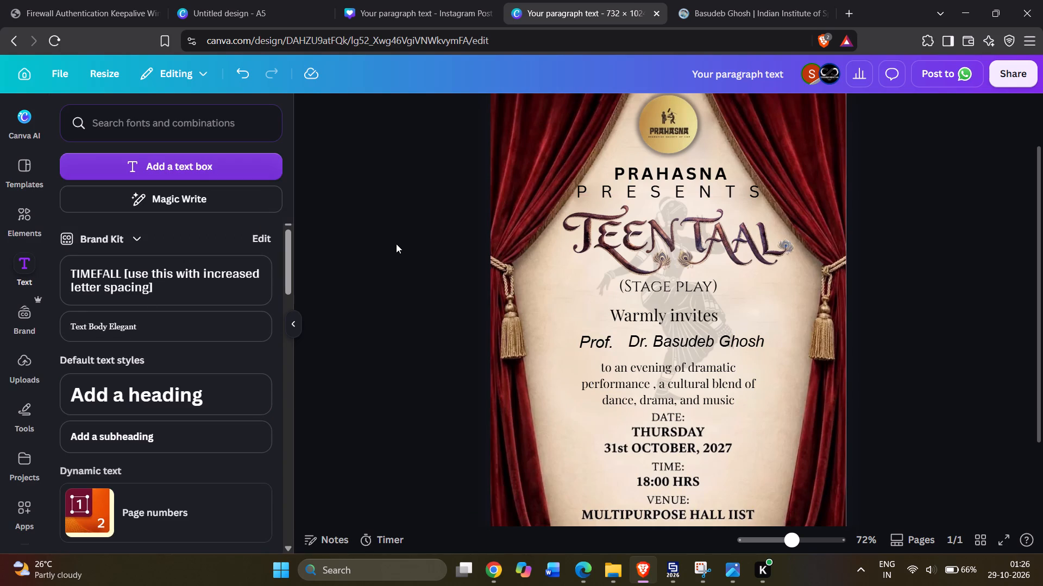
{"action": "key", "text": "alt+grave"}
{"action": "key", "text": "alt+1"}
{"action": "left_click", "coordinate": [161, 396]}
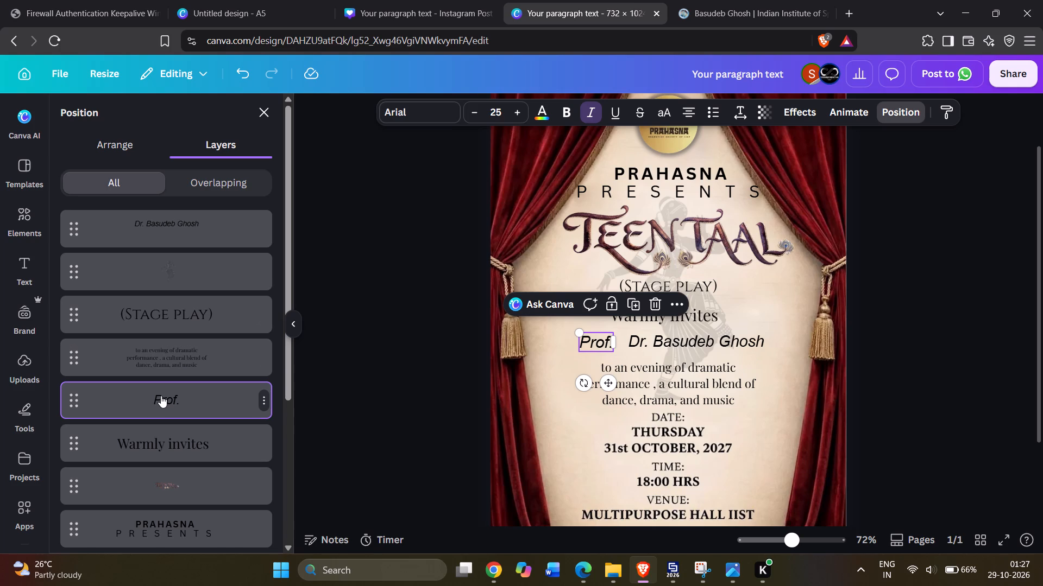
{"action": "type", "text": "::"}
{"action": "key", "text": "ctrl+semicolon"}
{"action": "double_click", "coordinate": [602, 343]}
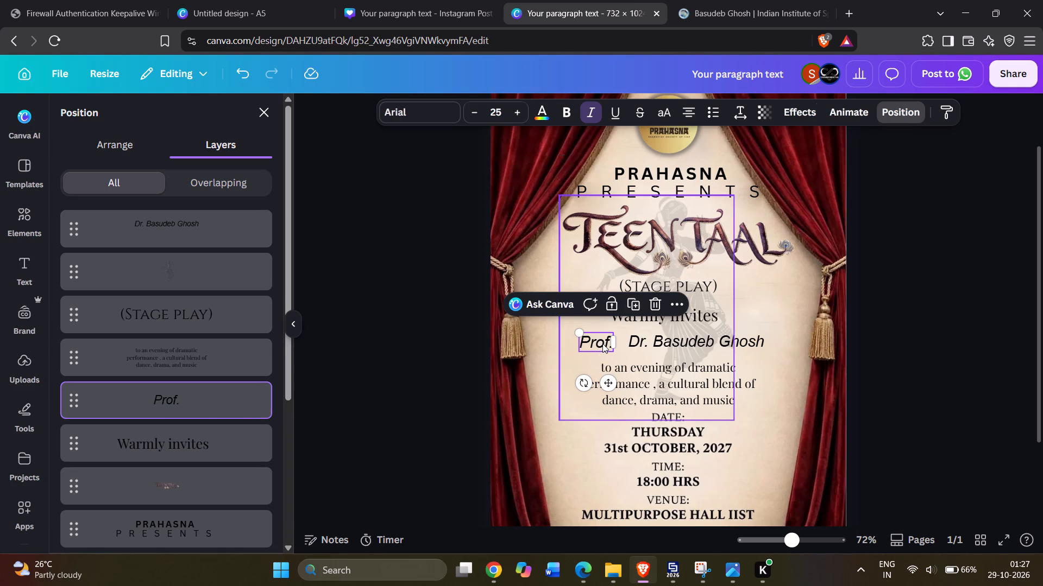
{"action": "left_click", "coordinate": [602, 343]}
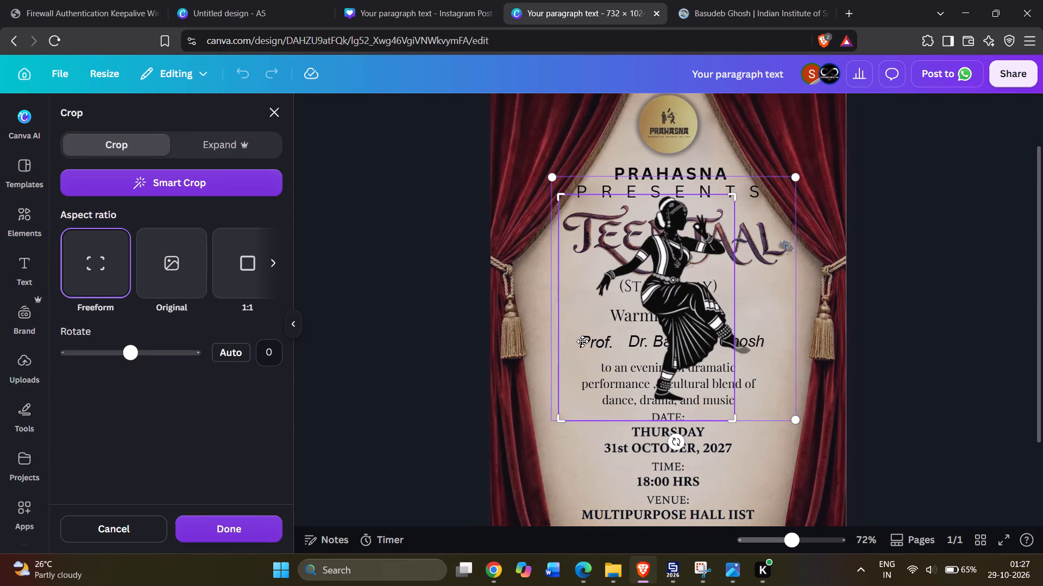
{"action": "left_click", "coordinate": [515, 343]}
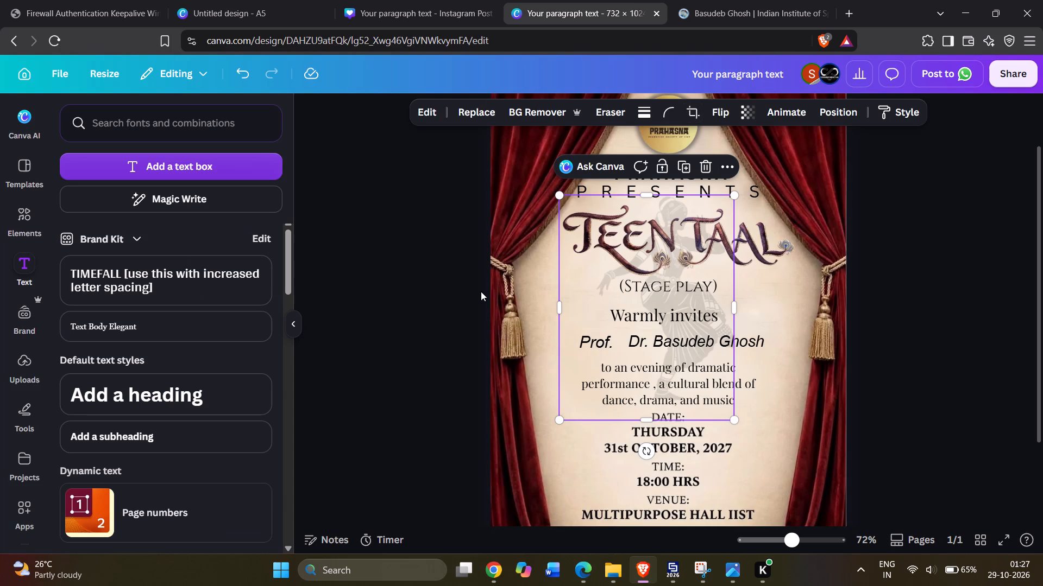
Shift the dancer silhouette away from the "Prof." text and add a colon so the text reads "Prof.:".
{"action": "left_click_drag", "start_coordinate": [610, 298], "coordinate": [687, 307]}
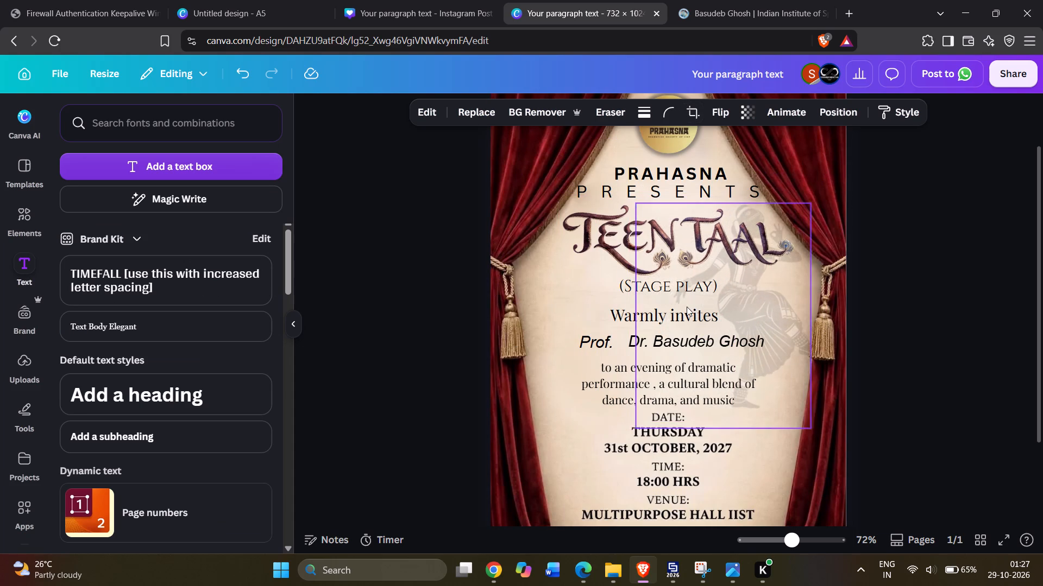
{"action": "left_click", "coordinate": [592, 339]}
{"action": "left_click", "coordinate": [603, 341]}
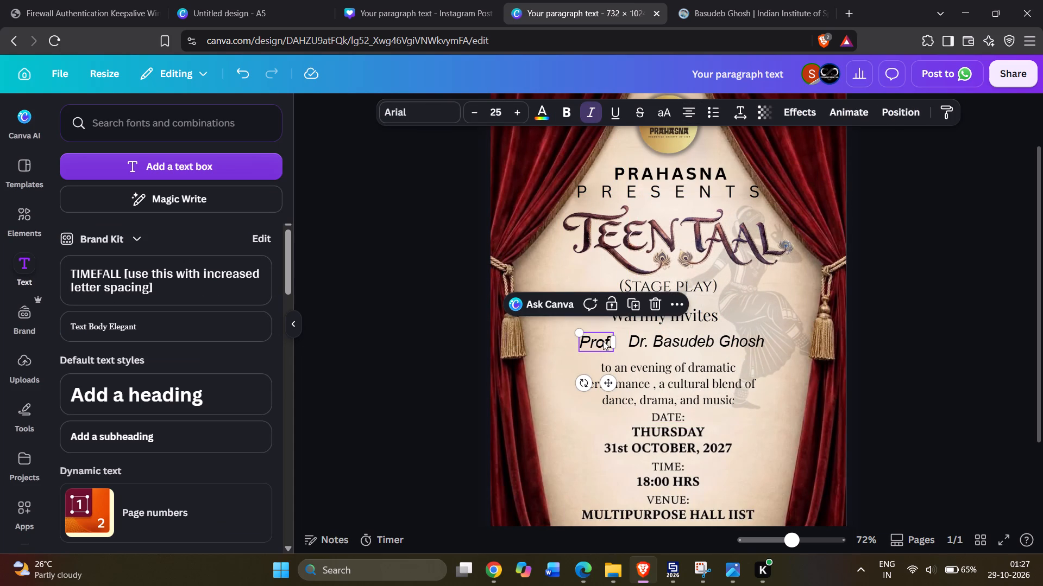
{"action": "key", "text": "Right"}
{"action": "key", "text": "Right"}
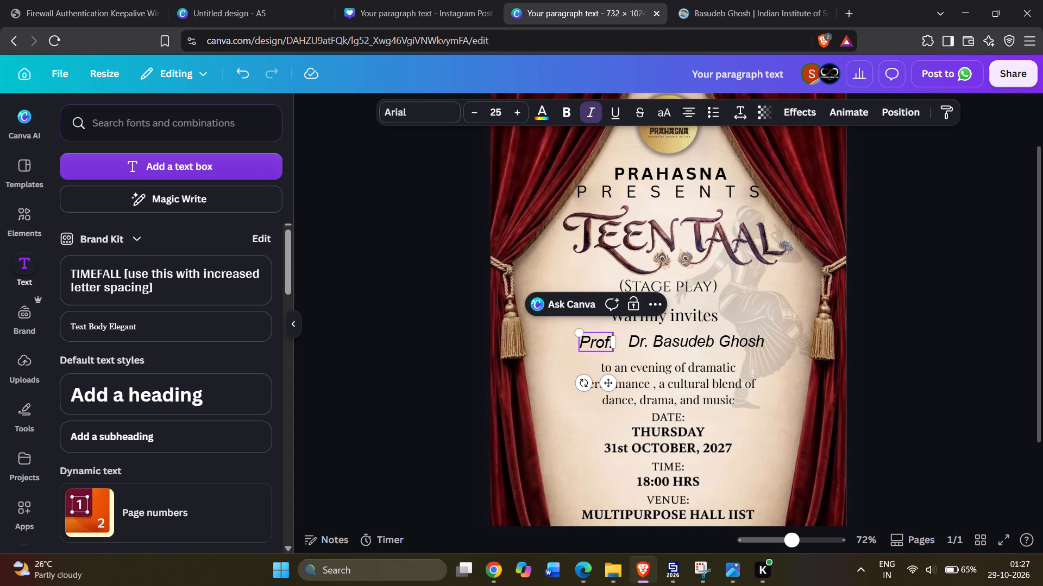
{"action": "key", "text": "shift+colon"}
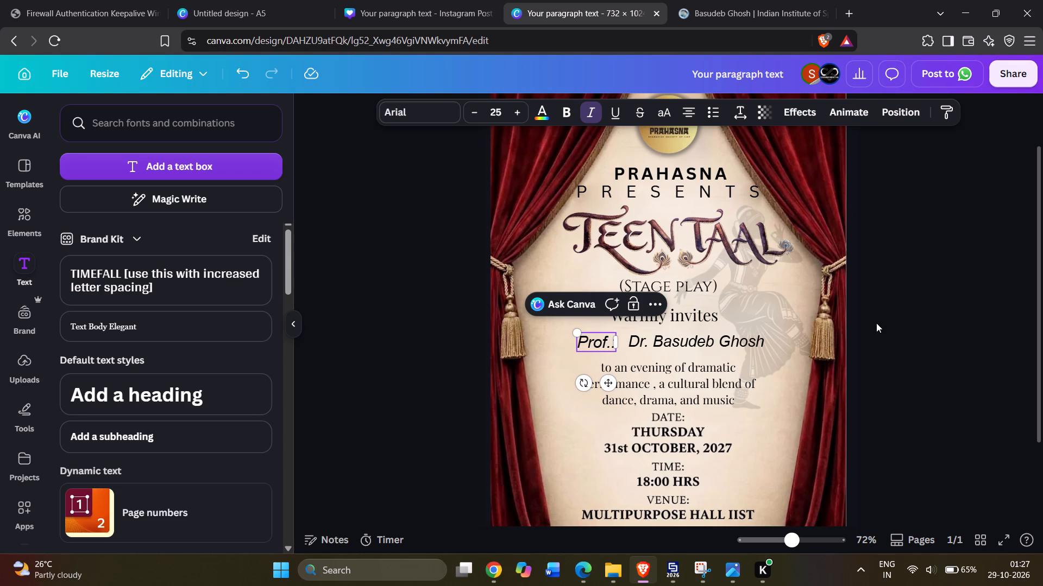
Move the dancer silhouette back behind the central invitation text.
{"action": "left_click_drag", "start_coordinate": [758, 321], "coordinate": [664, 320]}
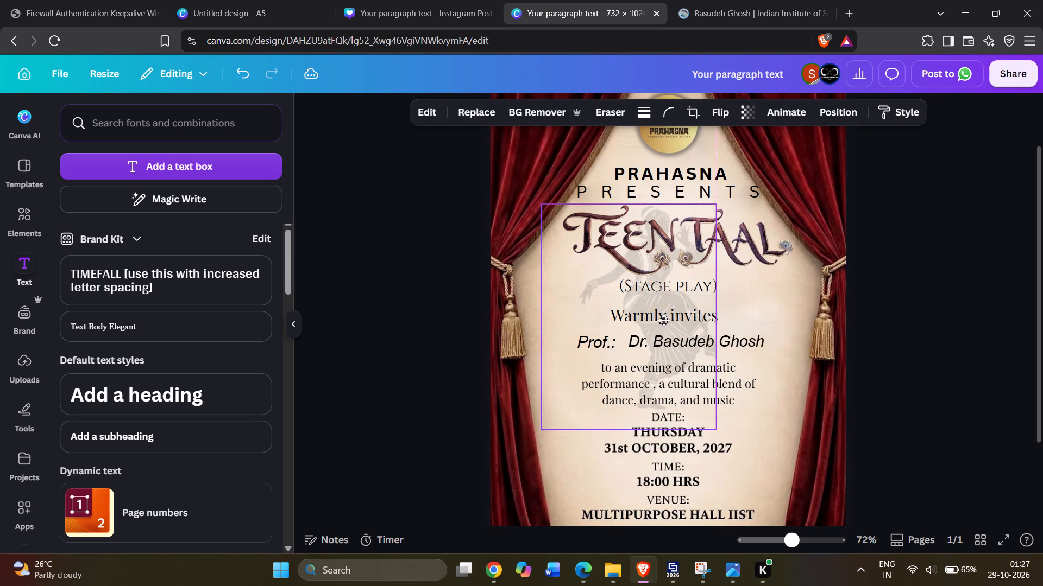
{"action": "left_click_drag", "start_coordinate": [664, 320], "coordinate": [667, 321]}
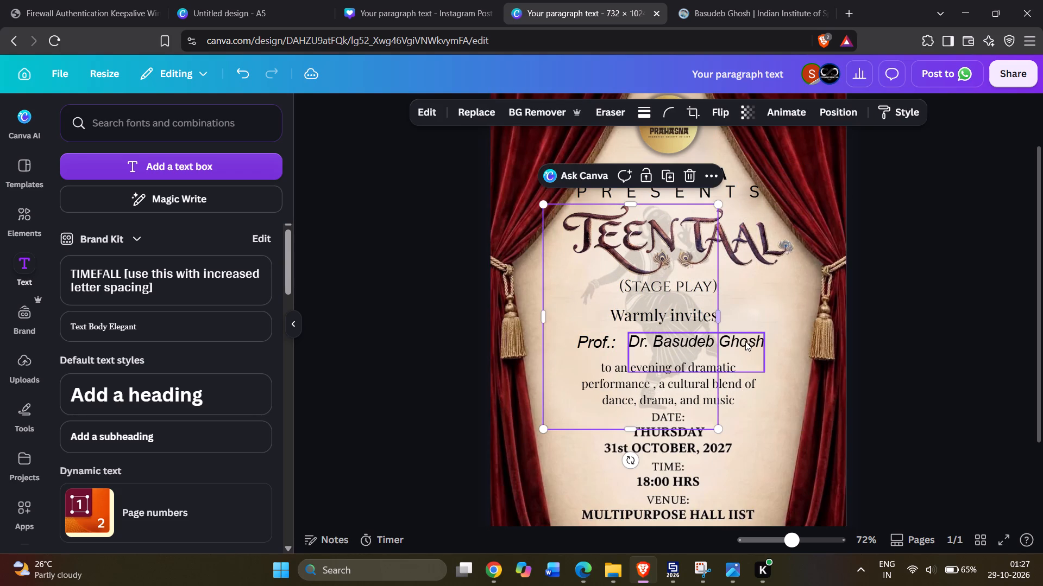
{"action": "left_click", "coordinate": [746, 342]}
{"action": "left_click", "coordinate": [1015, 269]}
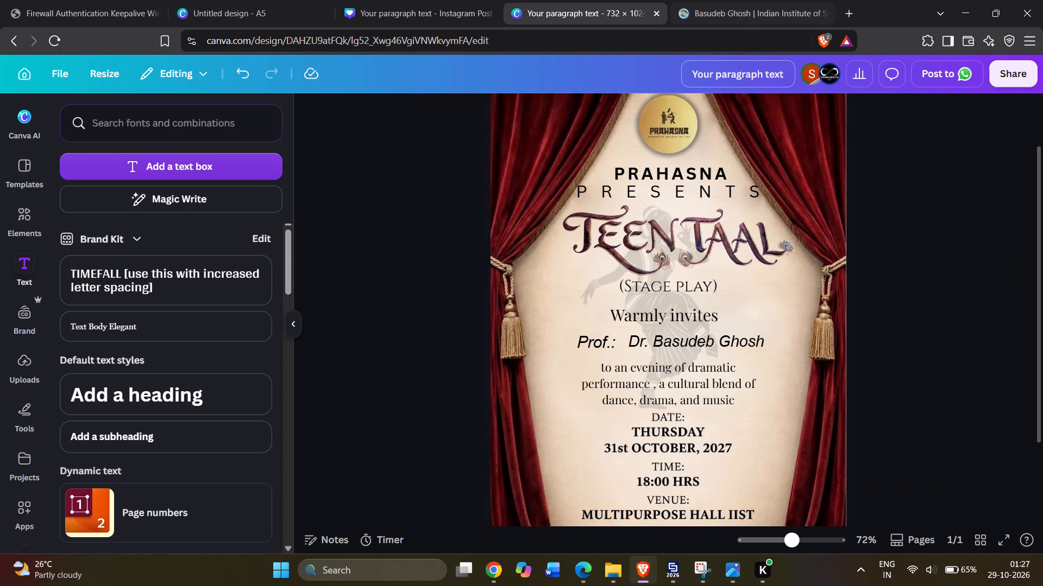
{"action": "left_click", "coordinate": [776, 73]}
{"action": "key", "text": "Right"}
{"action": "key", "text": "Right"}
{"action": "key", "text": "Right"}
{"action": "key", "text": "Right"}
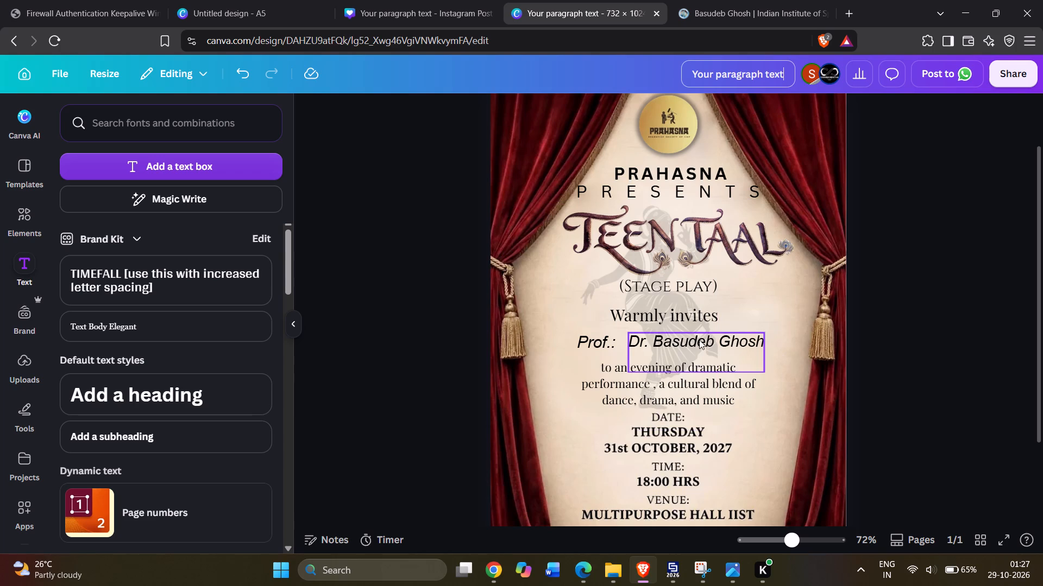
Move the invitee's name closer to "Prof.:" and align it on the same line.
{"action": "left_click_drag", "start_coordinate": [728, 336], "coordinate": [725, 340]}
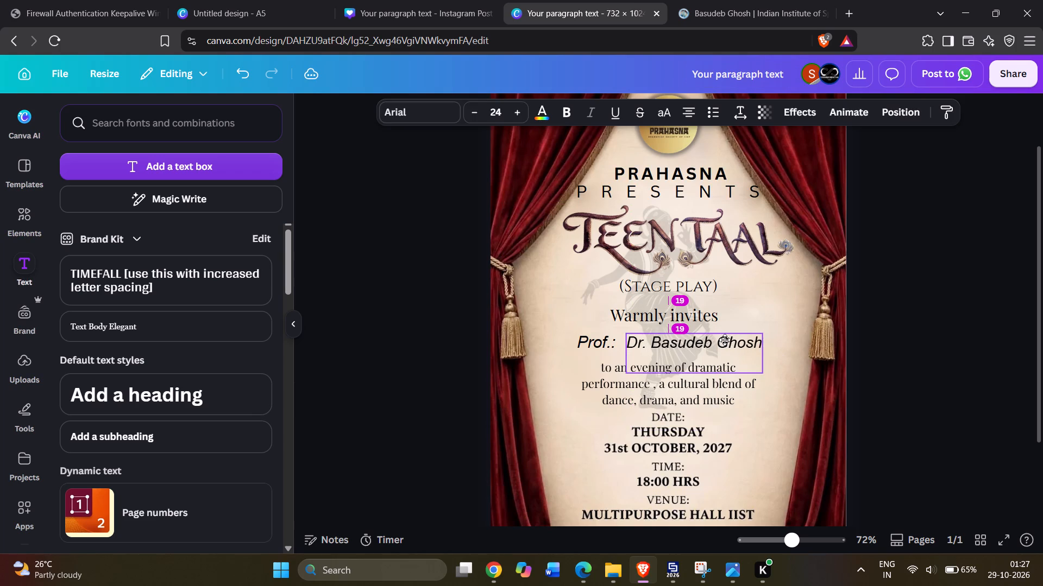
{"action": "left_click_drag", "start_coordinate": [725, 340], "coordinate": [724, 341]}
{"action": "left_click", "coordinate": [918, 314]}
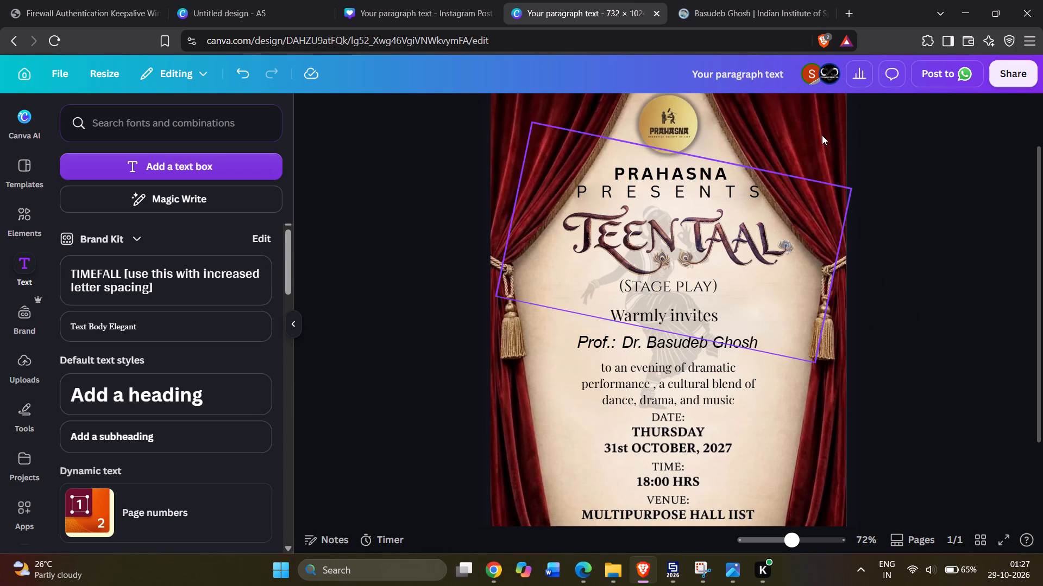
Replace the design title with the invitee's name from the clipboard.
{"action": "left_click", "coordinate": [762, 75]}
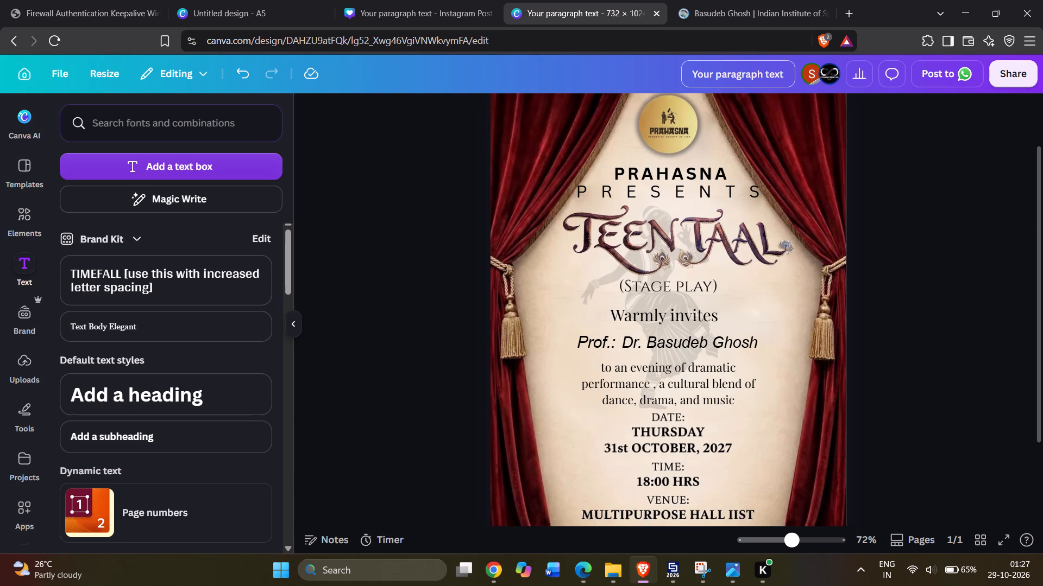
{"action": "key", "text": "Right"}
{"action": "key", "text": "Right"}
{"action": "key", "text": "Right"}
{"action": "key", "text": "Right"}
{"action": "key", "text": "Right"}
{"action": "key", "text": "Right"}
{"action": "key", "text": "Right"}
{"action": "key", "text": "Right"}
{"action": "key", "text": "Right"}
{"action": "key", "text": "Right"}
{"action": "key", "text": "Right"}
{"action": "key", "text": "Right"}
{"action": "key", "text": "Right"}
{"action": "key", "text": "Right"}
{"action": "key", "text": "Right"}
{"action": "key", "text": "Right"}
{"action": "key", "text": "BackSpace"}
{"action": "key", "text": "BackSpace"}
{"action": "key", "text": "BackSpace"}
{"action": "key", "text": "BackSpace"}
{"action": "key", "text": "BackSpace"}
{"action": "key", "text": "BackSpace"}
{"action": "key", "text": "BackSpace"}
{"action": "key", "text": "BackSpace"}
{"action": "key", "text": "BackSpace"}
{"action": "key", "text": "BackSpace"}
{"action": "key", "text": "BackSpace"}
{"action": "key", "text": "BackSpace"}
{"action": "key", "text": "BackSpace"}
{"action": "key", "text": "BackSpace"}
{"action": "key", "text": "BackSpace"}
{"action": "key", "text": "BackSpace"}
{"action": "key", "text": "BackSpace"}
{"action": "key", "text": "BackSpace"}
{"action": "key", "text": "BackSpace"}
{"action": "key", "text": "BackSpace"}
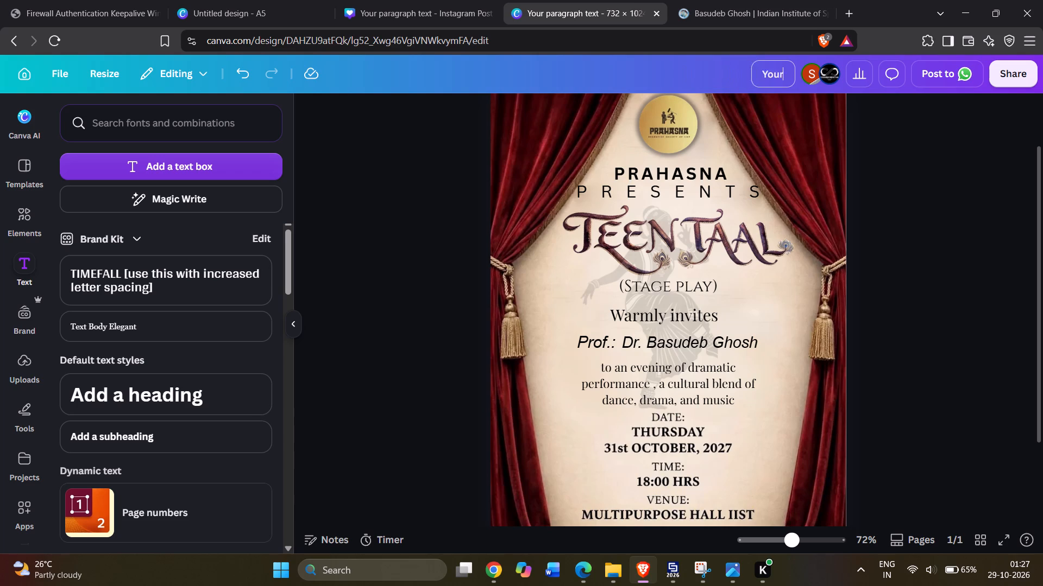
{"action": "key", "text": "ctrl+v"}
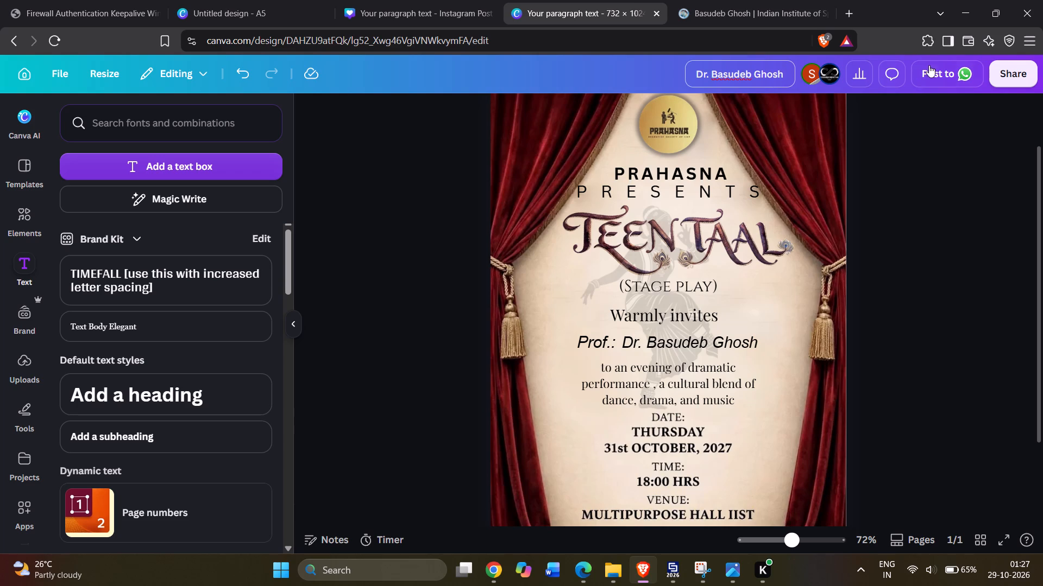
Download the invitation design as a PDF.
{"action": "left_click", "coordinate": [1000, 77]}
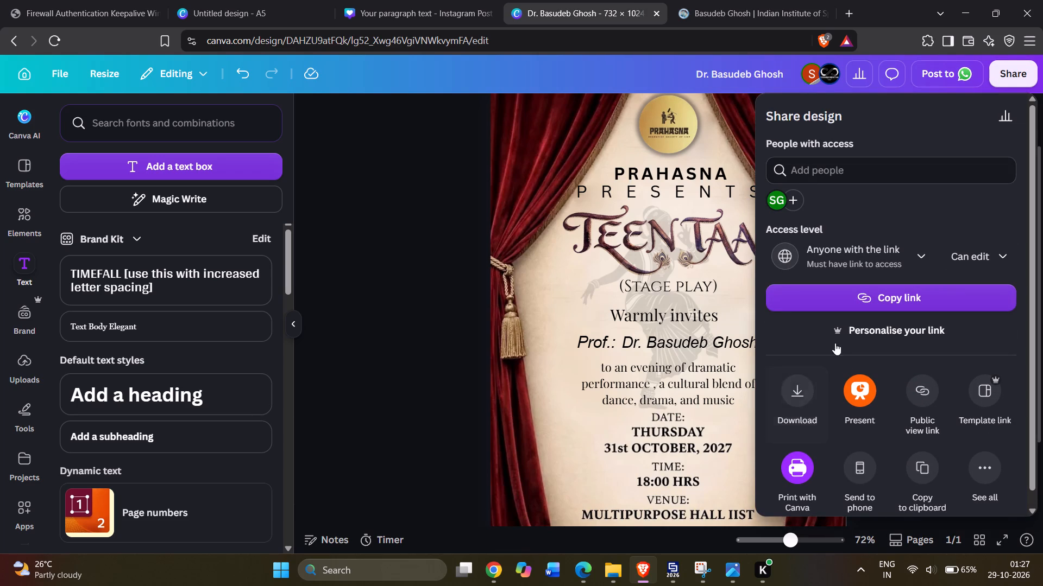
{"action": "left_click", "coordinate": [787, 397]}
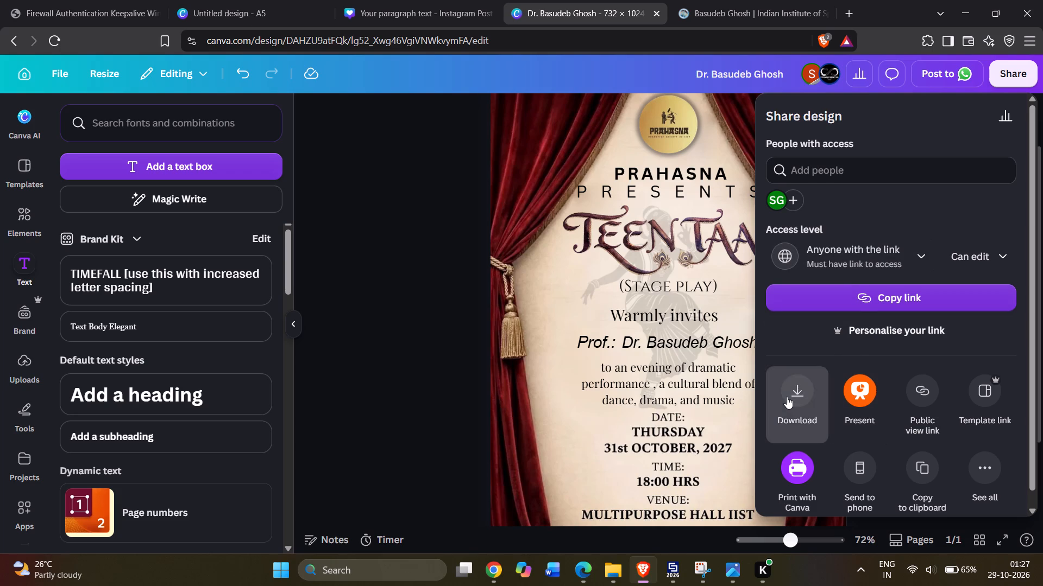
{"action": "left_click", "coordinate": [839, 171]}
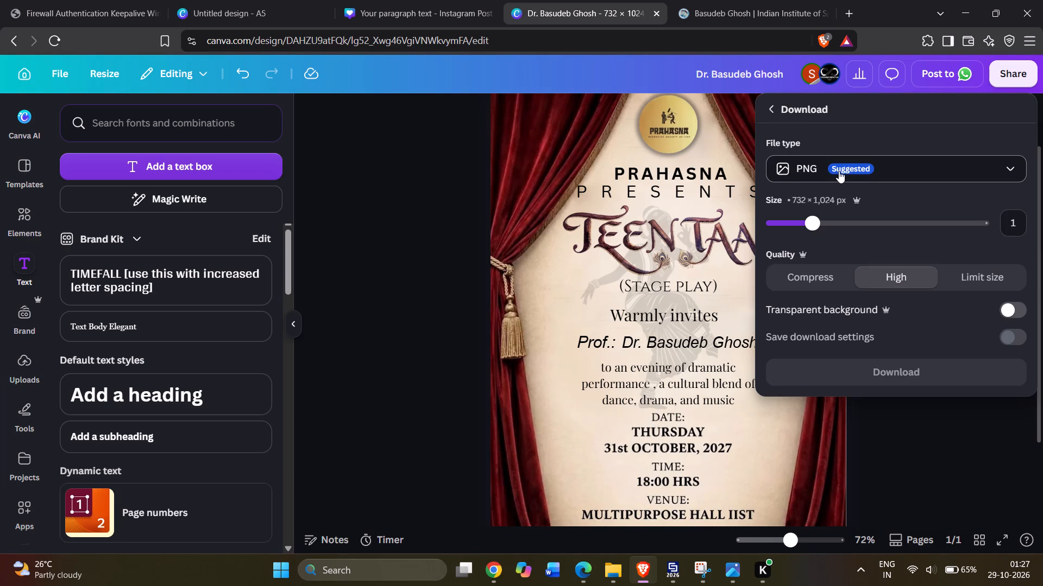
{"action": "left_click", "coordinate": [912, 160]}
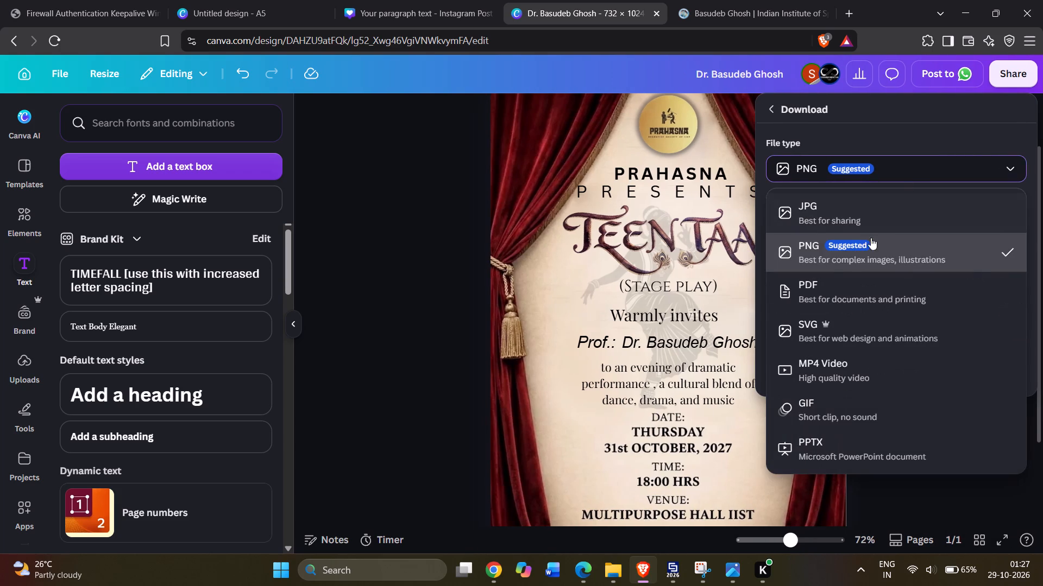
{"action": "left_click", "coordinate": [846, 286]}
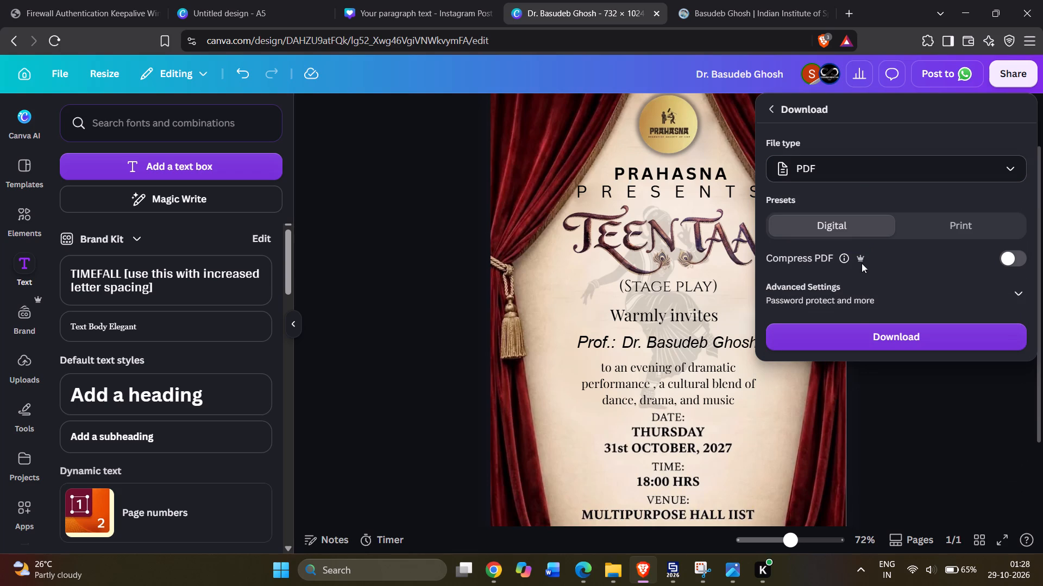
{"action": "left_click", "coordinate": [858, 328]}
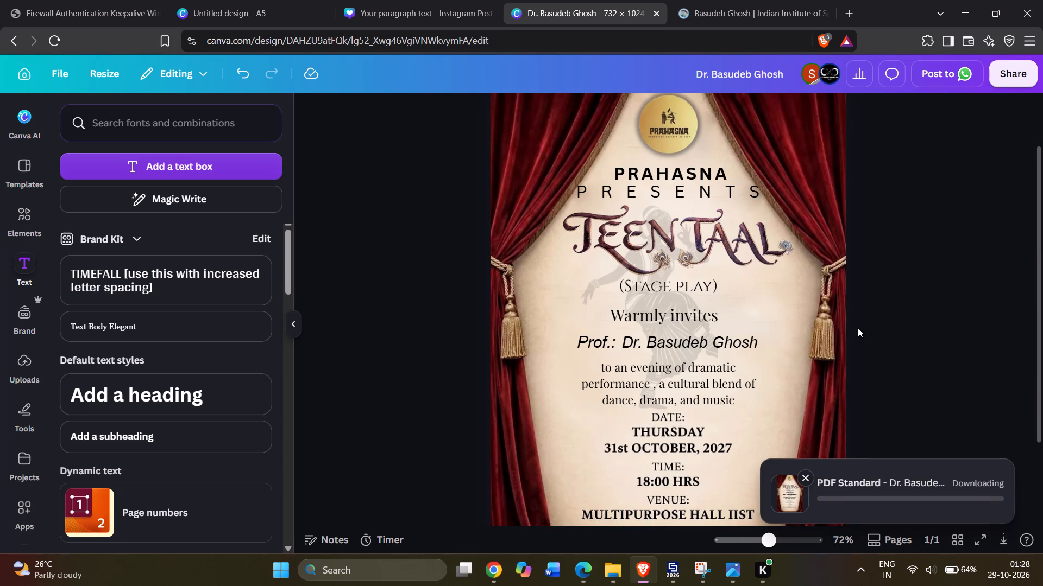
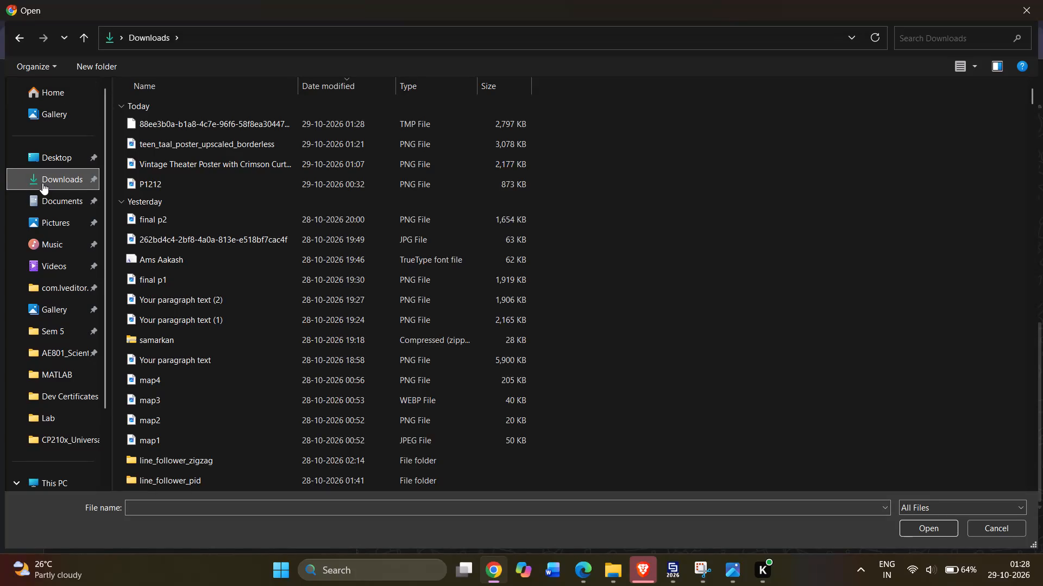
Browse the Downloads folder in the file selection dialog and refresh its listing to look for the downloaded invitation PDF.
{"action": "left_click", "coordinate": [42, 183]}
{"action": "scroll", "coordinate": [238, 213], "scroll_direction": "up", "scroll_amount": 2}
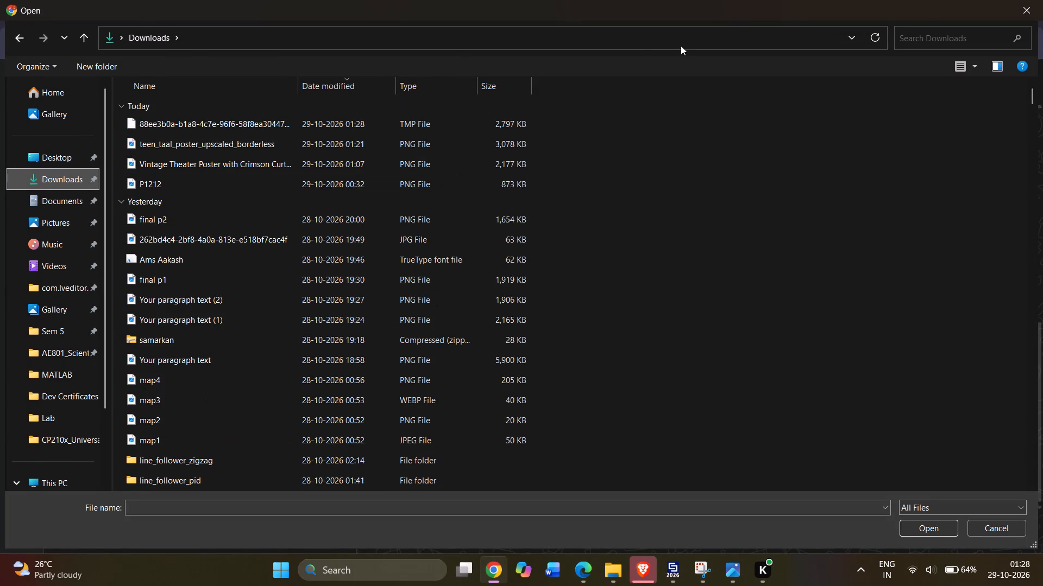
{"action": "left_click", "coordinate": [881, 36]}
{"action": "triple_click", "coordinate": [881, 36]}
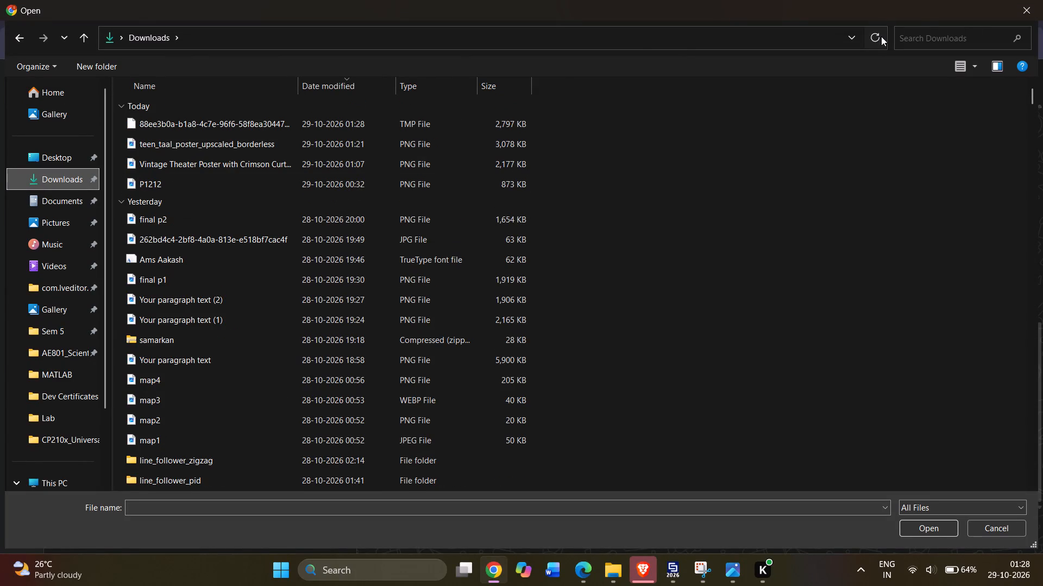
{"action": "left_click", "coordinate": [881, 36]}
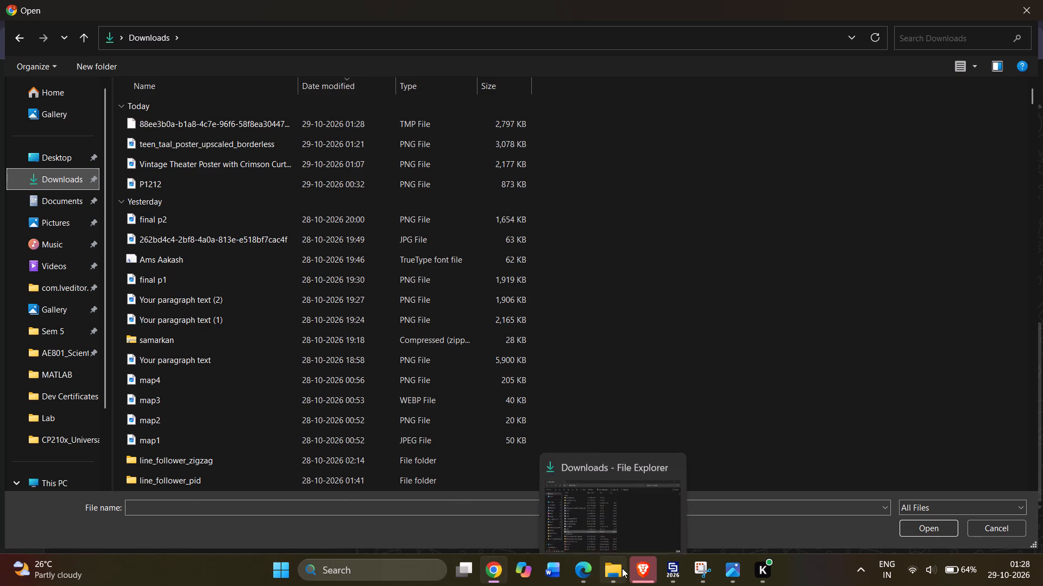
Switch to File Explorer and check the Downloads folder for the invitation PDF.
{"action": "left_click", "coordinate": [624, 536]}
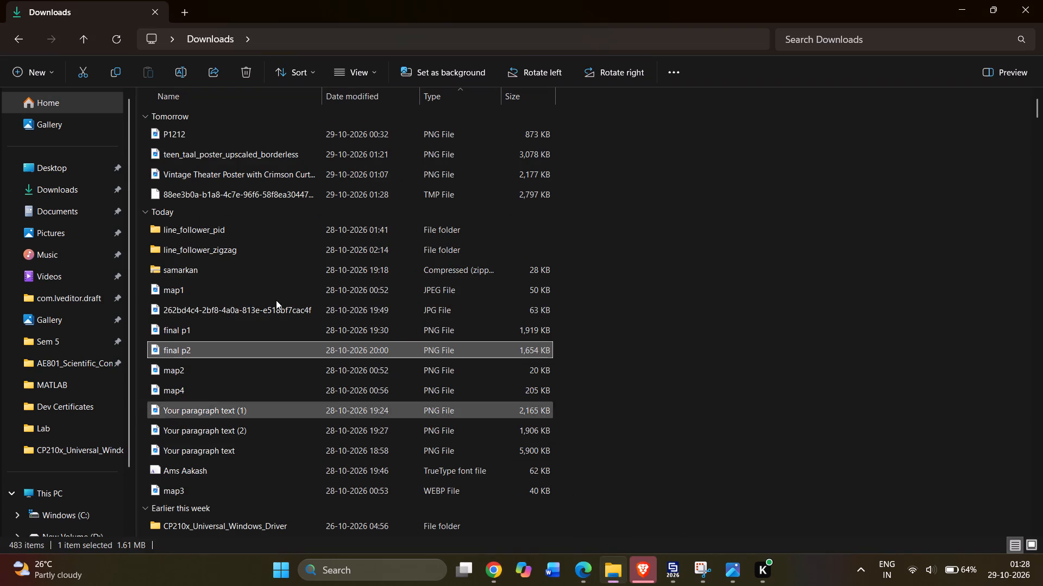
{"action": "scroll", "coordinate": [265, 294], "scroll_direction": "up", "scroll_amount": 4}
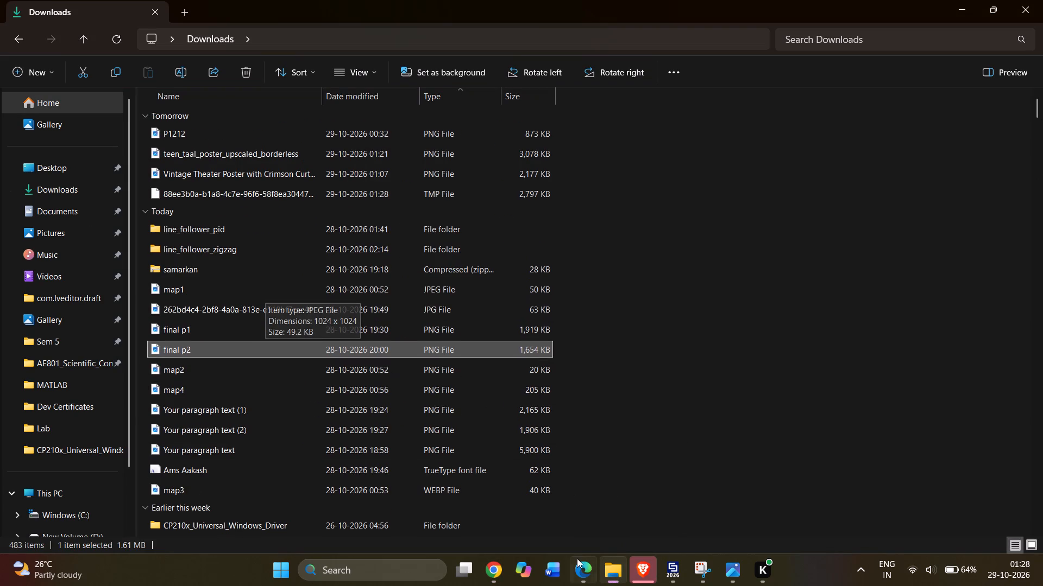
Switch to Brave and save the exported invitation PDF in the Downloads folder, keeping the suggested file name.
{"action": "left_click", "coordinate": [655, 571]}
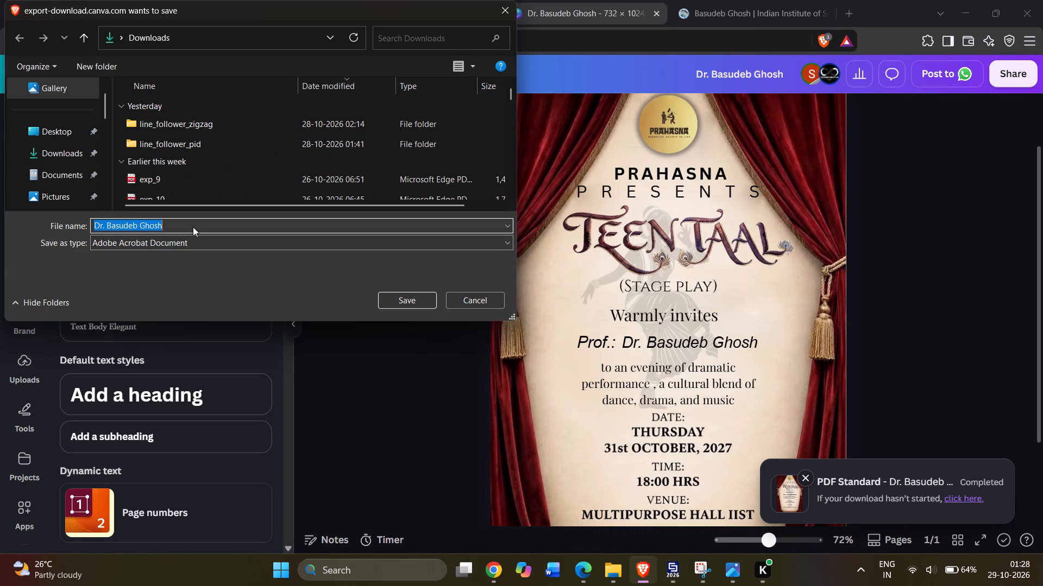
{"action": "left_click", "coordinate": [40, 149]}
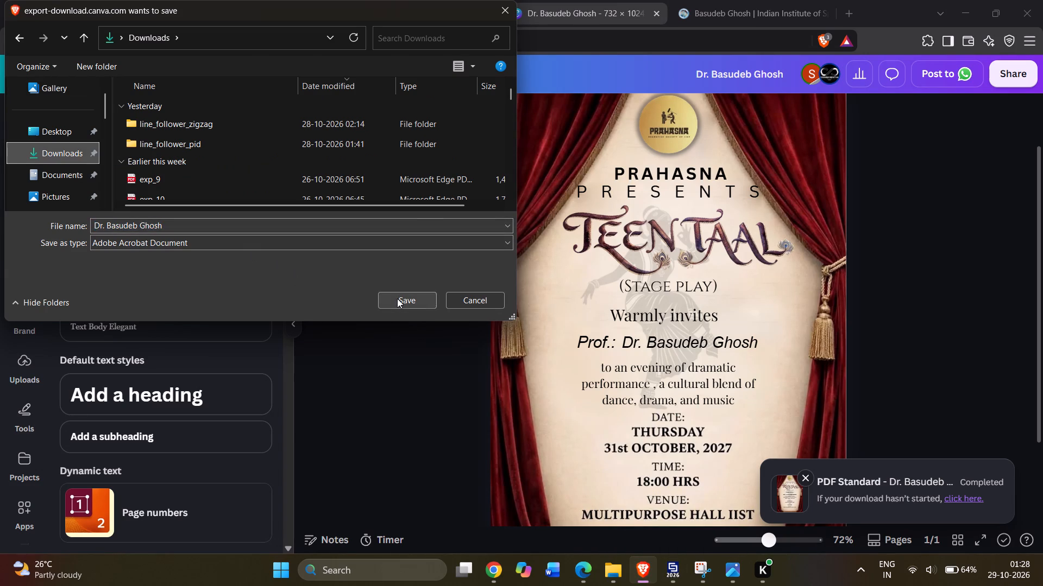
{"action": "left_click", "coordinate": [397, 298]}
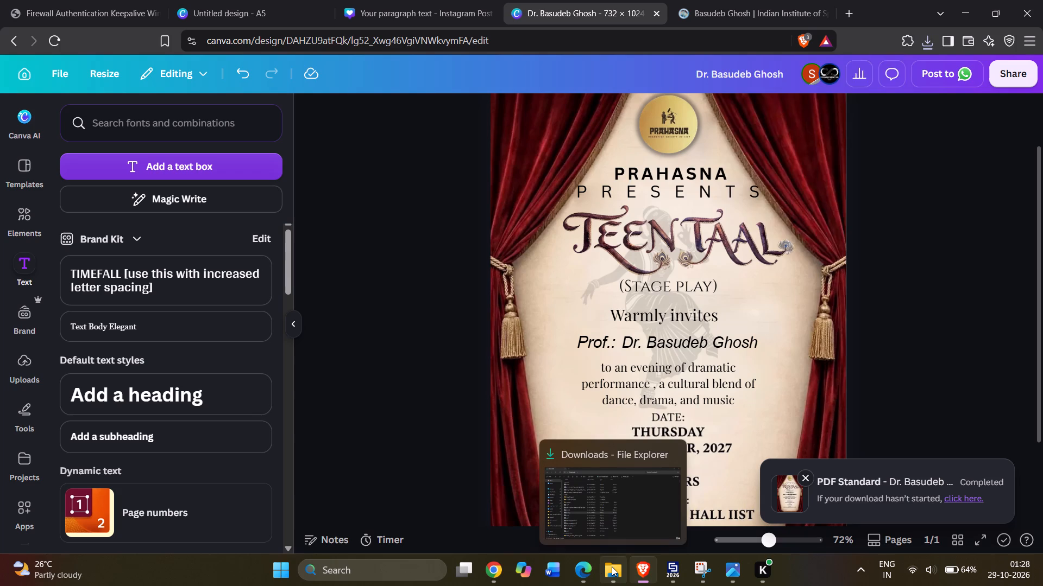
Return to the file selection dialog in Chrome to choose the saved invitation PDF from Downloads.
{"action": "left_click", "coordinate": [497, 571]}
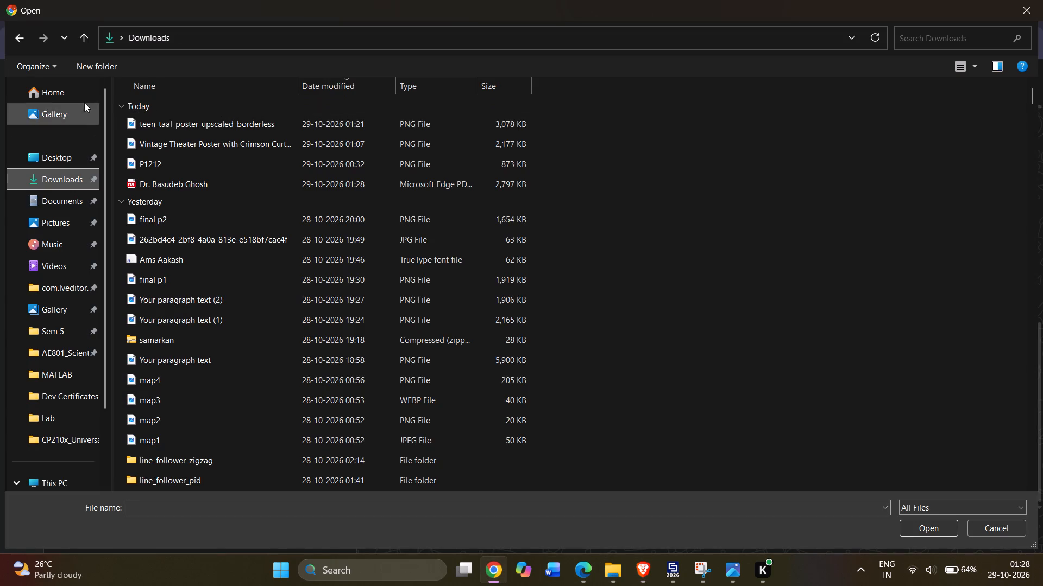
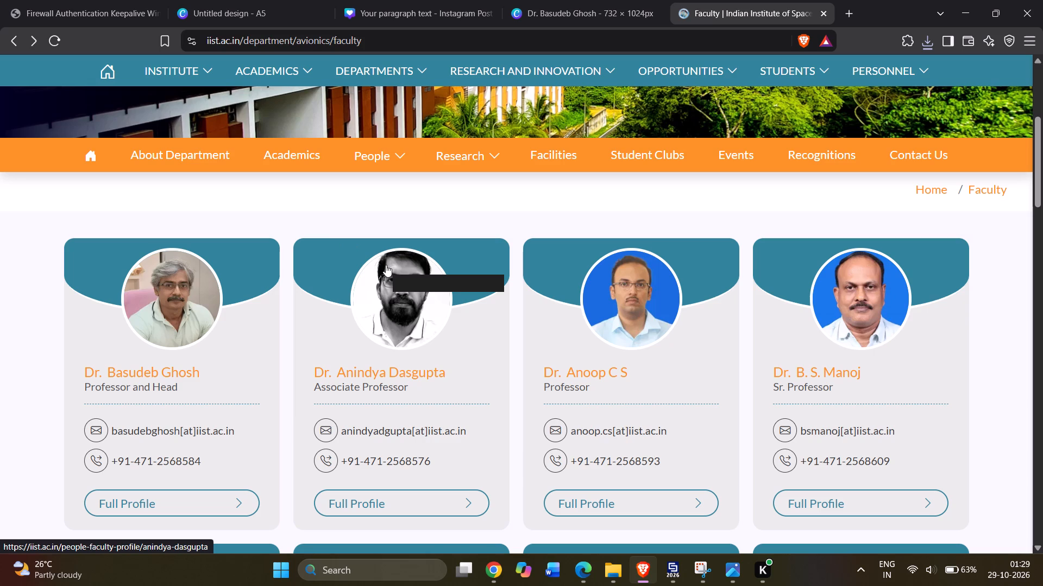
Open the profile of the second faculty member listed, the Associate Professor, and copy the name with its Dr. title.
{"action": "left_click", "coordinate": [383, 376]}
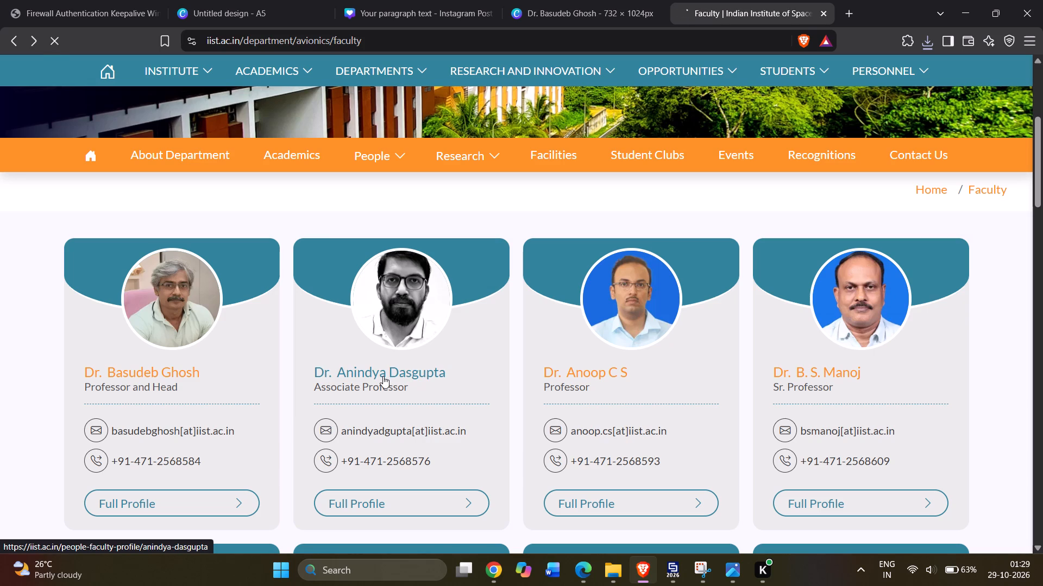
{"action": "left_click", "coordinate": [435, 371]}
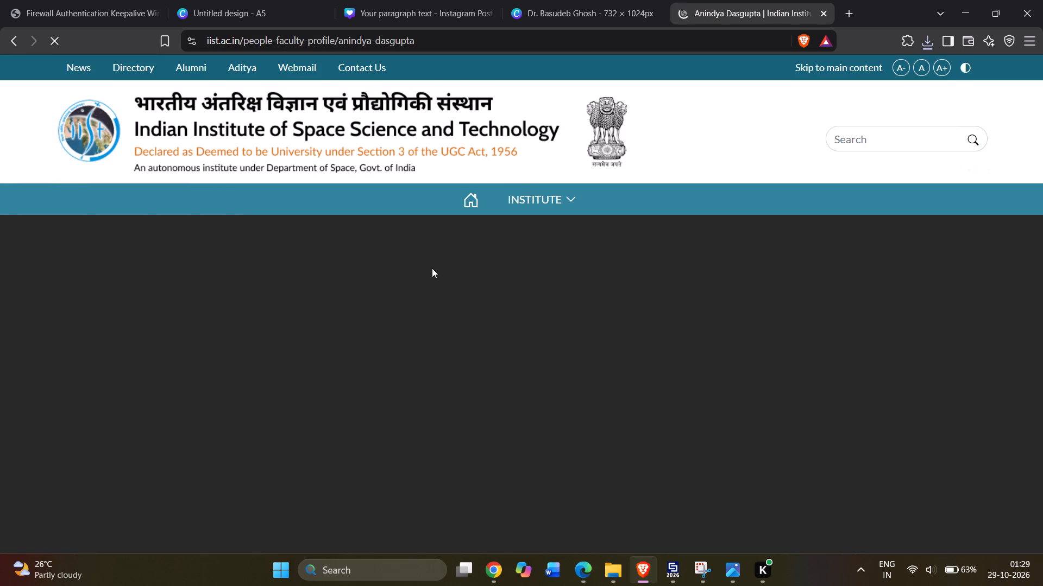
{"action": "scroll", "coordinate": [271, 505], "scroll_direction": "down", "scroll_amount": 1}
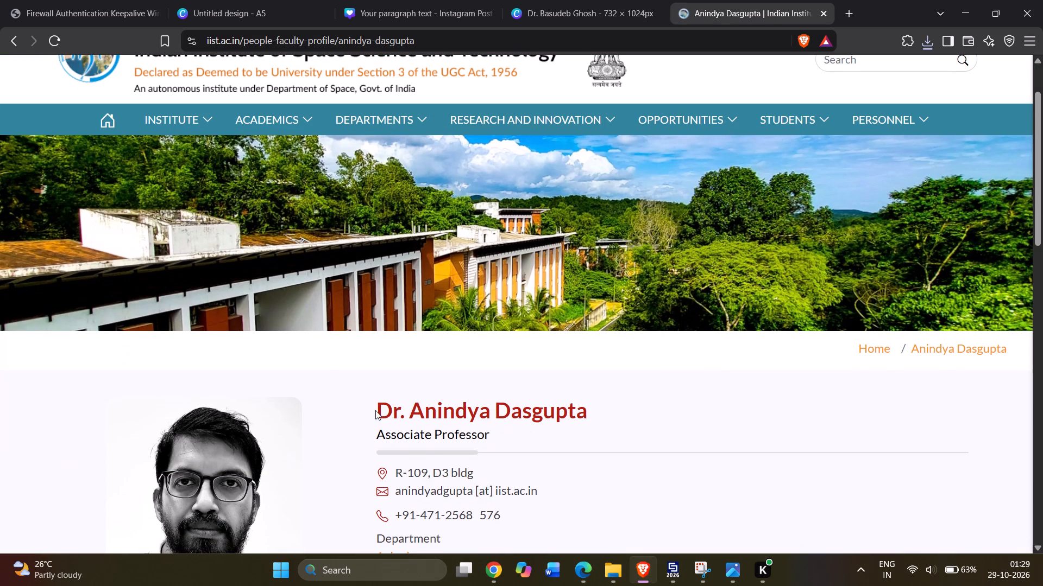
{"action": "left_click_drag", "start_coordinate": [377, 408], "coordinate": [638, 414]}
{"action": "key", "text": "ctrl+c"}
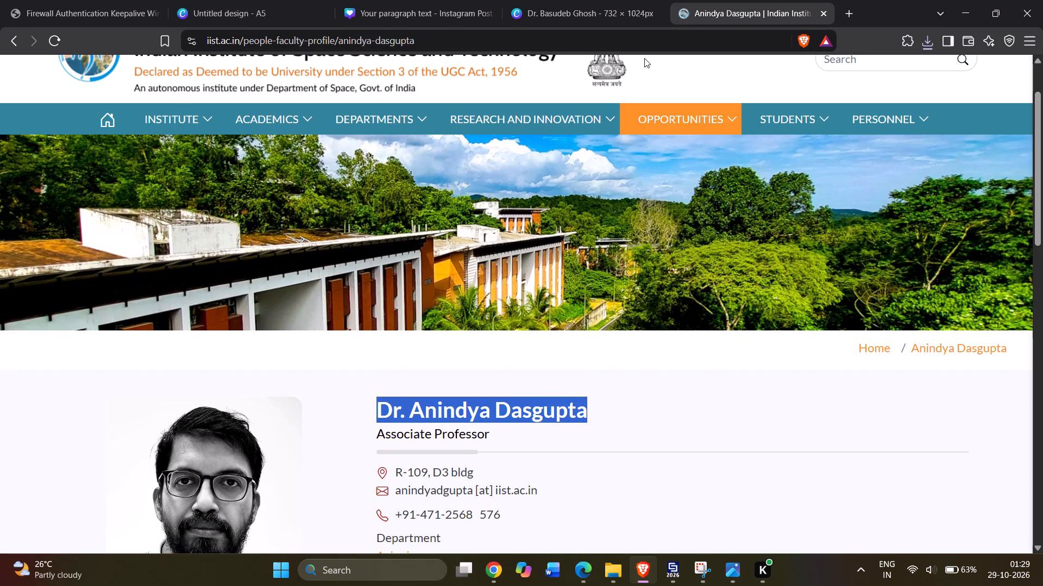
Replace the invitee's name on the Canva invitation with the copied name and shift it to leave a small gap after "Prof.:".
{"action": "left_click", "coordinate": [594, 0]}
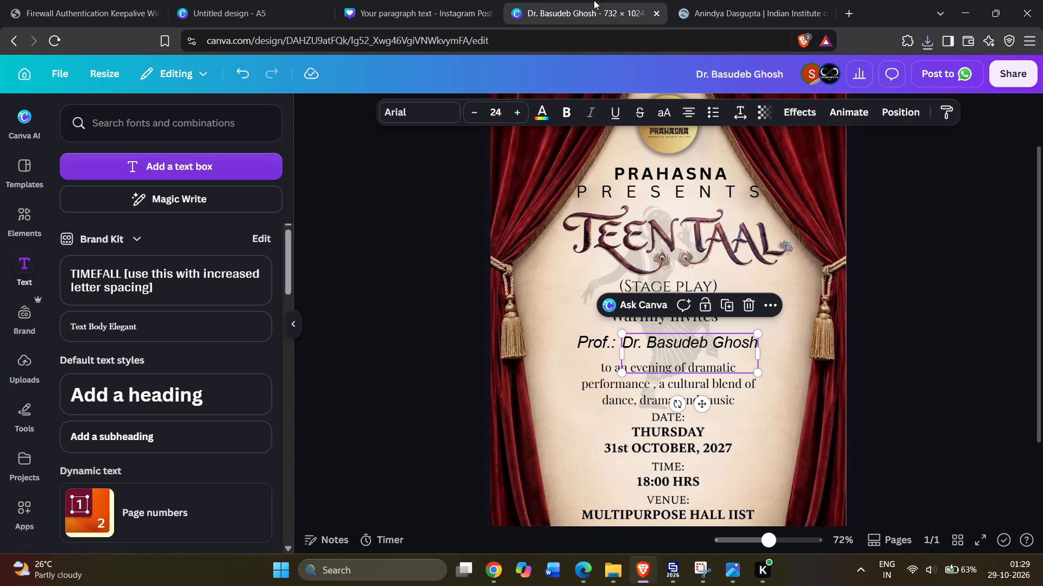
{"action": "triple_click", "coordinate": [746, 343]}
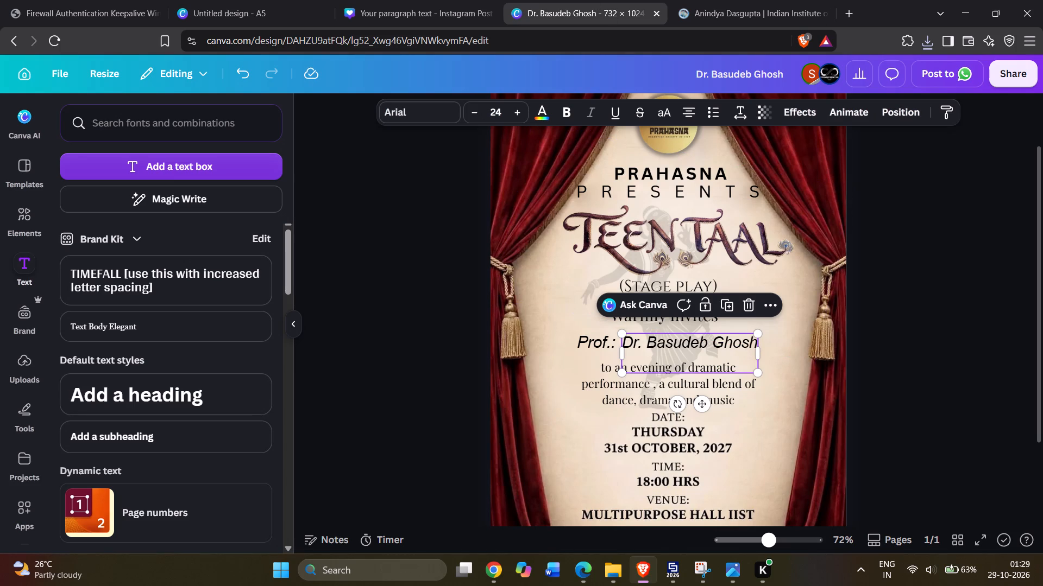
{"action": "key", "text": "ctrl+v"}
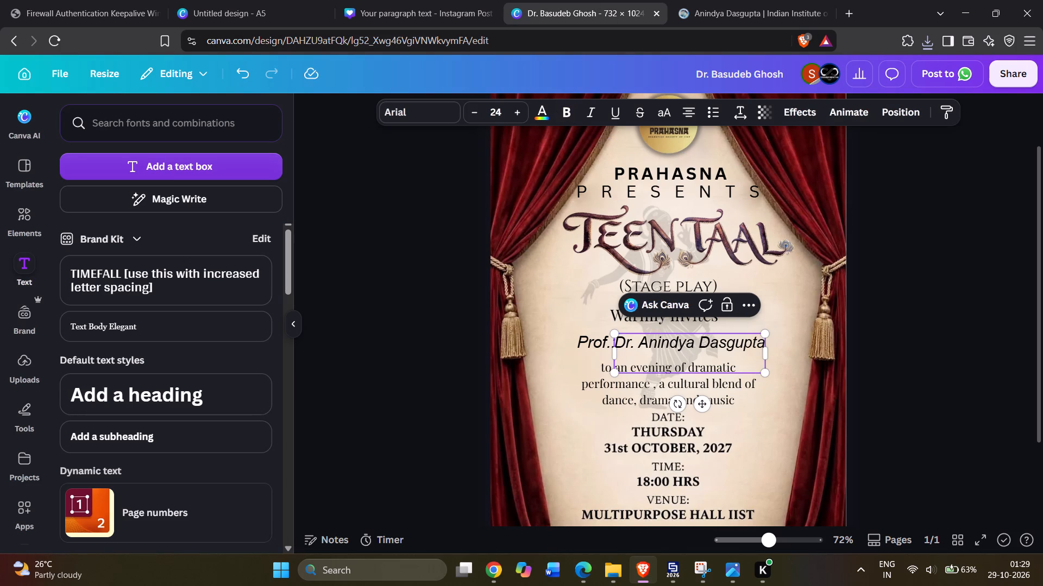
{"action": "left_click", "coordinate": [996, 371]}
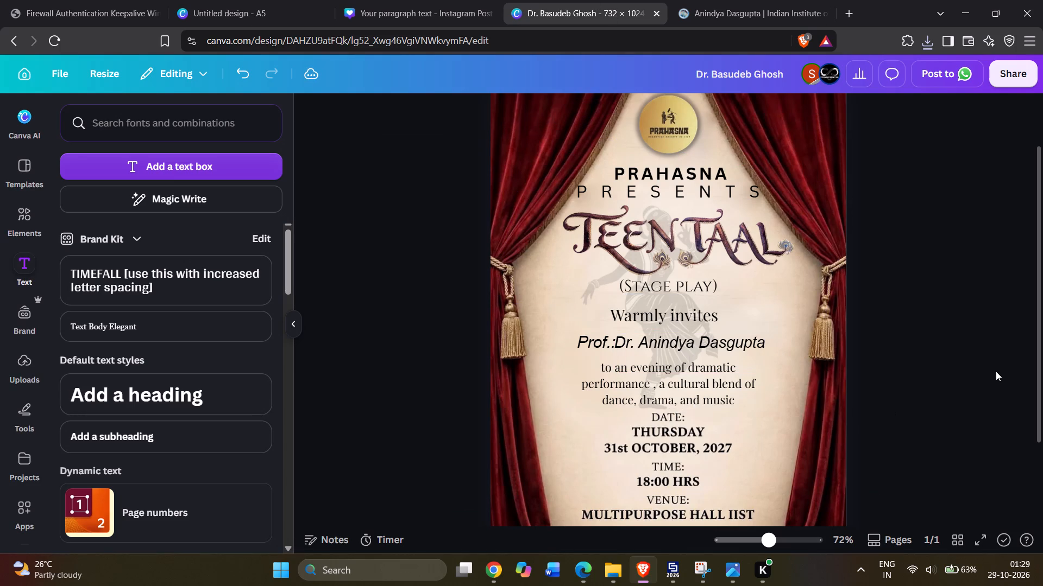
{"action": "left_click_drag", "start_coordinate": [717, 339], "coordinate": [722, 339]}
{"action": "left_click", "coordinate": [992, 280]}
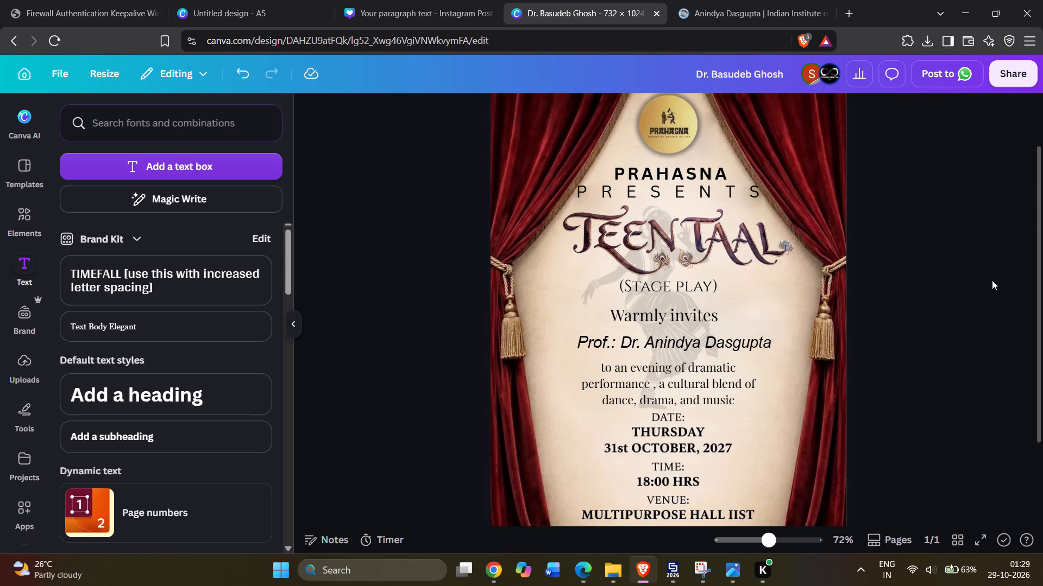
Replace the design title with the copied name of the Associate Professor.
{"action": "left_click", "coordinate": [1015, 81]}
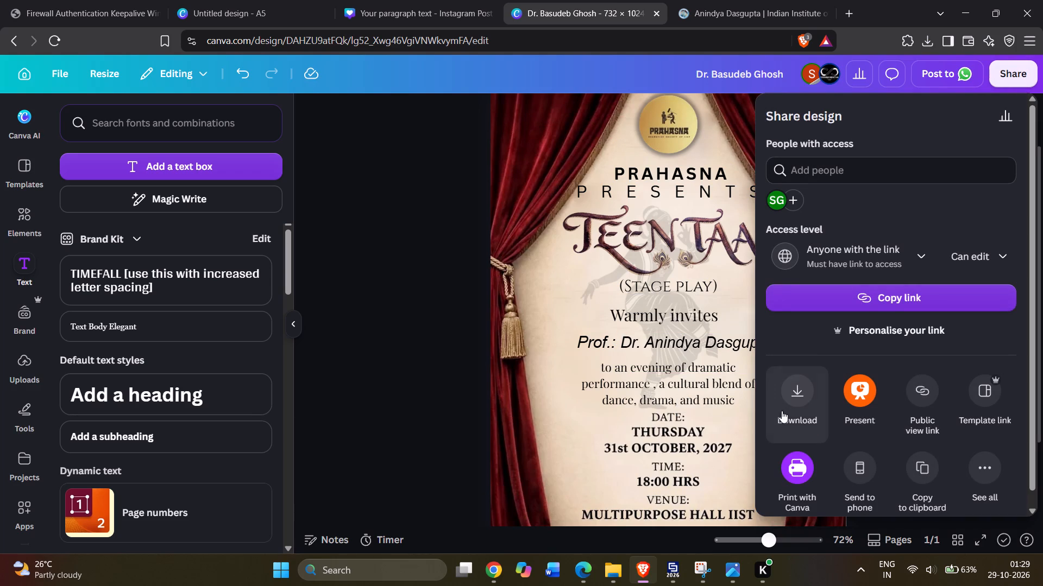
{"action": "left_click", "coordinate": [811, 409]}
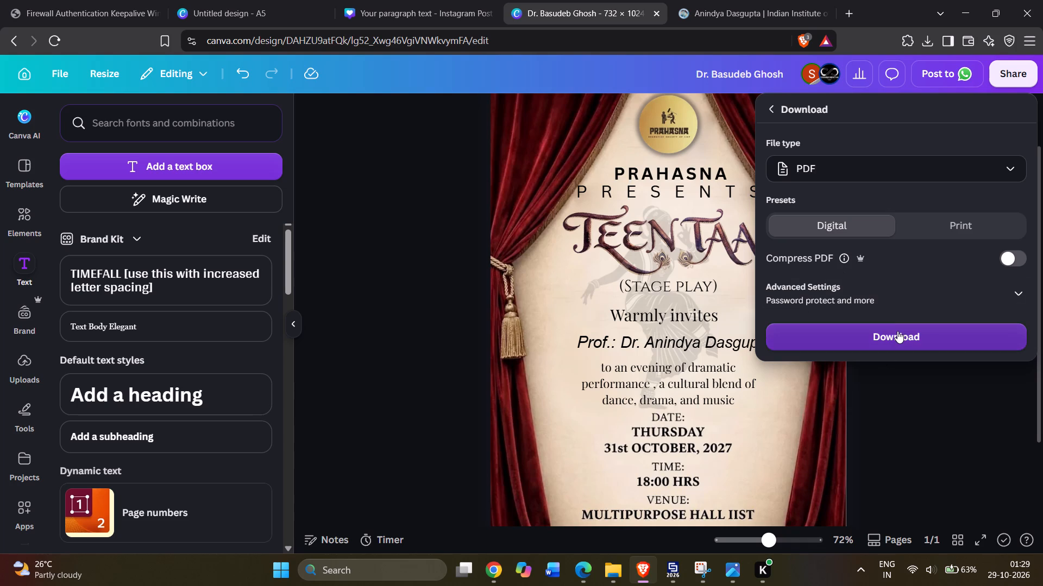
{"action": "triple_click", "coordinate": [768, 71]}
{"action": "key", "text": "BackSpace"}
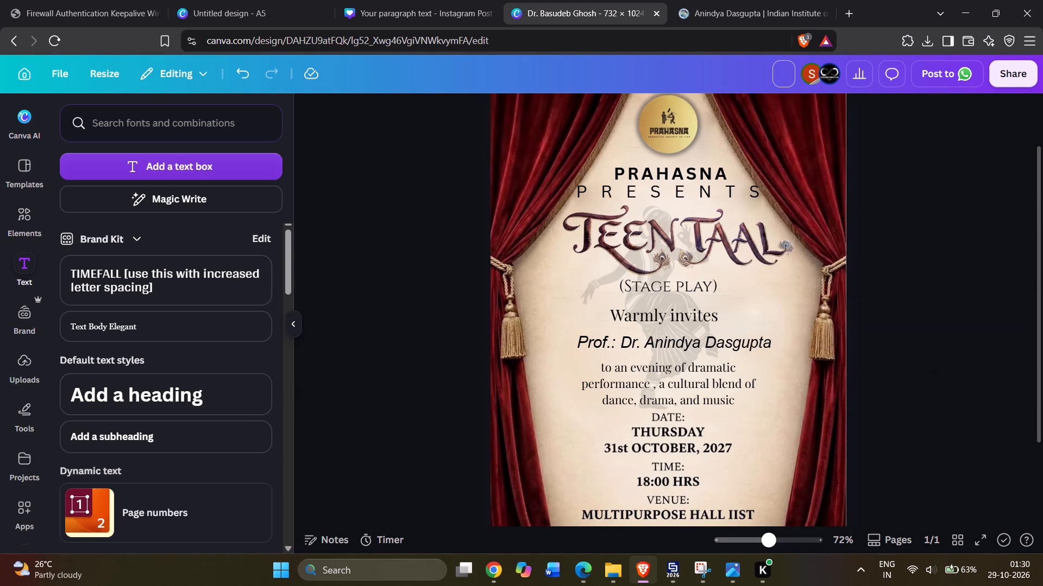
{"action": "key", "text": "ctrl+v"}
Download the Associate Professor's invitation as a PDF into the Downloads folder, keeping the suggested file name.
{"action": "left_click", "coordinate": [1003, 72]}
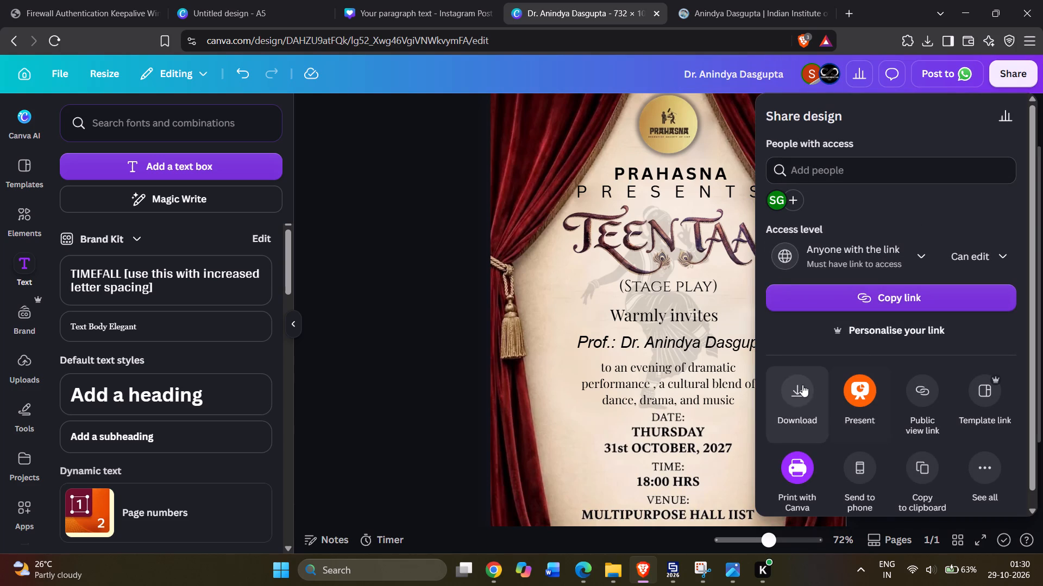
{"action": "left_click", "coordinate": [797, 392]}
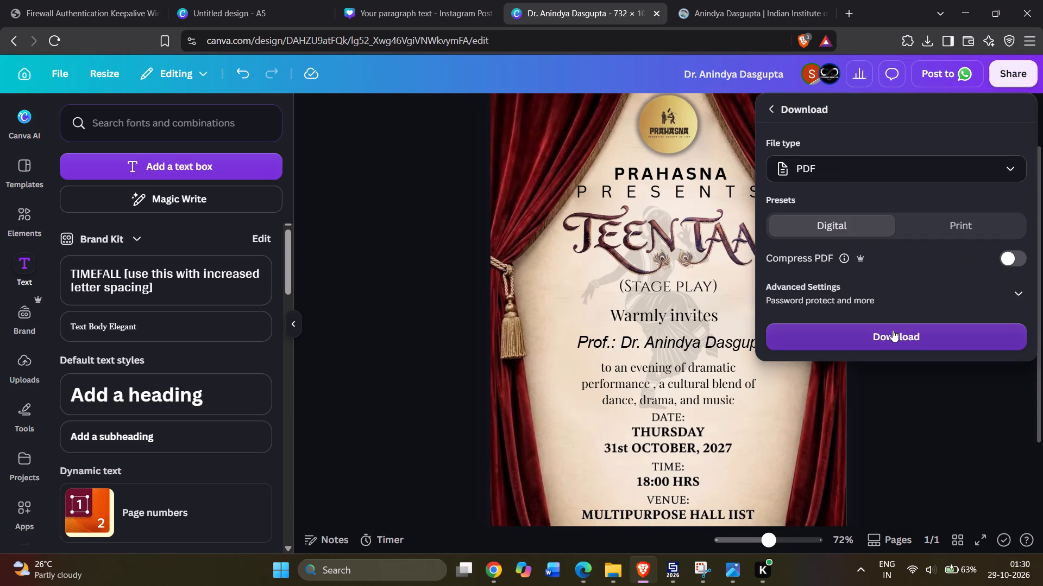
{"action": "left_click", "coordinate": [893, 330]}
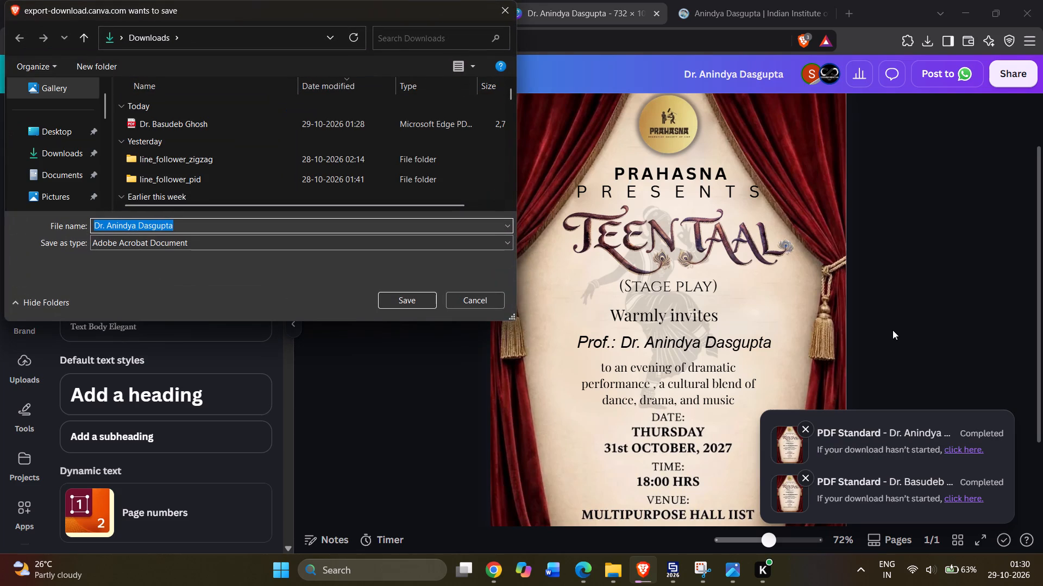
{"action": "left_click", "coordinate": [55, 146]}
{"action": "left_click", "coordinate": [384, 290]}
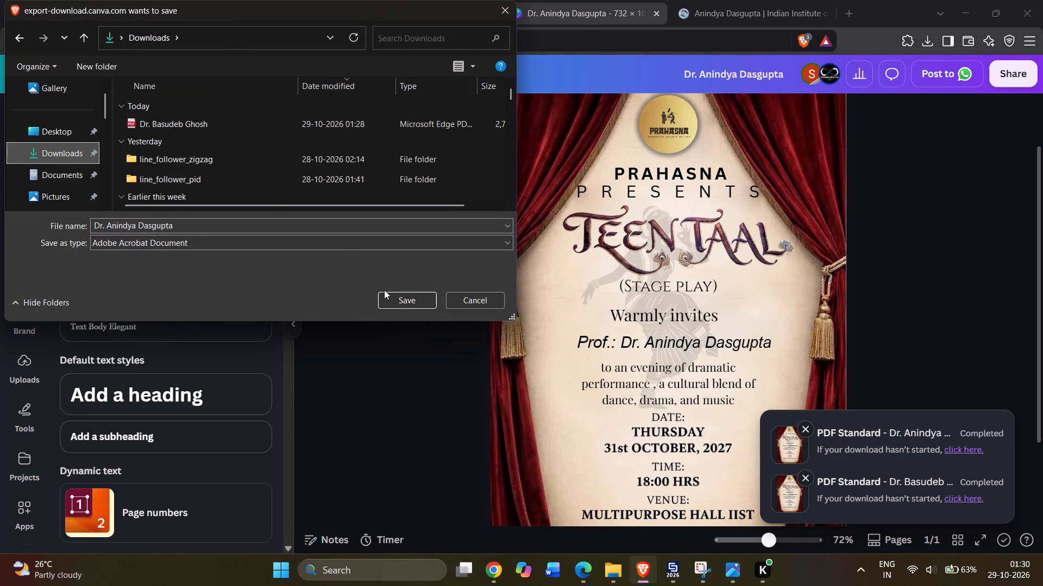
{"action": "left_click", "coordinate": [392, 296]}
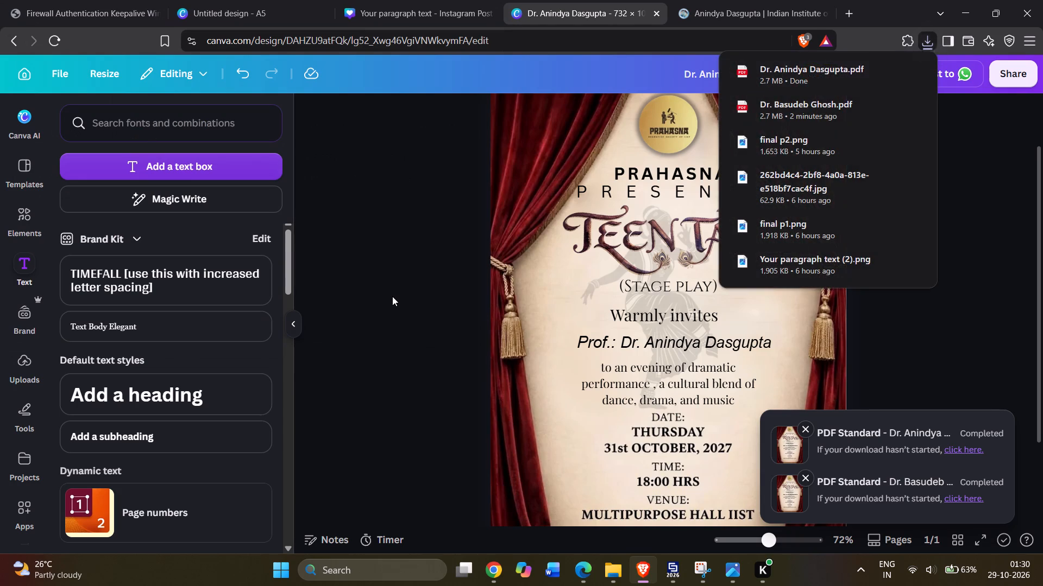
{"action": "left_click", "coordinate": [961, 300]}
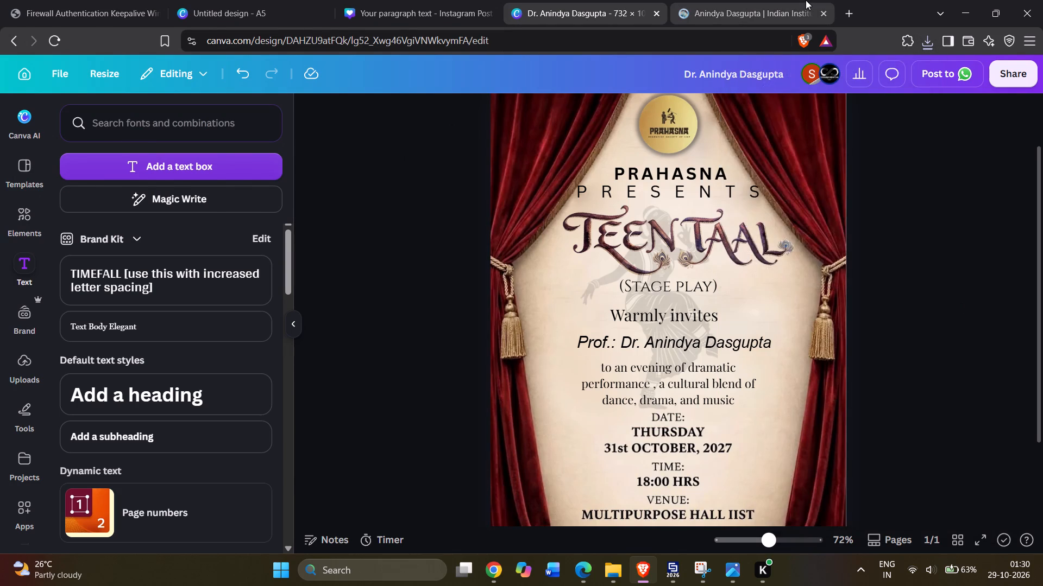
Return to the Avionics faculty list, open the third faculty member's profile, and copy the name with its Dr. title.
{"action": "left_click", "coordinate": [806, 0]}
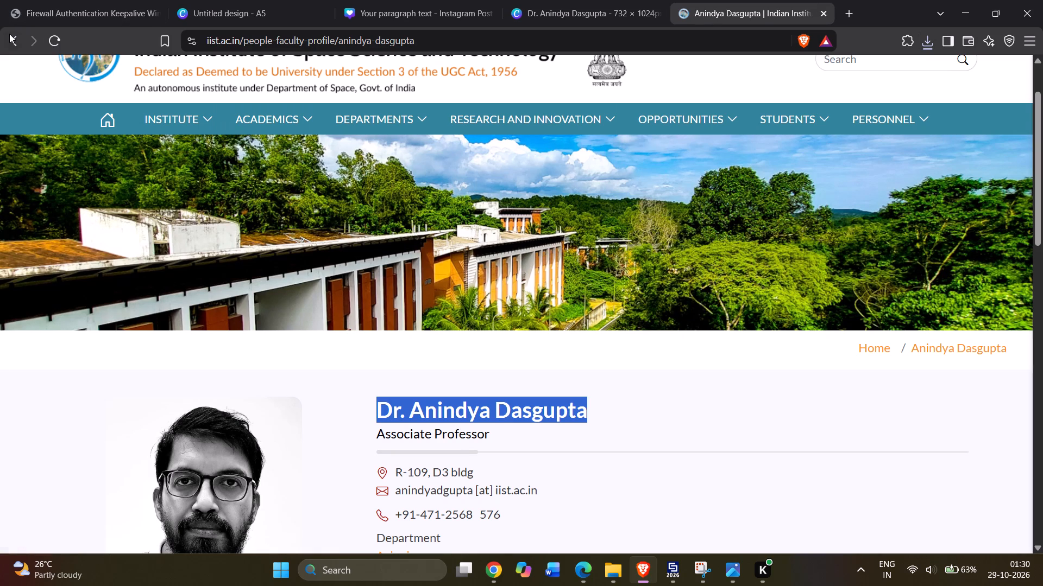
{"action": "left_click", "coordinate": [9, 34]}
{"action": "left_click", "coordinate": [601, 368]}
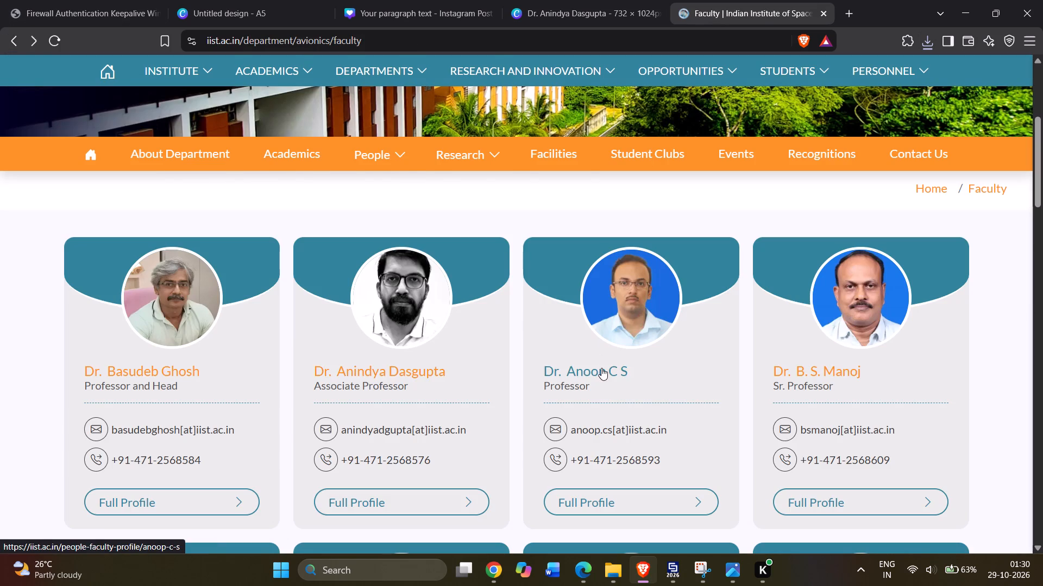
{"action": "scroll", "coordinate": [480, 459], "scroll_direction": "down", "scroll_amount": 1}
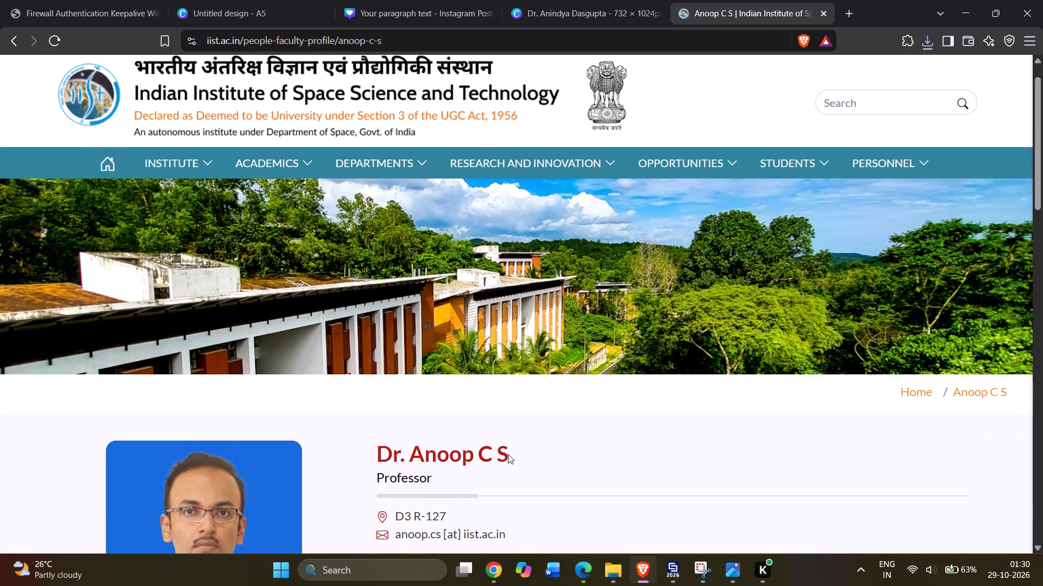
{"action": "left_click_drag", "start_coordinate": [508, 454], "coordinate": [367, 456]}
{"action": "key", "text": "ctrl+c"}
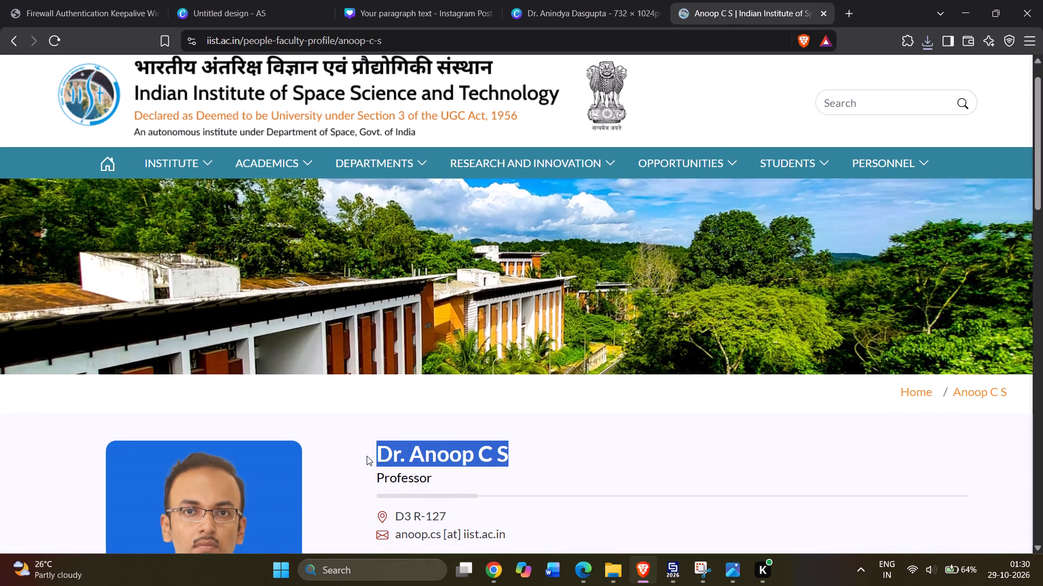
Replace the invitee's name on the Canva invitation with the third faculty member's copied name and move it close to "Prof.:" on the same line.
{"action": "left_click", "coordinate": [567, 0]}
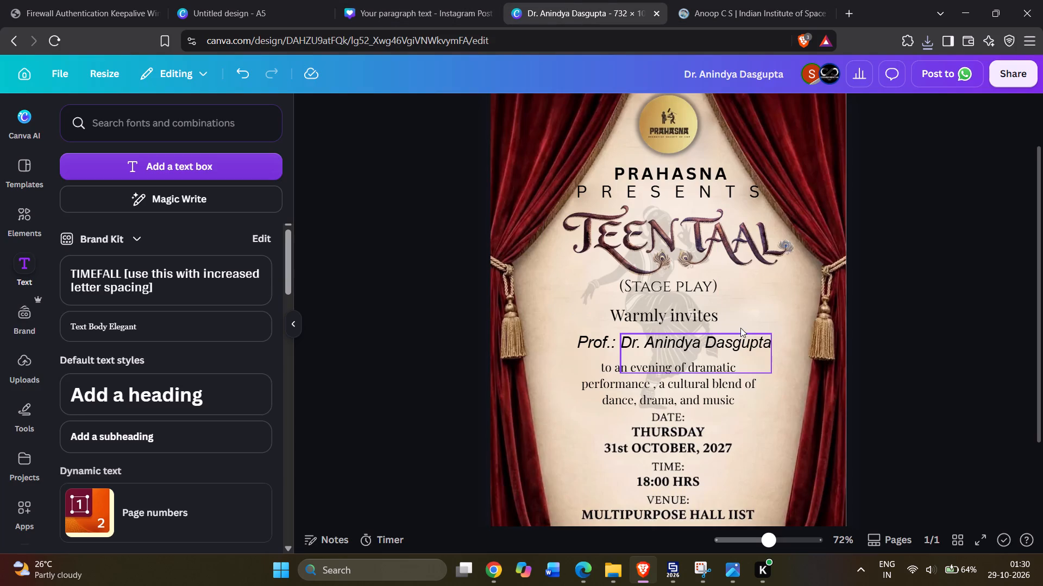
{"action": "left_click", "coordinate": [742, 346]}
{"action": "double_click", "coordinate": [742, 346]}
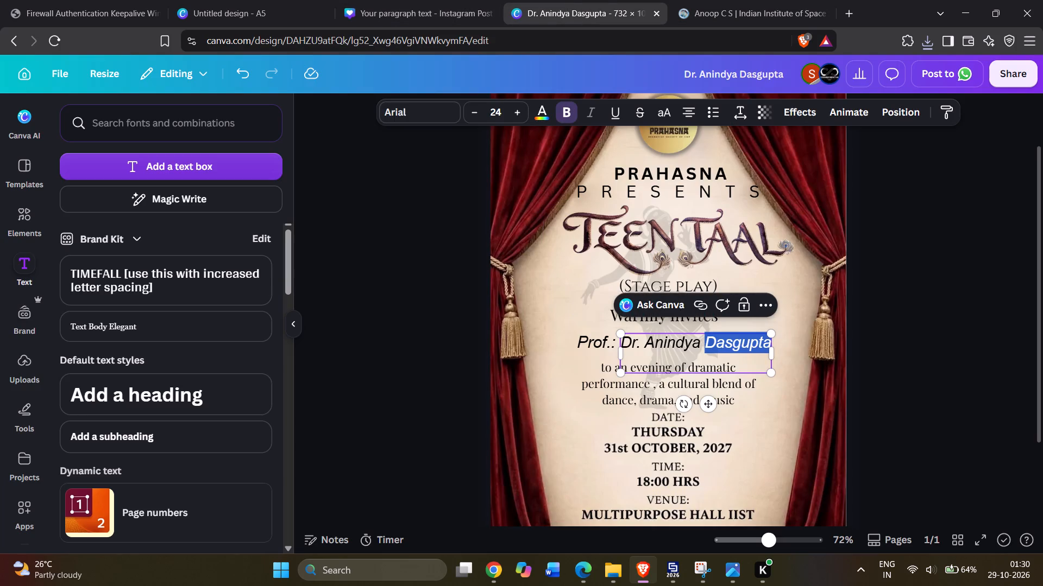
{"action": "triple_click", "coordinate": [742, 346]}
{"action": "left_click", "coordinate": [742, 346]}
{"action": "key", "text": "ctrl+v"}
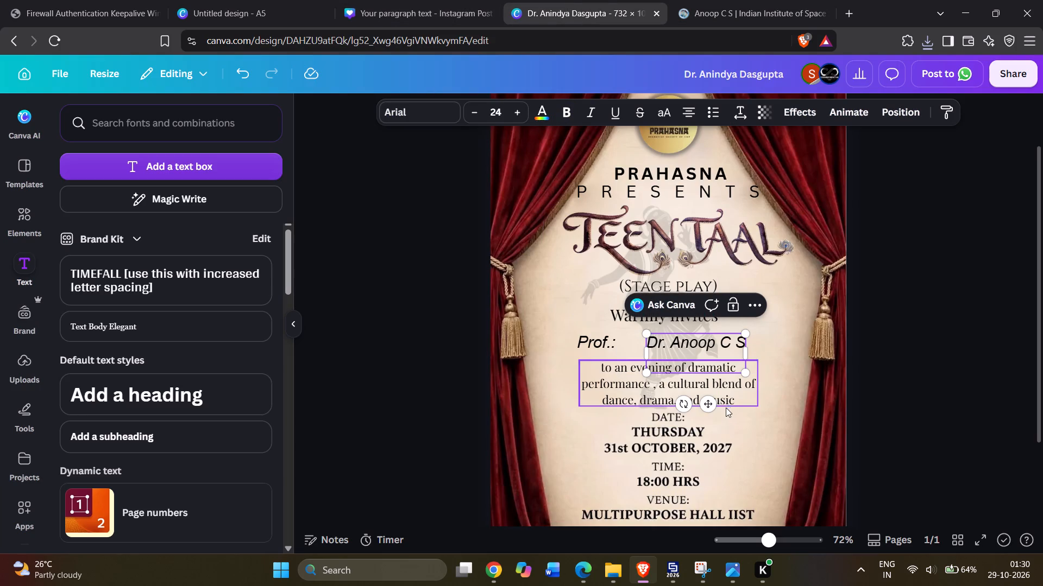
{"action": "left_click_drag", "start_coordinate": [709, 406], "coordinate": [703, 406]}
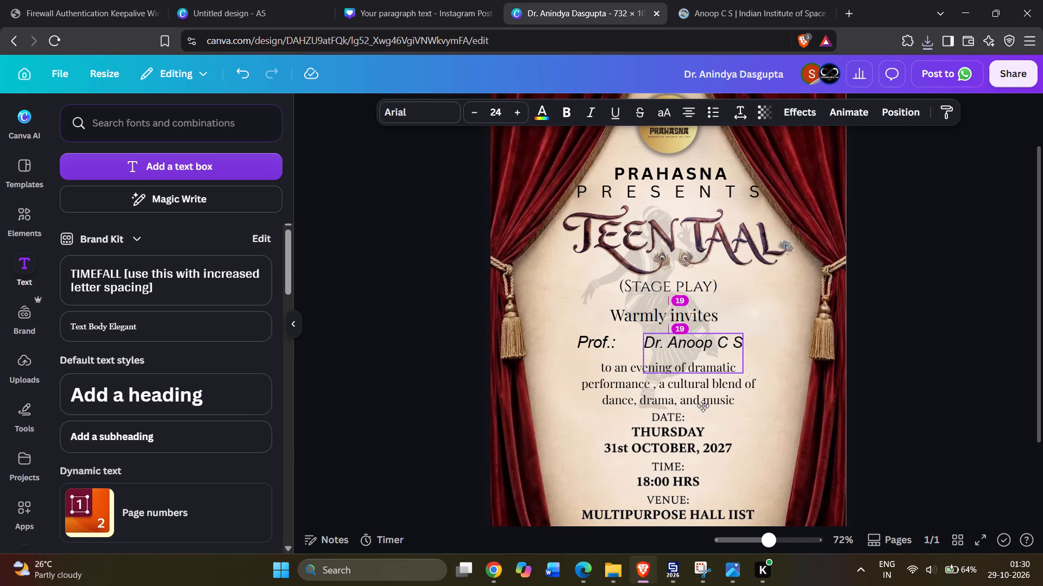
{"action": "left_click_drag", "start_coordinate": [703, 406], "coordinate": [688, 407]}
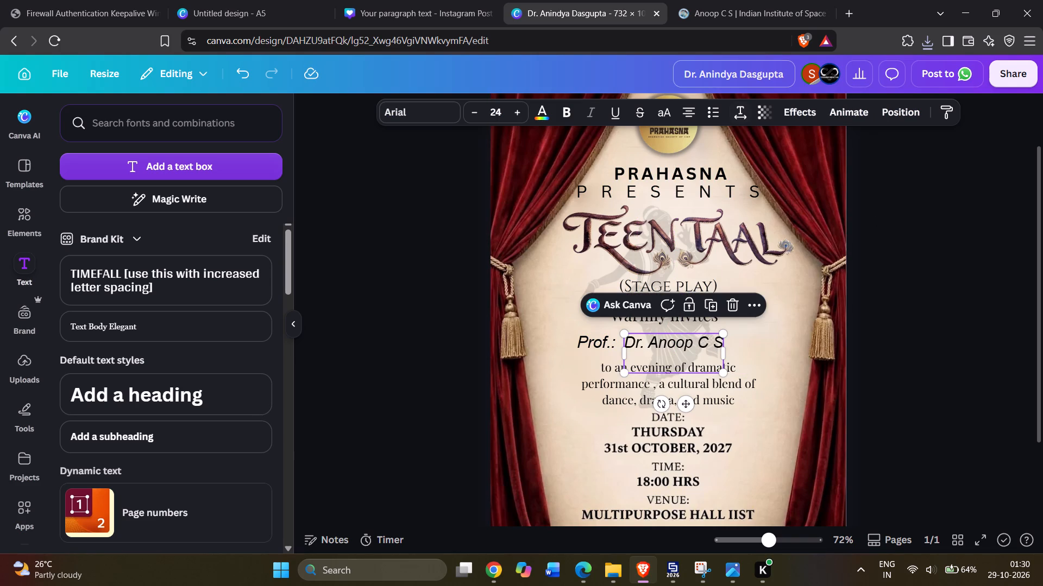
Replace the design title with the third faculty member's copied name.
{"action": "left_click", "coordinate": [743, 63]}
{"action": "triple_click", "coordinate": [743, 63]}
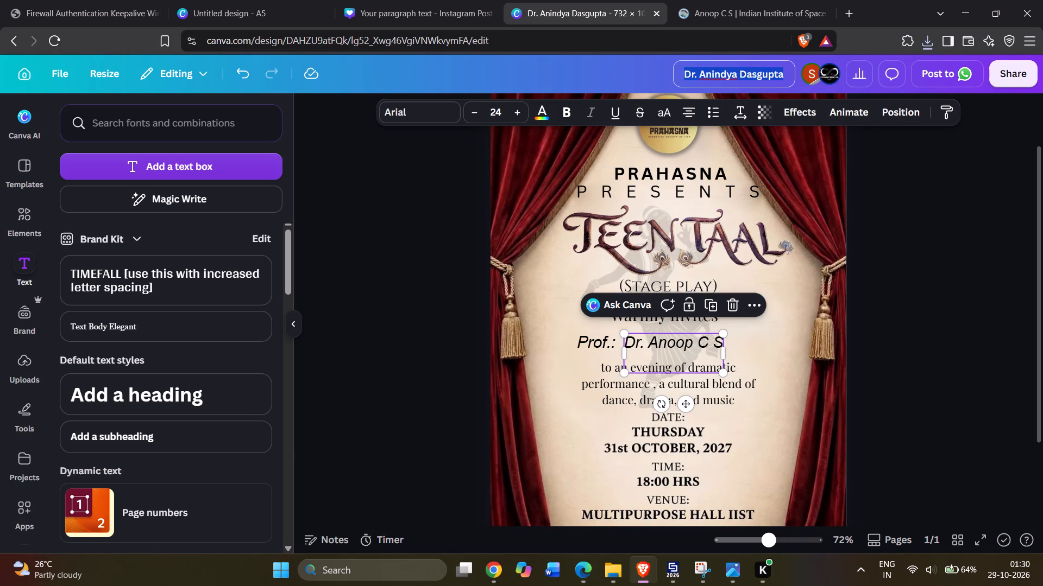
{"action": "key", "text": "ctrl+v"}
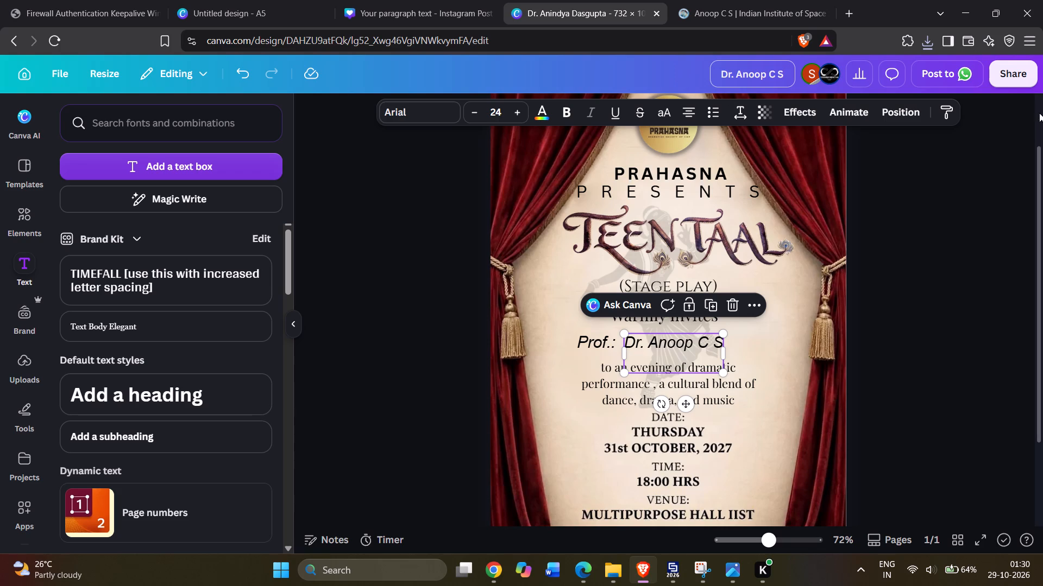
Download the third faculty member's invitation as a PDF into the Downloads folder, keeping the suggested file name.
{"action": "left_click", "coordinate": [1010, 74]}
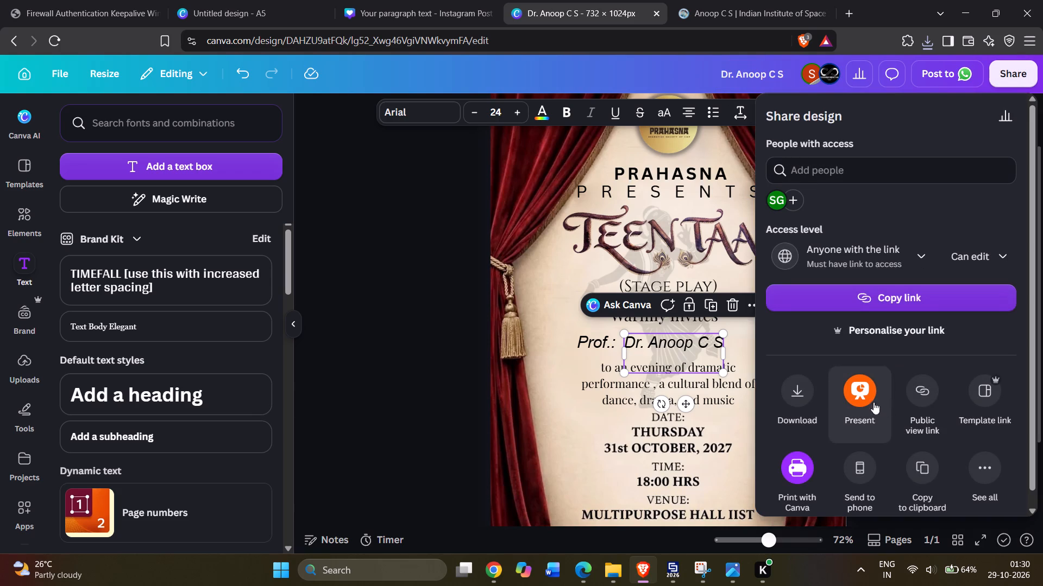
{"action": "left_click", "coordinate": [806, 389]}
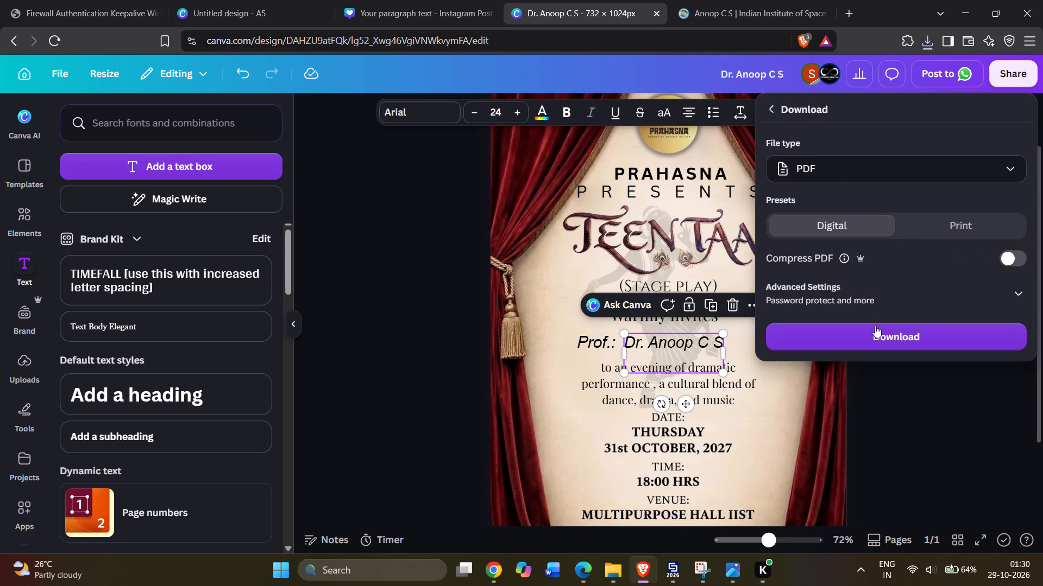
{"action": "left_click", "coordinate": [877, 333]}
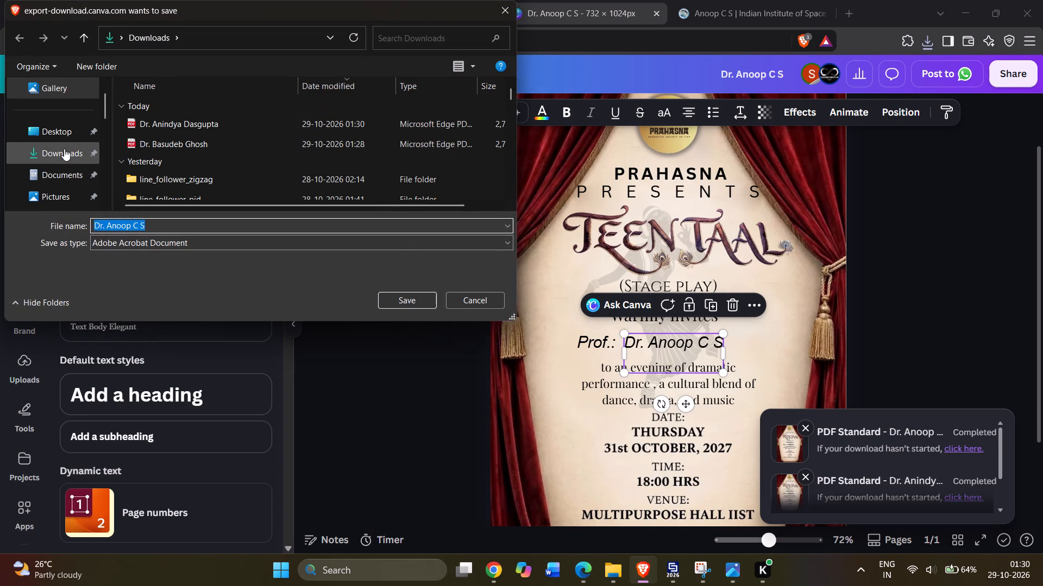
{"action": "left_click", "coordinate": [64, 149]}
{"action": "left_click", "coordinate": [406, 295]}
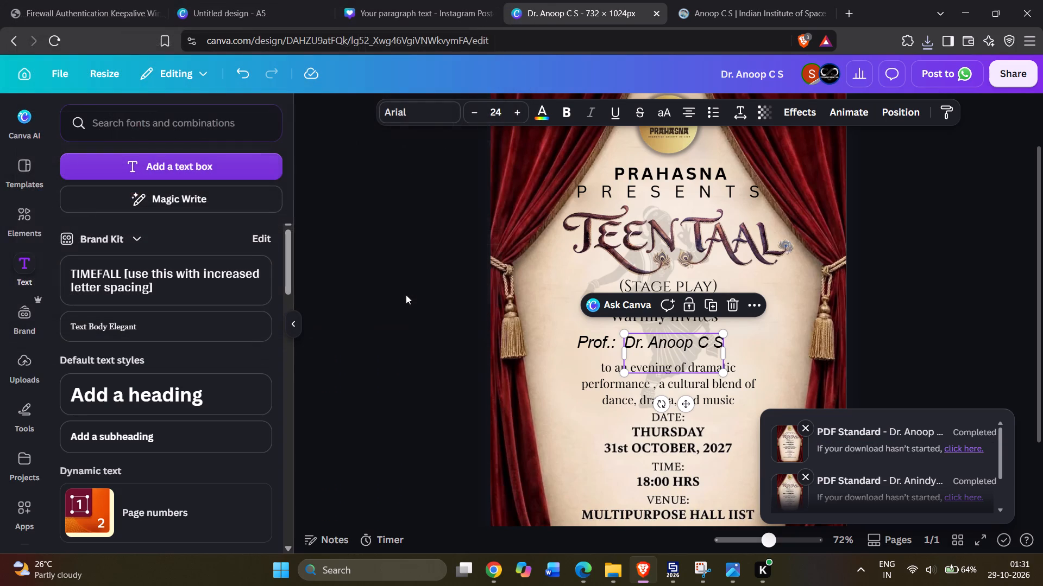
Return to the Avionics faculty list, open the fourth faculty member's profile, and copy the name with its Dr. title.
{"action": "left_click", "coordinate": [700, 0]}
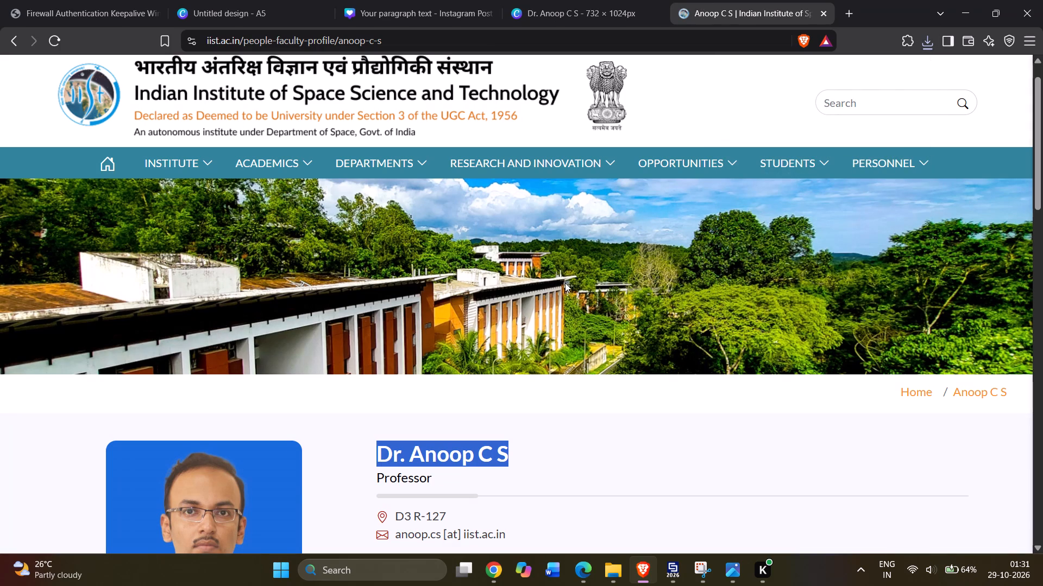
{"action": "left_click", "coordinate": [5, 34]}
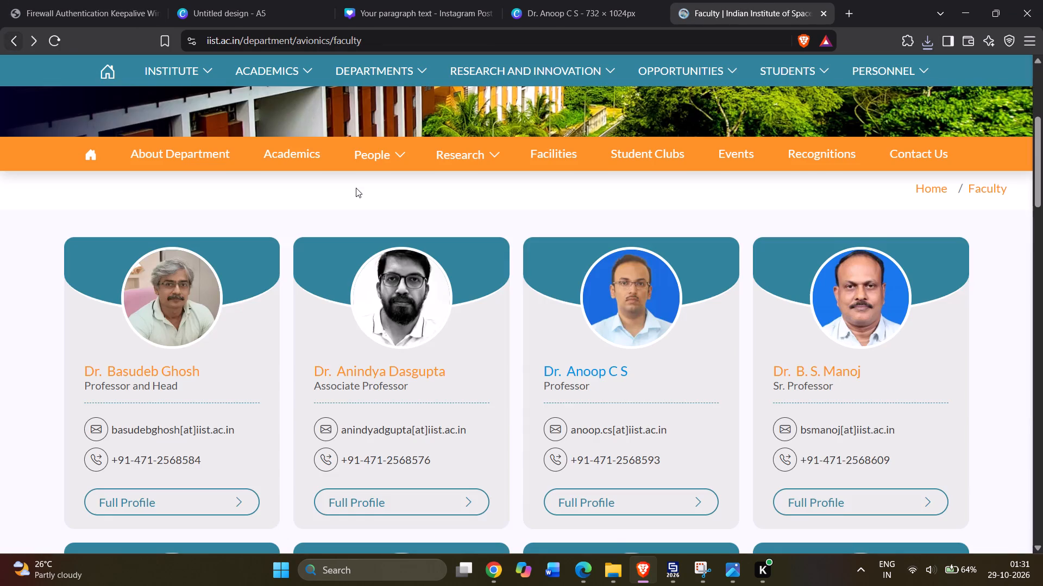
{"action": "scroll", "coordinate": [356, 188], "scroll_direction": "down", "scroll_amount": 2}
{"action": "left_click", "coordinate": [841, 235]}
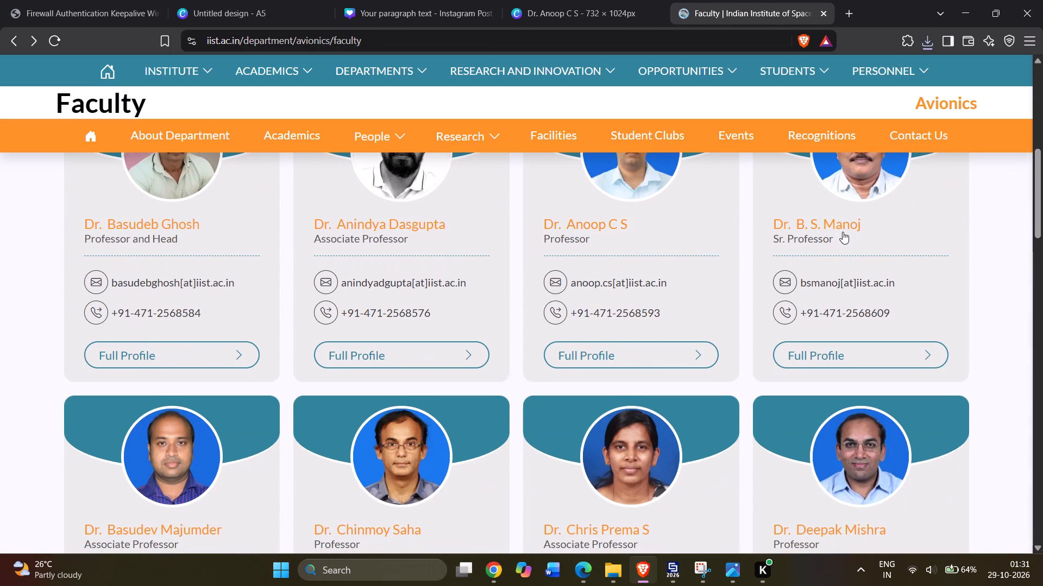
{"action": "left_click", "coordinate": [835, 226]}
{"action": "scroll", "coordinate": [465, 467], "scroll_direction": "down", "scroll_amount": 1}
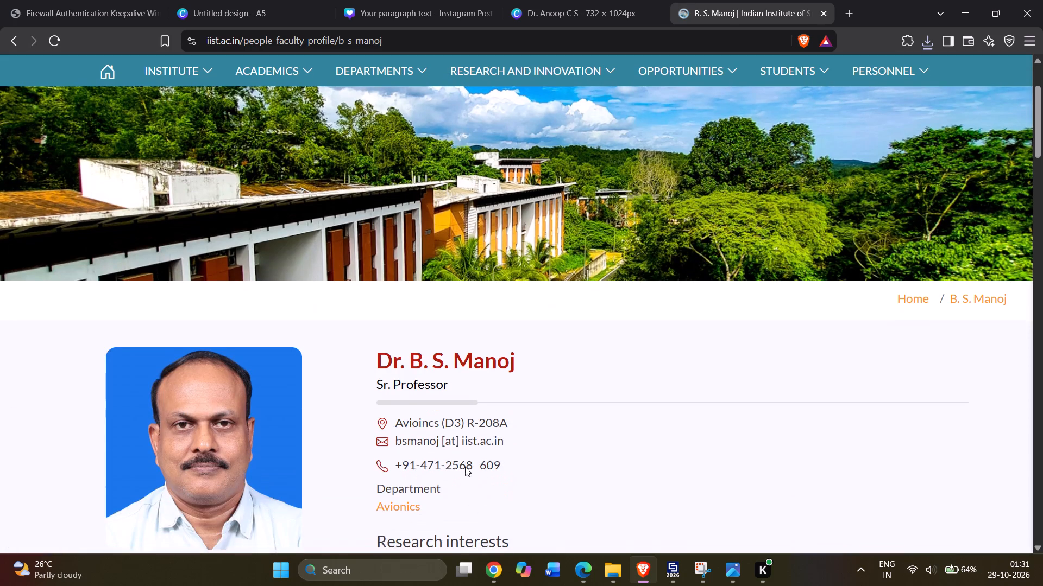
{"action": "scroll", "coordinate": [465, 467], "scroll_direction": "down", "scroll_amount": 1}
{"action": "left_click_drag", "start_coordinate": [380, 360], "coordinate": [540, 364]}
{"action": "key", "text": "ctrl+c"}
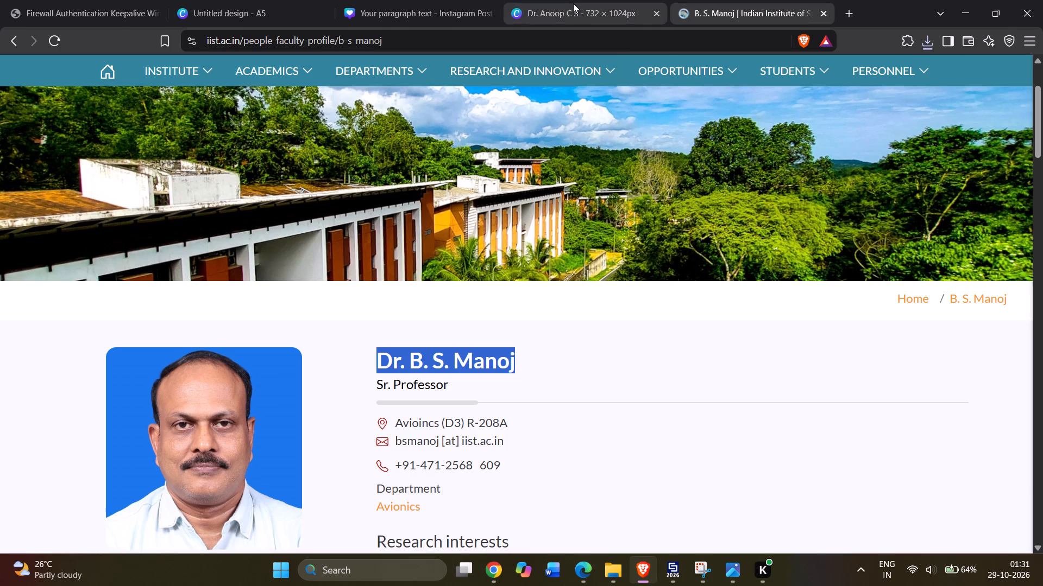
Replace the invitee's name after "Prof.:" on the Canva invitation with the fourth faculty member's copied name.
{"action": "left_click", "coordinate": [599, 0]}
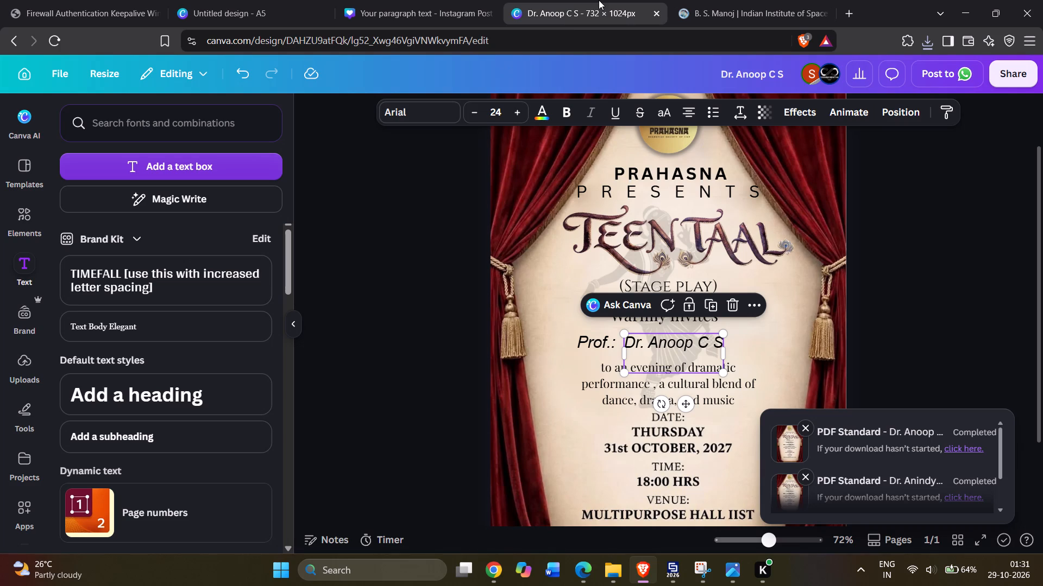
{"action": "triple_click", "coordinate": [712, 342]}
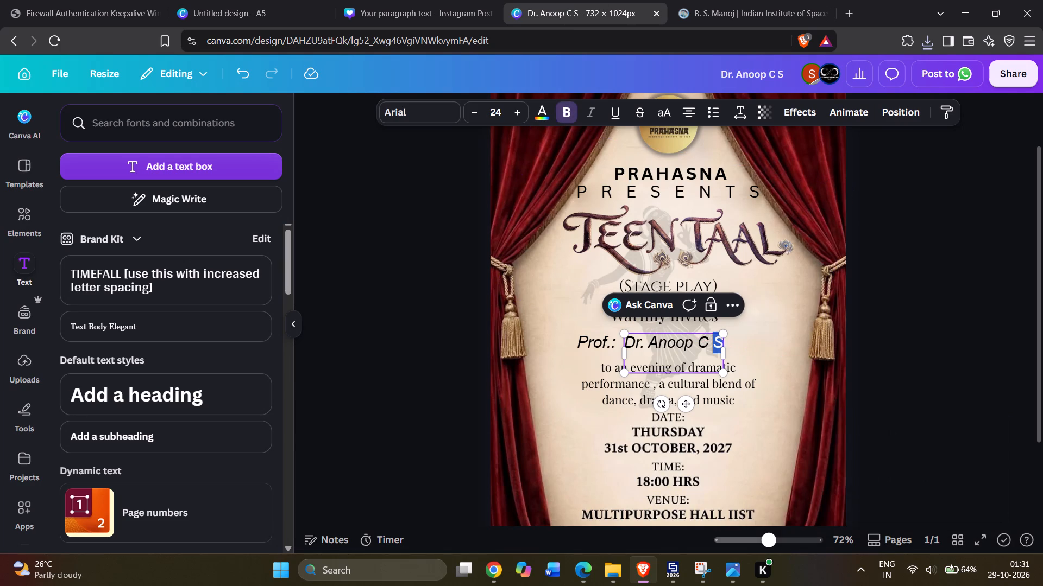
{"action": "key", "text": "ctrl+v"}
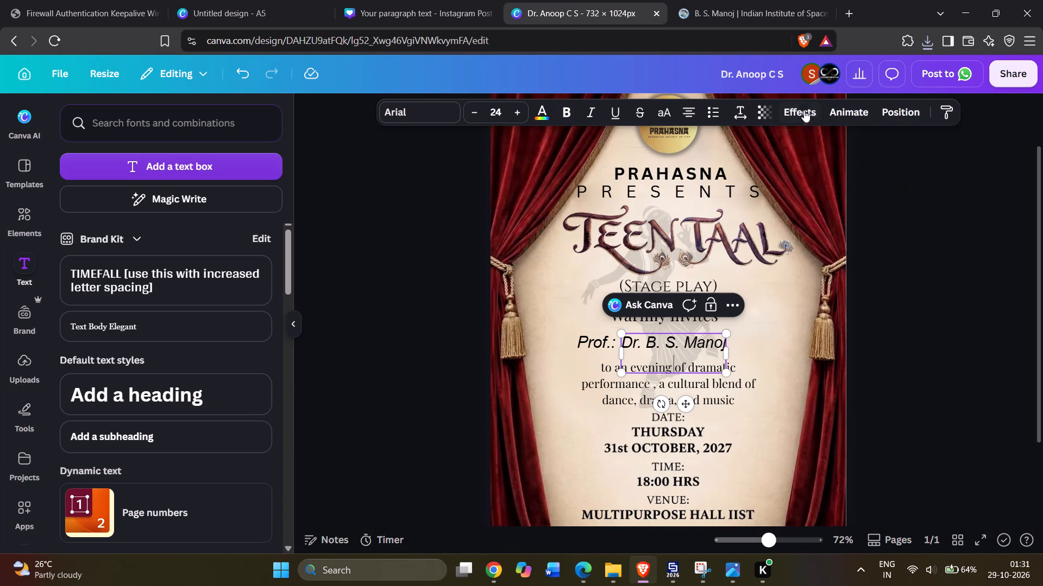
Replace the design title with the fourth faculty member's copied name.
{"action": "double_click", "coordinate": [760, 68]}
{"action": "double_click", "coordinate": [760, 68]}
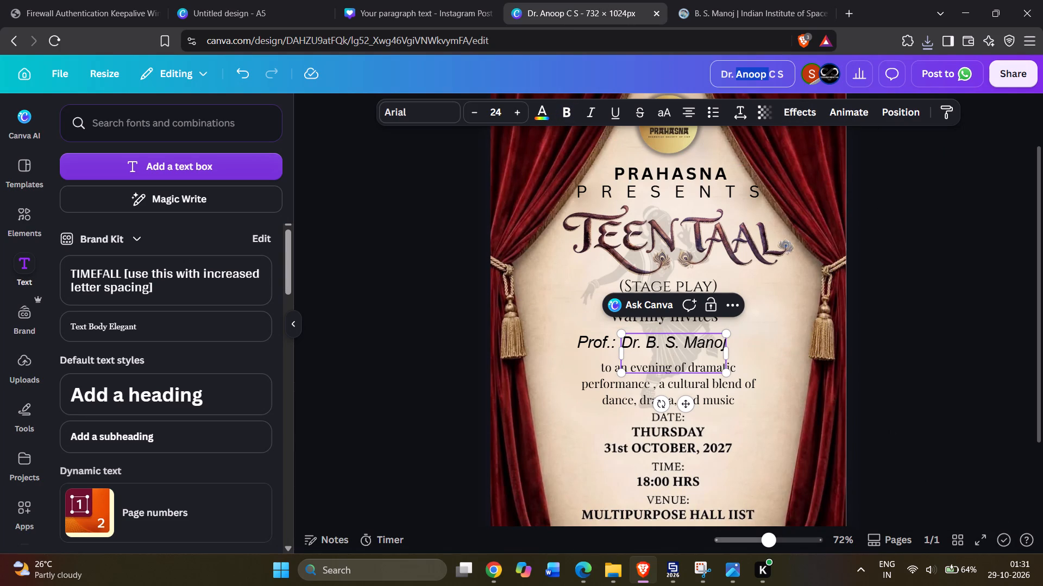
{"action": "triple_click", "coordinate": [760, 68]}
{"action": "left_click", "coordinate": [760, 68]}
{"action": "key", "text": "ctrl+v"}
Download the fourth faculty member's invitation as a PDF with the Digital preset into the Downloads folder.
{"action": "left_click", "coordinate": [1029, 77]}
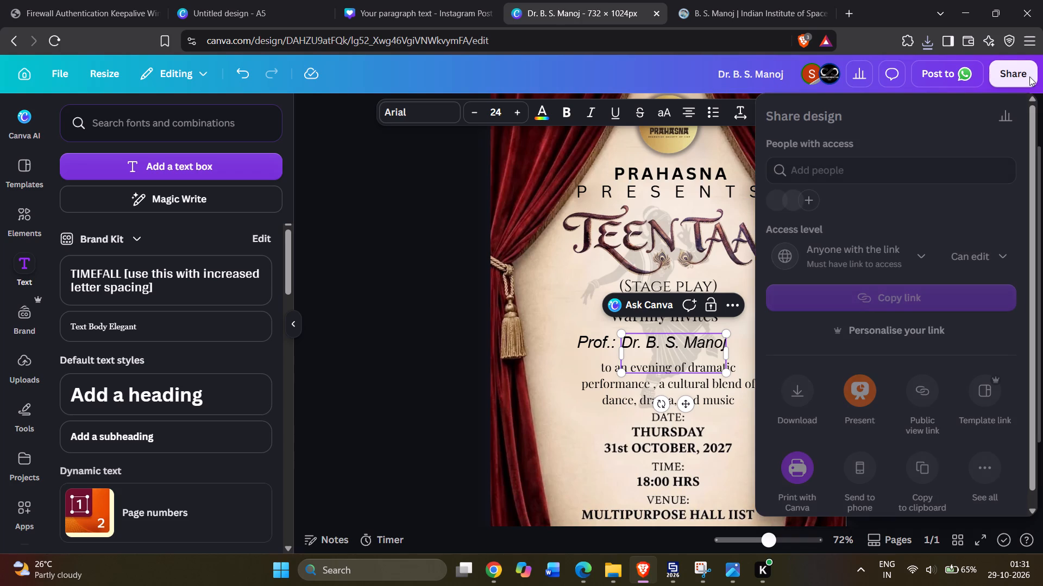
{"action": "left_click", "coordinate": [797, 403]}
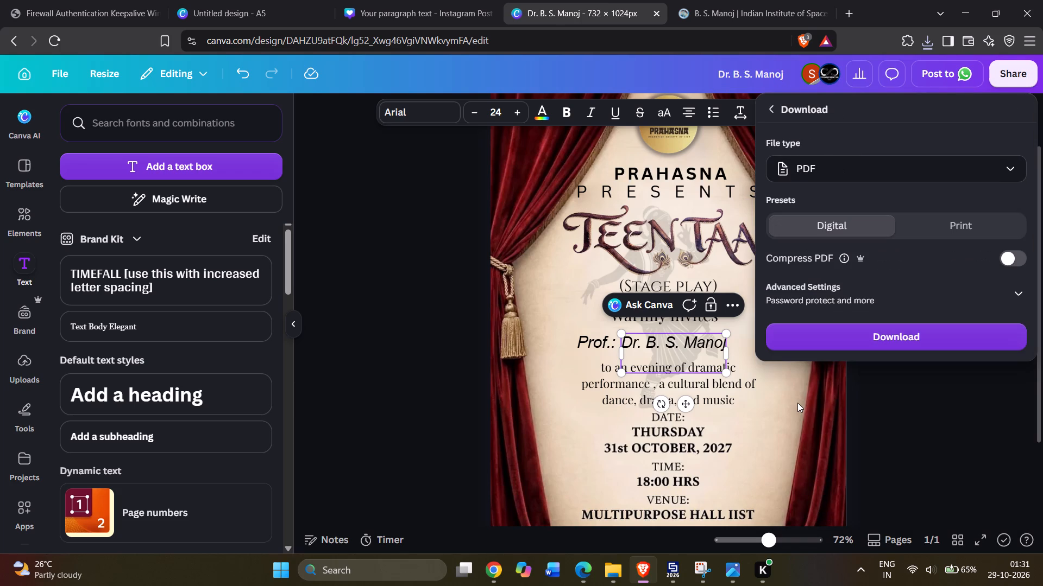
{"action": "left_click", "coordinate": [890, 332]}
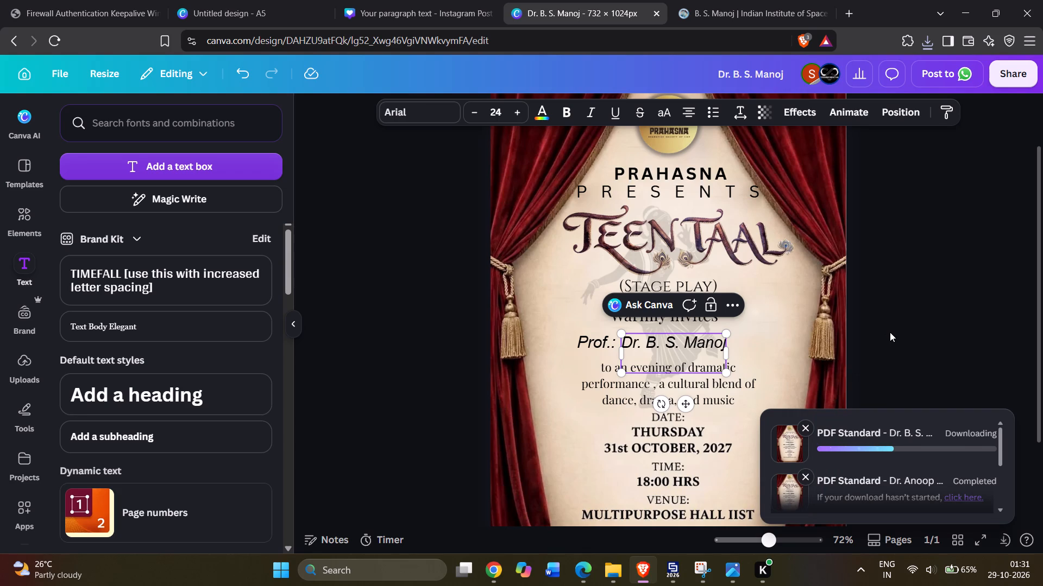
{"action": "left_click", "coordinate": [101, 155]}
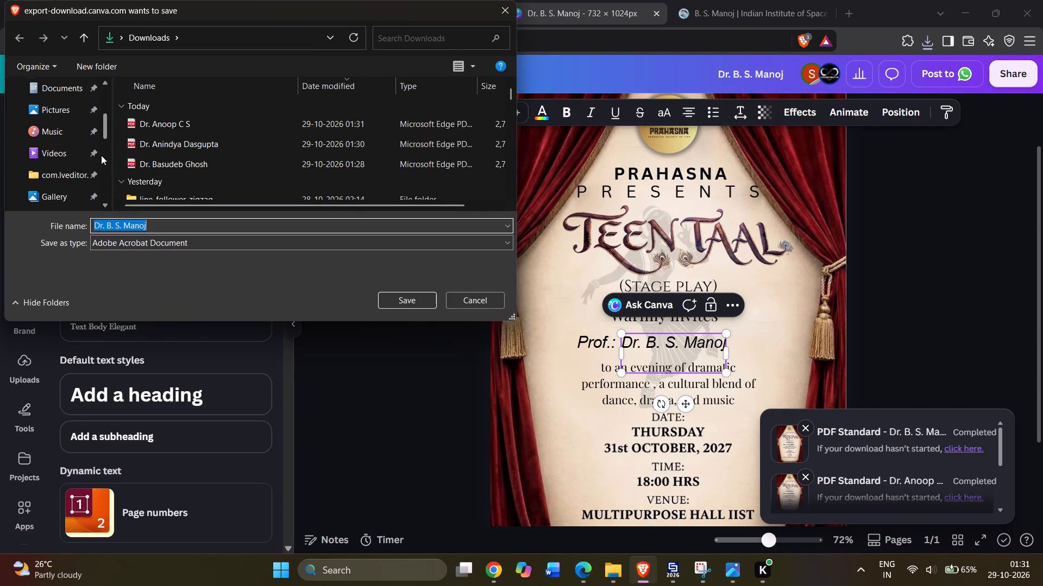
Save the exported invitation PDF to the Downloads folder under the professor's name and dismiss the browser's download list.
{"action": "scroll", "coordinate": [70, 167], "scroll_direction": "up", "scroll_amount": 3}
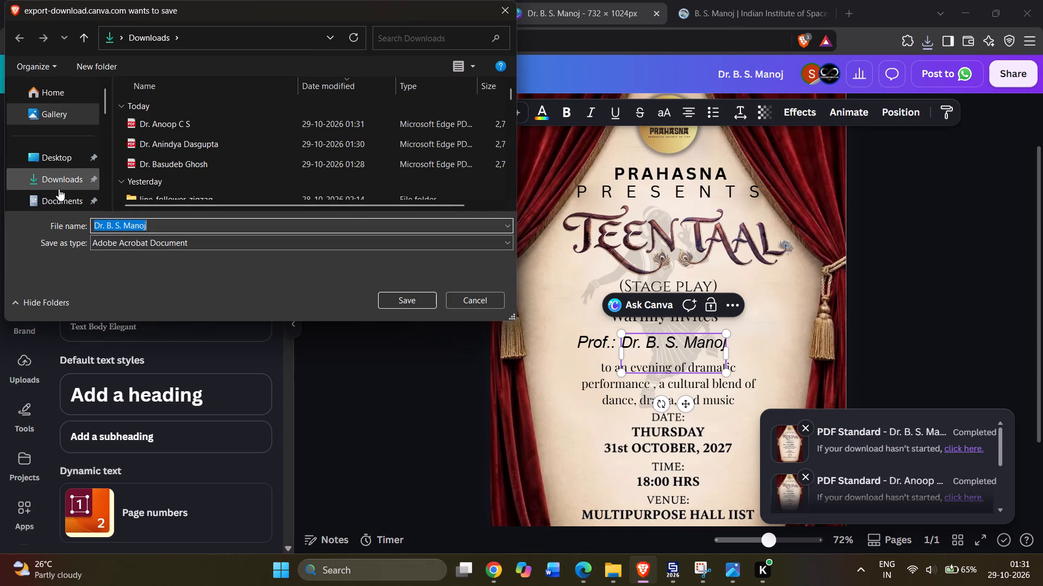
{"action": "left_click", "coordinate": [58, 191]}
{"action": "left_click", "coordinate": [71, 175]}
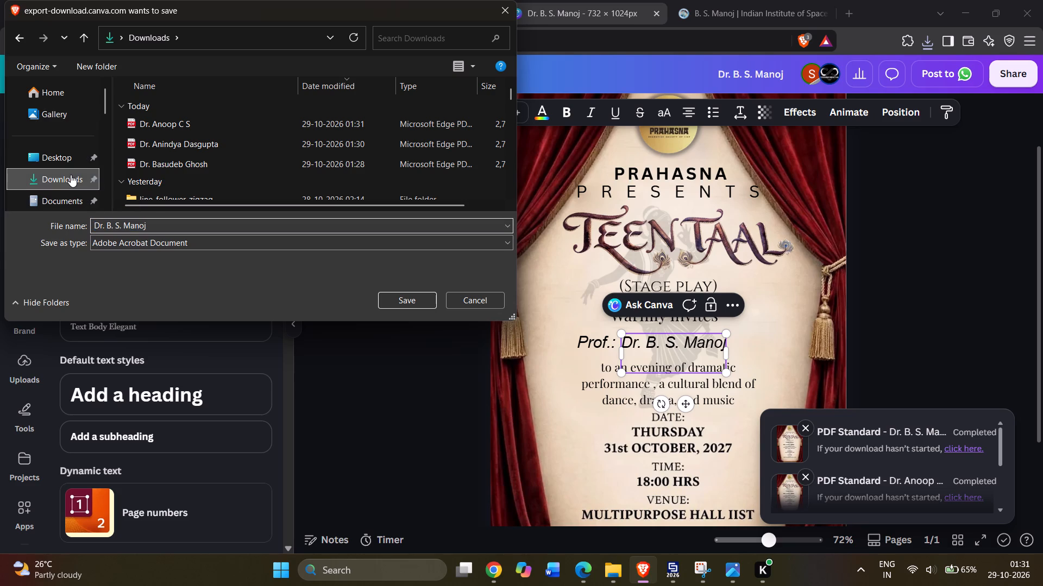
{"action": "left_click", "coordinate": [396, 302]}
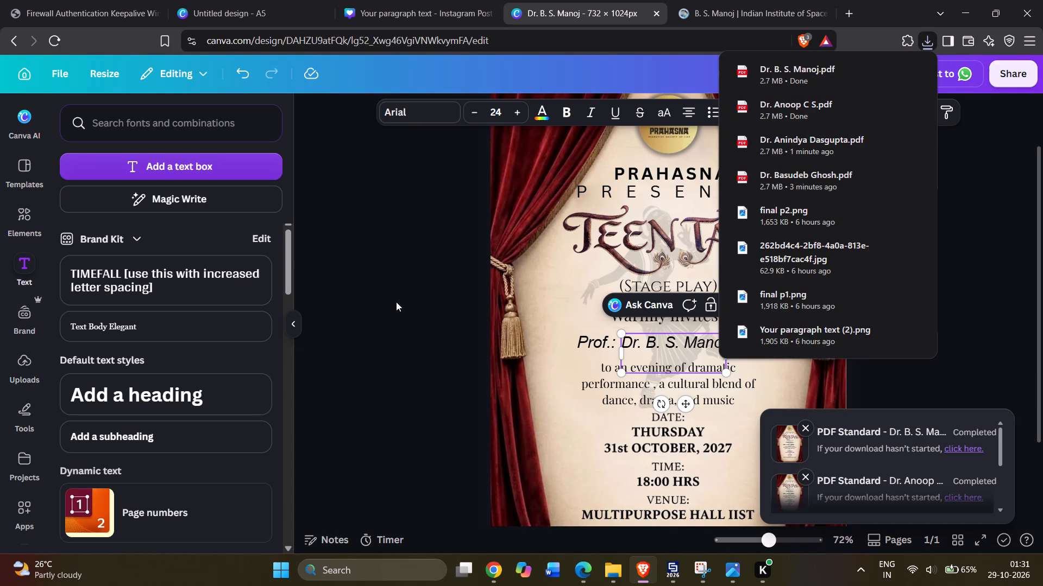
{"action": "left_click", "coordinate": [983, 321]}
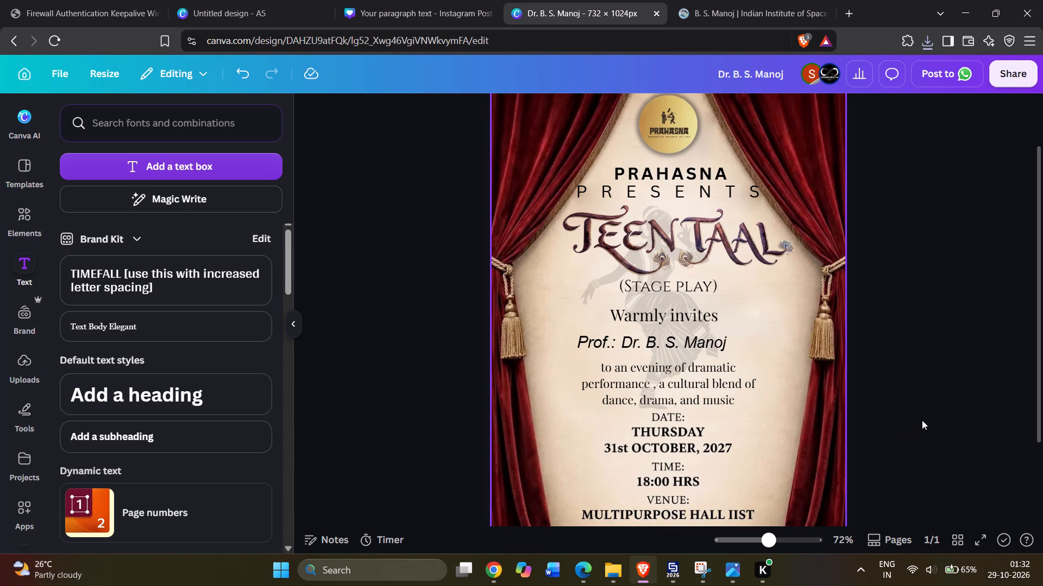
Copy the name heading from the profile of the first associate professor in the Avionics faculty list's second row.
{"action": "double_click", "coordinate": [922, 420]}
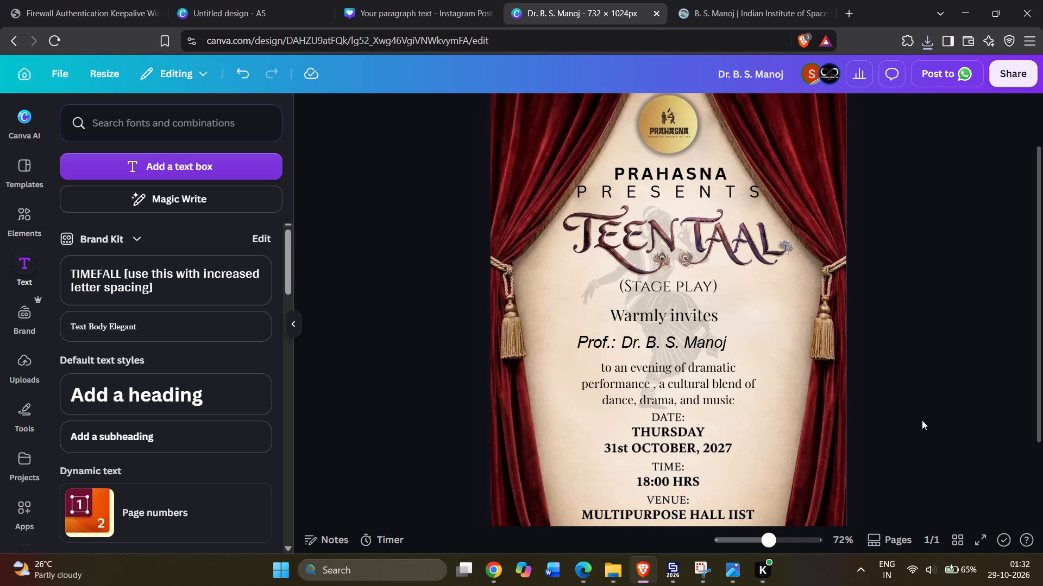
{"action": "left_click", "coordinate": [806, 0]}
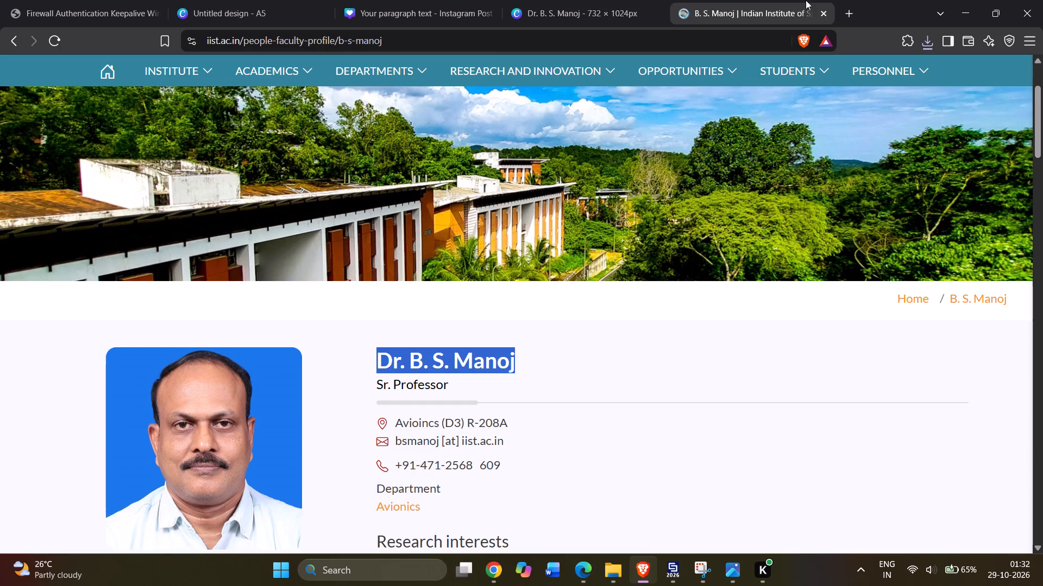
{"action": "left_click", "coordinate": [0, 42]}
{"action": "scroll", "coordinate": [502, 293], "scroll_direction": "down", "scroll_amount": 1}
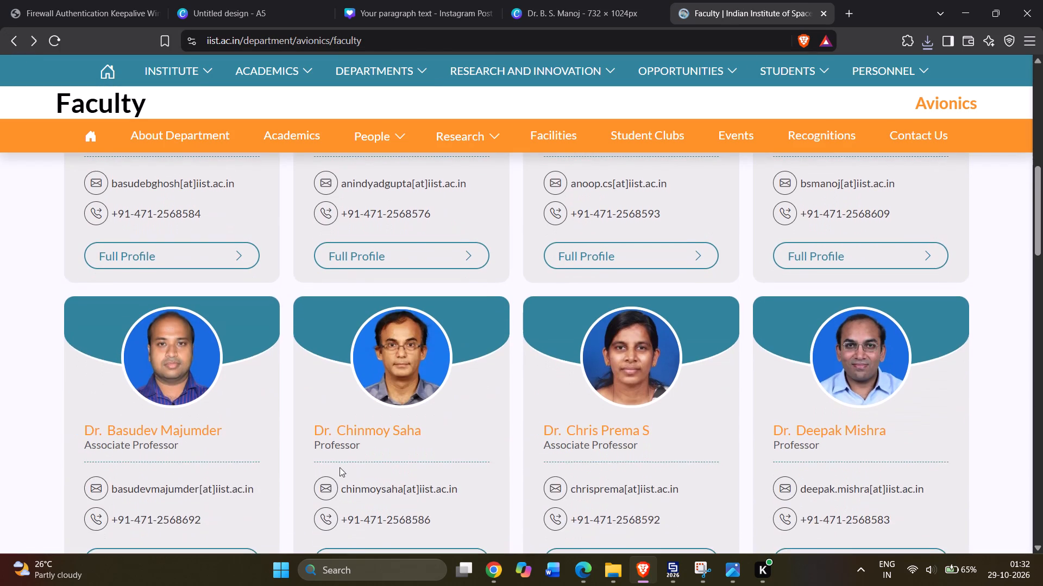
{"action": "scroll", "coordinate": [340, 467], "scroll_direction": "down", "scroll_amount": 1}
{"action": "left_click", "coordinate": [164, 323]}
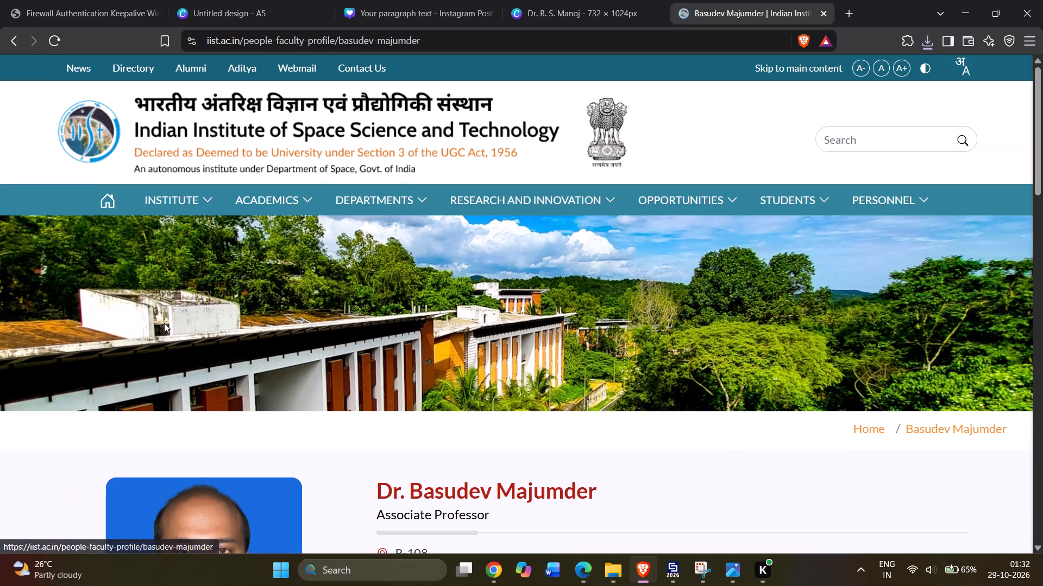
{"action": "left_click_drag", "start_coordinate": [378, 491], "coordinate": [475, 487]}
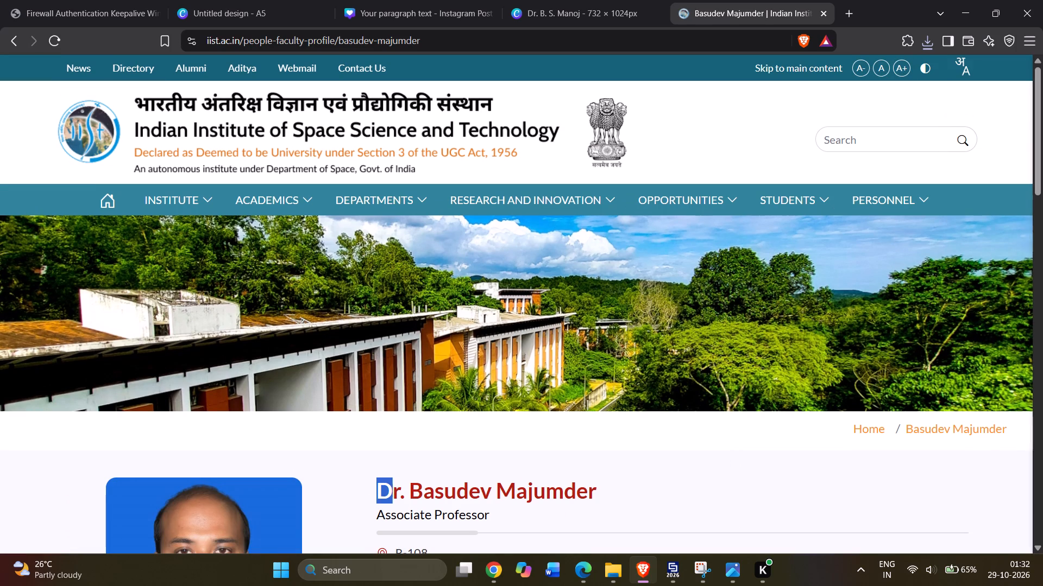
{"action": "left_click_drag", "start_coordinate": [475, 487], "coordinate": [652, 499]}
{"action": "key", "text": "ctrl+c"}
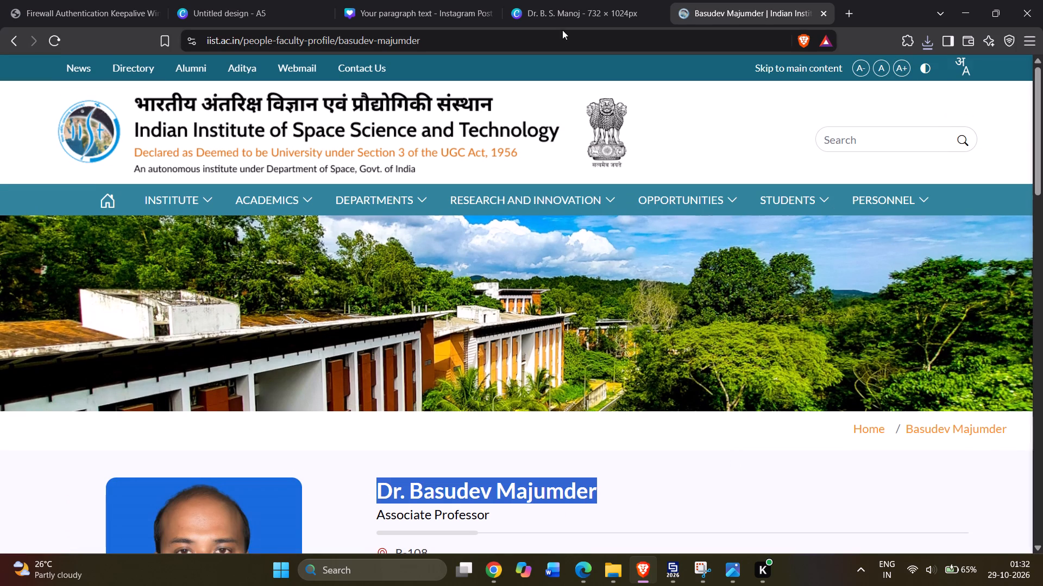
Replace the invitee name on the invitation with the copied name and move it just after "Prof.:" on the same line.
{"action": "left_click", "coordinate": [566, 1]}
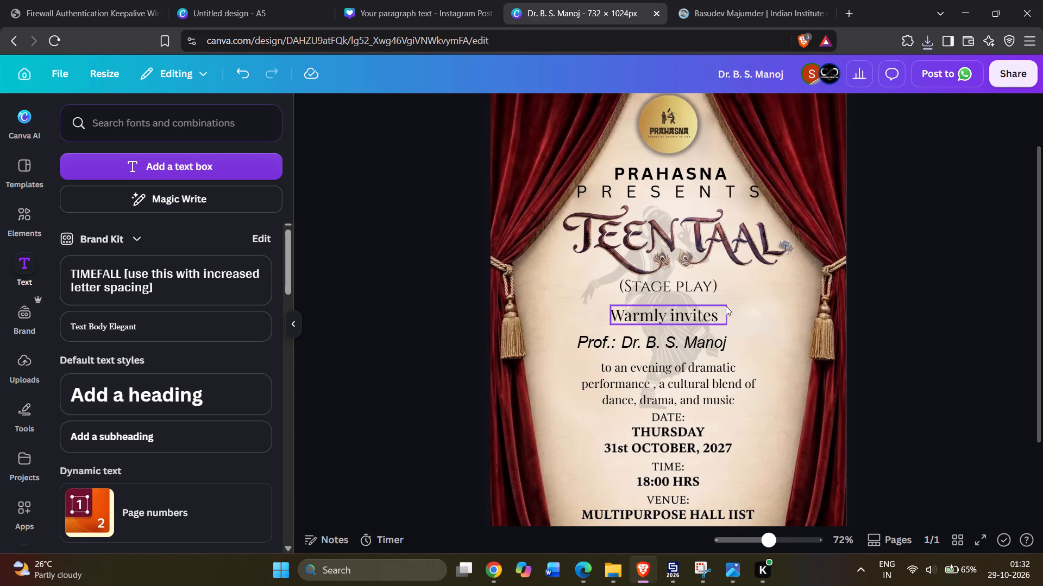
{"action": "left_click", "coordinate": [722, 345]}
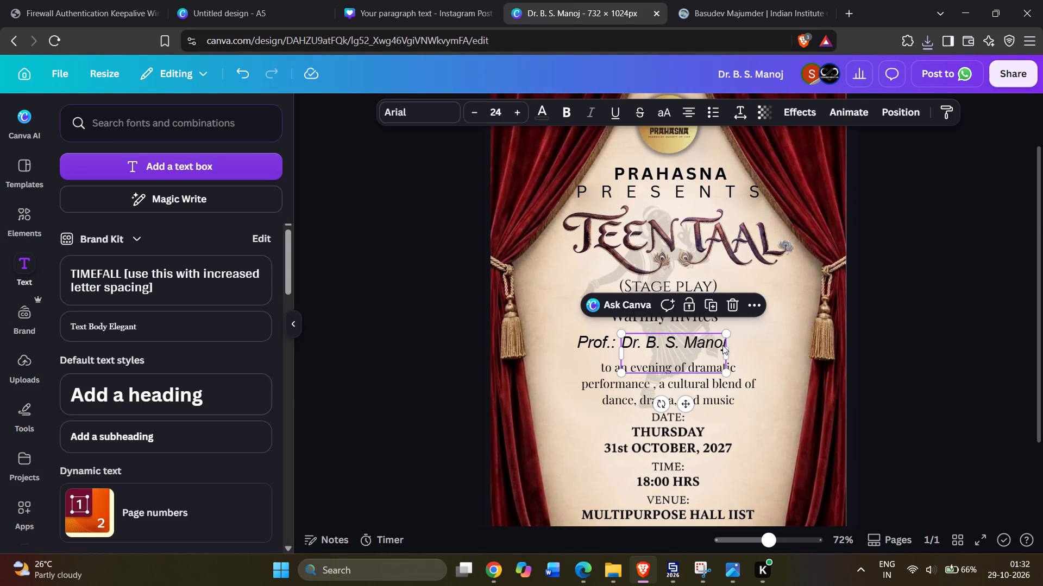
{"action": "double_click", "coordinate": [722, 345]}
{"action": "key", "text": "ctrl+v"}
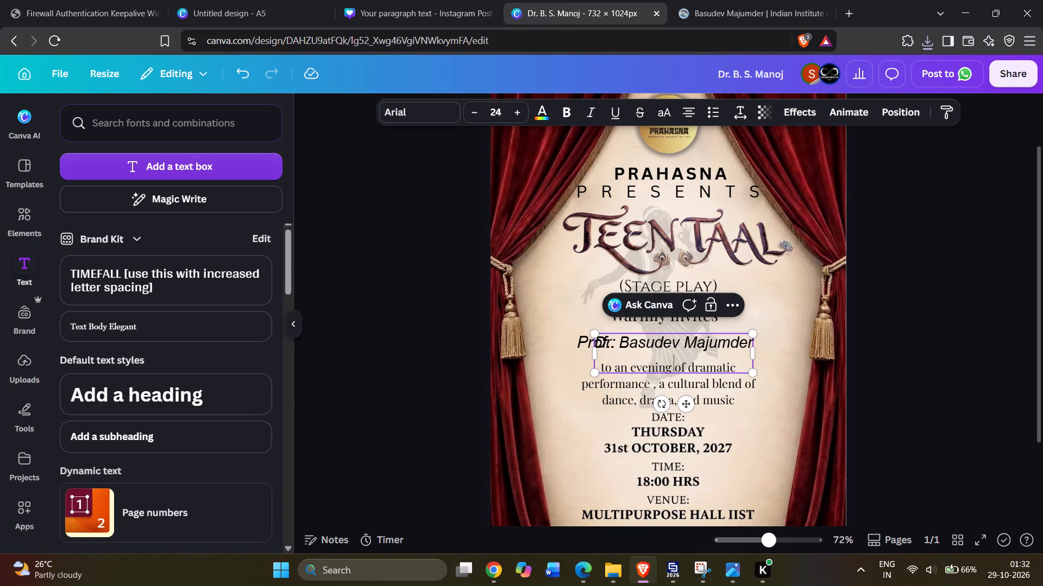
{"action": "left_click_drag", "start_coordinate": [685, 353], "coordinate": [694, 353]}
{"action": "left_click_drag", "start_coordinate": [694, 353], "coordinate": [687, 408]}
{"action": "left_click_drag", "start_coordinate": [687, 408], "coordinate": [708, 409]}
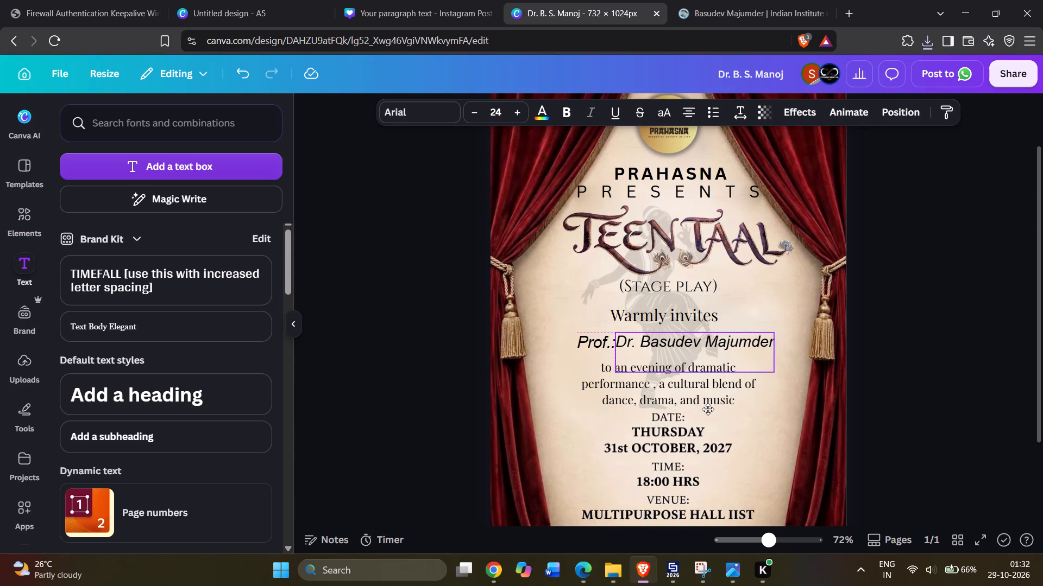
{"action": "left_click_drag", "start_coordinate": [708, 409], "coordinate": [713, 410]}
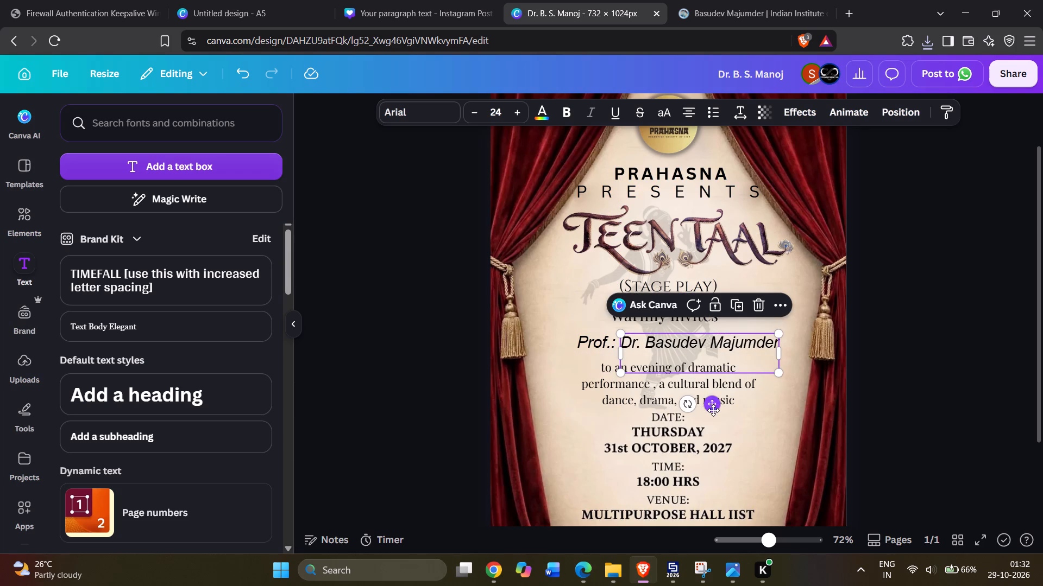
{"action": "left_click", "coordinate": [926, 277]}
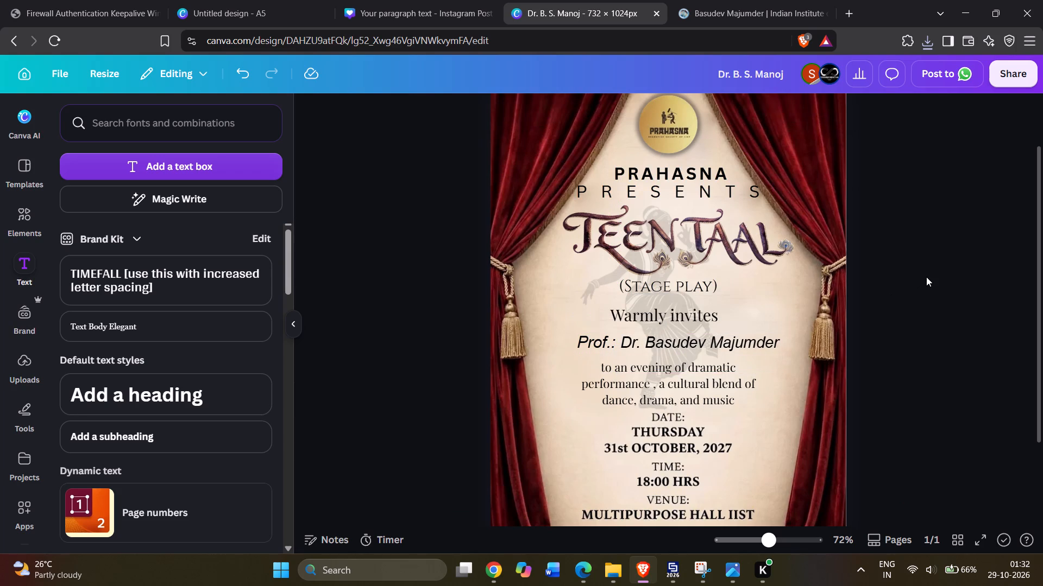
Replace the invitation's design title with the copied associate professor's name.
{"action": "left_click", "coordinate": [723, 0]}
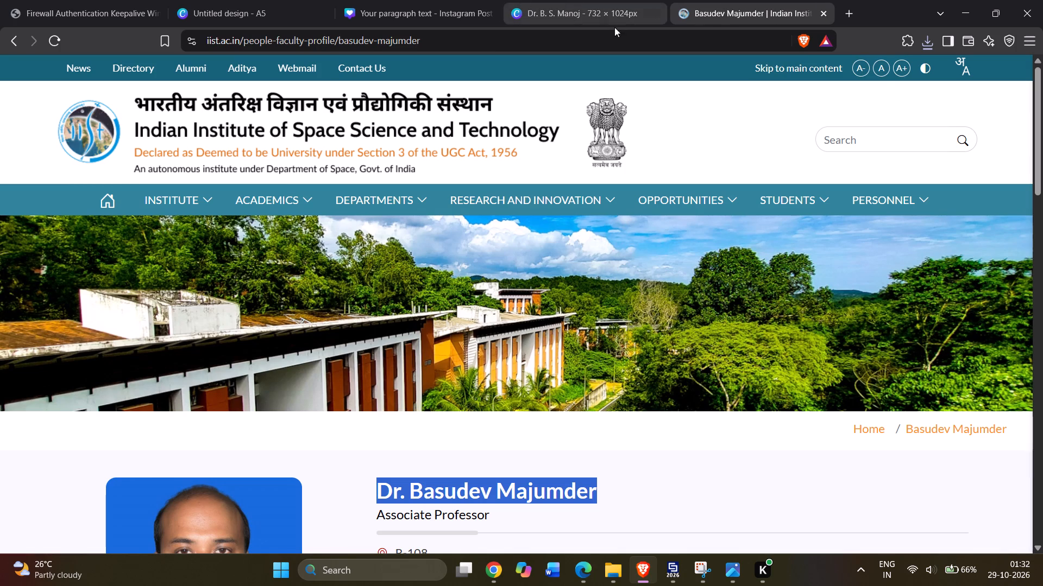
{"action": "left_click", "coordinate": [553, 0]}
{"action": "double_click", "coordinate": [765, 71]}
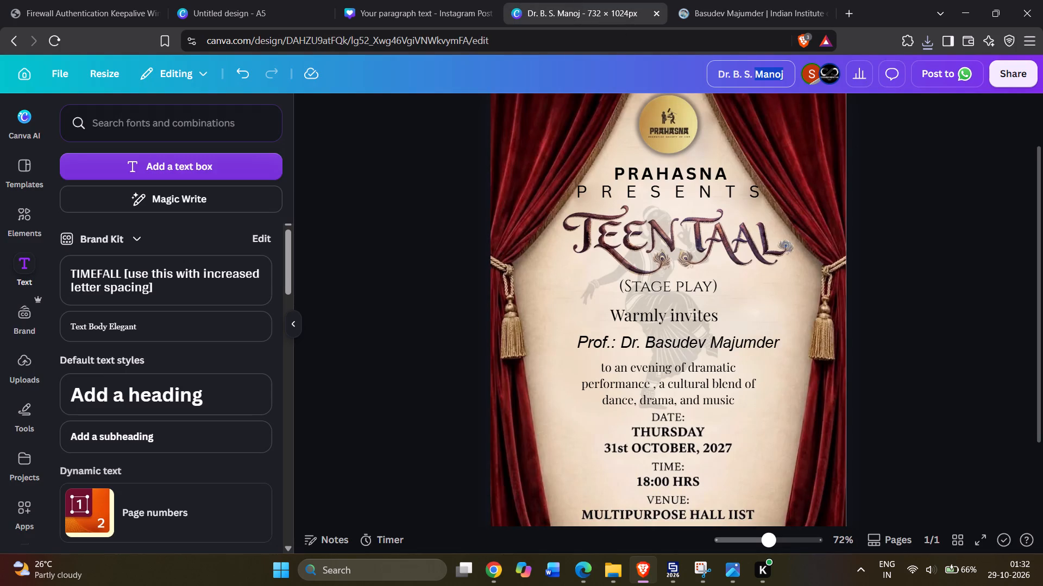
{"action": "double_click", "coordinate": [765, 71]}
{"action": "double_click", "coordinate": [765, 71]}
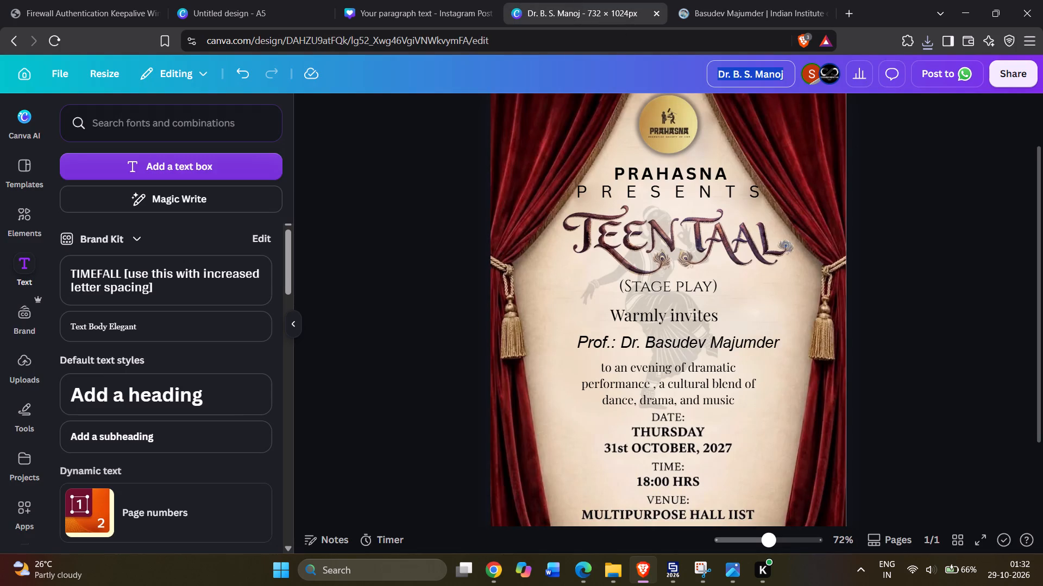
{"action": "key", "text": "ctrl+v"}
Download the invitation as a PDF into the Downloads folder under the associate professor's name and dismiss the browser's download list.
{"action": "left_click", "coordinate": [1021, 82]}
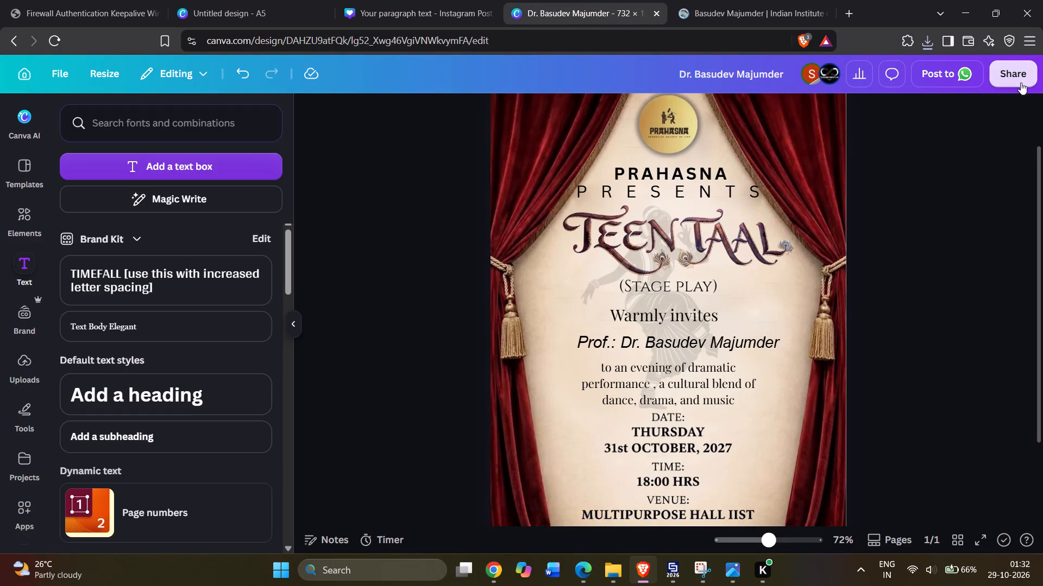
{"action": "left_click", "coordinate": [790, 390]}
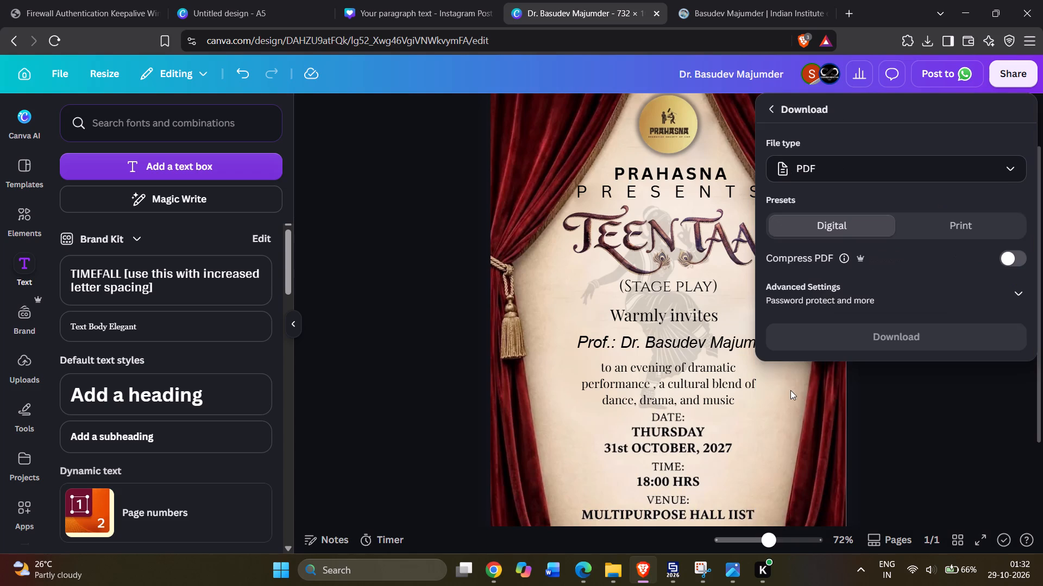
{"action": "left_click", "coordinate": [875, 344]}
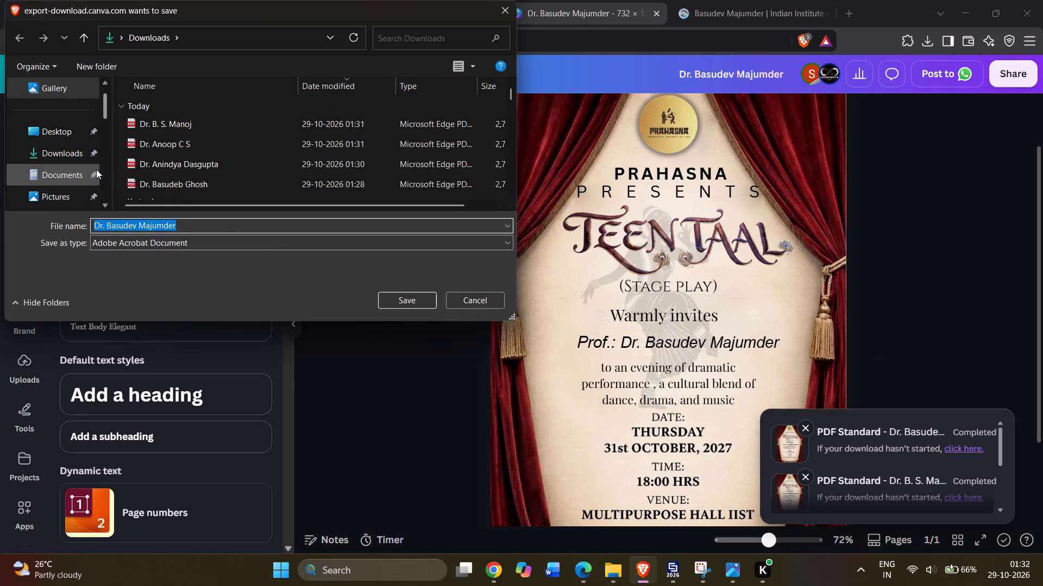
{"action": "left_click", "coordinate": [72, 150]}
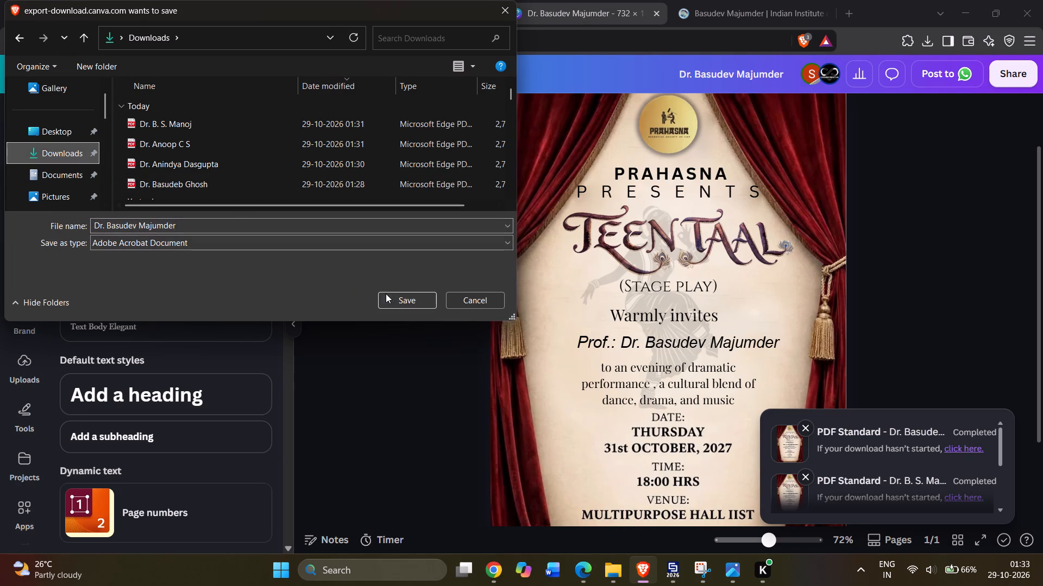
{"action": "left_click", "coordinate": [386, 294]}
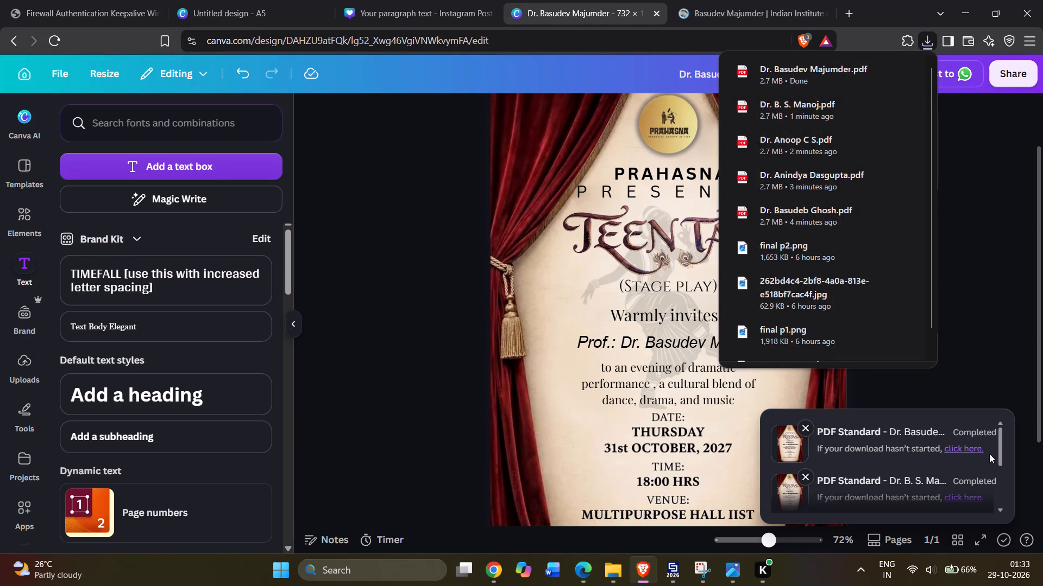
{"action": "left_click", "coordinate": [966, 355]}
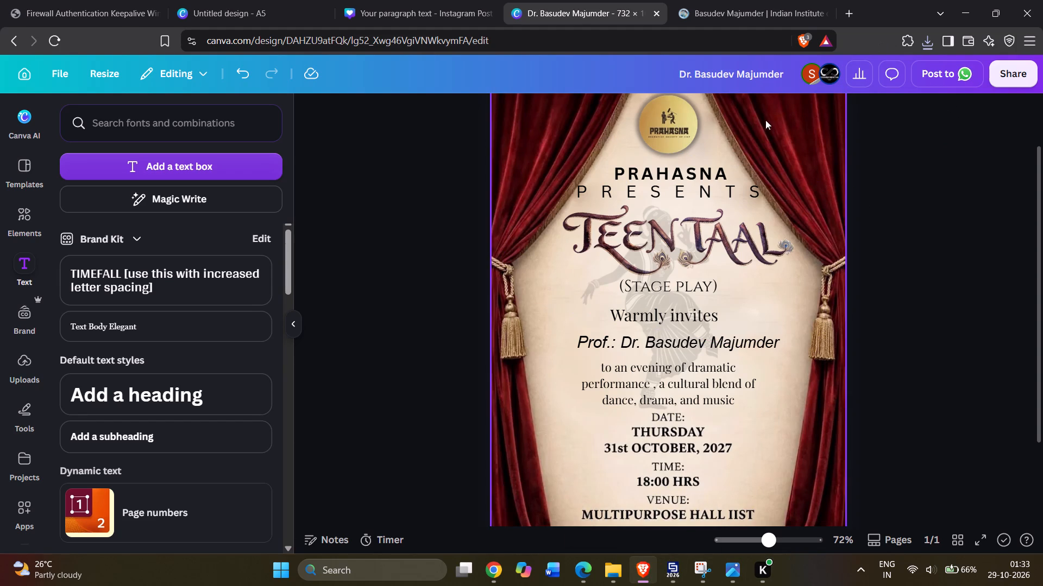
Copy the name heading from the profile of the second professor in the Avionics faculty list's second row.
{"action": "left_click", "coordinate": [768, 0]}
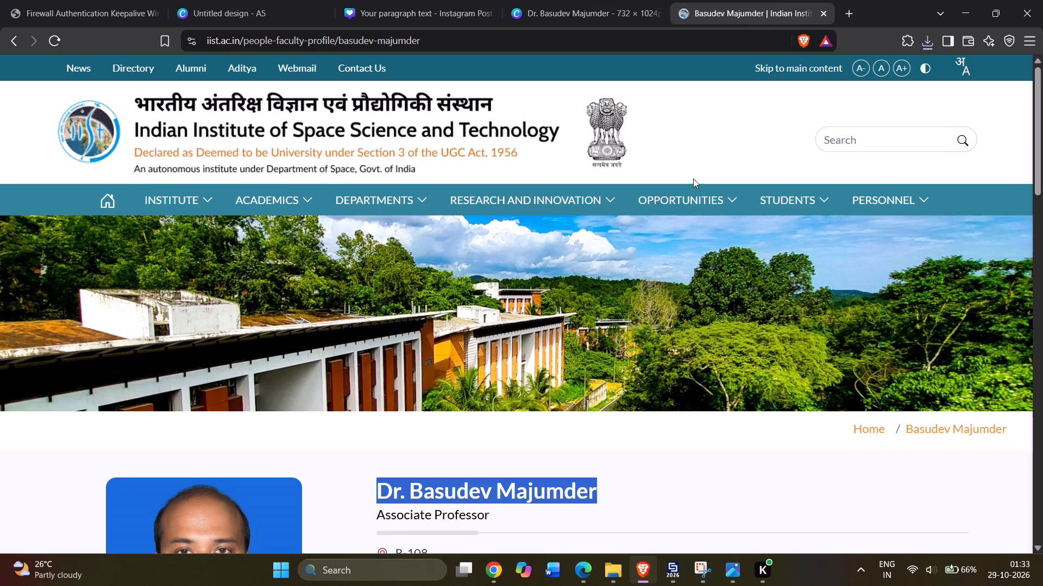
{"action": "left_click", "coordinate": [14, 36]}
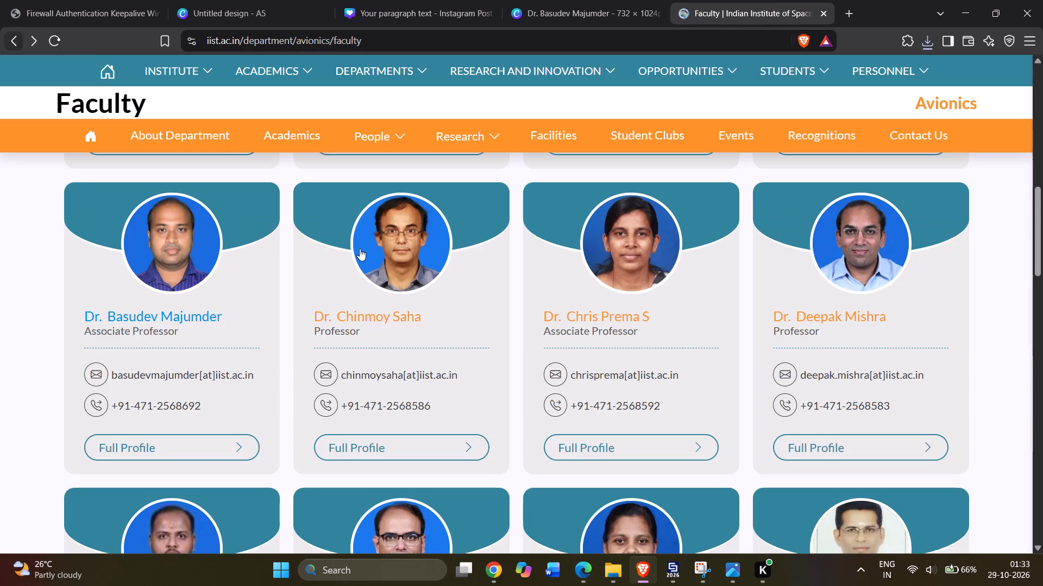
{"action": "scroll", "coordinate": [360, 249], "scroll_direction": "down", "scroll_amount": 5}
{"action": "scroll", "coordinate": [305, 301], "scroll_direction": "up", "scroll_amount": 2}
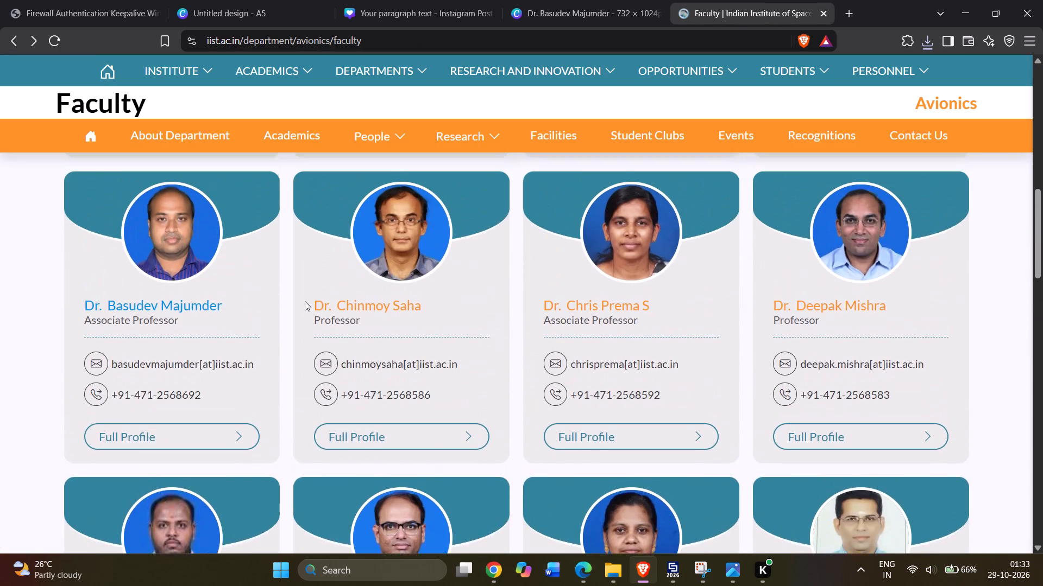
{"action": "scroll", "coordinate": [305, 301], "scroll_direction": "up", "scroll_amount": 4}
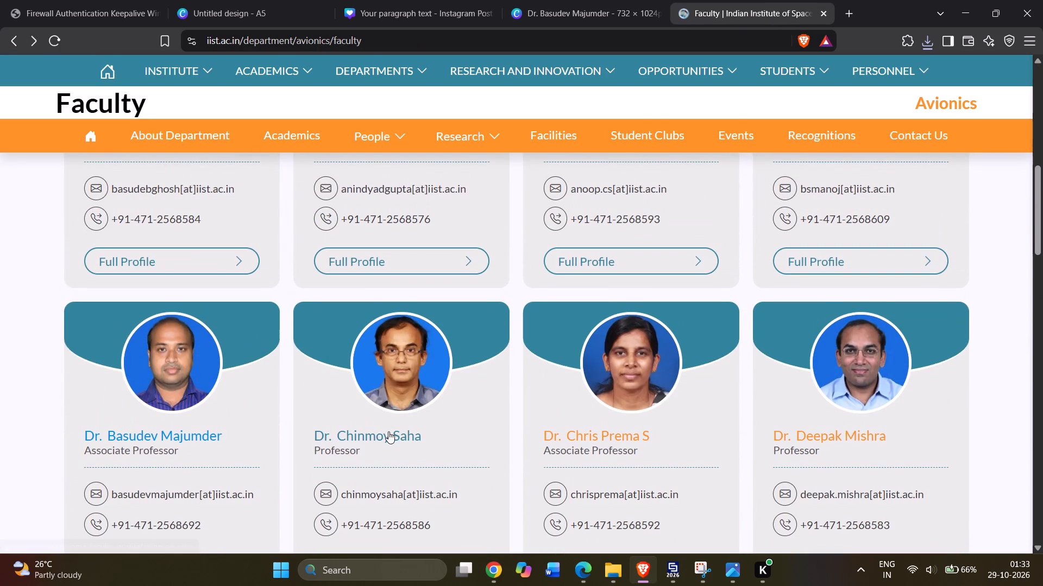
{"action": "left_click", "coordinate": [388, 431]}
{"action": "left_click_drag", "start_coordinate": [378, 487], "coordinate": [564, 487]}
{"action": "key", "text": "ctrl+c"}
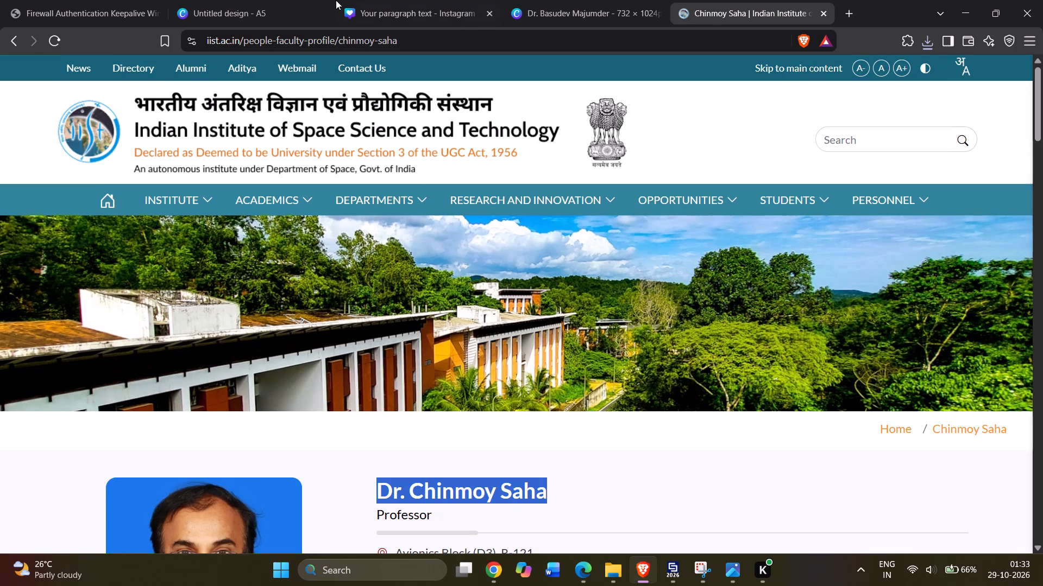
Replace the invitee name on the invitation with the newly copied professor's name and move it close to "Prof.:" on the same line.
{"action": "left_click", "coordinate": [609, 0]}
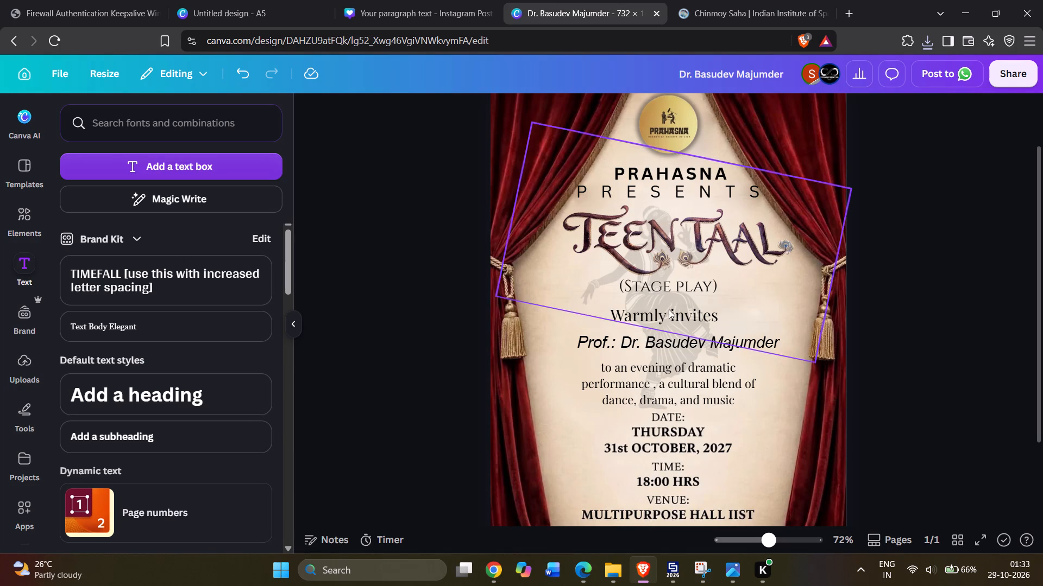
{"action": "triple_click", "coordinate": [731, 343]}
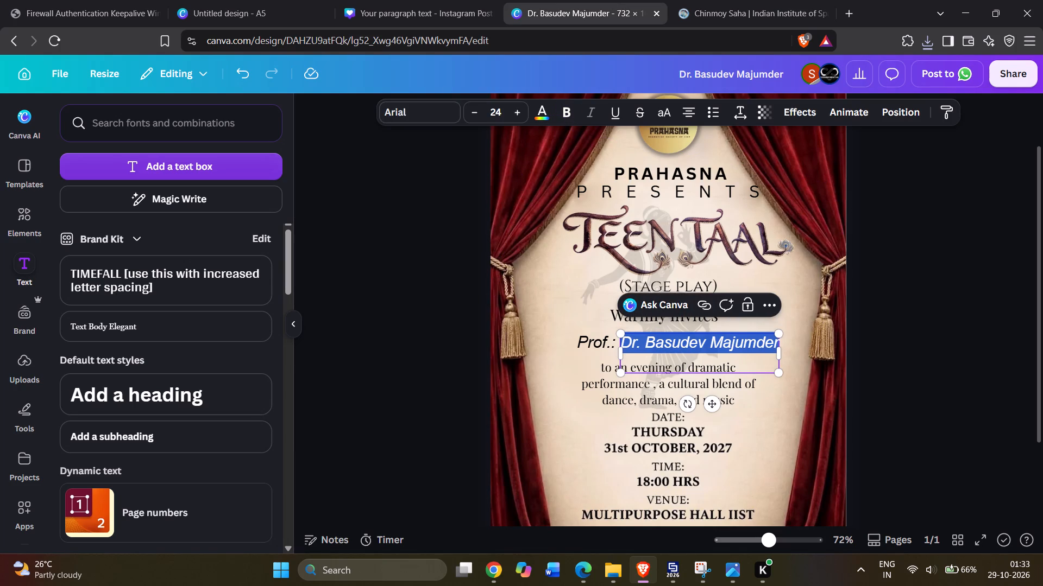
{"action": "key", "text": "ctrl+v"}
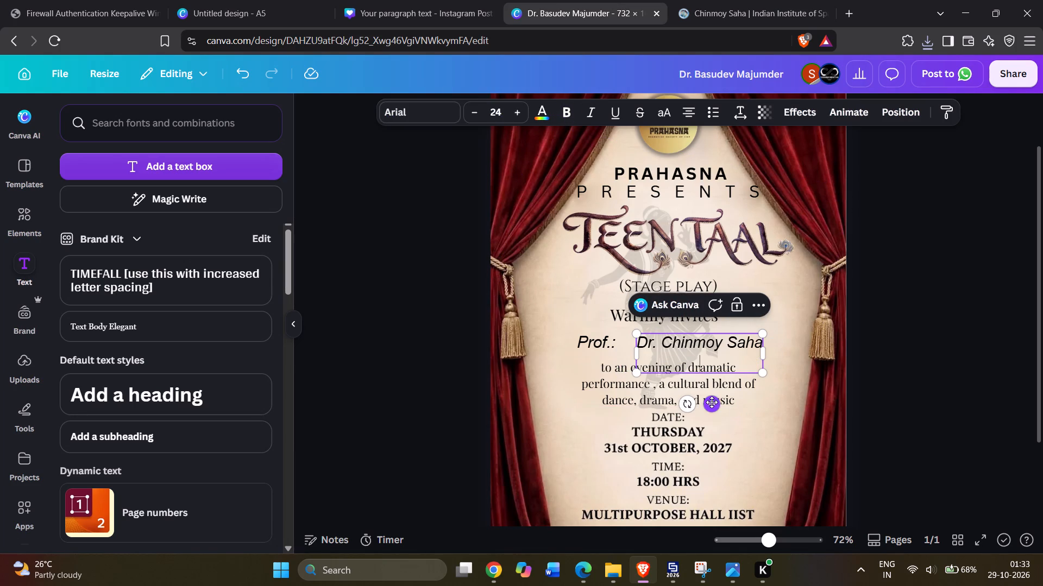
{"action": "left_click_drag", "start_coordinate": [713, 402], "coordinate": [702, 403]}
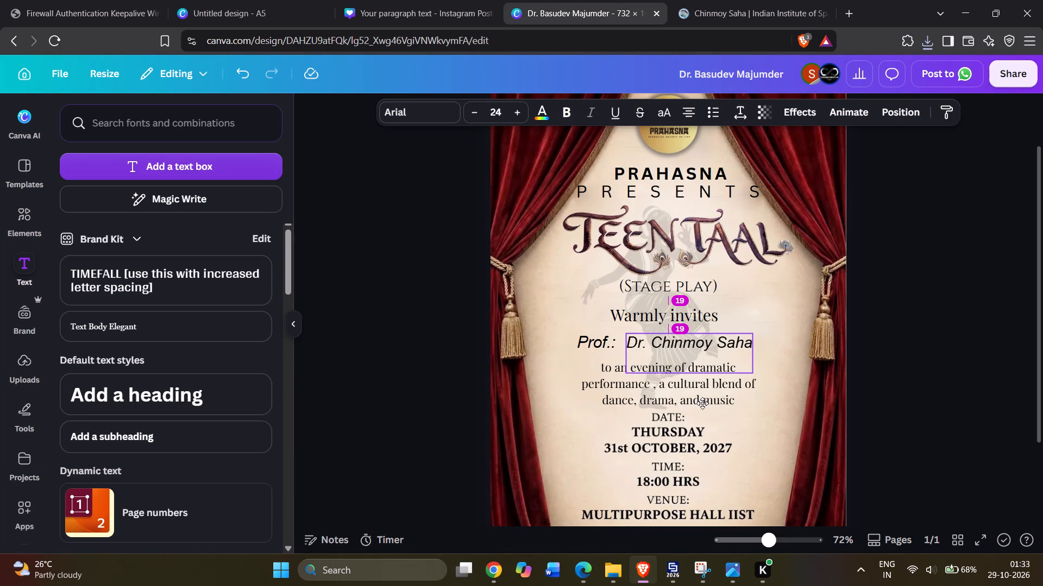
{"action": "left_click_drag", "start_coordinate": [702, 403], "coordinate": [699, 403]}
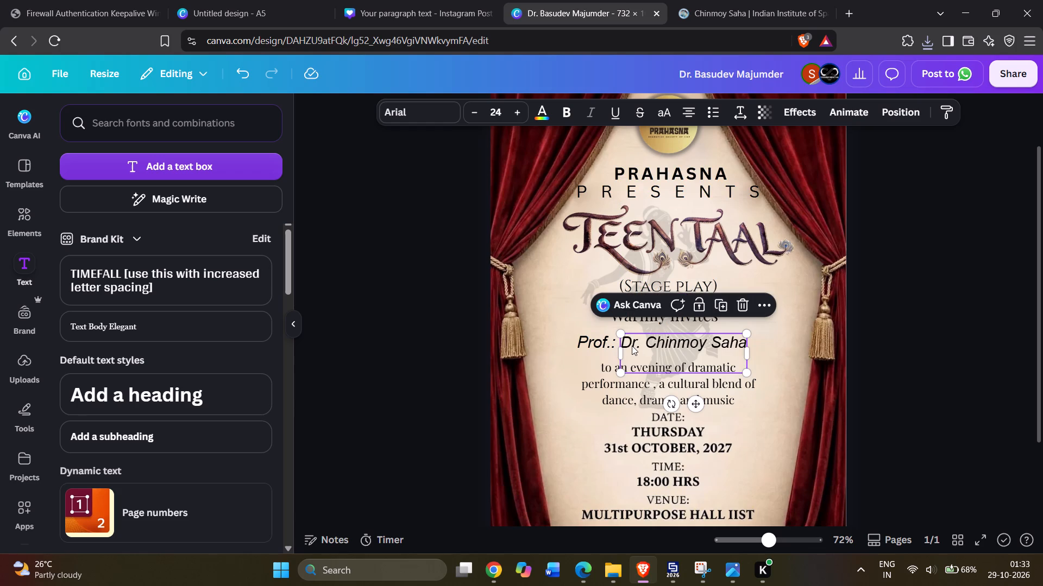
{"action": "left_click", "coordinate": [625, 341]}
{"action": "left_click_drag", "start_coordinate": [626, 341], "coordinate": [747, 338]}
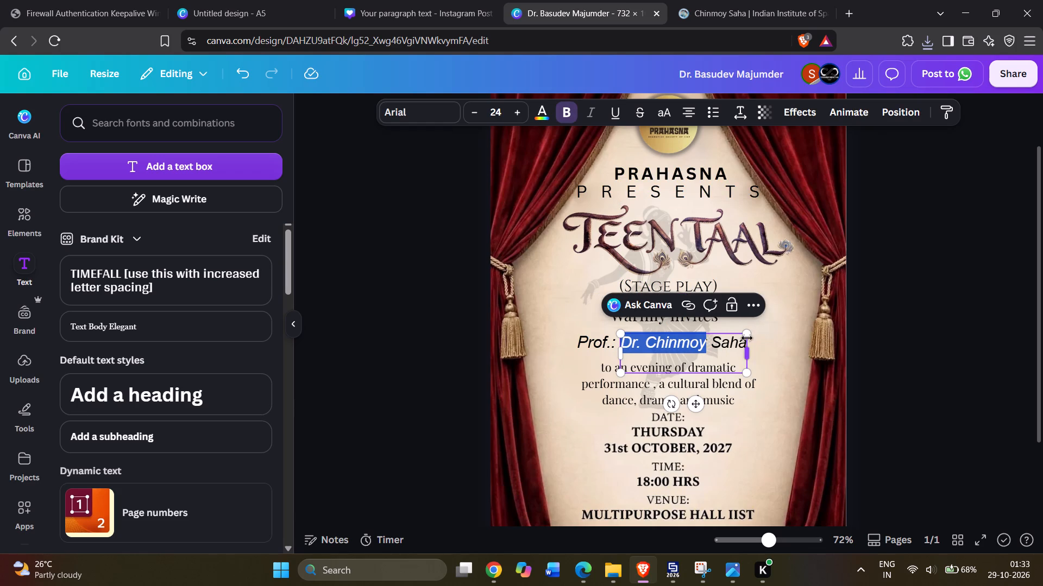
{"action": "left_click", "coordinate": [907, 335]}
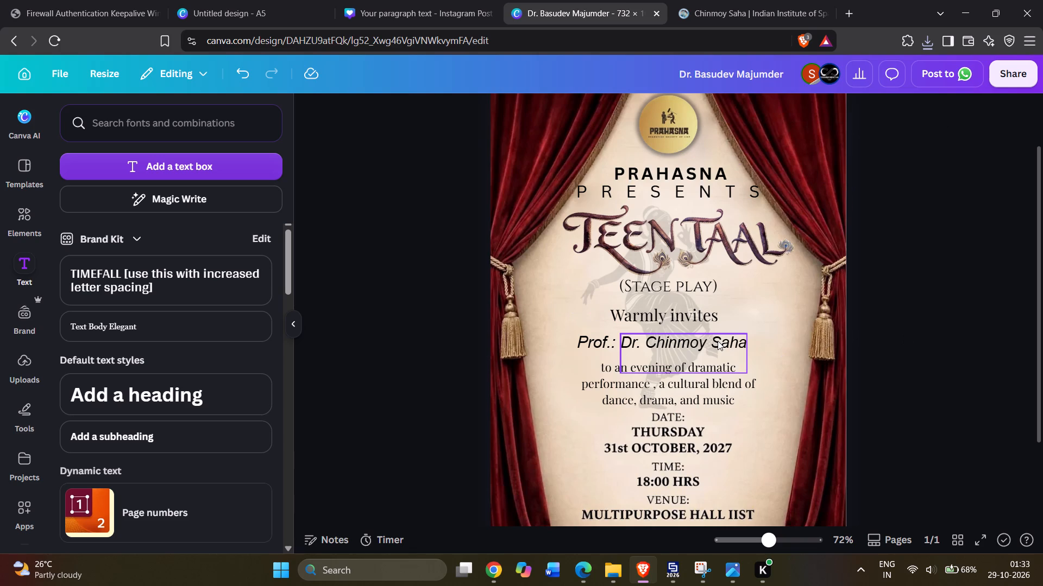
Replace the invitation's design title with the newly copied professor's name.
{"action": "double_click", "coordinate": [736, 72]}
{"action": "double_click", "coordinate": [736, 72]}
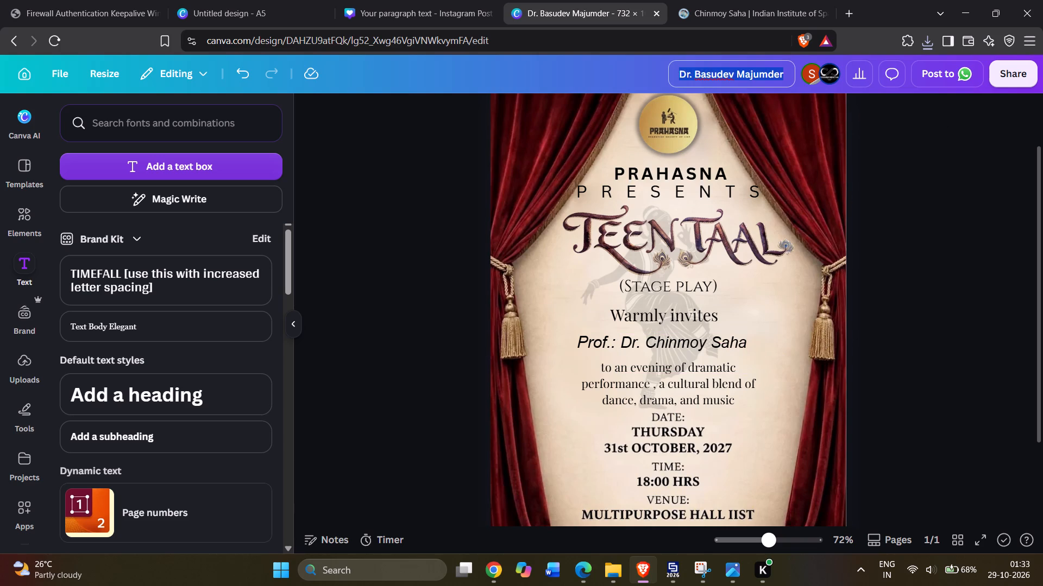
{"action": "key", "text": "ctrl+v"}
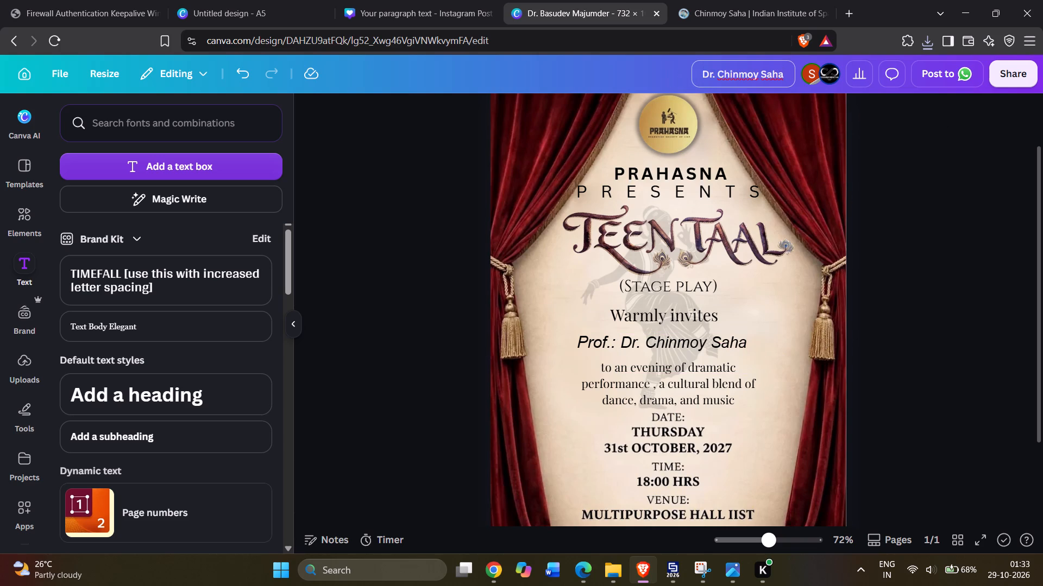
Download the invitation as a PDF under the professor's name and choose its save folder.
{"action": "left_click", "coordinate": [1017, 71]}
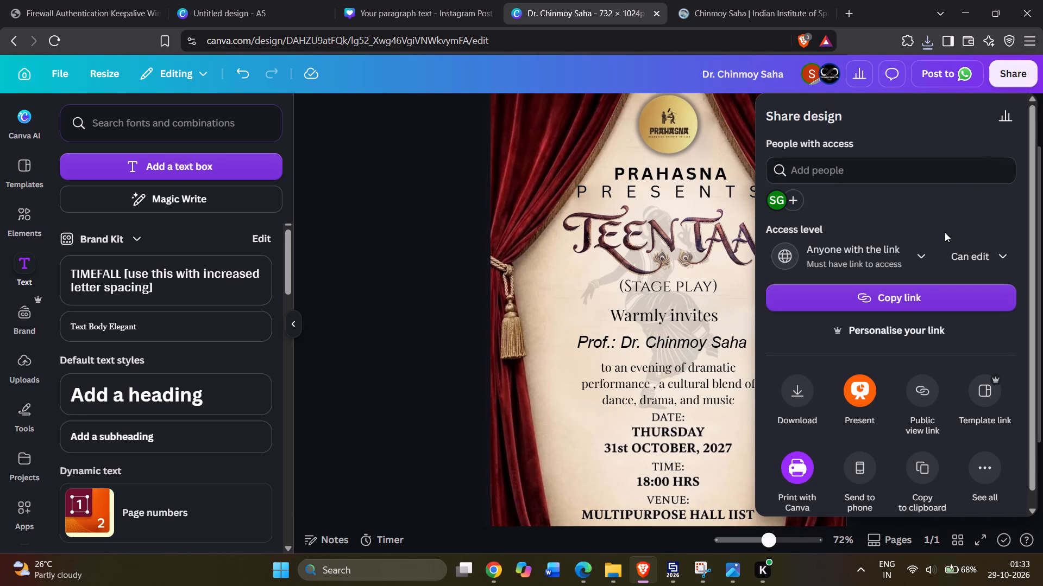
{"action": "left_click", "coordinate": [796, 399]}
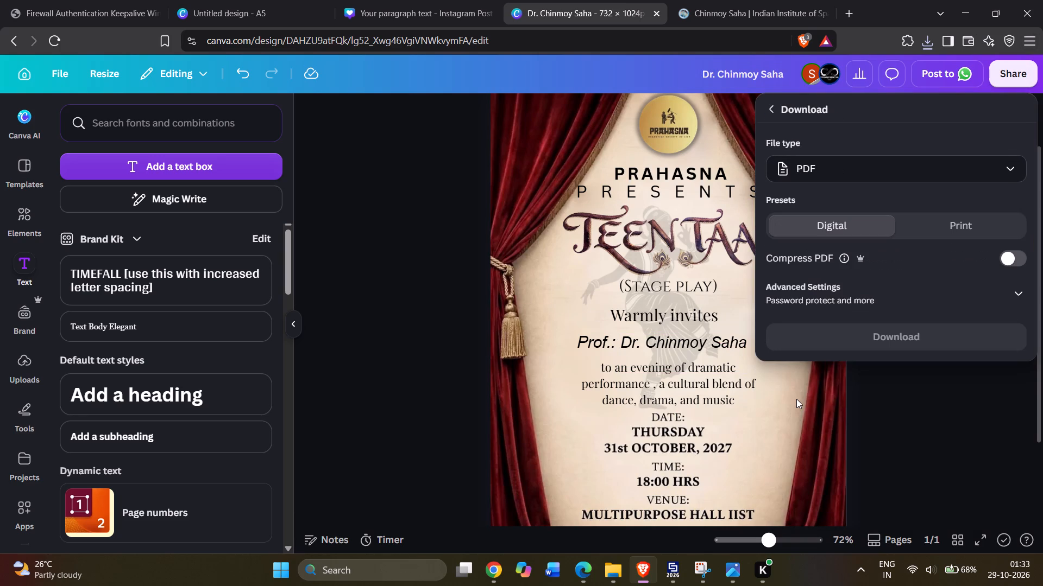
{"action": "left_click", "coordinate": [838, 336]}
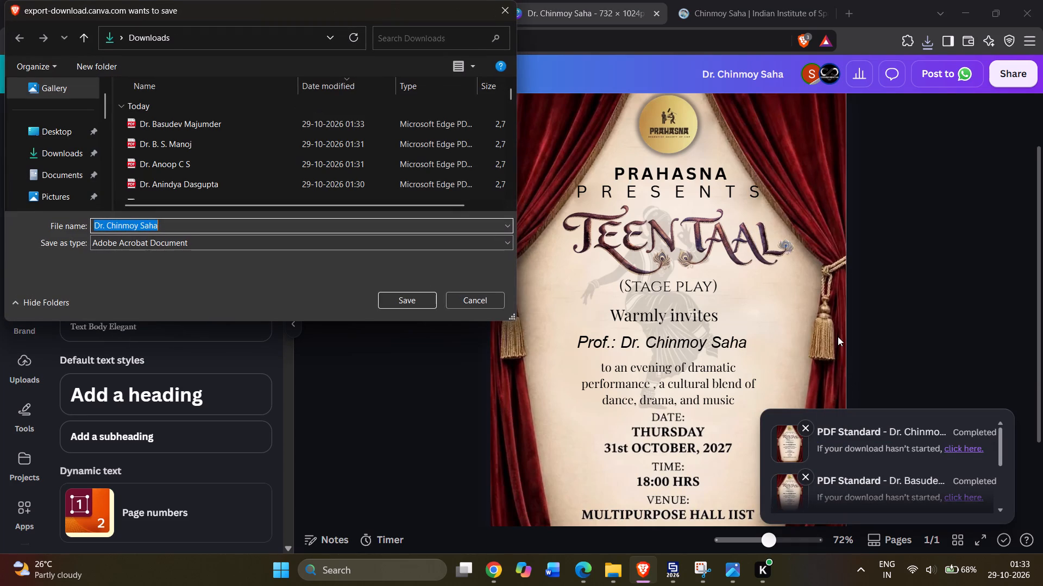
{"action": "left_click", "coordinate": [71, 141]}
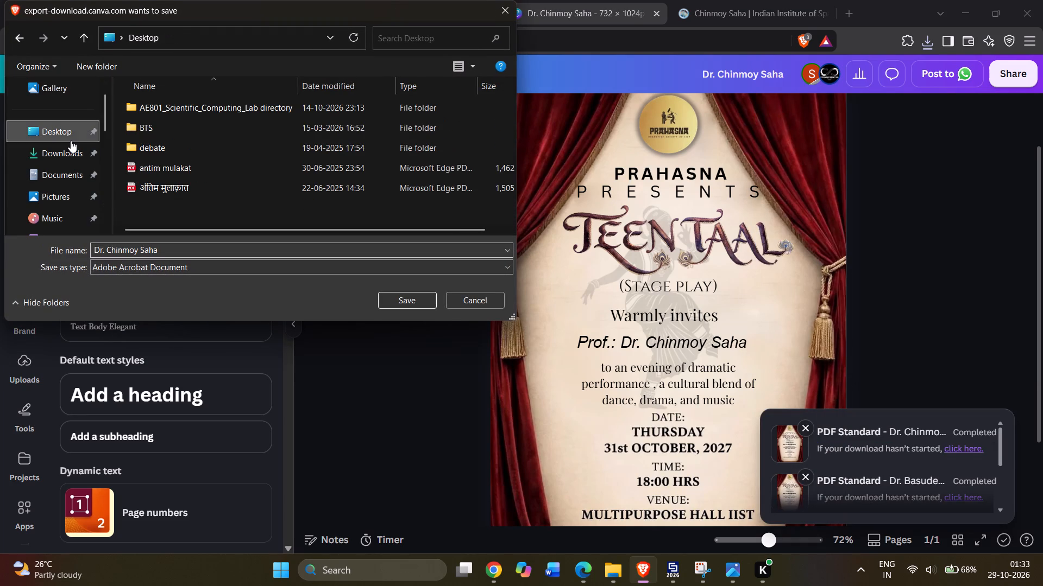
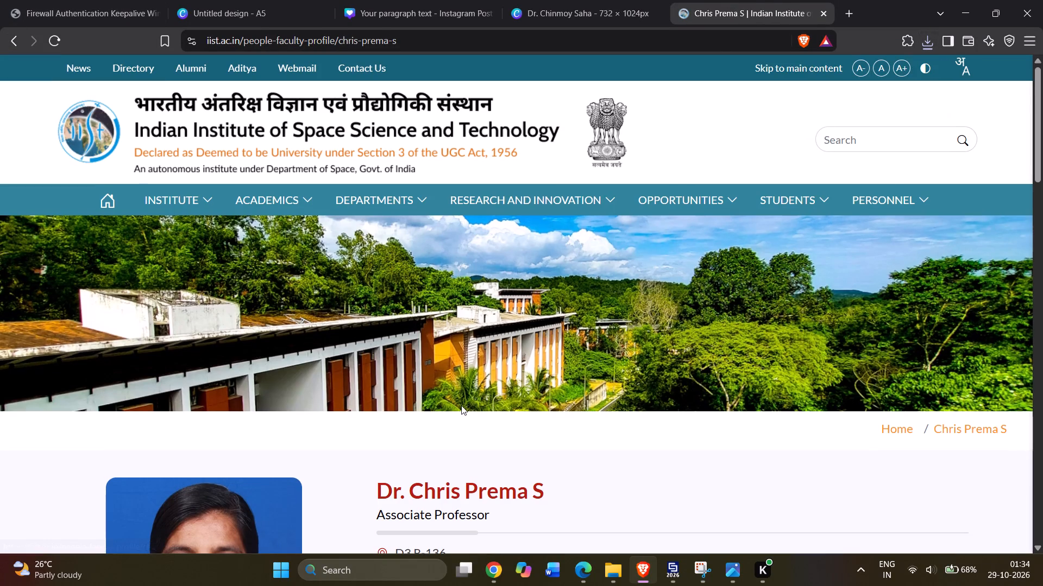
Copy the associate professor's name from the open faculty profile and replace the invitee's name after "Prof.:" on the invitation with it.
{"action": "scroll", "coordinate": [461, 405], "scroll_direction": "down", "scroll_amount": 1}
{"action": "left_click_drag", "start_coordinate": [377, 407], "coordinate": [595, 419]}
{"action": "key", "text": "ctrl+c"}
{"action": "left_click", "coordinate": [595, 0]}
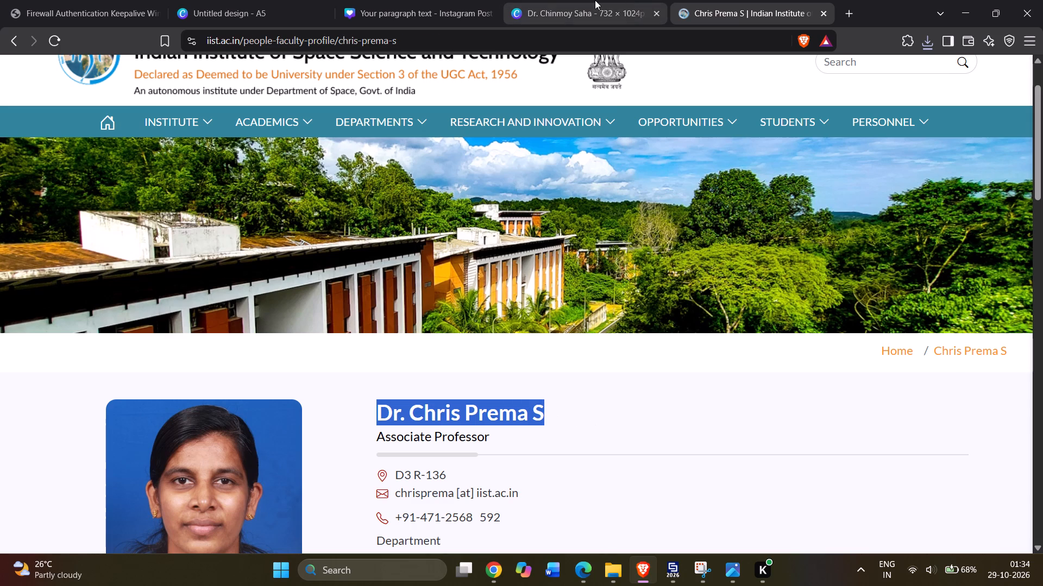
{"action": "triple_click", "coordinate": [730, 340]}
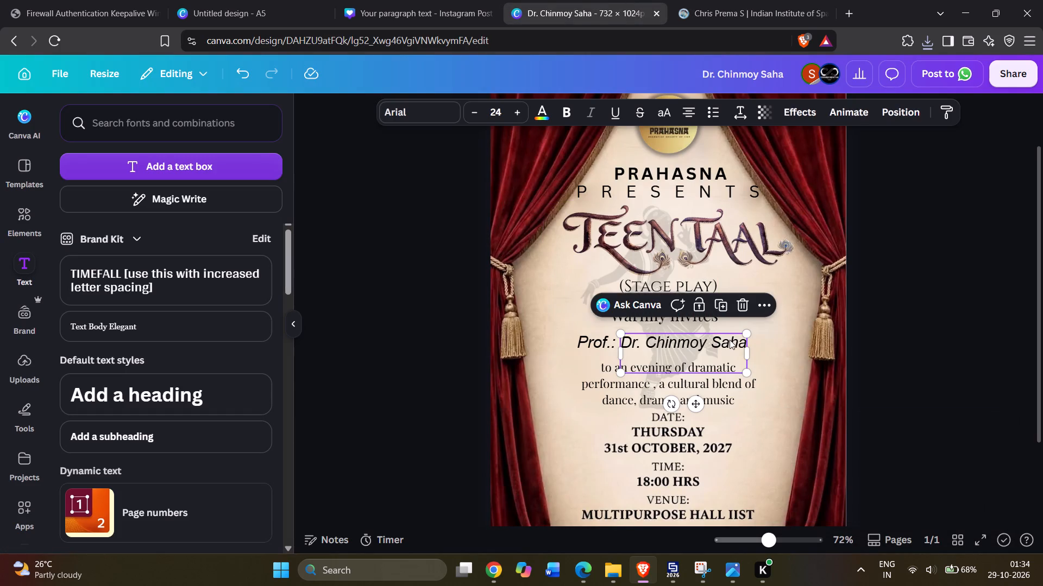
{"action": "left_click", "coordinate": [730, 340]}
{"action": "key", "text": "ctrl+v"}
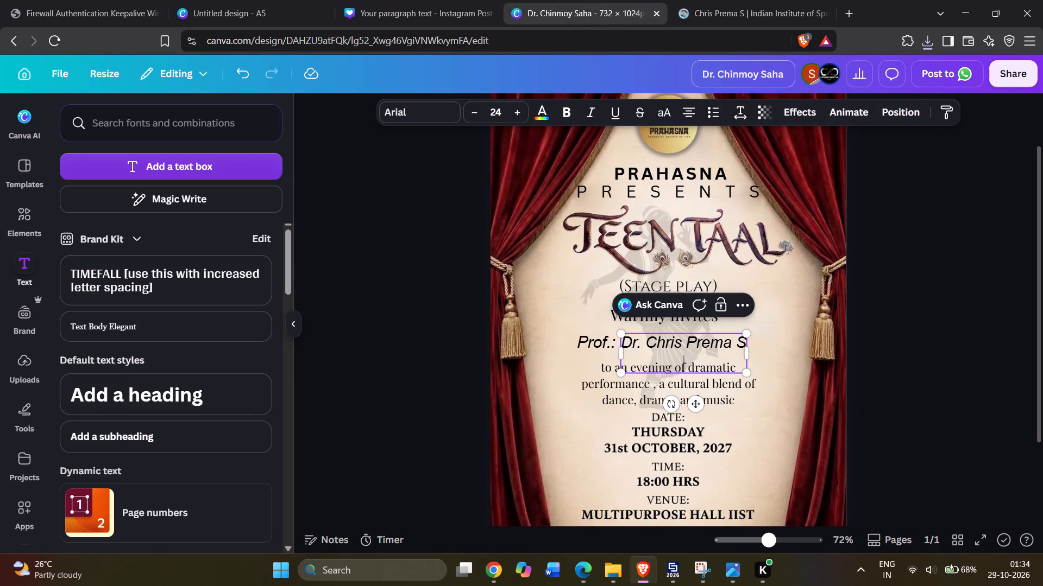
Replace the design title with the copied associate professor's name.
{"action": "triple_click", "coordinate": [734, 69]}
{"action": "key", "text": "ctrl+v"}
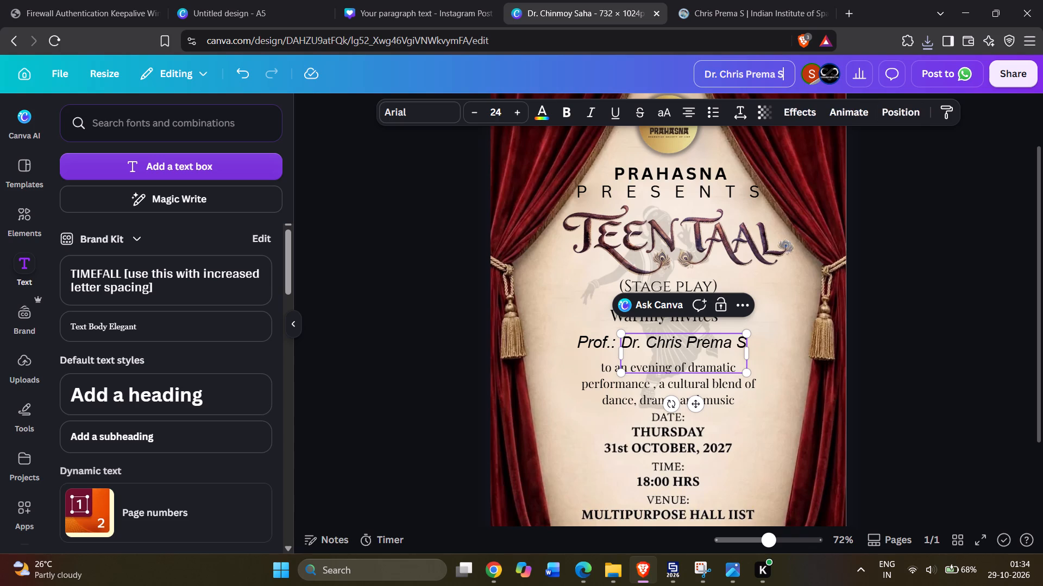
Download the invitation as a PDF with the Digital preset and save it to the Downloads folder under the associate professor's name.
{"action": "left_click", "coordinate": [1019, 77]}
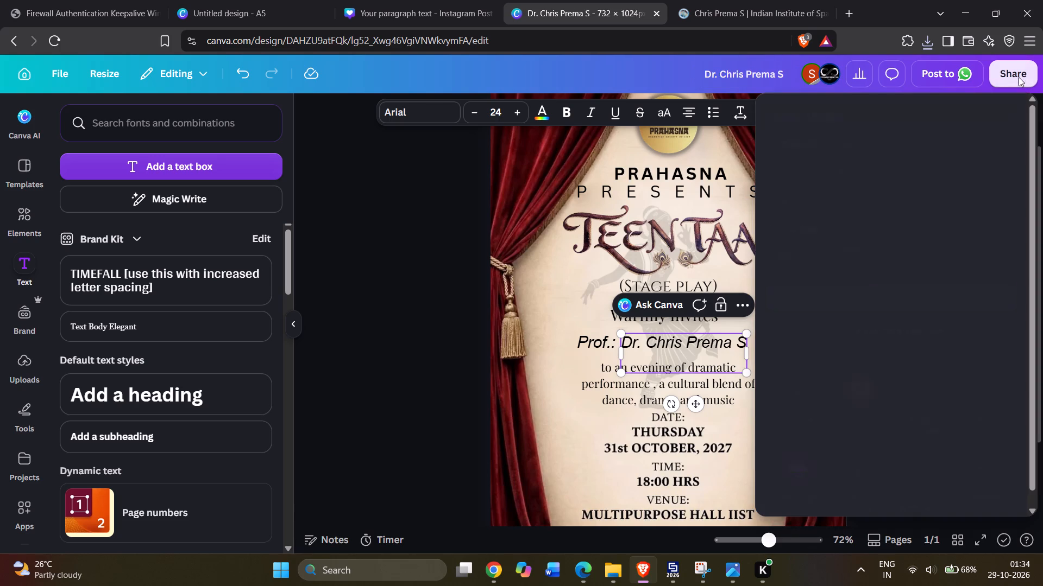
{"action": "left_click", "coordinate": [799, 399]}
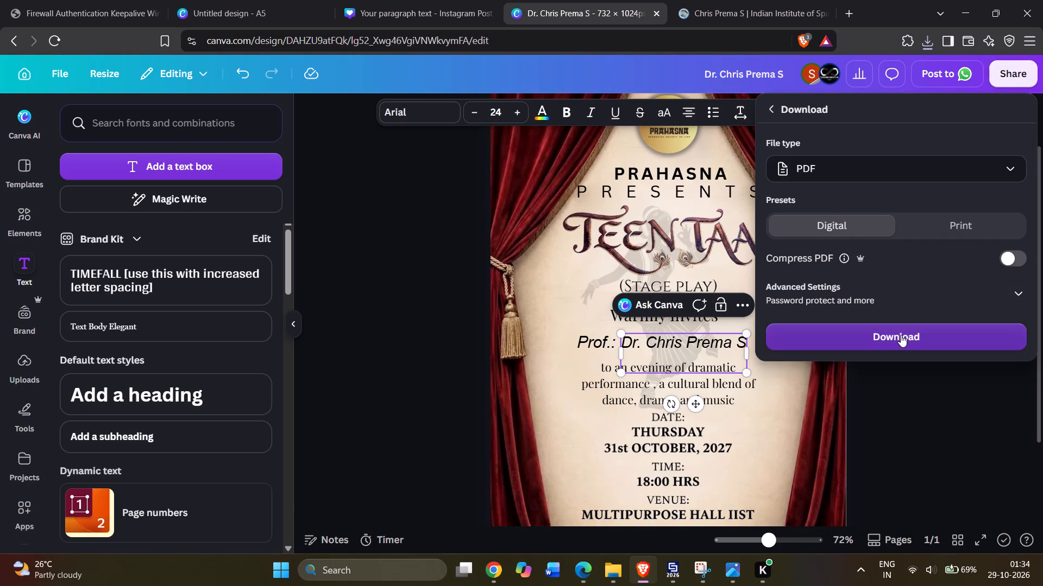
{"action": "left_click", "coordinate": [901, 335]}
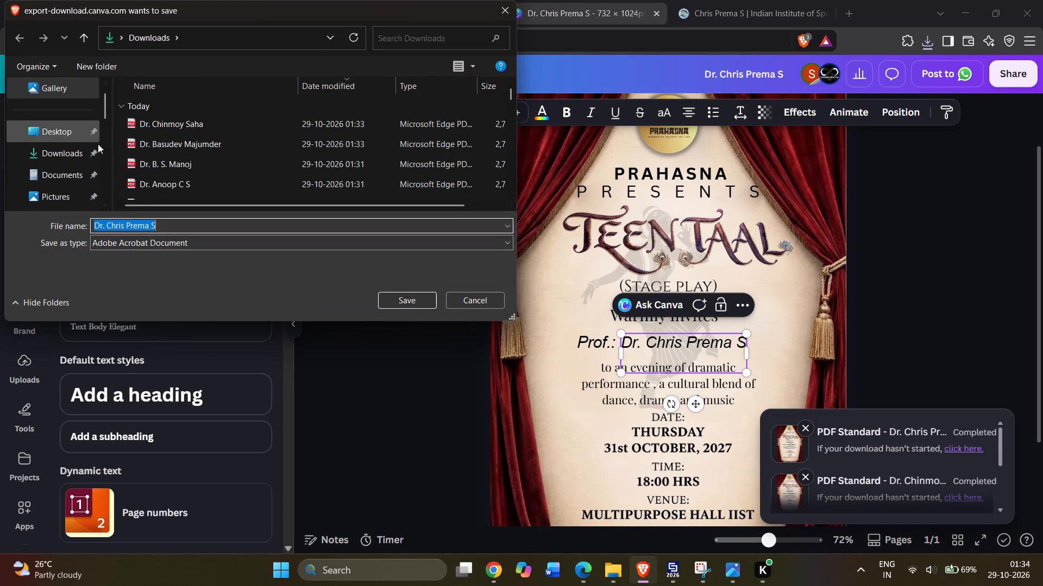
{"action": "left_click", "coordinate": [70, 155]}
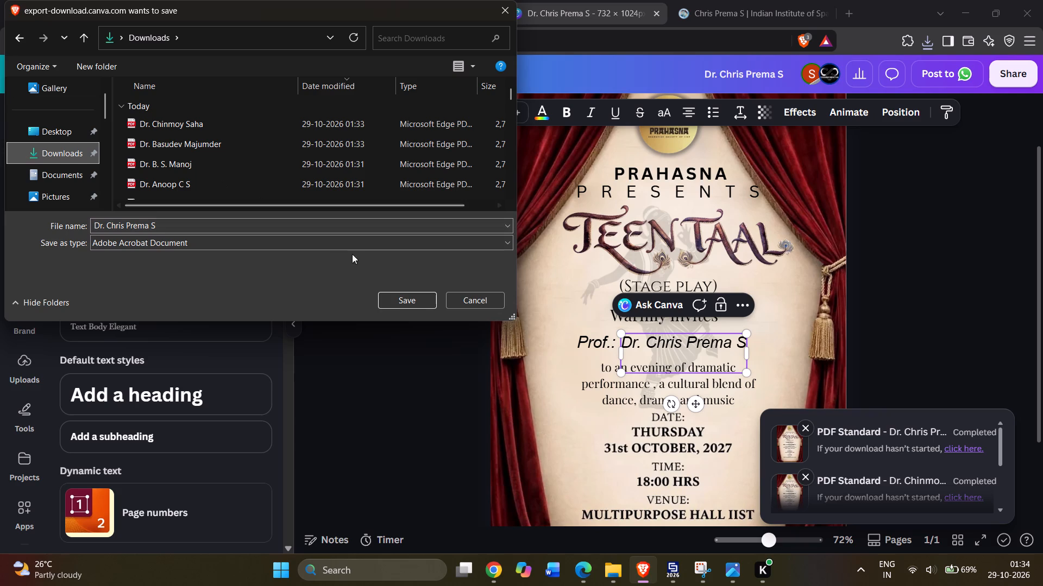
{"action": "left_click", "coordinate": [416, 301]}
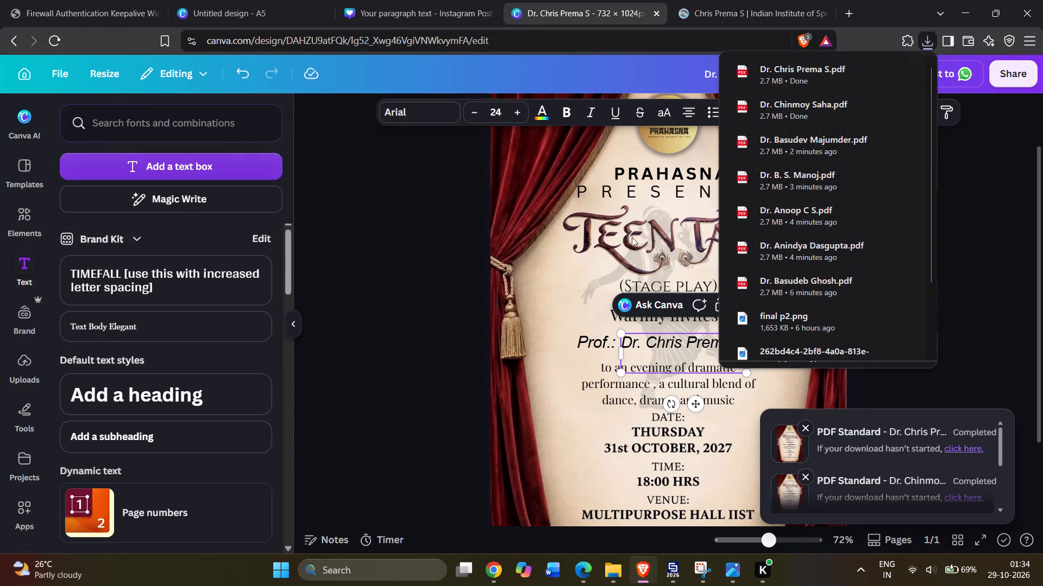
Copy the next Avionics faculty member's name from their profile page and replace the invitee's name after "Prof.:" on the invitation with it.
{"action": "left_click", "coordinate": [721, 0]}
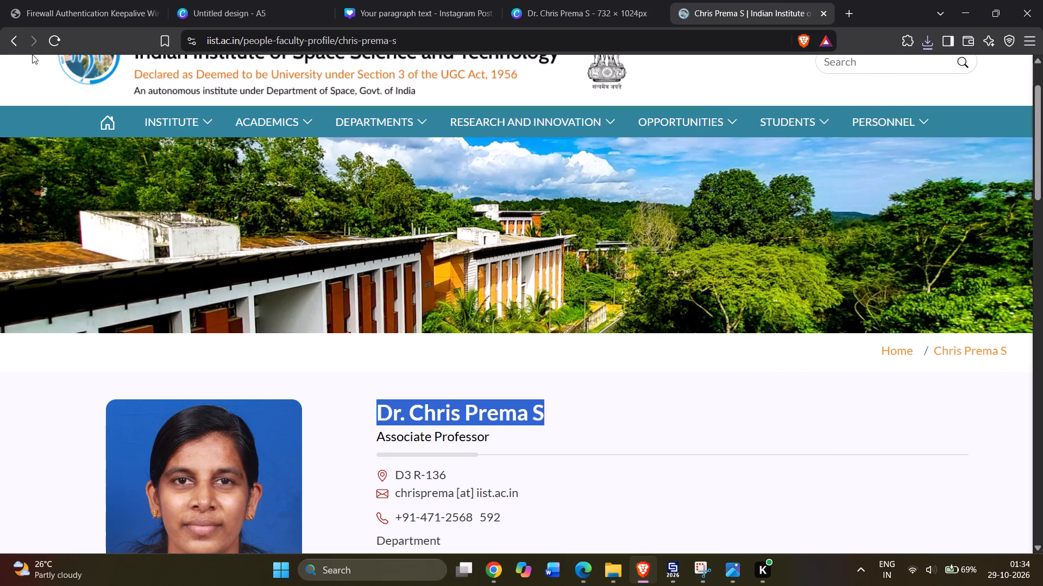
{"action": "left_click", "coordinate": [8, 42]}
{"action": "scroll", "coordinate": [443, 219], "scroll_direction": "down", "scroll_amount": 1}
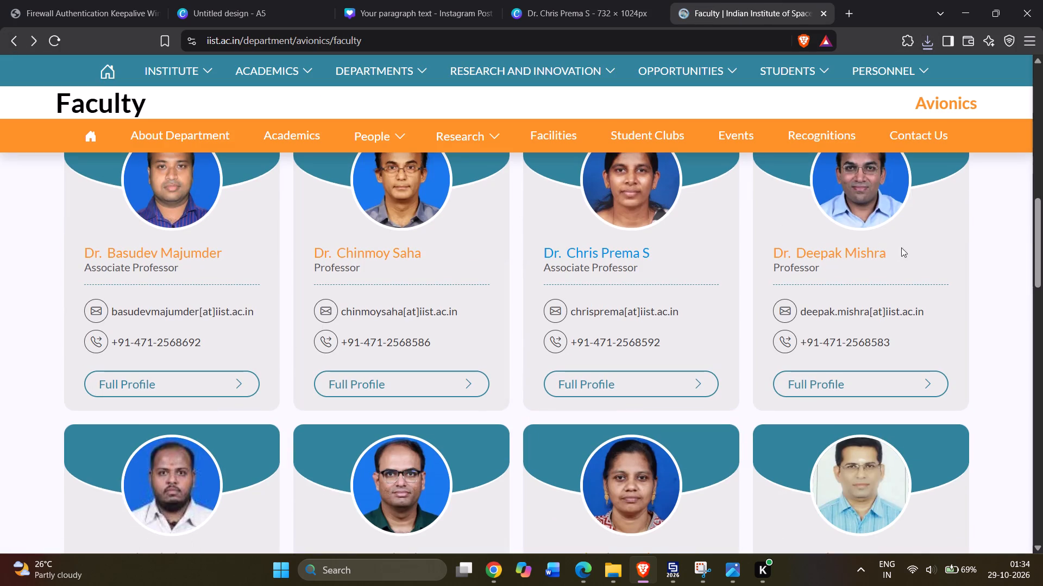
{"action": "left_click", "coordinate": [854, 251]}
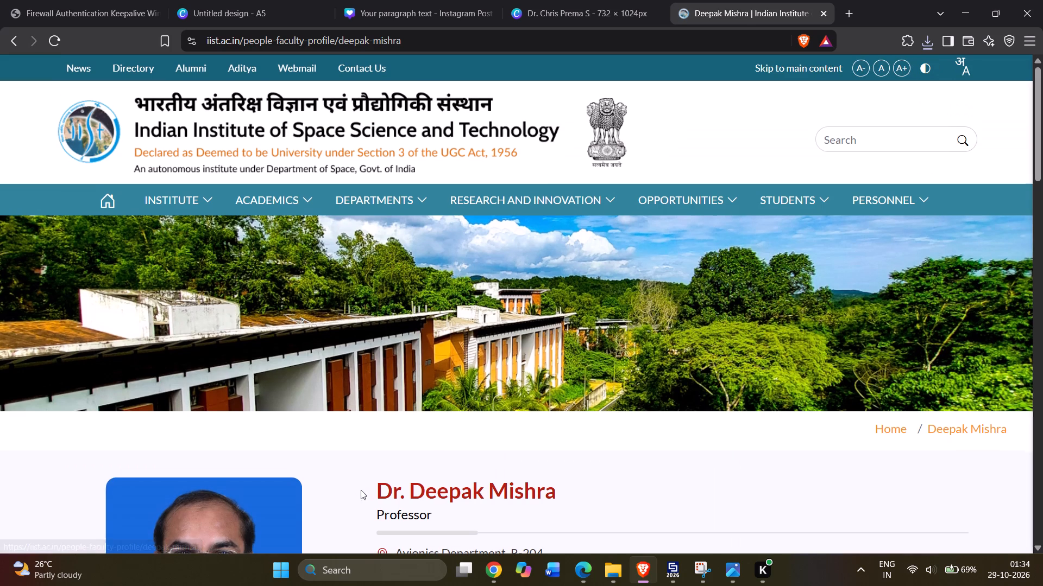
{"action": "left_click_drag", "start_coordinate": [379, 486], "coordinate": [626, 497]}
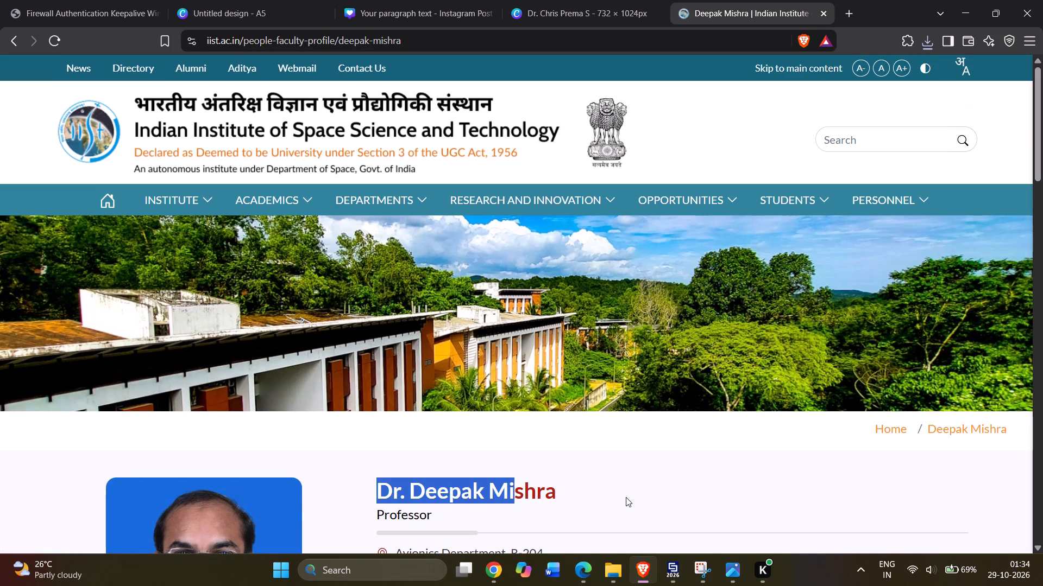
{"action": "key", "text": "ctrl+c"}
{"action": "left_click", "coordinate": [577, 0]}
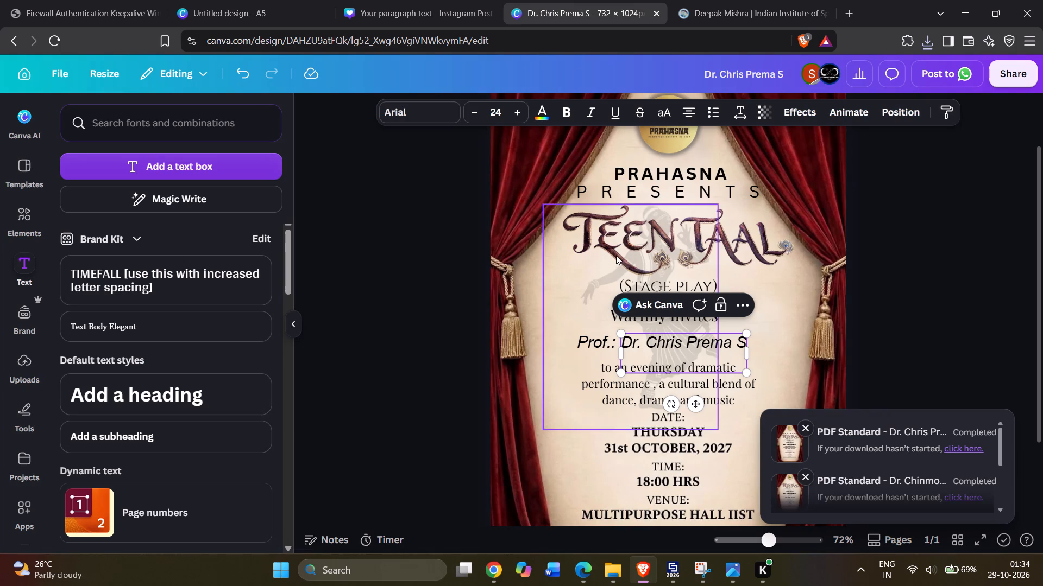
{"action": "triple_click", "coordinate": [689, 338]}
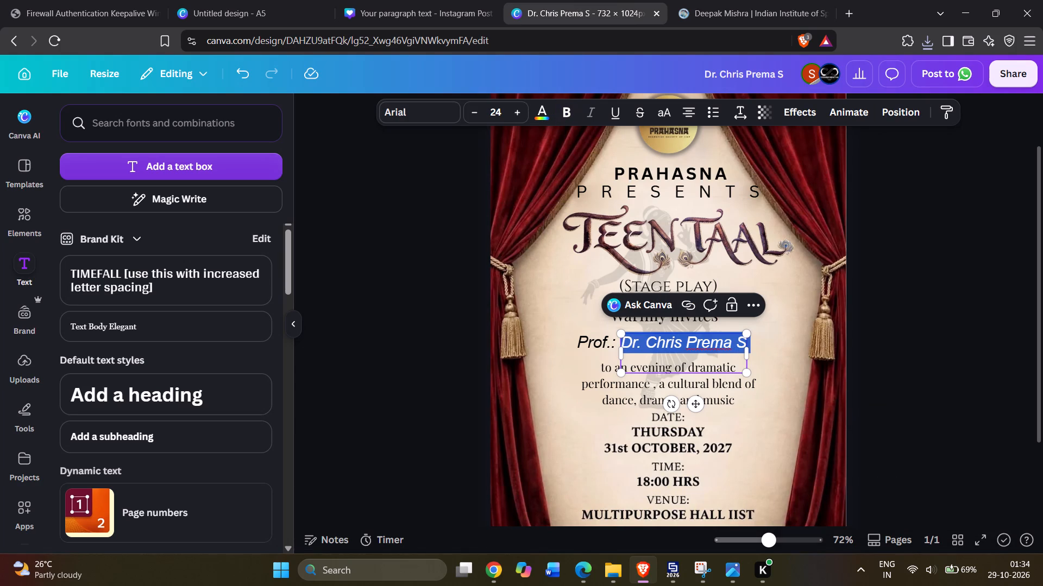
{"action": "key", "text": "ctrl+v"}
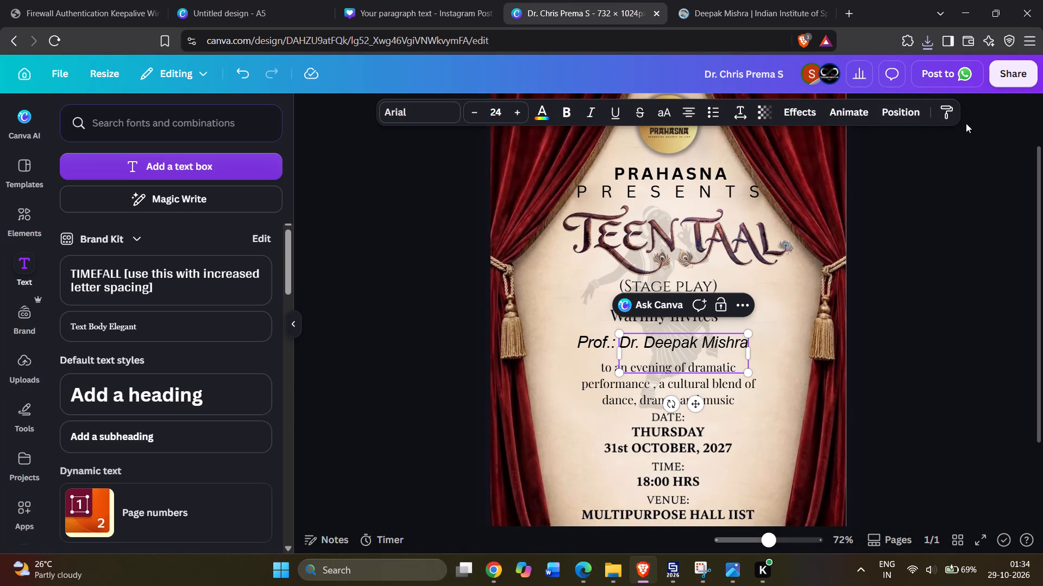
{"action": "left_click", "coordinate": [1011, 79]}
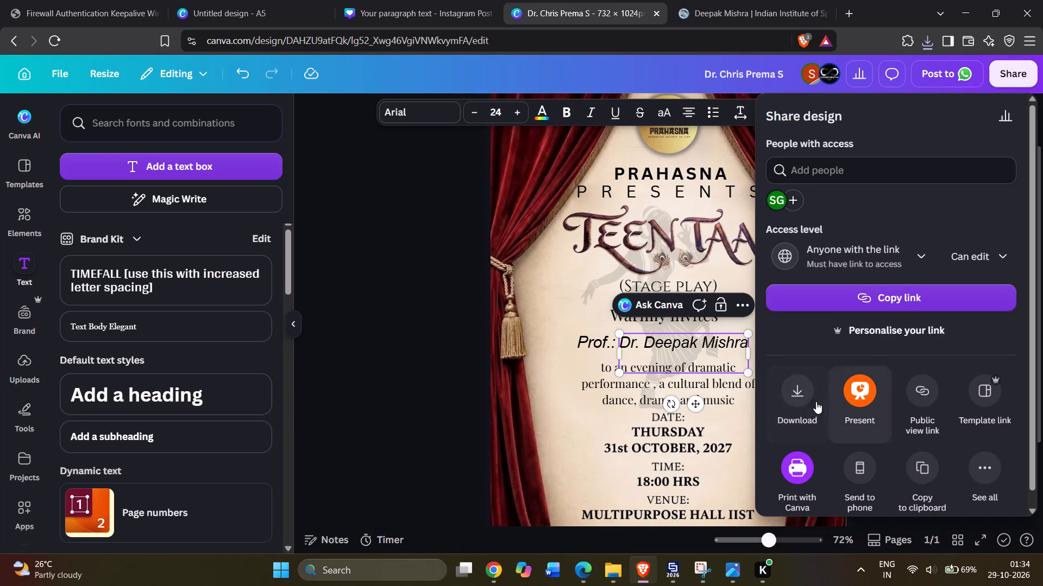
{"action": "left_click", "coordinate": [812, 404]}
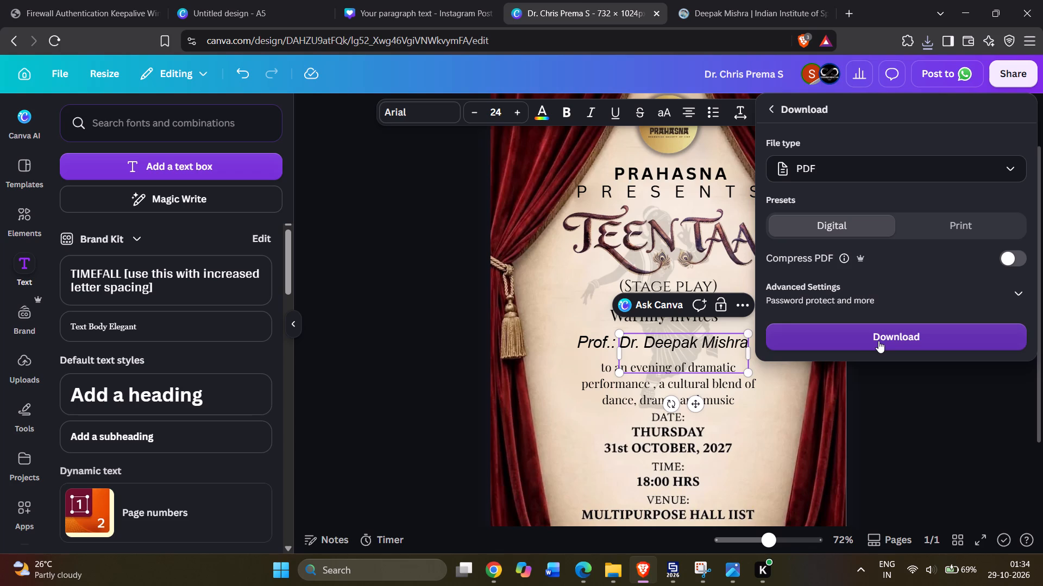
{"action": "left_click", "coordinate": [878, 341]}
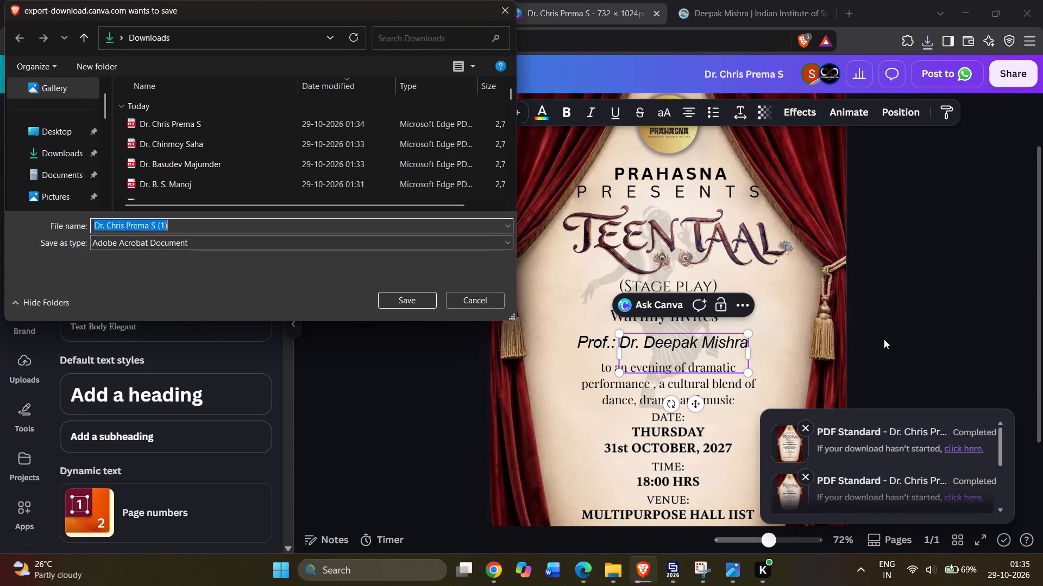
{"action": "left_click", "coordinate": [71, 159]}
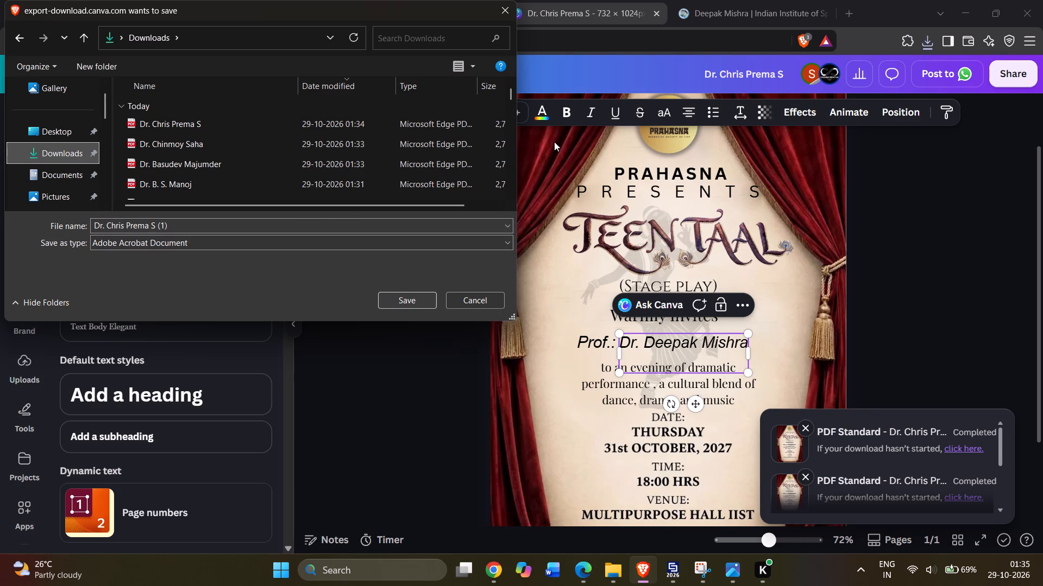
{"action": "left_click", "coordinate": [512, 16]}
Replace the design title with the new invitee's copied name.
{"action": "double_click", "coordinate": [756, 74]}
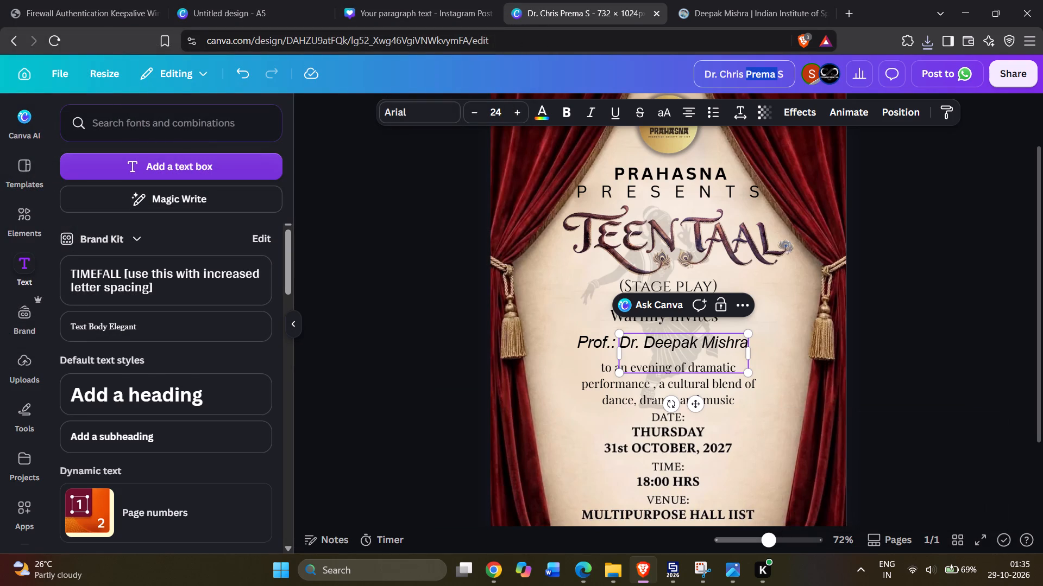
{"action": "triple_click", "coordinate": [756, 74]}
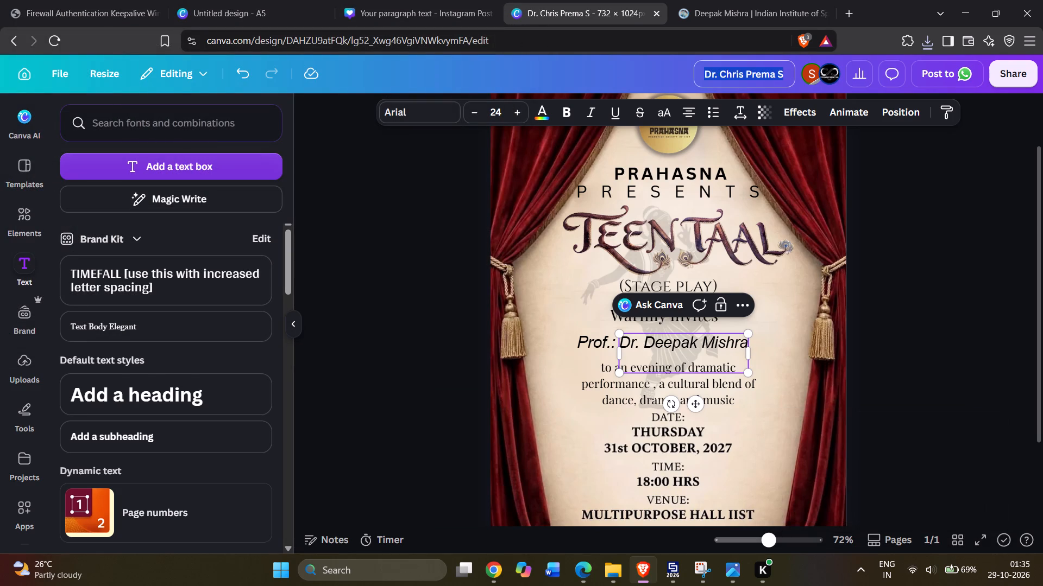
{"action": "key", "text": "ctrl+v"}
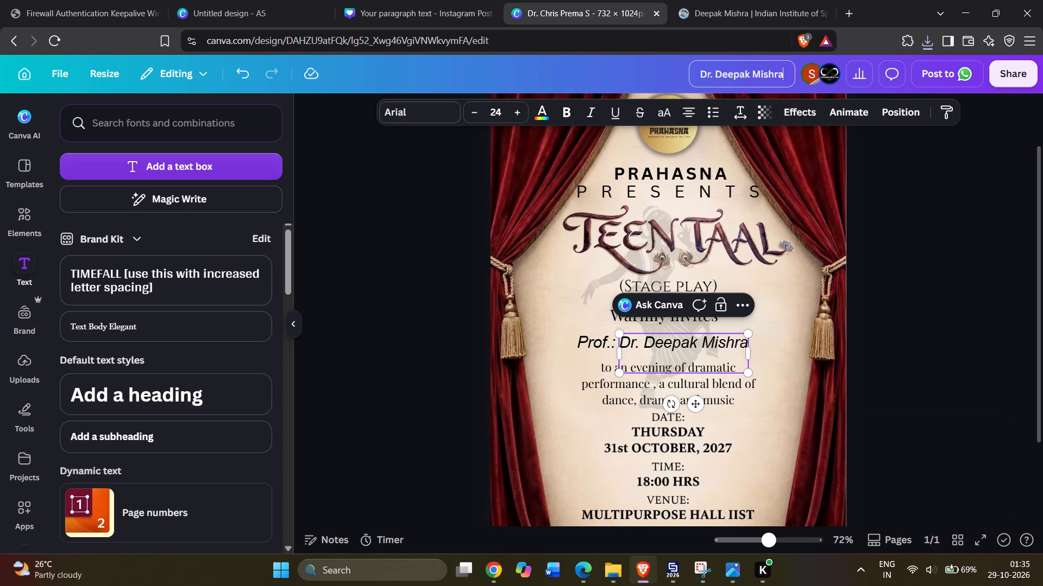
Download the invitation as a PDF, save it to the Downloads folder under the new invitee's name, and dismiss the browser's download list.
{"action": "left_click", "coordinate": [1018, 74]}
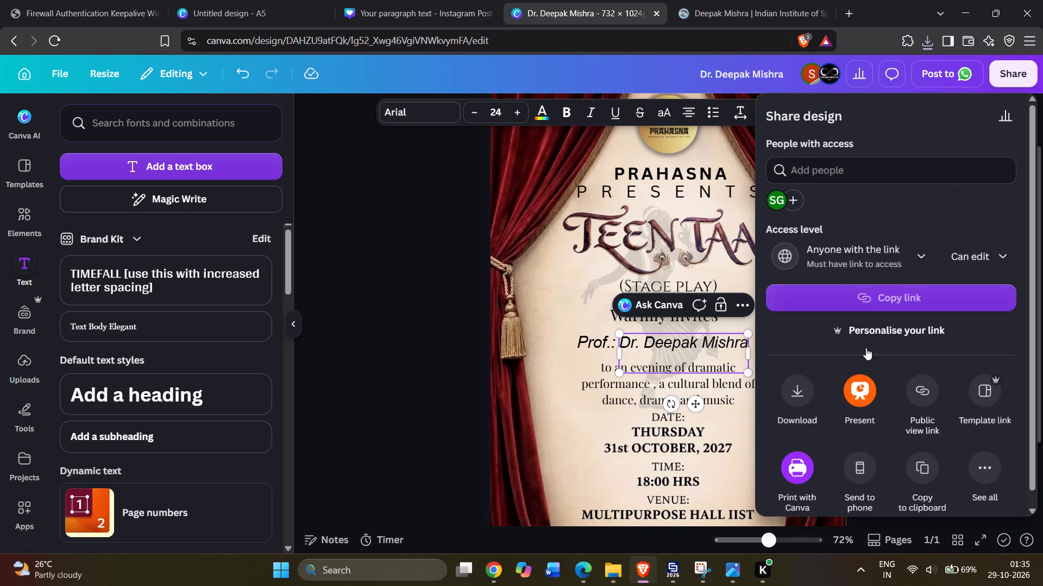
{"action": "left_click", "coordinate": [820, 390]}
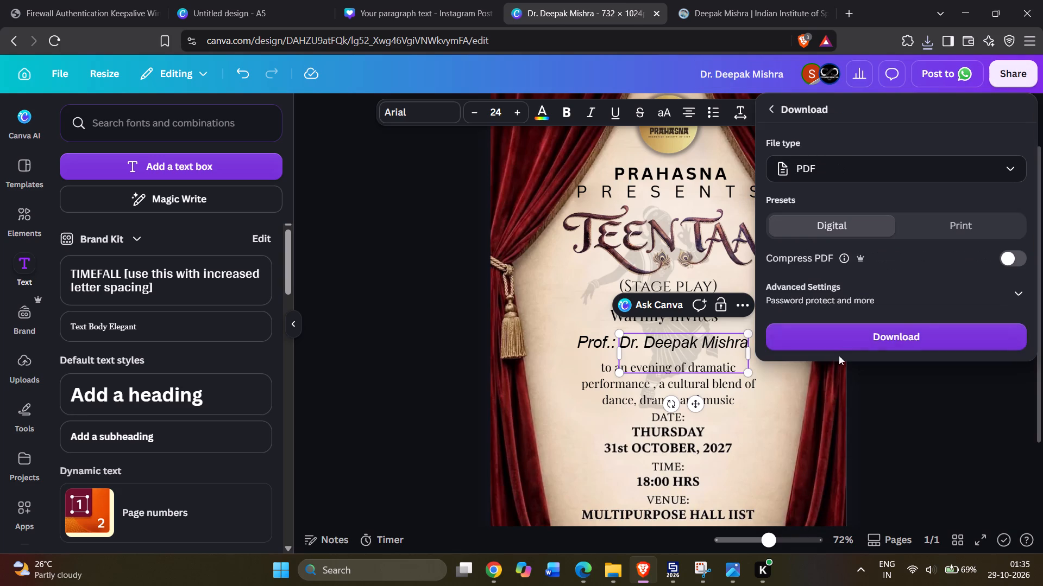
{"action": "left_click", "coordinate": [840, 345]}
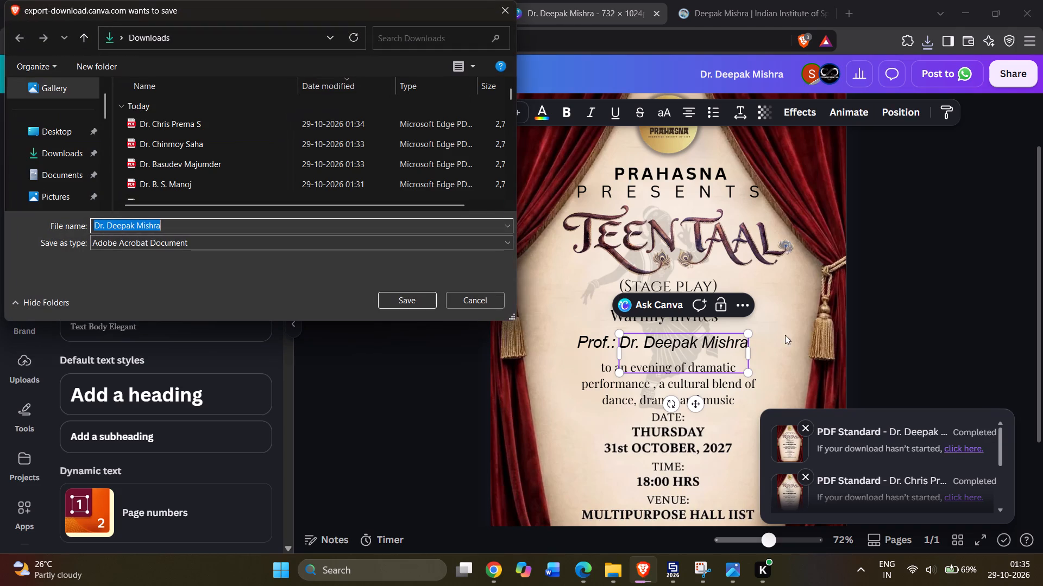
{"action": "left_click", "coordinate": [65, 145]}
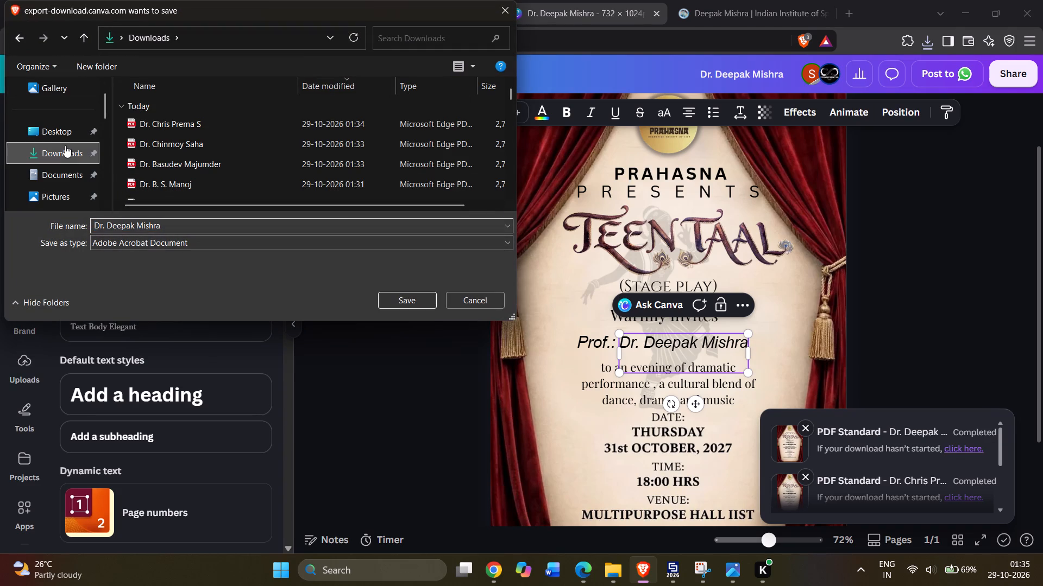
{"action": "left_click", "coordinate": [412, 293]}
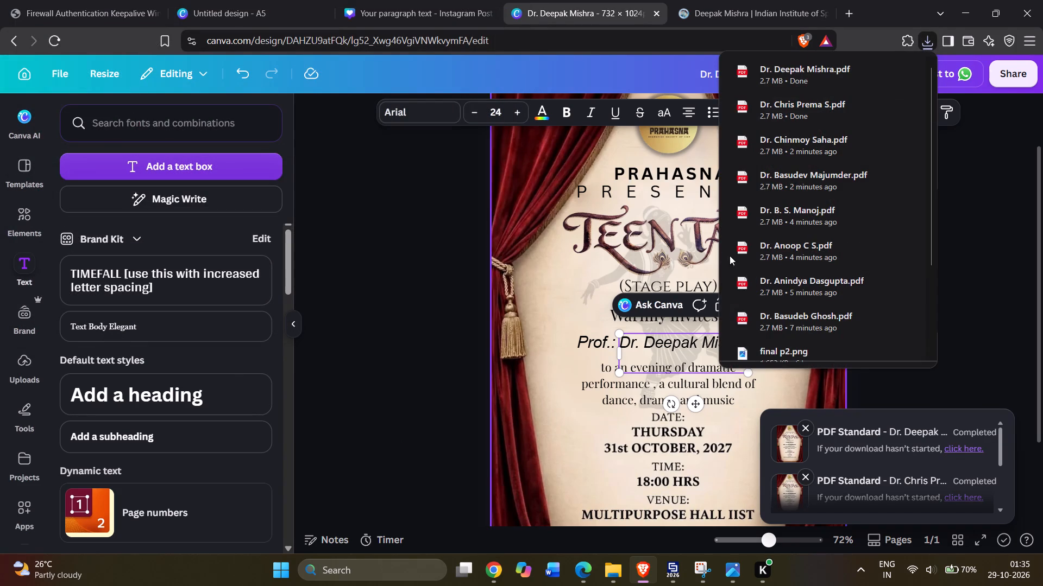
{"action": "left_click", "coordinate": [971, 194]}
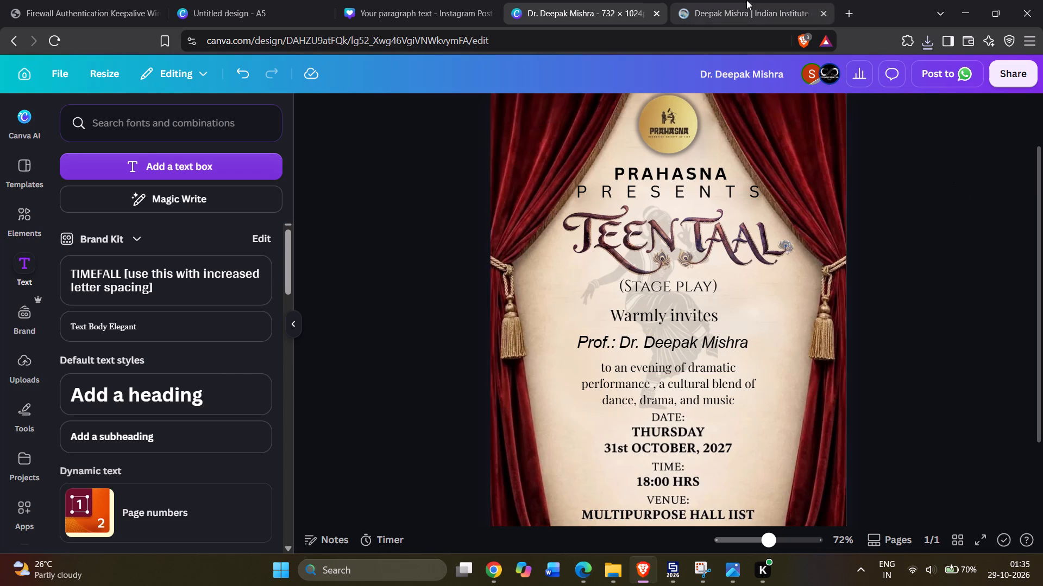
Open the profile of the associate professor listed after the last invitee on the Avionics faculty page and copy the name heading.
{"action": "left_click", "coordinate": [746, 0]}
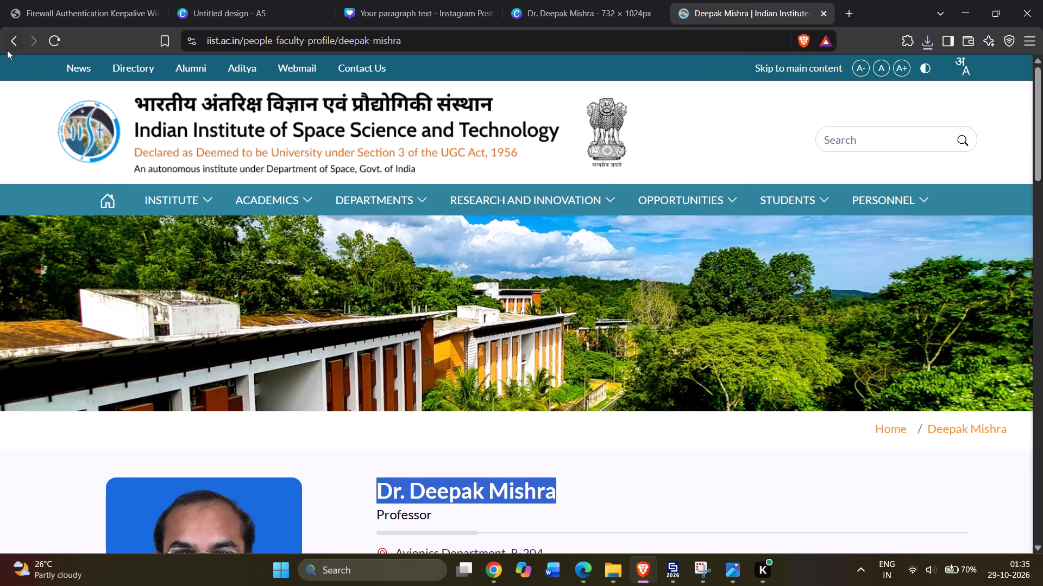
{"action": "left_click", "coordinate": [7, 50]}
{"action": "scroll", "coordinate": [261, 263], "scroll_direction": "down", "scroll_amount": 3}
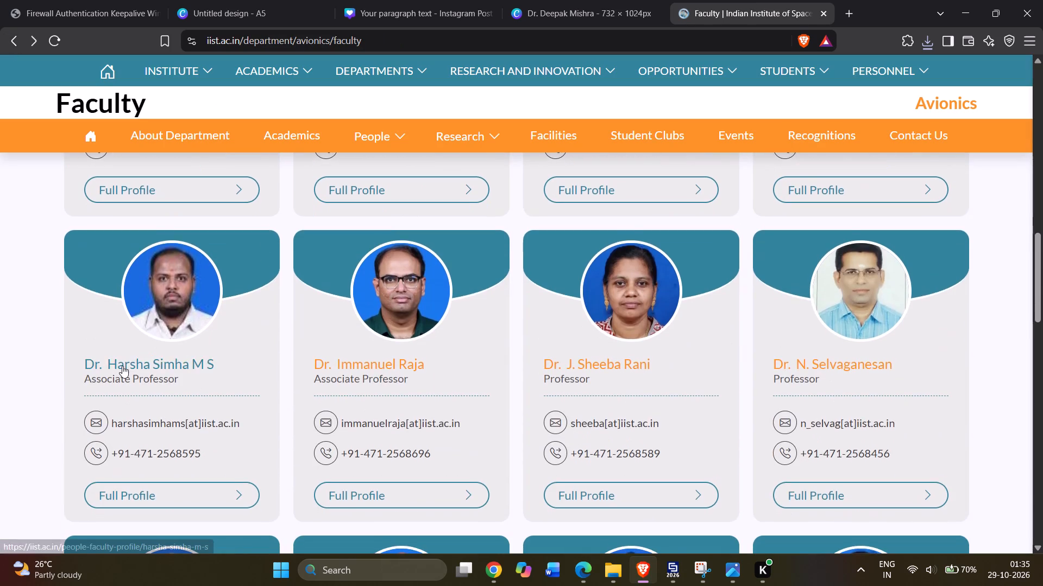
{"action": "scroll", "coordinate": [122, 366], "scroll_direction": "down", "scroll_amount": 8}
{"action": "scroll", "coordinate": [122, 366], "scroll_direction": "up", "scroll_amount": 2}
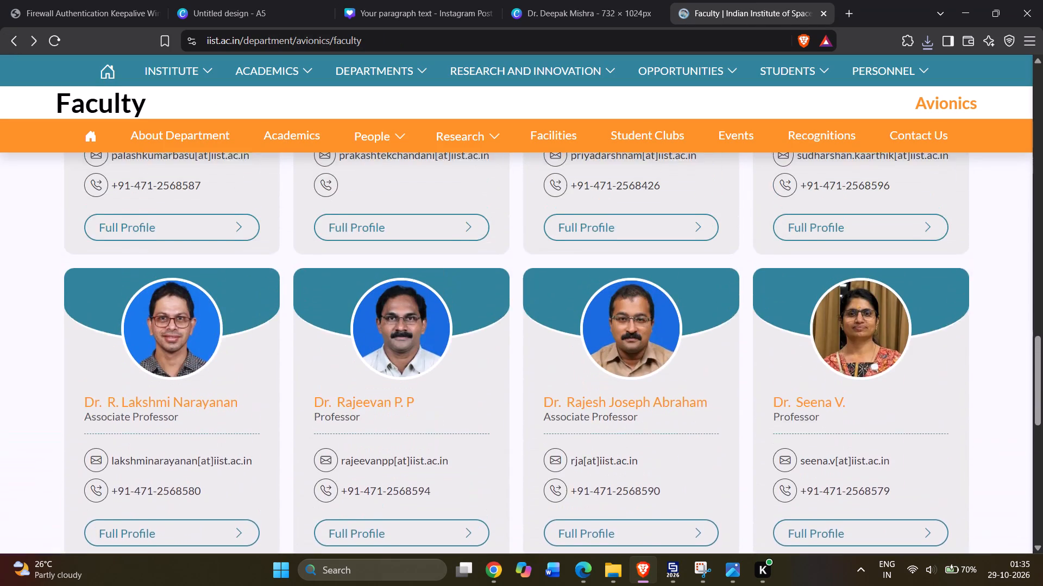
{"action": "scroll", "coordinate": [122, 366], "scroll_direction": "right", "scroll_amount": 1}
{"action": "scroll", "coordinate": [122, 366], "scroll_direction": "up", "scroll_amount": 1}
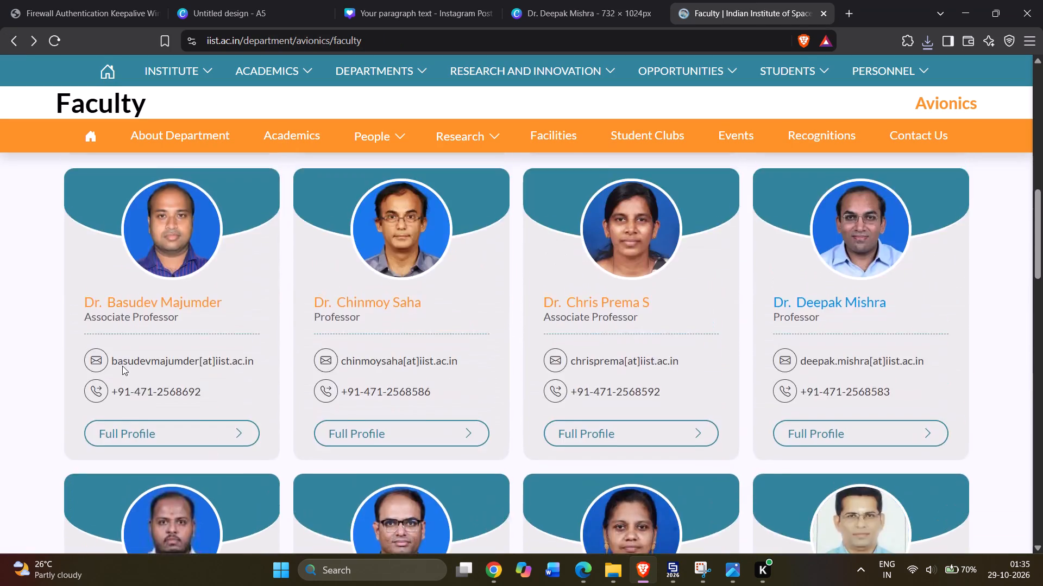
{"action": "scroll", "coordinate": [122, 366], "scroll_direction": "up", "scroll_amount": 2}
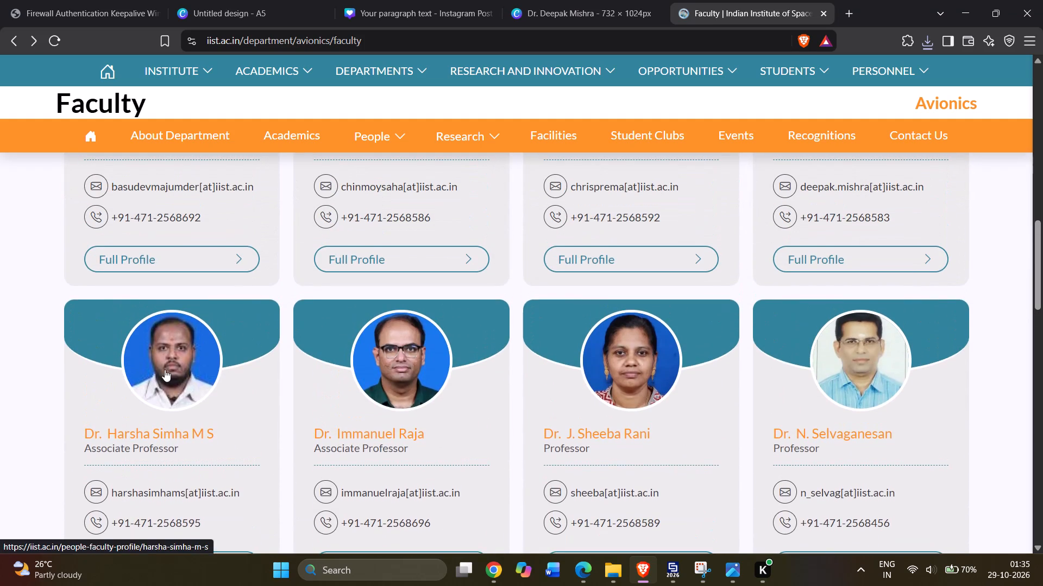
{"action": "scroll", "coordinate": [165, 370], "scroll_direction": "right", "scroll_amount": 1}
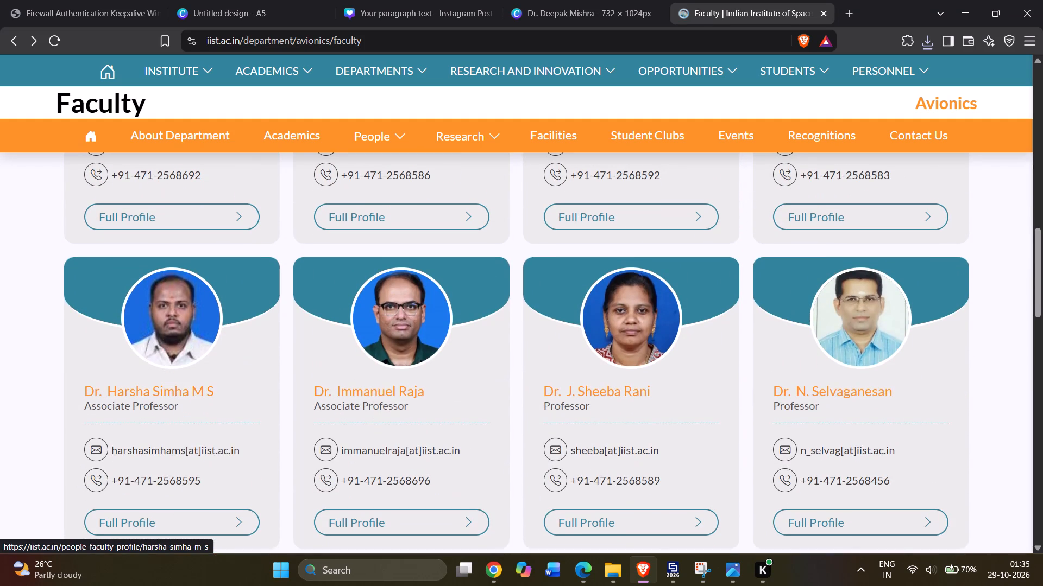
{"action": "left_click", "coordinate": [177, 393]}
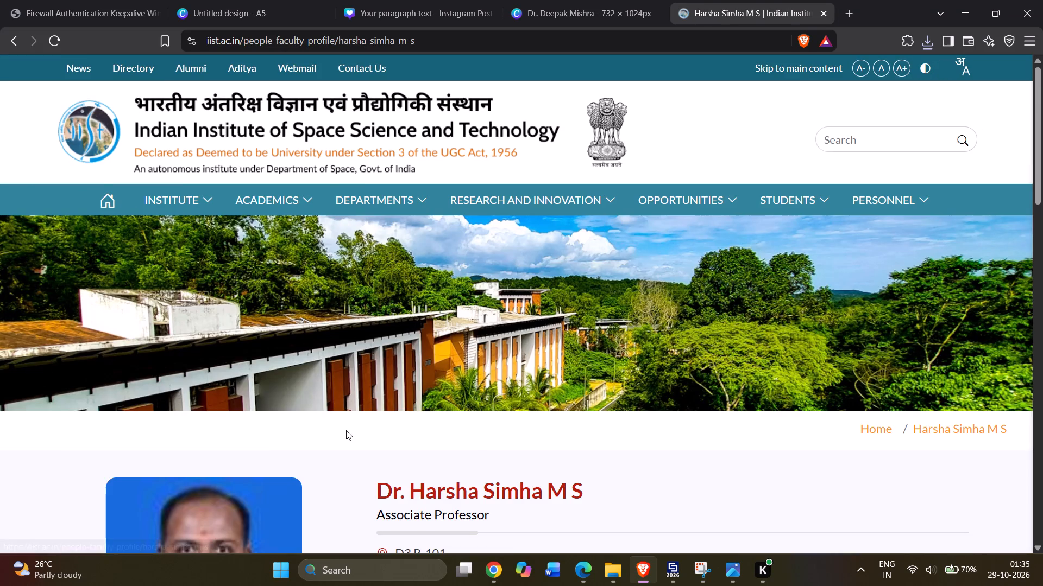
{"action": "scroll", "coordinate": [346, 430], "scroll_direction": "down", "scroll_amount": 1}
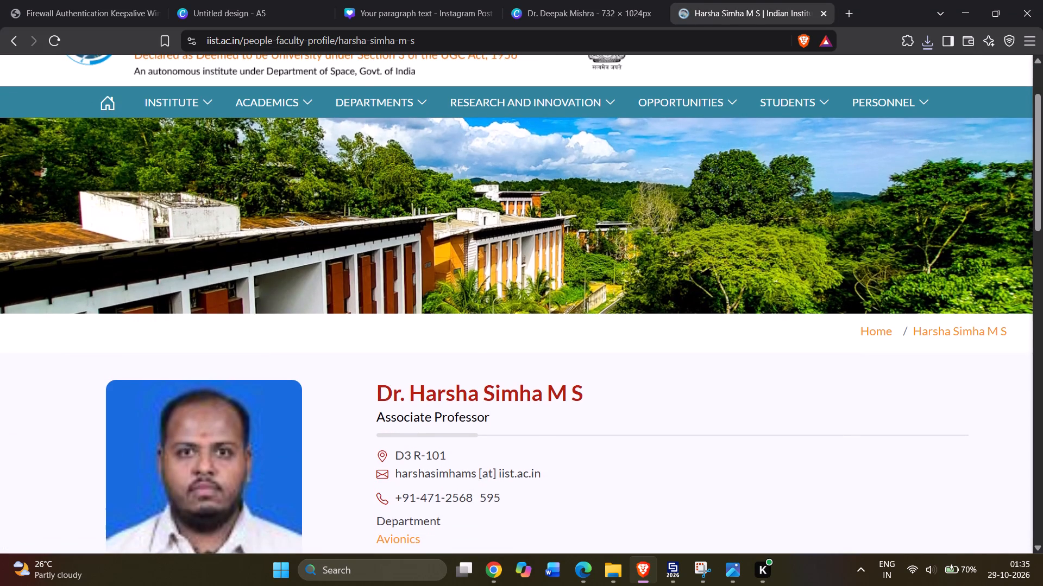
{"action": "left_click_drag", "start_coordinate": [378, 387], "coordinate": [673, 385]}
{"action": "key", "text": "ctrl+c"}
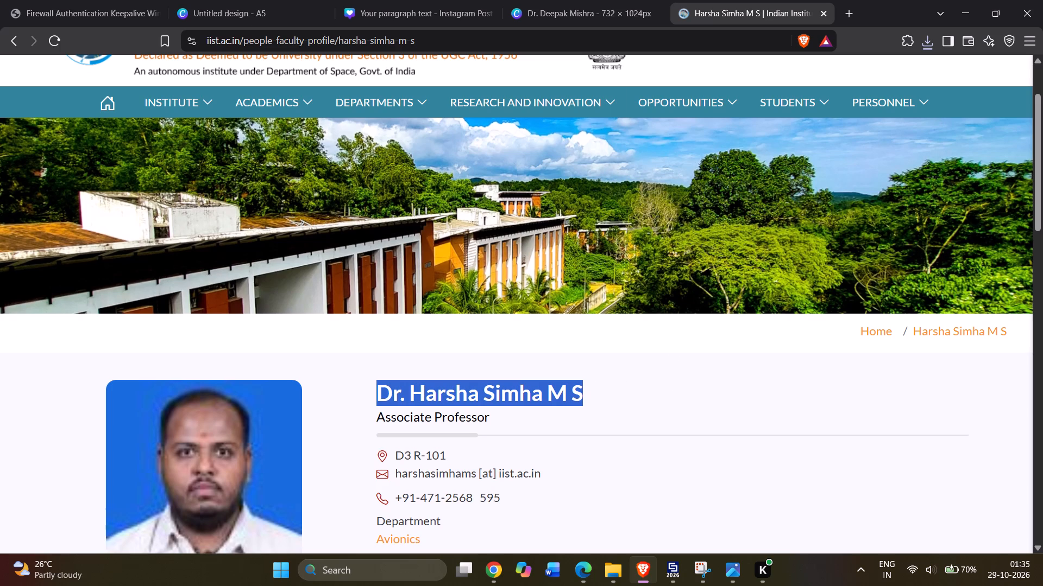
Replace the invitee's name on the invitation with the copied name and reposition it just after "Prof.:" without overlap.
{"action": "left_click", "coordinate": [513, 0]}
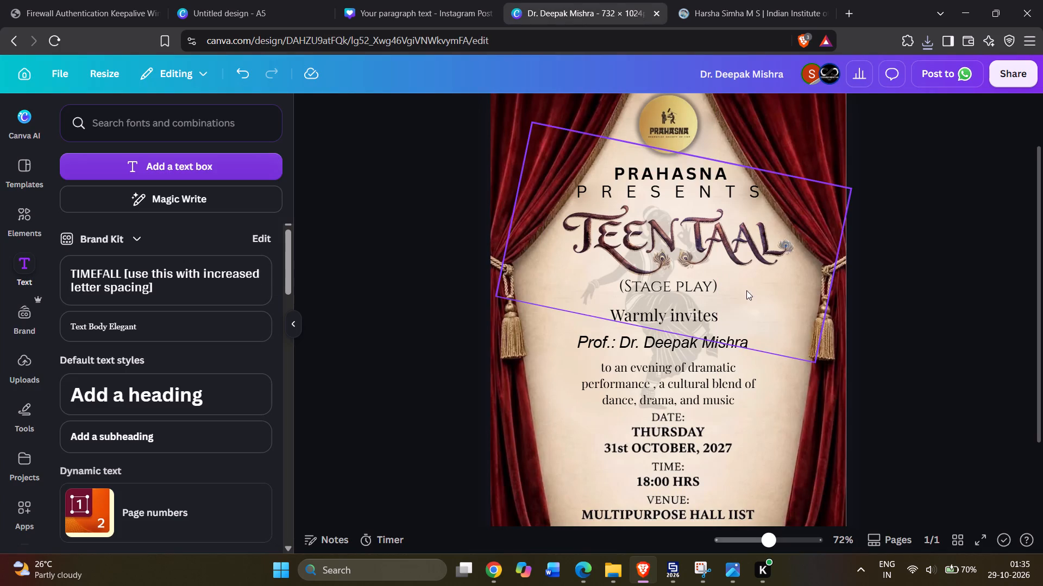
{"action": "double_click", "coordinate": [734, 339]}
{"action": "double_click", "coordinate": [734, 339]}
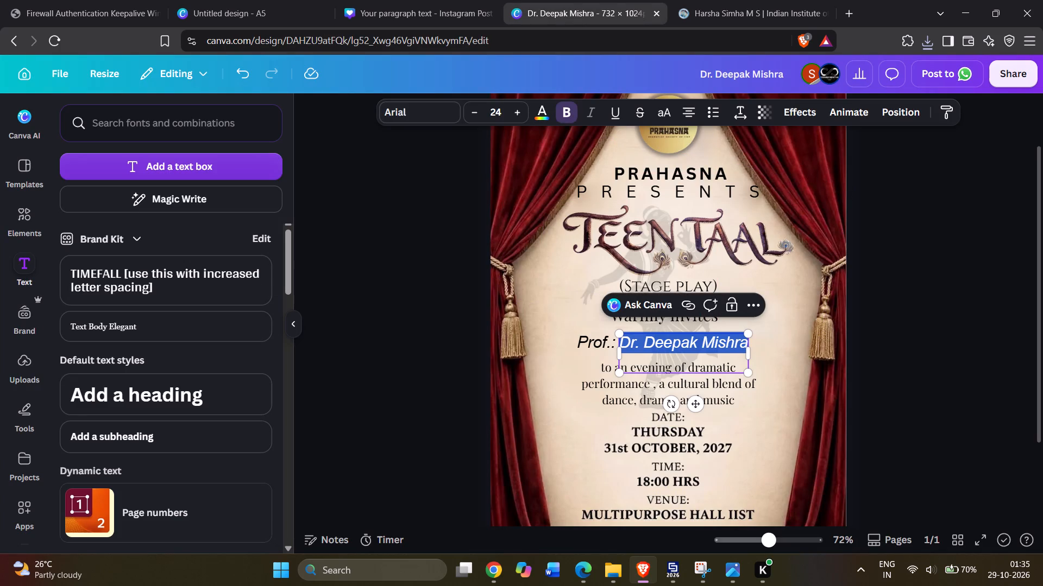
{"action": "key", "text": "ctrl+v"}
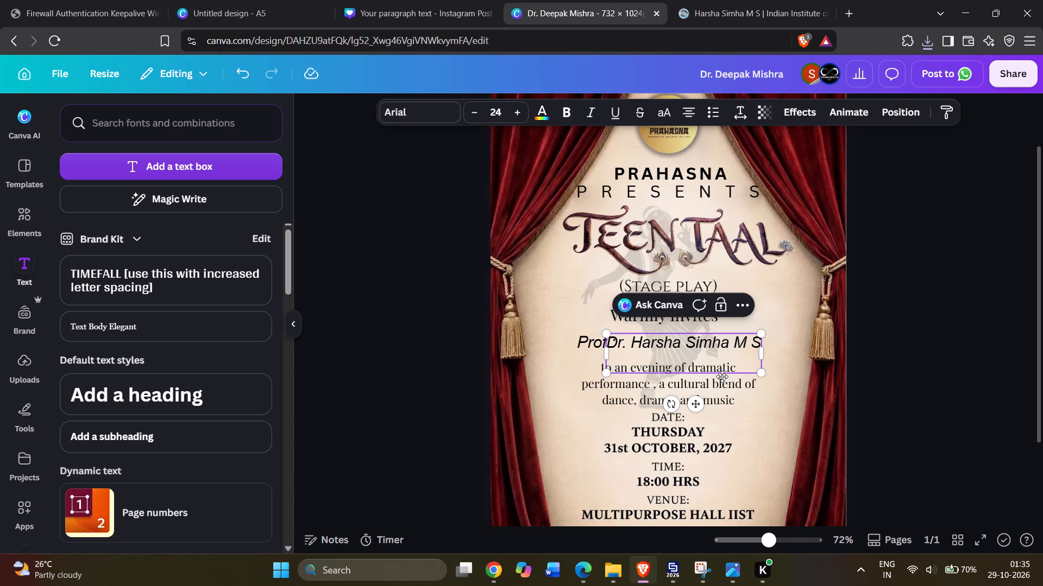
{"action": "left_click_drag", "start_coordinate": [699, 402], "coordinate": [721, 402]}
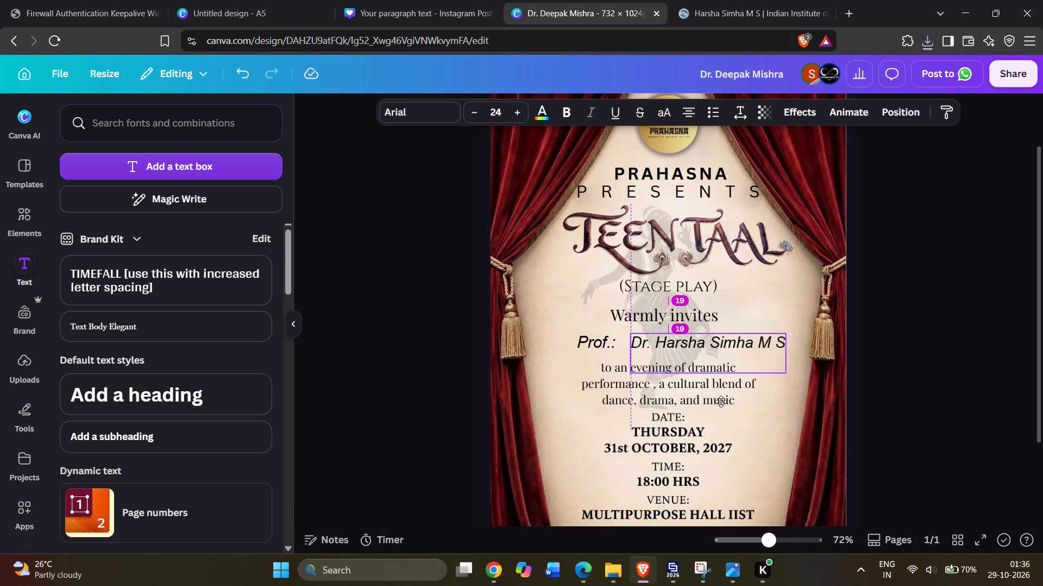
{"action": "left_click_drag", "start_coordinate": [721, 402], "coordinate": [714, 402]}
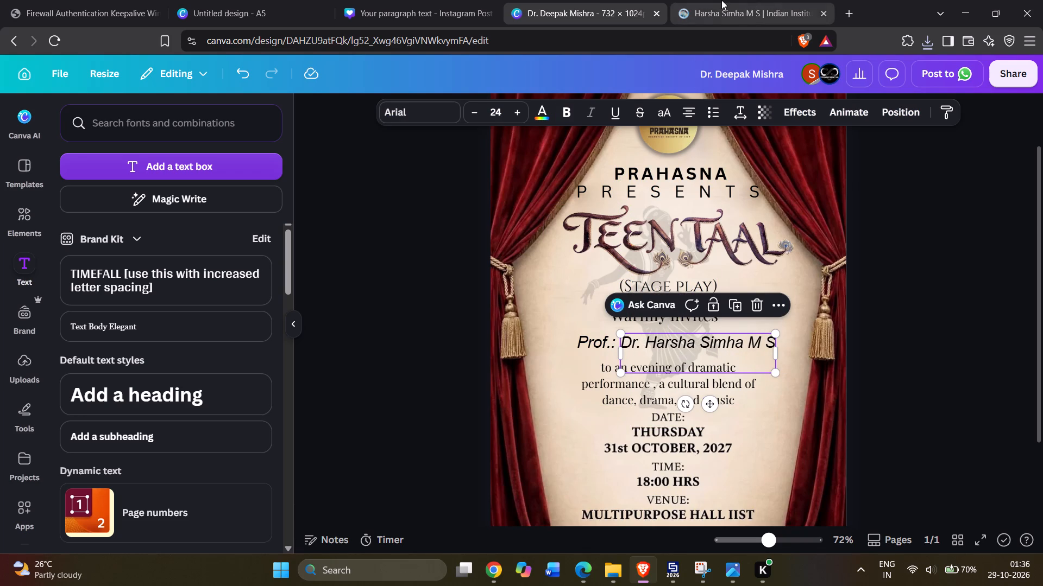
Replace the design title with the copied name of the new invitee.
{"action": "triple_click", "coordinate": [750, 68]}
{"action": "key", "text": "ctrl+v"}
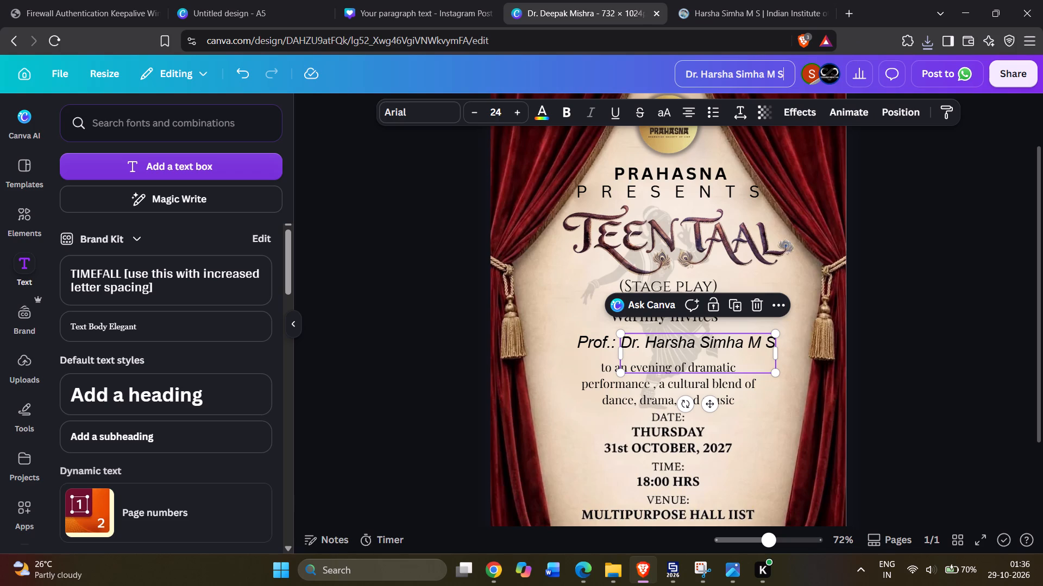
Download the invitation as a PDF with the Digital preset and save it to the Downloads folder under the invitee's name.
{"action": "left_click", "coordinate": [1007, 76]}
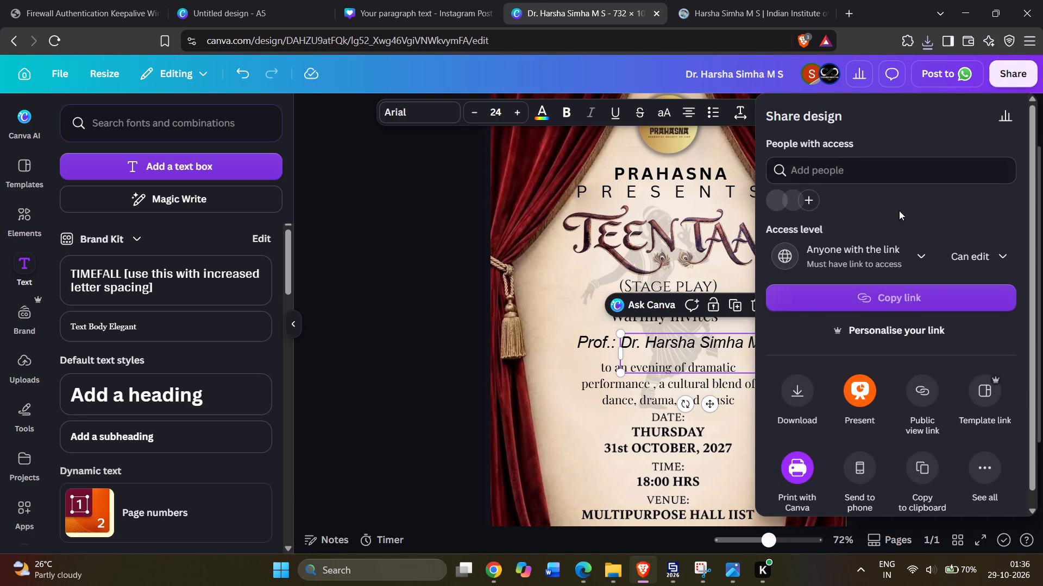
{"action": "left_click", "coordinate": [795, 406]}
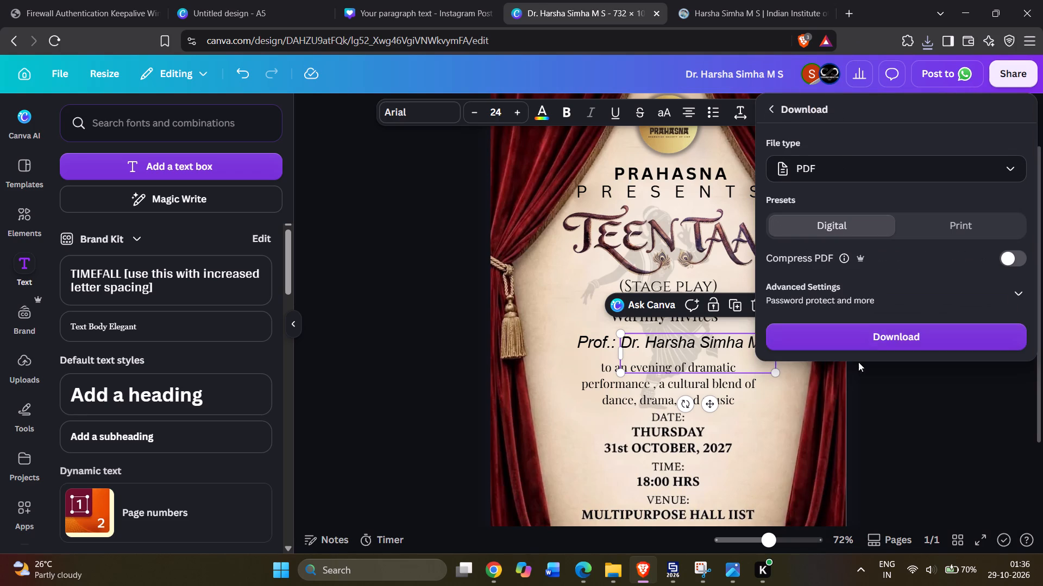
{"action": "left_click", "coordinate": [875, 328]}
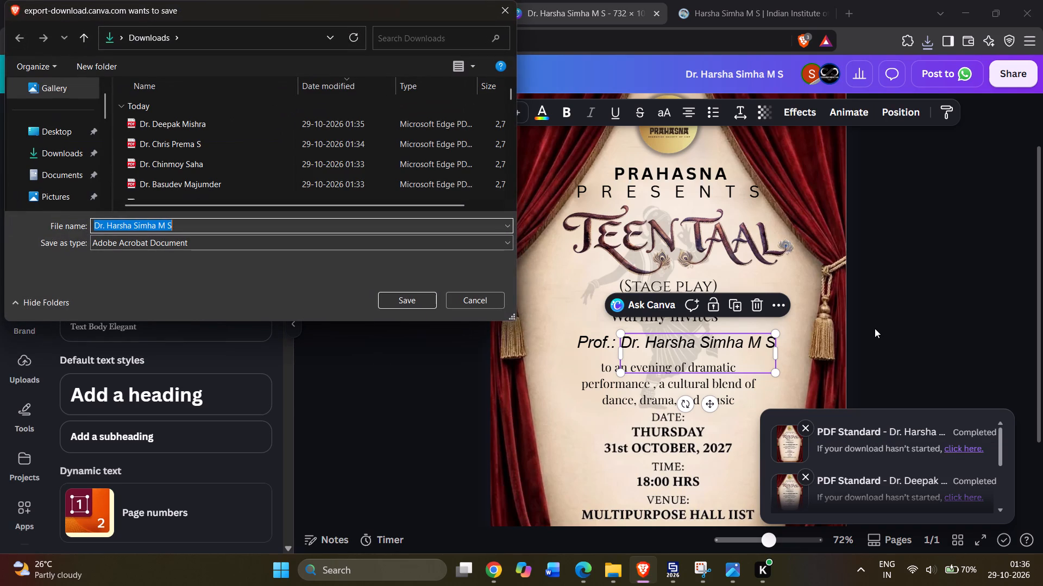
{"action": "left_click", "coordinate": [70, 156]}
{"action": "left_click", "coordinate": [398, 295]}
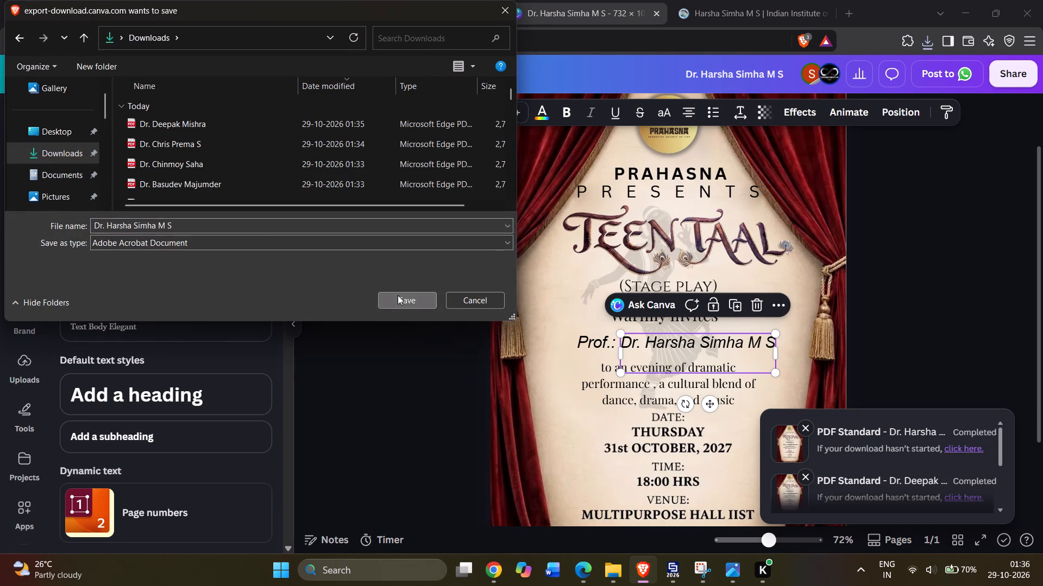
Return to the Avionics faculty list, open the next associate professor's profile and copy the full name with its title.
{"action": "left_click", "coordinate": [714, 0]}
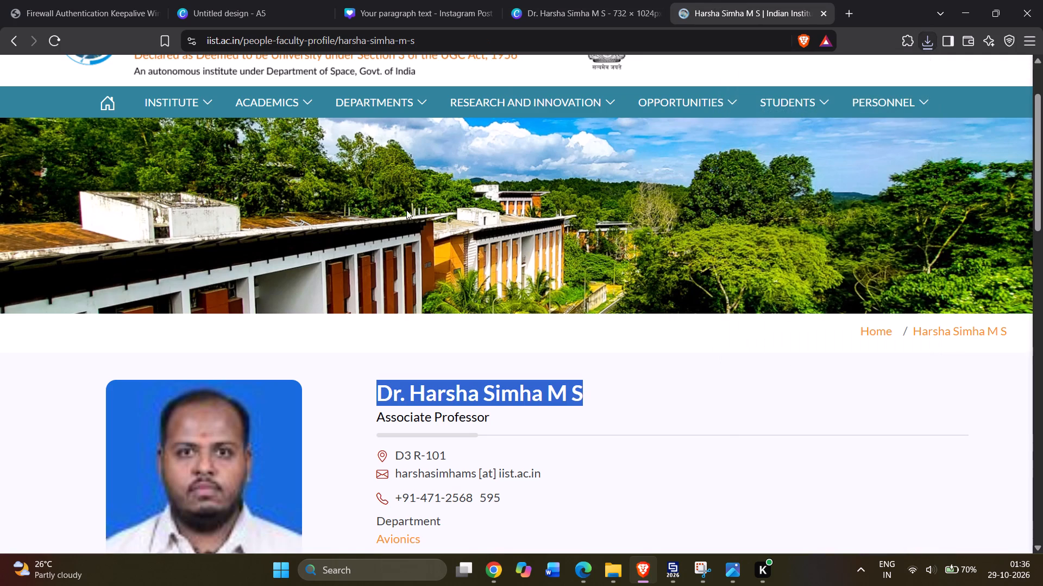
{"action": "left_click", "coordinate": [7, 39]}
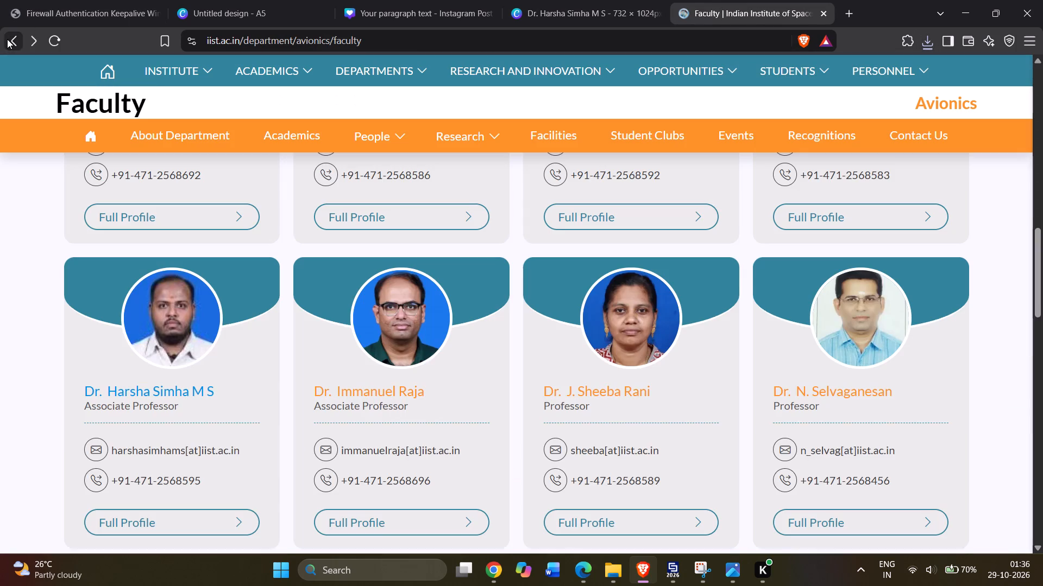
{"action": "scroll", "coordinate": [282, 211], "scroll_direction": "down", "scroll_amount": 1}
{"action": "left_click", "coordinate": [403, 380]}
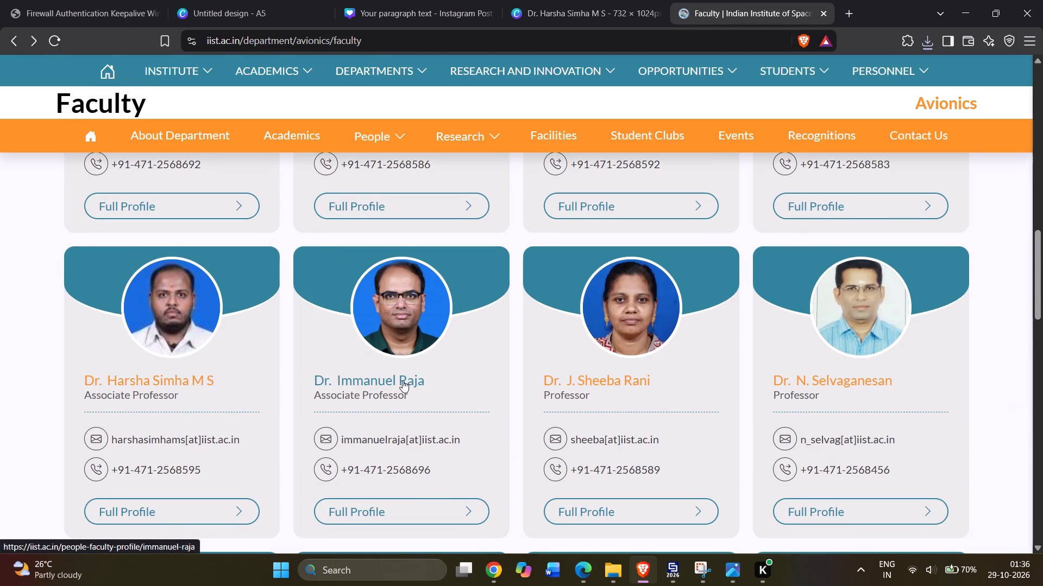
{"action": "scroll", "coordinate": [473, 501], "scroll_direction": "down", "scroll_amount": 3}
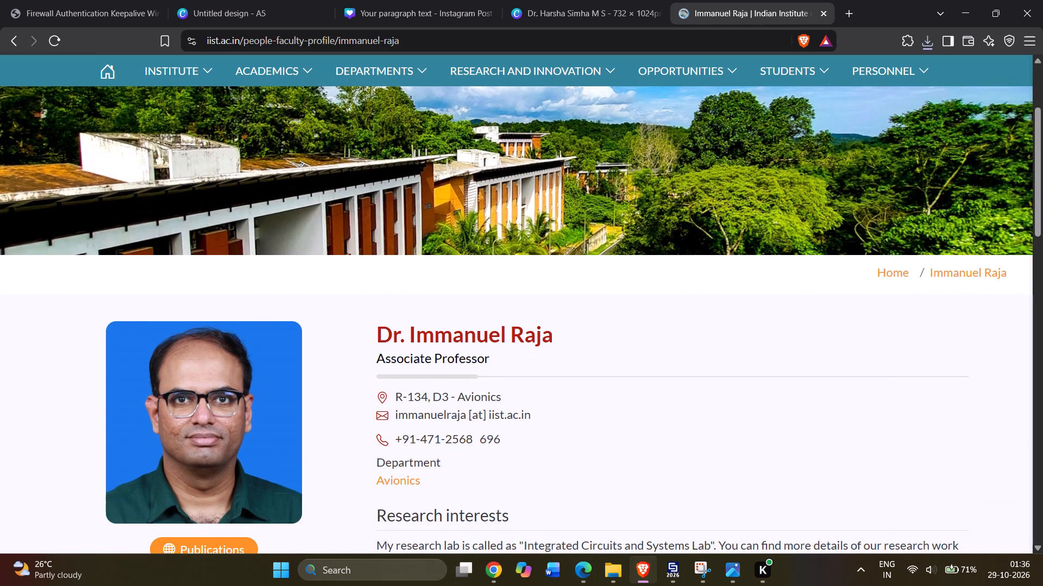
{"action": "left_click_drag", "start_coordinate": [376, 330], "coordinate": [517, 339]}
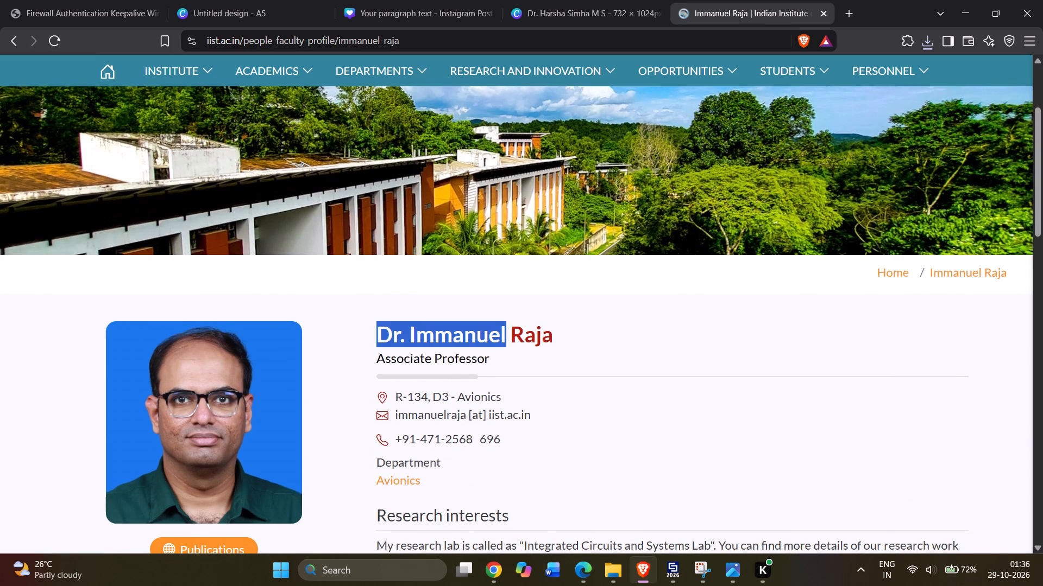
{"action": "left_click_drag", "start_coordinate": [517, 339], "coordinate": [556, 346]}
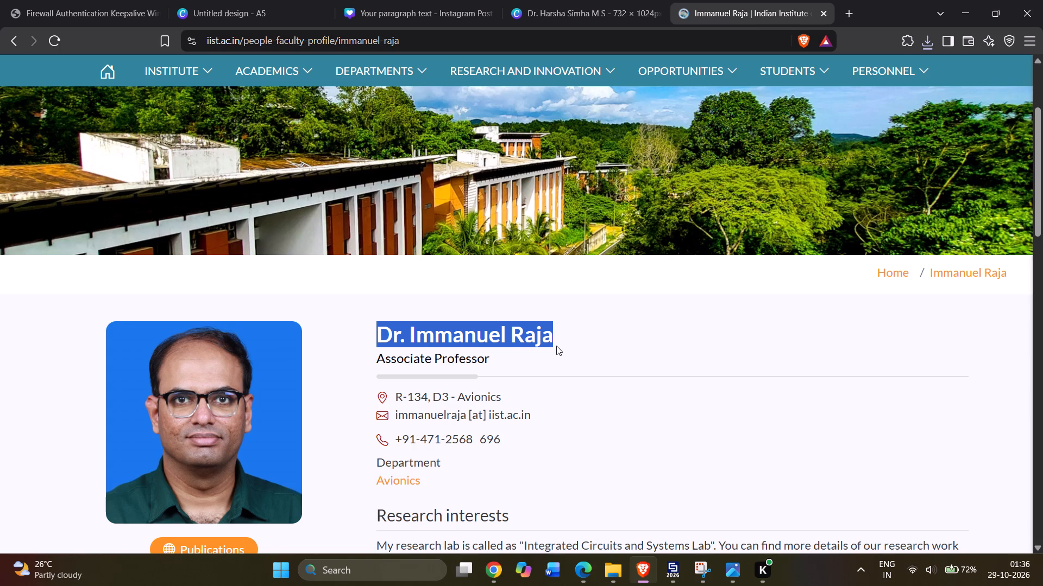
{"action": "key", "text": "ctrl+c"}
Replace the invitee's name on the invitation with the newly copied name and move it back beside "Prof.:".
{"action": "left_click", "coordinate": [594, 0]}
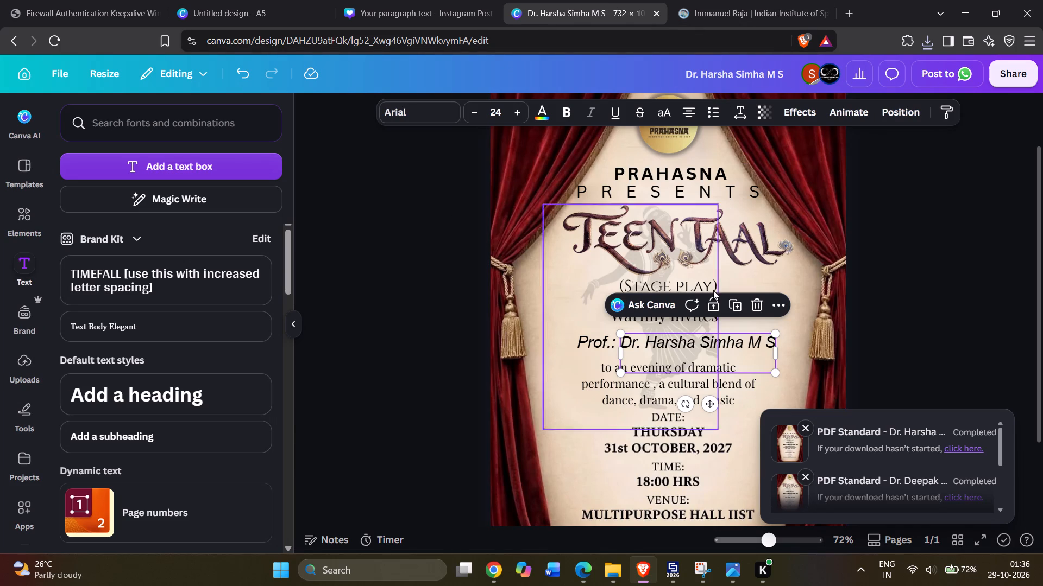
{"action": "double_click", "coordinate": [730, 341]}
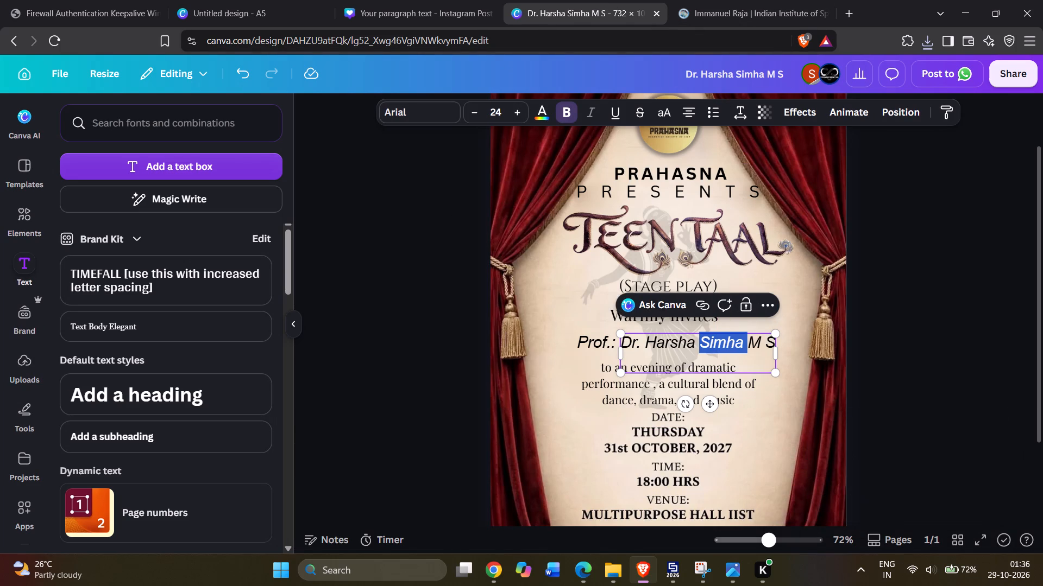
{"action": "double_click", "coordinate": [730, 341]}
{"action": "double_click", "coordinate": [730, 341]}
{"action": "key", "text": "ctrl+v"}
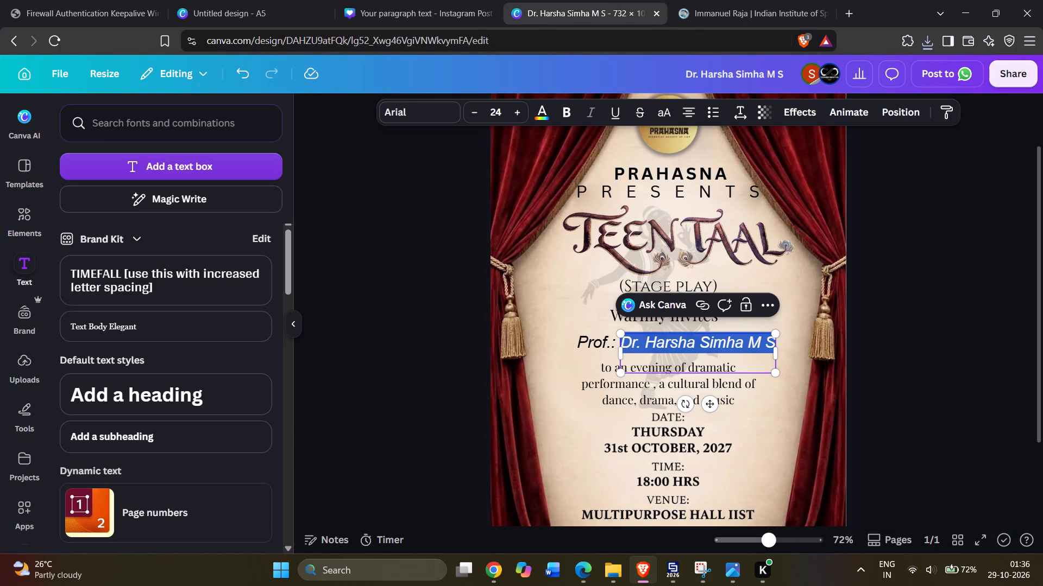
{"action": "left_click_drag", "start_coordinate": [711, 408], "coordinate": [700, 407]}
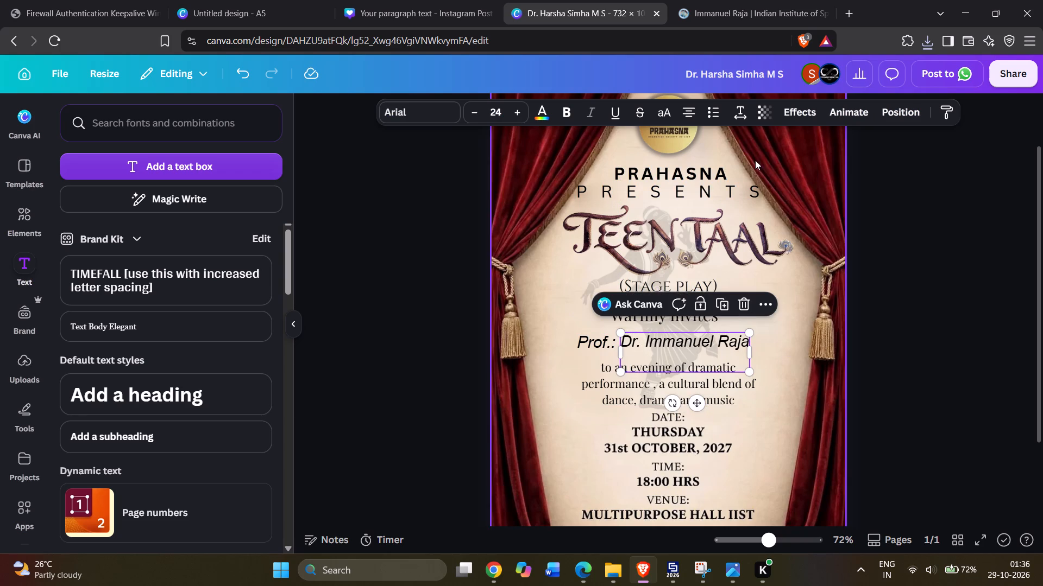
Rename the design with the newly copied invitee's name.
{"action": "triple_click", "coordinate": [742, 83]}
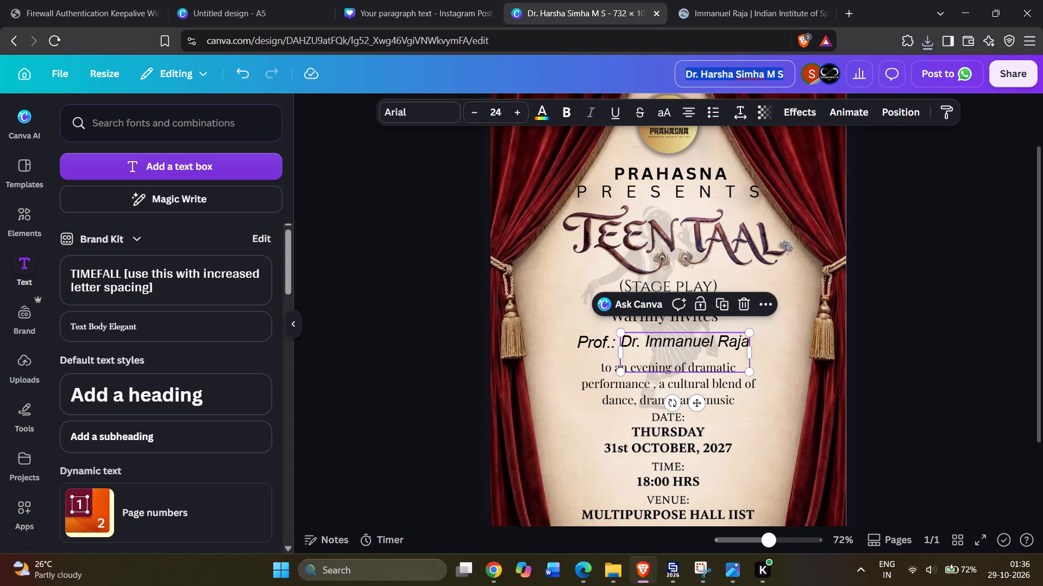
{"action": "key", "text": "ctrl+v"}
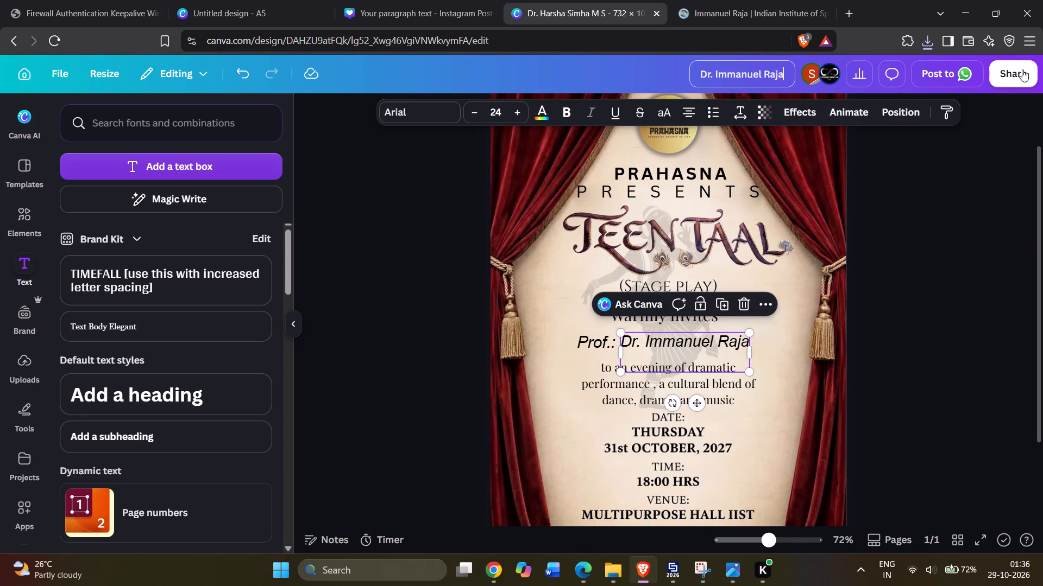
Download the invitation as a PDF with the Digital preset and save it to the Downloads folder under the invitee's name.
{"action": "left_click", "coordinate": [1017, 68]}
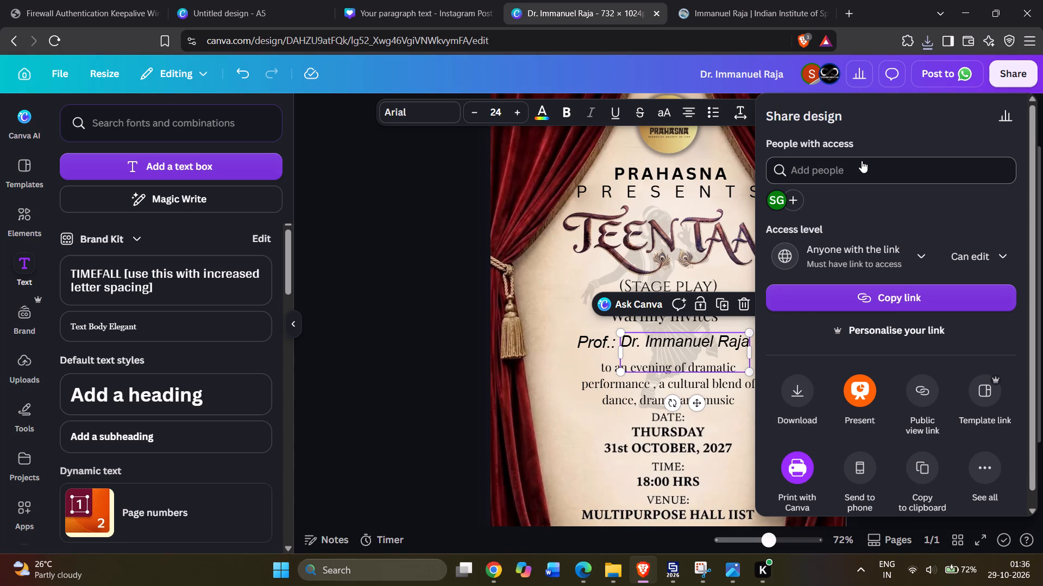
{"action": "left_click", "coordinate": [788, 405]}
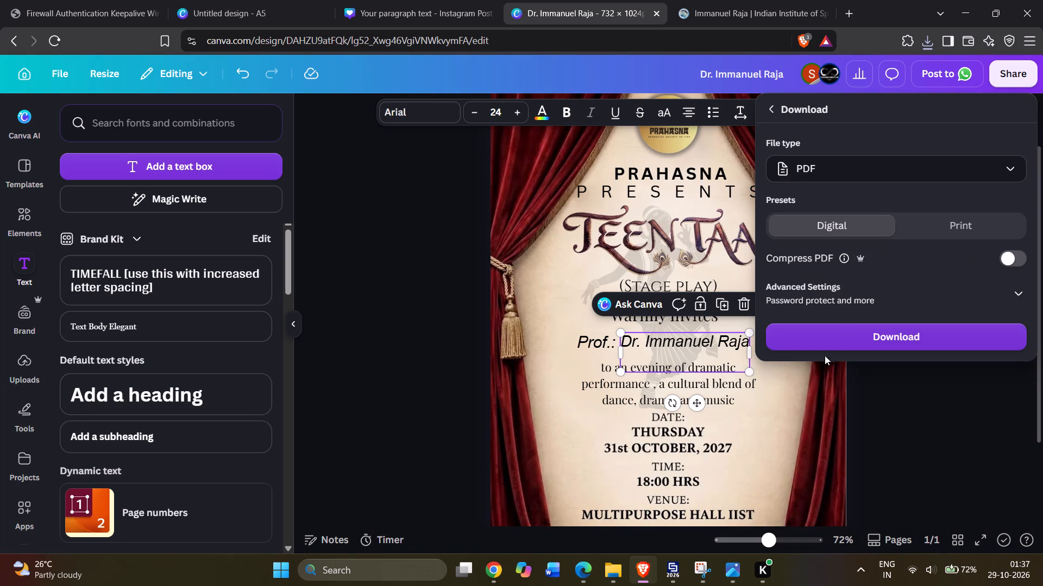
{"action": "left_click", "coordinate": [834, 343]}
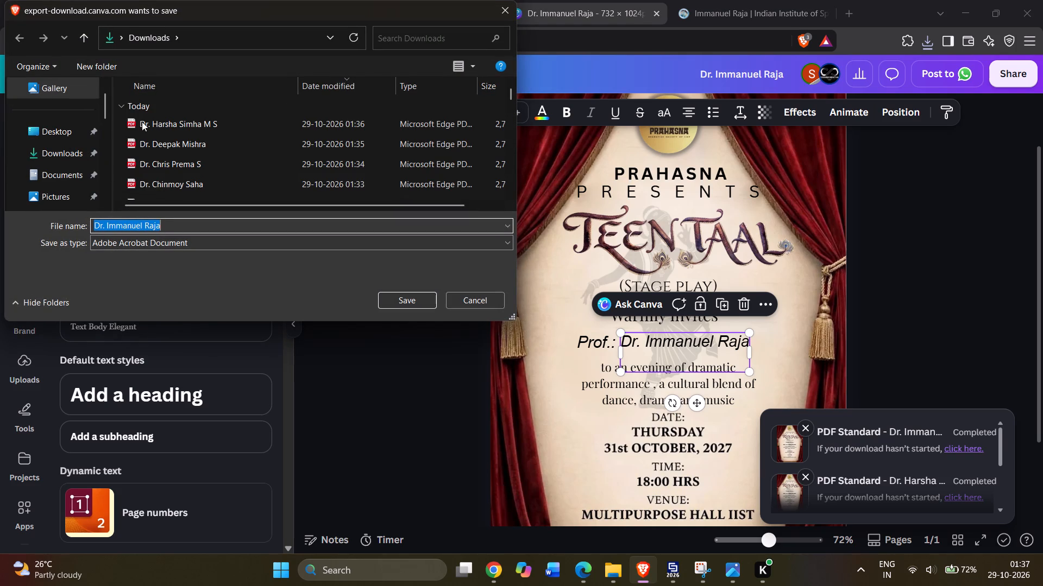
{"action": "left_click", "coordinate": [64, 149]}
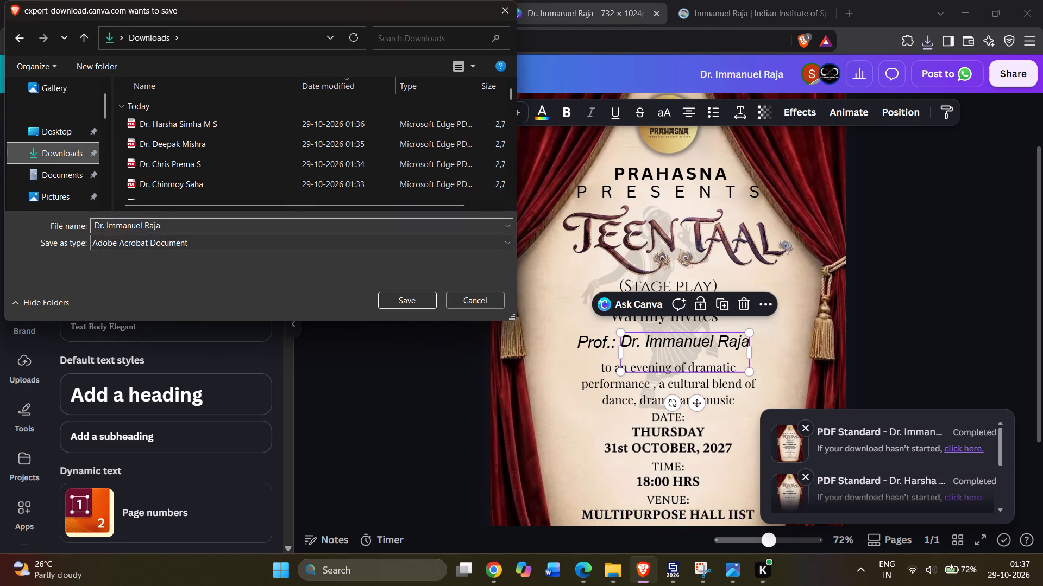
{"action": "left_click", "coordinate": [408, 300]}
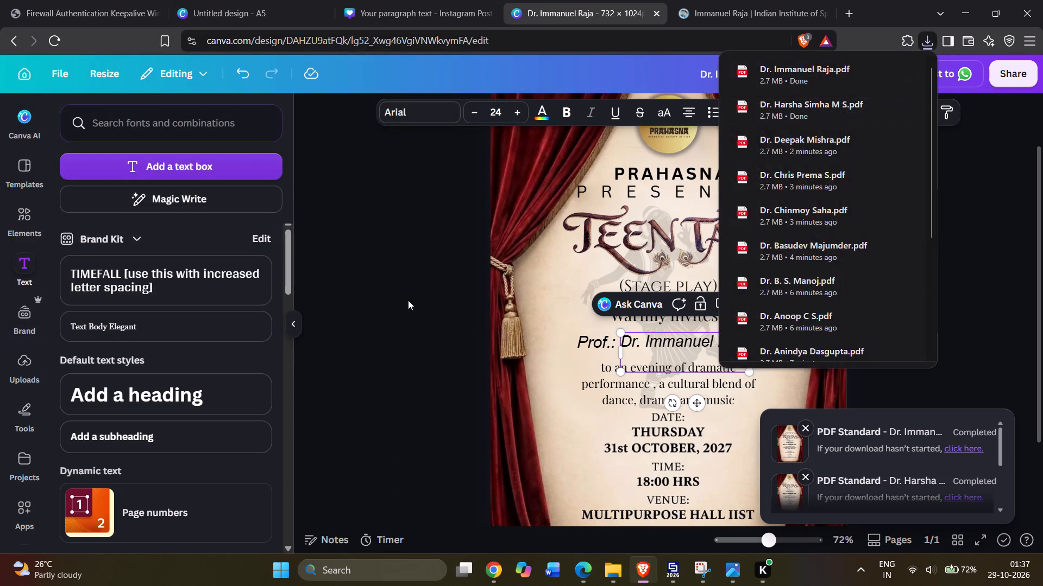
{"action": "left_click", "coordinate": [408, 300]}
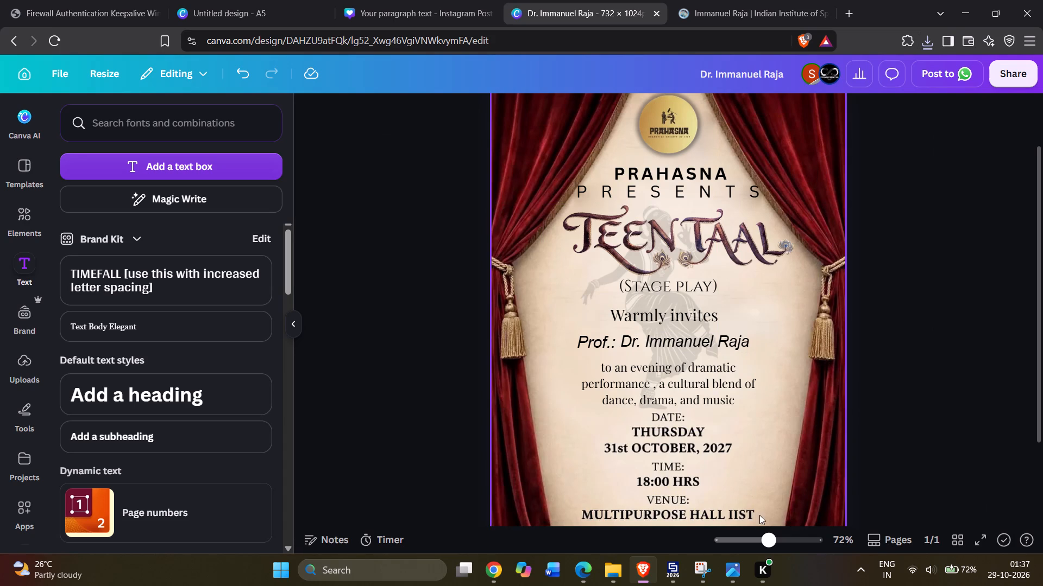
Return to the Avionics faculty list, open the profile of the professor listed after the last invitee, and copy the full name with its title.
{"action": "left_click", "coordinate": [758, 10]}
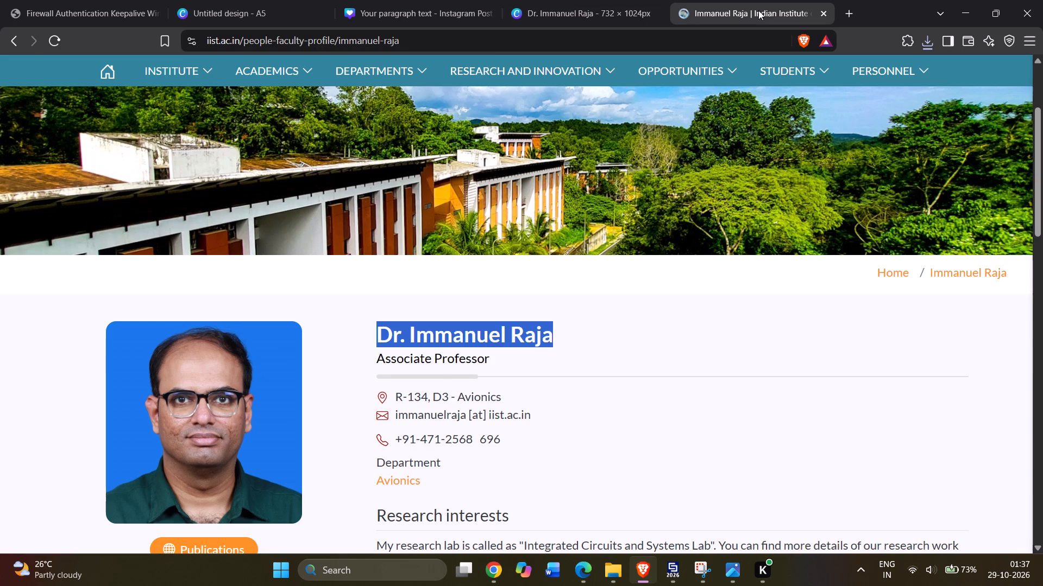
{"action": "left_click", "coordinate": [8, 46]}
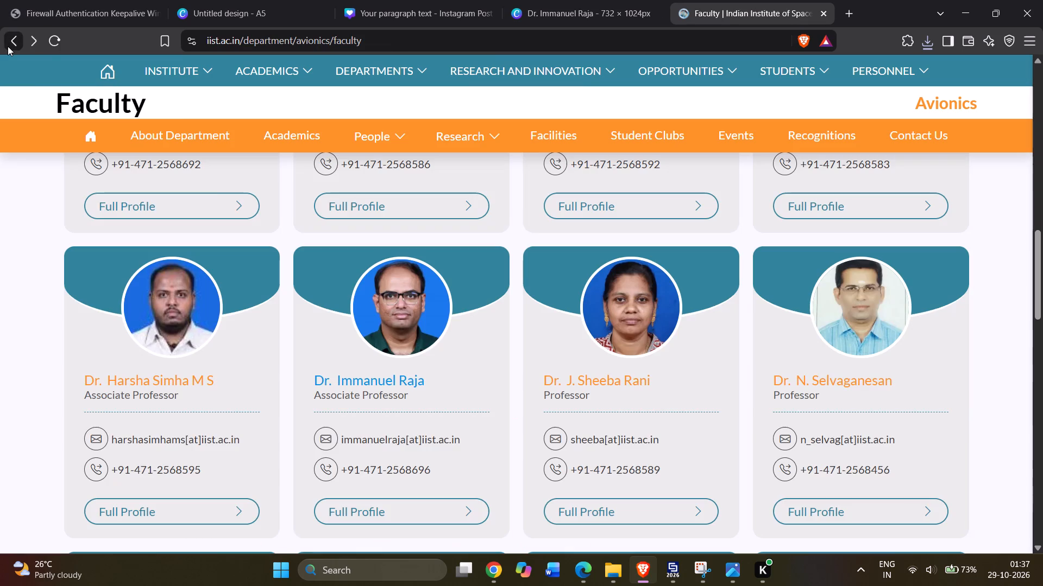
{"action": "scroll", "coordinate": [216, 196], "scroll_direction": "down", "scroll_amount": 1}
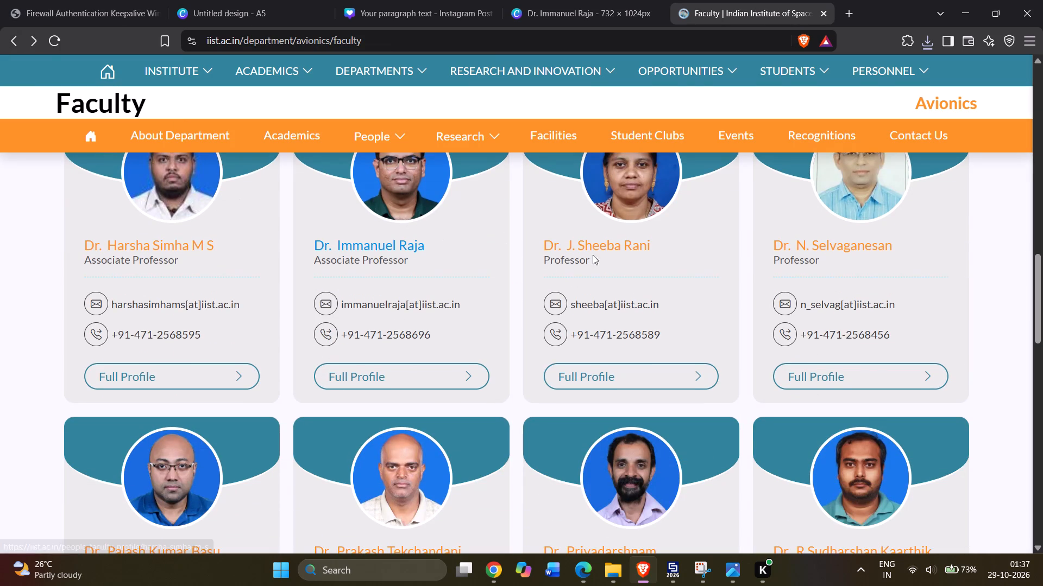
{"action": "left_click", "coordinate": [605, 245]}
{"action": "scroll", "coordinate": [444, 436], "scroll_direction": "down", "scroll_amount": 1}
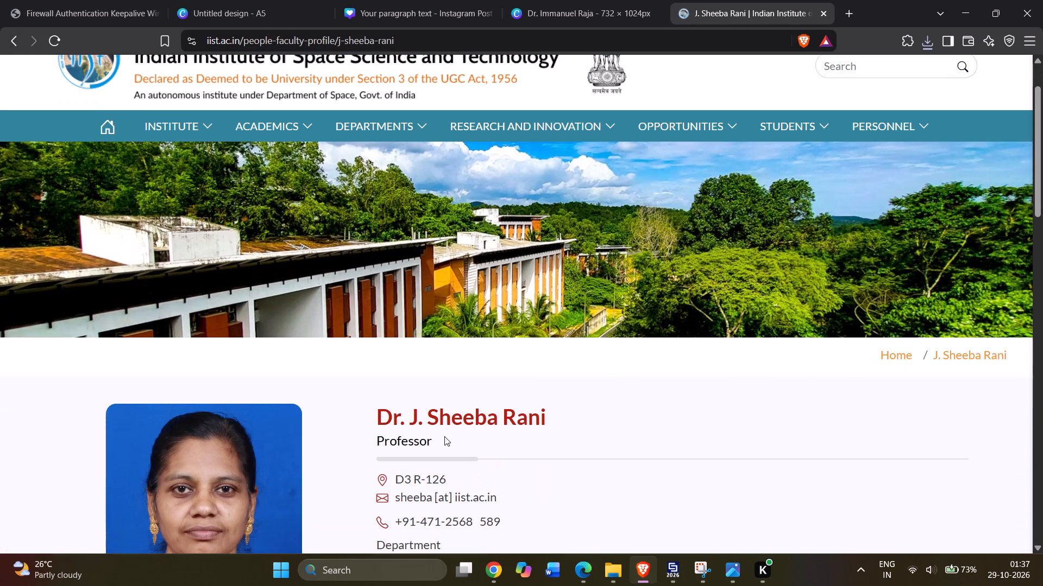
{"action": "left_click_drag", "start_coordinate": [378, 419], "coordinate": [524, 419]}
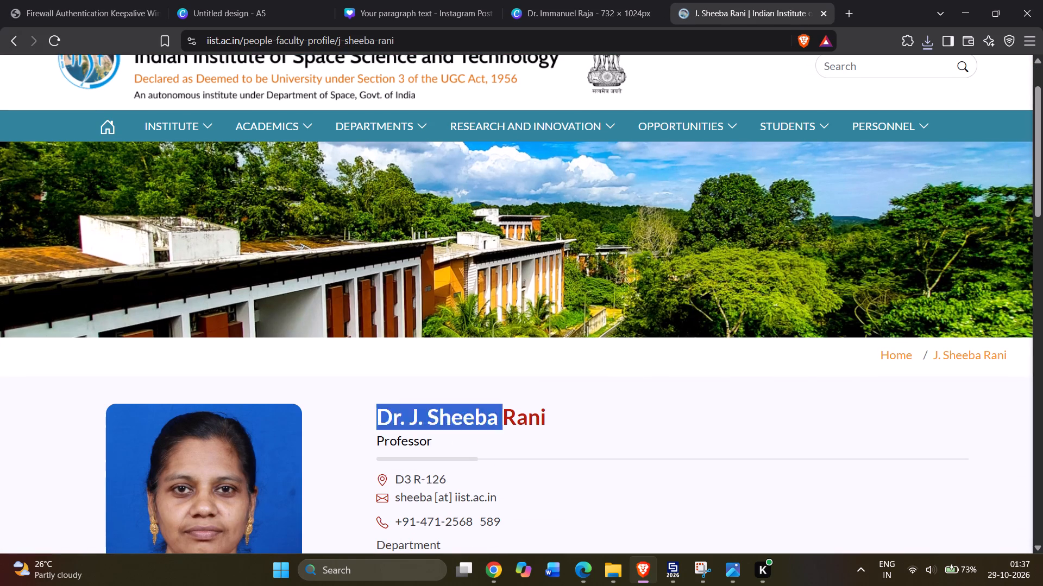
{"action": "left_click_drag", "start_coordinate": [524, 419], "coordinate": [613, 438]}
{"action": "left_click", "coordinate": [411, 406]}
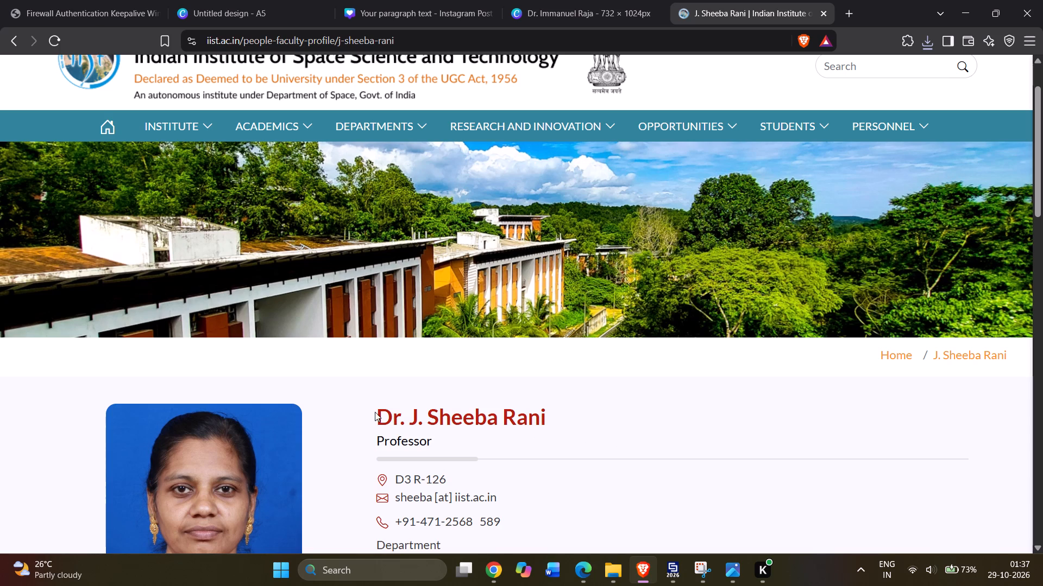
{"action": "left_click_drag", "start_coordinate": [381, 411], "coordinate": [551, 405]}
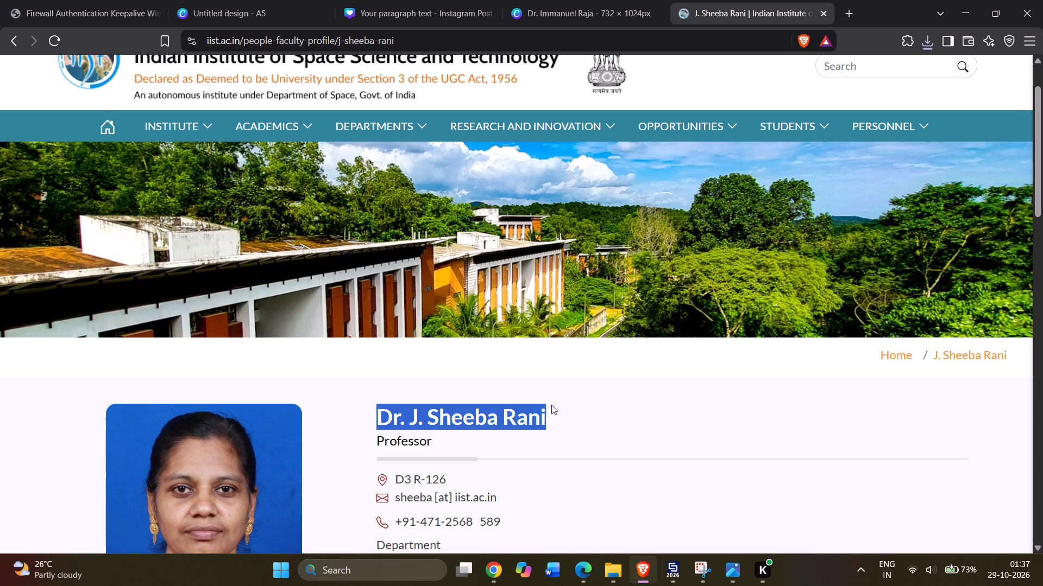
{"action": "key", "text": "ctrl+c"}
Go back to the stage play invitation and replace the invitee's name beside "Prof.:" with the newly copied name.
{"action": "left_click", "coordinate": [396, 0]}
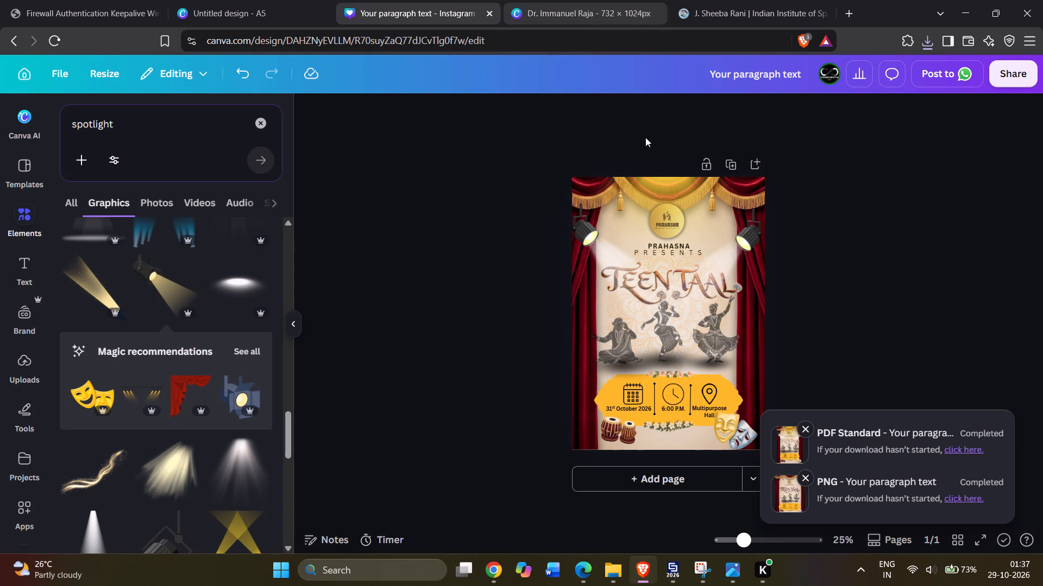
{"action": "left_click", "coordinate": [566, 0]}
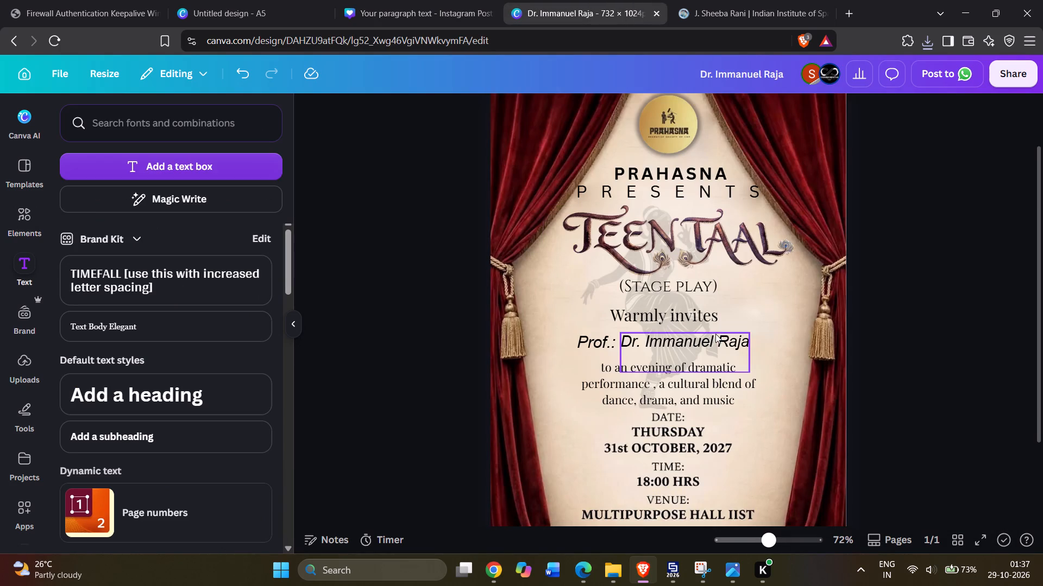
{"action": "triple_click", "coordinate": [715, 334]}
{"action": "key", "text": "ctrl+v"}
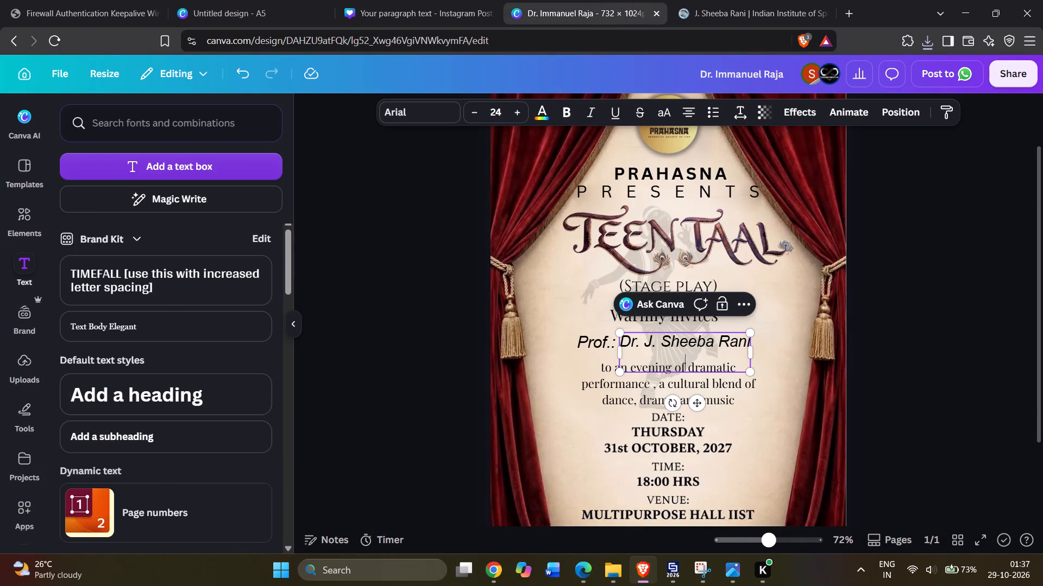
Rename the design with the newly copied invitee's name.
{"action": "double_click", "coordinate": [735, 71]}
{"action": "double_click", "coordinate": [735, 71]}
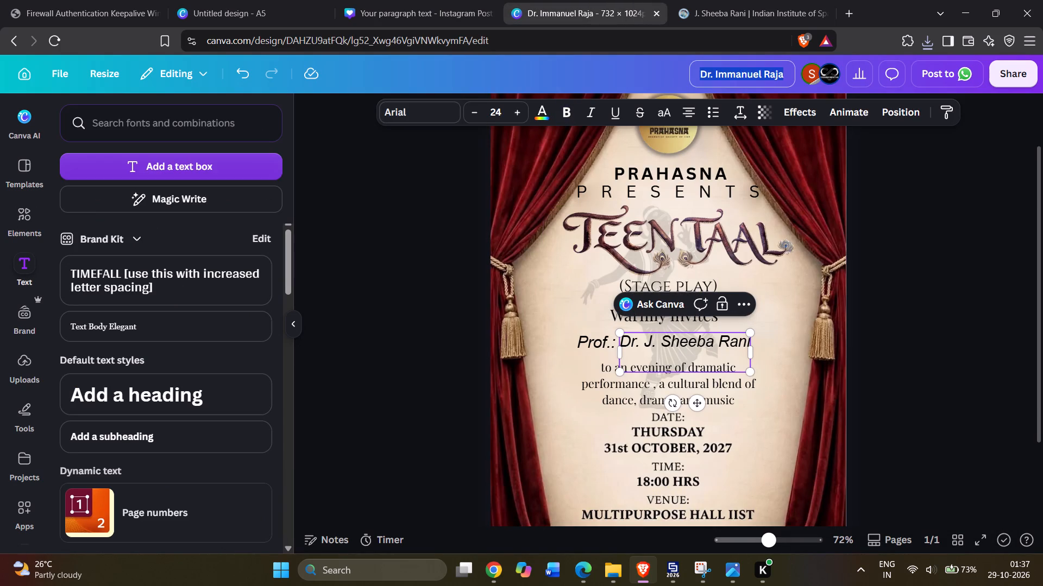
{"action": "key", "text": "ctrl+v"}
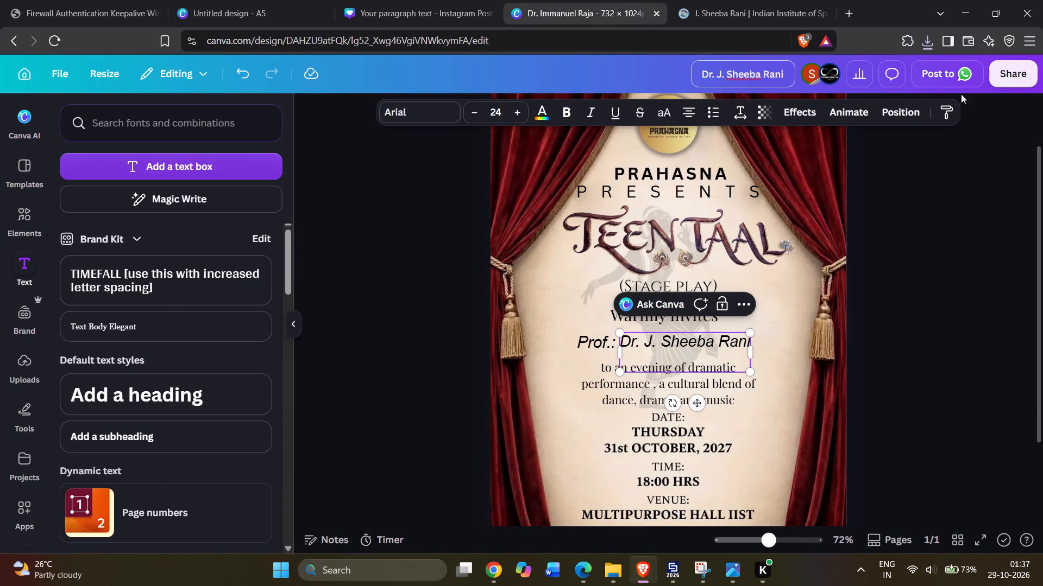
Download the renamed invitation as a PDF with the Digital preset under the new invitee's name.
{"action": "left_click", "coordinate": [1011, 72]}
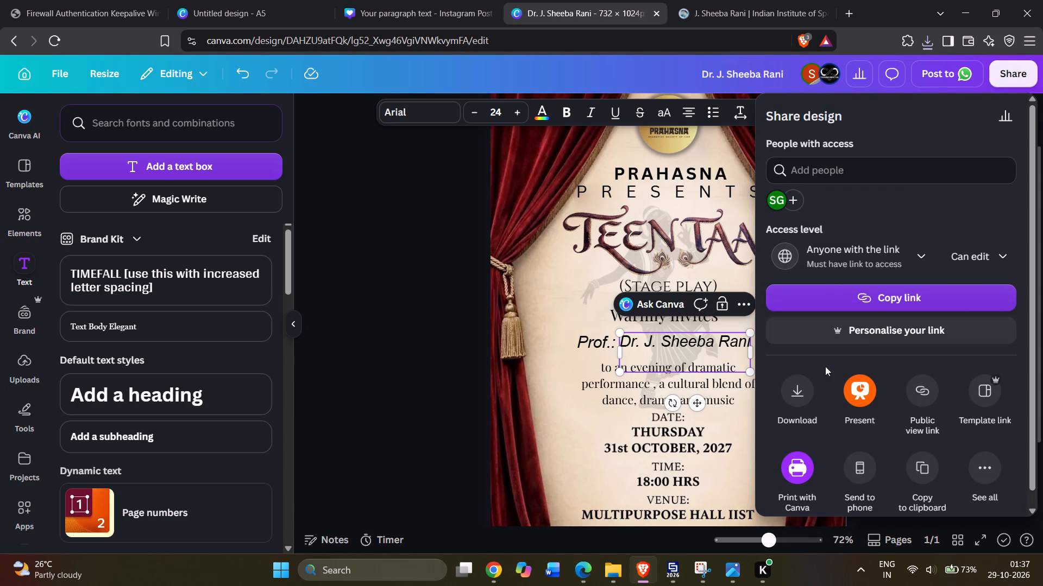
{"action": "left_click", "coordinate": [795, 388]}
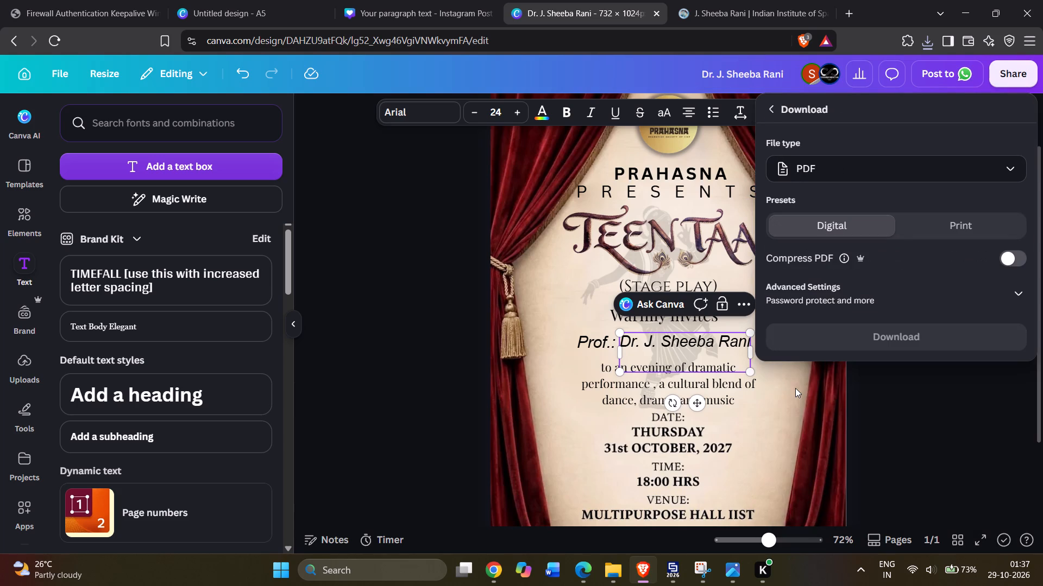
{"action": "left_click", "coordinate": [859, 332]}
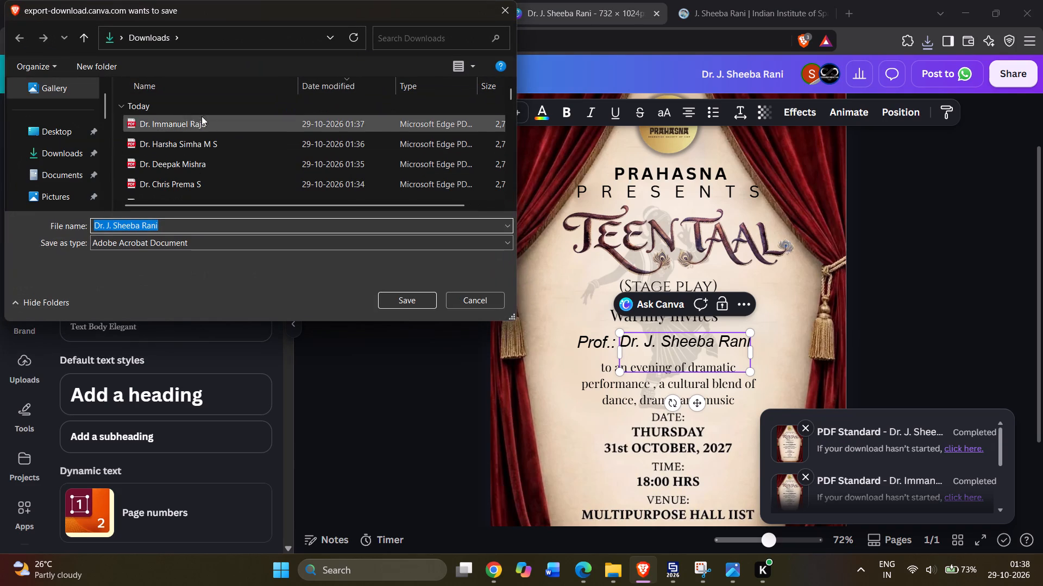
Save the exported invitation PDF to the Downloads folder under the professor's name.
{"action": "left_click", "coordinate": [87, 155]}
{"action": "left_click", "coordinate": [401, 300]}
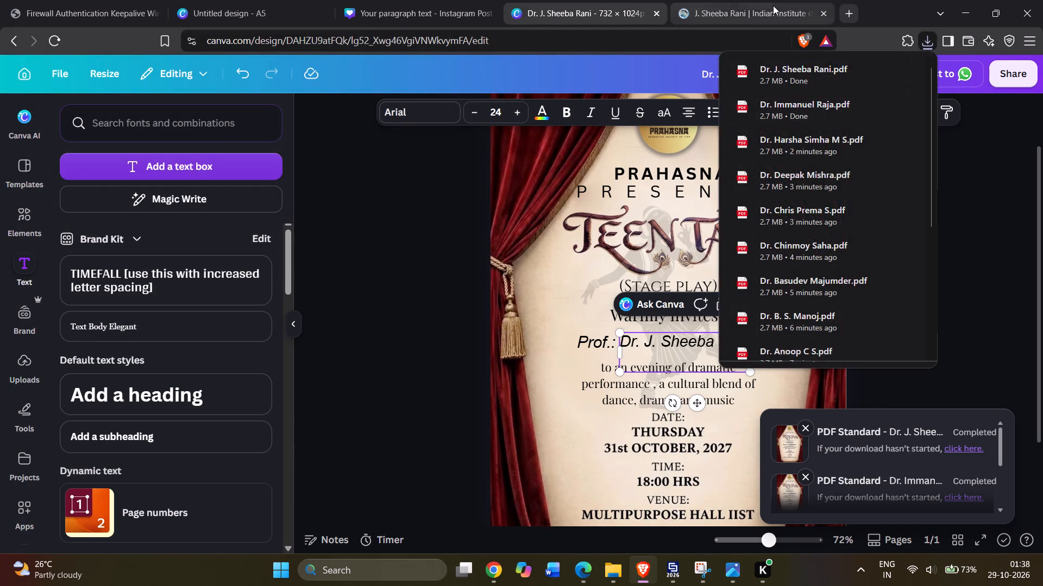
Open the profile of the next professor on the Avionics faculty page and copy the full name with its title.
{"action": "left_click", "coordinate": [694, 0]}
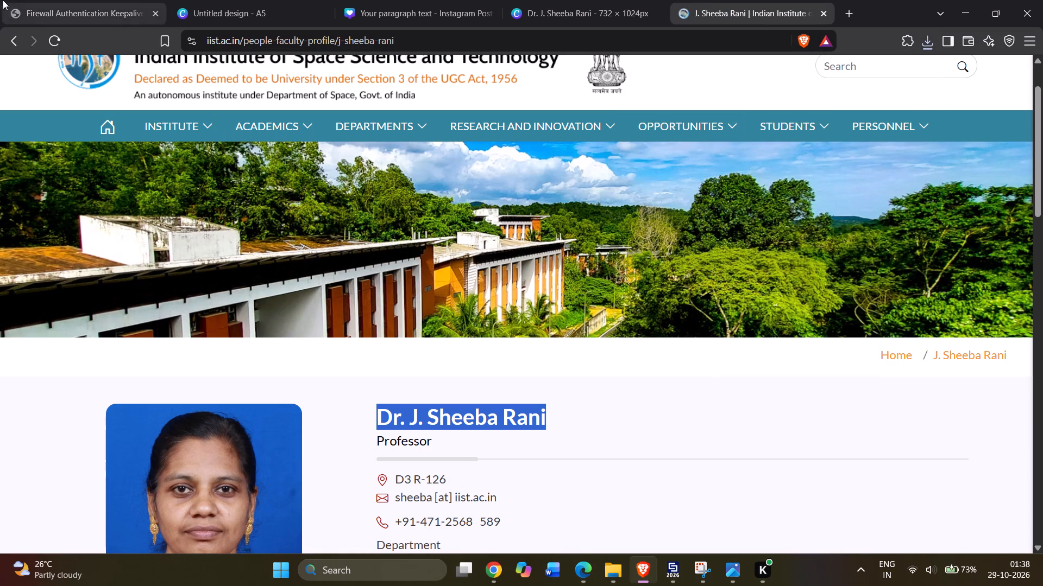
{"action": "left_click", "coordinate": [9, 48]}
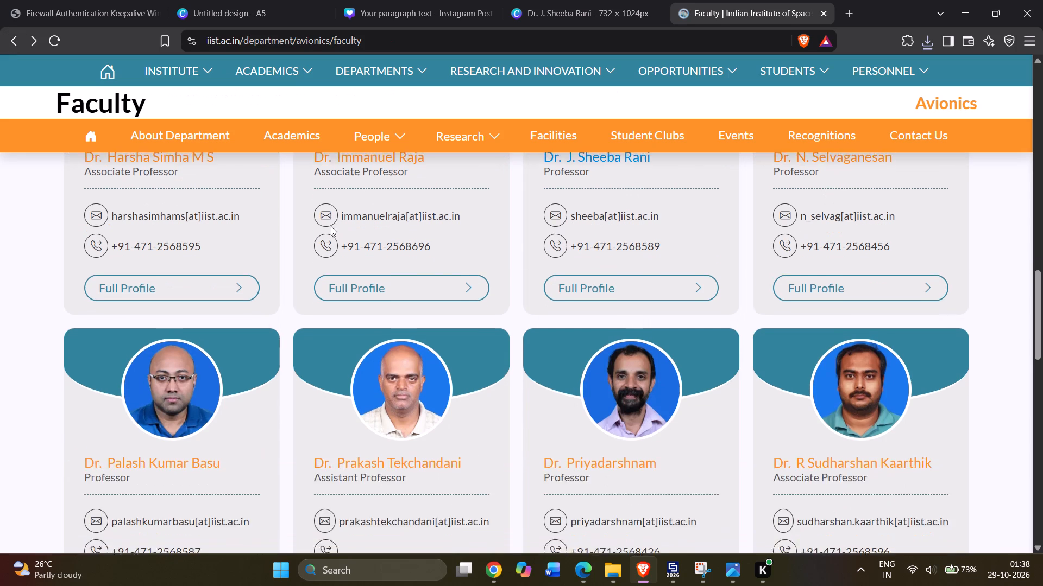
{"action": "left_click", "coordinate": [870, 244]}
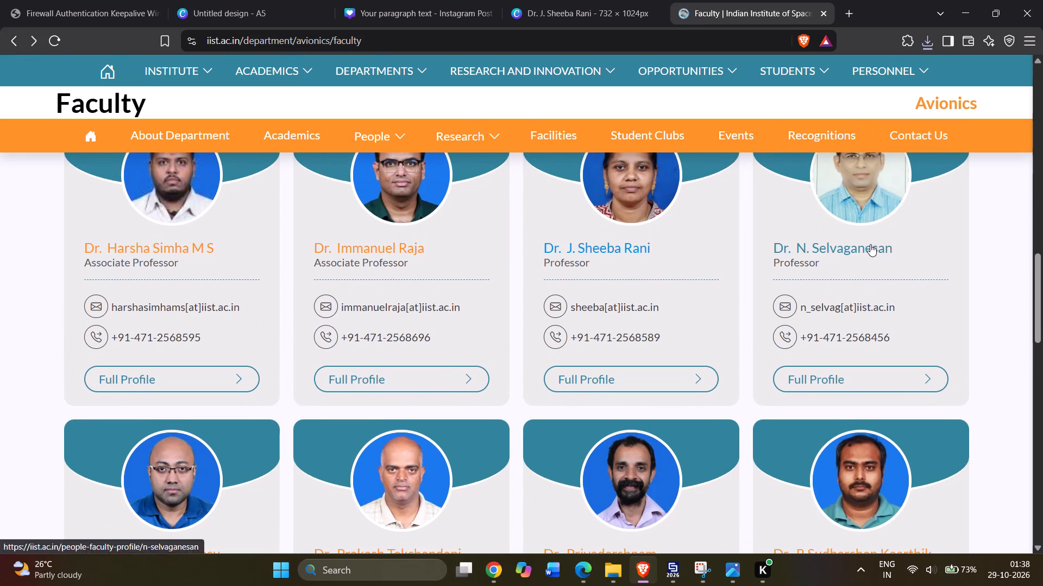
{"action": "scroll", "coordinate": [638, 212], "scroll_direction": "down", "scroll_amount": 1}
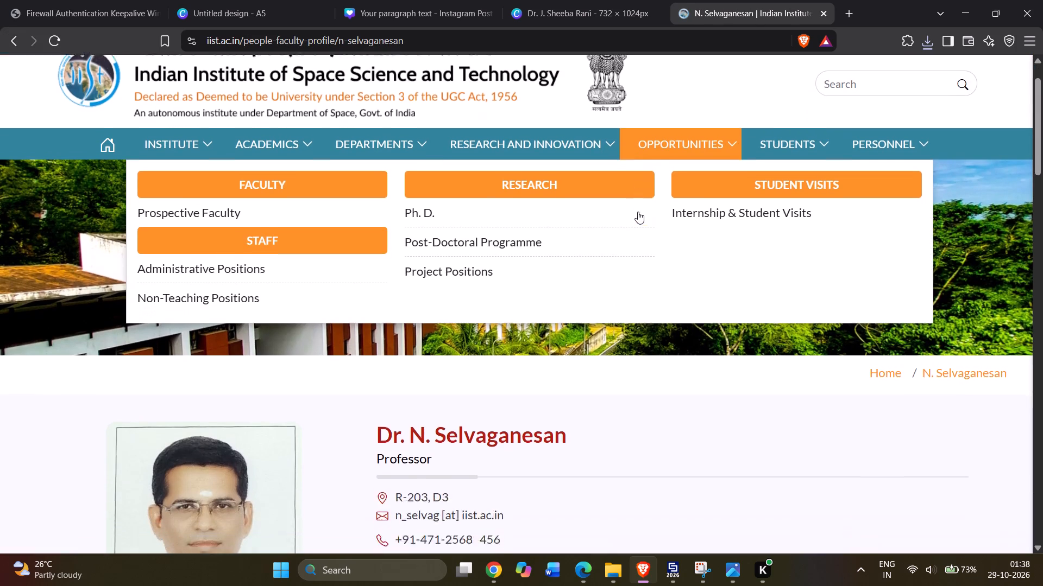
{"action": "scroll", "coordinate": [638, 212], "scroll_direction": "down", "scroll_amount": 1}
{"action": "left_click_drag", "start_coordinate": [377, 367], "coordinate": [603, 379]}
{"action": "key", "text": "ctrl+c"}
{"action": "key", "text": "ctrl+f"}
{"action": "key", "text": "ctrl+c"}
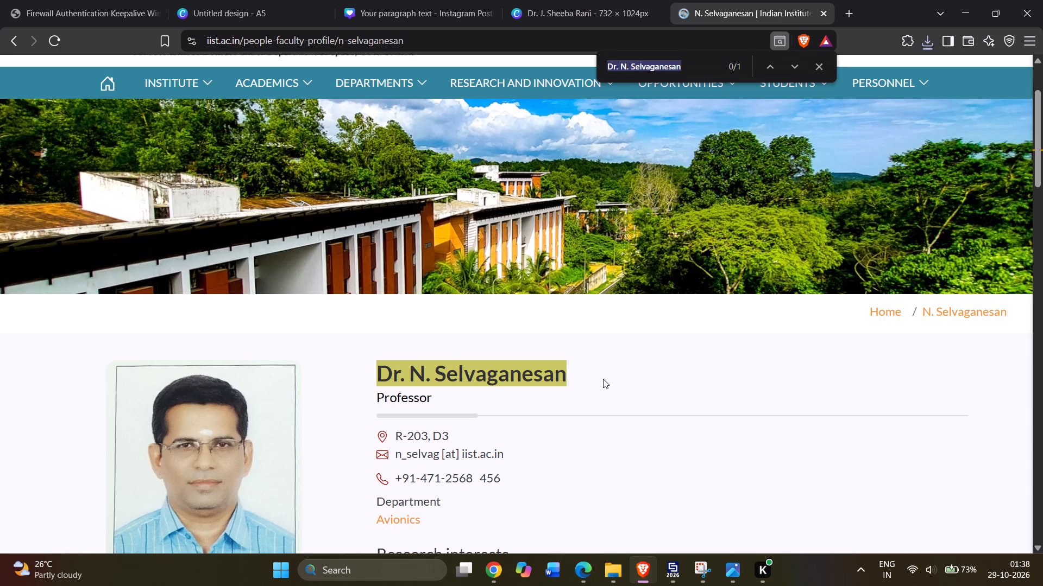
{"action": "left_click", "coordinate": [574, 389]}
{"action": "triple_click", "coordinate": [574, 389]}
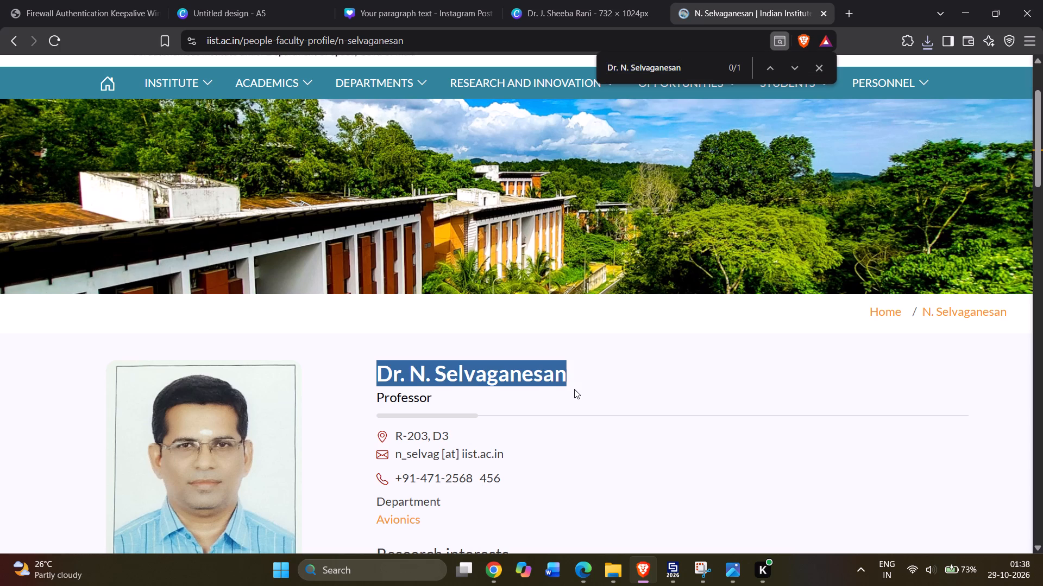
{"action": "left_click", "coordinate": [676, 386]}
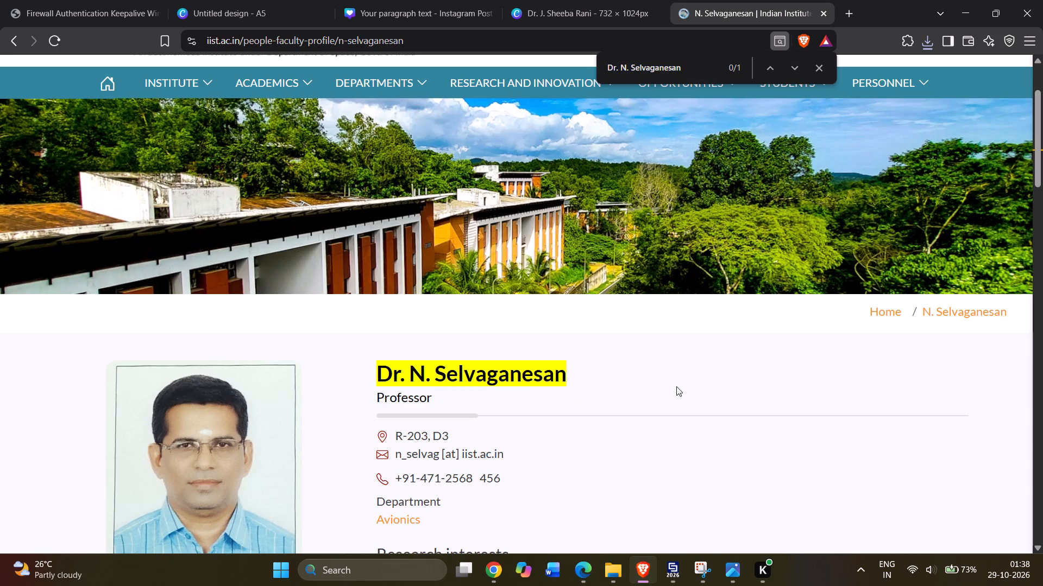
Replace the invitee's name on the Teen Taal invitation with the copied name and shift it slightly clear of the "Prof.:" label.
{"action": "left_click", "coordinate": [612, 0]}
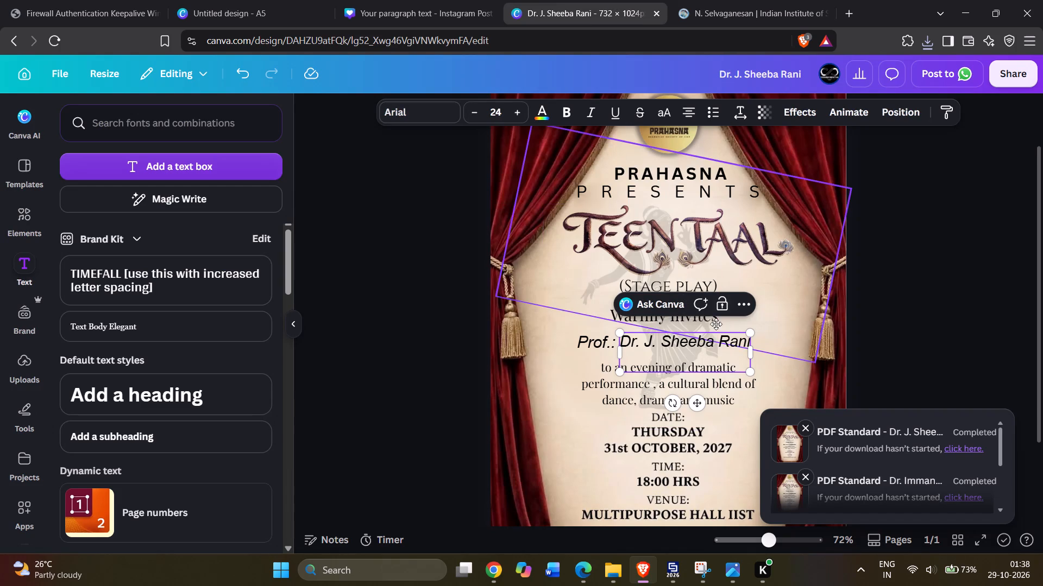
{"action": "triple_click", "coordinate": [694, 340]}
{"action": "key", "text": "ctrl+v"}
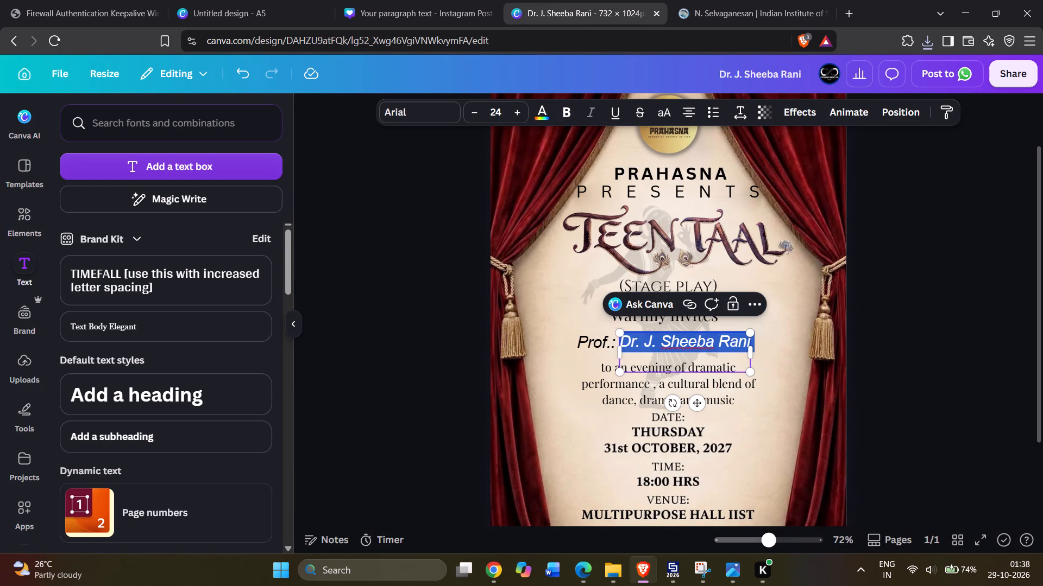
{"action": "left_click_drag", "start_coordinate": [698, 379], "coordinate": [702, 379]}
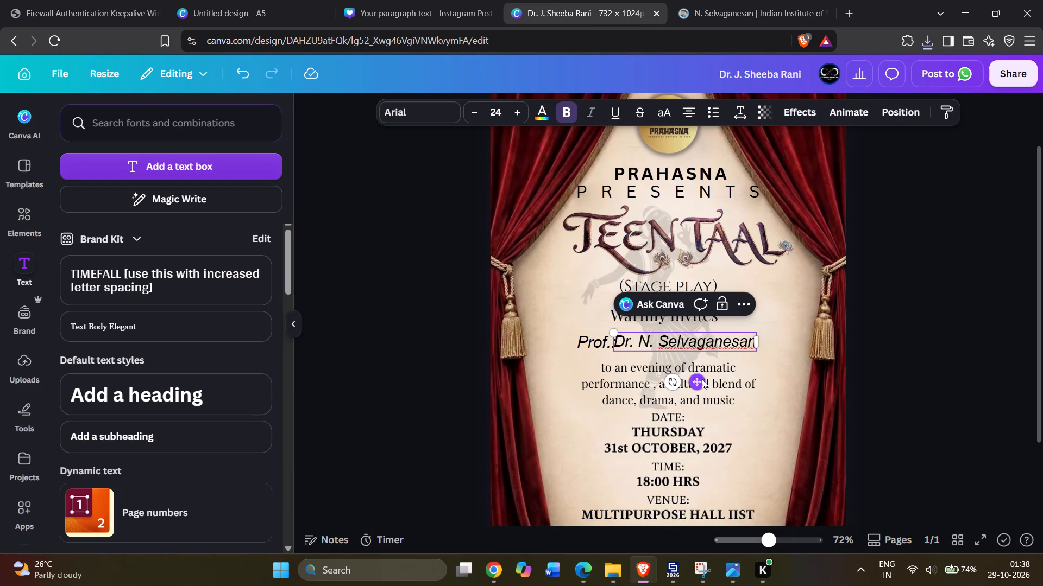
{"action": "left_click_drag", "start_coordinate": [702, 379], "coordinate": [707, 381]}
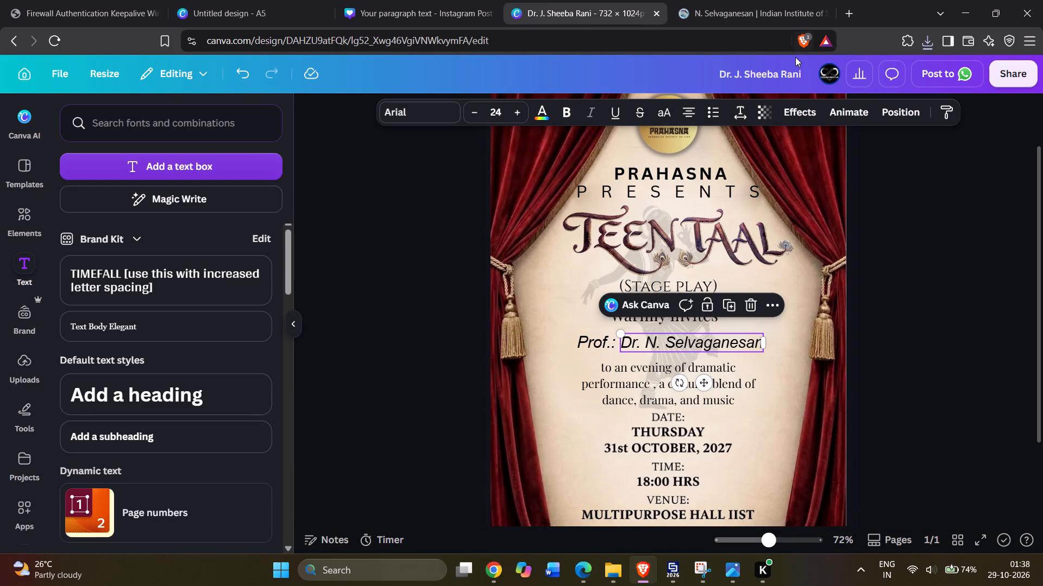
Rename the design with the copied professor's name.
{"action": "triple_click", "coordinate": [757, 99]}
{"action": "left_click", "coordinate": [757, 99]}
{"action": "triple_click", "coordinate": [760, 80]}
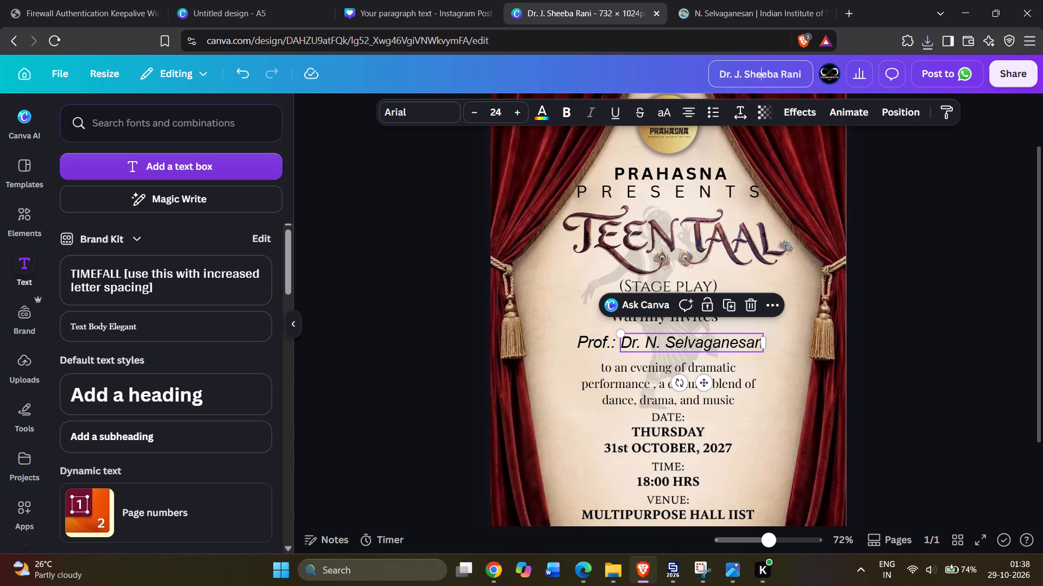
{"action": "key", "text": "ctrl+v"}
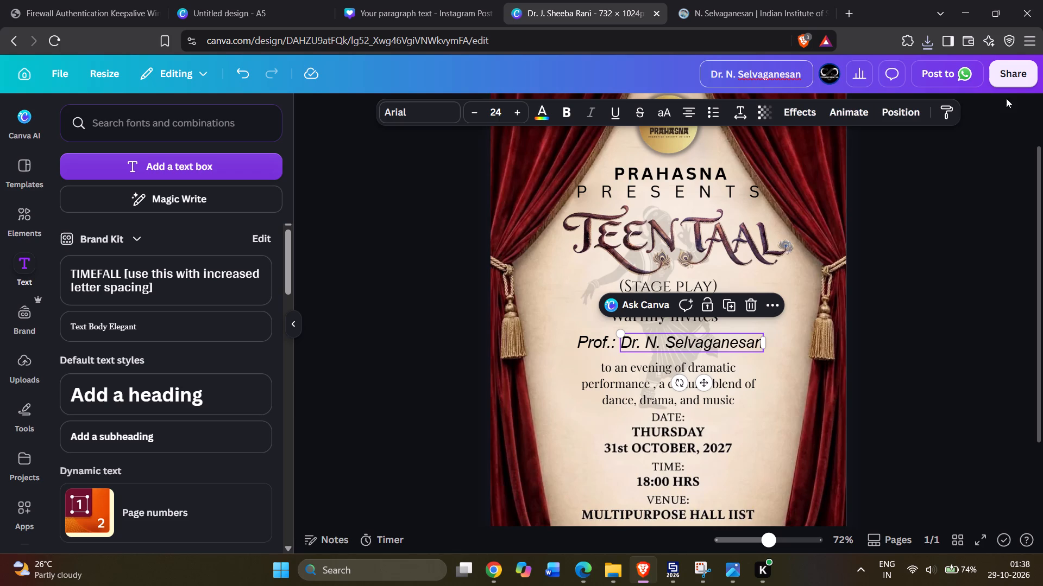
Export the invitation as a PDF with the Digital preset and save it to the Downloads folder under the professor's name.
{"action": "left_click", "coordinate": [1022, 70]}
{"action": "left_click", "coordinate": [806, 394]}
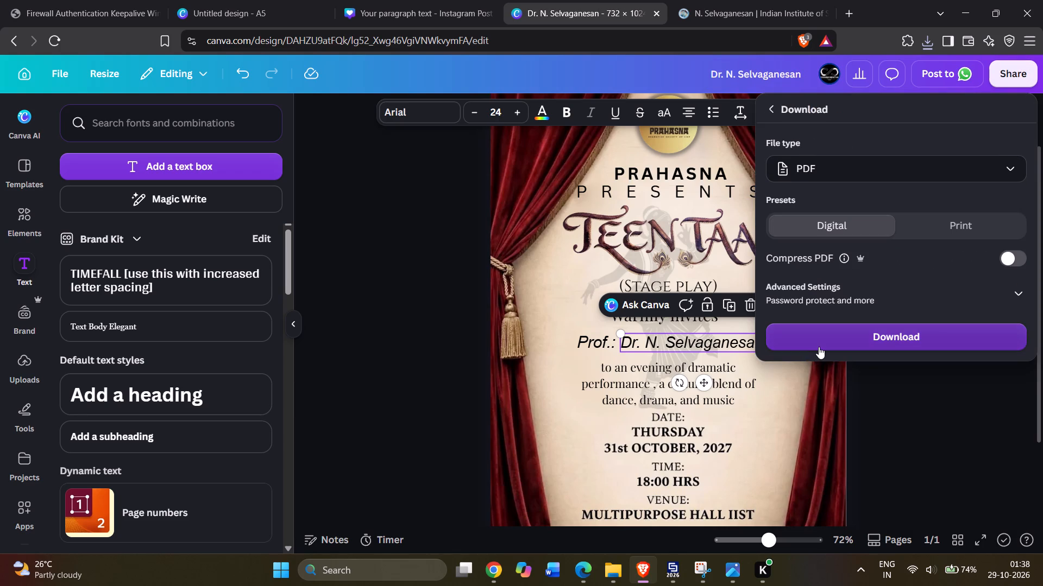
{"action": "left_click", "coordinate": [819, 347]}
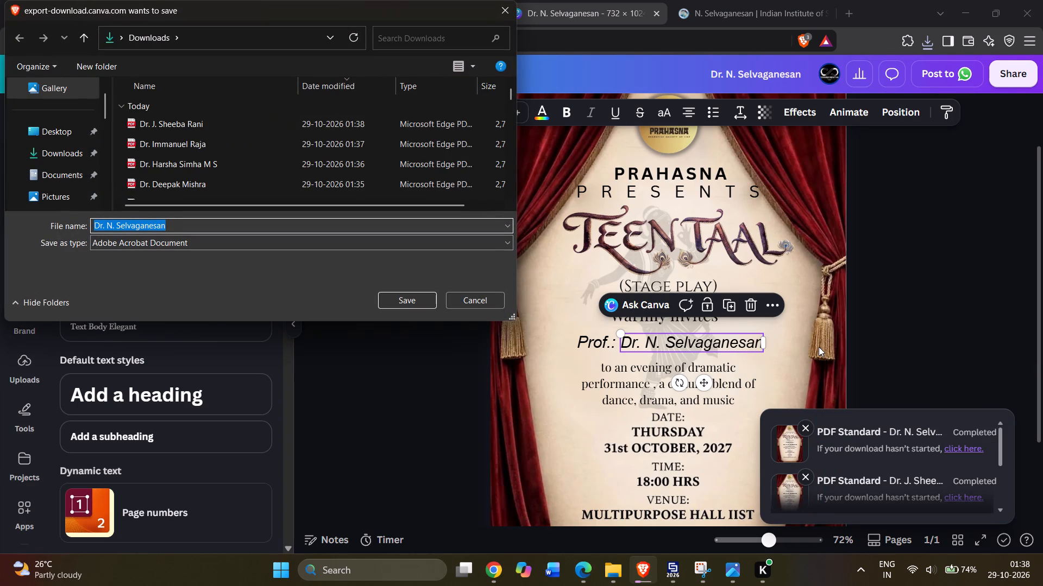
{"action": "left_click", "coordinate": [59, 156]}
{"action": "left_click", "coordinate": [410, 298]}
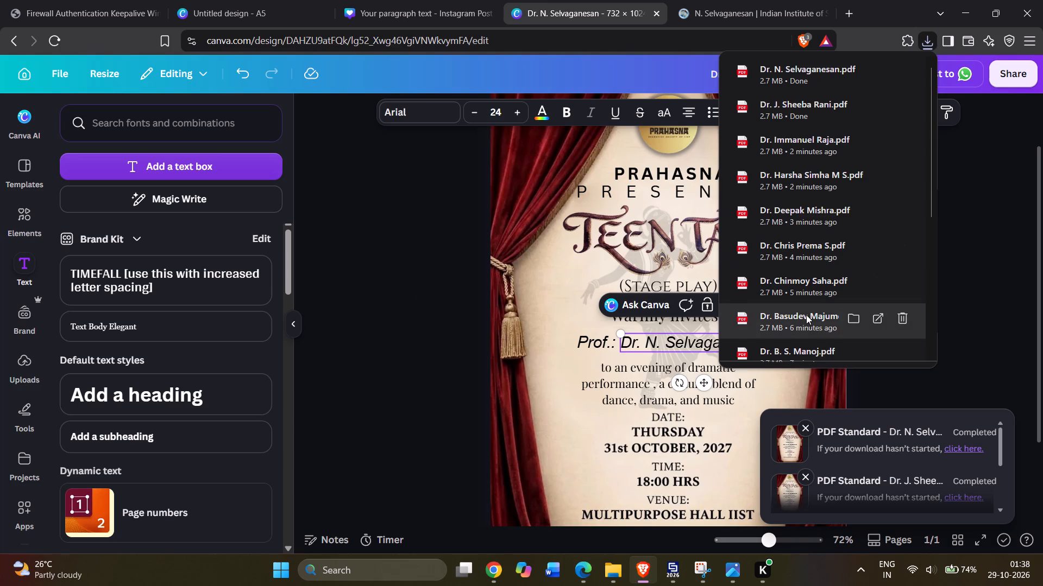
Open the profile of the professor listed right after the current invitee on the Avionics faculty page and copy the full name with its title.
{"action": "left_click", "coordinate": [837, 0]}
{"action": "left_click", "coordinate": [764, 0]}
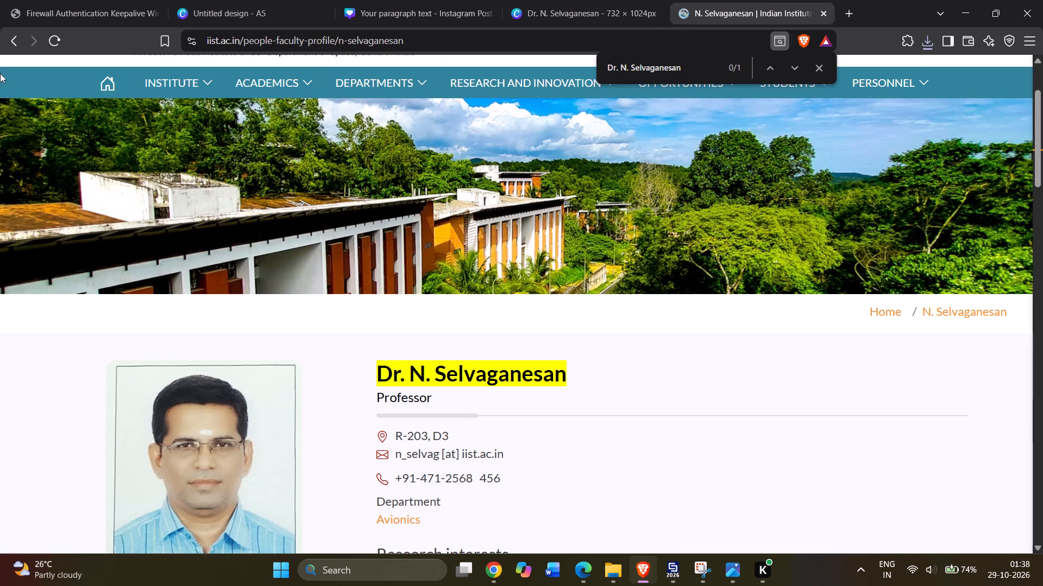
{"action": "left_click", "coordinate": [3, 37]}
{"action": "scroll", "coordinate": [328, 238], "scroll_direction": "down", "scroll_amount": 1}
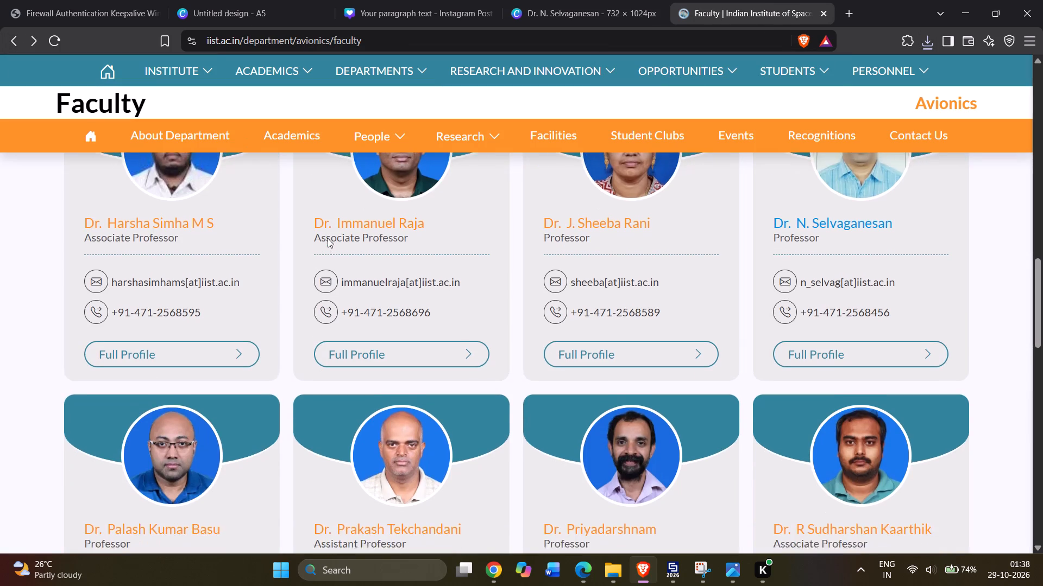
{"action": "scroll", "coordinate": [328, 238], "scroll_direction": "down", "scroll_amount": 1}
{"action": "left_click", "coordinate": [200, 486]}
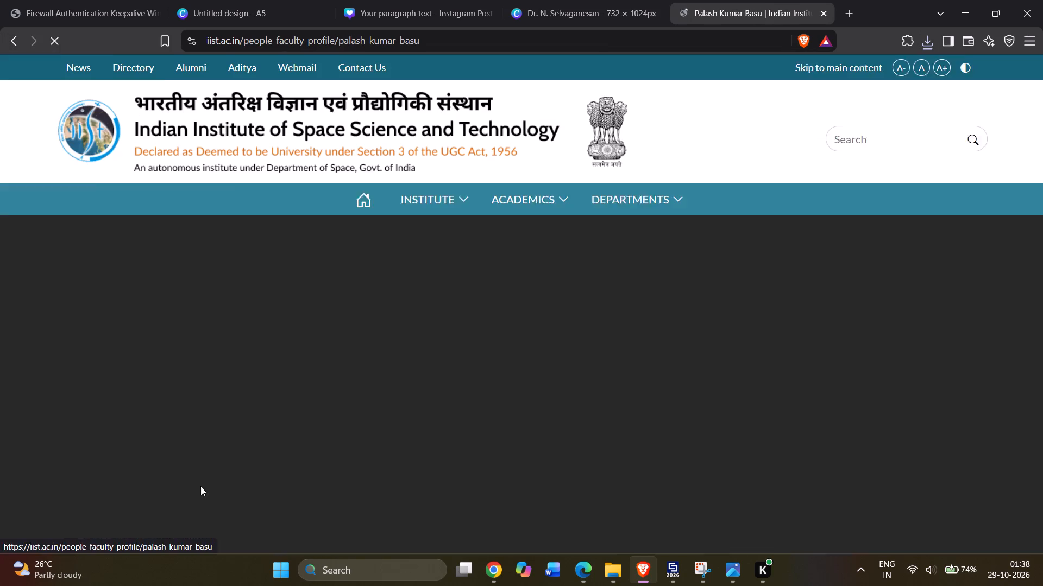
{"action": "scroll", "coordinate": [442, 423], "scroll_direction": "down", "scroll_amount": 1}
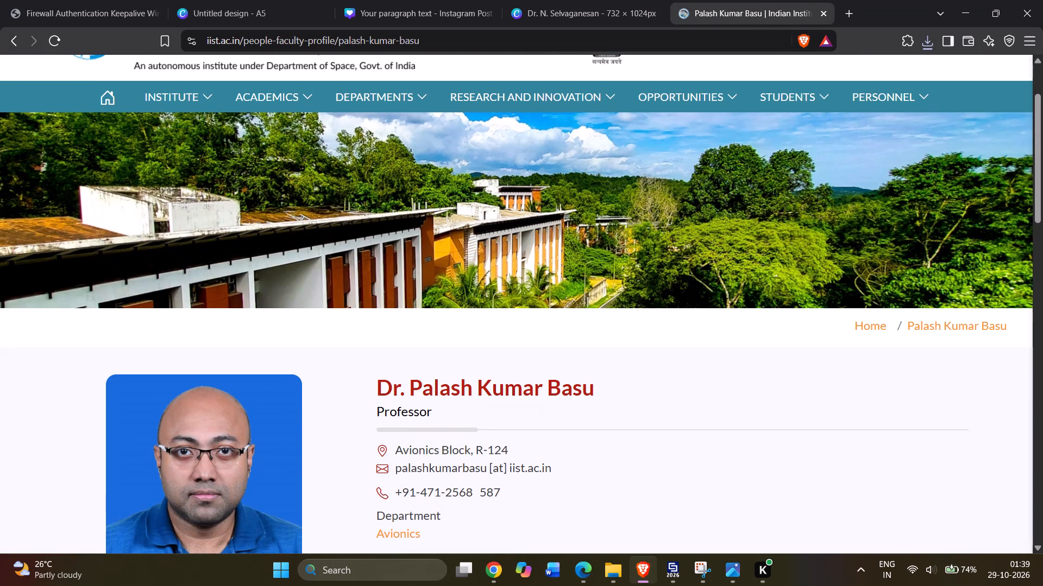
{"action": "left_click_drag", "start_coordinate": [380, 385], "coordinate": [606, 392]}
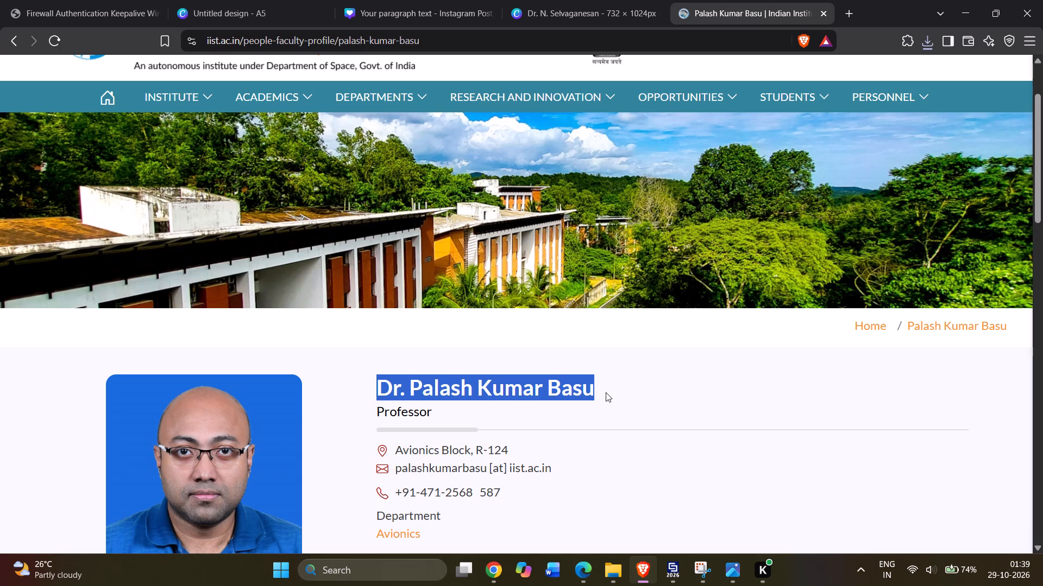
{"action": "key", "text": "ctrl+c"}
Replace the invitee's name on the Teen Taal invitation with the copied name and shift it clear of the "Prof.:" label.
{"action": "left_click", "coordinate": [560, 0]}
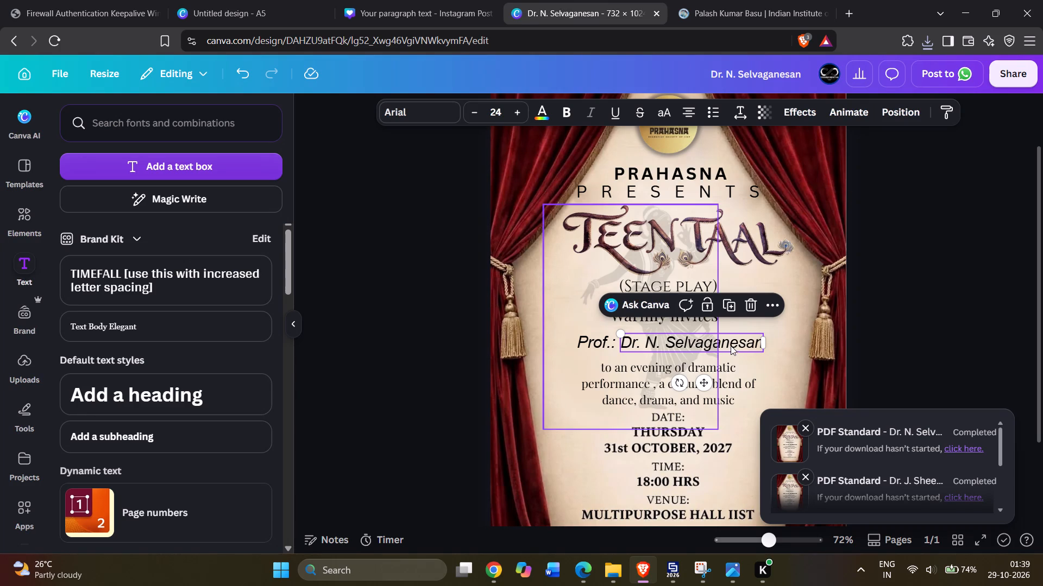
{"action": "triple_click", "coordinate": [722, 335]}
{"action": "key", "text": "ctrl+v"}
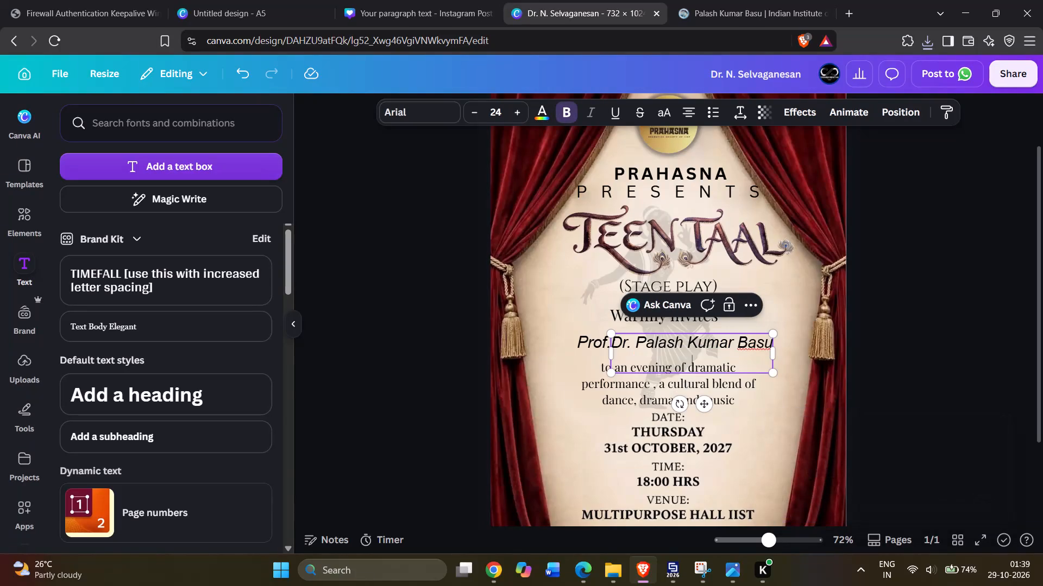
{"action": "left_click_drag", "start_coordinate": [704, 403], "coordinate": [705, 403]}
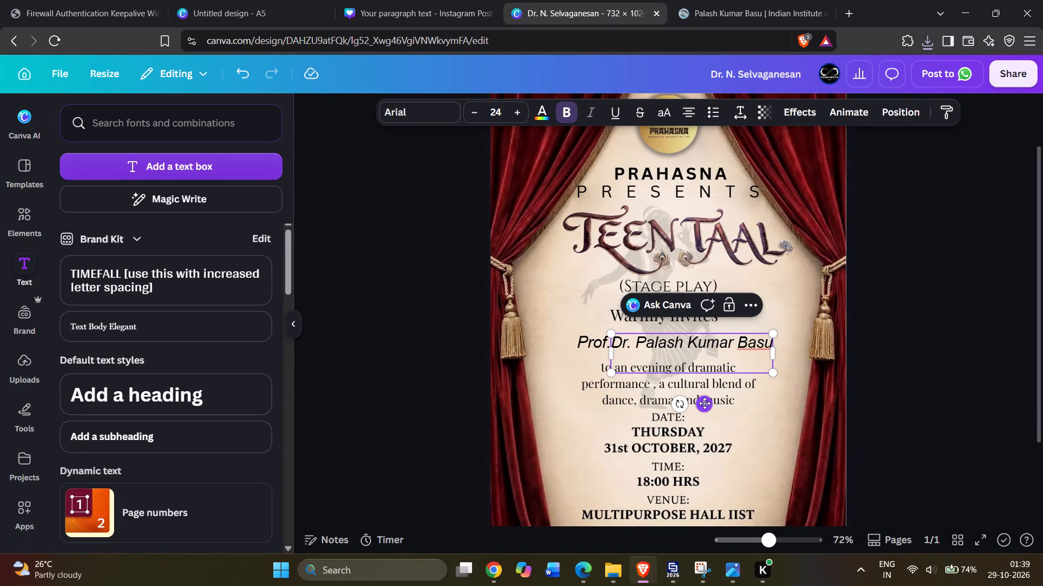
{"action": "left_click_drag", "start_coordinate": [705, 403], "coordinate": [715, 404]}
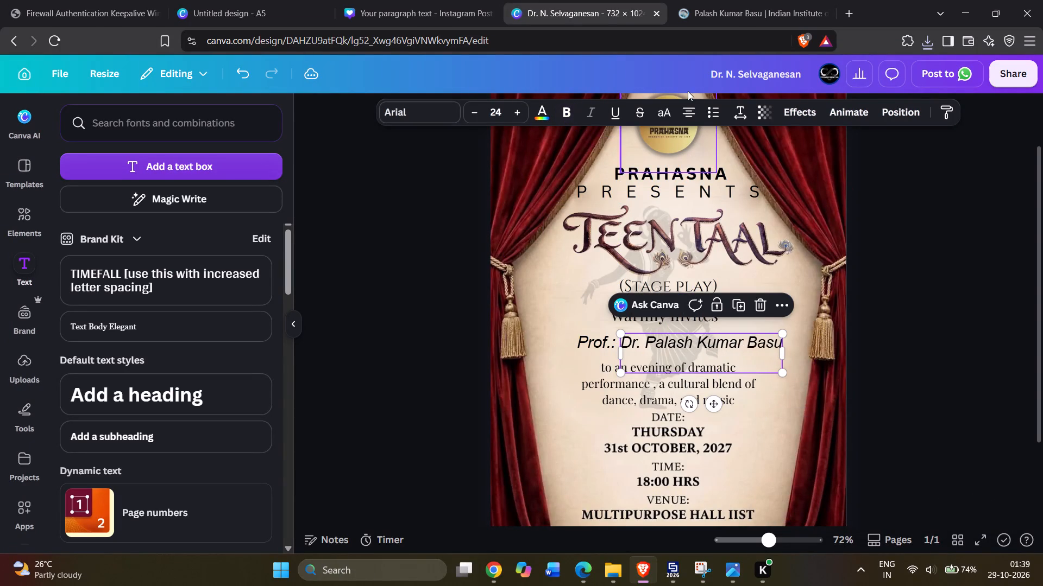
Rename the invitation design with the copied professor's name and title.
{"action": "triple_click", "coordinate": [749, 79]}
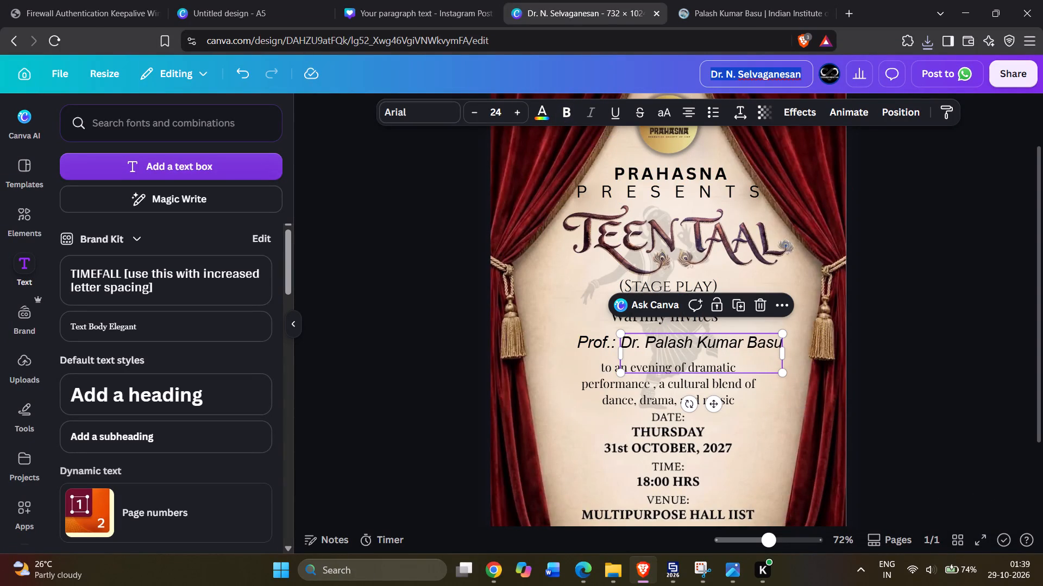
{"action": "key", "text": "ctrl+v"}
Export the invitation as a PDF with the Digital preset and save it to the Downloads folder under the professor's name.
{"action": "left_click", "coordinate": [1024, 83]}
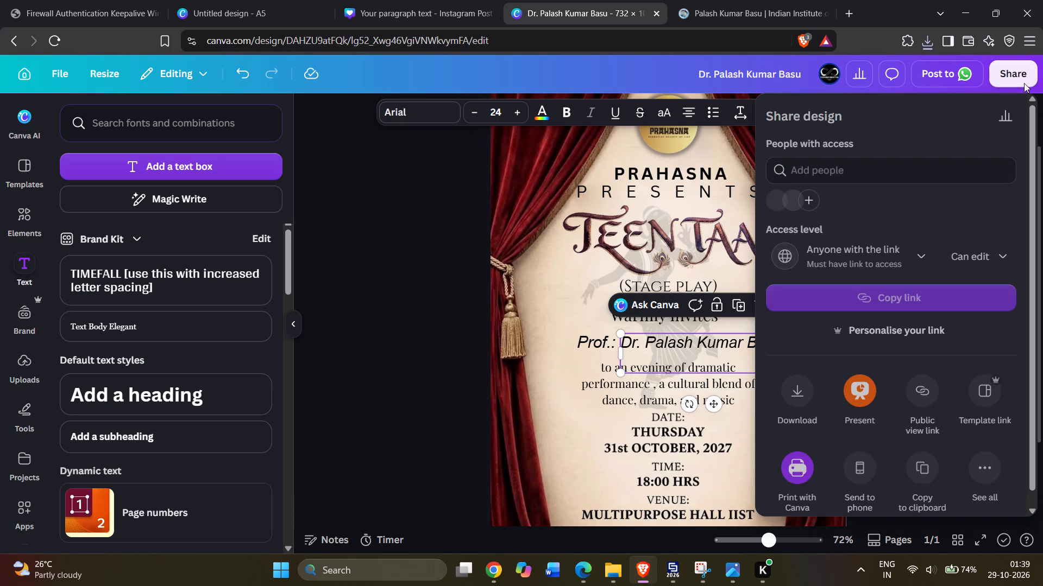
{"action": "left_click", "coordinate": [800, 397]}
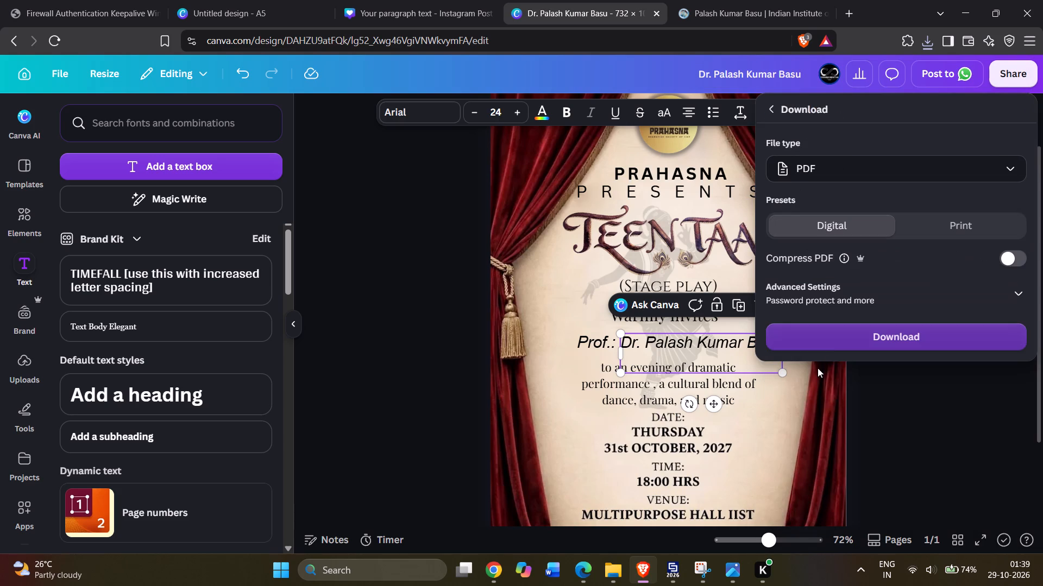
{"action": "left_click", "coordinate": [854, 342]}
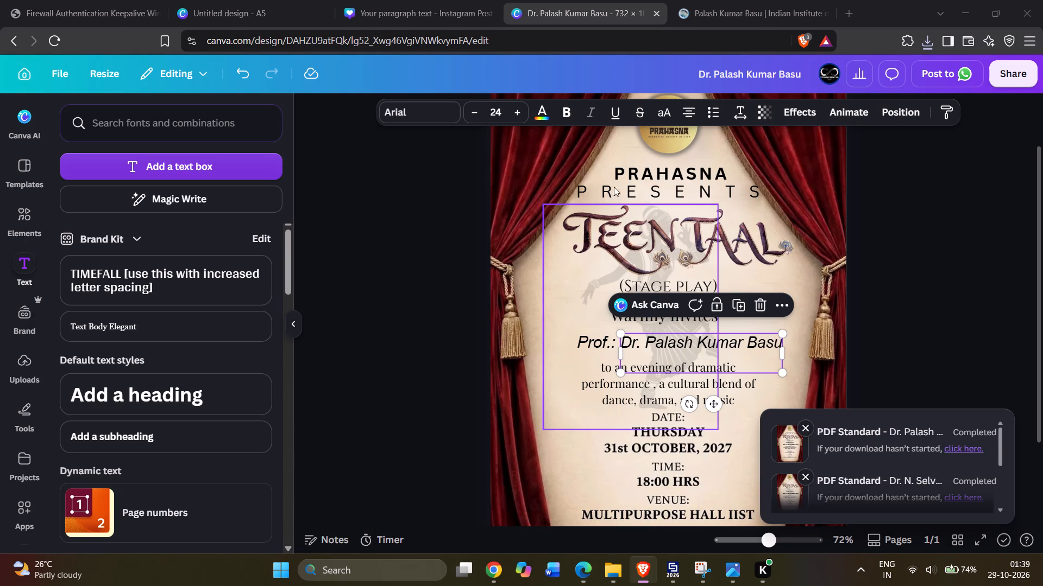
{"action": "left_click", "coordinate": [76, 141]}
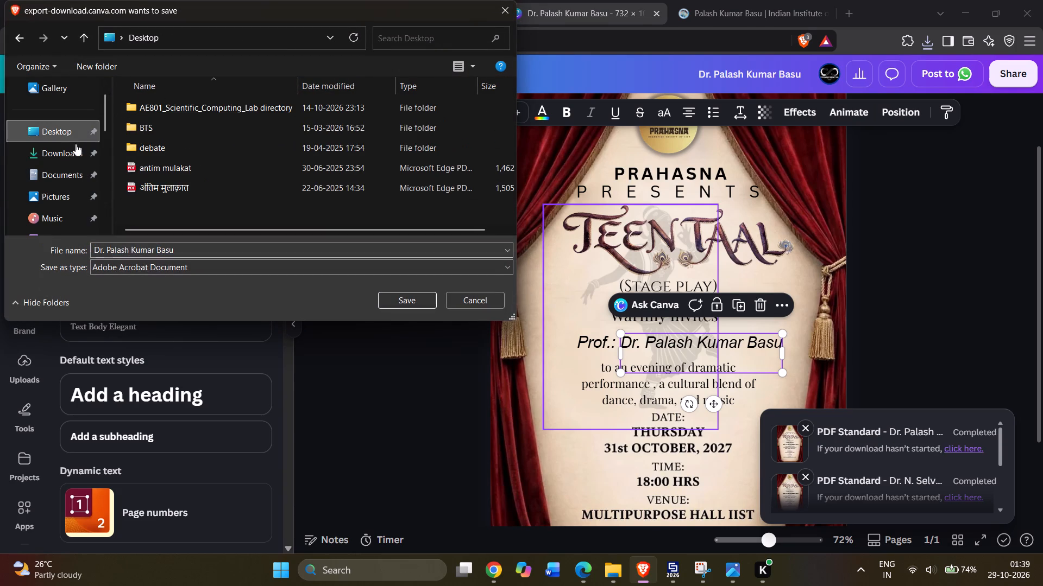
{"action": "left_click", "coordinate": [75, 157]}
{"action": "left_click", "coordinate": [406, 291]}
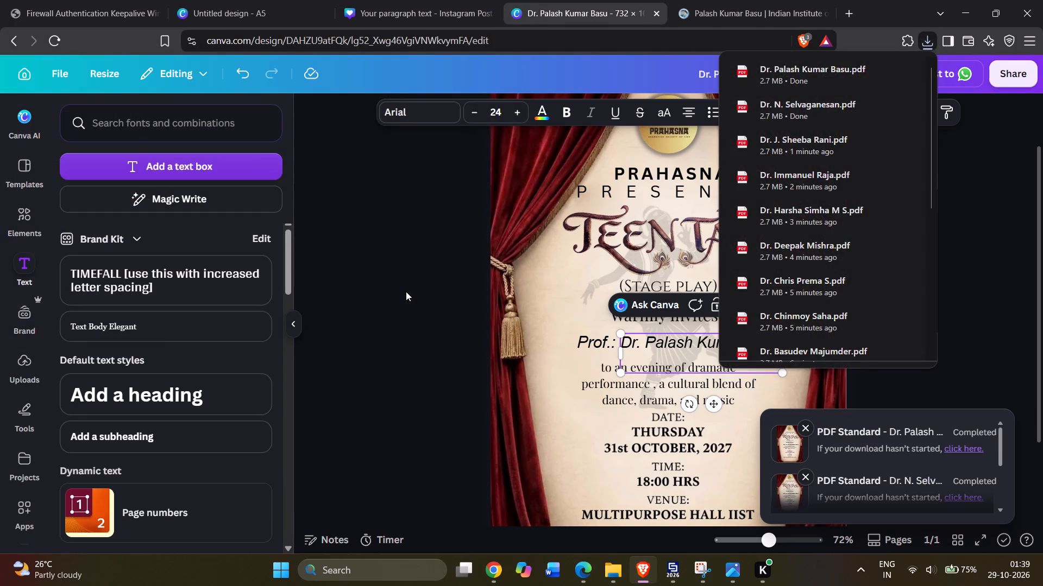
{"action": "left_click", "coordinate": [969, 205]}
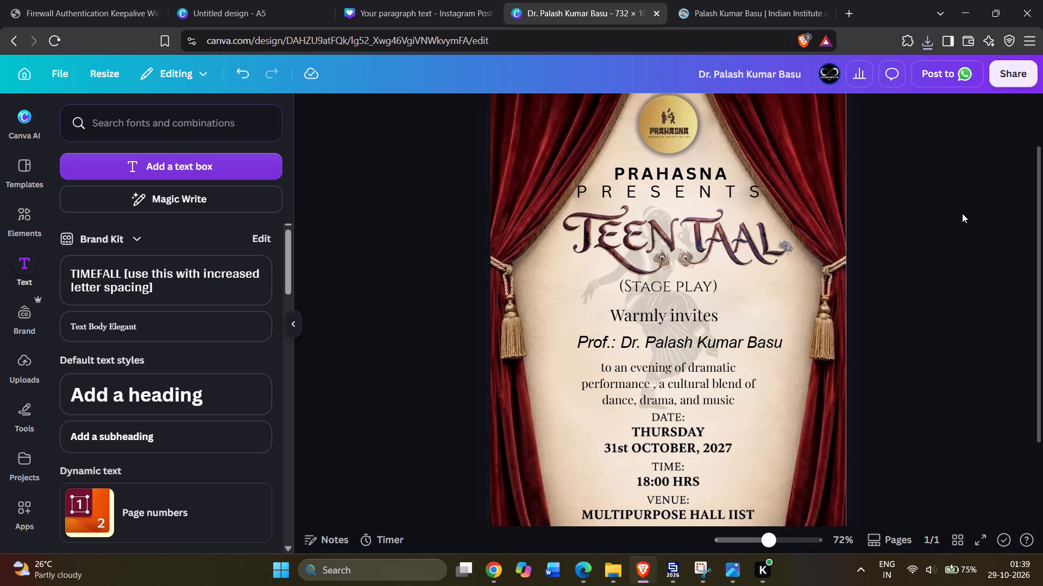
Open the profile of the next listed faculty member, an assistant professor, on the Avionics page and copy the full name with its title.
{"action": "left_click", "coordinate": [775, 0]}
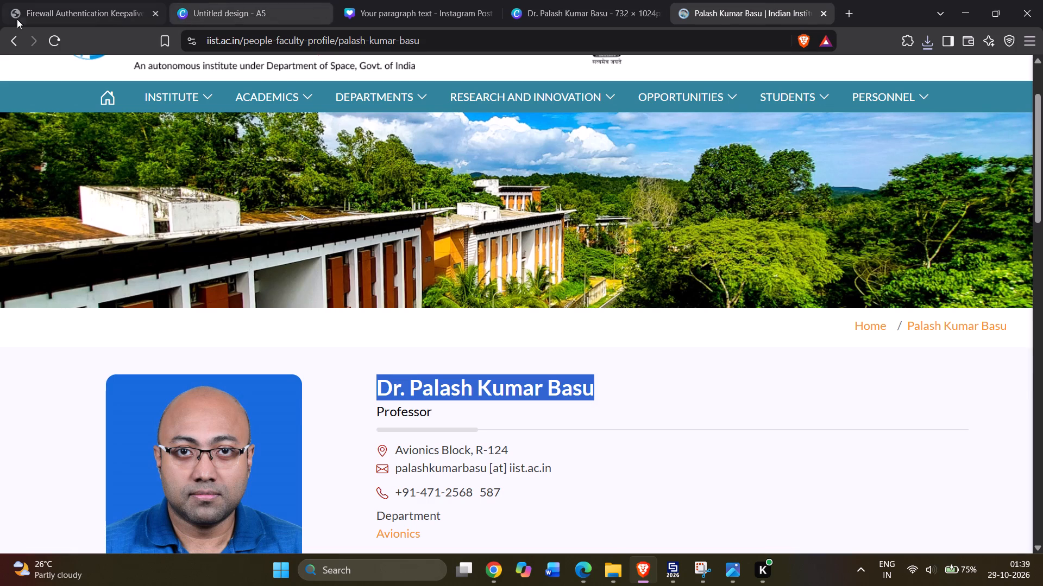
{"action": "left_click", "coordinate": [4, 42]}
{"action": "scroll", "coordinate": [293, 196], "scroll_direction": "down", "scroll_amount": 1}
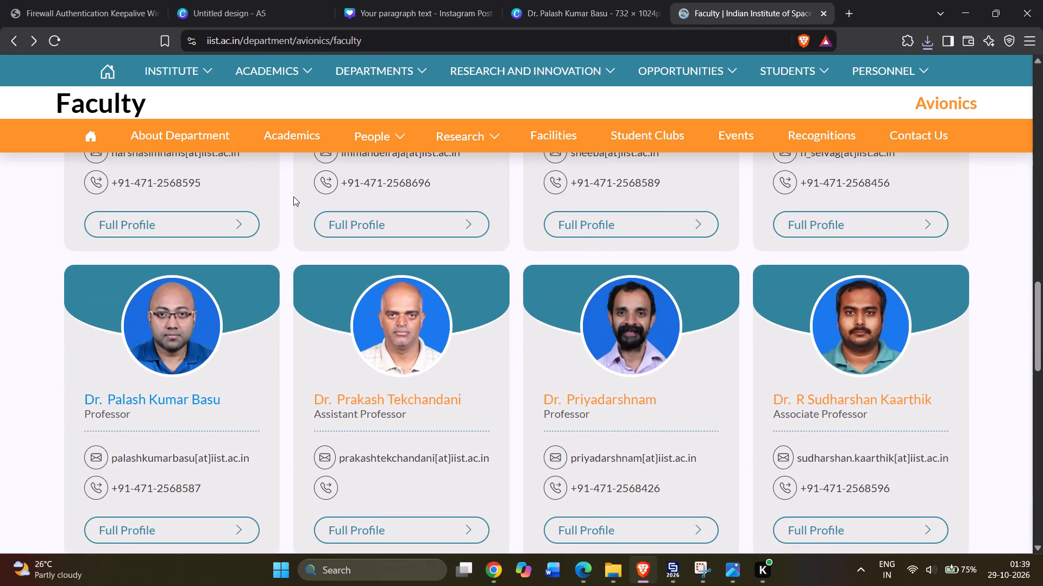
{"action": "left_click", "coordinate": [419, 403]}
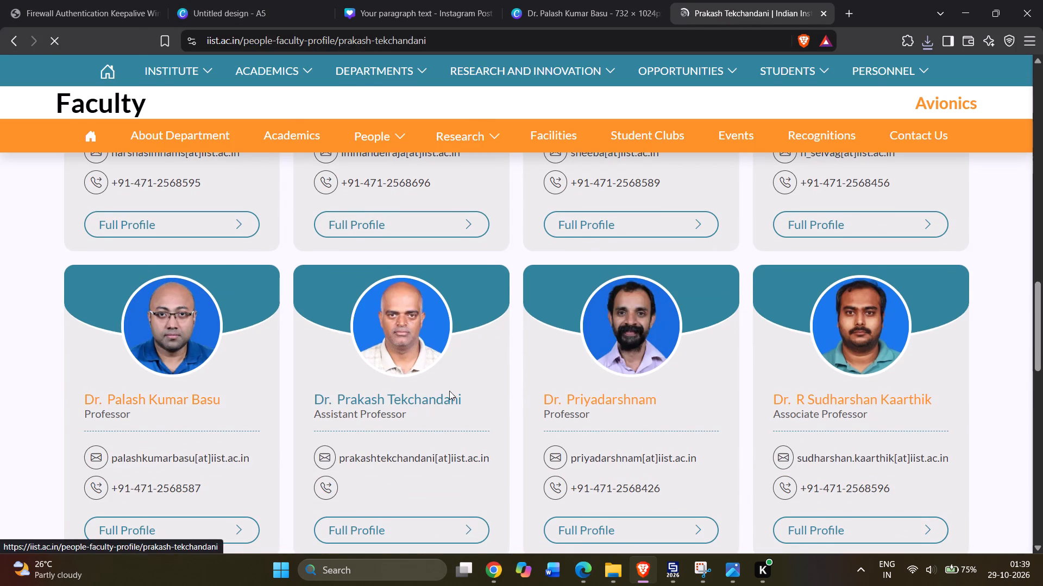
{"action": "scroll", "coordinate": [507, 406], "scroll_direction": "down", "scroll_amount": 1}
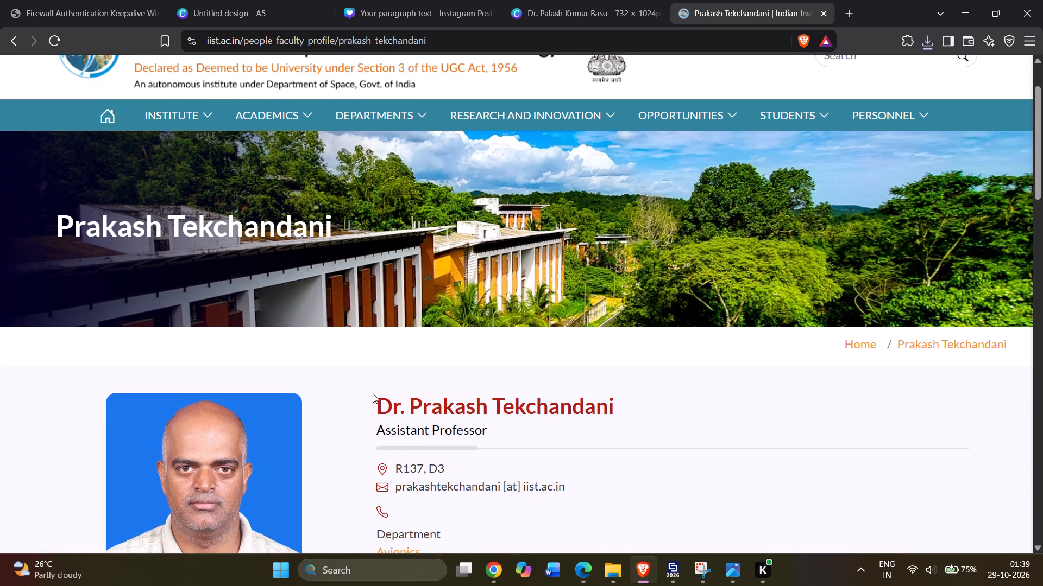
{"action": "left_click_drag", "start_coordinate": [378, 397], "coordinate": [640, 407]}
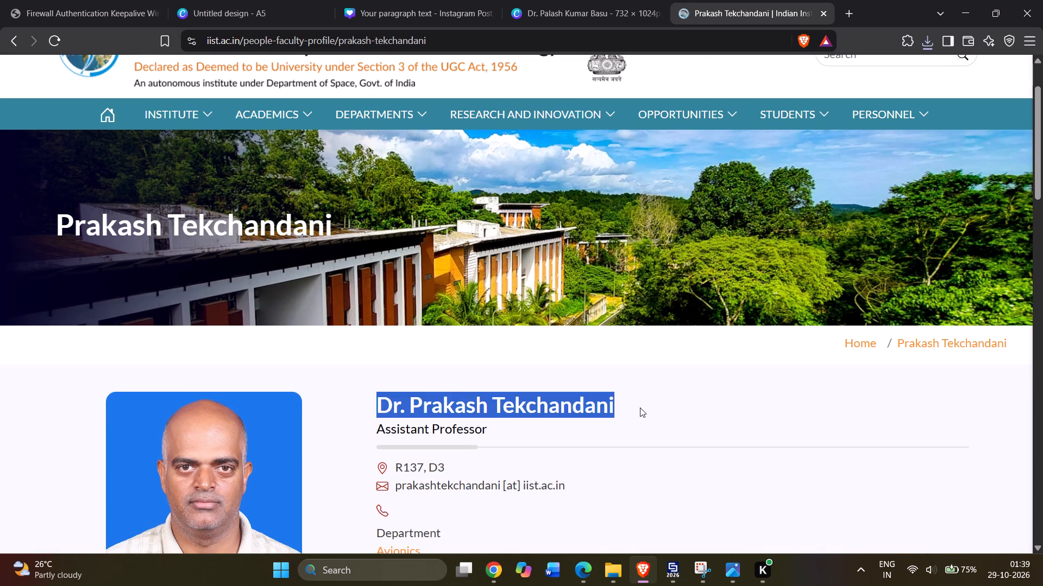
{"action": "key", "text": "ctrl+c"}
Replace the invitee's name on the invitation with the copied assistant professor's name and nudge it clear of the "Prof.:" label.
{"action": "left_click", "coordinate": [605, 0]}
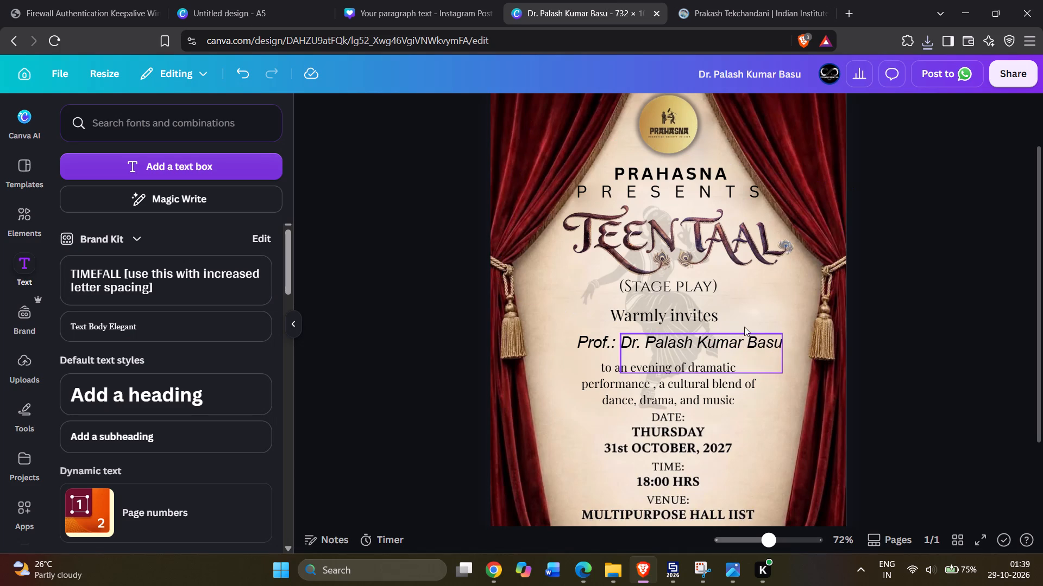
{"action": "triple_click", "coordinate": [758, 345]}
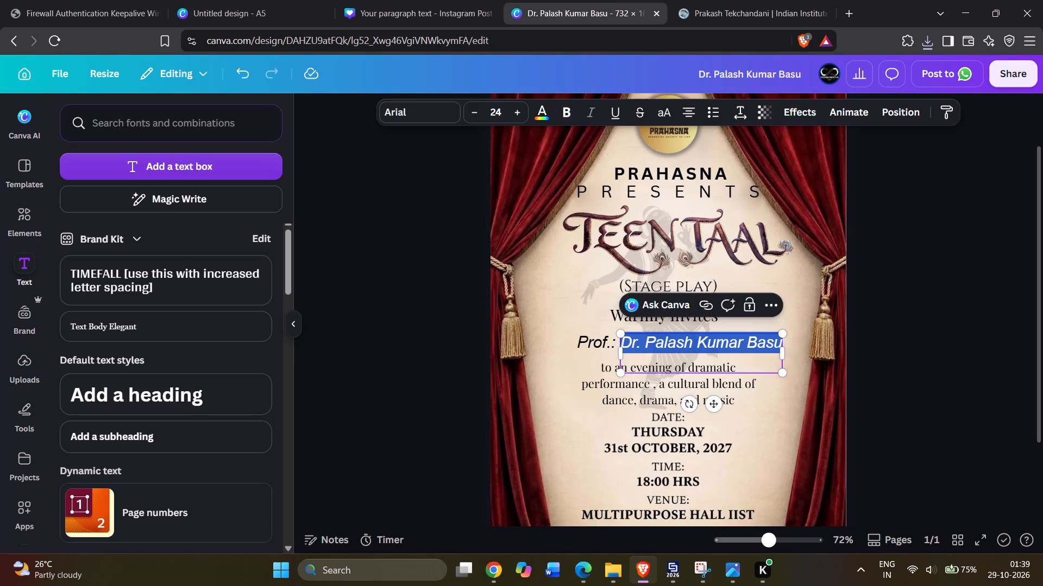
{"action": "key", "text": "ctrl+v"}
{"action": "left_click_drag", "start_coordinate": [718, 401], "coordinate": [724, 402]}
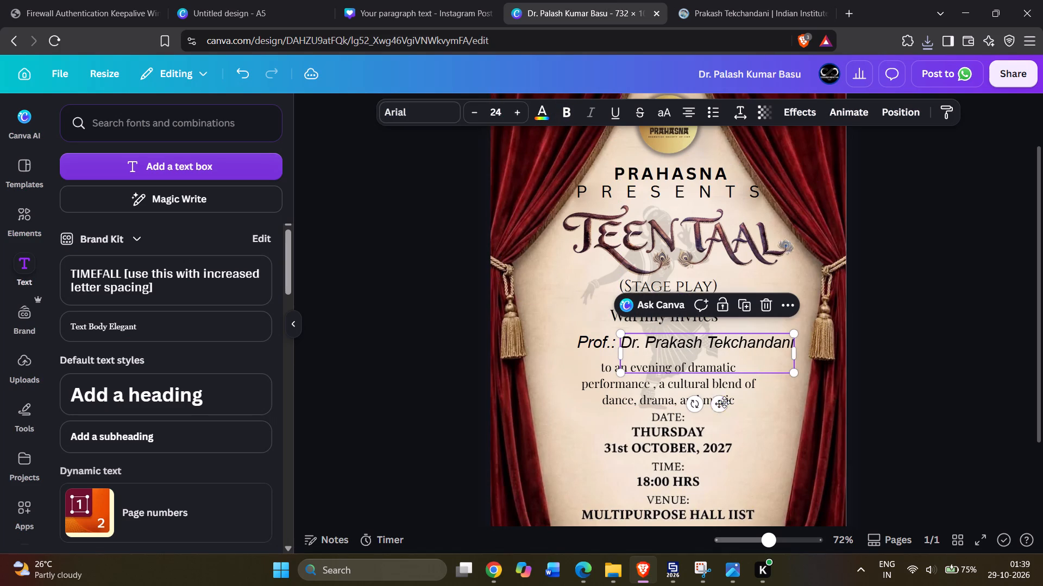
Rename the invitation design with the copied assistant professor's name and title.
{"action": "triple_click", "coordinate": [757, 76]}
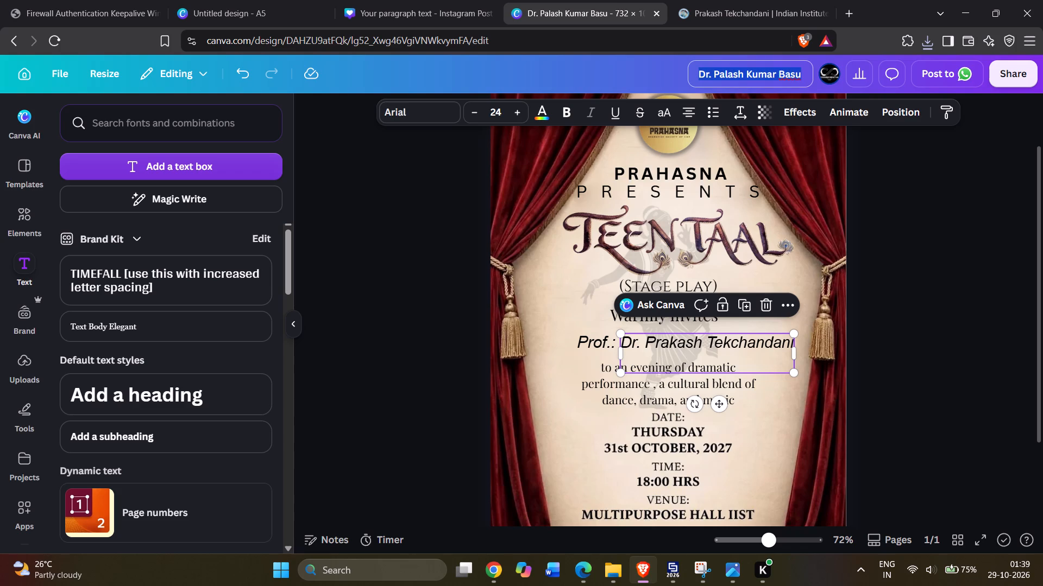
{"action": "key", "text": "ctrl+v"}
Export the invitation as a PDF and save it to the Downloads folder under the assistant professor's name.
{"action": "left_click", "coordinate": [1027, 78]}
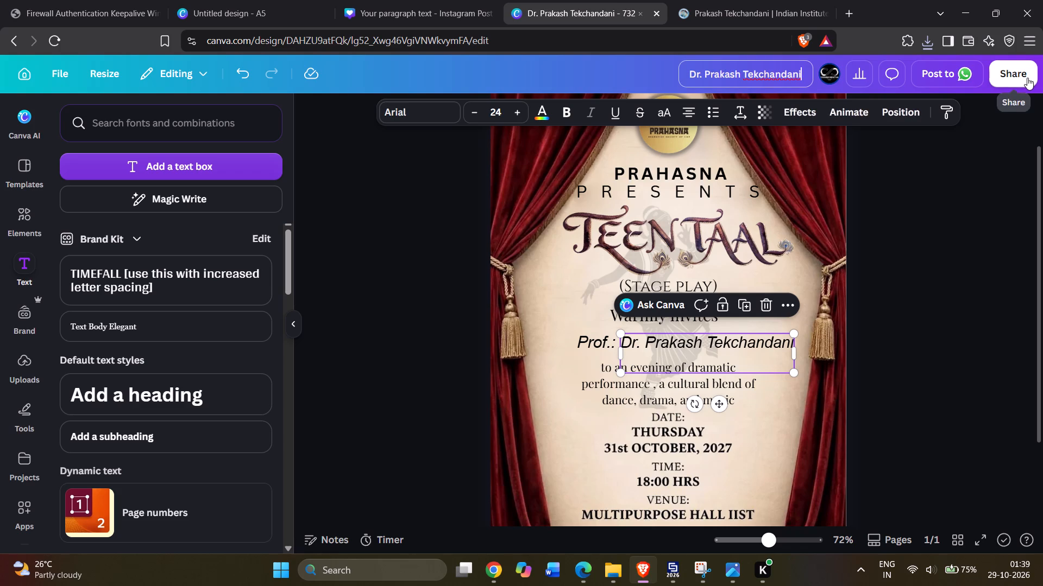
{"action": "left_click", "coordinate": [806, 392]}
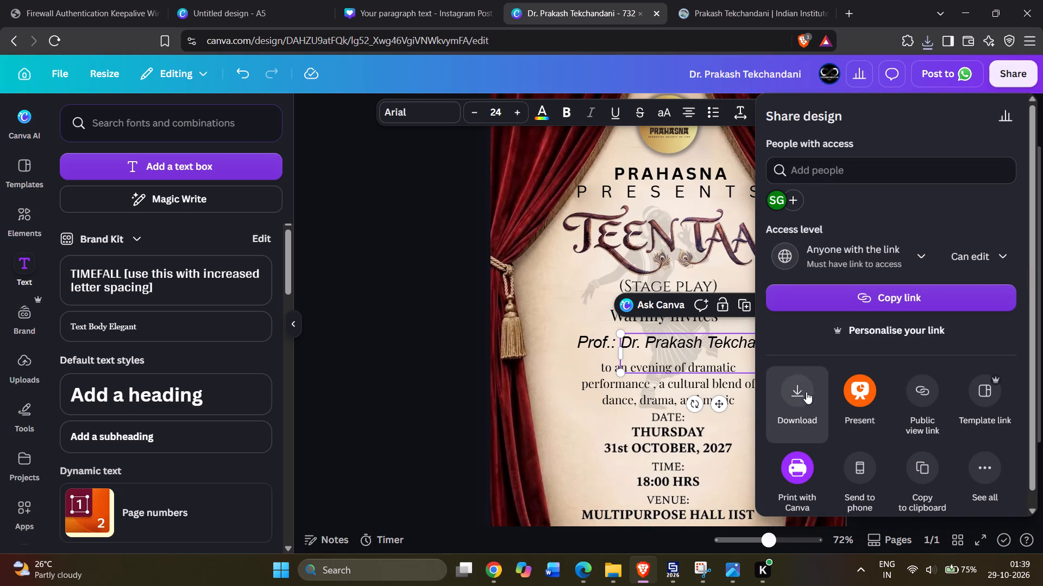
{"action": "left_click", "coordinate": [860, 342]}
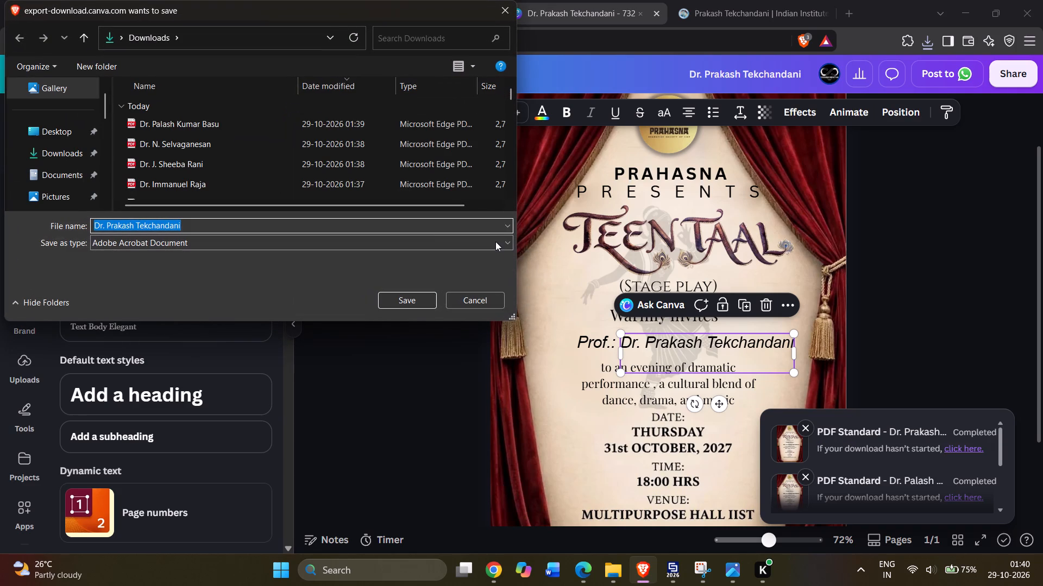
{"action": "left_click", "coordinate": [77, 155]}
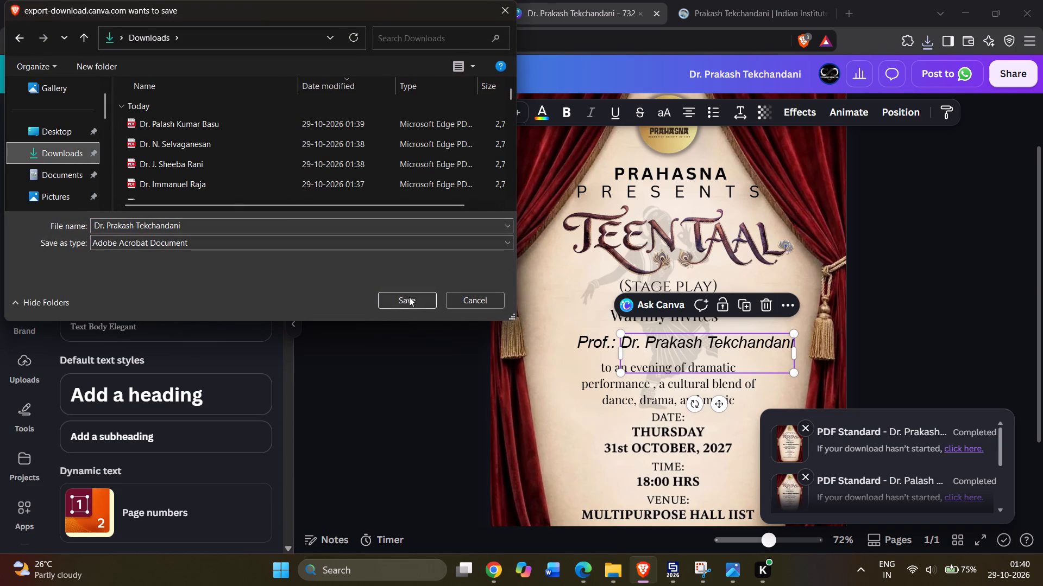
{"action": "left_click", "coordinate": [412, 296]}
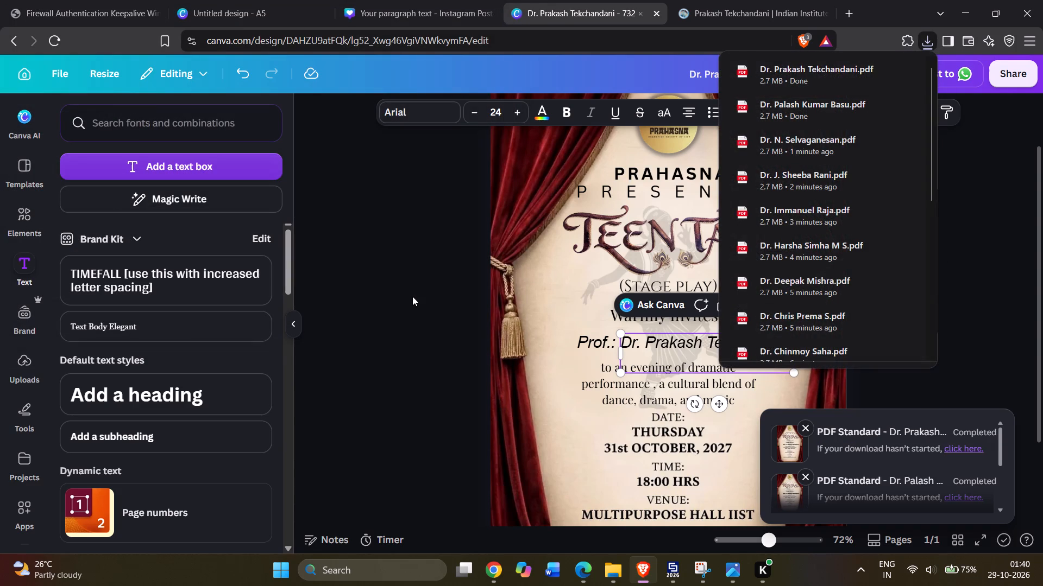
{"action": "left_click", "coordinate": [983, 230]}
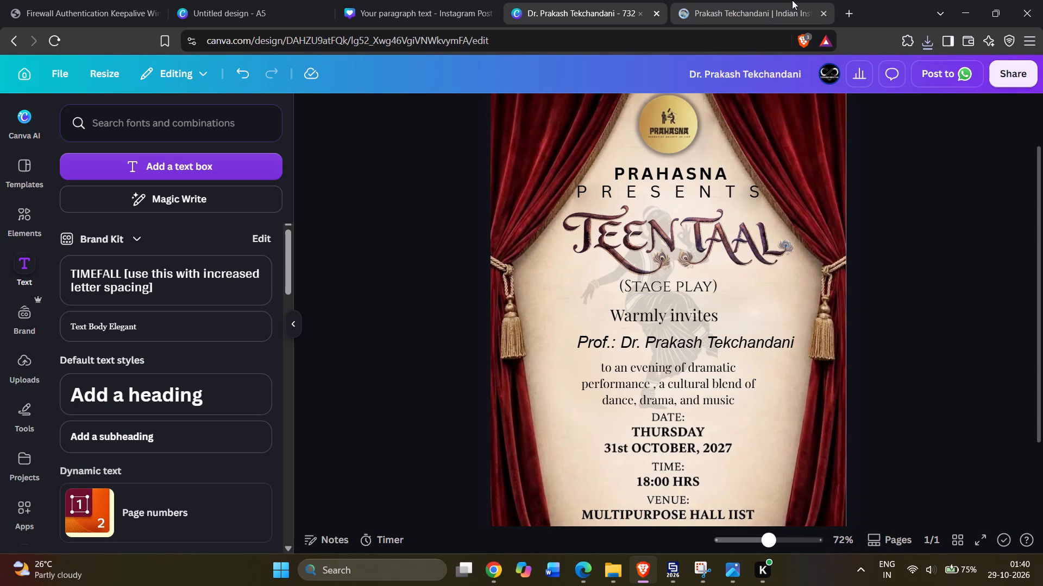
Open the profile of the next listed faculty member, a professor, on the Avionics faculty page and copy the name with its title.
{"action": "left_click", "coordinate": [792, 0]}
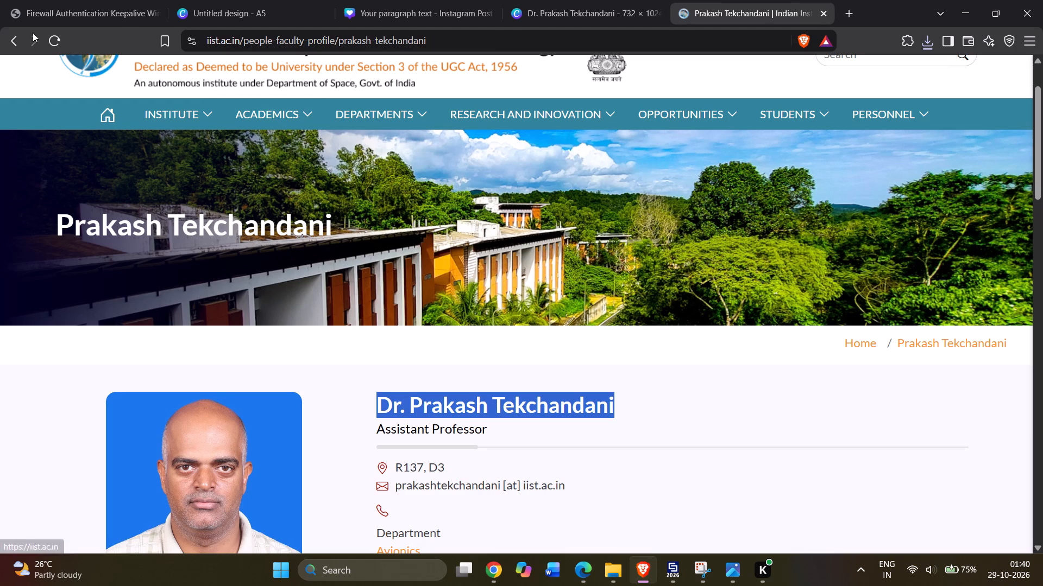
{"action": "left_click", "coordinate": [5, 38]}
{"action": "scroll", "coordinate": [423, 220], "scroll_direction": "down", "scroll_amount": 1}
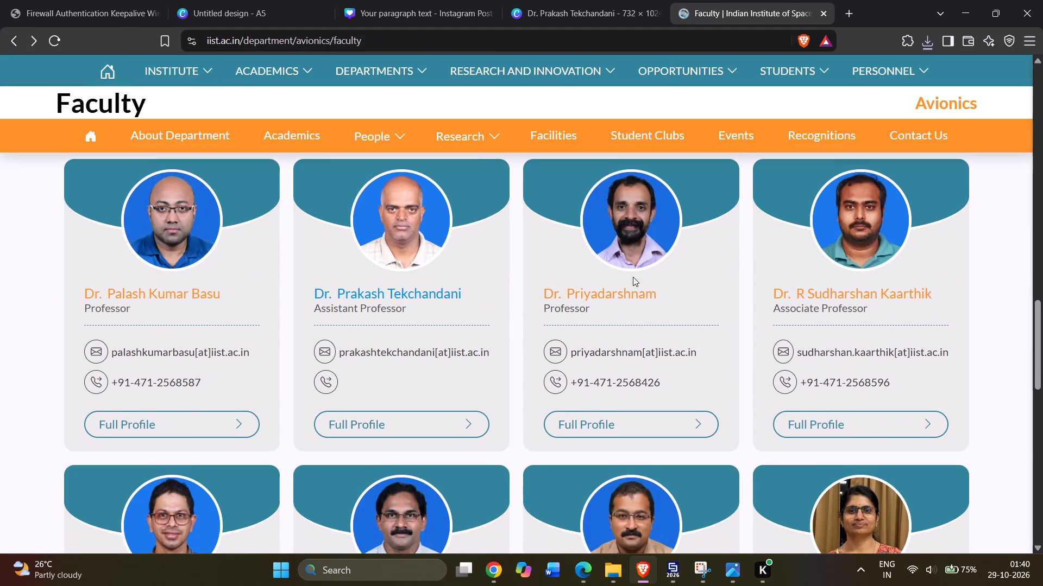
{"action": "left_click", "coordinate": [633, 294]}
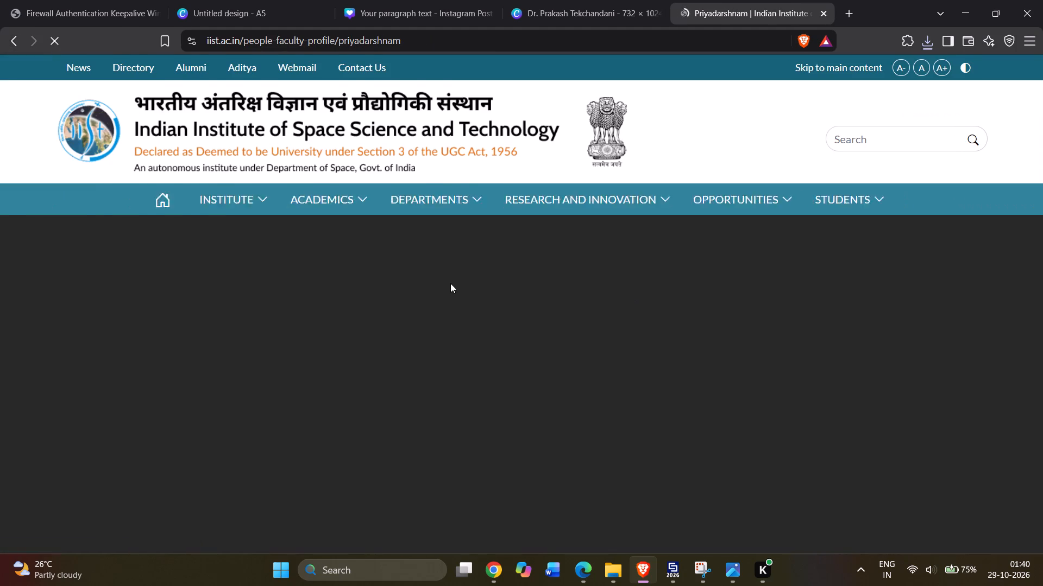
{"action": "scroll", "coordinate": [450, 283], "scroll_direction": "down", "scroll_amount": 2}
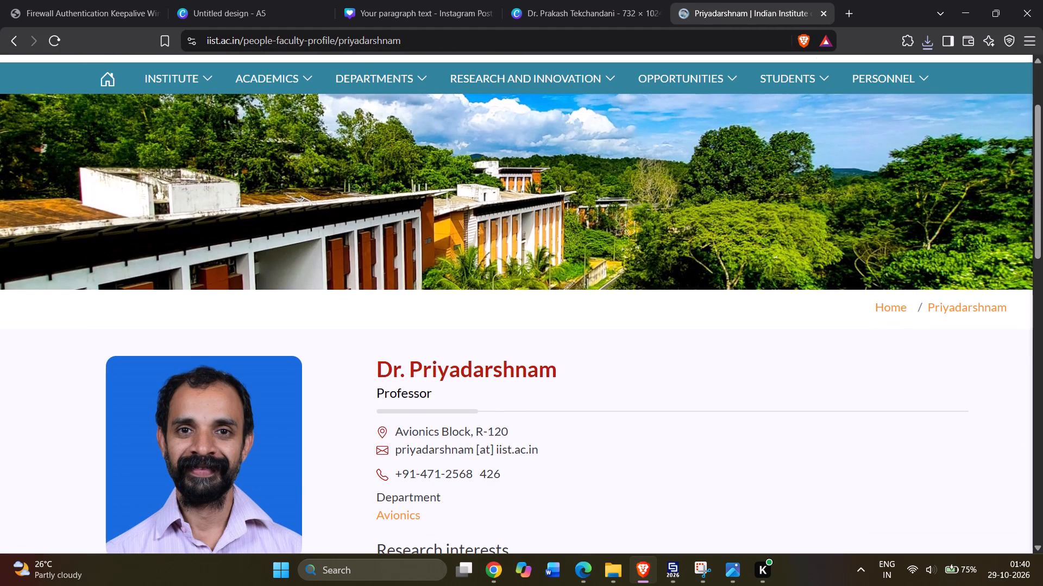
{"action": "left_click_drag", "start_coordinate": [378, 366], "coordinate": [568, 375]}
{"action": "key", "text": "ctrl+c"}
{"action": "scroll", "coordinate": [568, 375], "scroll_direction": "down", "scroll_amount": 2}
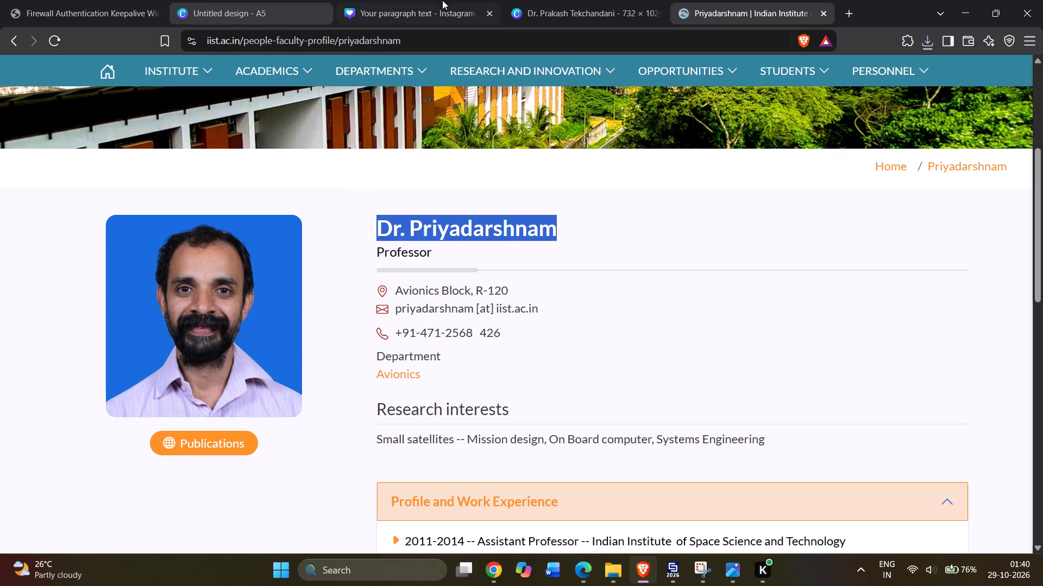
Replace the invitee's name on the invitation with the copied professor's name and move it close beside the "Prof.:" label.
{"action": "left_click", "coordinate": [658, 0]}
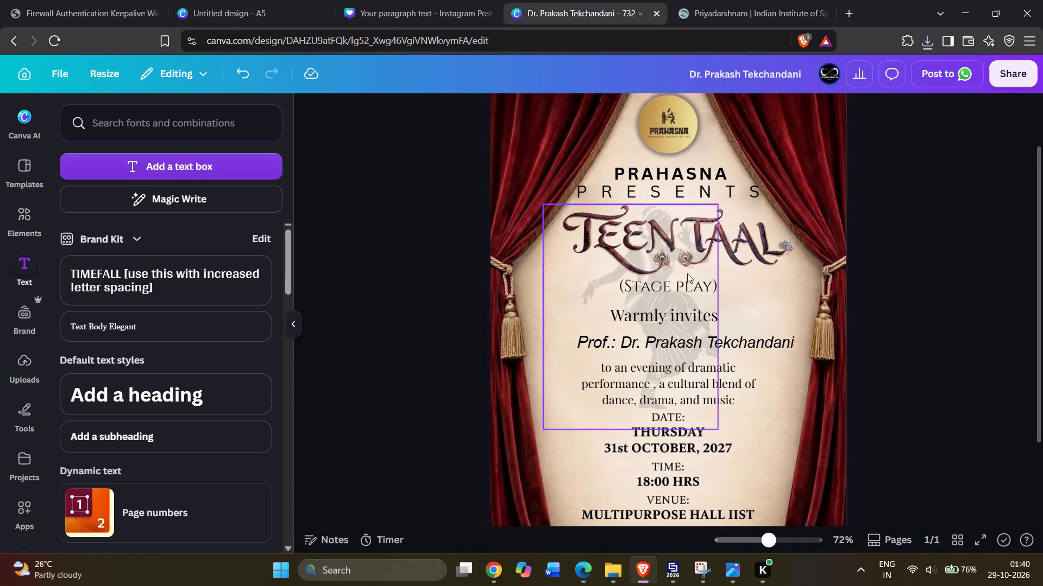
{"action": "triple_click", "coordinate": [753, 347]}
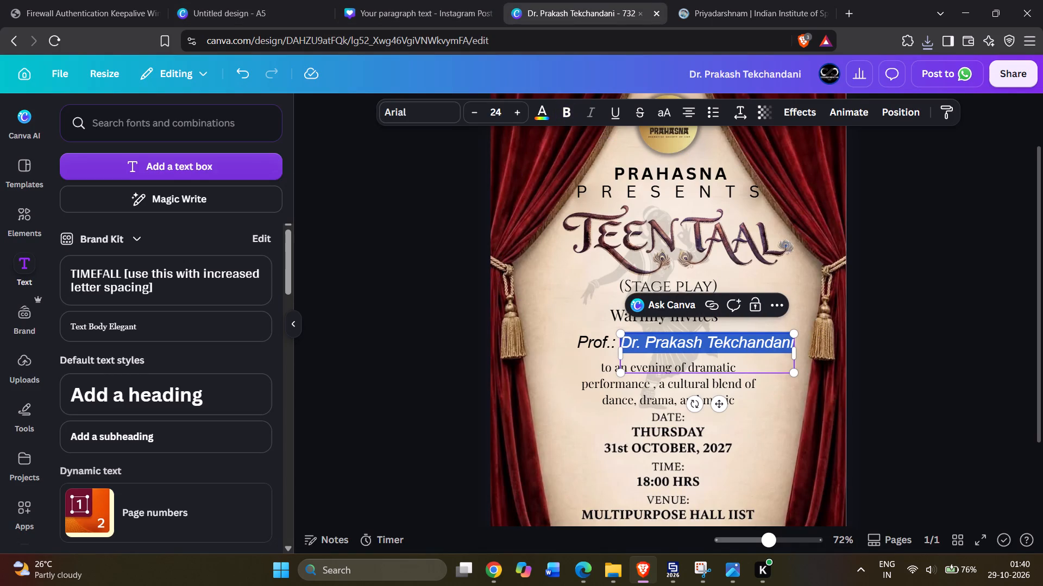
{"action": "key", "text": "ctrl+v"}
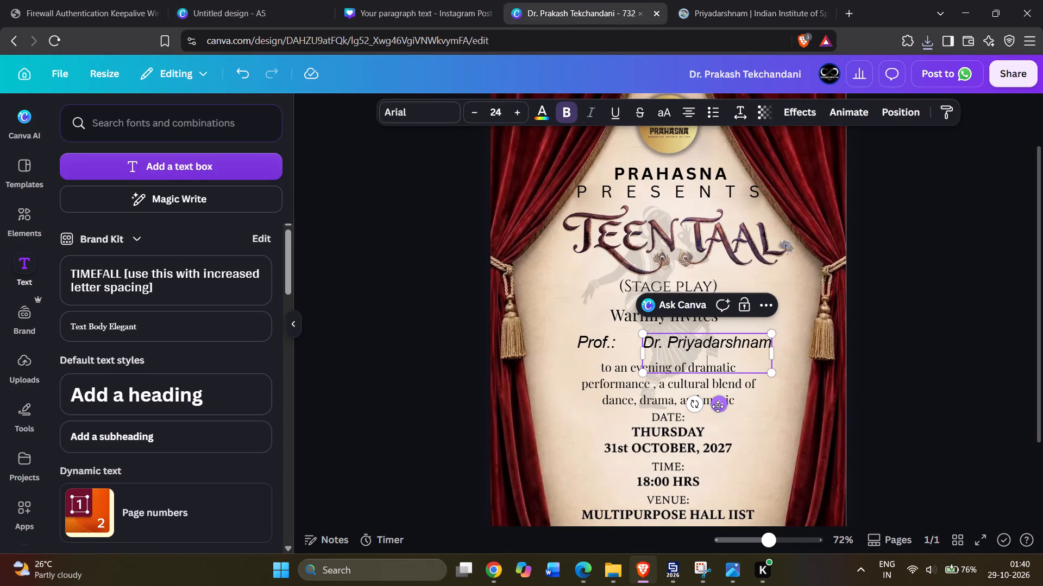
{"action": "left_click_drag", "start_coordinate": [721, 405], "coordinate": [706, 405]}
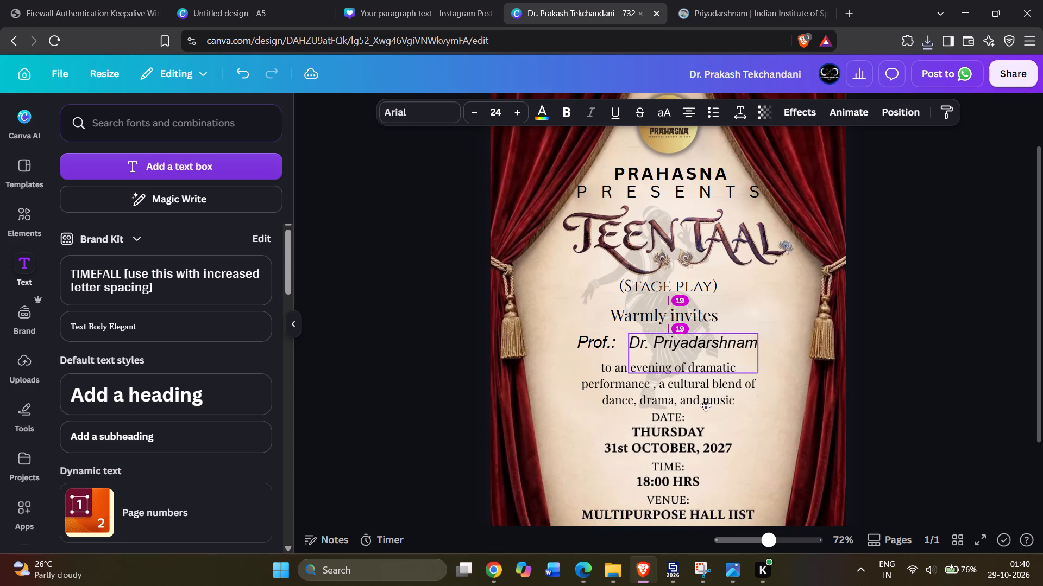
{"action": "left_click_drag", "start_coordinate": [706, 405], "coordinate": [702, 405]}
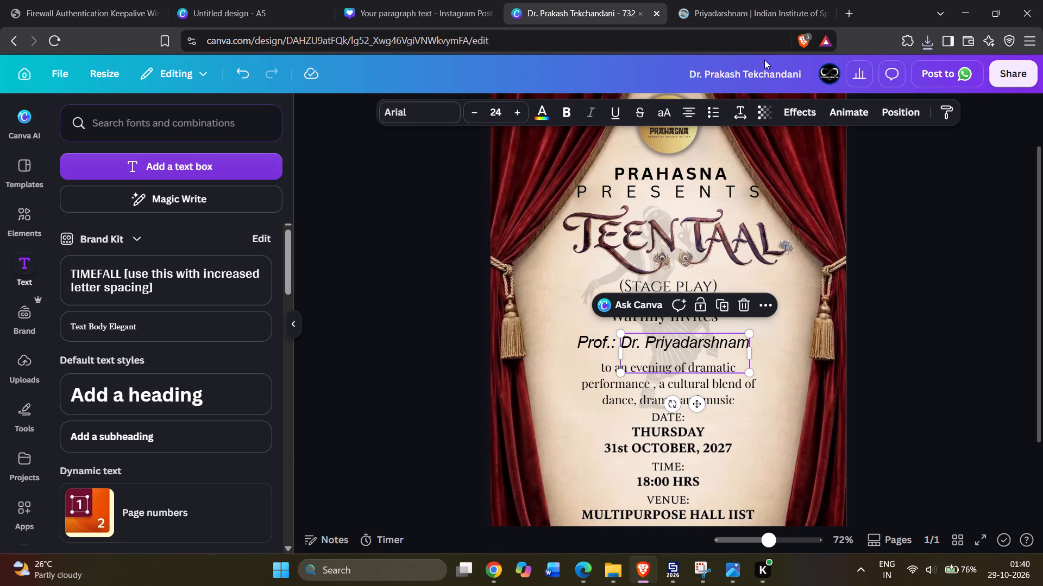
Rename the invitation design with the copied professor's name and title.
{"action": "triple_click", "coordinate": [753, 72]}
{"action": "left_click", "coordinate": [753, 72]}
{"action": "key", "text": "ctrl+v"}
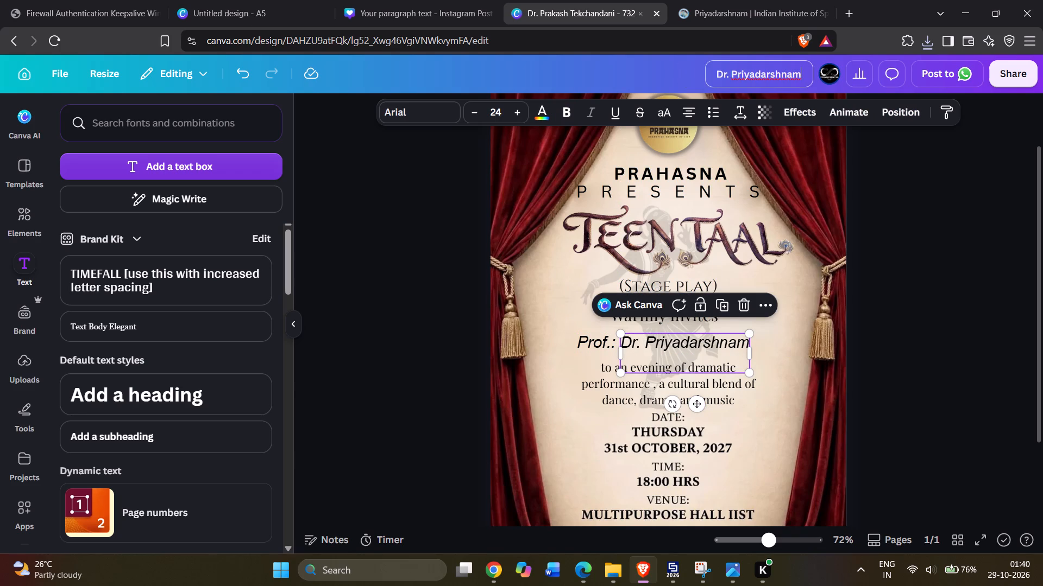
Export the invitation as a PDF and save it to the Downloads folder under the professor's name.
{"action": "left_click", "coordinate": [1020, 67]}
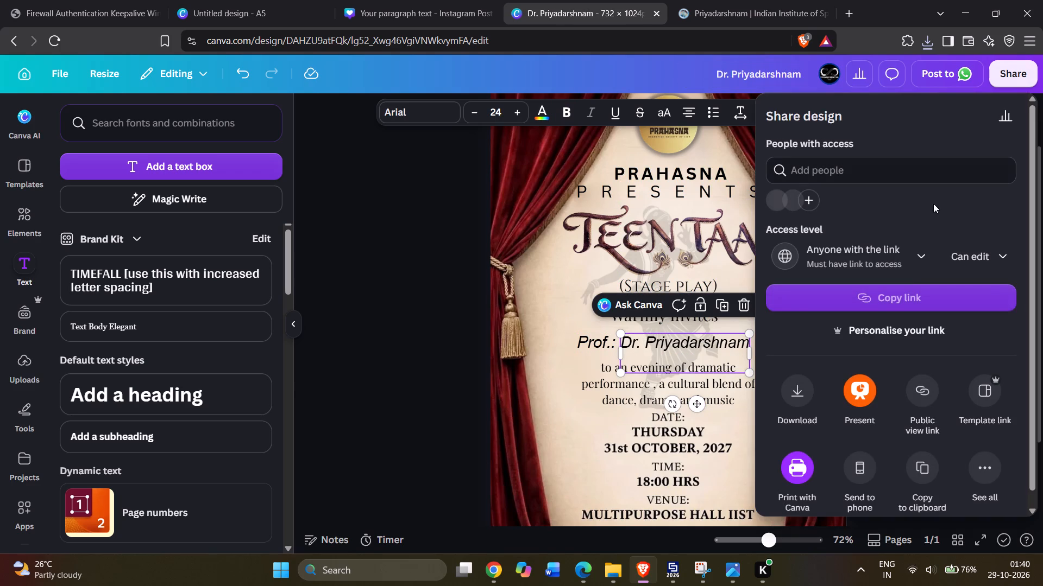
{"action": "left_click", "coordinate": [800, 392]}
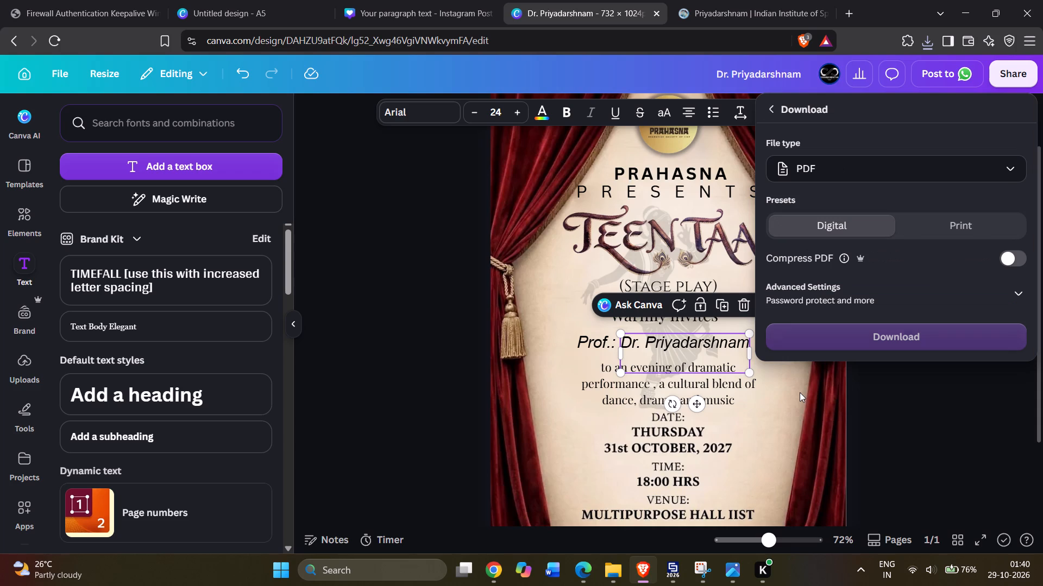
{"action": "left_click", "coordinate": [833, 332]}
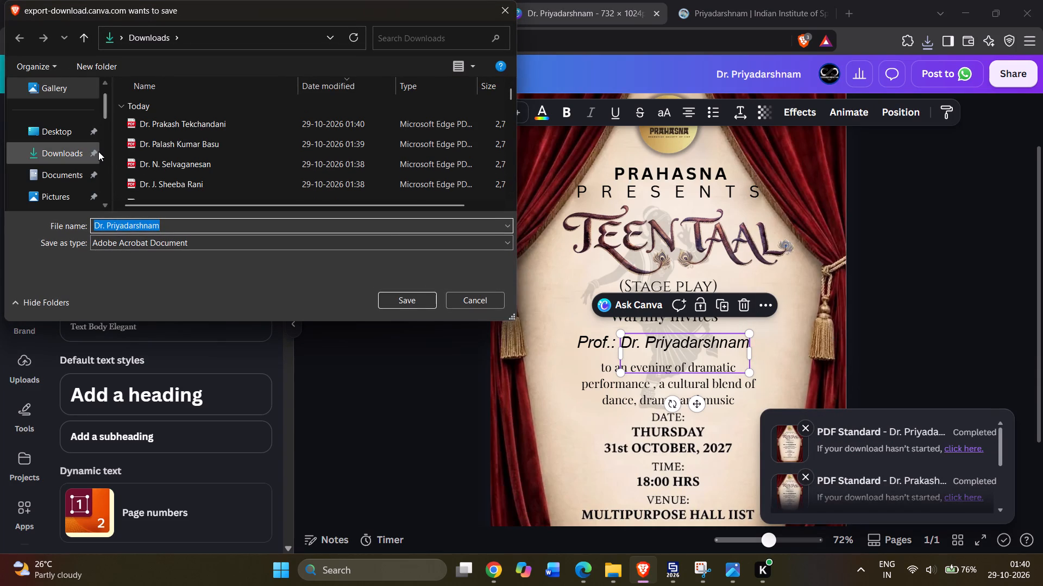
{"action": "left_click", "coordinate": [98, 151]}
{"action": "left_click", "coordinate": [404, 298]}
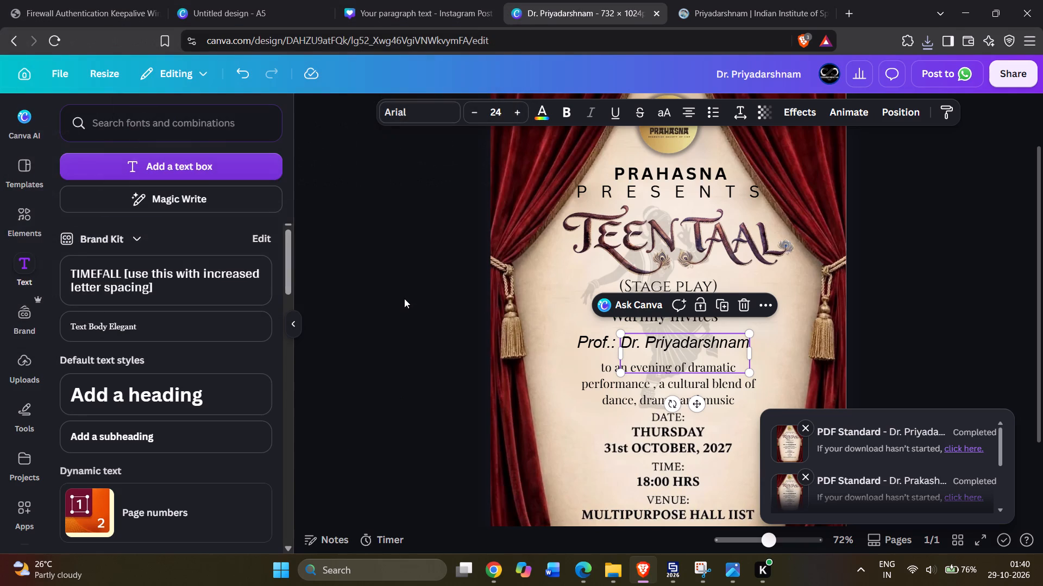
Open the profile of the next listed faculty member, an associate professor, on the Avionics page and copy the full name with its title.
{"action": "left_click", "coordinate": [669, 0]}
{"action": "left_click", "coordinate": [722, 0]}
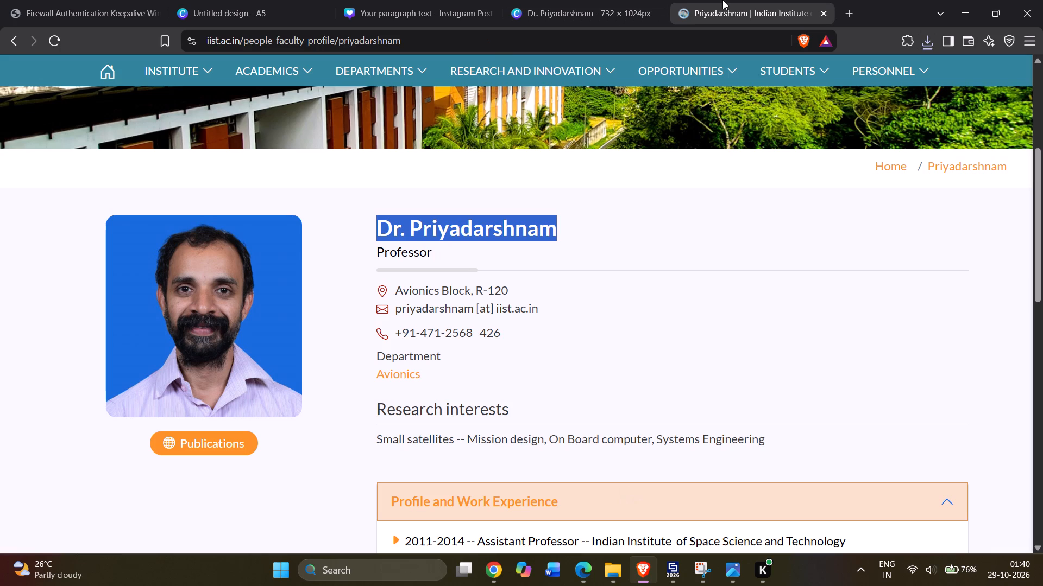
{"action": "left_click", "coordinate": [6, 42]}
{"action": "scroll", "coordinate": [318, 243], "scroll_direction": "up", "scroll_amount": 1}
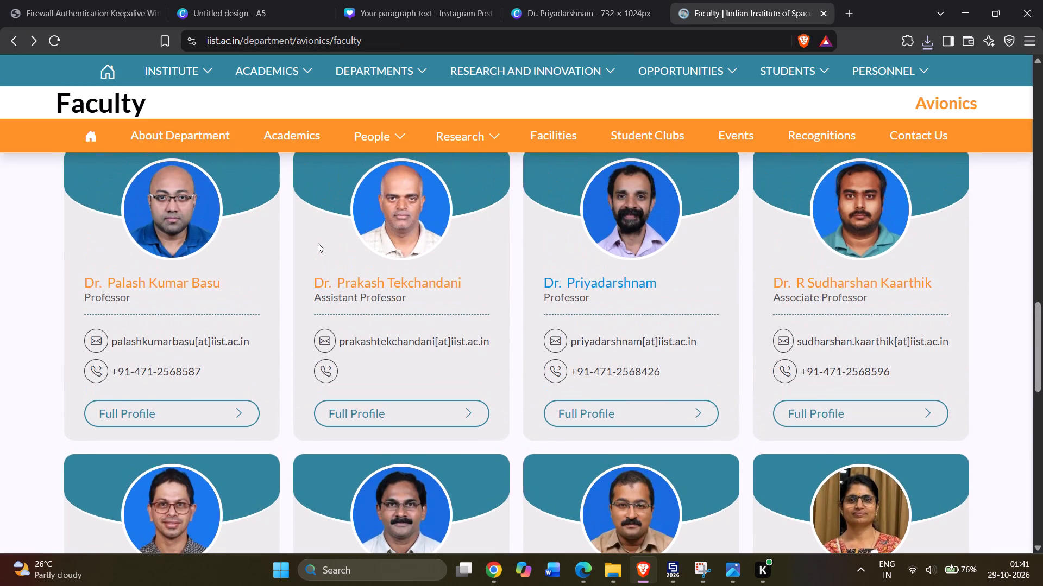
{"action": "left_click", "coordinate": [884, 286]}
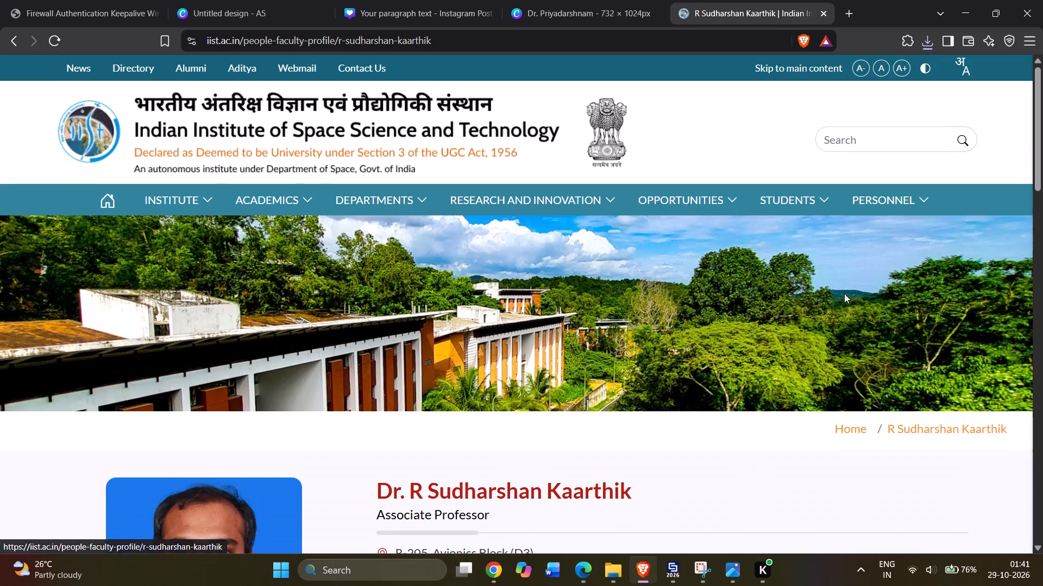
{"action": "scroll", "coordinate": [442, 434], "scroll_direction": "down", "scroll_amount": 1}
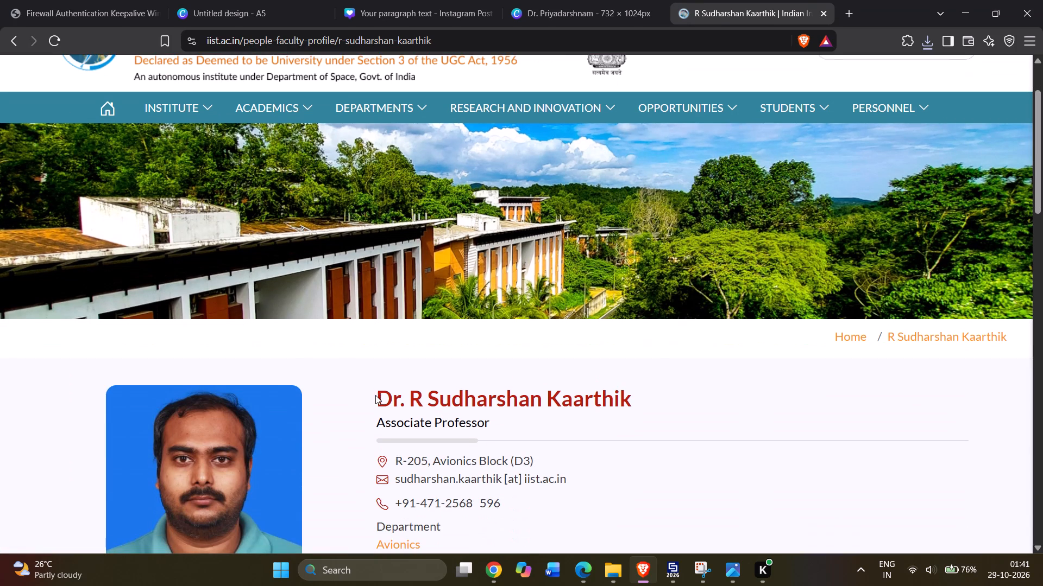
{"action": "left_click_drag", "start_coordinate": [380, 395], "coordinate": [668, 407]}
{"action": "key", "text": "ctrl+c"}
Replace the invitee's name on the invitation with the copied associate professor's name and shift it clear of the "Prof.:" label.
{"action": "left_click", "coordinate": [505, 0]}
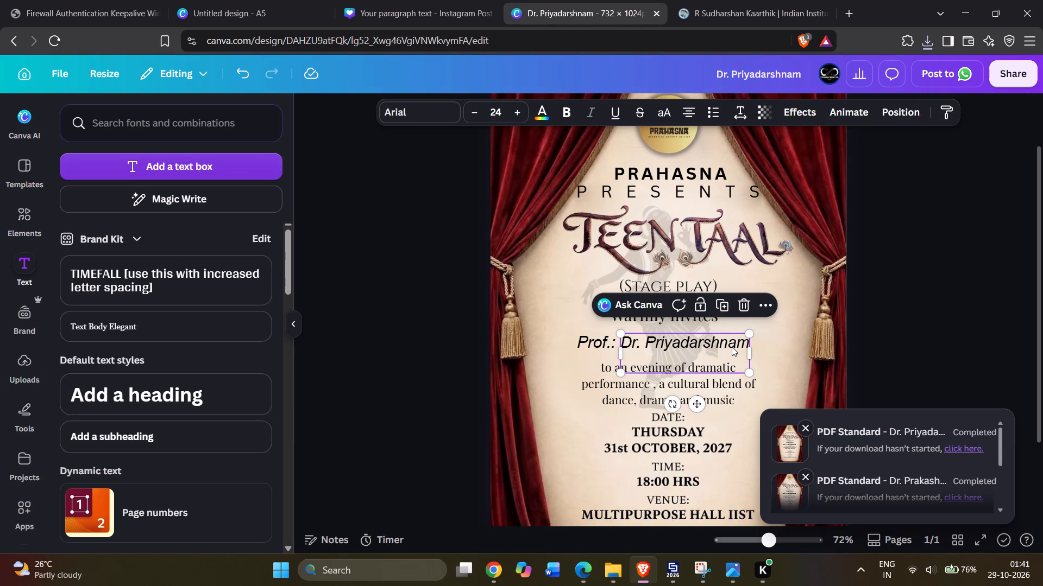
{"action": "triple_click", "coordinate": [719, 337]}
{"action": "key", "text": "ctrl+v"}
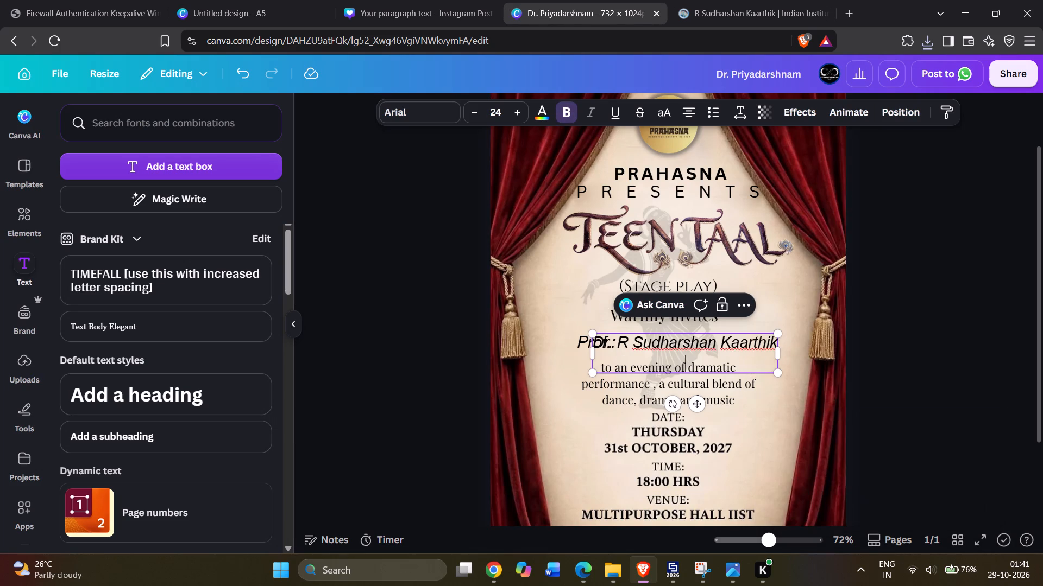
{"action": "left_click_drag", "start_coordinate": [700, 405], "coordinate": [726, 405]}
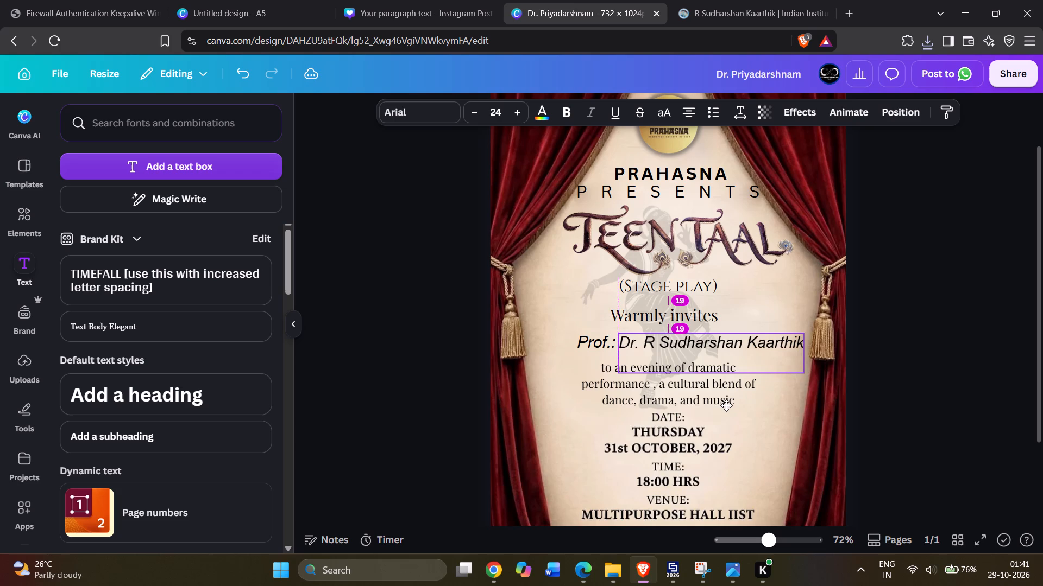
{"action": "left_click_drag", "start_coordinate": [726, 405], "coordinate": [726, 406]}
Rename the invitation design with the copied associate professor's name and title.
{"action": "left_click", "coordinate": [699, 0]}
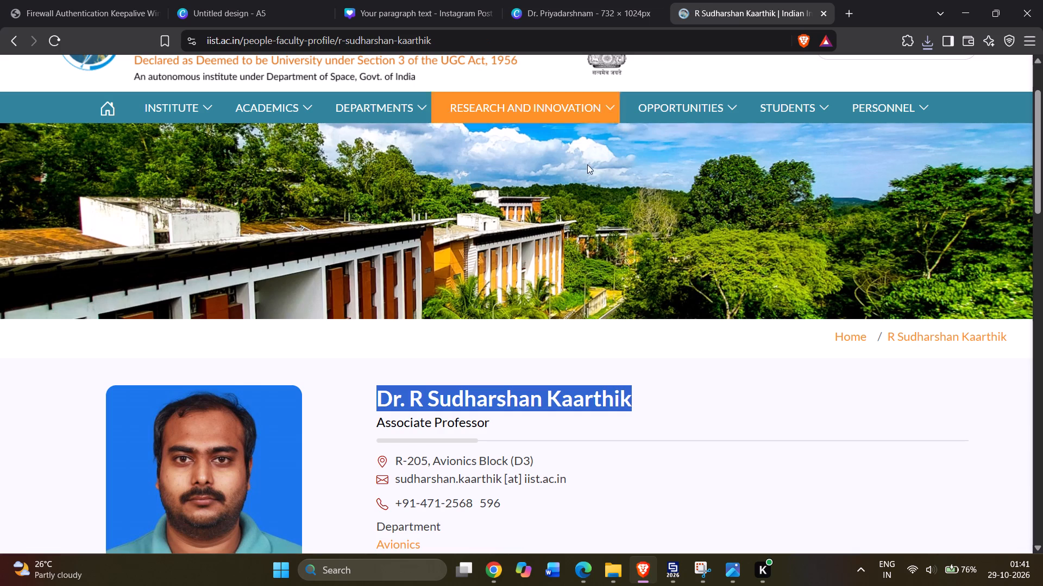
{"action": "left_click", "coordinate": [598, 0]}
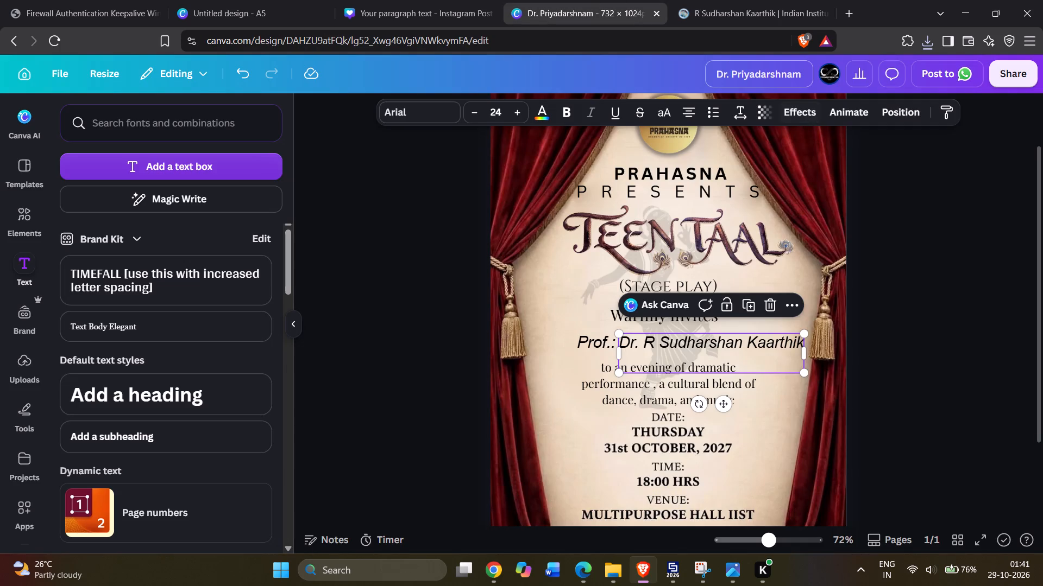
{"action": "triple_click", "coordinate": [767, 80]}
{"action": "key", "text": "ctrl+v"}
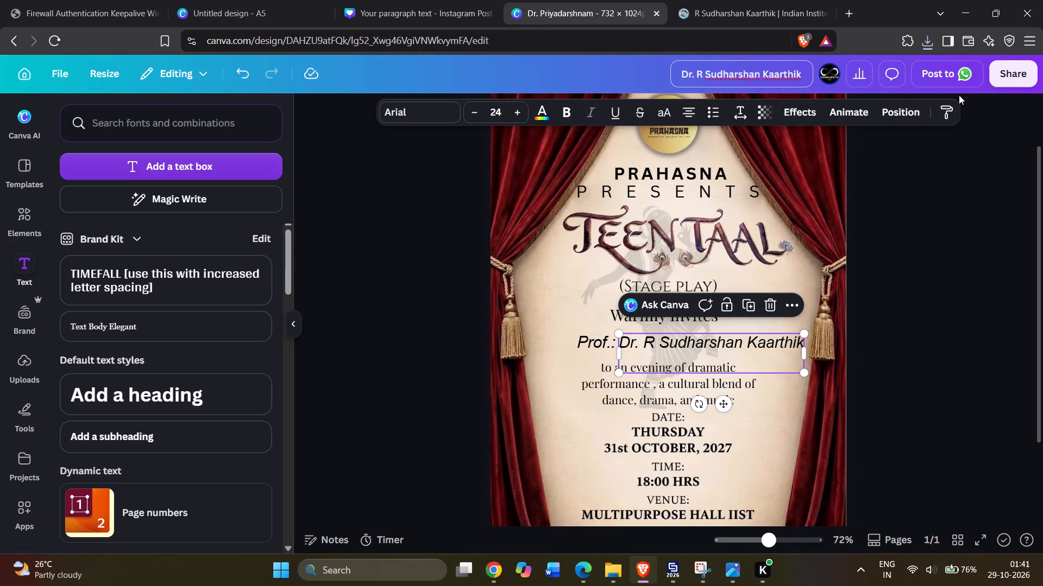
Export the invitation as a PDF to the Downloads folder under the associate professor's name.
{"action": "left_click", "coordinate": [1016, 82]}
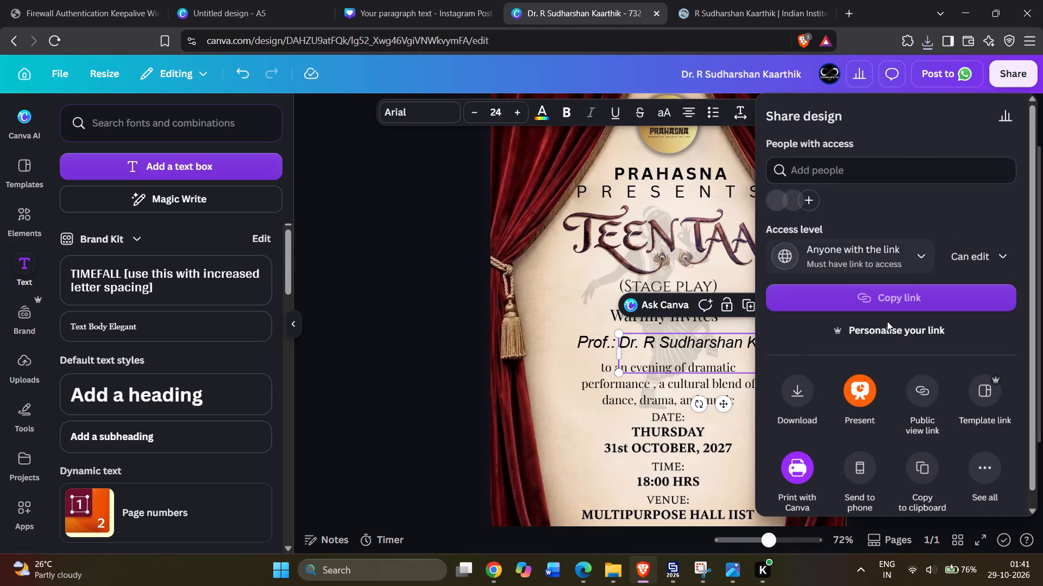
{"action": "left_click", "coordinate": [806, 380]}
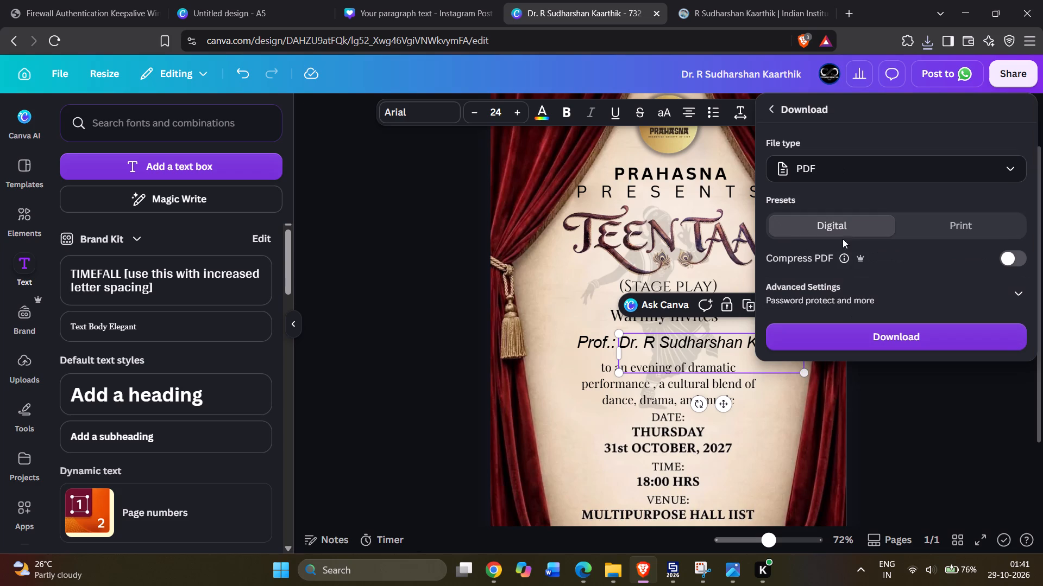
{"action": "left_click", "coordinate": [853, 333]}
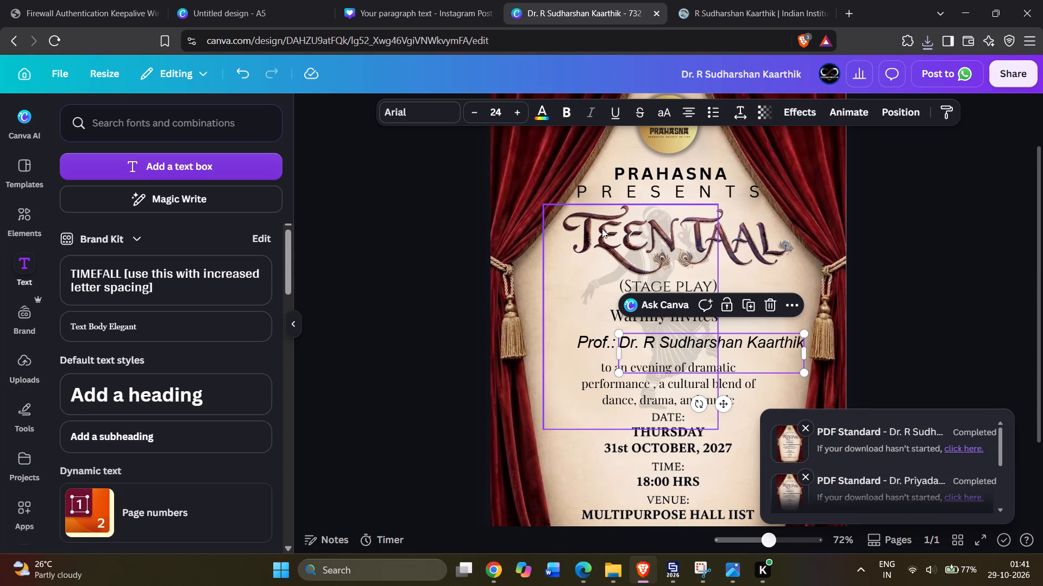
{"action": "left_click", "coordinate": [46, 156]}
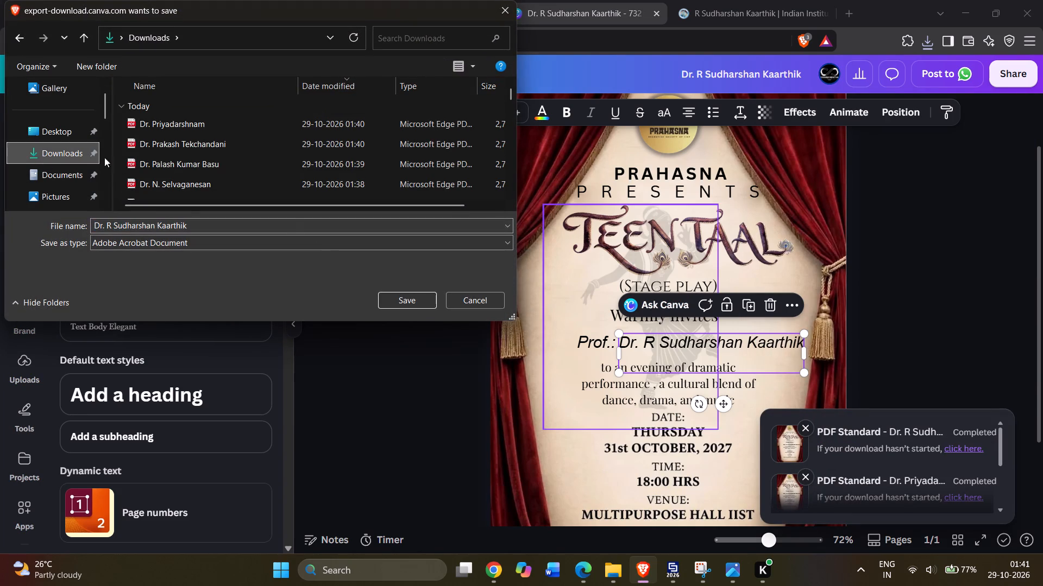
Save the current professor's exported invitation PDF in the Downloads folder.
{"action": "left_click", "coordinate": [407, 296]}
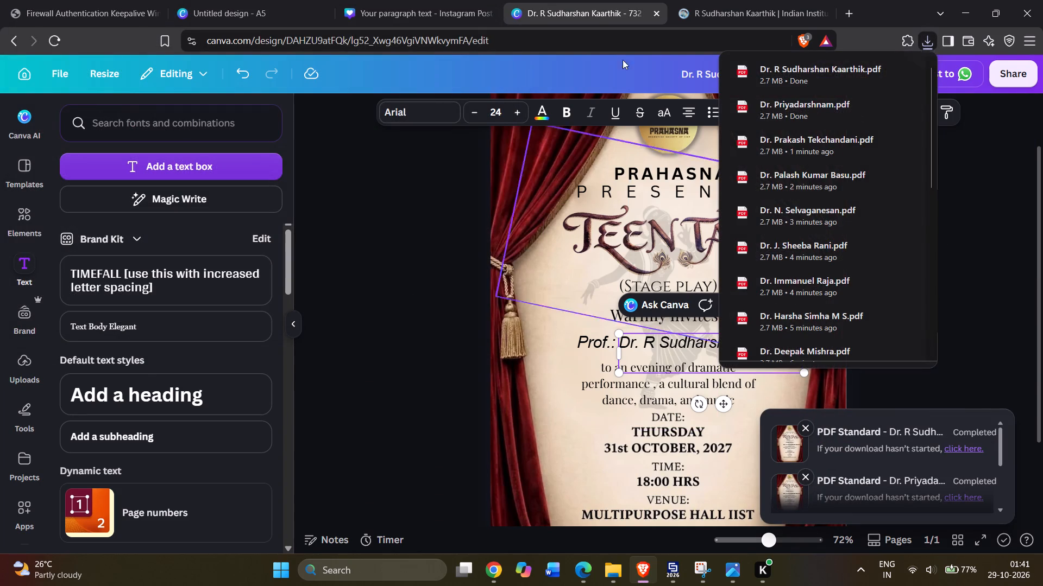
Open the first profile in the last row of the Avionics faculty page and copy that professor's full name with its title.
{"action": "left_click", "coordinate": [702, 0]}
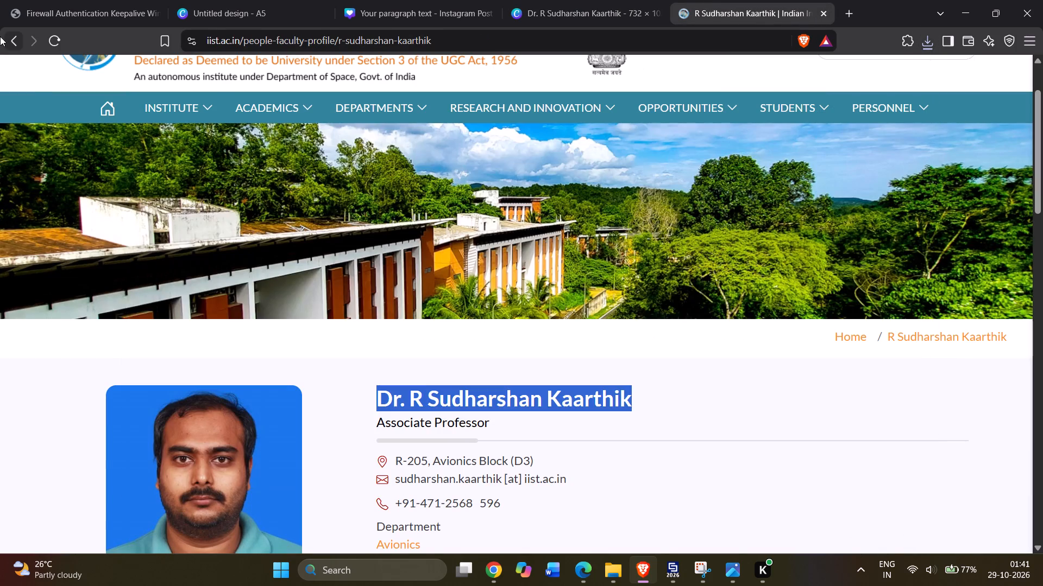
{"action": "left_click", "coordinate": [0, 36]}
{"action": "scroll", "coordinate": [355, 207], "scroll_direction": "down", "scroll_amount": 3}
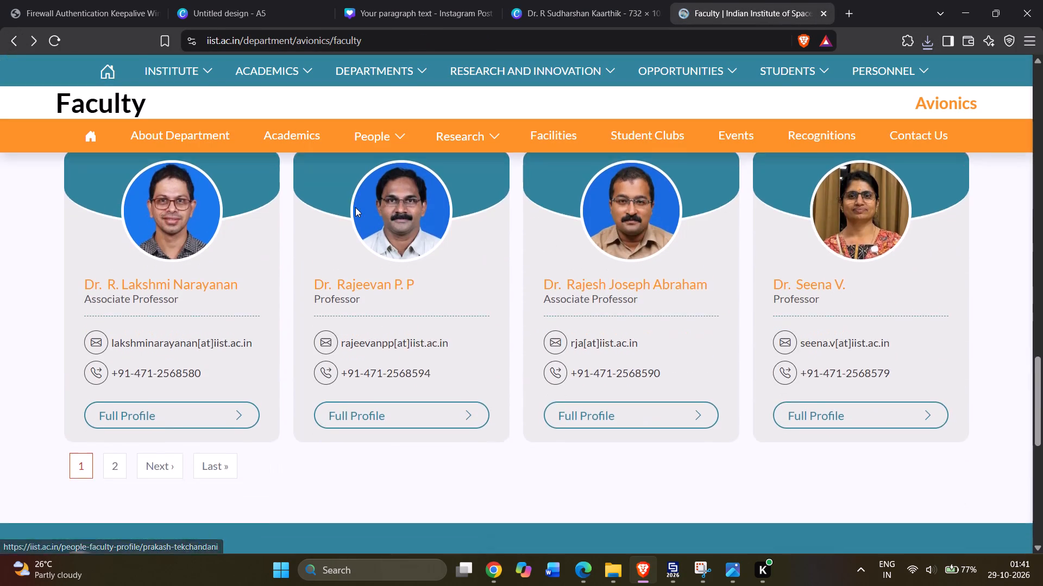
{"action": "left_click", "coordinate": [178, 300]}
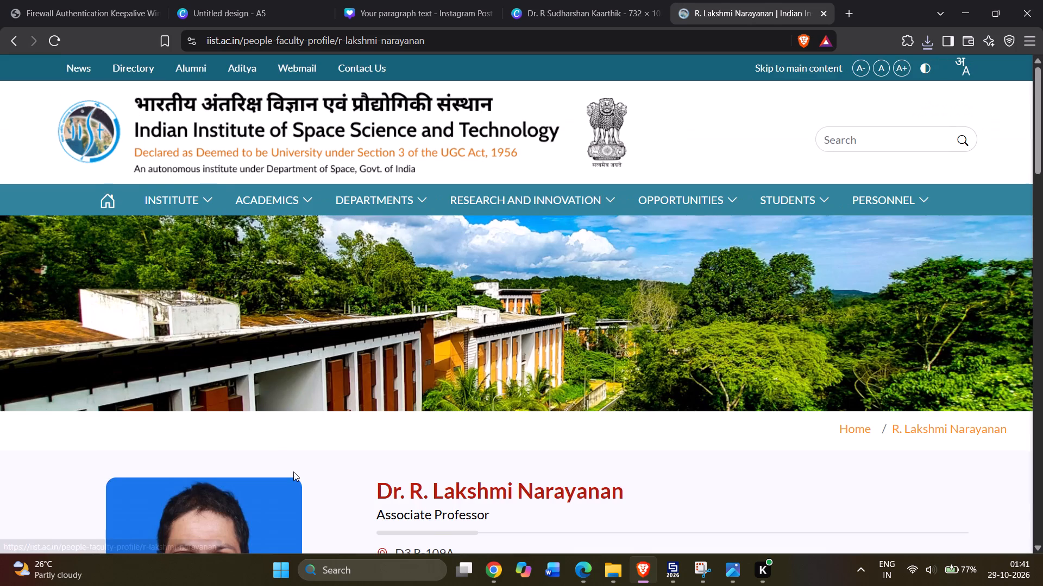
{"action": "scroll", "coordinate": [293, 472], "scroll_direction": "down", "scroll_amount": 1}
{"action": "left_click_drag", "start_coordinate": [376, 402], "coordinate": [636, 413]}
{"action": "key", "text": "ctrl+c"}
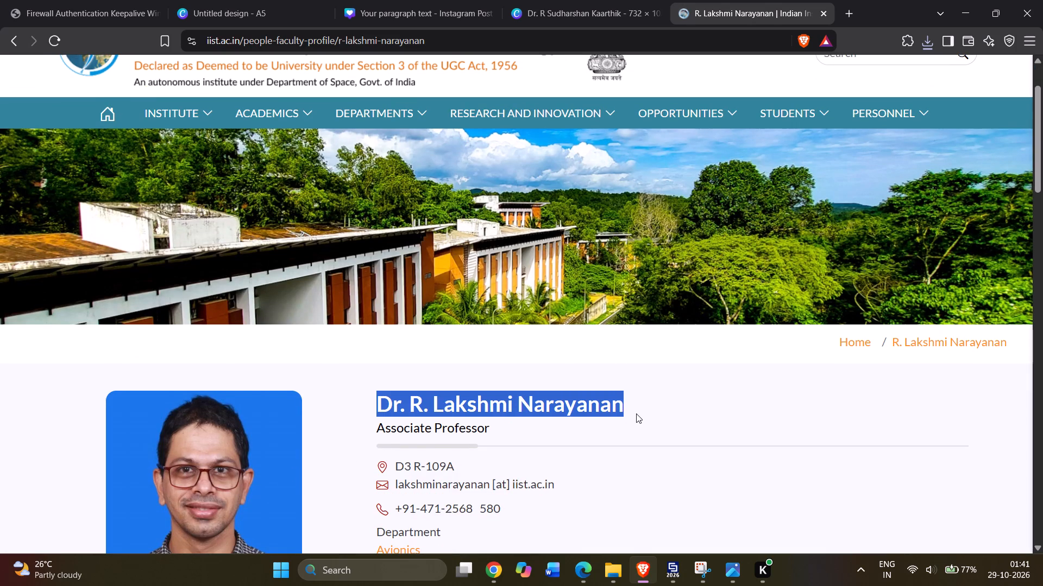
Replace the invitee's name after "Prof.:" on the invitation with the copied name.
{"action": "left_click", "coordinate": [578, 0]}
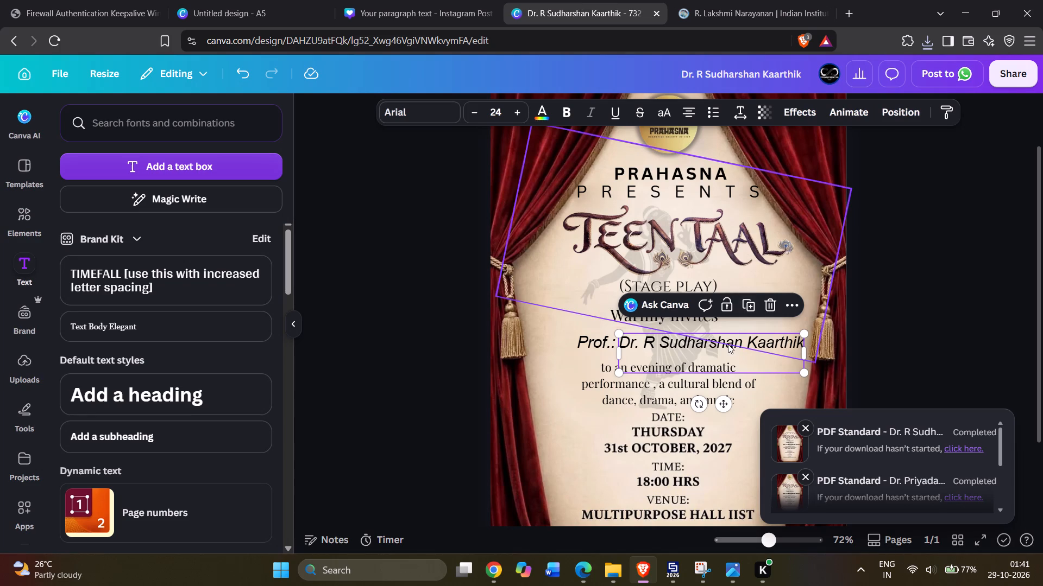
{"action": "triple_click", "coordinate": [725, 342]}
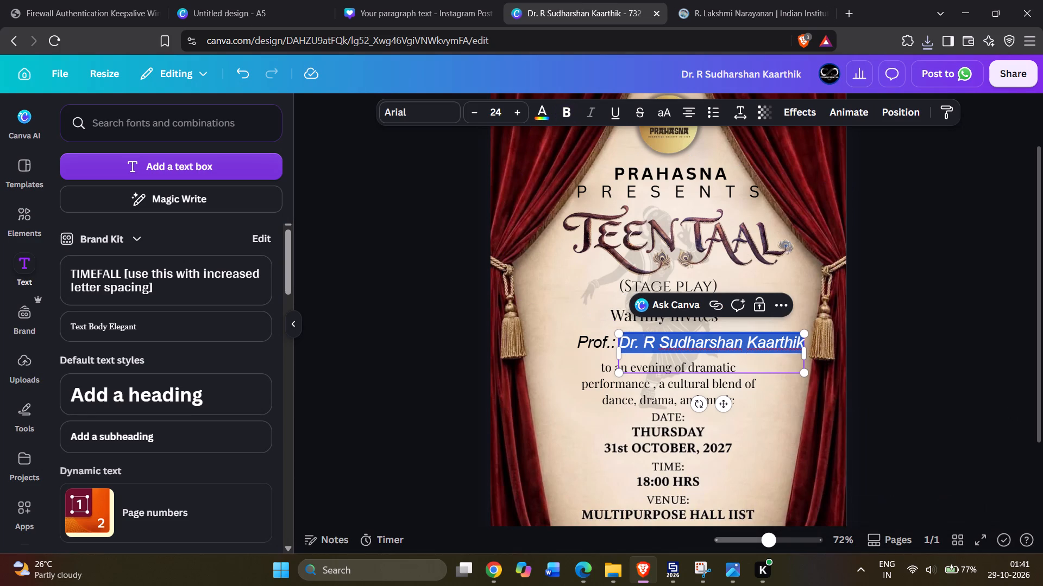
{"action": "key", "text": "ctrl+v"}
Change the design's title to the copied professor's name.
{"action": "double_click", "coordinate": [730, 72]}
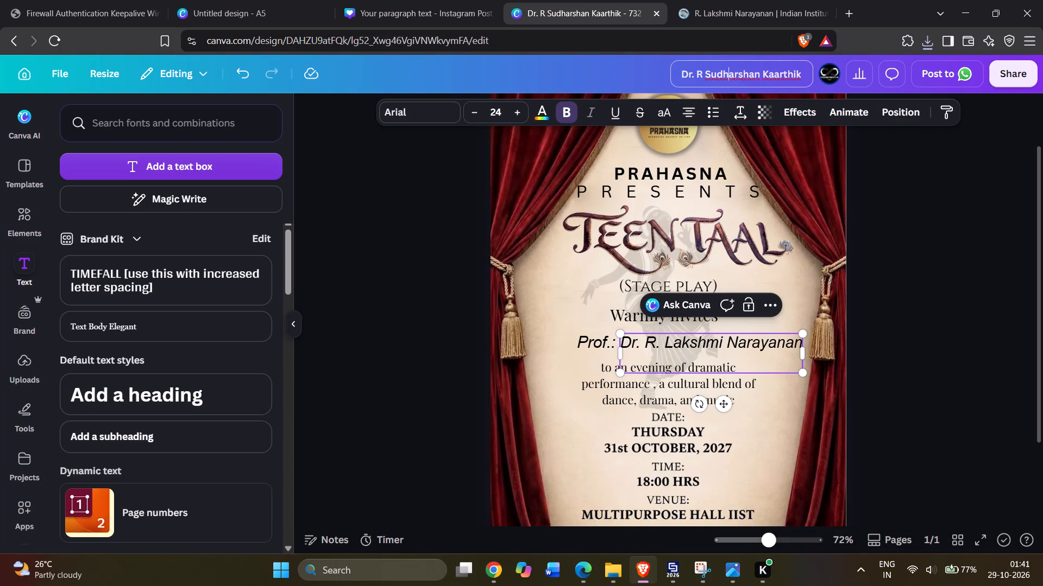
{"action": "triple_click", "coordinate": [730, 72]}
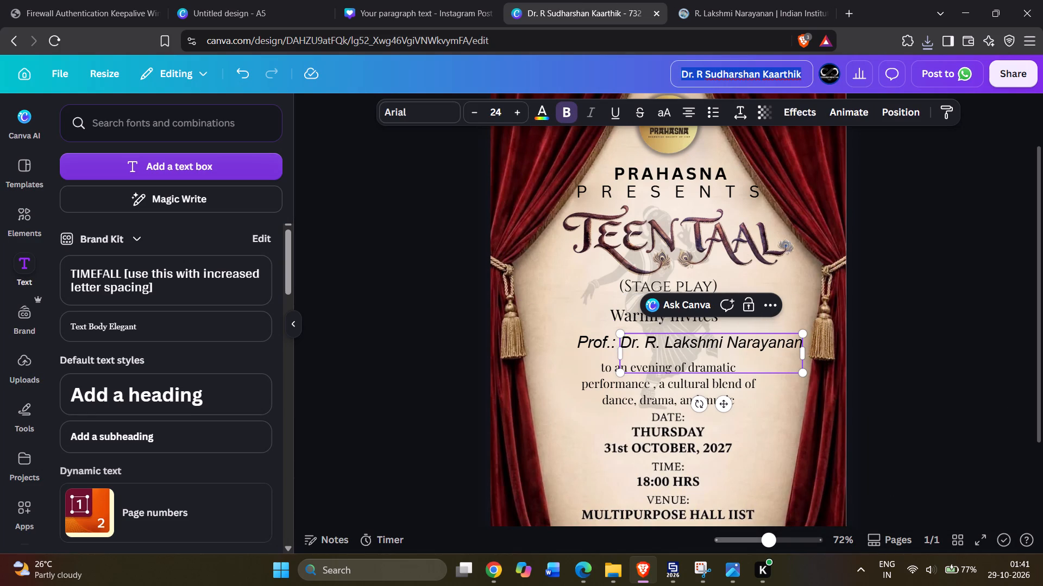
{"action": "key", "text": "ctrl+v"}
Download the invitation as a PDF with the Digital preset and save it in the Downloads folder under the professor's name.
{"action": "left_click", "coordinate": [1007, 82]}
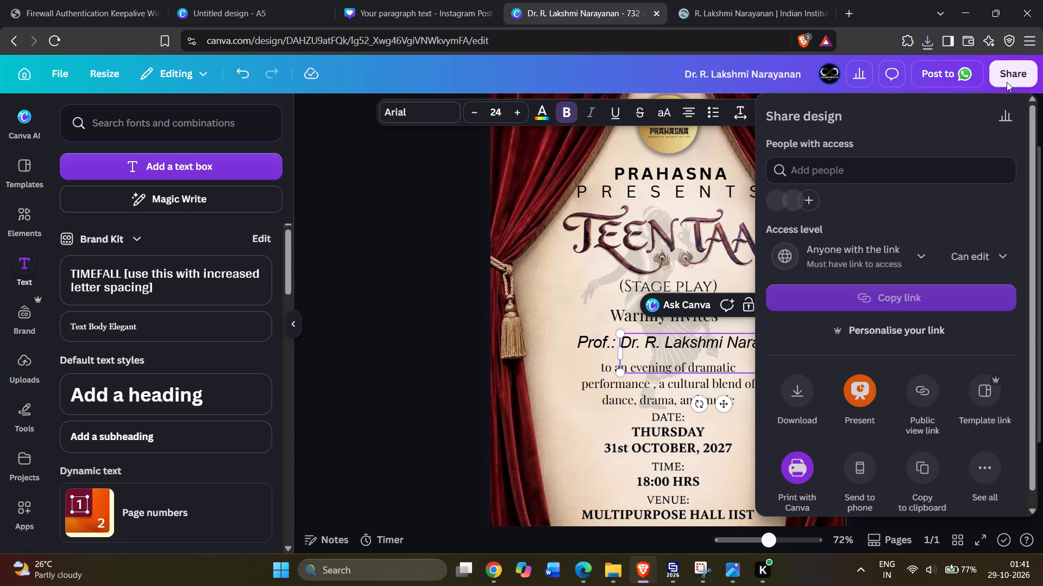
{"action": "left_click", "coordinate": [800, 405]}
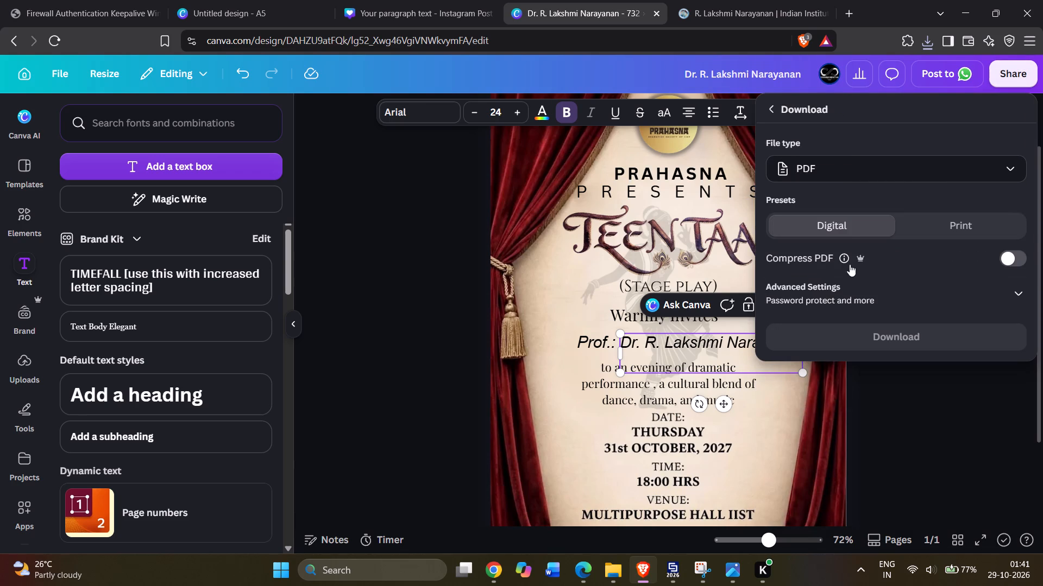
{"action": "left_click", "coordinate": [844, 346]}
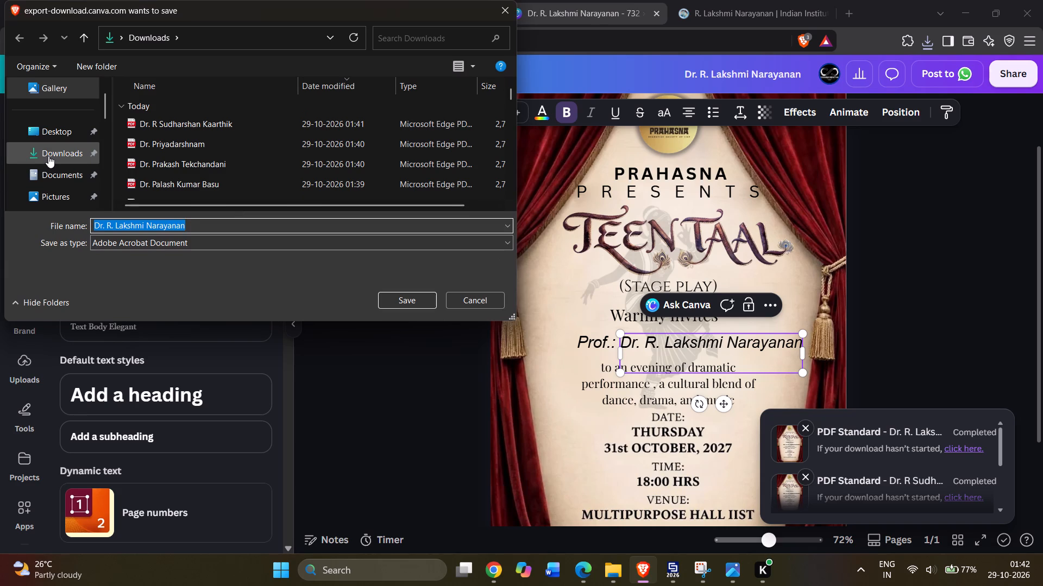
{"action": "left_click", "coordinate": [48, 156]}
{"action": "left_click", "coordinate": [412, 302]}
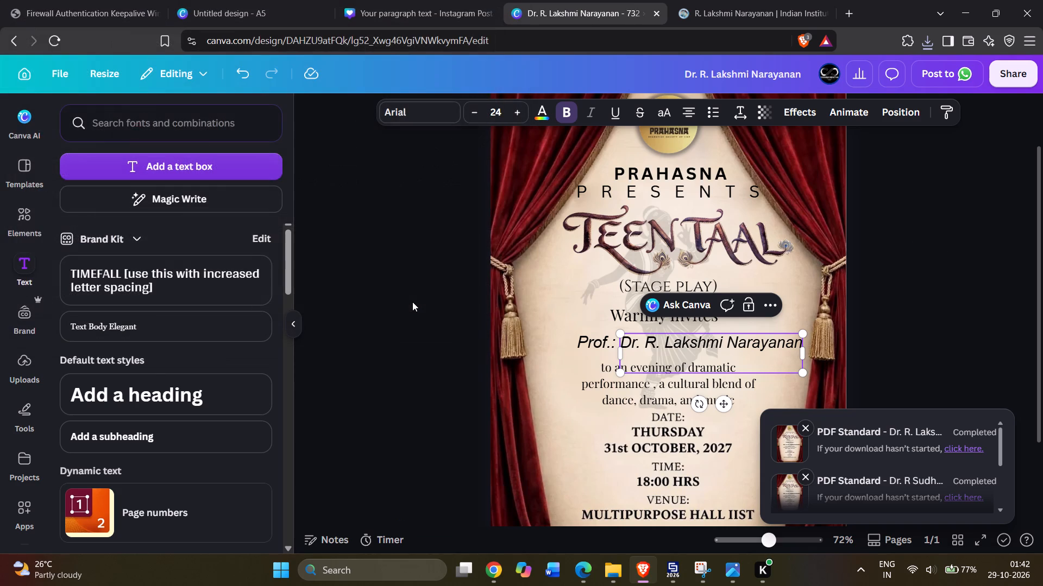
Return to the Avionics faculty list and locate the next professor in the last row.
{"action": "left_click", "coordinate": [733, 0]}
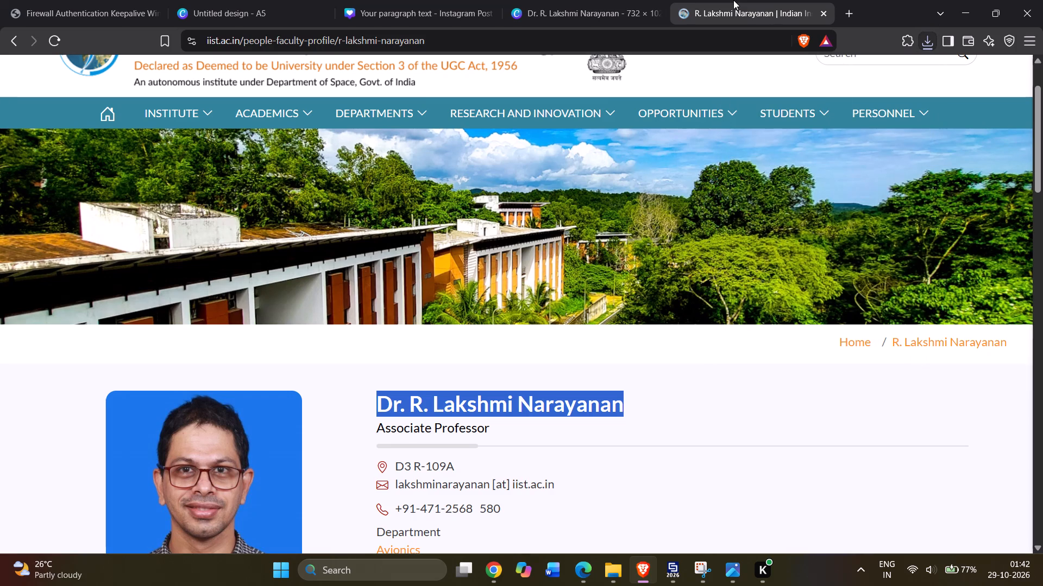
{"action": "left_click", "coordinate": [22, 41]}
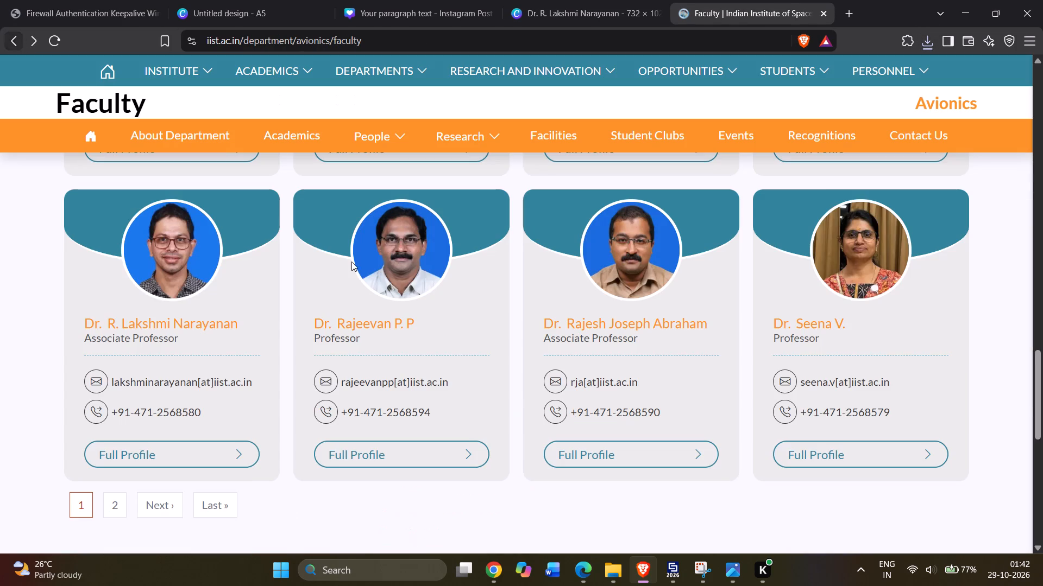
{"action": "scroll", "coordinate": [351, 262], "scroll_direction": "down", "scroll_amount": 1}
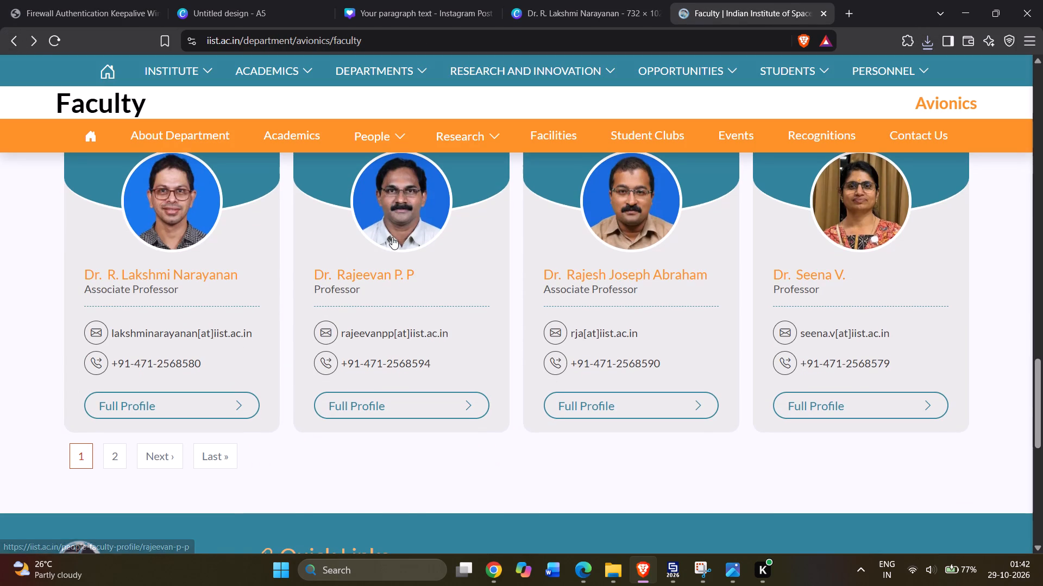
Open the profile of the second professor in the faculty list's last row and copy the full name with its title.
{"action": "left_click", "coordinate": [392, 237]}
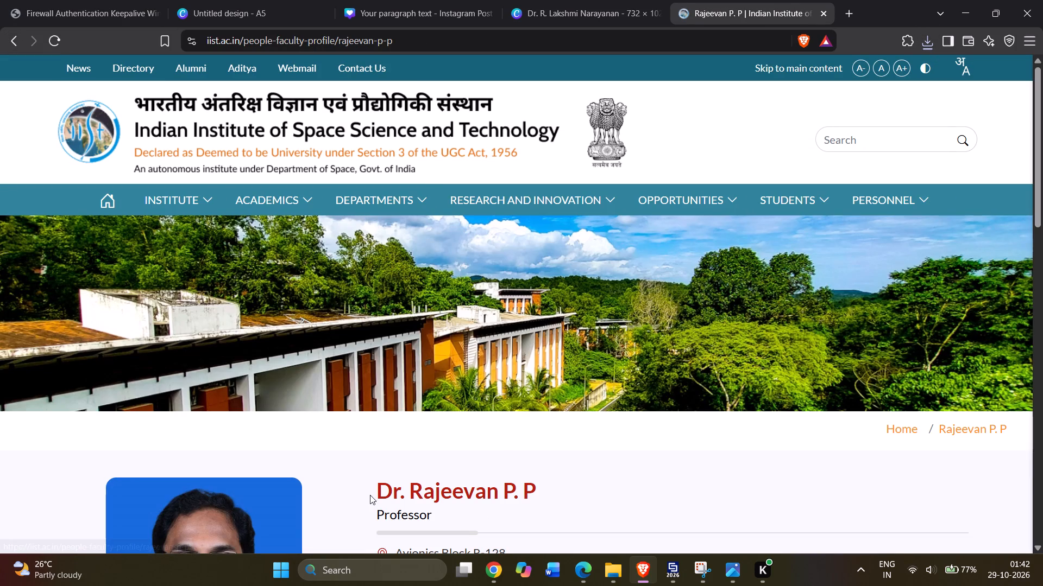
{"action": "left_click_drag", "start_coordinate": [376, 489], "coordinate": [574, 488]}
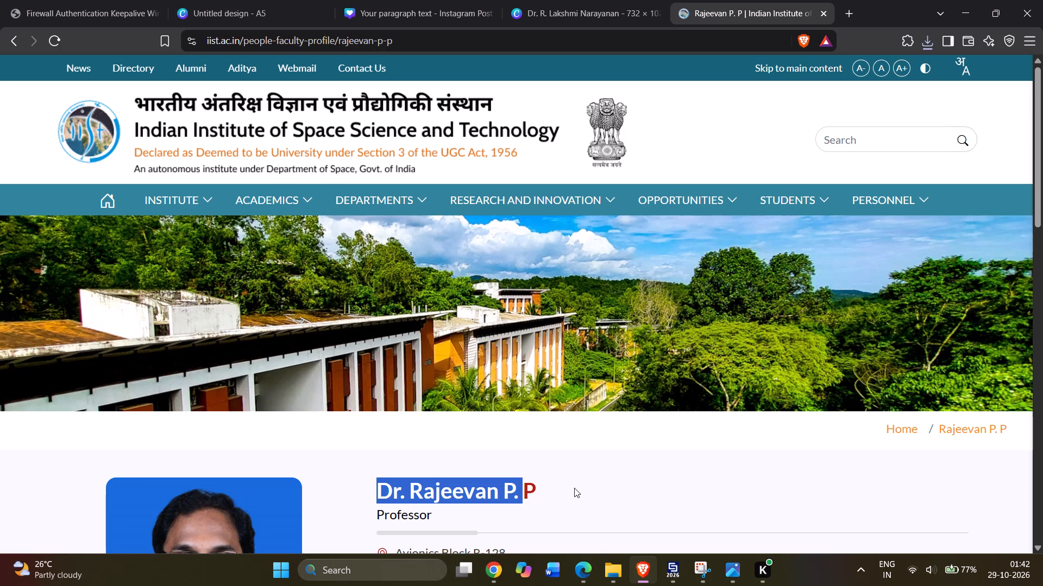
{"action": "key", "text": "ctrl+v"}
{"action": "key", "text": "ctrl+c"}
{"action": "scroll", "coordinate": [574, 488], "scroll_direction": "down", "scroll_amount": 2}
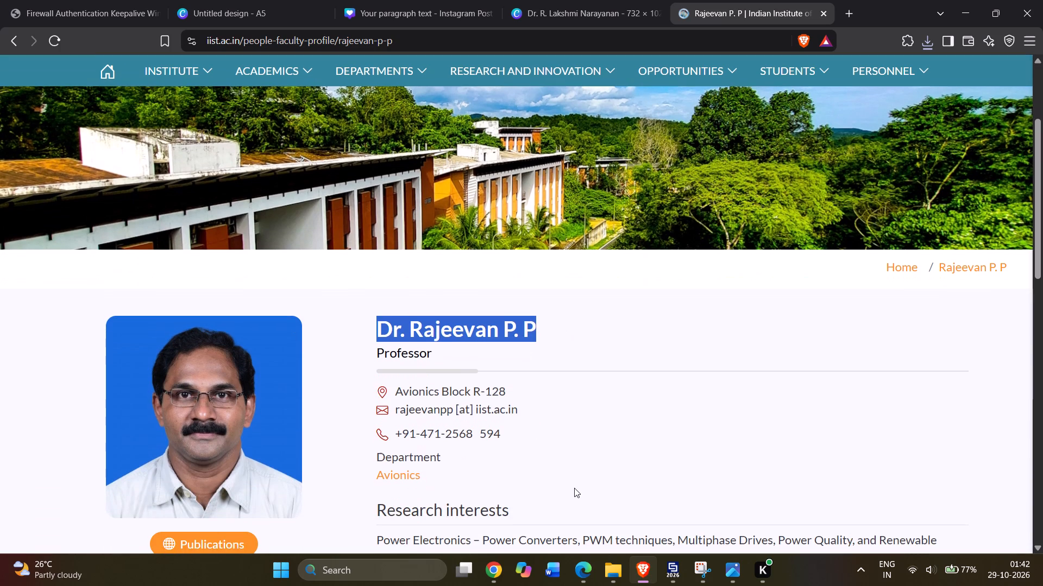
{"action": "scroll", "coordinate": [575, 307], "scroll_direction": "up", "scroll_amount": 1}
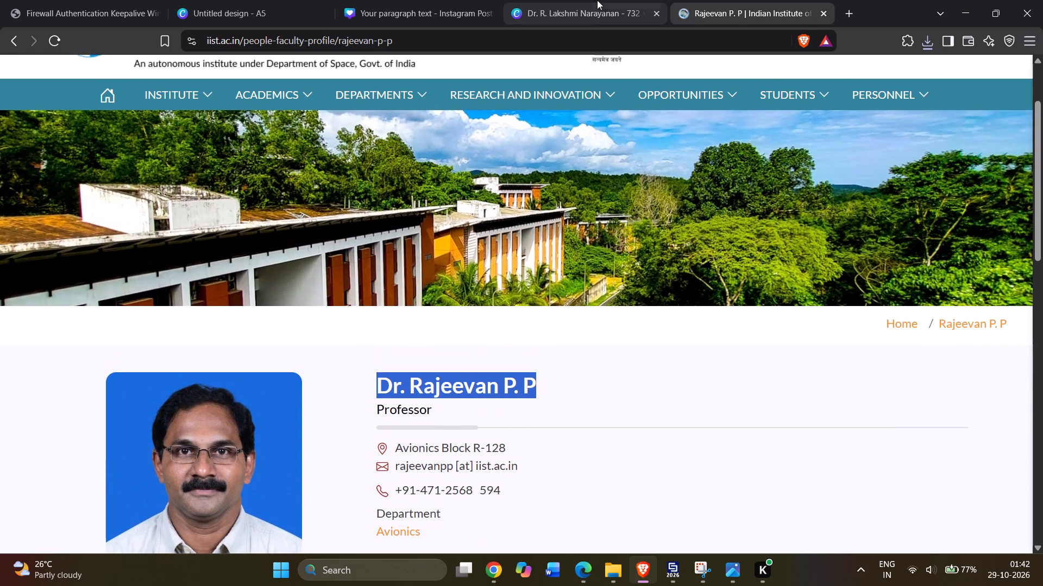
Replace the invitee's name on the Teen Taal invitation with the copied name and place it just after "Prof.:".
{"action": "left_click", "coordinate": [599, 0]}
{"action": "triple_click", "coordinate": [704, 346]}
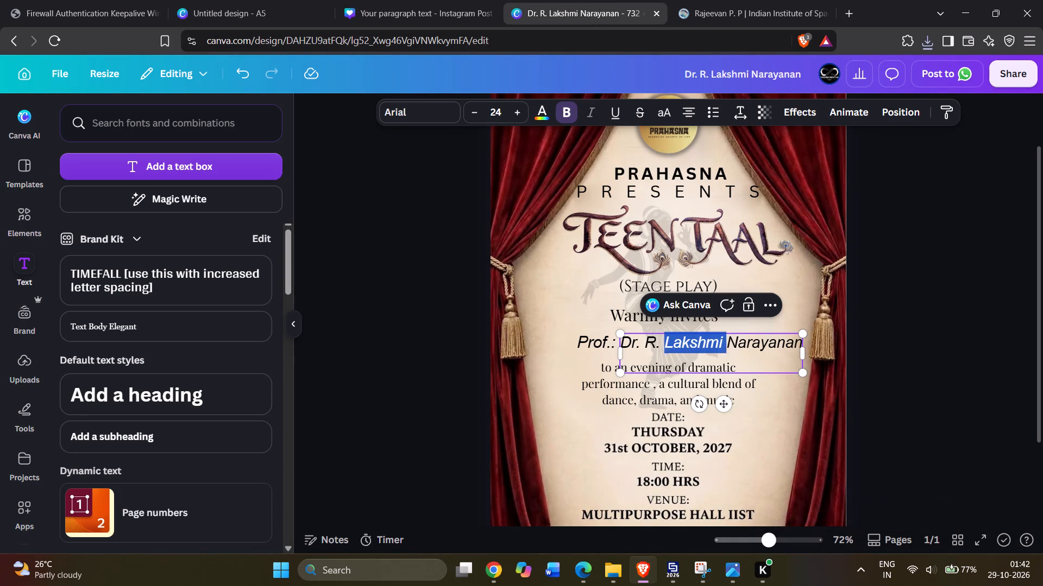
{"action": "key", "text": "ctrl+v"}
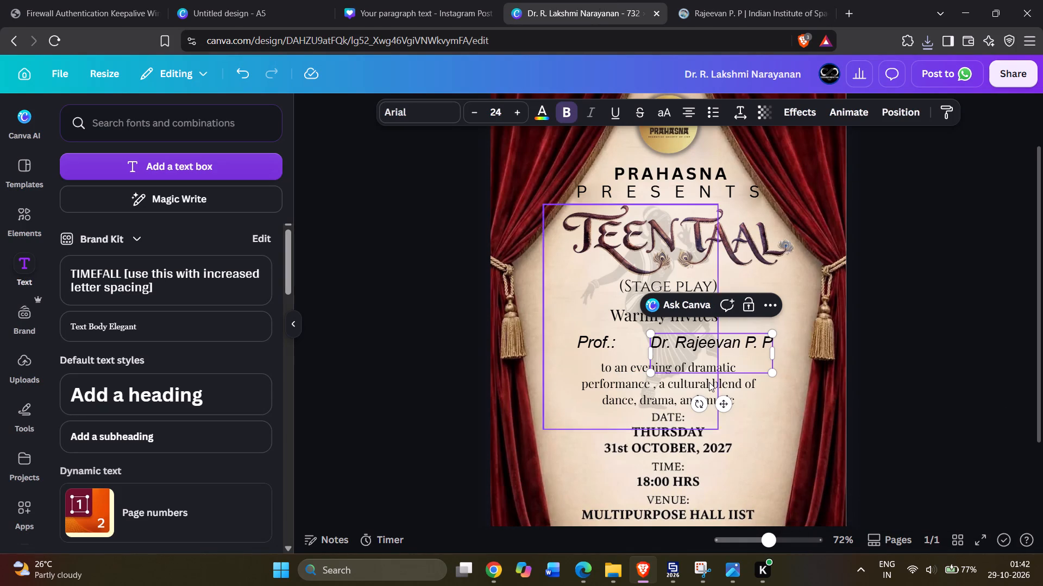
{"action": "left_click_drag", "start_coordinate": [721, 404], "coordinate": [697, 403]}
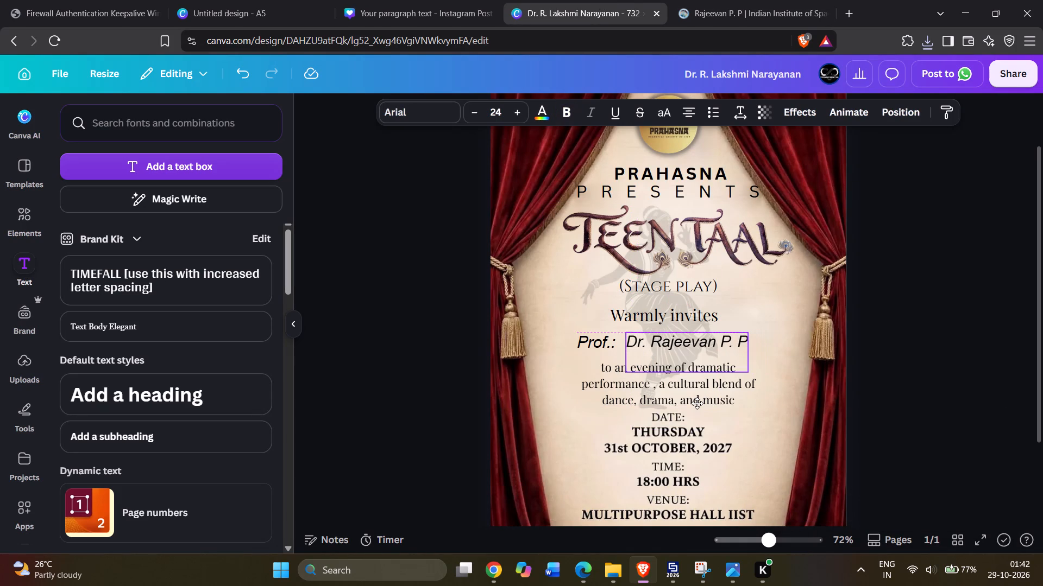
{"action": "left_click_drag", "start_coordinate": [697, 403], "coordinate": [696, 404]}
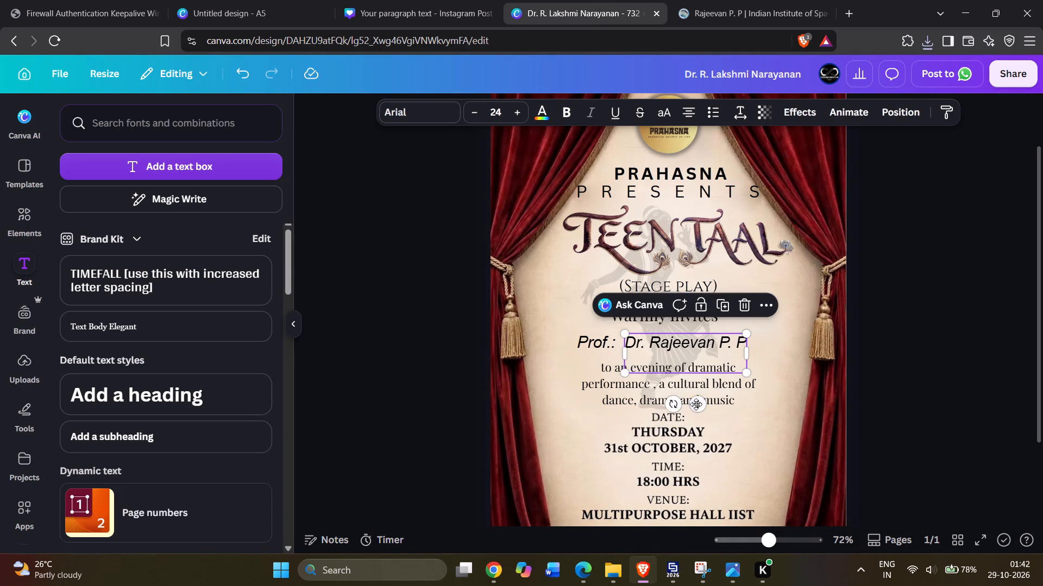
Change the design's title to the copied professor's name.
{"action": "triple_click", "coordinate": [742, 79]}
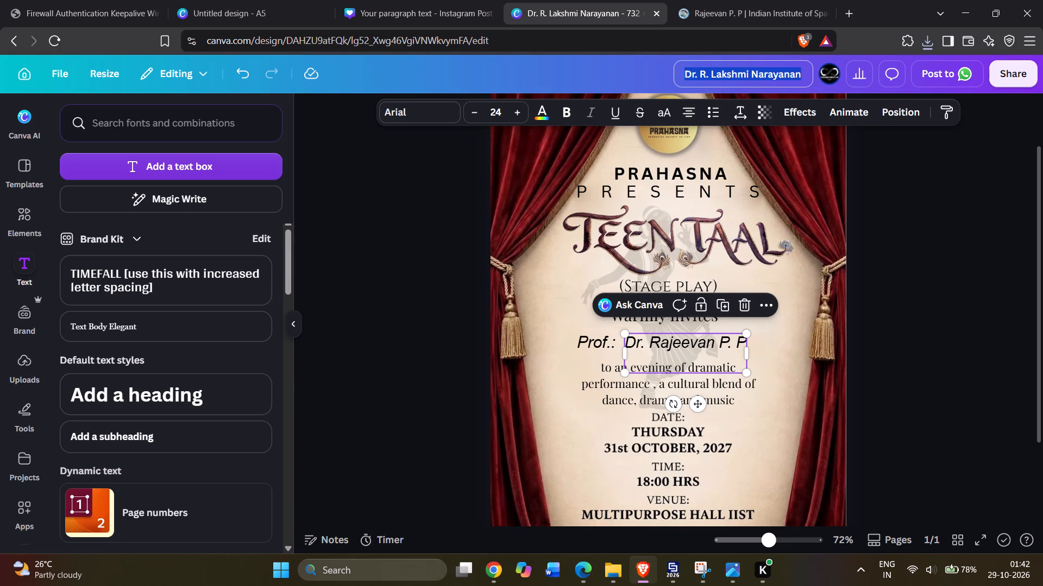
{"action": "key", "text": "ctrl+v"}
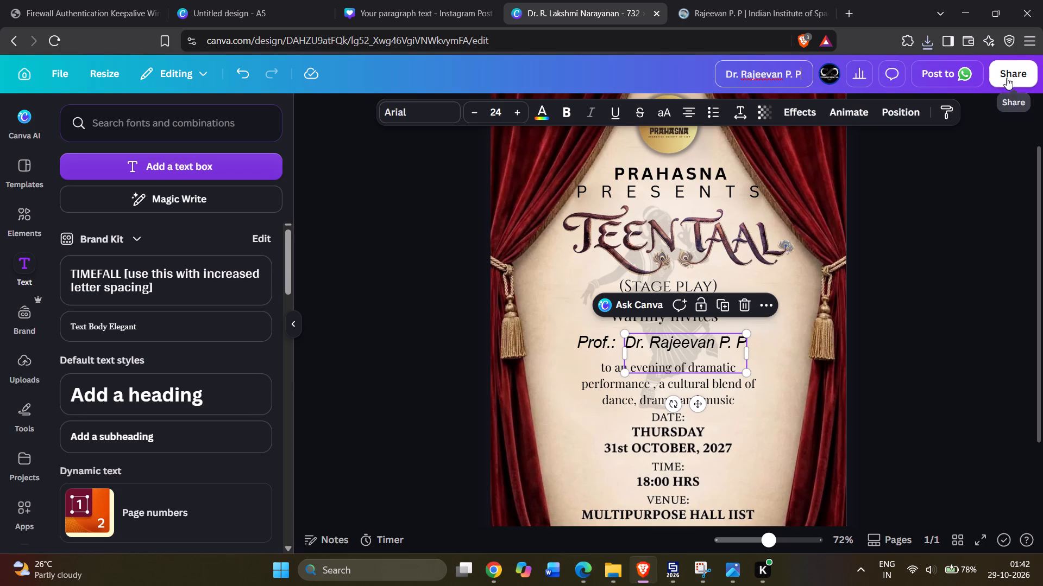
Download the invitation as a PDF and save it in the Downloads folder under the professor's name.
{"action": "left_click", "coordinate": [1007, 78]}
{"action": "left_click", "coordinate": [797, 385]}
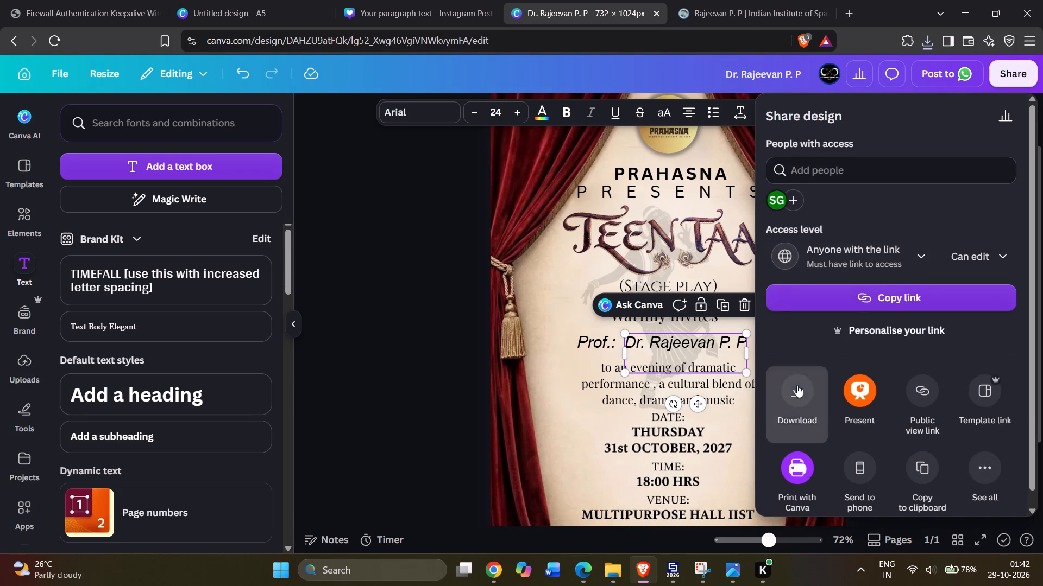
{"action": "left_click", "coordinate": [816, 329]}
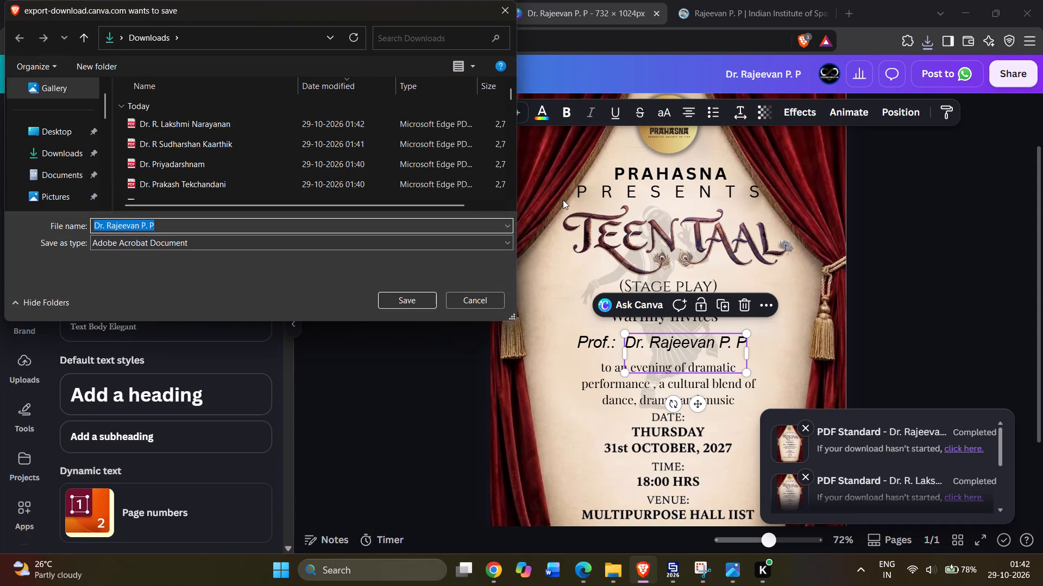
{"action": "left_click", "coordinate": [66, 149]}
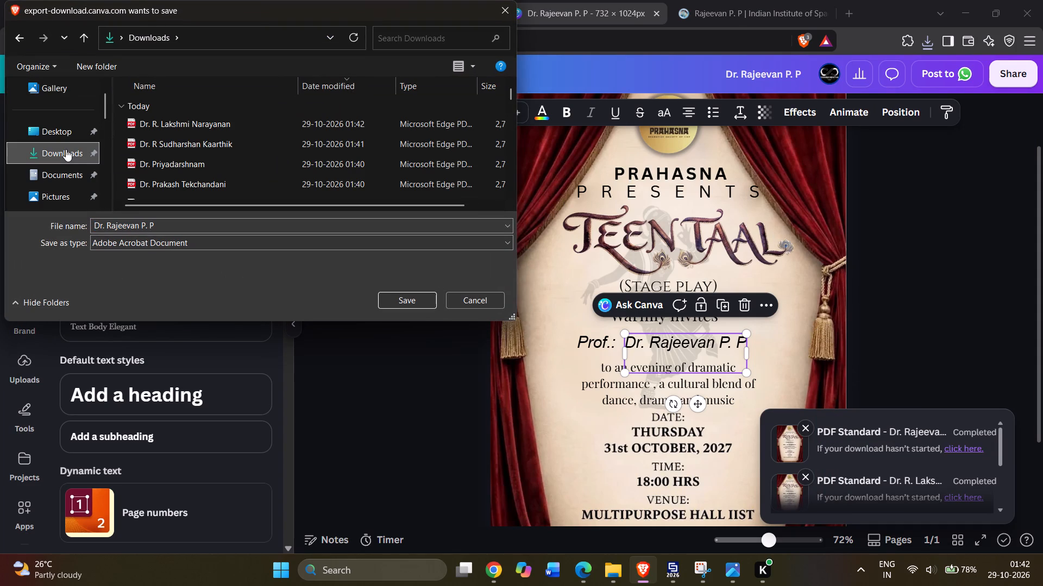
{"action": "left_click", "coordinate": [416, 300]}
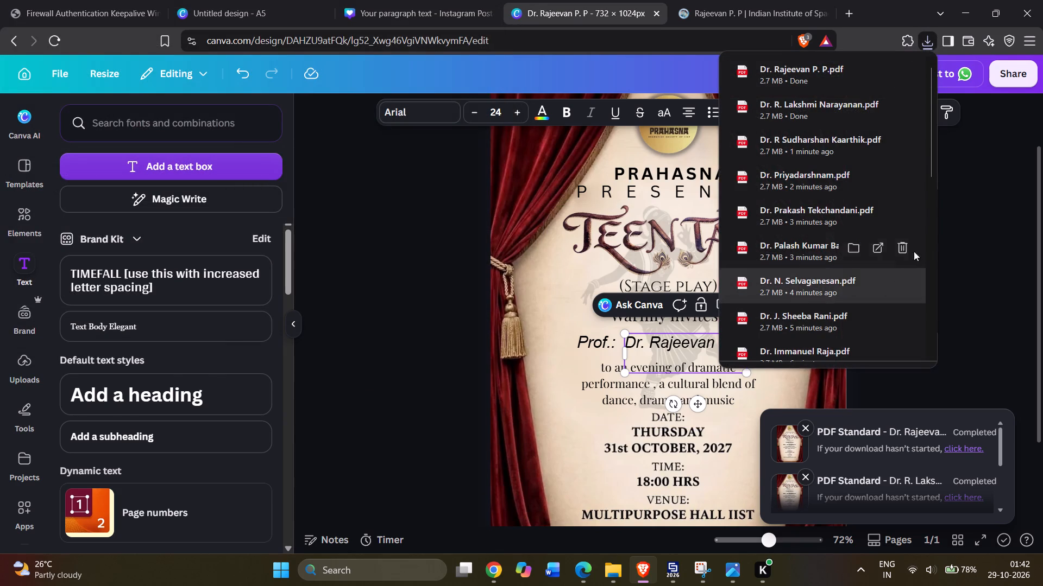
{"action": "left_click", "coordinate": [991, 228]}
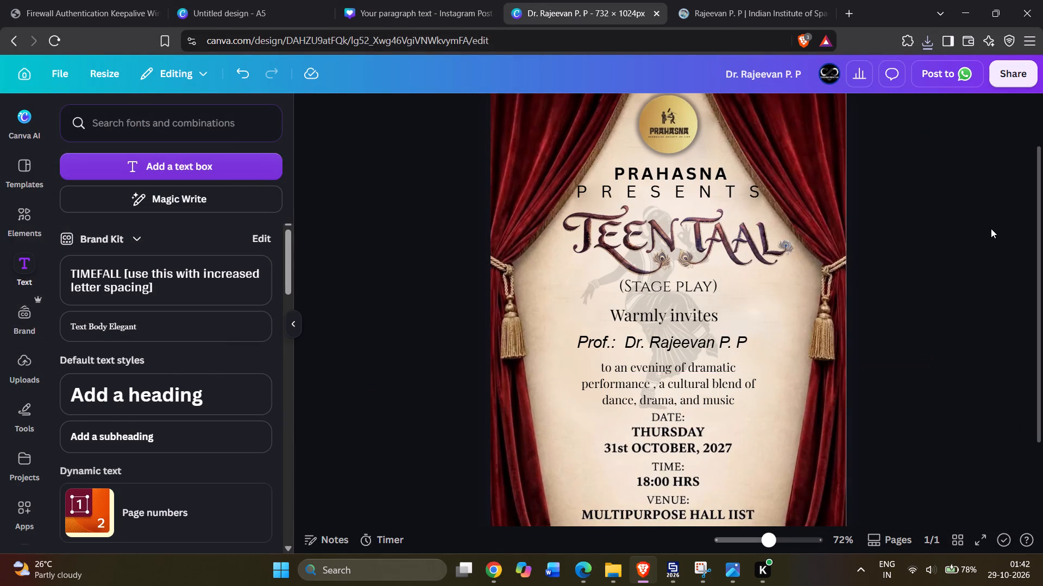
Return to the Avionics faculty list, open the third professor's profile in the last row and copy the name heading.
{"action": "left_click", "coordinate": [721, 0]}
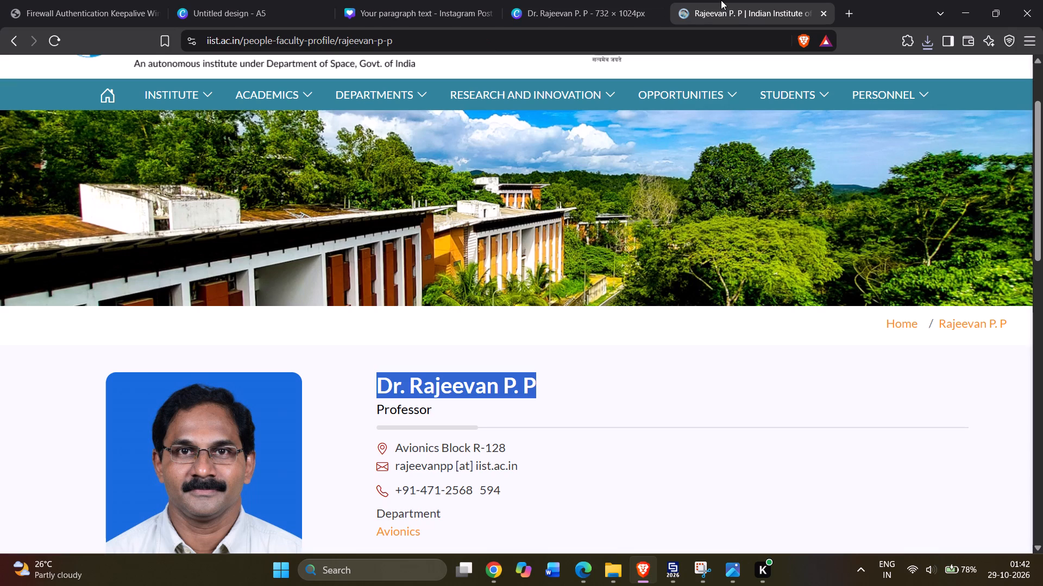
{"action": "left_click", "coordinate": [12, 40]}
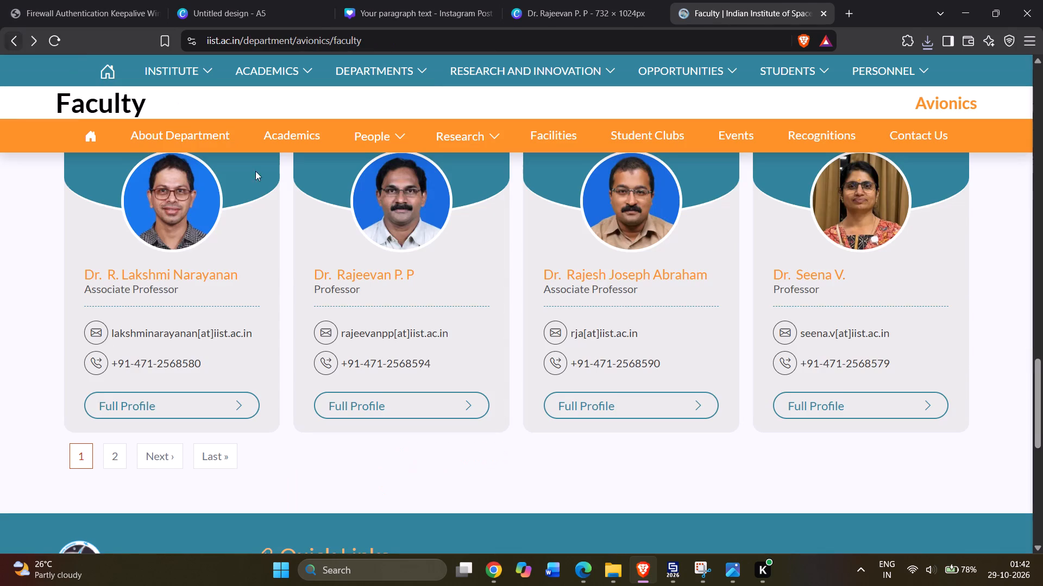
{"action": "scroll", "coordinate": [257, 177], "scroll_direction": "down", "scroll_amount": 1}
{"action": "left_click", "coordinate": [604, 253]}
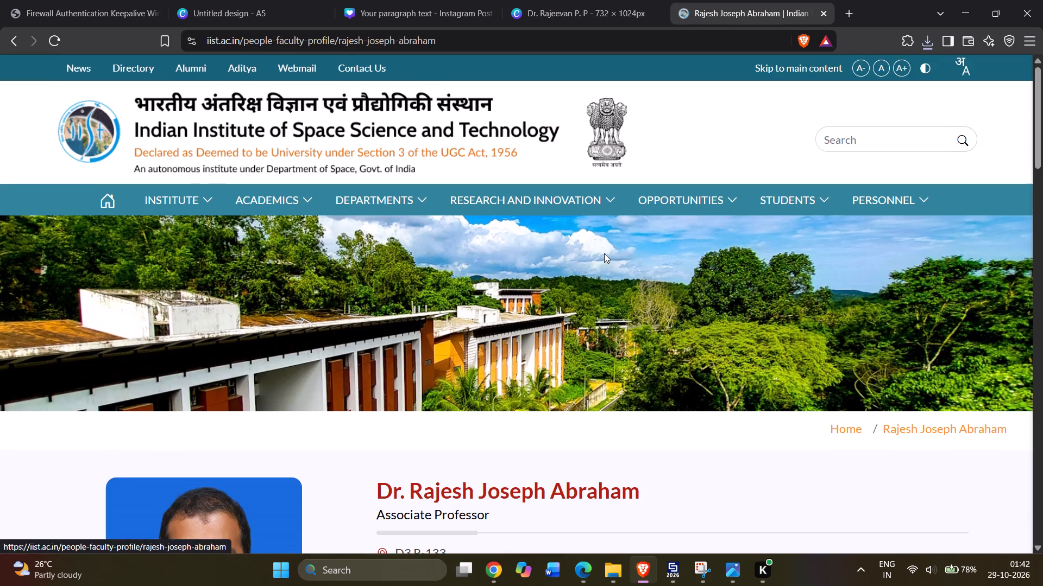
{"action": "scroll", "coordinate": [453, 381], "scroll_direction": "down", "scroll_amount": 2}
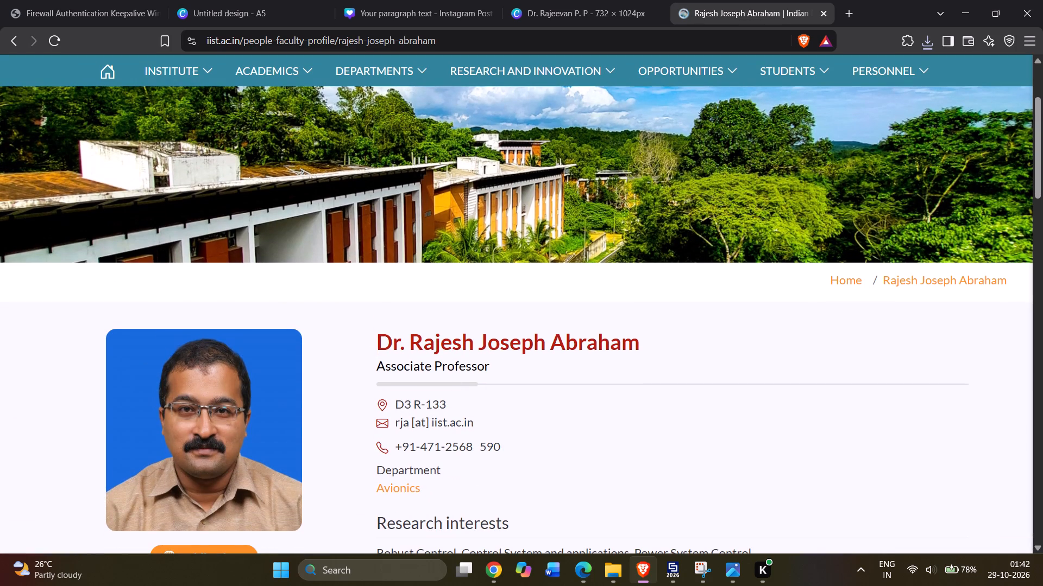
{"action": "left_click_drag", "start_coordinate": [377, 345], "coordinate": [665, 356]}
{"action": "left_click", "coordinate": [401, 349]}
{"action": "left_click_drag", "start_coordinate": [378, 340], "coordinate": [652, 349]}
{"action": "key", "text": "ctrl+c"}
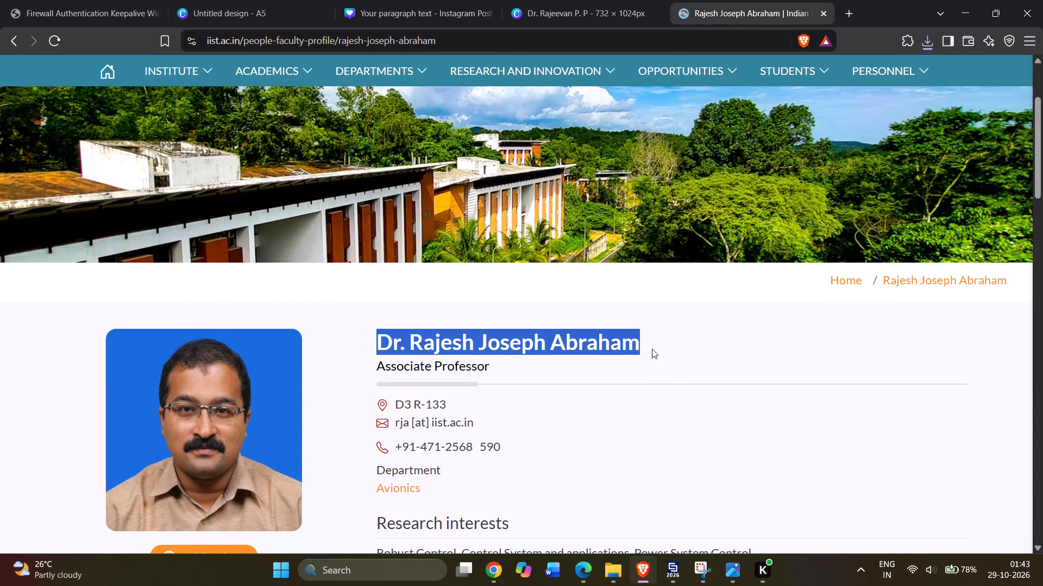
Replace the invitee's name on the invitation with the copied name and shift it clear of the "Prof.:" label.
{"action": "left_click", "coordinate": [653, 0]}
{"action": "triple_click", "coordinate": [696, 345]}
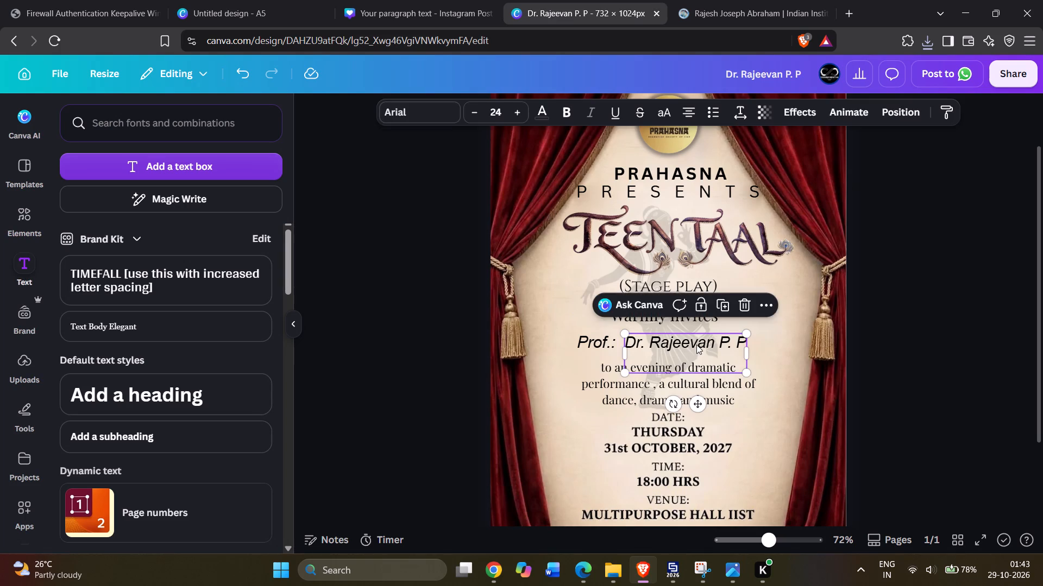
{"action": "key", "text": "ctrl+v"}
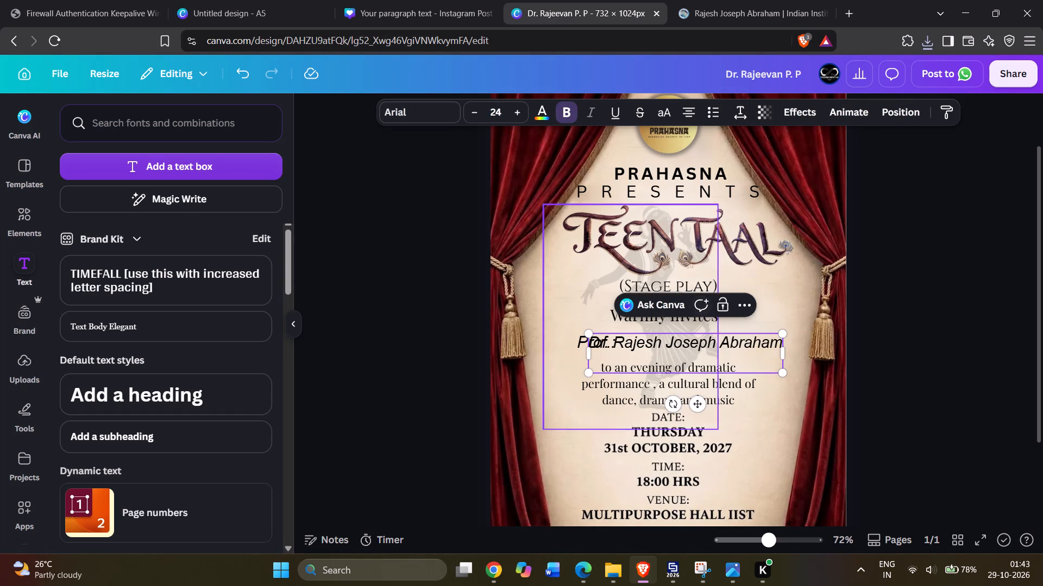
{"action": "left_click_drag", "start_coordinate": [700, 405], "coordinate": [719, 405]}
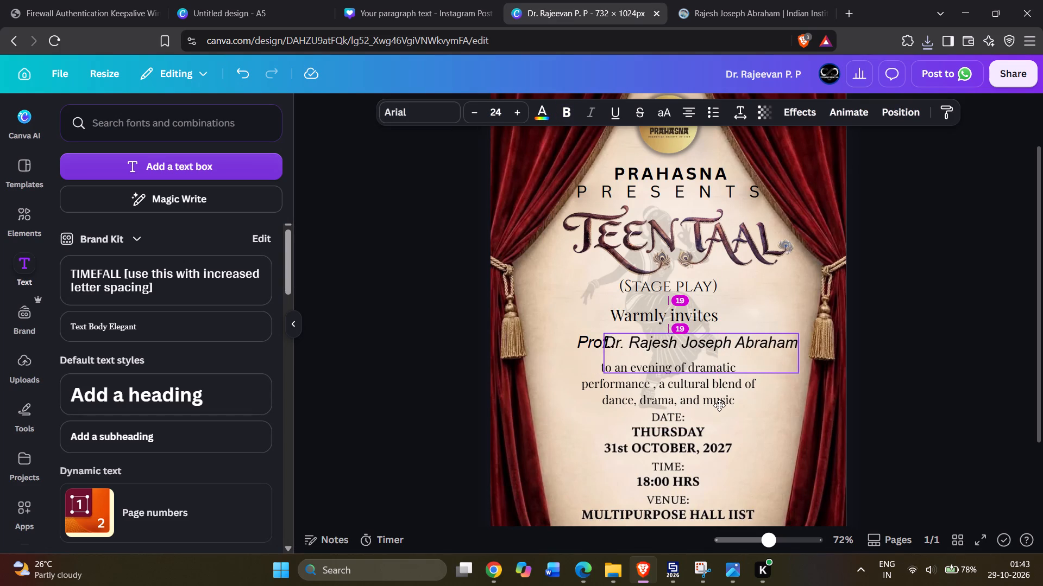
{"action": "left_click_drag", "start_coordinate": [719, 405], "coordinate": [730, 405]}
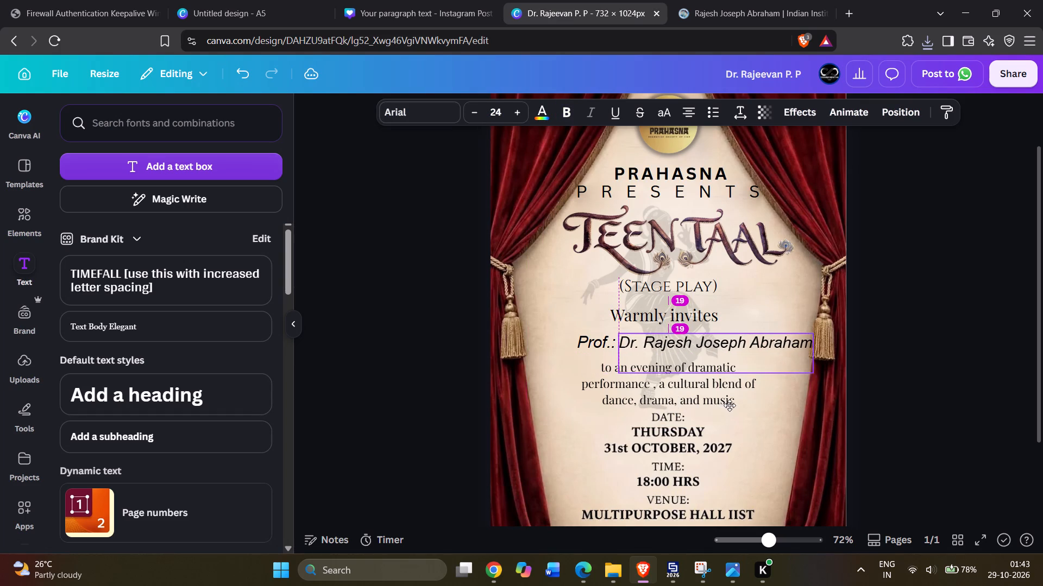
{"action": "left_click_drag", "start_coordinate": [730, 405], "coordinate": [730, 405]}
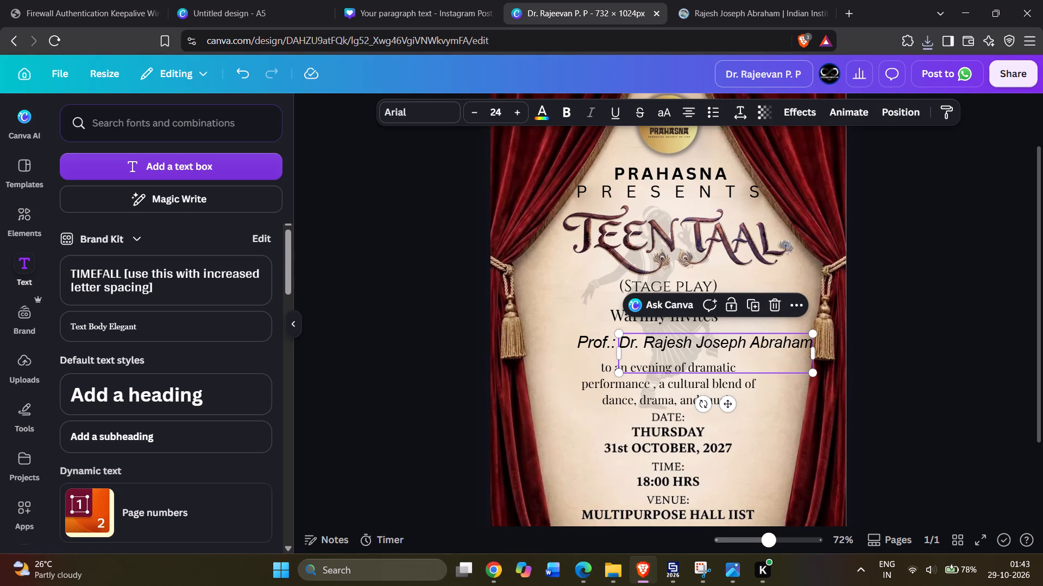
Rename the design with the newly copied professor's name.
{"action": "triple_click", "coordinate": [761, 73]}
{"action": "key", "text": "ctrl+v"}
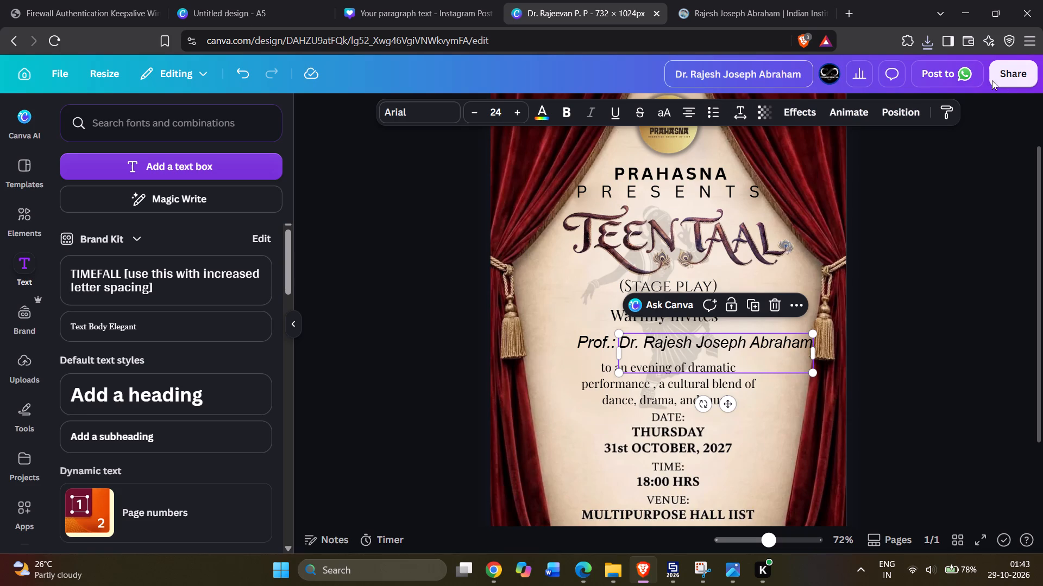
Download the invitation as a PDF with the Digital preset and save it in Downloads under the professor's name.
{"action": "left_click", "coordinate": [1011, 65]}
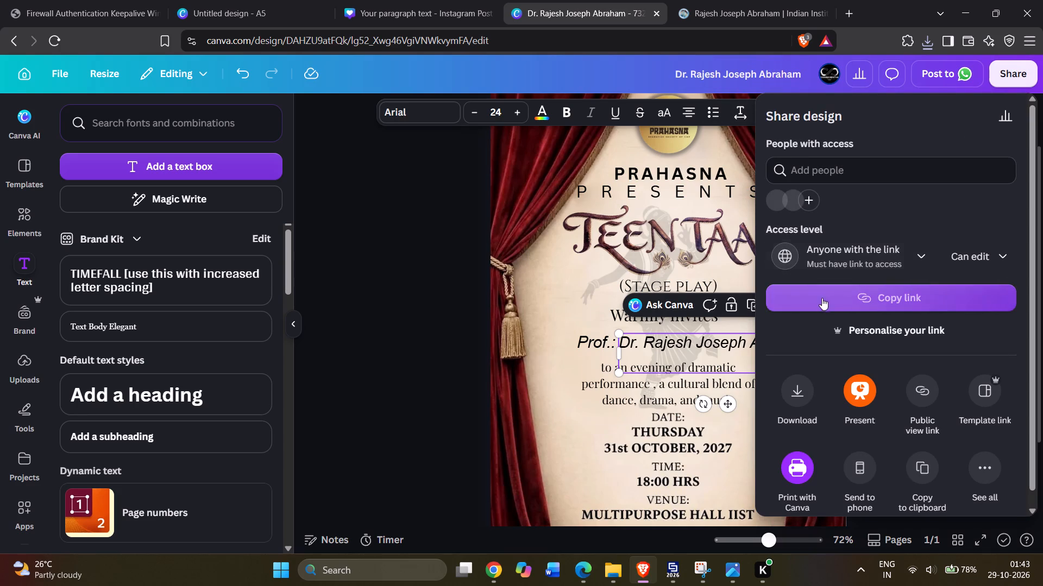
{"action": "left_click", "coordinate": [789, 393]}
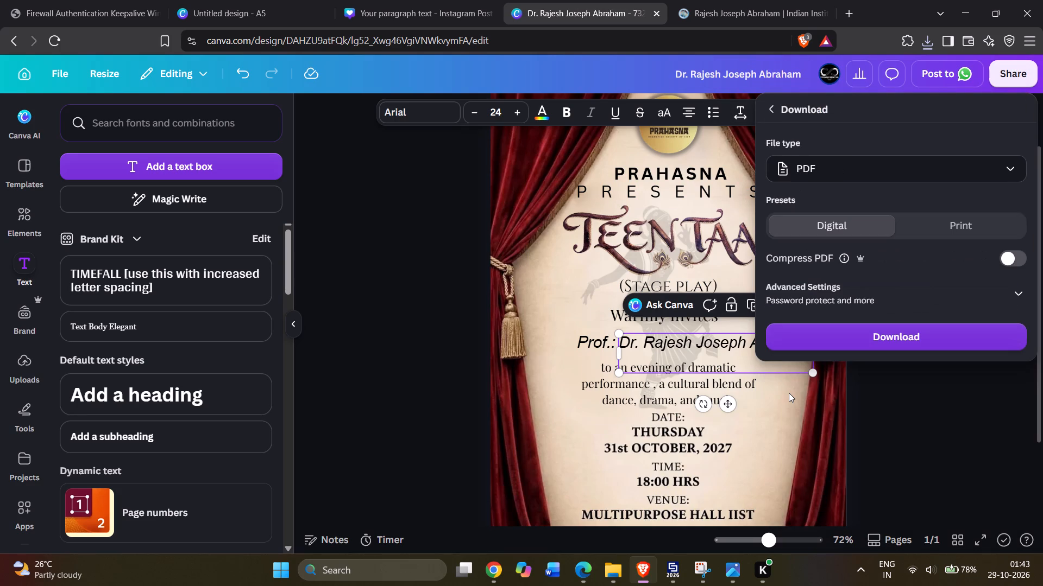
{"action": "left_click", "coordinate": [846, 347]}
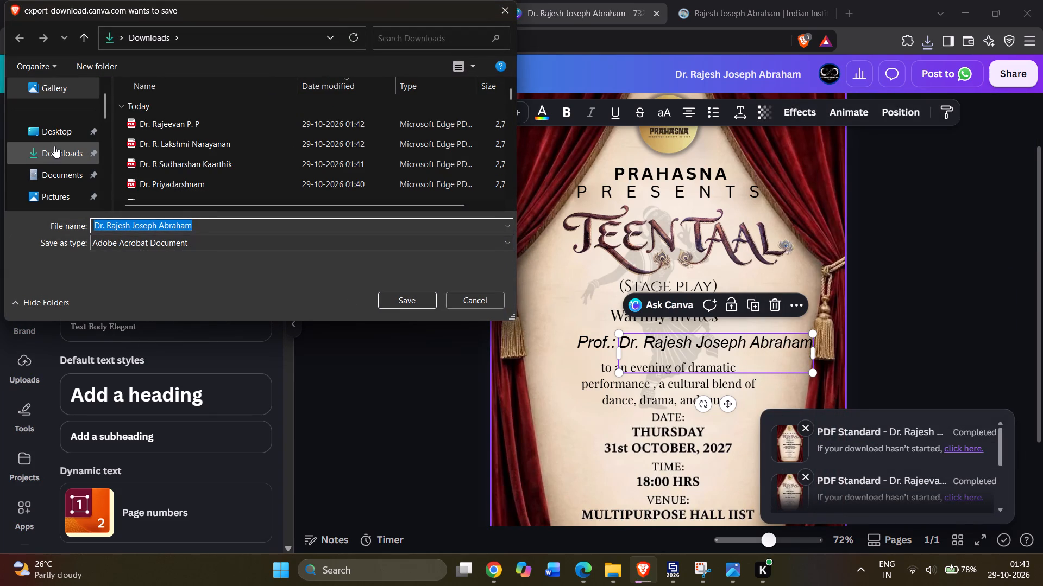
{"action": "left_click", "coordinate": [54, 146]}
{"action": "left_click", "coordinate": [402, 293]}
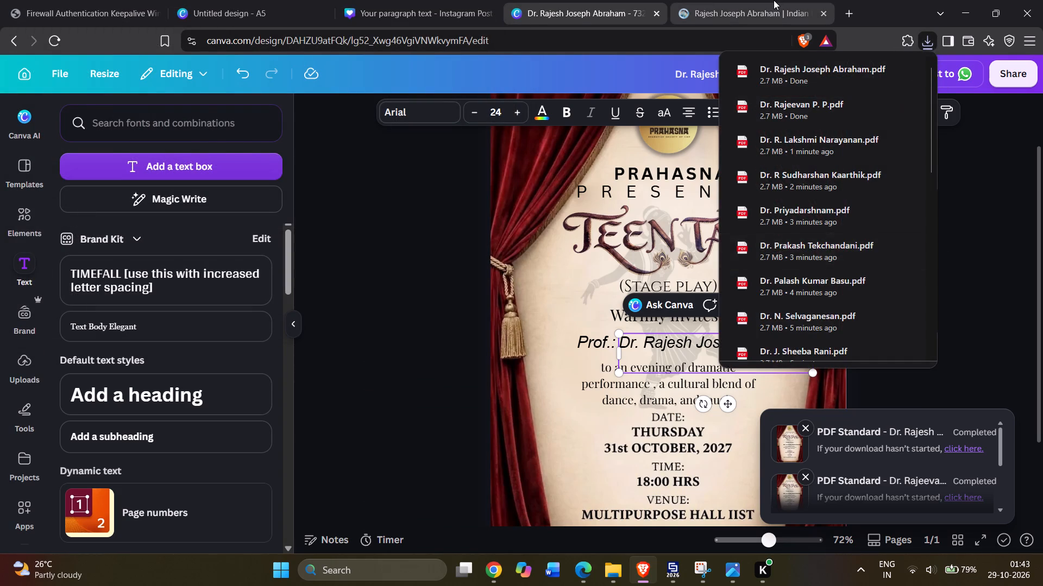
Go back to the Avionics faculty list, open the fourth professor's profile in the last row and copy the name heading.
{"action": "left_click", "coordinate": [774, 0]}
{"action": "left_click", "coordinate": [9, 42]}
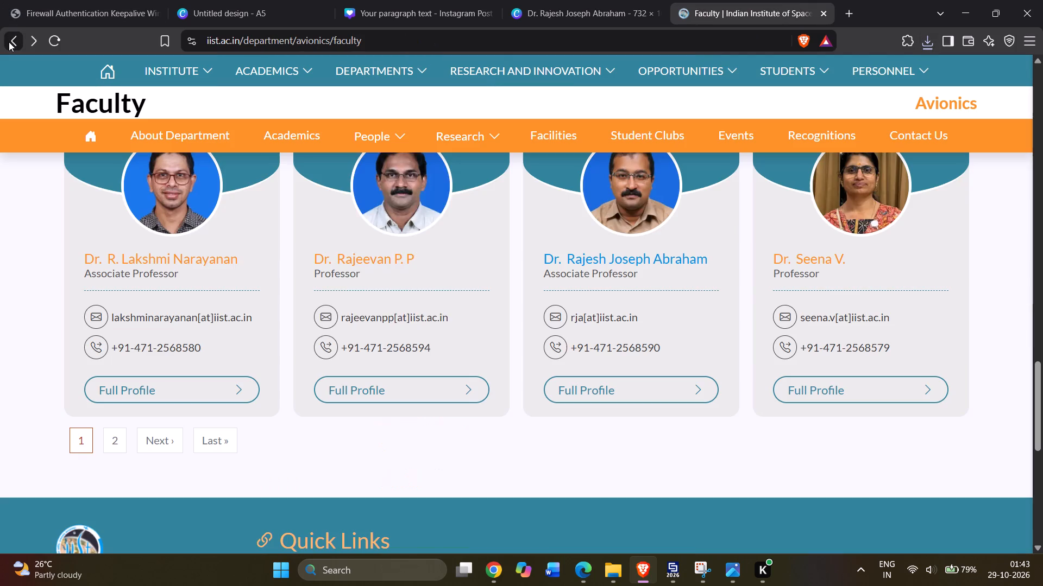
{"action": "scroll", "coordinate": [768, 228], "scroll_direction": "up", "scroll_amount": 1}
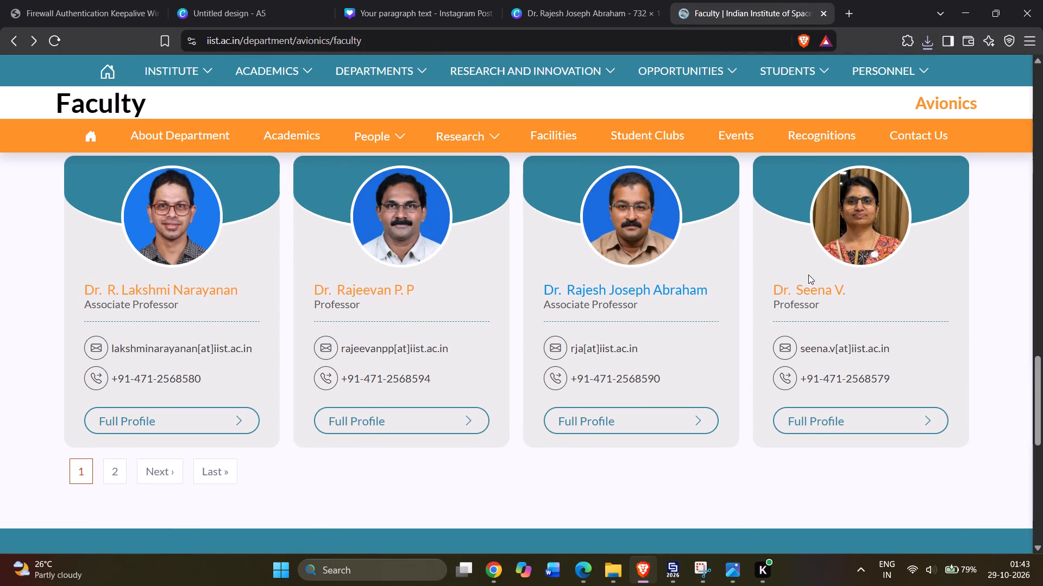
{"action": "left_click", "coordinate": [851, 252]}
{"action": "scroll", "coordinate": [468, 374], "scroll_direction": "down", "scroll_amount": 1}
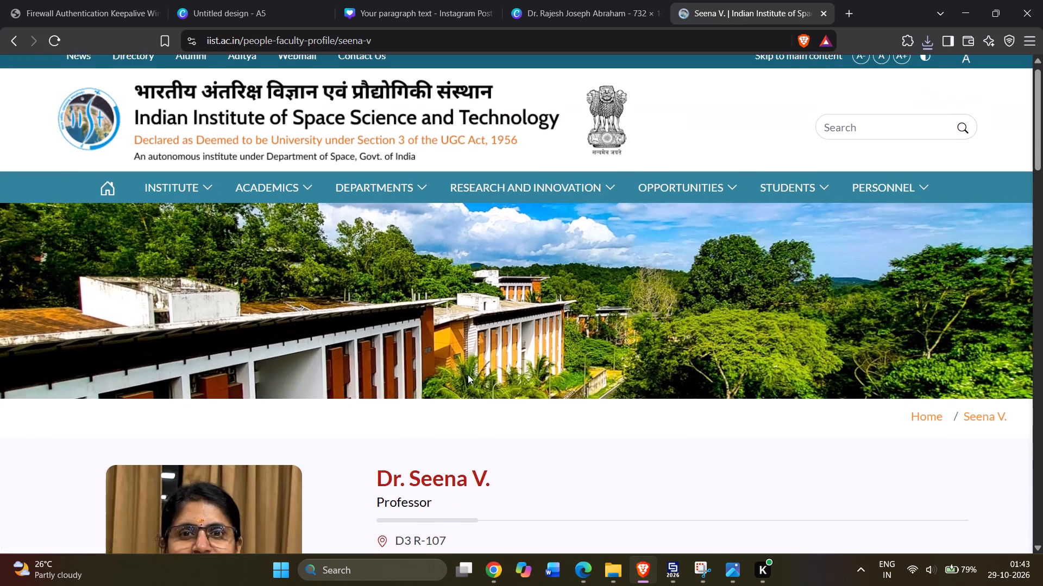
{"action": "scroll", "coordinate": [468, 374], "scroll_direction": "down", "scroll_amount": 1}
{"action": "left_click_drag", "start_coordinate": [373, 362], "coordinate": [525, 377]}
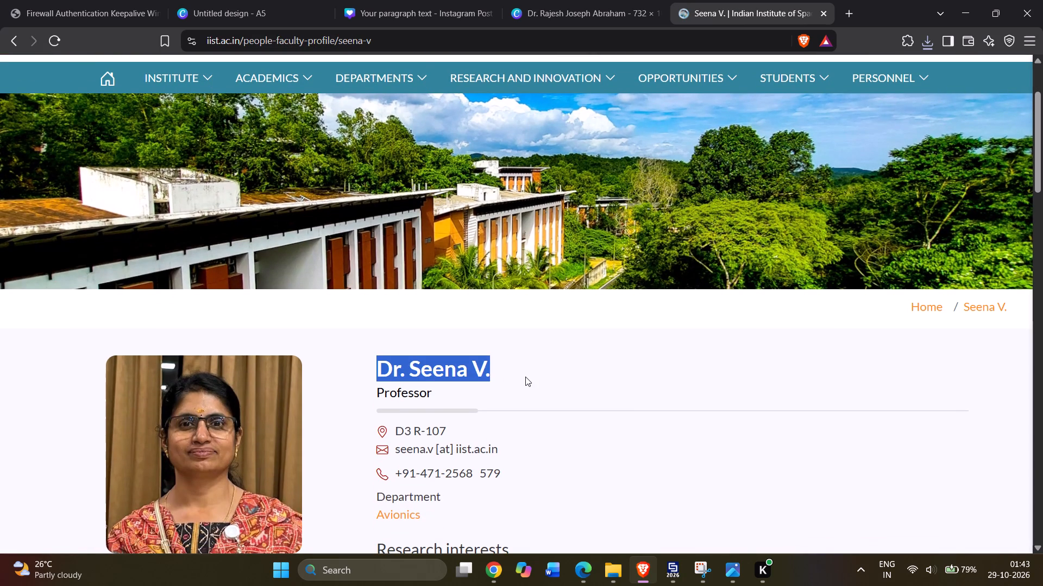
{"action": "key", "text": "ctrl+c"}
Switch back to the Canva invitation, replace the invitee's name with the copied one and move it close beside the "Prof.:" label.
{"action": "left_click", "coordinate": [555, 0]}
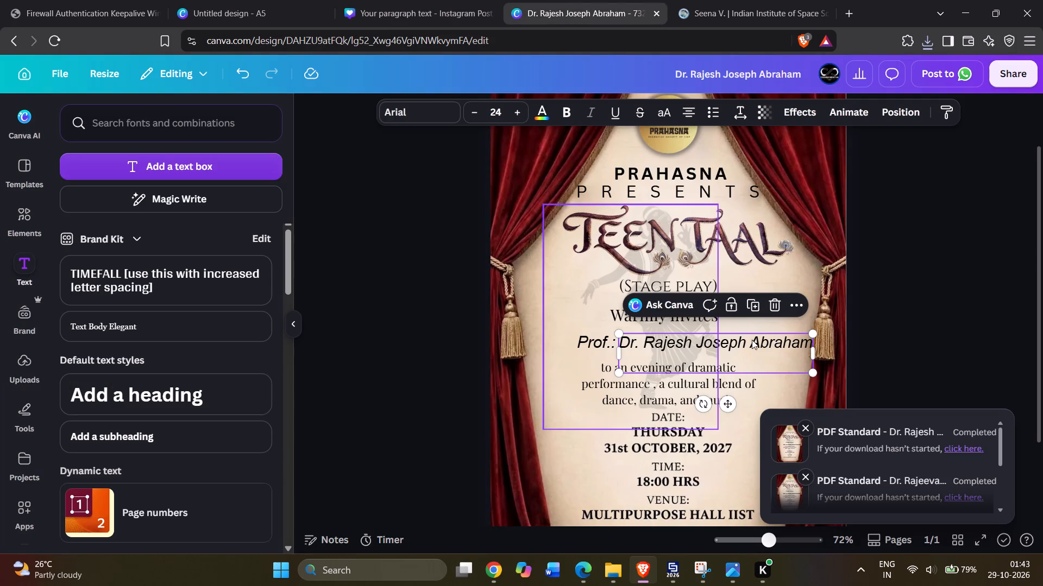
{"action": "triple_click", "coordinate": [751, 339]}
{"action": "key", "text": "ctrl+v"}
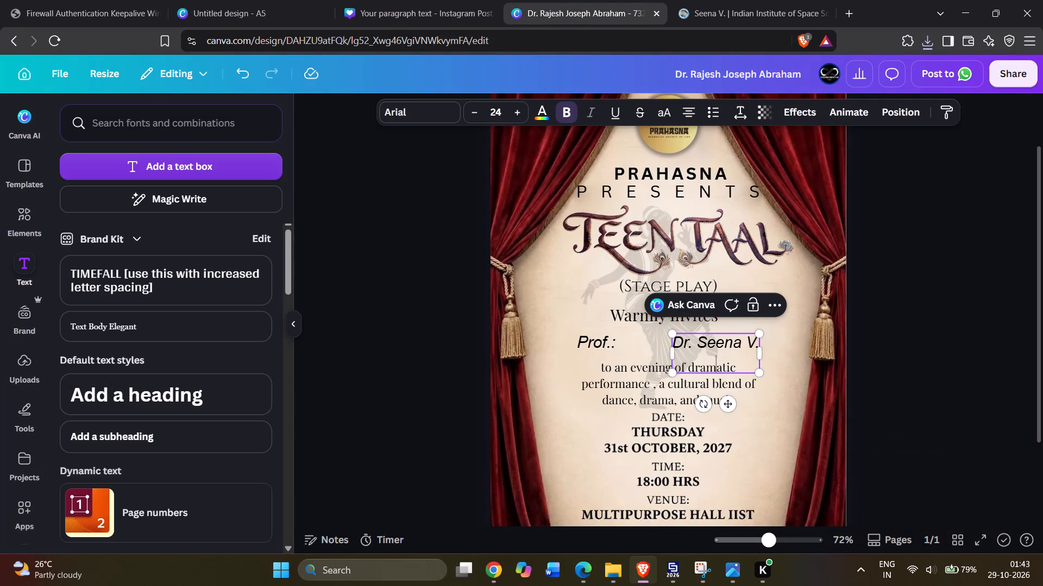
{"action": "left_click_drag", "start_coordinate": [730, 406], "coordinate": [693, 405]}
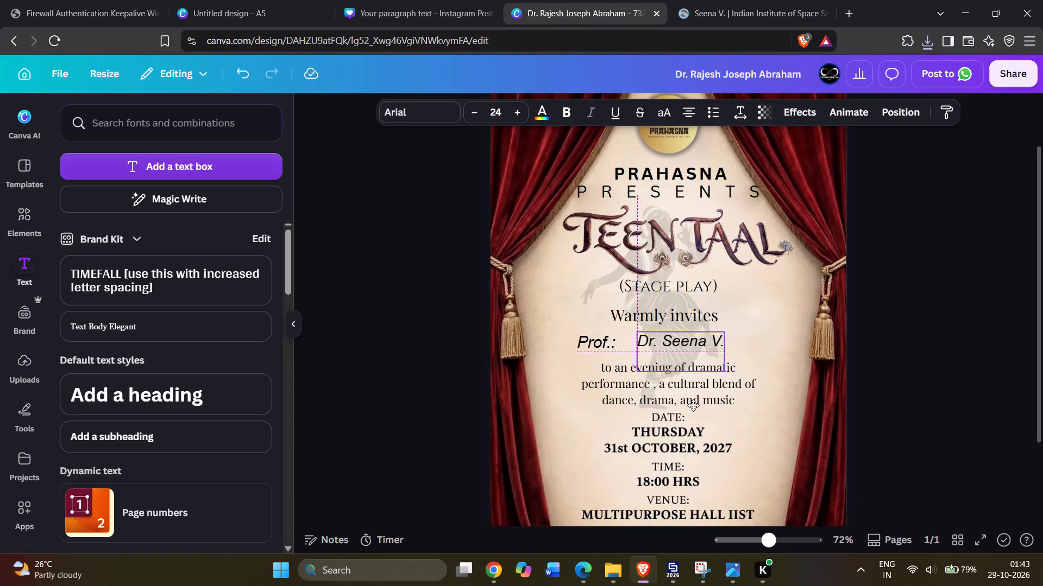
{"action": "left_click_drag", "start_coordinate": [693, 405], "coordinate": [684, 407]}
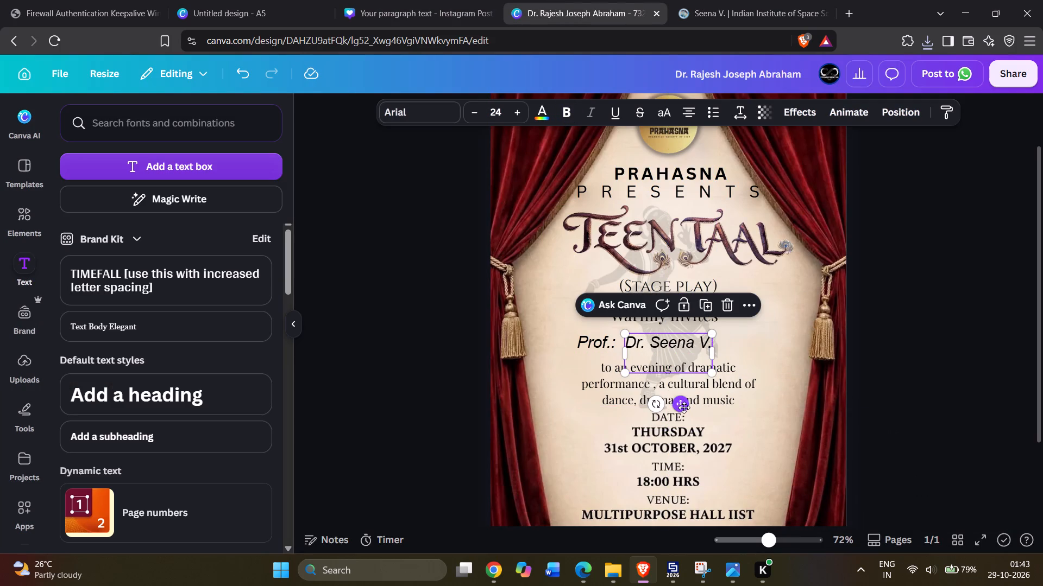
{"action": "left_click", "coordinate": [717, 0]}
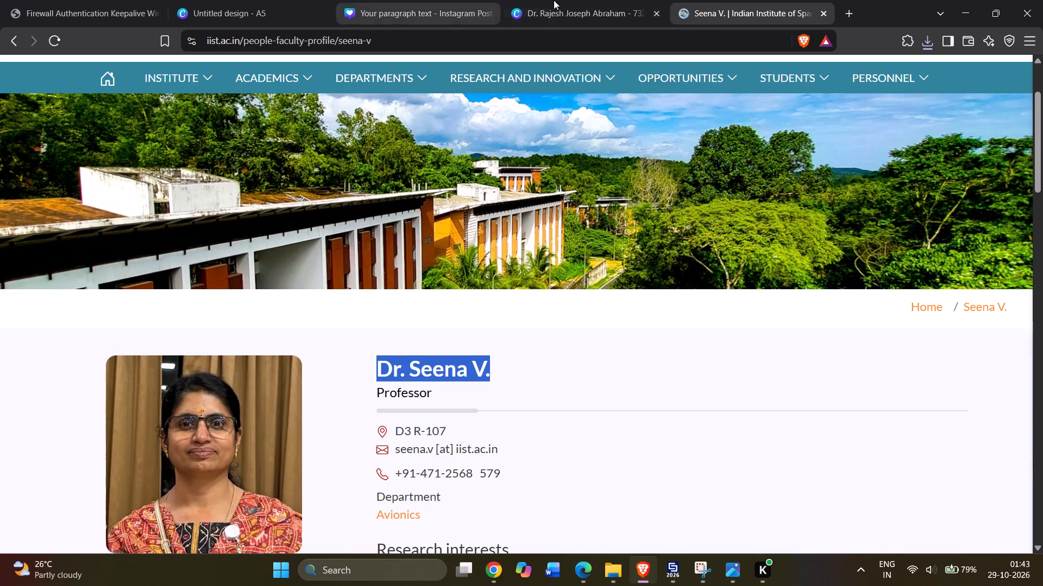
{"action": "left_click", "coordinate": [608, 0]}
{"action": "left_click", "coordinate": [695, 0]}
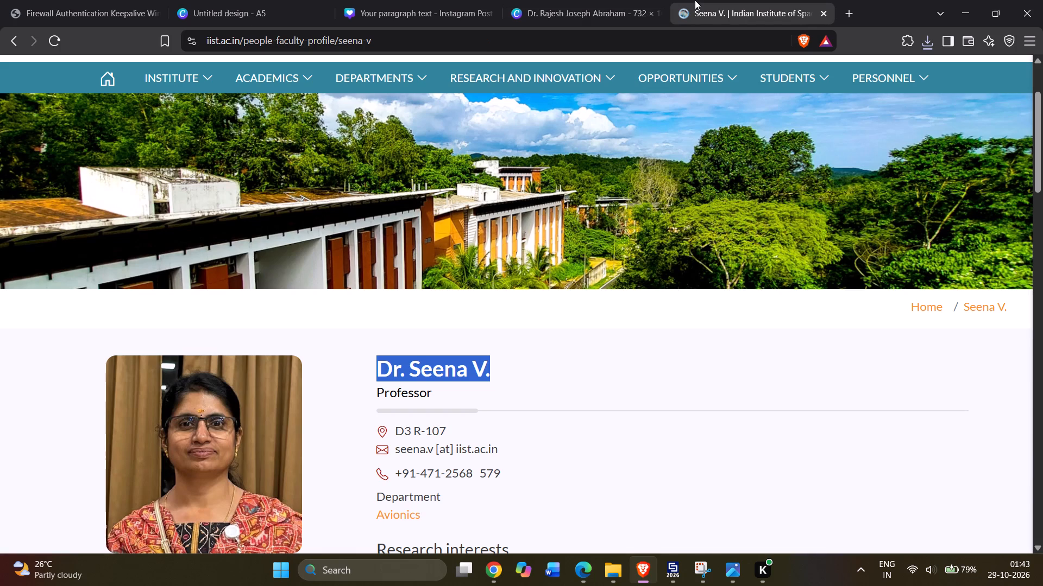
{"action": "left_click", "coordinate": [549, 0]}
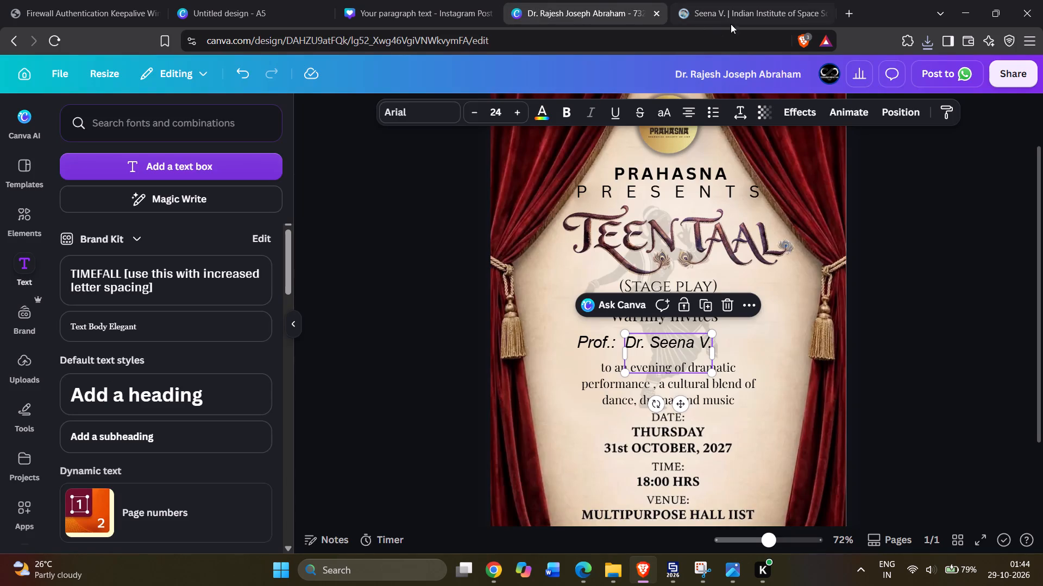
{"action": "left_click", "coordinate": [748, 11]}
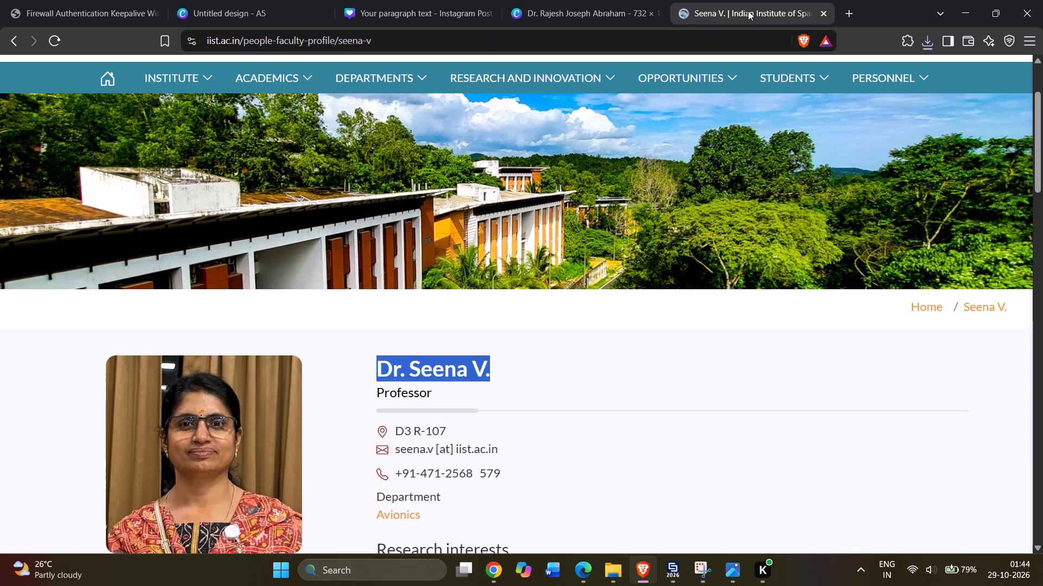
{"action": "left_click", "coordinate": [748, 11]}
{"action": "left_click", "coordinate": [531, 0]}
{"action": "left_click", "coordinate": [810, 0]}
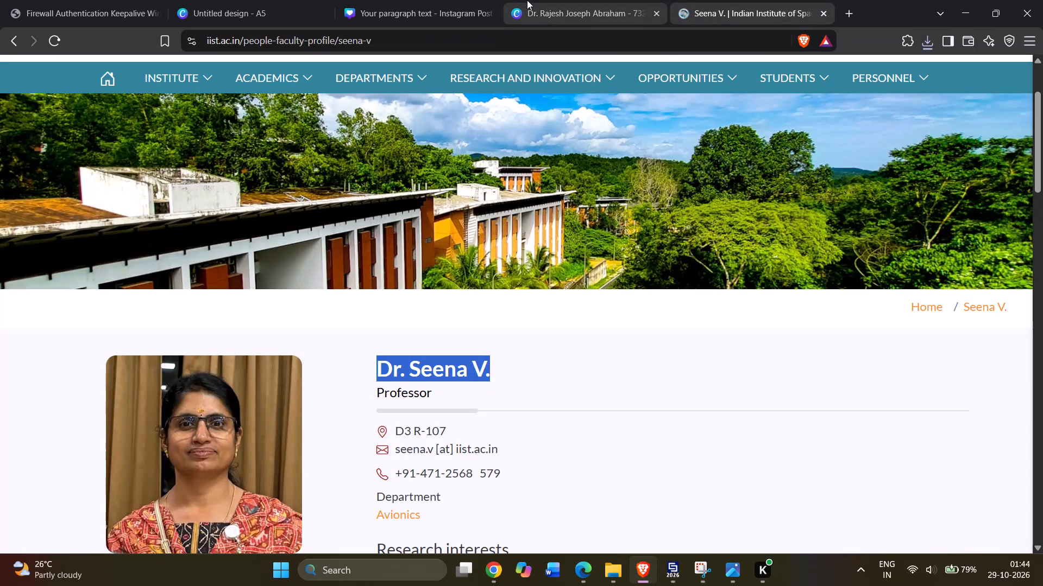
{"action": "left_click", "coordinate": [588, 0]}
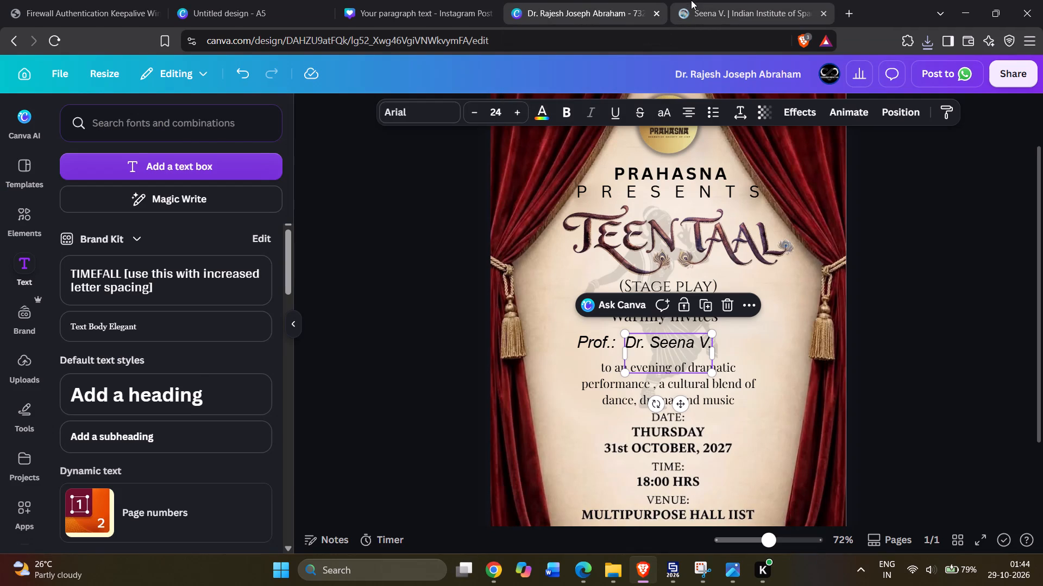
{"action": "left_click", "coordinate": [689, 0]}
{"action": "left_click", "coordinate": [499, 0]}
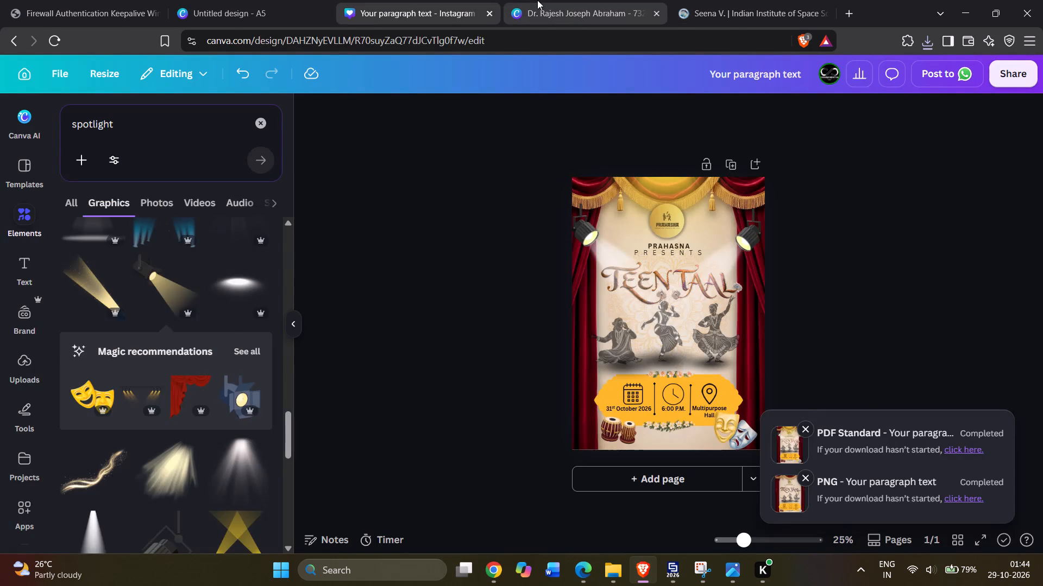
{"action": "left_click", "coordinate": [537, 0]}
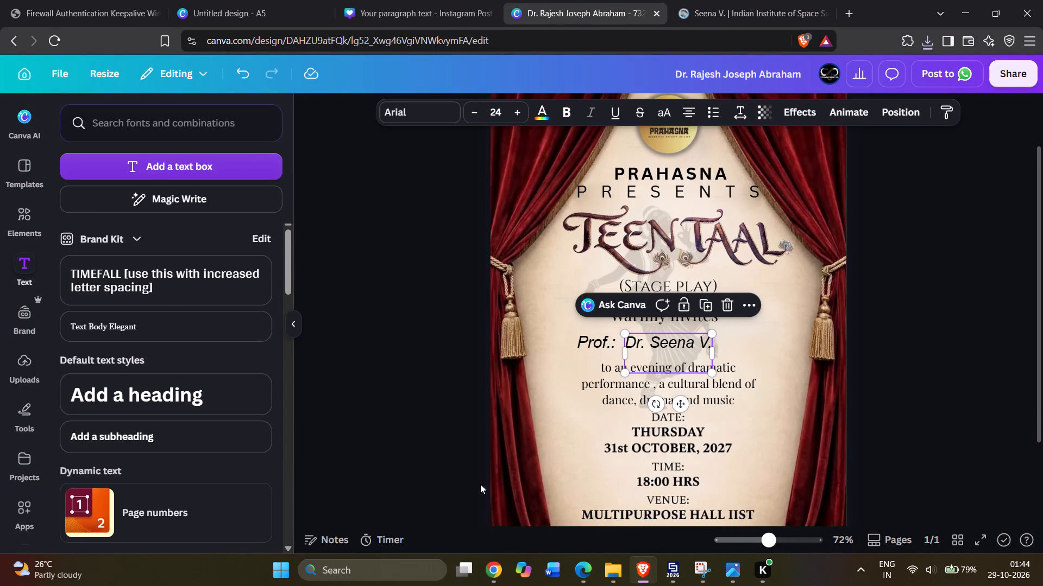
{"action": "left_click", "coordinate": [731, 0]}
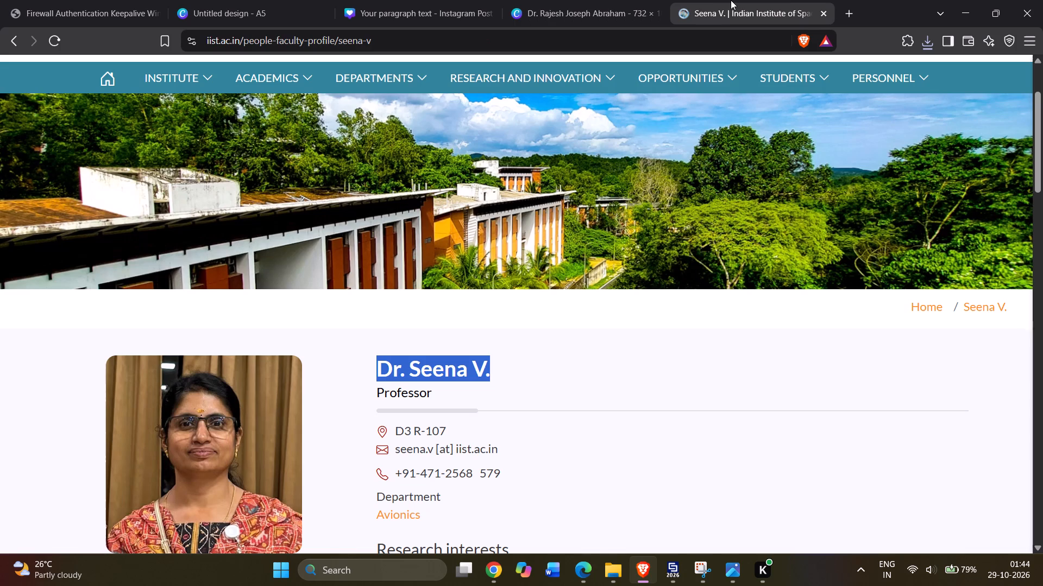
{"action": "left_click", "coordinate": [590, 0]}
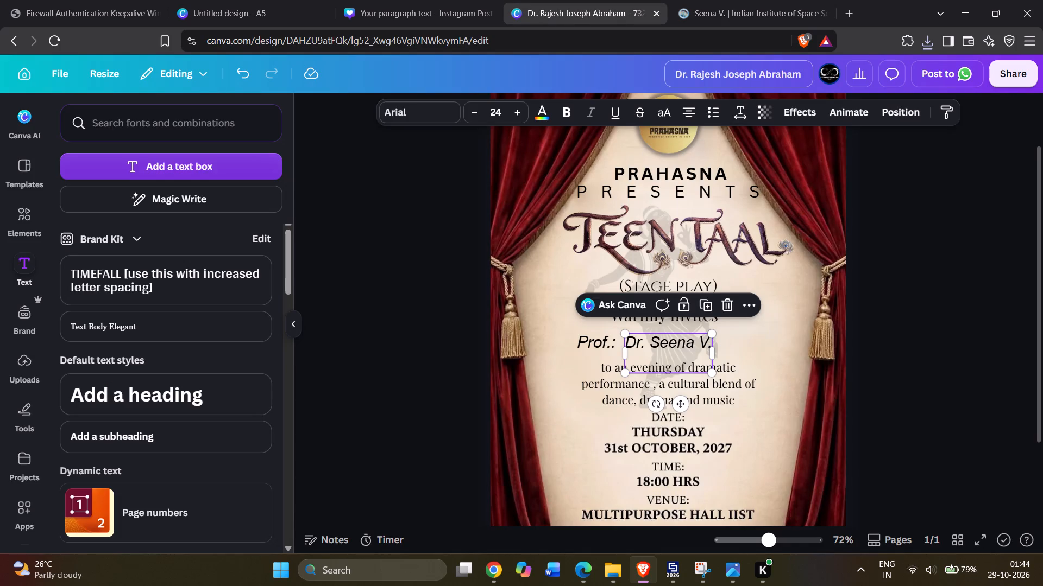
Rename the design with the same copied professor's name.
{"action": "triple_click", "coordinate": [749, 72]}
{"action": "key", "text": "ctrl+v"}
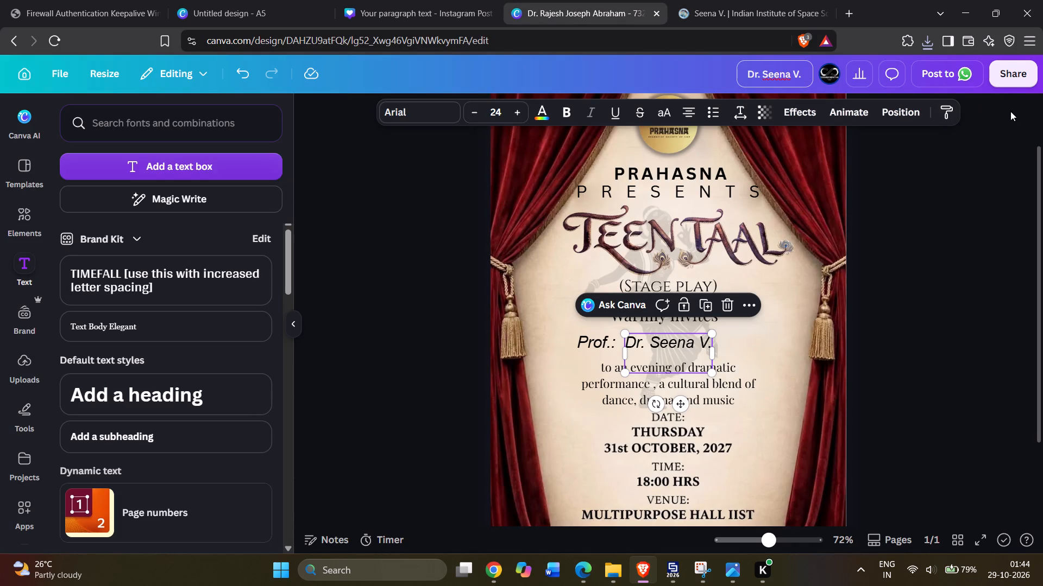
Download the invitation as a PDF with the Digital preset and save it in Downloads under the professor's name.
{"action": "left_click", "coordinate": [1014, 81]}
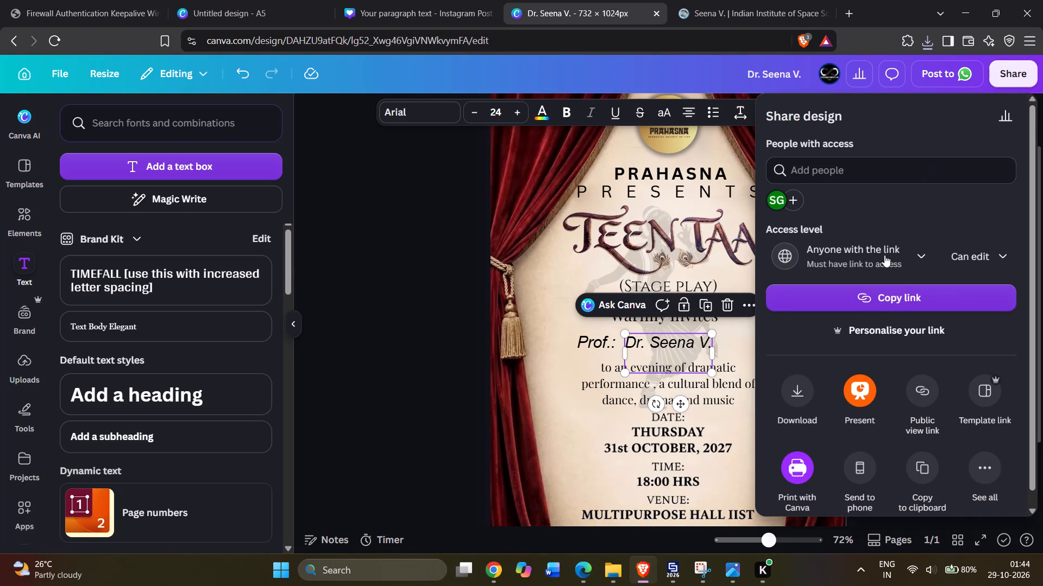
{"action": "left_click", "coordinate": [799, 384]}
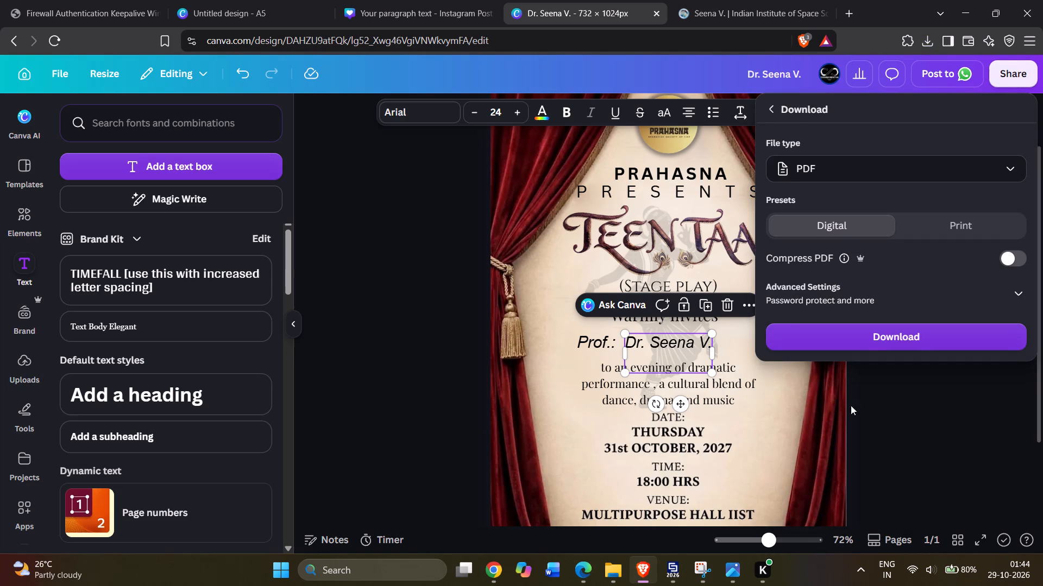
{"action": "left_click", "coordinate": [870, 336]}
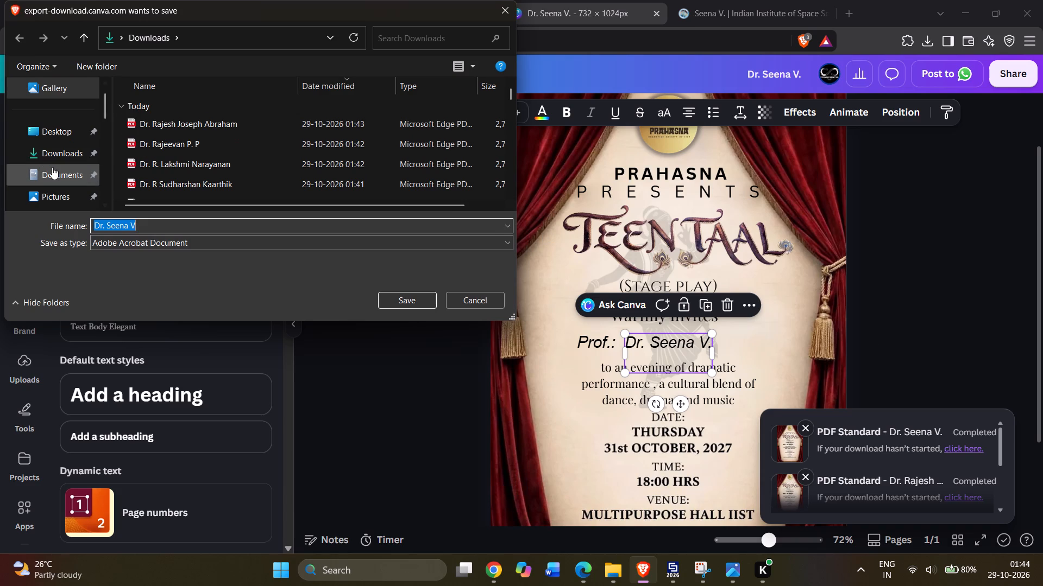
{"action": "left_click", "coordinate": [76, 146]}
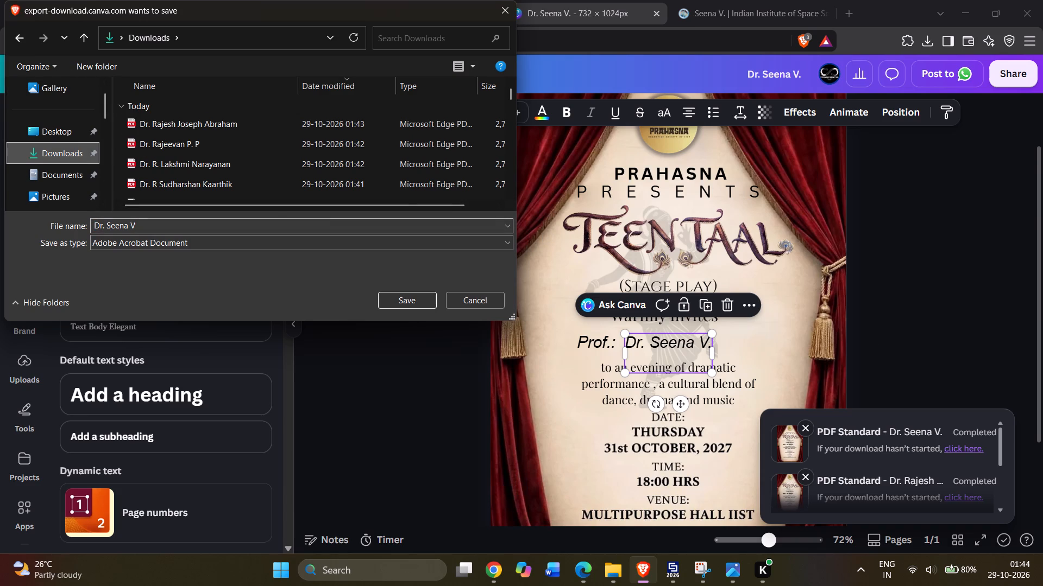
{"action": "left_click", "coordinate": [392, 298]}
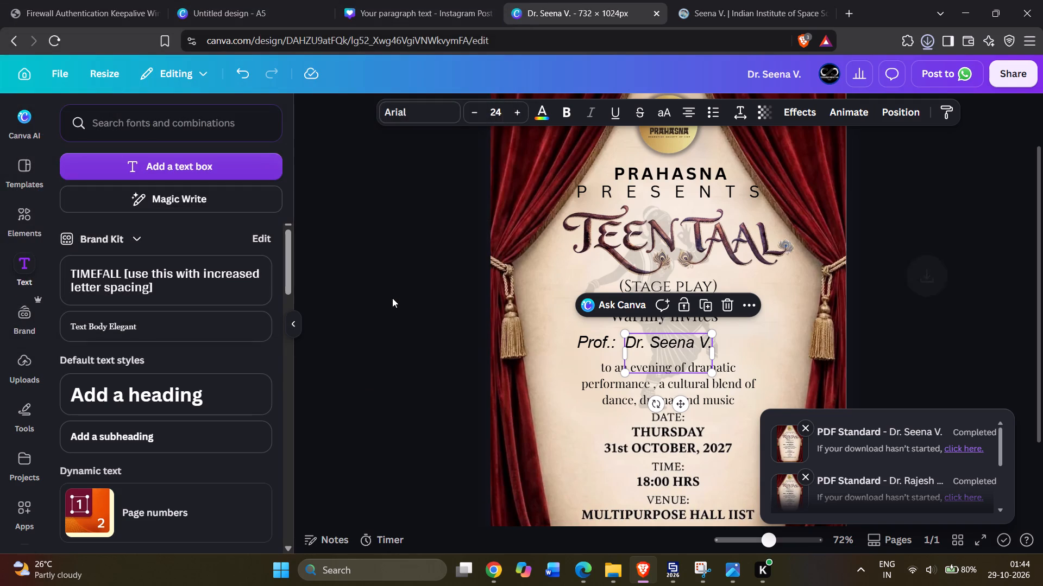
Return to the Avionics faculty list, go to its second page, open the first faculty member's profile and copy the name heading.
{"action": "left_click", "coordinate": [706, 0]}
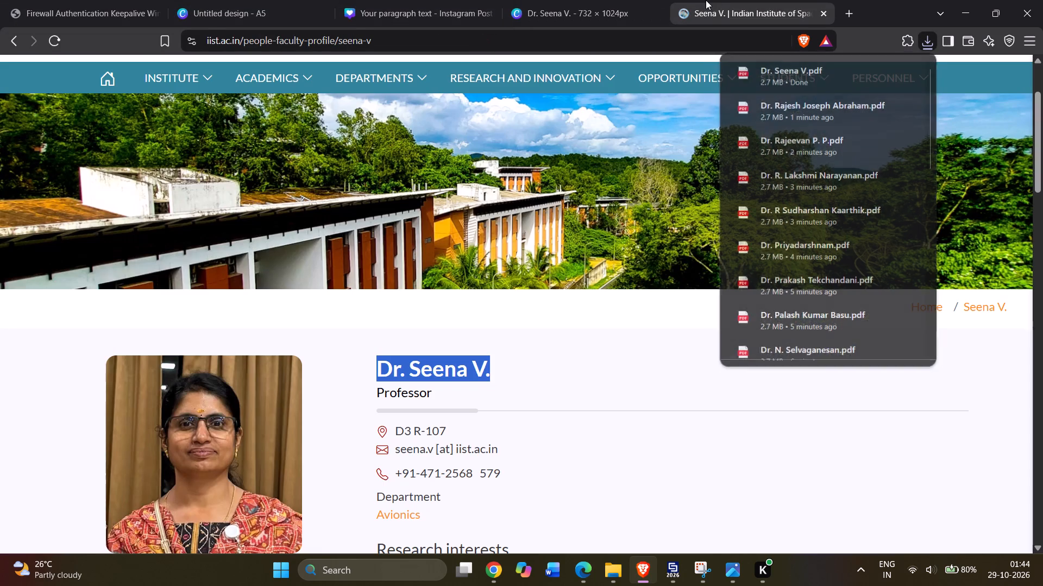
{"action": "left_click", "coordinate": [8, 35]}
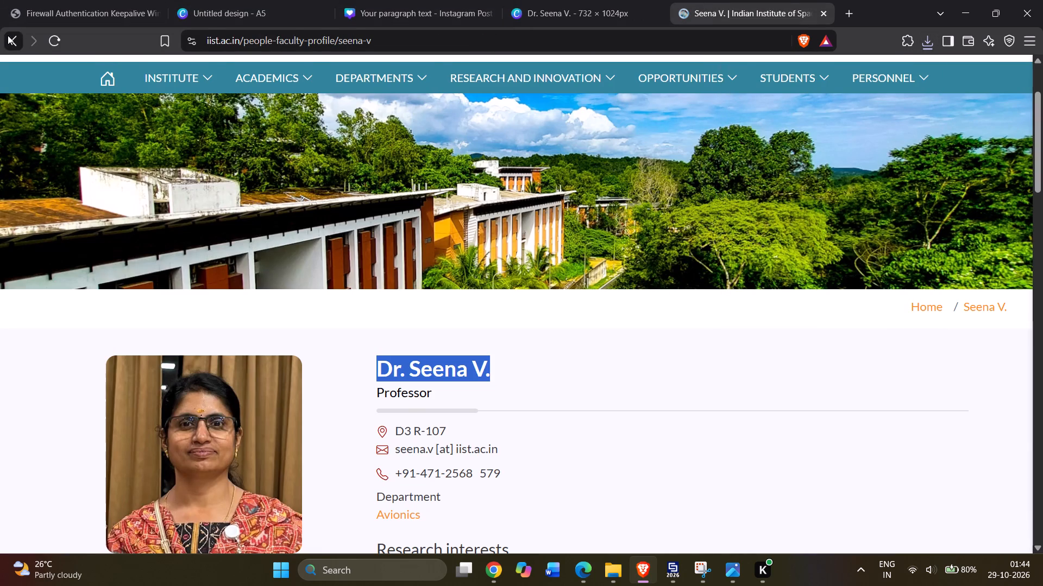
{"action": "scroll", "coordinate": [416, 168], "scroll_direction": "down", "scroll_amount": 1}
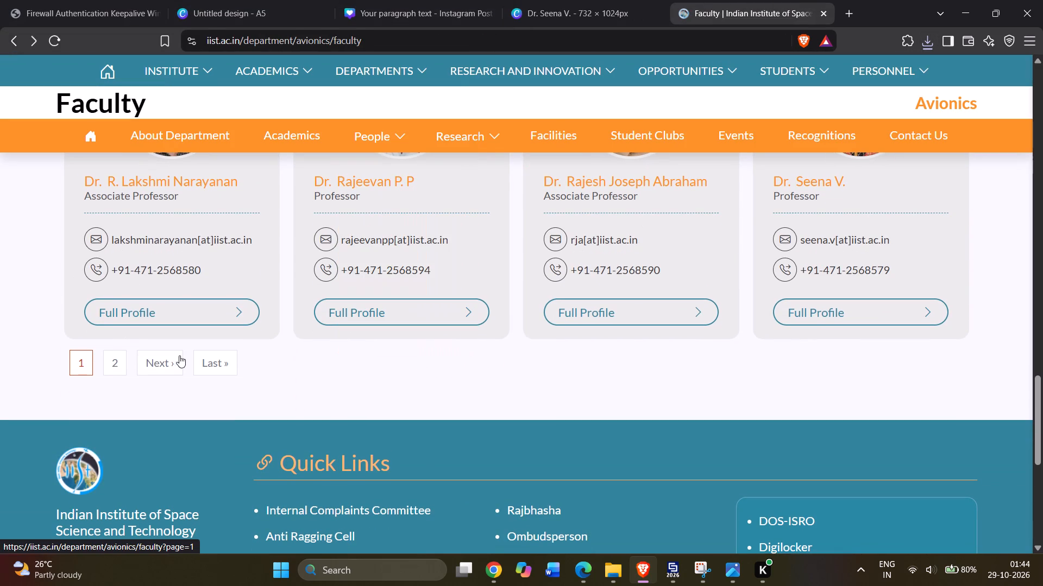
{"action": "left_click", "coordinate": [165, 361]}
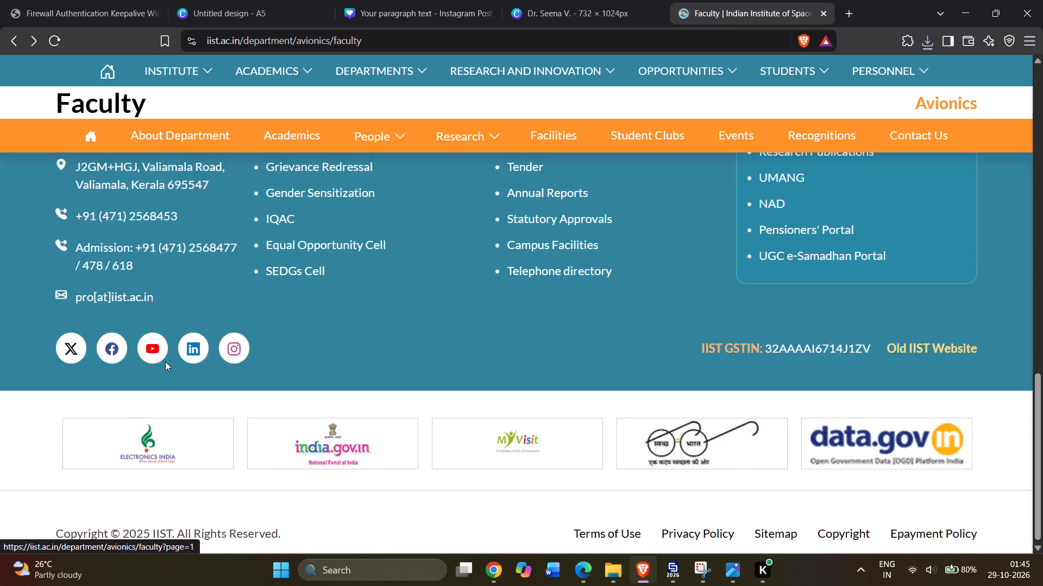
{"action": "scroll", "coordinate": [286, 379], "scroll_direction": "up", "scroll_amount": 2}
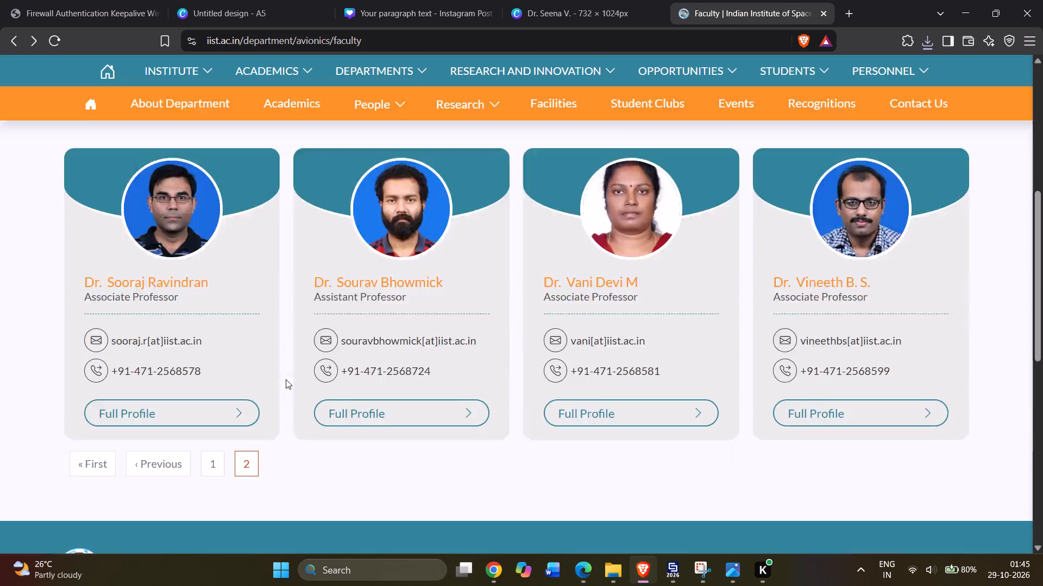
{"action": "scroll", "coordinate": [286, 379], "scroll_direction": "up", "scroll_amount": 1}
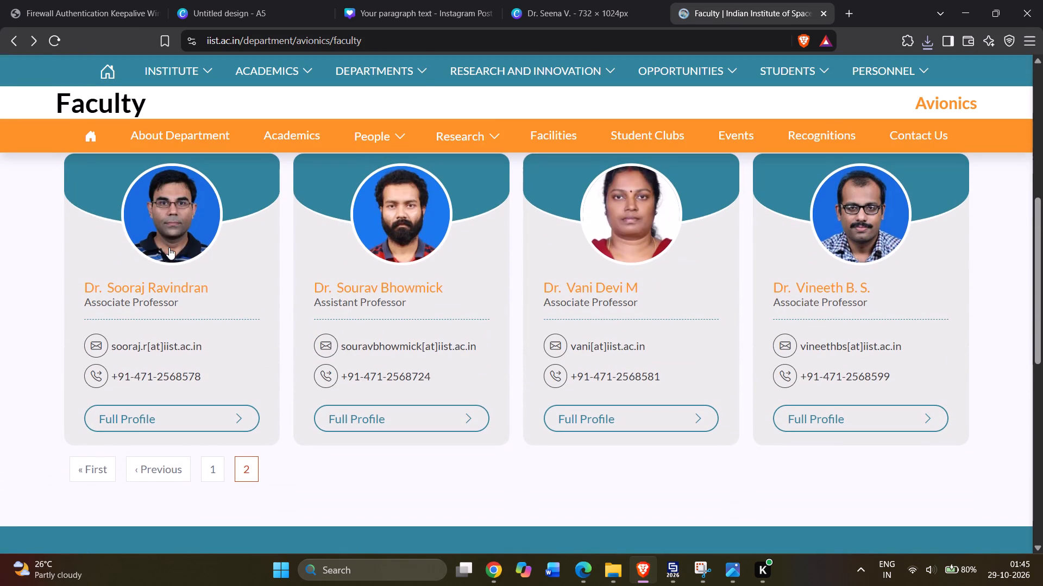
{"action": "left_click", "coordinate": [168, 243]}
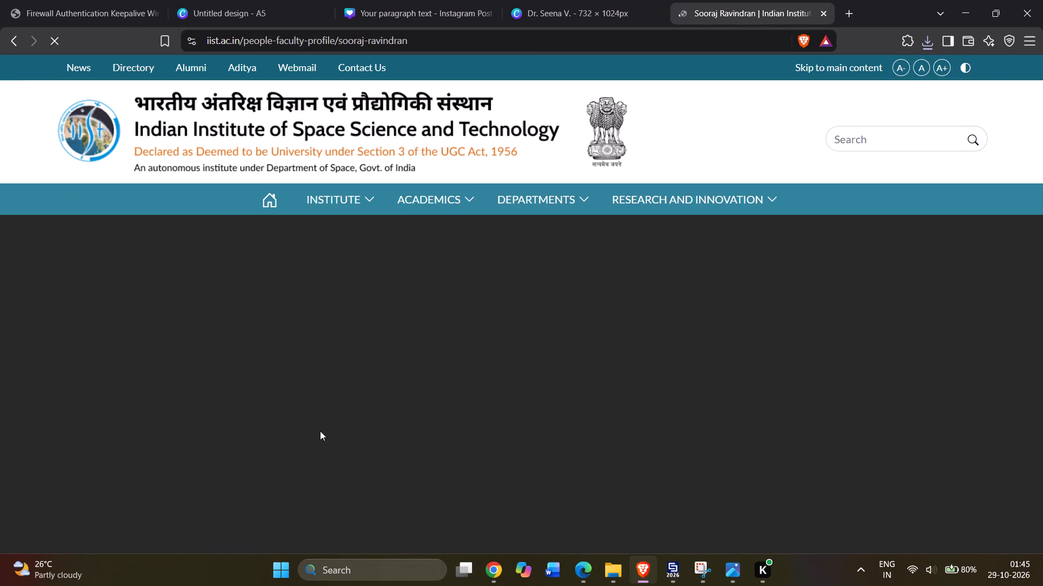
{"action": "scroll", "coordinate": [316, 304], "scroll_direction": "down", "scroll_amount": 2}
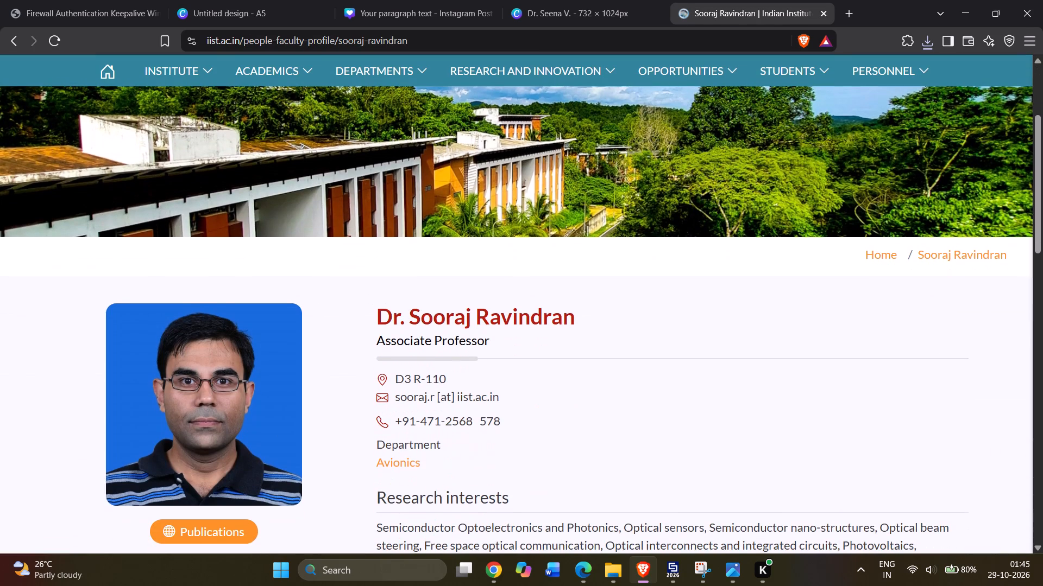
{"action": "left_click_drag", "start_coordinate": [377, 313], "coordinate": [578, 322]}
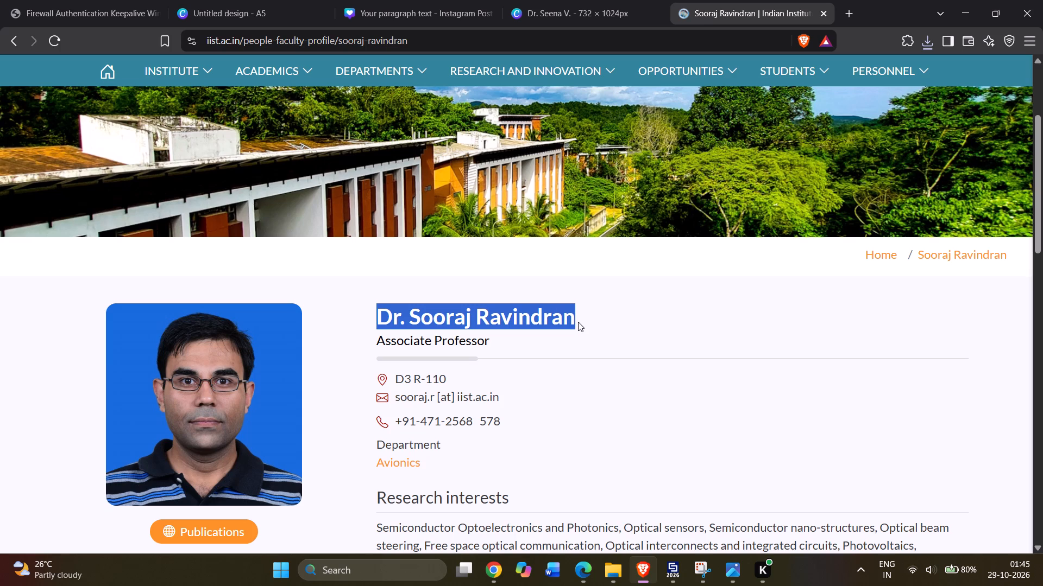
{"action": "left_click_drag", "start_coordinate": [578, 322], "coordinate": [584, 324]}
{"action": "key", "text": "ctrl+c"}
Replace the invitee's name on the Canva invitation with the copied name and shift it clear of the "Prof.:" label.
{"action": "left_click", "coordinate": [654, 0]}
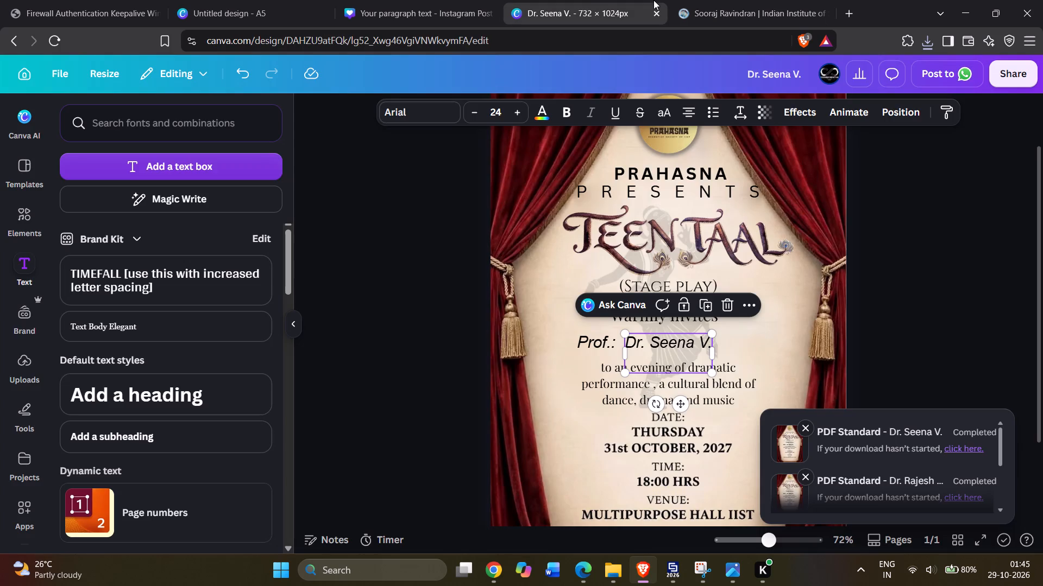
{"action": "triple_click", "coordinate": [673, 340]}
{"action": "key", "text": "ctrl+v"}
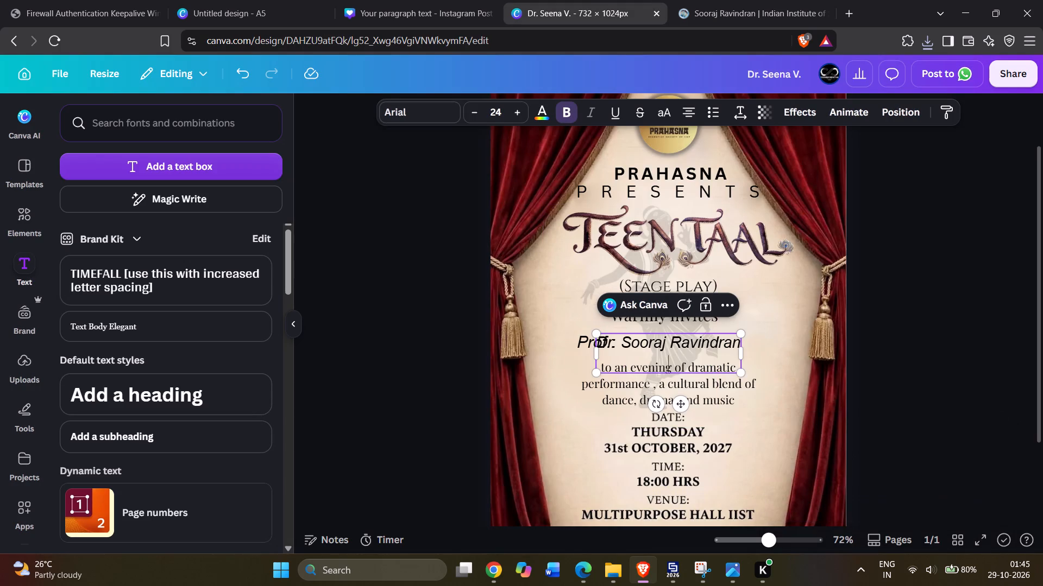
{"action": "left_click_drag", "start_coordinate": [682, 410], "coordinate": [701, 409]}
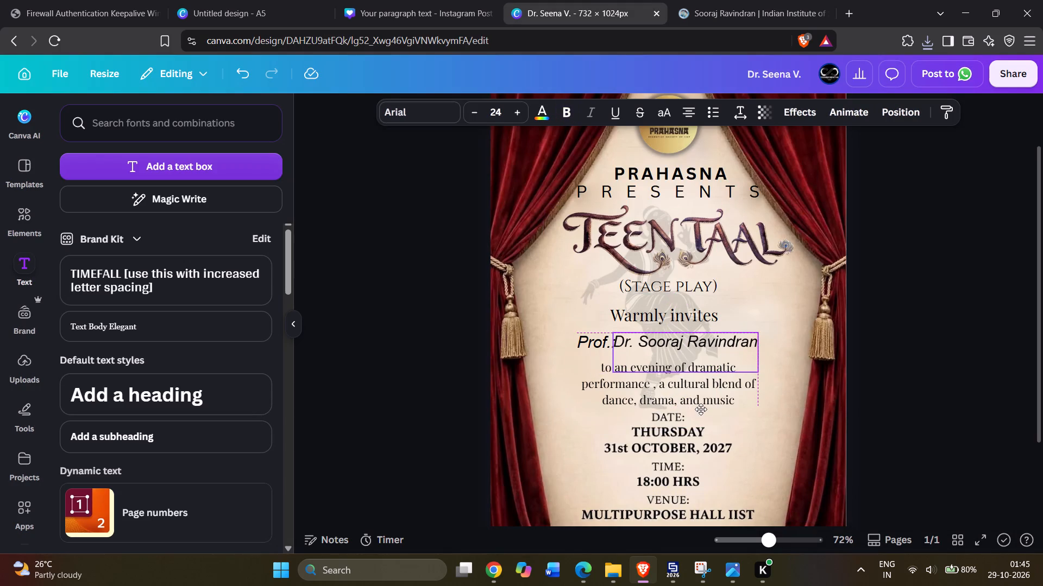
{"action": "left_click_drag", "start_coordinate": [701, 409], "coordinate": [707, 412]}
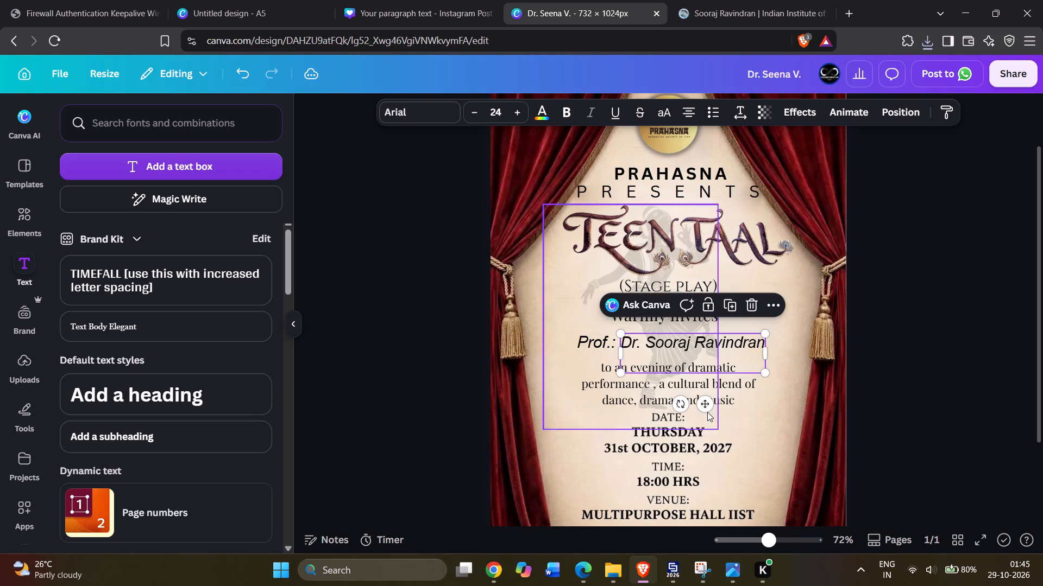
Rename the design with the newly copied faculty member's name.
{"action": "triple_click", "coordinate": [772, 84]}
{"action": "left_click", "coordinate": [772, 84]}
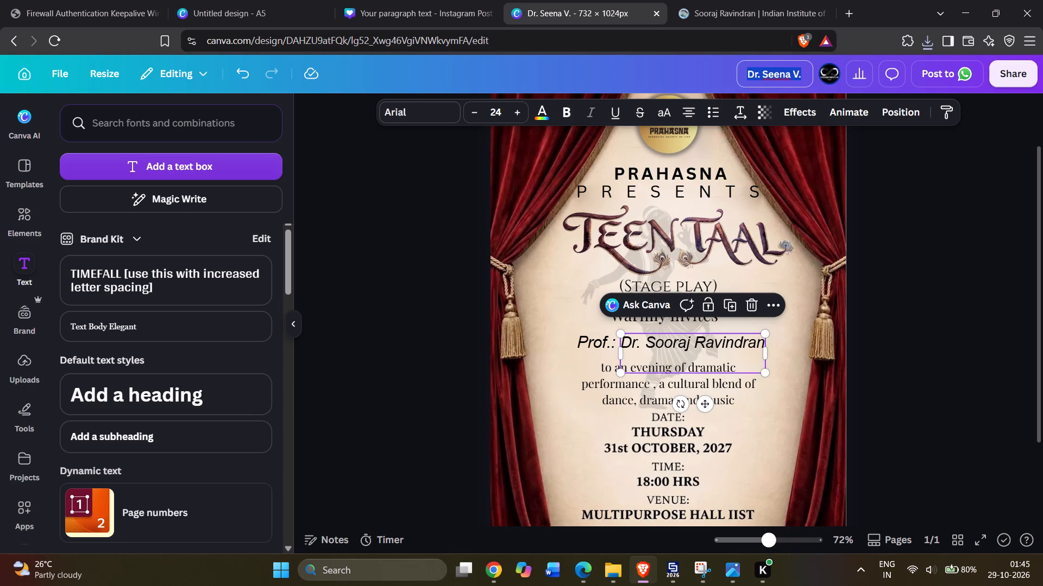
{"action": "key", "text": "ctrl+v"}
Download the invitation as a PDF with the Digital preset and save it in Downloads under the faculty member's name.
{"action": "left_click", "coordinate": [1002, 75]}
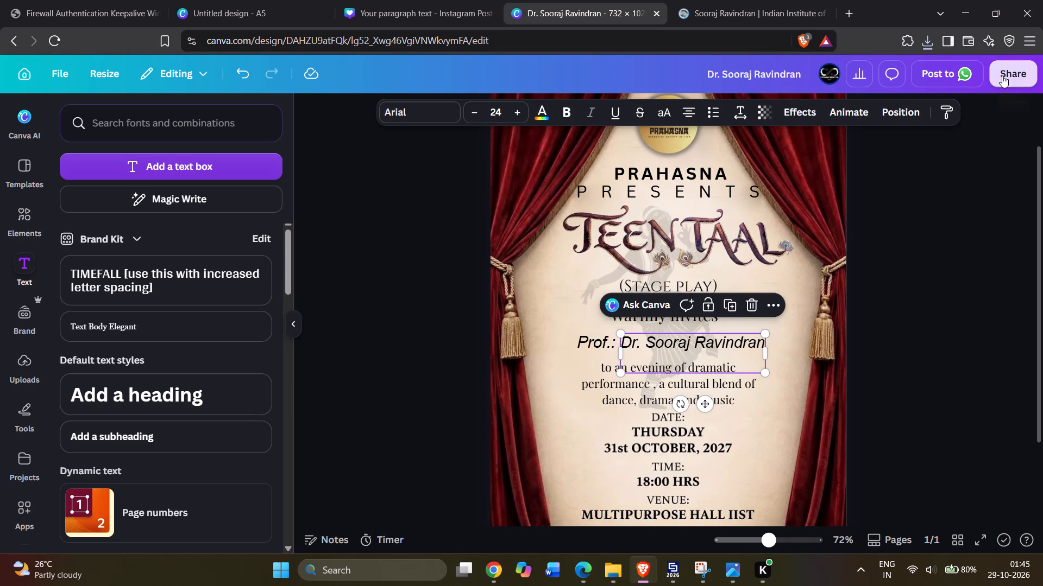
{"action": "left_click", "coordinate": [799, 410]}
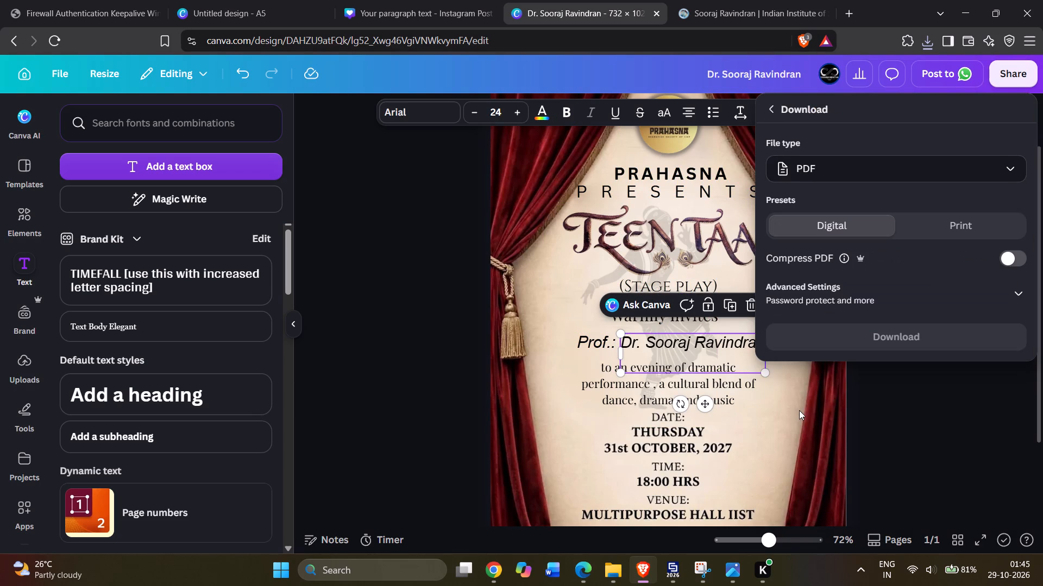
{"action": "left_click", "coordinate": [851, 347]}
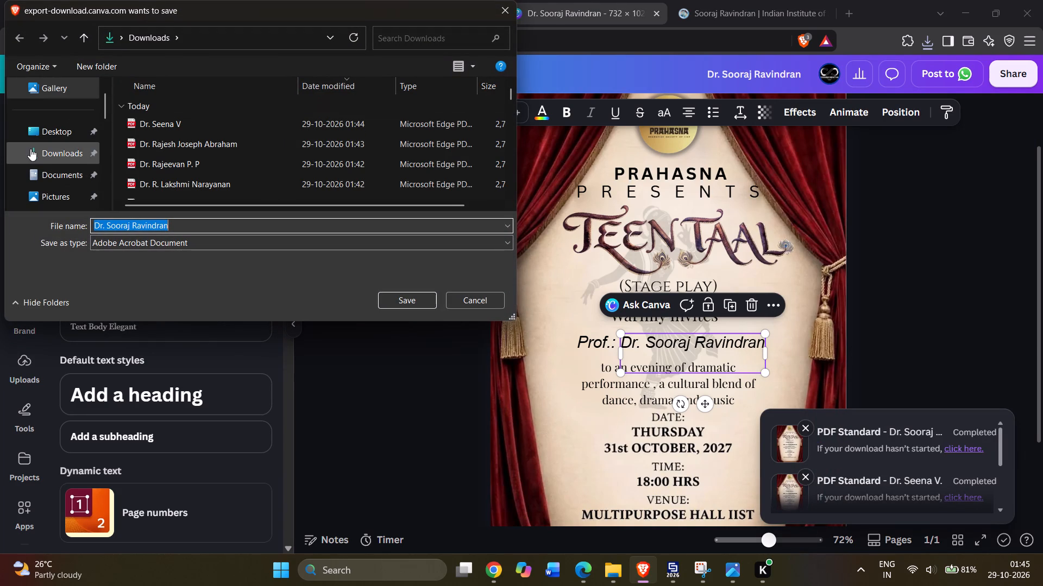
{"action": "left_click", "coordinate": [91, 150]}
{"action": "left_click", "coordinate": [416, 297]}
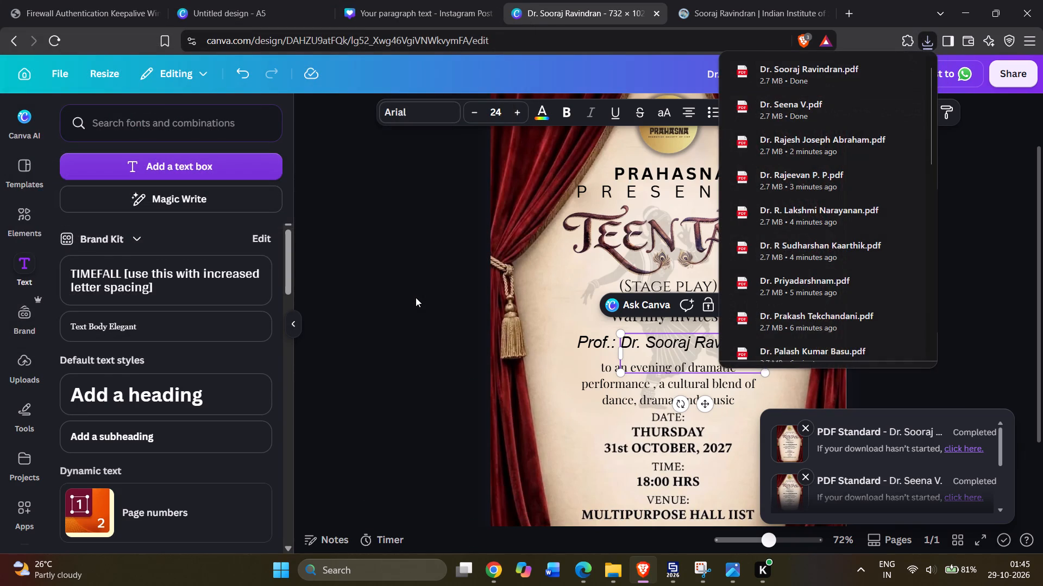
Return to the Avionics faculty list, open the second faculty member's profile on page 2 and copy the name heading.
{"action": "left_click", "coordinate": [713, 0]}
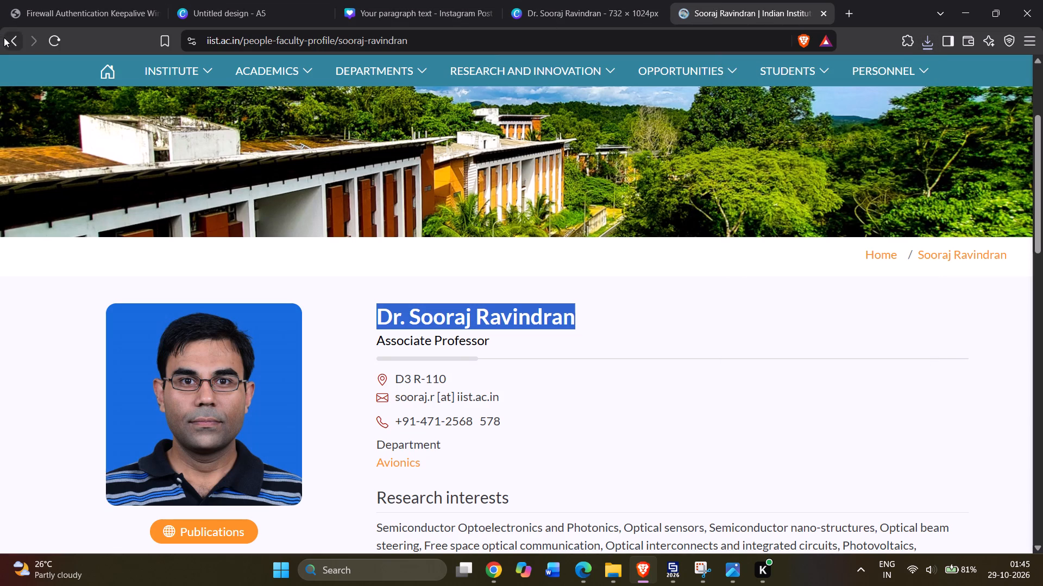
{"action": "left_click", "coordinate": [4, 37]}
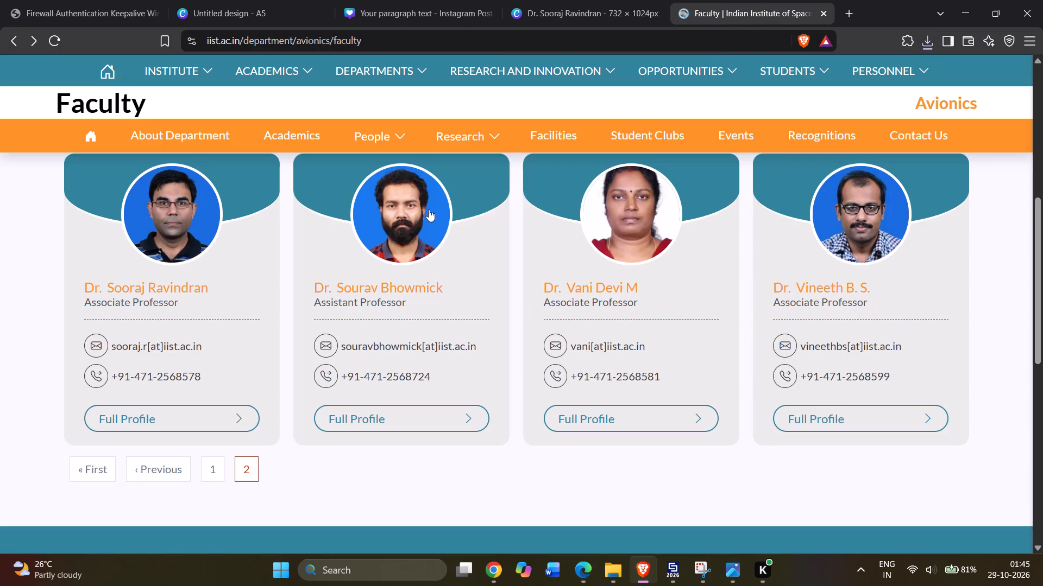
{"action": "left_click", "coordinate": [426, 211]}
{"action": "scroll", "coordinate": [447, 453], "scroll_direction": "down", "scroll_amount": 1}
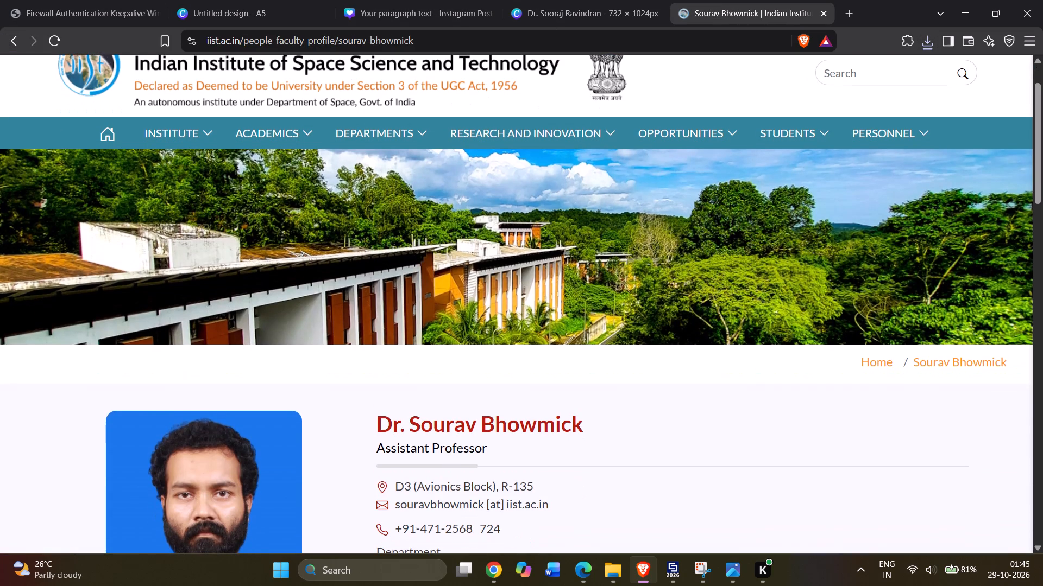
{"action": "left_click_drag", "start_coordinate": [378, 423], "coordinate": [630, 420]}
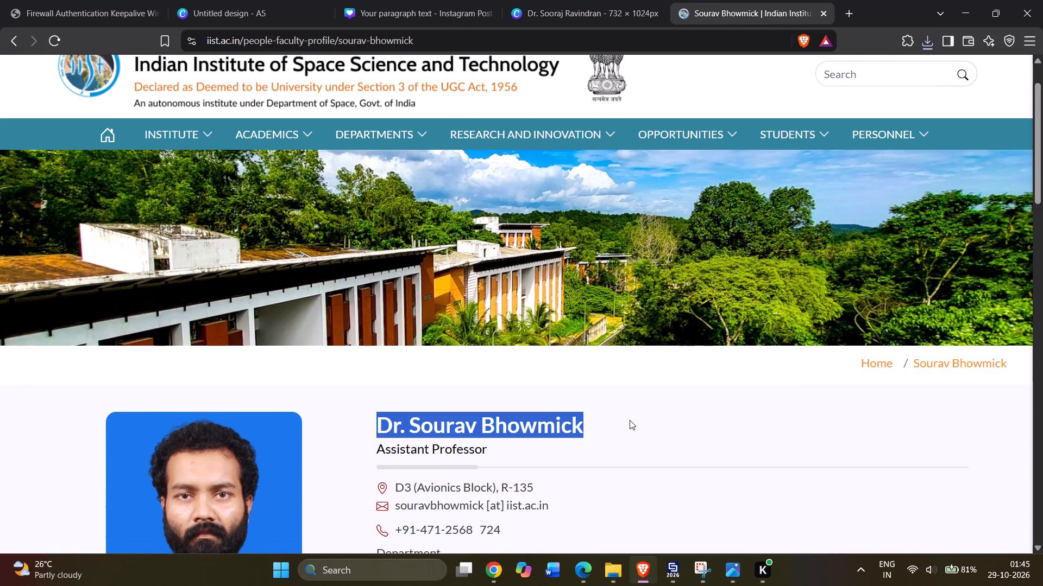
{"action": "key", "text": "ctrl+c"}
Replace the invitee's name after "Prof.:" on the Canva invitation with the copied name.
{"action": "left_click", "coordinate": [502, 0]}
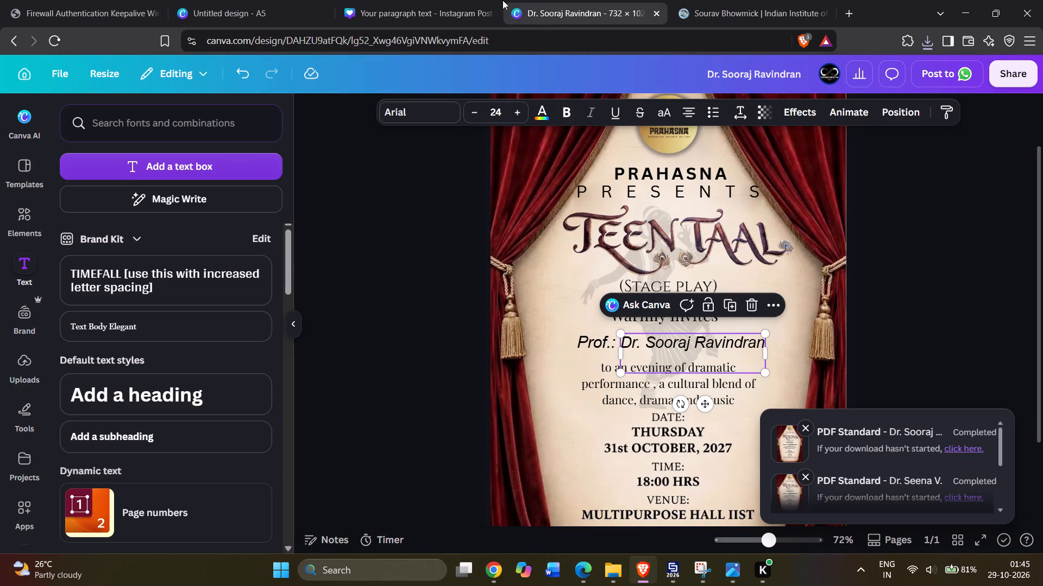
{"action": "triple_click", "coordinate": [737, 340]}
{"action": "key", "text": "ctrl+v"}
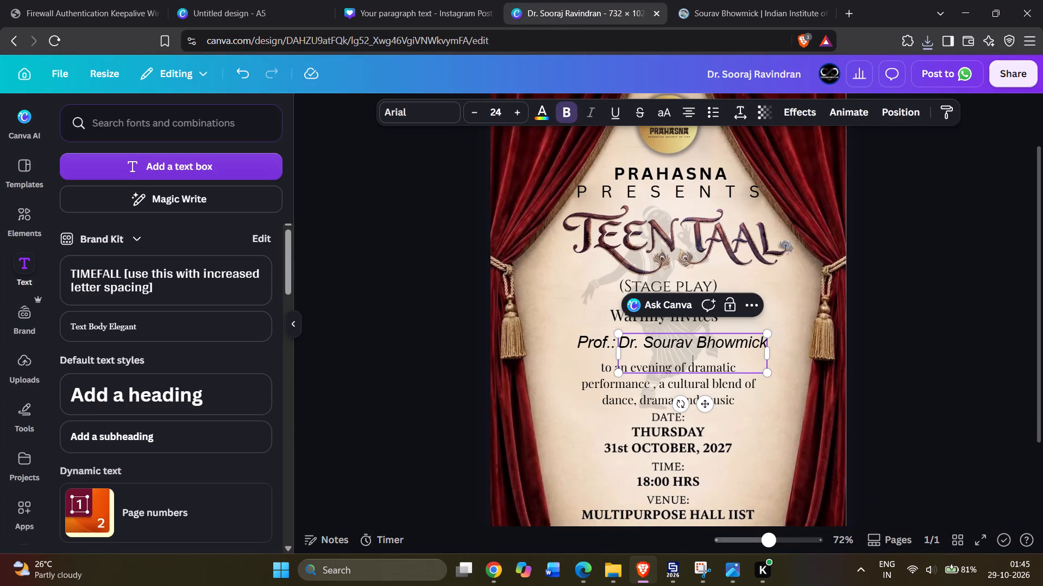
Rename the design with the same copied faculty member's name.
{"action": "triple_click", "coordinate": [753, 75]}
{"action": "left_click", "coordinate": [753, 75]}
{"action": "key", "text": "ctrl+v"}
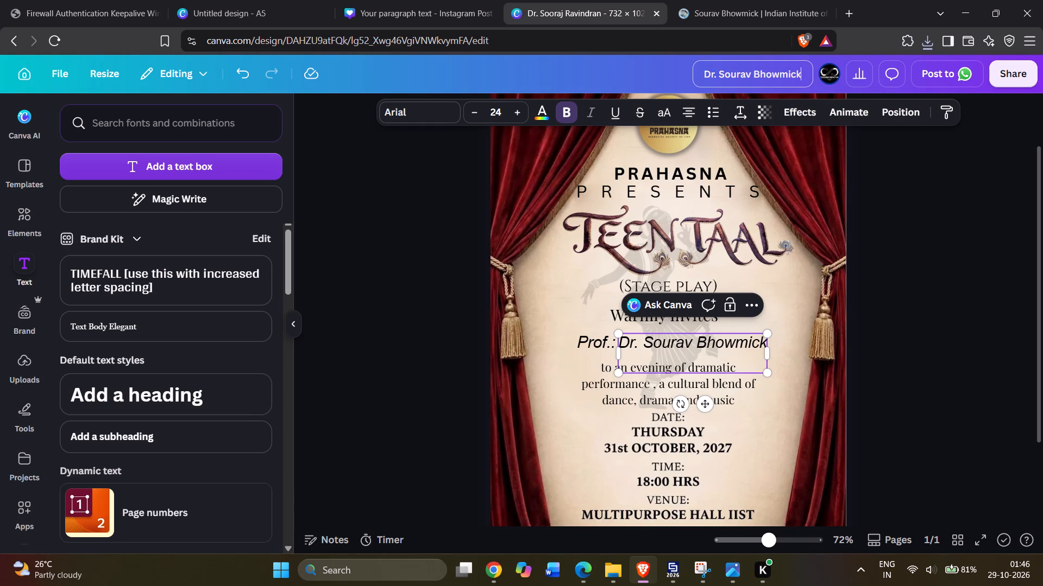
Download the renamed invitation as a PDF with the Digital preset and save it in Downloads under the design's name.
{"action": "left_click", "coordinate": [1017, 71]}
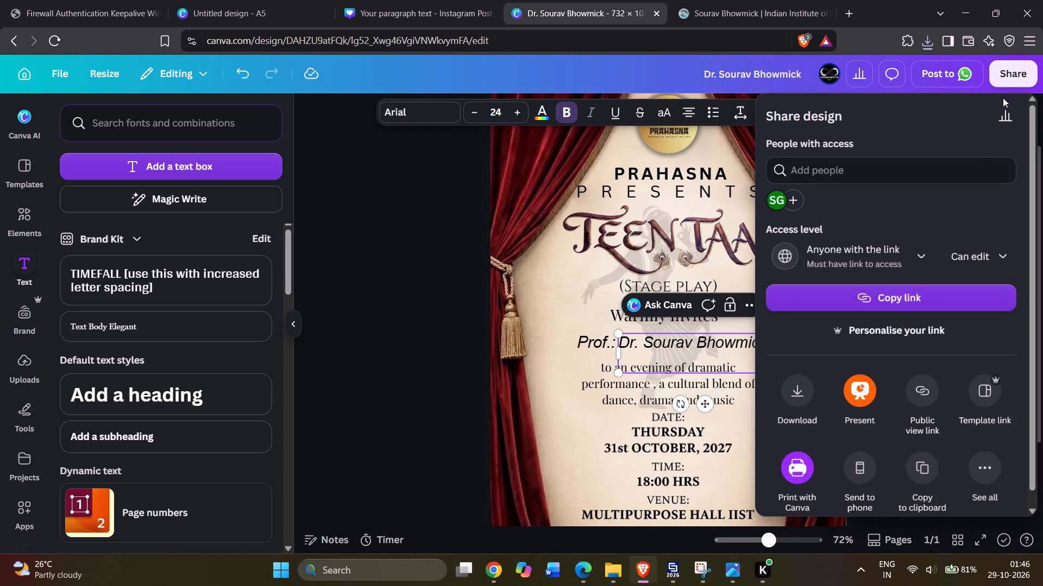
{"action": "left_click", "coordinate": [818, 397]}
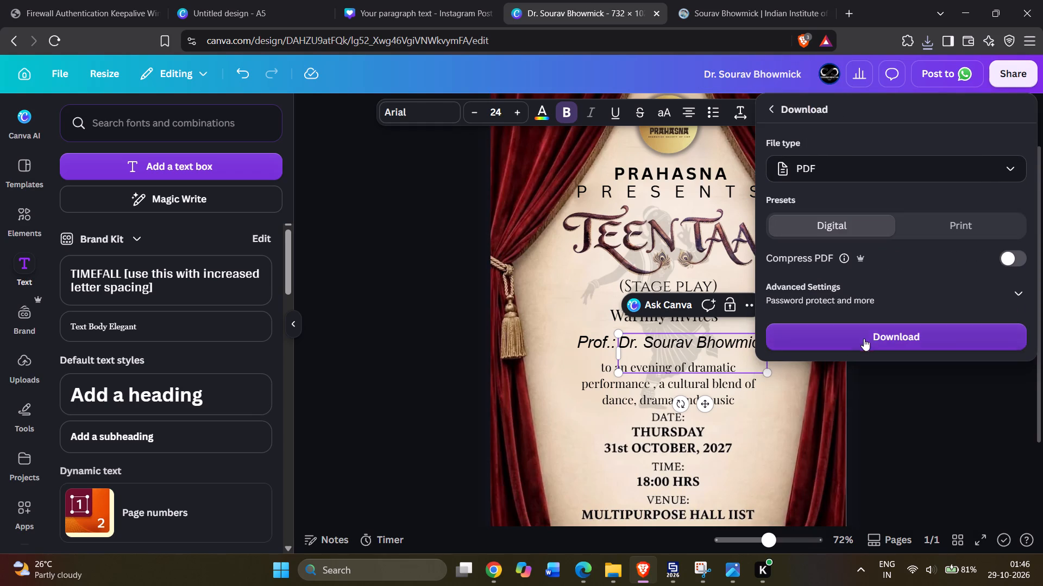
{"action": "left_click", "coordinate": [871, 330]}
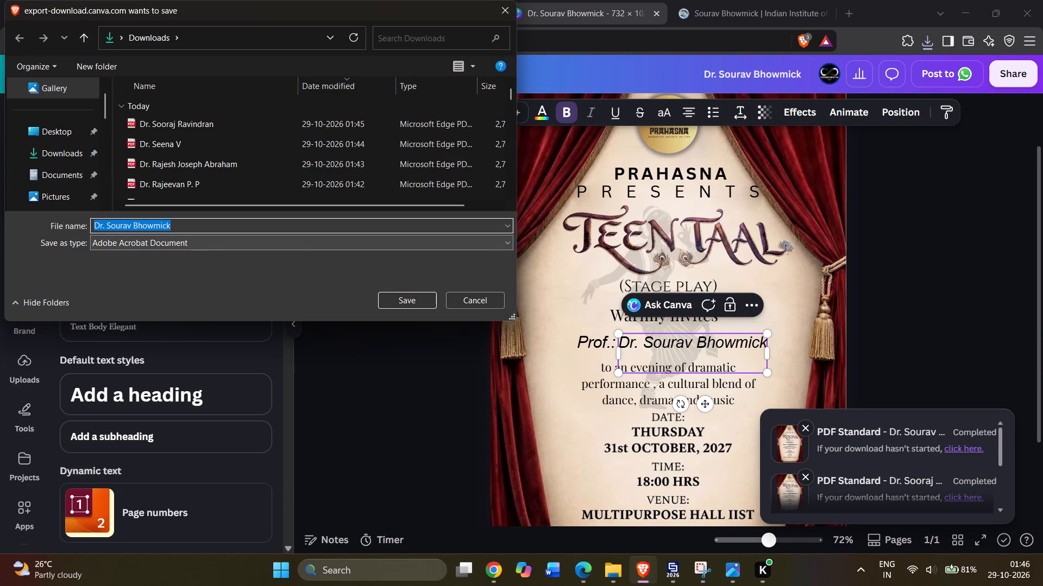
{"action": "left_click", "coordinate": [82, 154]}
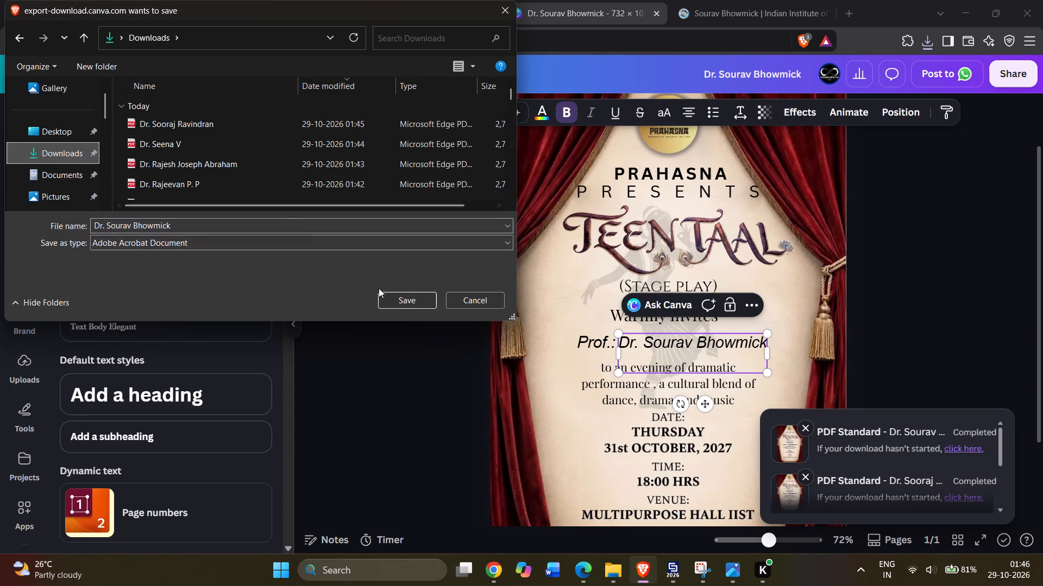
{"action": "left_click", "coordinate": [410, 300]}
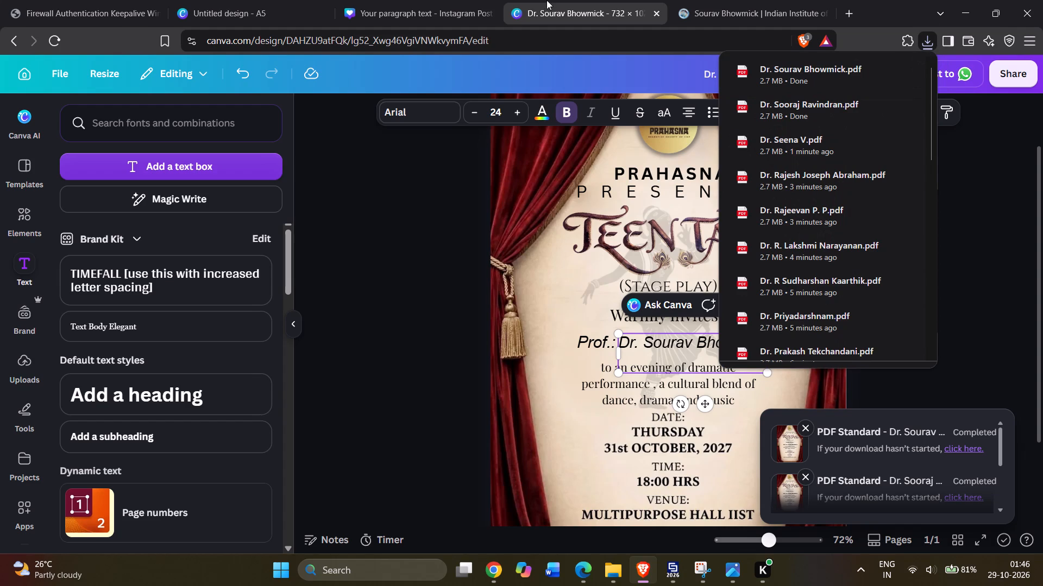
Return to page 2 of the Avionics faculty list and open the third faculty member's profile.
{"action": "left_click", "coordinate": [423, 0]}
{"action": "left_click", "coordinate": [719, 0]}
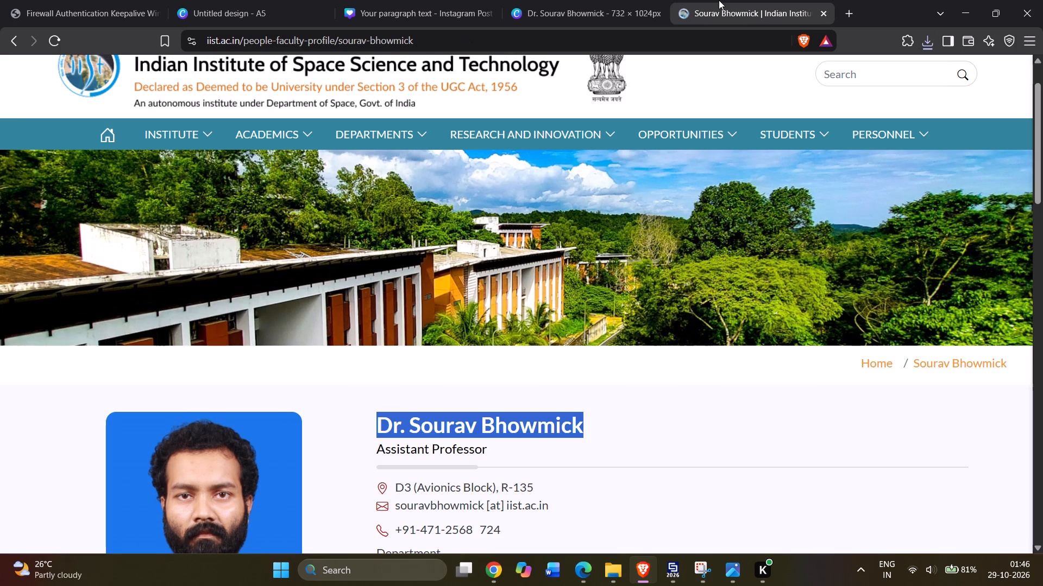
{"action": "left_click", "coordinate": [0, 35]}
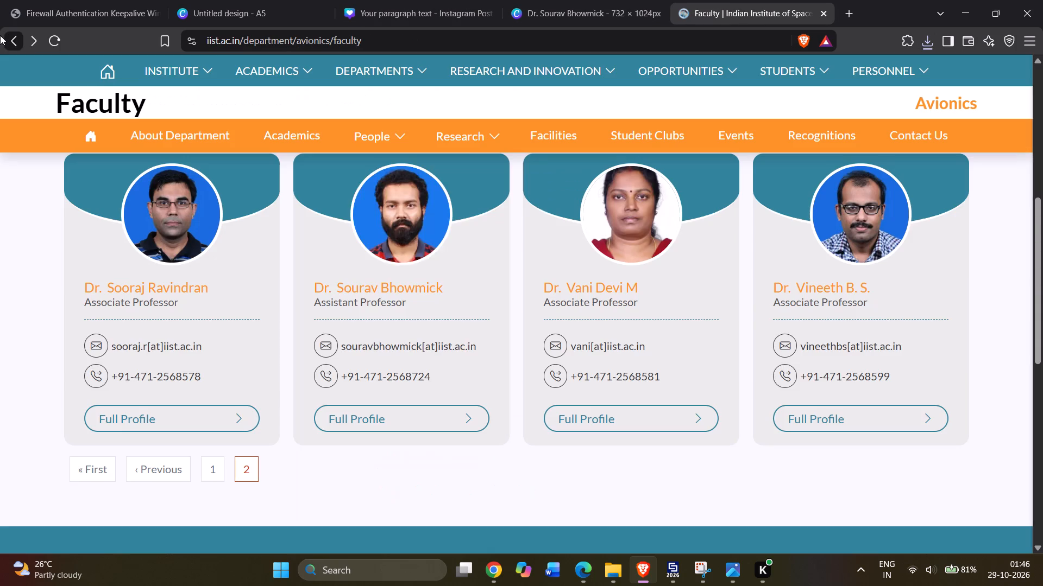
{"action": "left_click", "coordinate": [634, 242]}
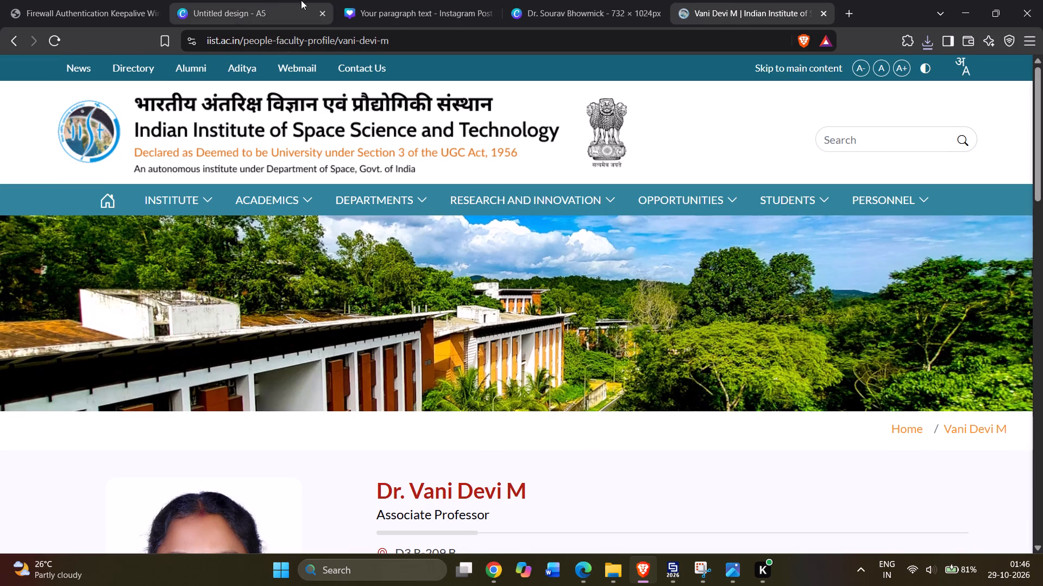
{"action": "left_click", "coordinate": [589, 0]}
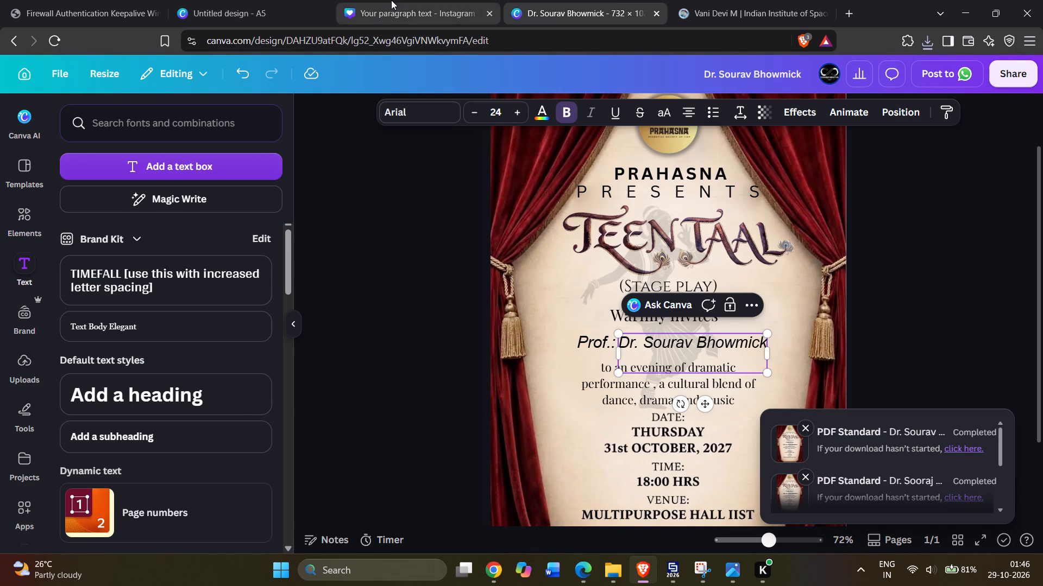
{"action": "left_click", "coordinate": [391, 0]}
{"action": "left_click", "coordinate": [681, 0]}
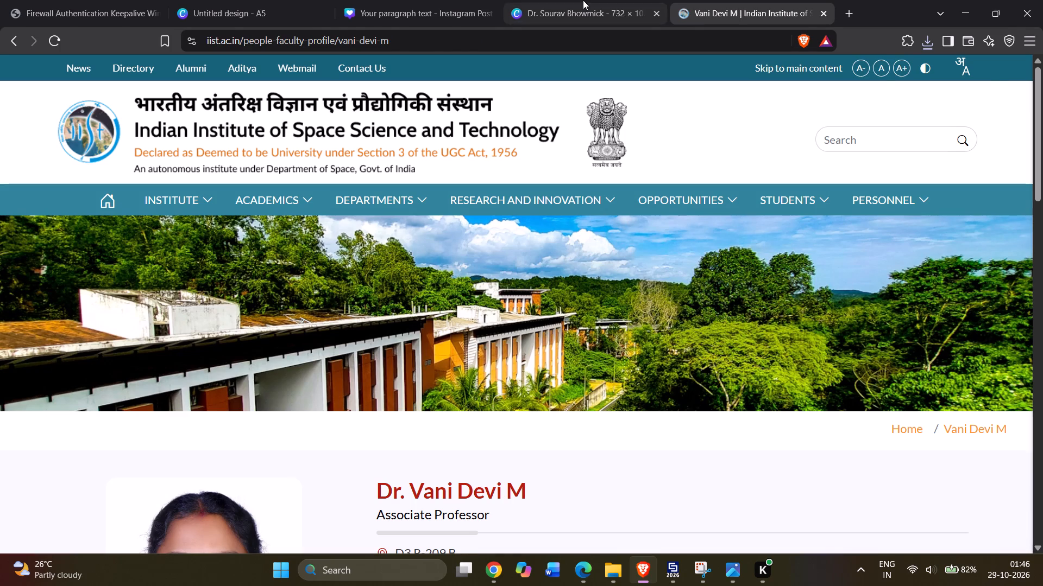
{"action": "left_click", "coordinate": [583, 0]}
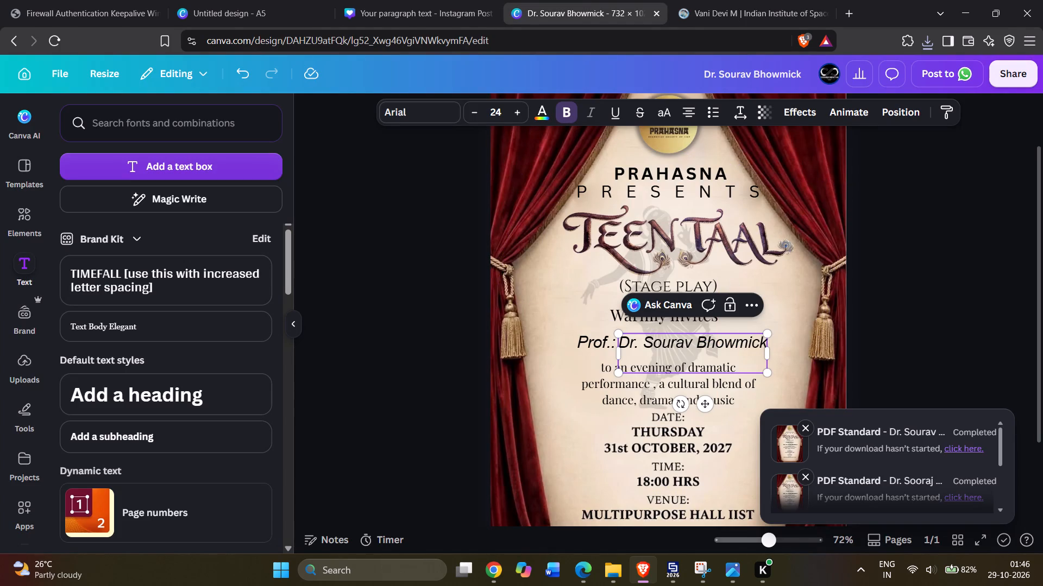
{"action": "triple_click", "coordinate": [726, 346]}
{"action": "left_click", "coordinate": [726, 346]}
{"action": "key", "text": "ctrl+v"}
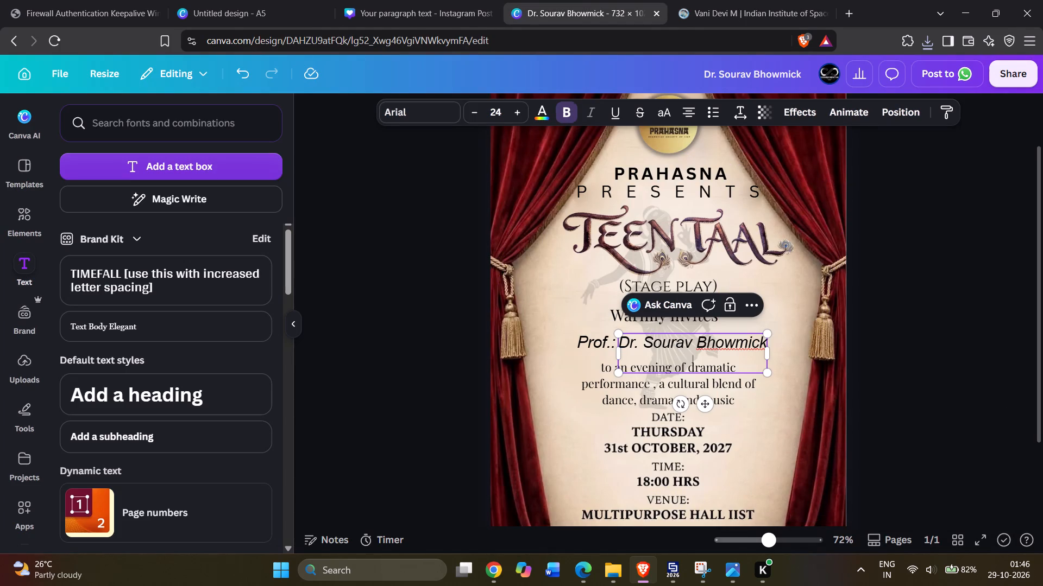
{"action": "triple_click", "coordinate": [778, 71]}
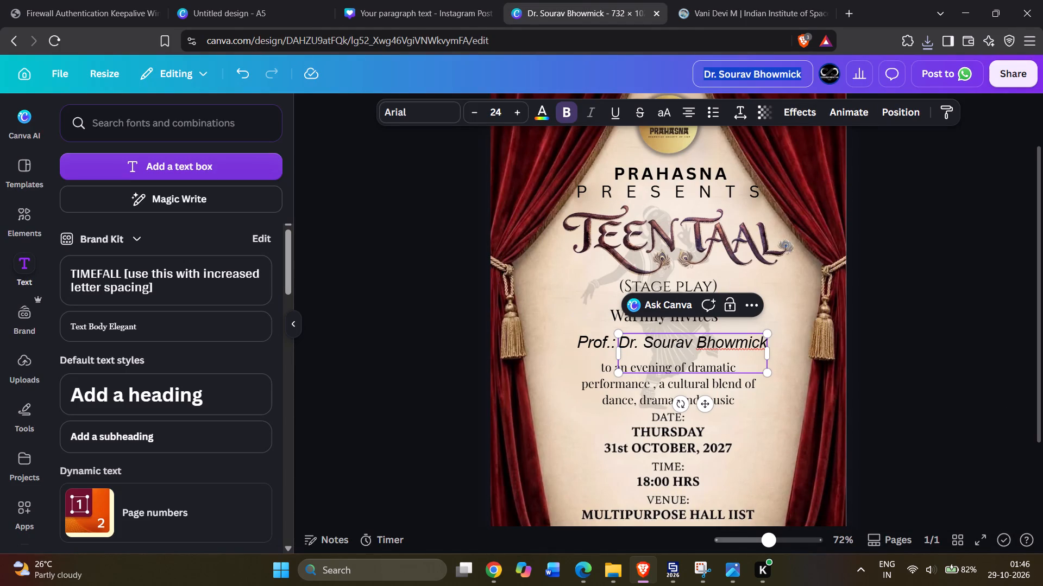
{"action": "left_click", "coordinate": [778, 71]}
Copy the full name heading, including the title, from the third faculty member's profile page.
{"action": "left_click", "coordinate": [781, 0]}
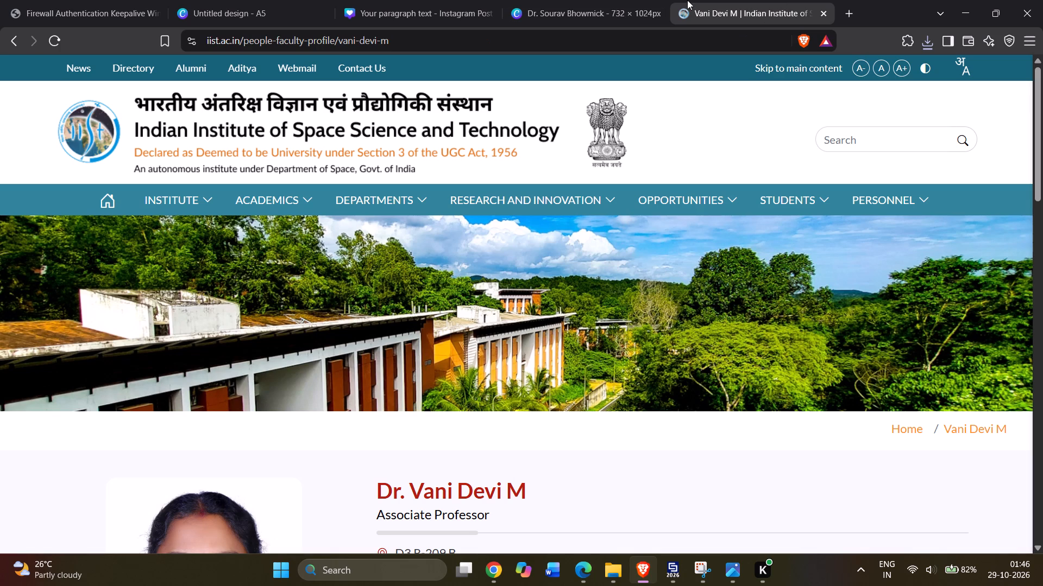
{"action": "left_click_drag", "start_coordinate": [375, 487], "coordinate": [493, 492]}
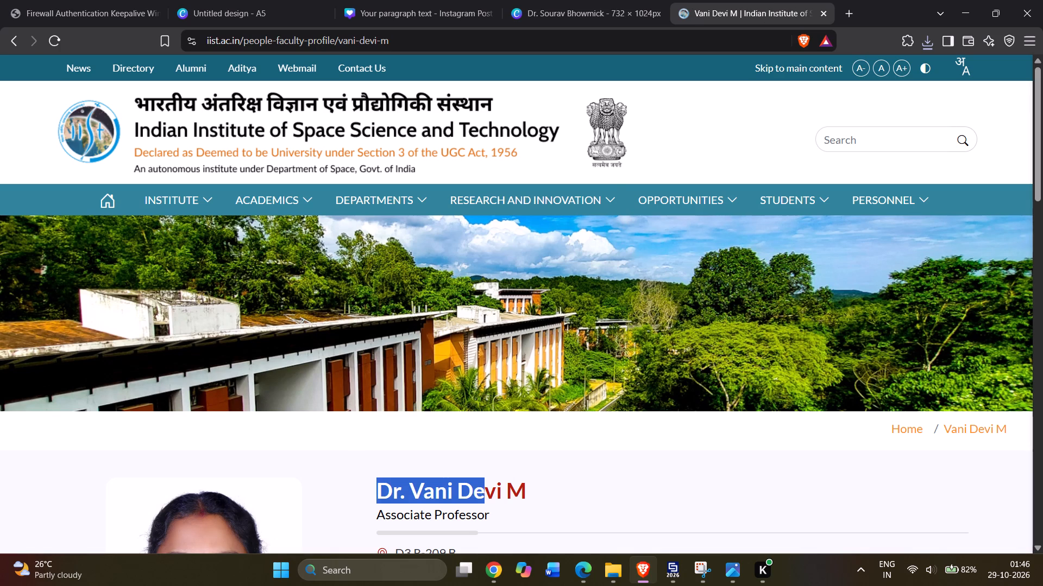
{"action": "left_click_drag", "start_coordinate": [493, 492], "coordinate": [555, 488]}
{"action": "key", "text": "ctrl+c"}
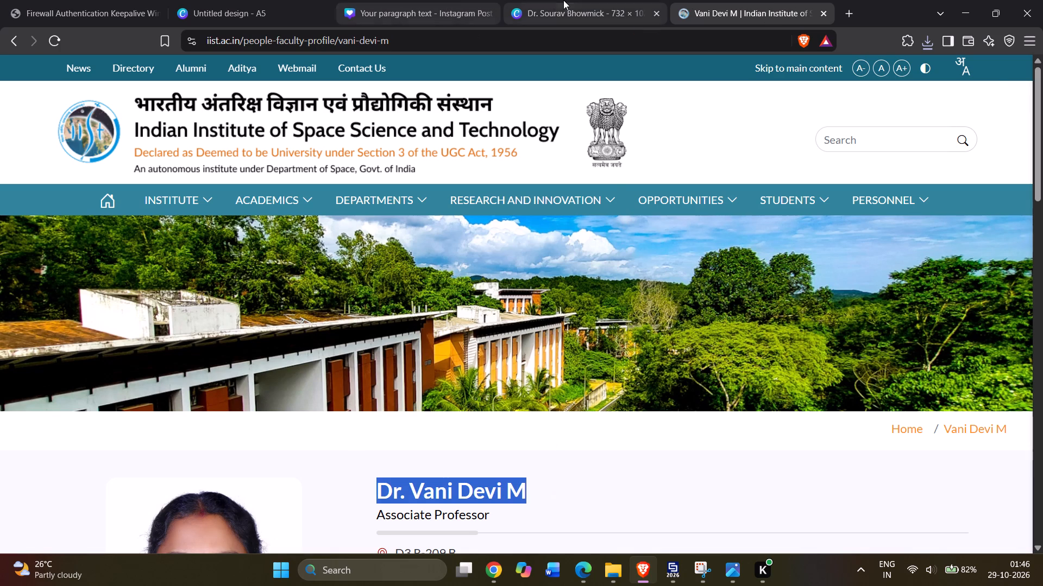
Replace the invitee's name on the Canva invitation with the copied name and shift it closer to the "Prof.:" label.
{"action": "left_click", "coordinate": [563, 0]}
{"action": "triple_click", "coordinate": [701, 342]}
{"action": "left_click", "coordinate": [701, 342]}
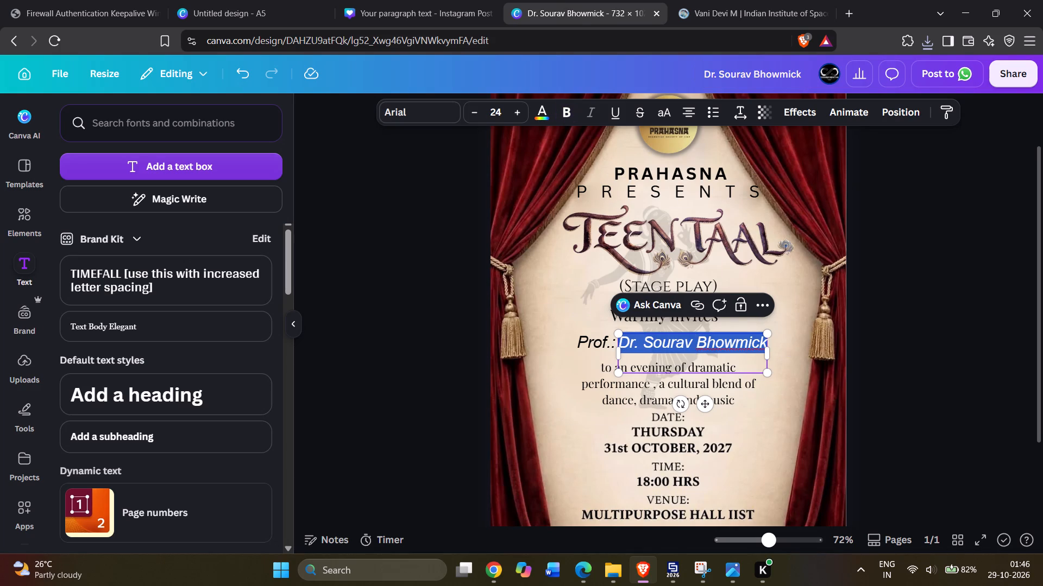
{"action": "key", "text": "ctrl+v"}
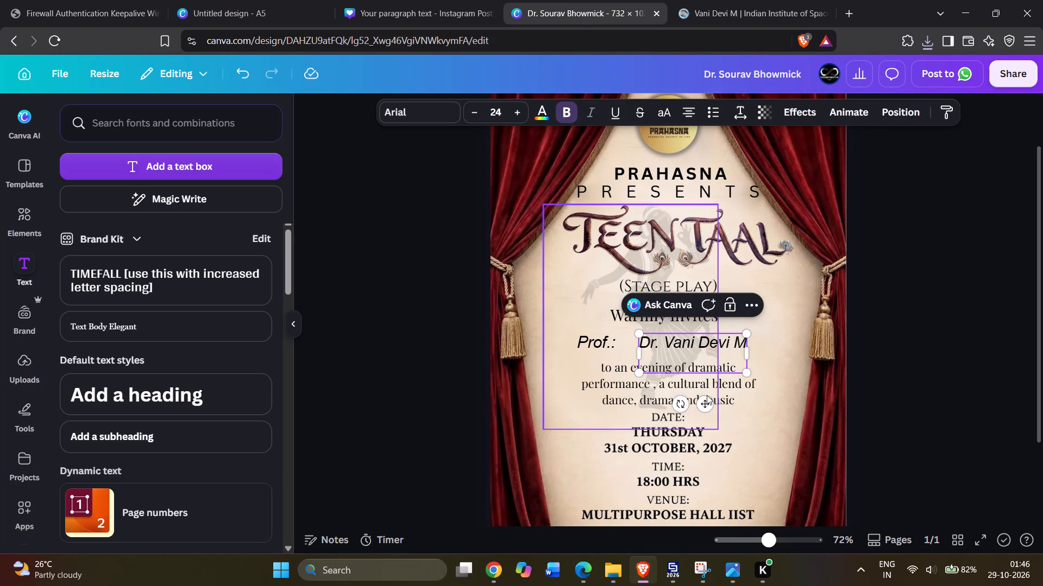
{"action": "left_click_drag", "start_coordinate": [707, 402], "coordinate": [692, 403]}
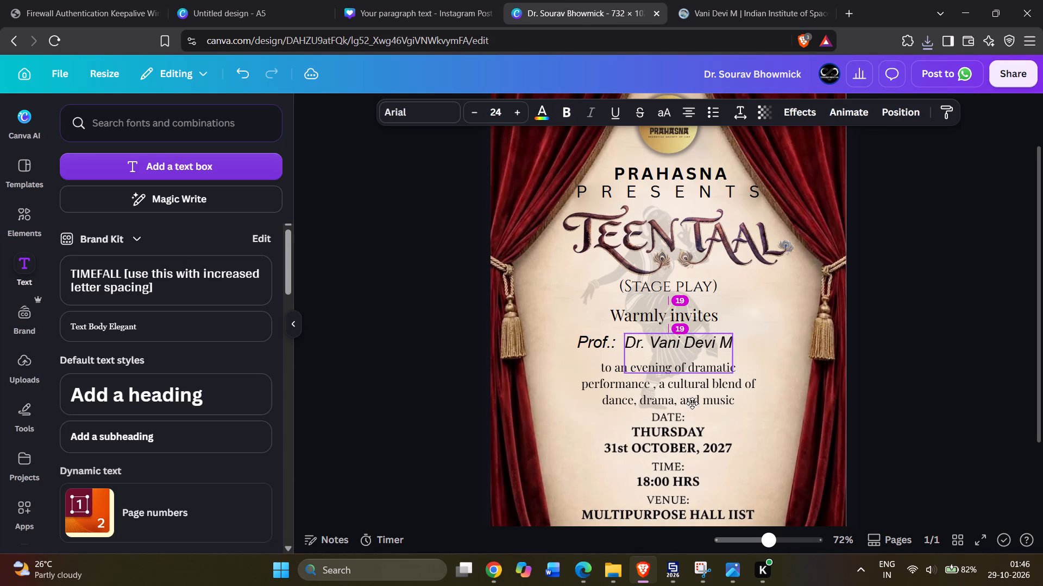
{"action": "left_click_drag", "start_coordinate": [692, 403], "coordinate": [693, 403]}
Rename the design with the newly copied faculty member's name.
{"action": "triple_click", "coordinate": [765, 74]}
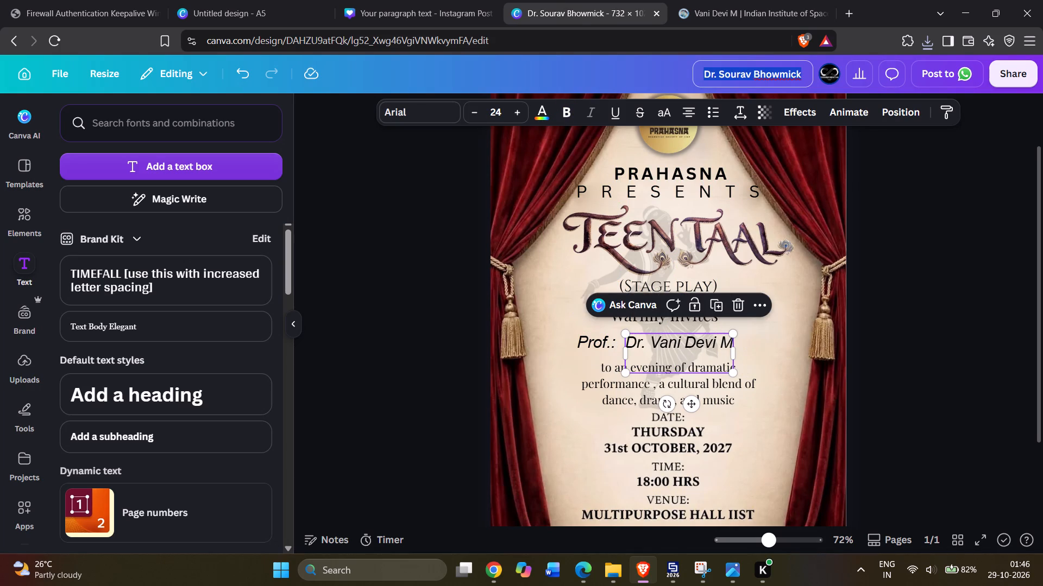
{"action": "key", "text": "ctrl+v"}
Download the third faculty member's invitation as a digital PDF and save it in Downloads under the design's name.
{"action": "left_click", "coordinate": [1010, 66]}
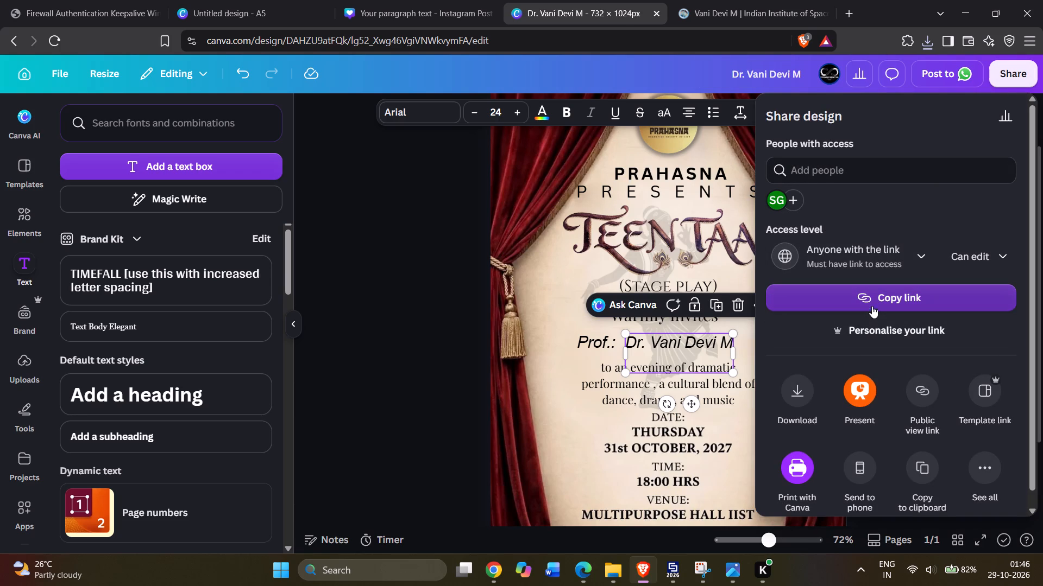
{"action": "left_click", "coordinate": [792, 389]}
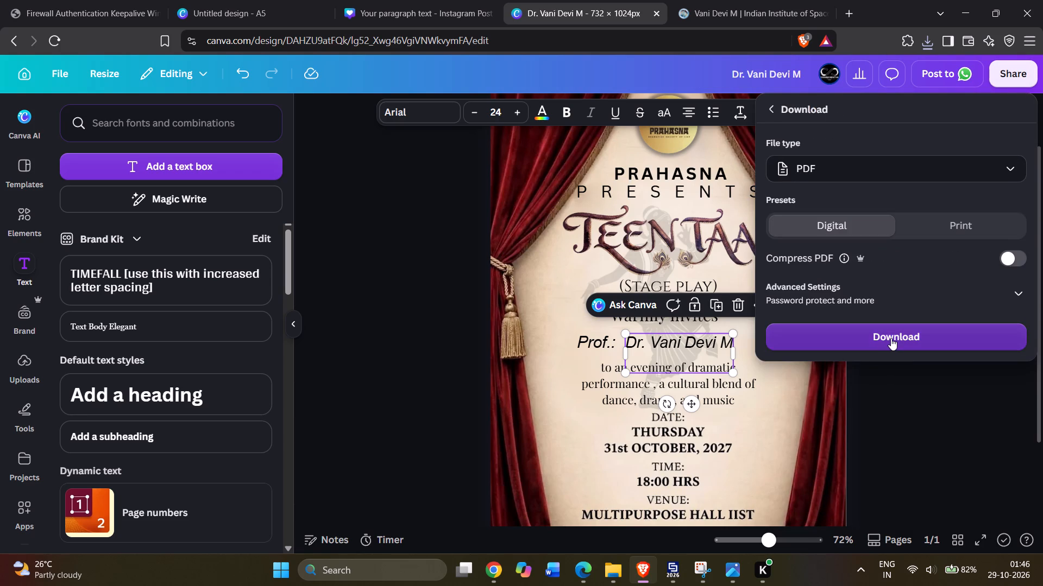
{"action": "left_click", "coordinate": [891, 338]}
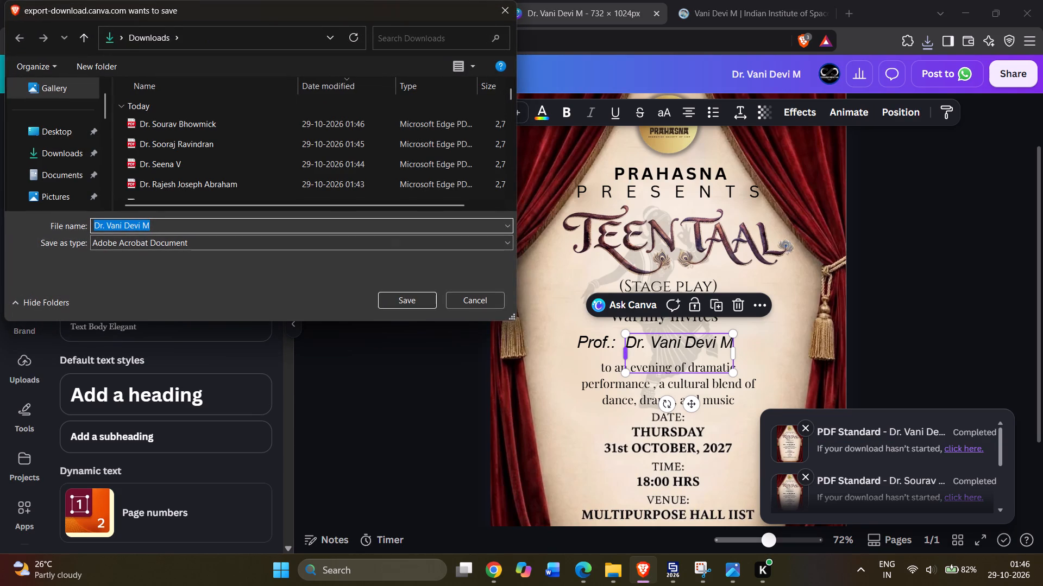
{"action": "left_click", "coordinate": [73, 149]}
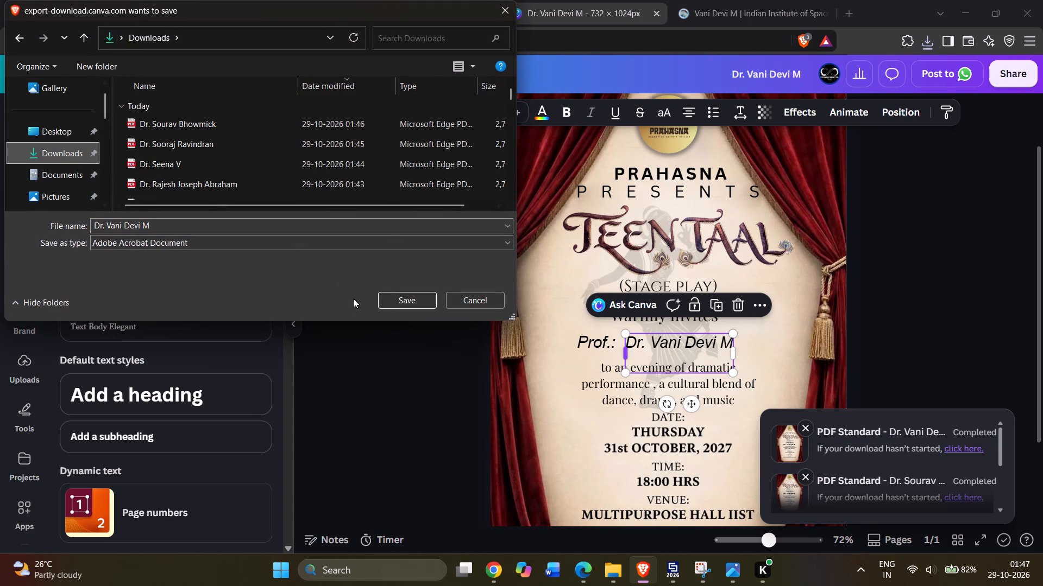
{"action": "left_click", "coordinate": [394, 293]}
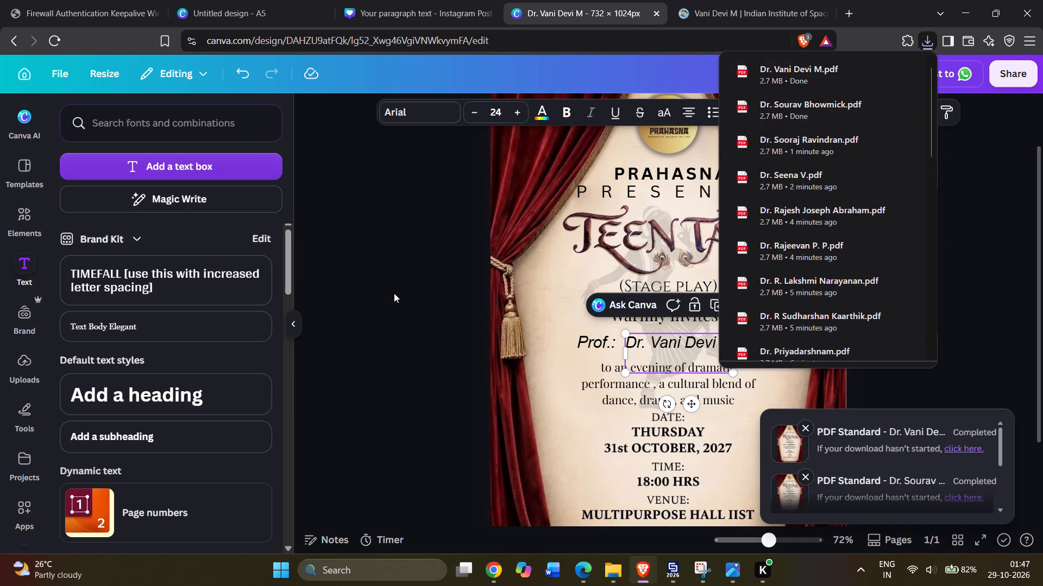
Return to page 2 of the Avionics faculty list and open the fourth faculty member's profile.
{"action": "left_click", "coordinate": [677, 0]}
{"action": "scroll", "coordinate": [642, 335], "scroll_direction": "down", "scroll_amount": 1}
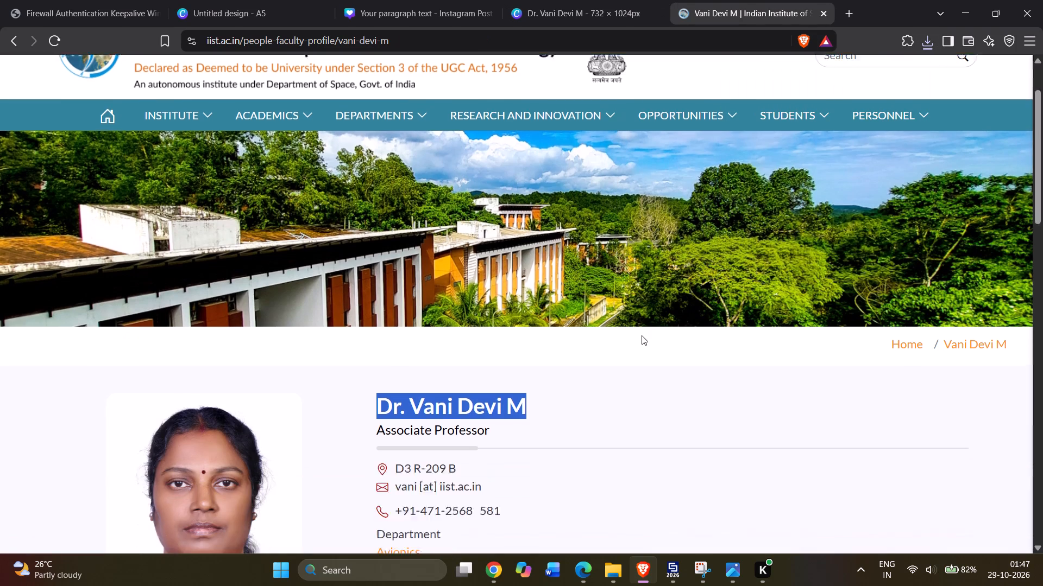
{"action": "scroll", "coordinate": [642, 335], "scroll_direction": "down", "scroll_amount": 1}
{"action": "left_click", "coordinate": [4, 44]}
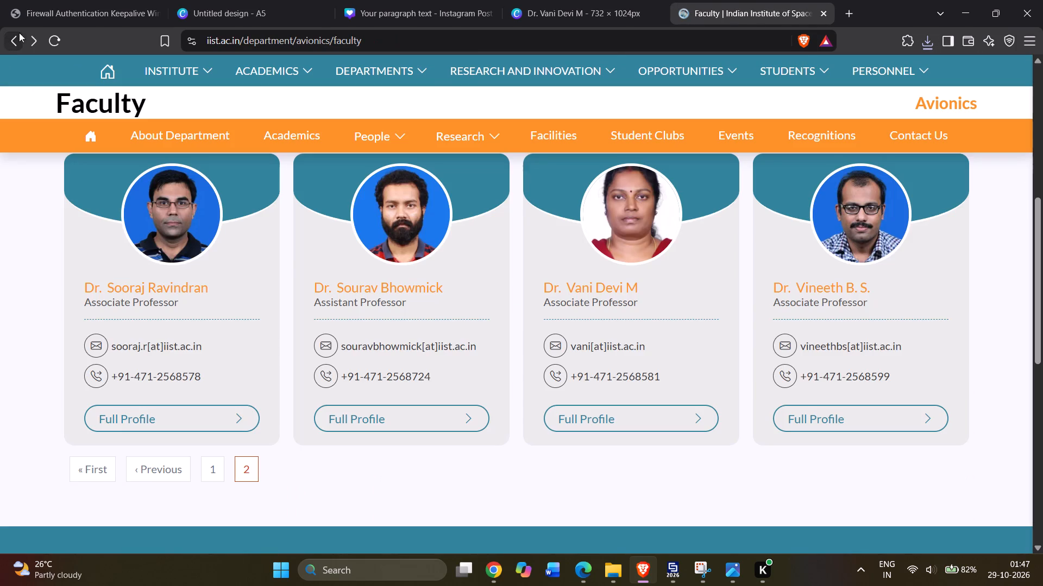
{"action": "left_click", "coordinate": [852, 226]}
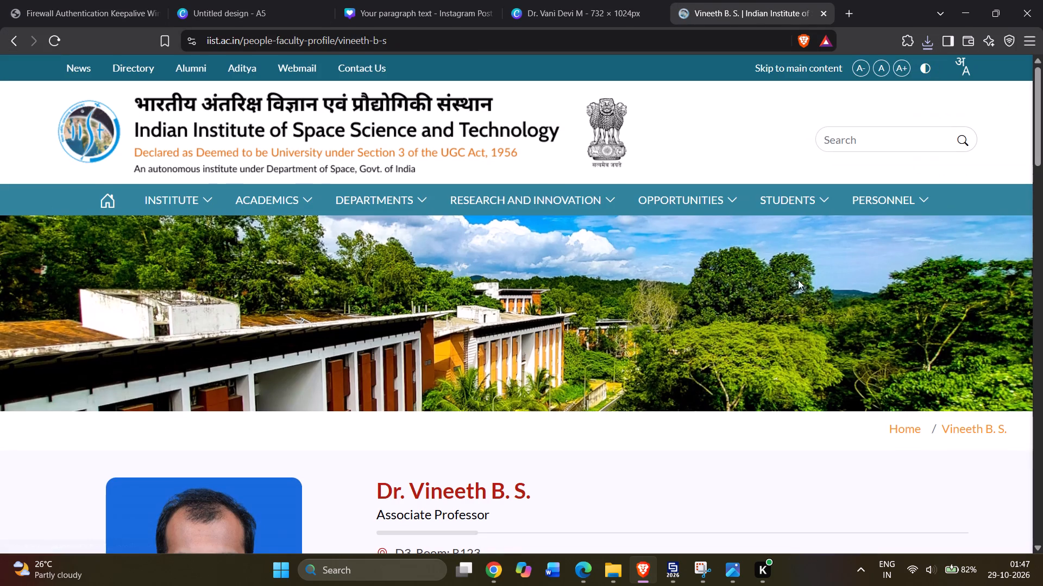
Copy the full name heading, including the title, from the fourth faculty member's profile page.
{"action": "scroll", "coordinate": [566, 473], "scroll_direction": "down", "scroll_amount": 2}
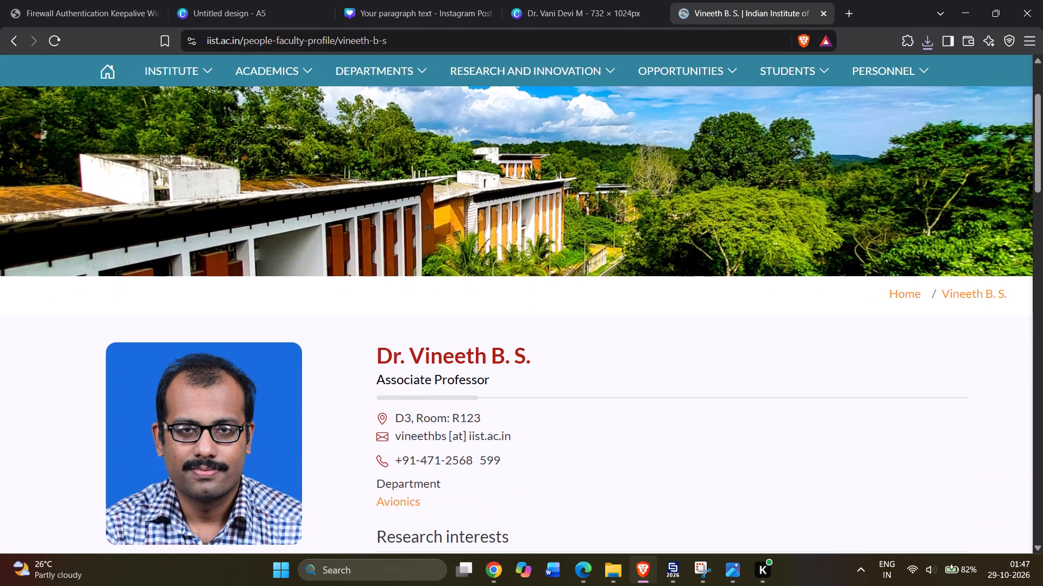
{"action": "left_click_drag", "start_coordinate": [377, 354], "coordinate": [557, 363]}
{"action": "key", "text": "ctrl+c"}
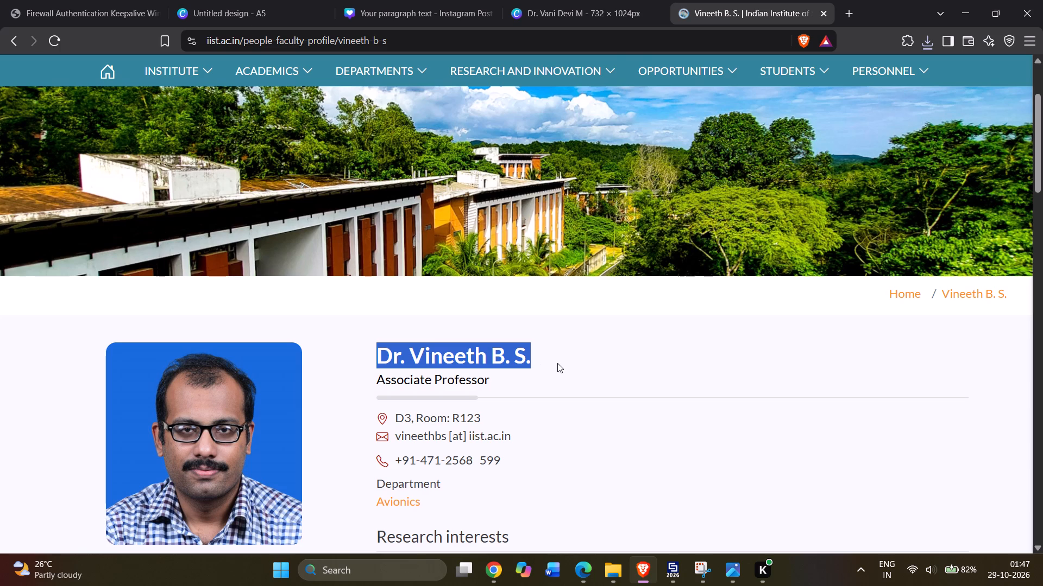
Replace the invitee's name beside the "Prof.:" label on the Canva invitation with the copied name.
{"action": "left_click", "coordinate": [556, 0]}
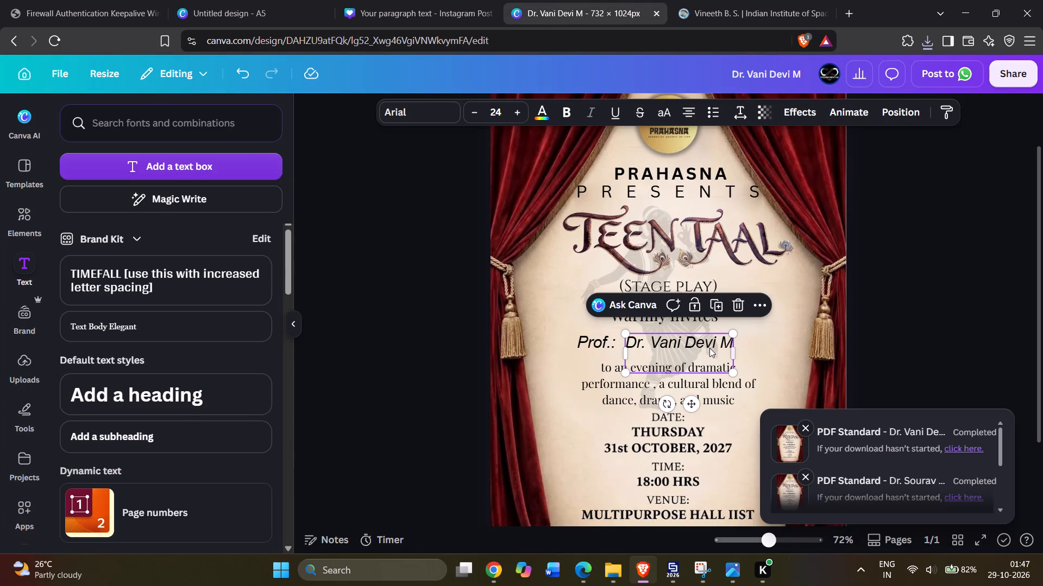
{"action": "triple_click", "coordinate": [701, 342]}
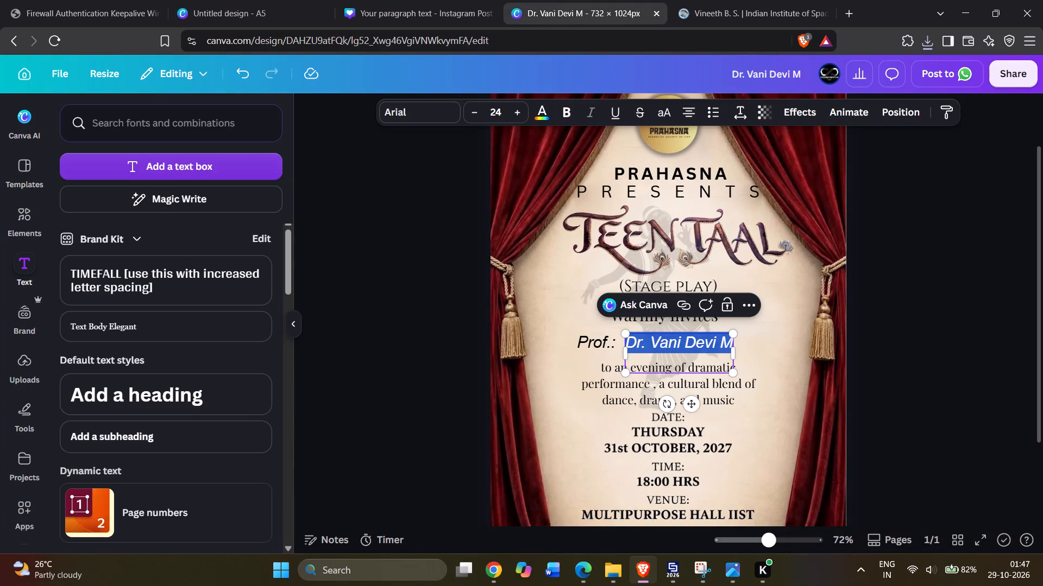
{"action": "key", "text": "ctrl+v"}
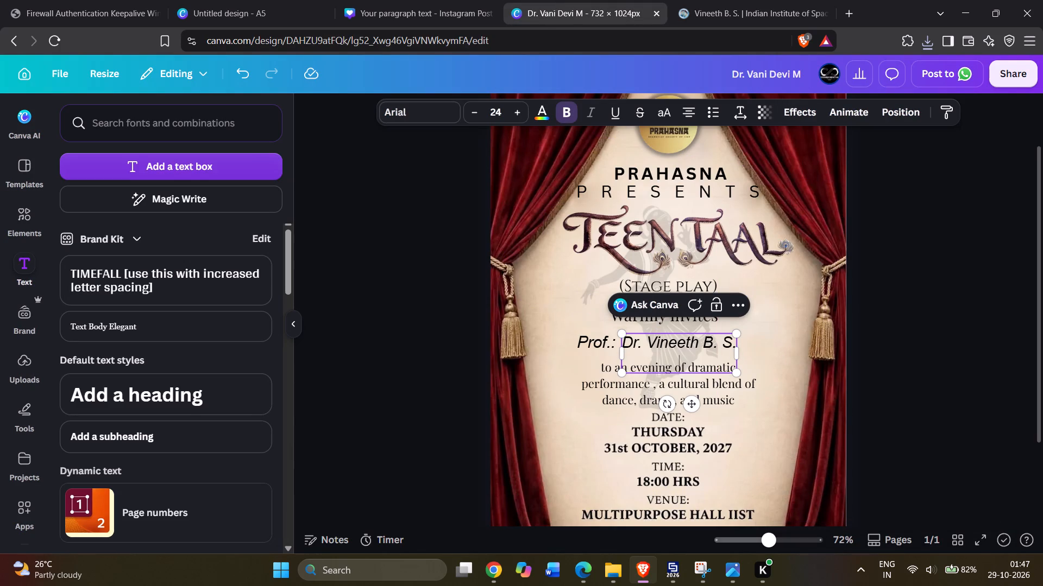
Rename the design with the fourth faculty member's copied name.
{"action": "triple_click", "coordinate": [766, 72]}
{"action": "key", "text": "ctrl+v"}
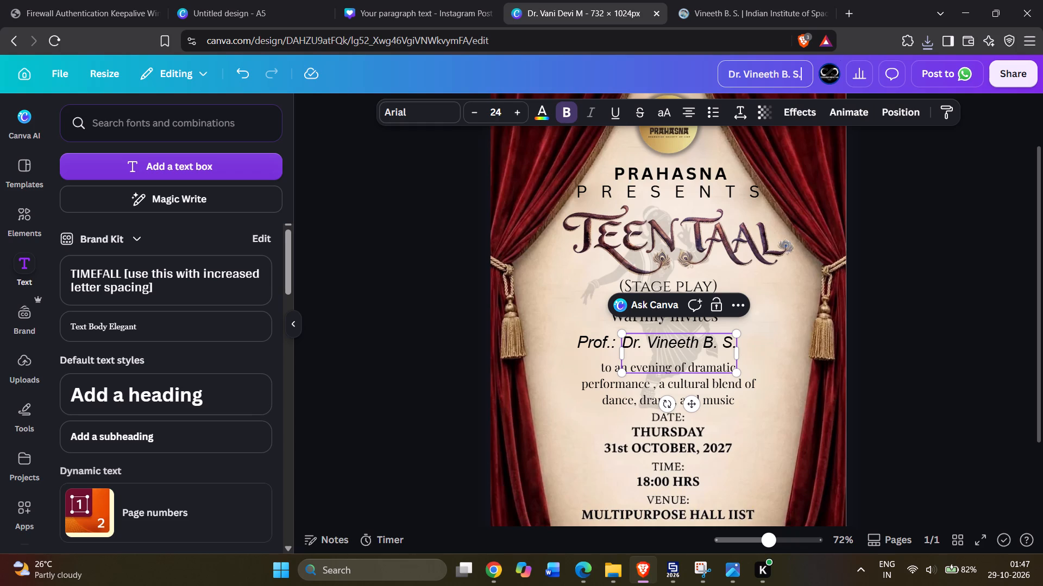
Download the fourth faculty member's invitation as a digital PDF and save it in Downloads under the design's name.
{"action": "left_click", "coordinate": [1022, 69]}
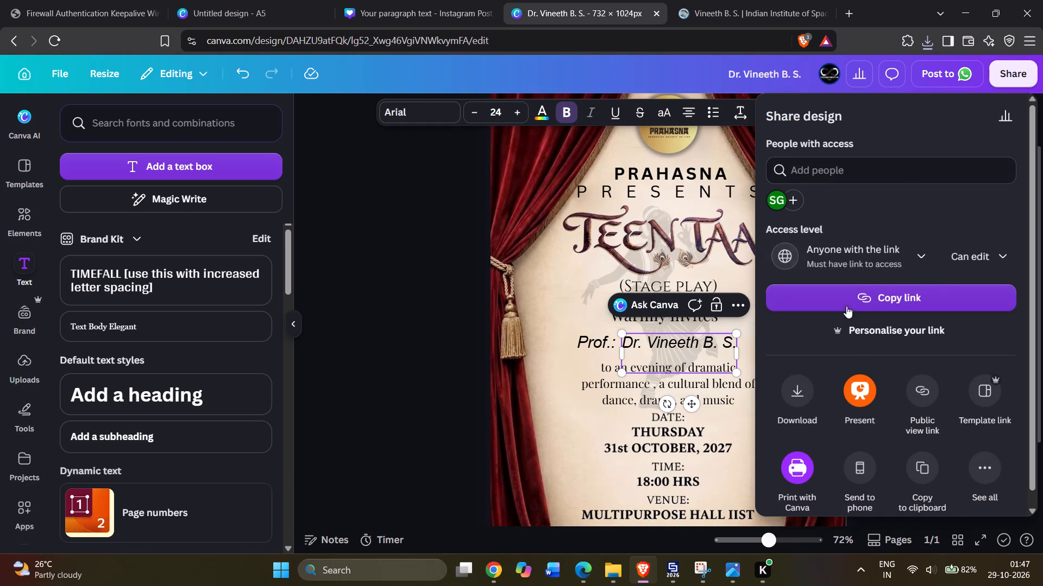
{"action": "left_click", "coordinate": [795, 399]}
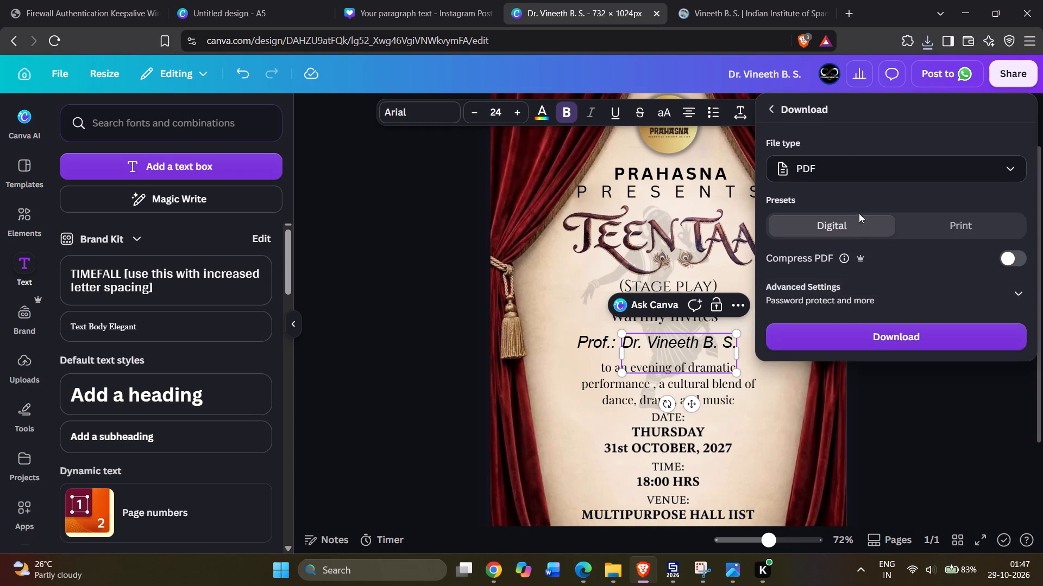
{"action": "left_click", "coordinate": [845, 336]}
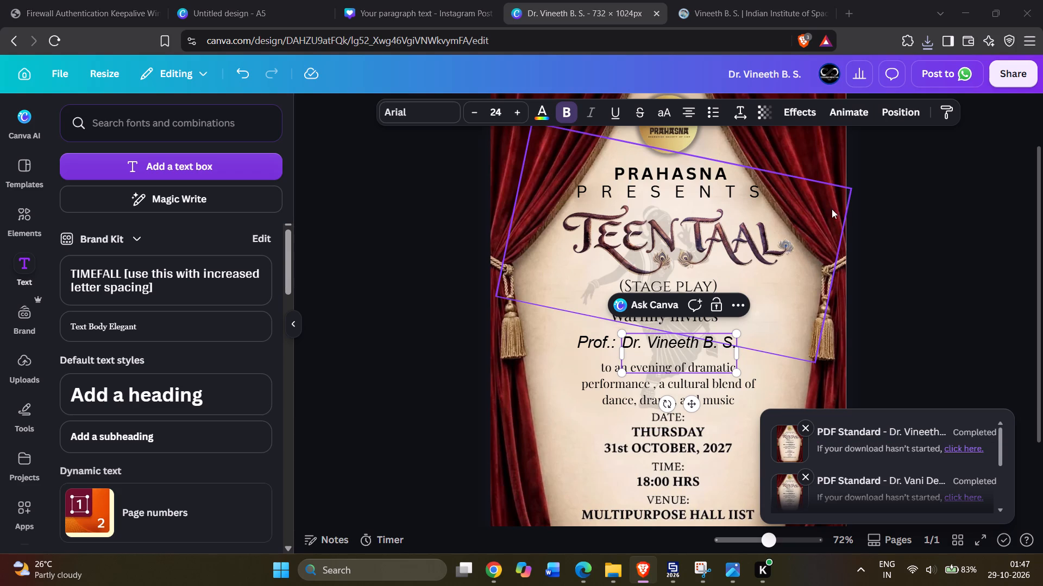
{"action": "left_click", "coordinate": [52, 163]}
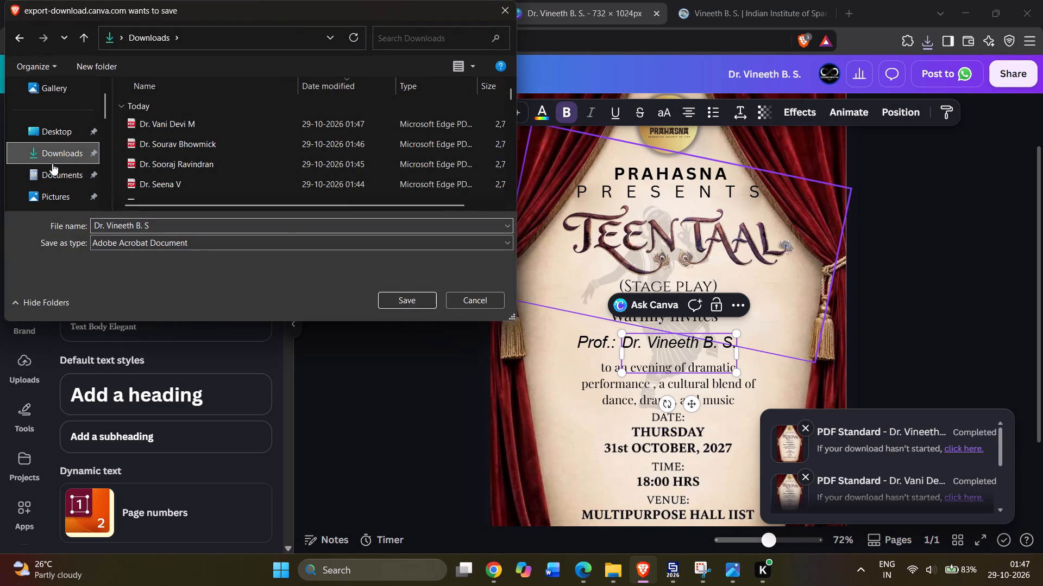
{"action": "left_click", "coordinate": [410, 307]}
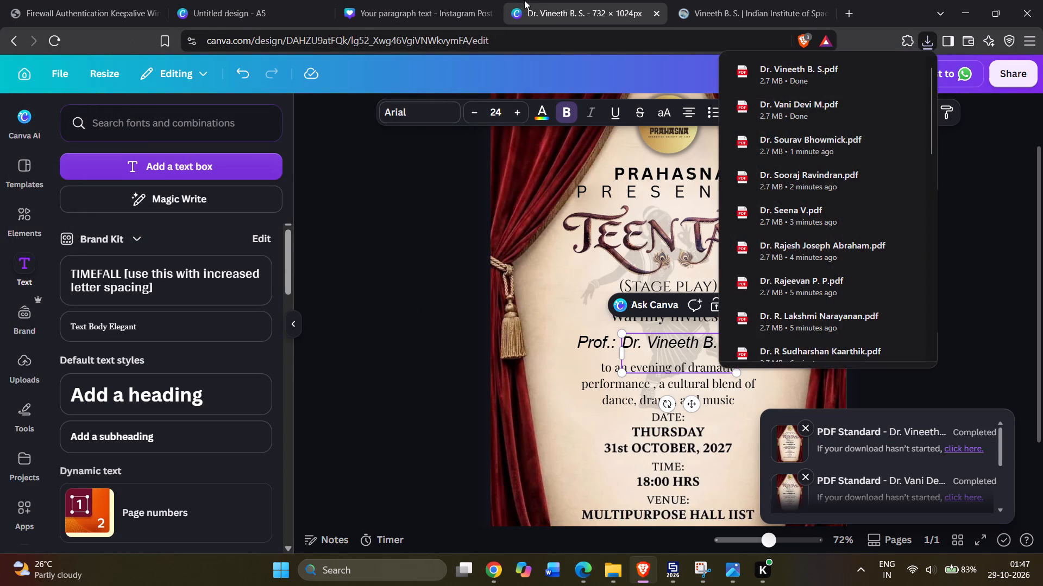
Switch back to the faculty member's profile page and return to page 2 of the Avionics faculty list.
{"action": "left_click", "coordinate": [789, 0]}
{"action": "scroll", "coordinate": [556, 177], "scroll_direction": "down", "scroll_amount": 7}
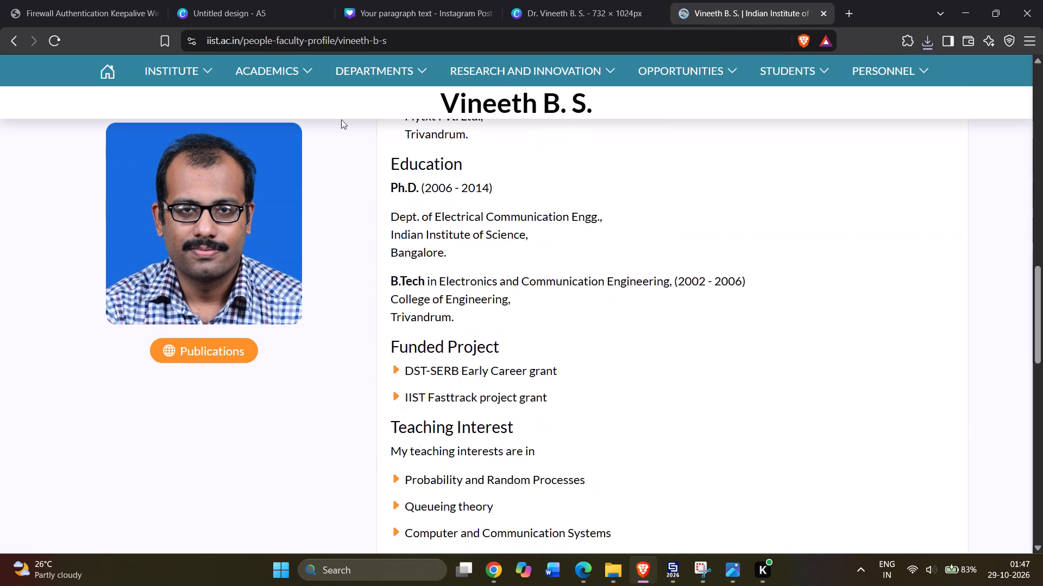
{"action": "left_click", "coordinate": [8, 37]}
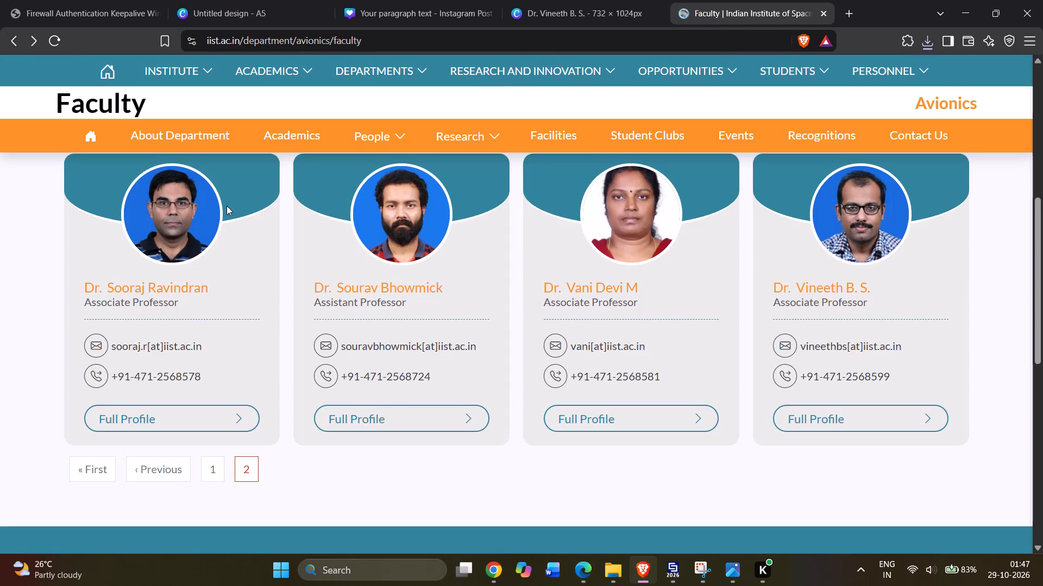
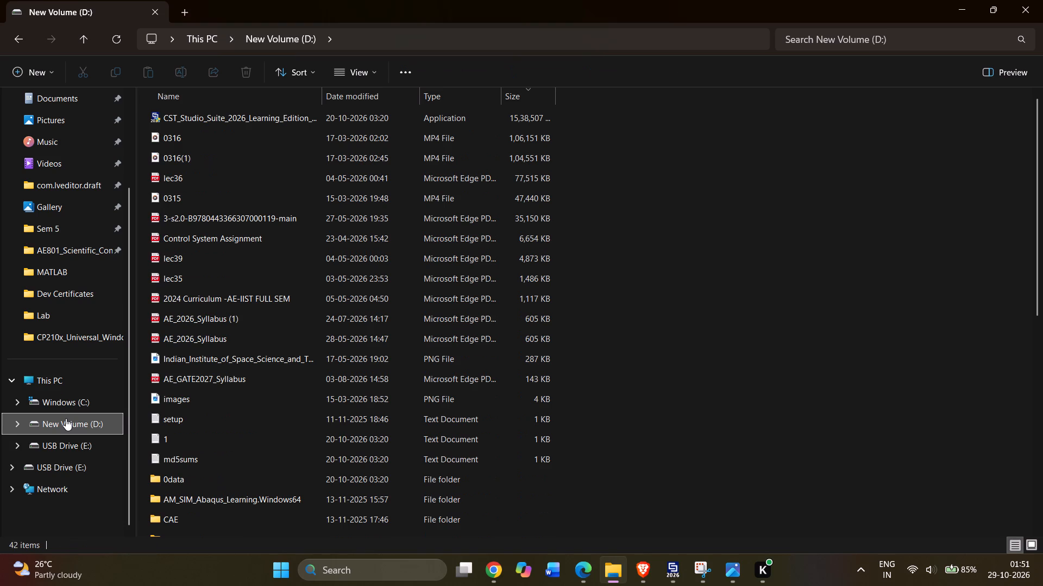
Look through the folders on the New Volume (D:) drive in File Explorer.
{"action": "scroll", "coordinate": [210, 388], "scroll_direction": "down", "scroll_amount": 8}
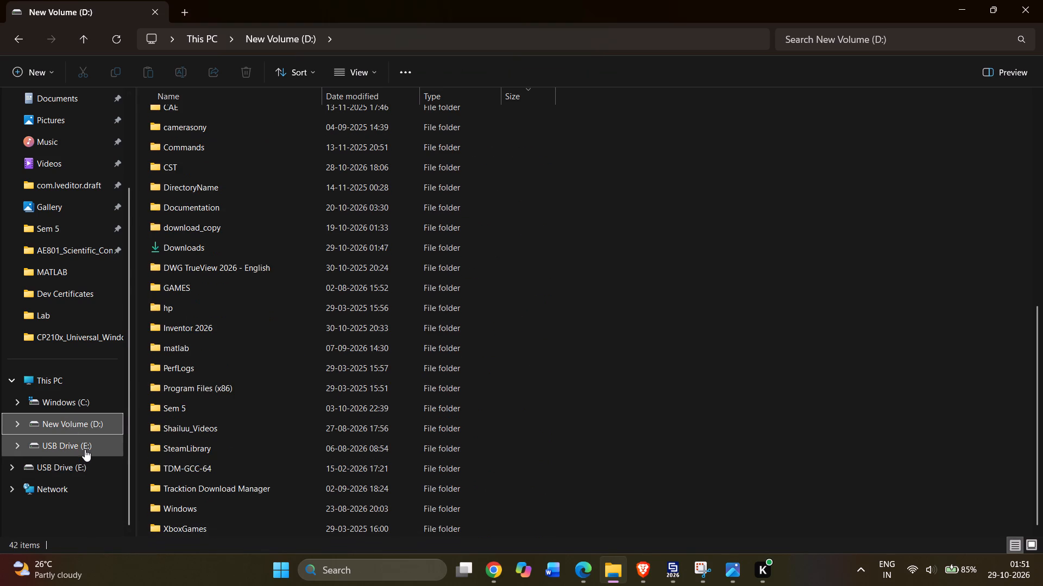
Create a new folder named "Prashana Invitation" on USB Drive (E:).
{"action": "left_click", "coordinate": [85, 449]}
{"action": "scroll", "coordinate": [343, 362], "scroll_direction": "down", "scroll_amount": 17}
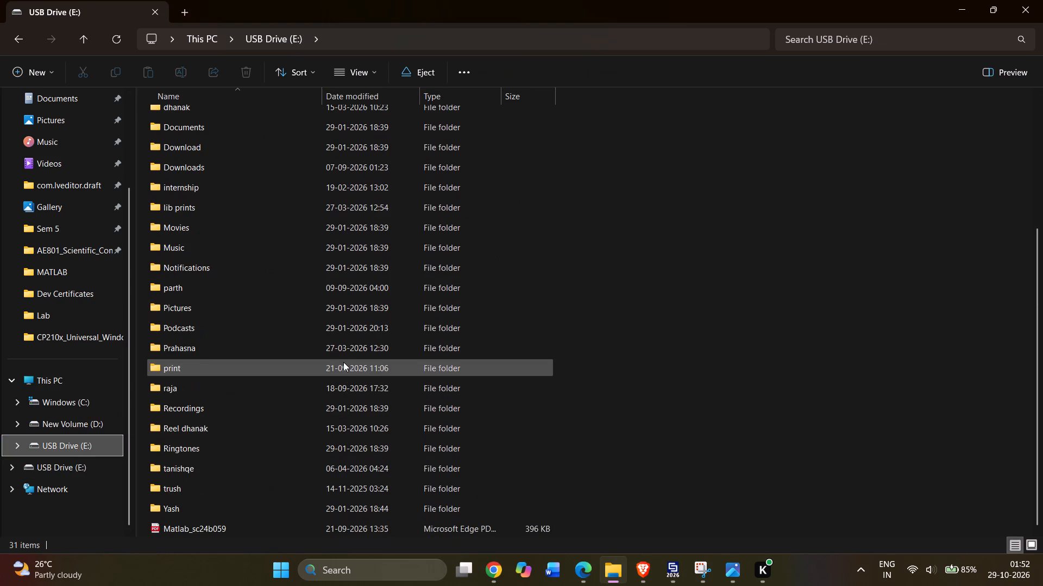
{"action": "right_click", "coordinate": [712, 304]}
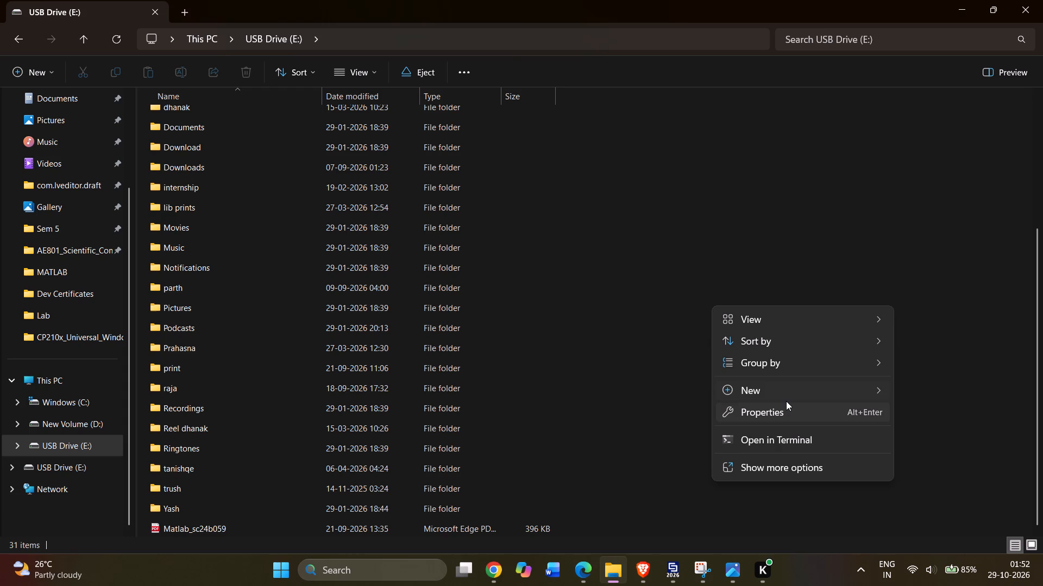
{"action": "left_click", "coordinate": [786, 399]}
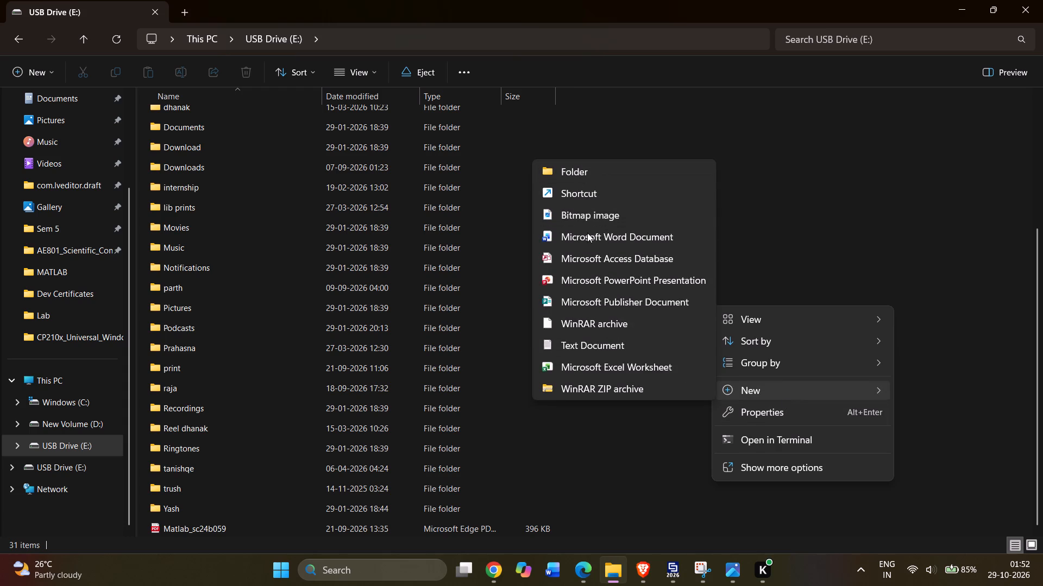
{"action": "left_click", "coordinate": [592, 171]}
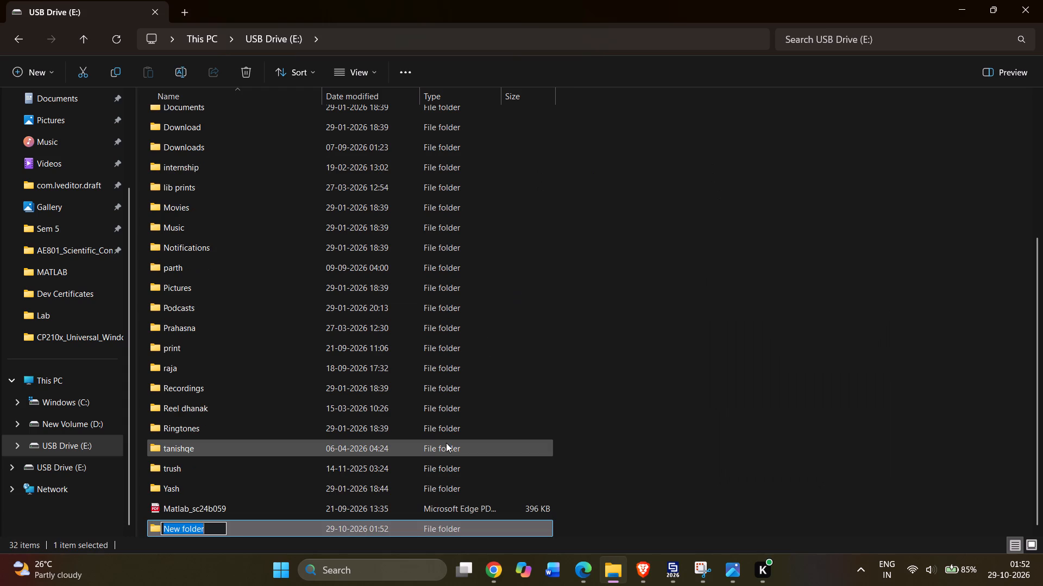
{"action": "key", "text": "BackSpace"}
{"action": "type", "text": "Prashana"}
{"action": "key", "text": "space"}
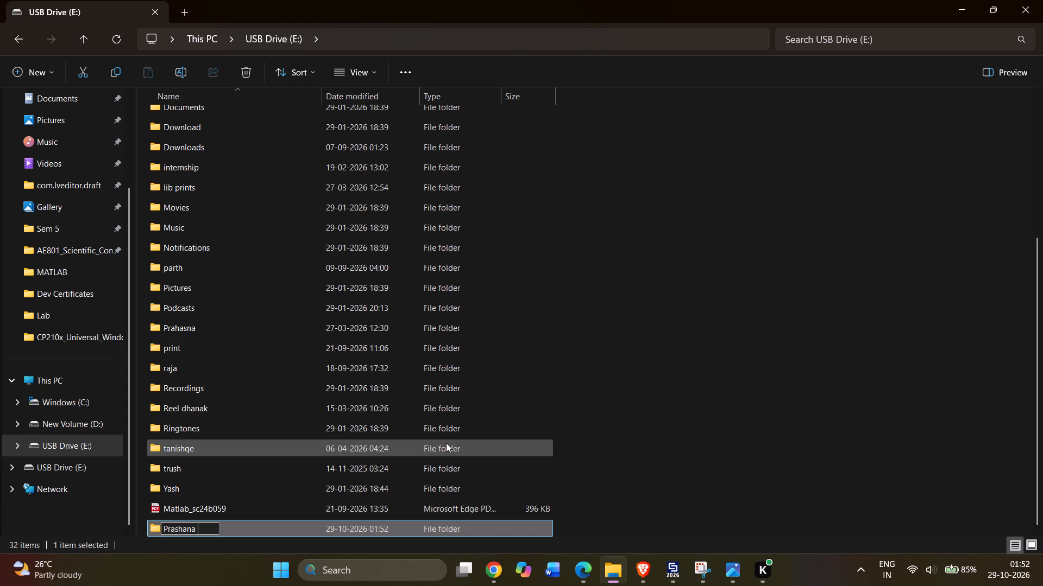
{"action": "type", "text": "Invitation"}
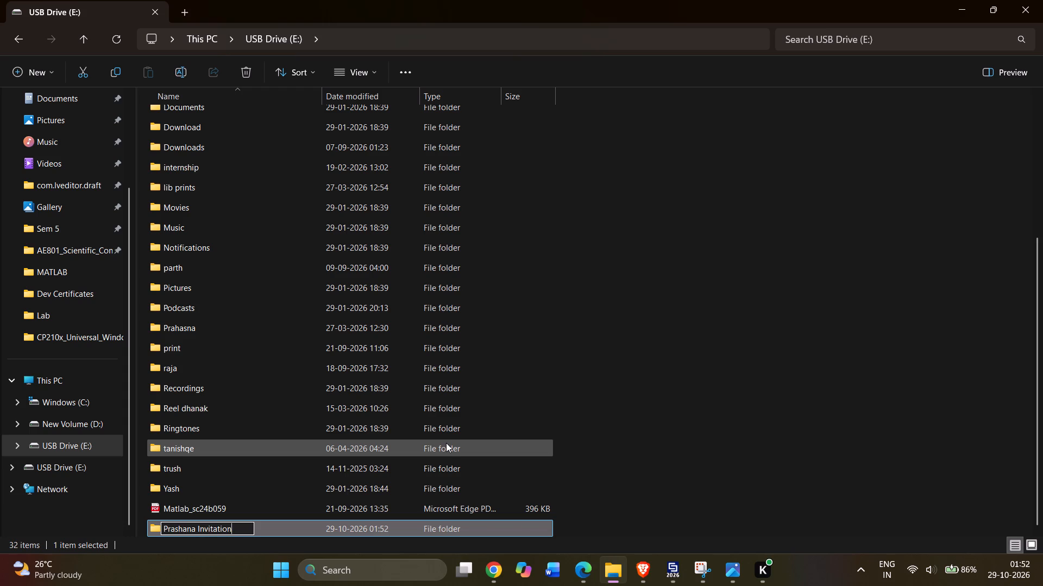
{"action": "key", "text": "Return"}
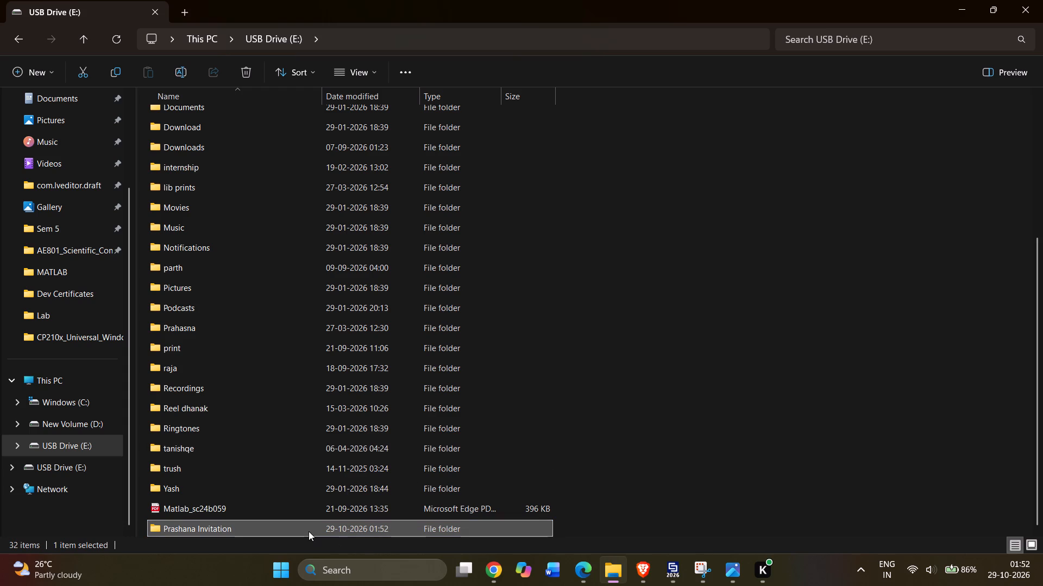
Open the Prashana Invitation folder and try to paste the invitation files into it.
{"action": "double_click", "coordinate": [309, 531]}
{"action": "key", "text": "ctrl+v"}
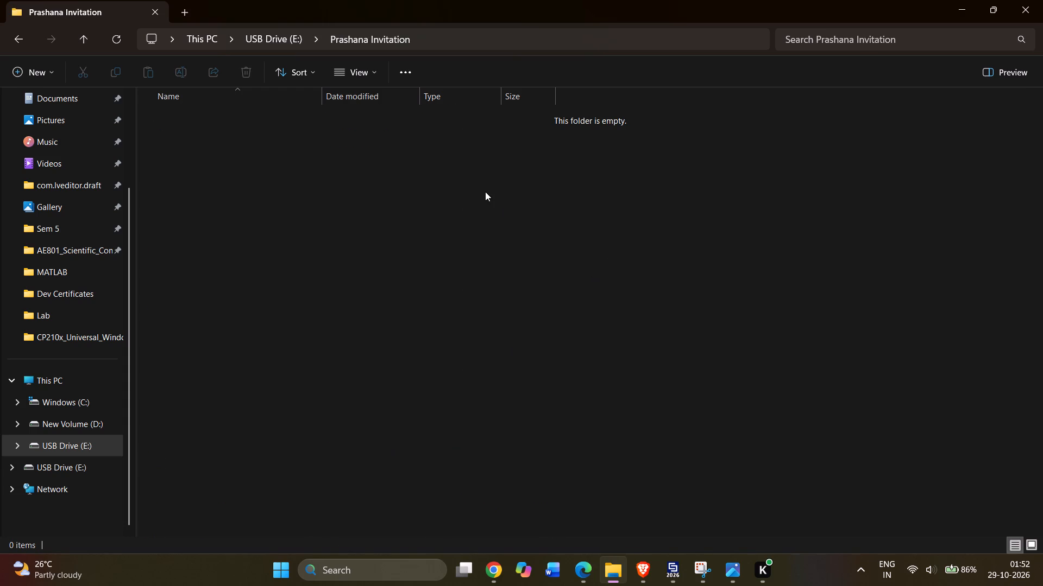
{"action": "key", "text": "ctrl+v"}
Copy all of today's professor invitation PDFs, whose names start with "Dr.", from the Downloads folder.
{"action": "scroll", "coordinate": [51, 172], "scroll_direction": "up", "scroll_amount": 1}
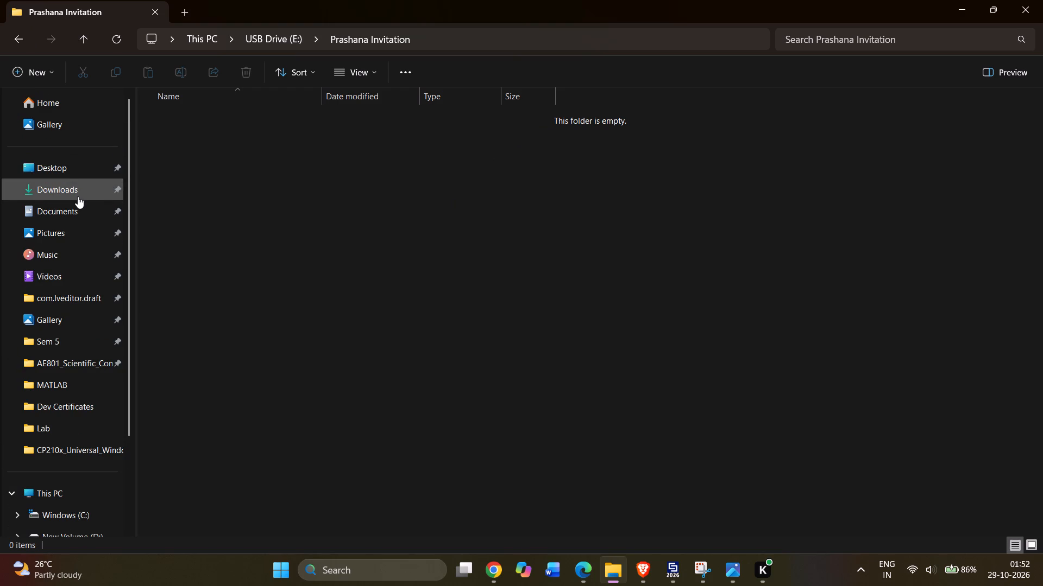
{"action": "left_click", "coordinate": [78, 196]}
{"action": "left_click_drag", "start_coordinate": [143, 132], "coordinate": [180, 194]}
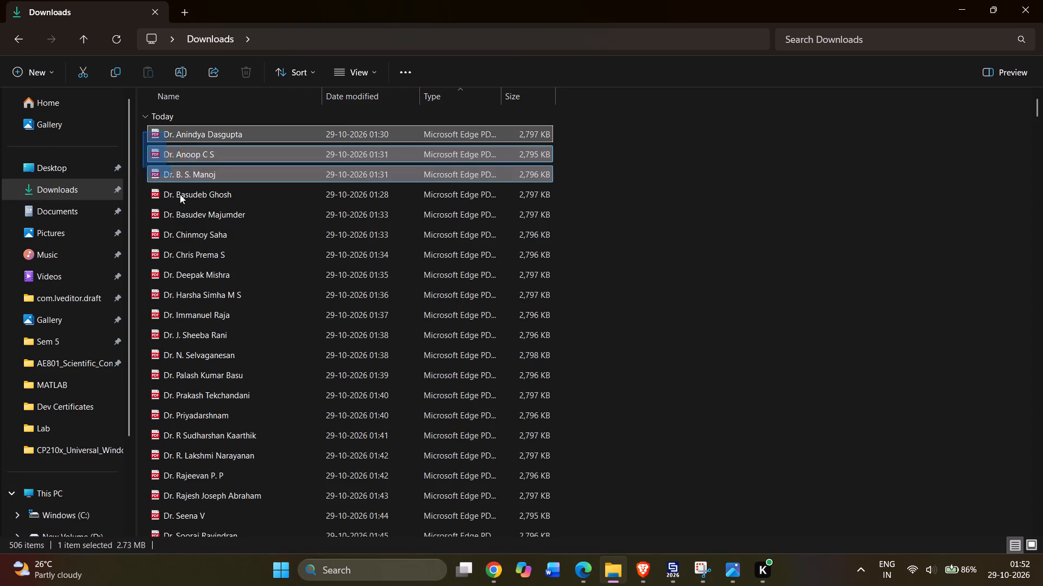
{"action": "left_click_drag", "start_coordinate": [180, 194], "coordinate": [266, 532]}
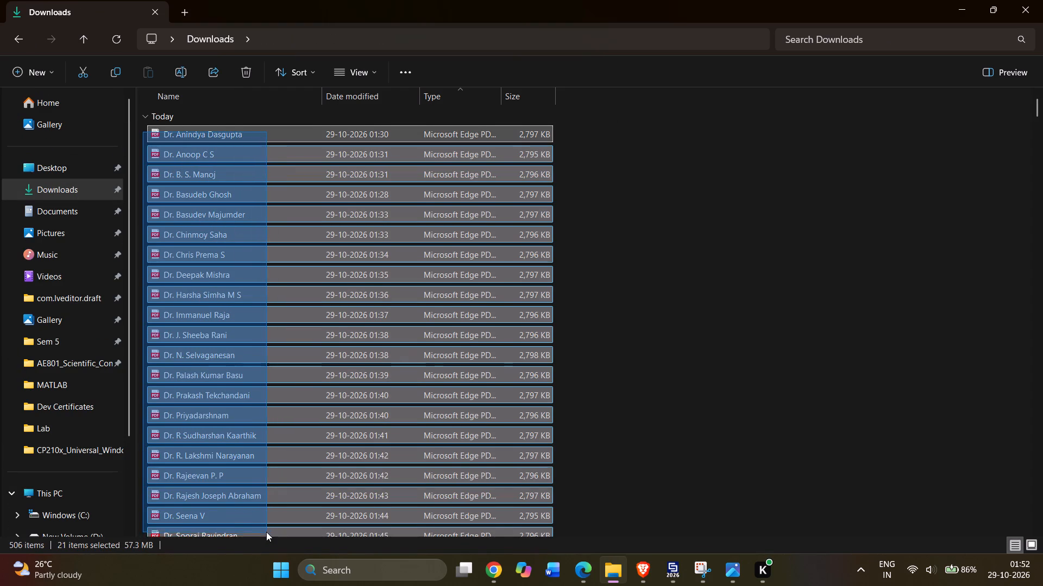
{"action": "left_click_drag", "start_coordinate": [266, 532], "coordinate": [290, 326]}
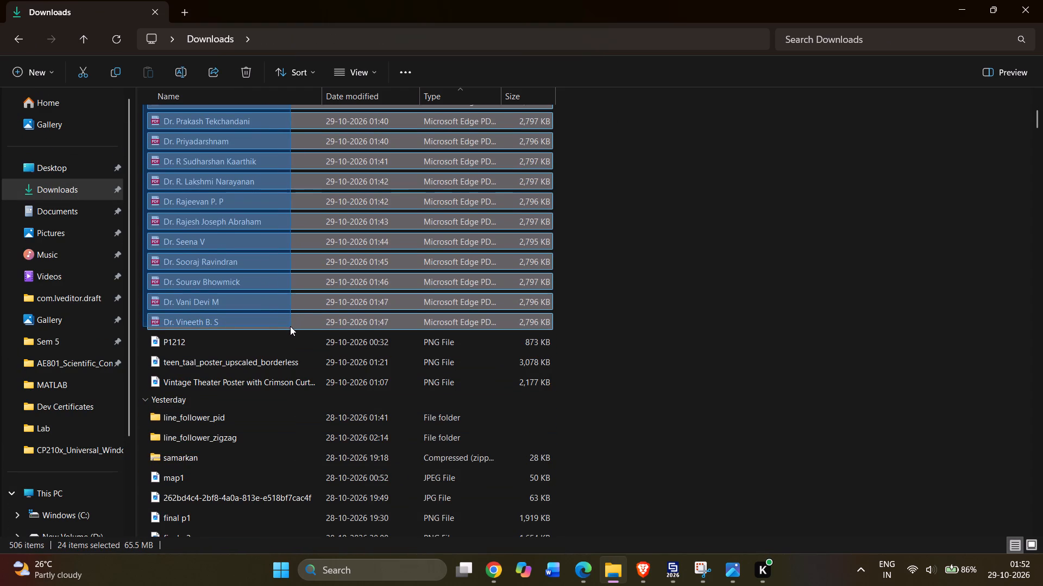
{"action": "left_click_drag", "start_coordinate": [290, 326], "coordinate": [291, 327]}
{"action": "key", "text": "ctrl+c"}
Return to USB Drive (E:) and locate the Prashana Invitation folder for the copied PDFs.
{"action": "scroll", "coordinate": [89, 388], "scroll_direction": "down", "scroll_amount": 1}
{"action": "scroll", "coordinate": [76, 466], "scroll_direction": "down", "scroll_amount": 1}
{"action": "left_click", "coordinate": [76, 466]}
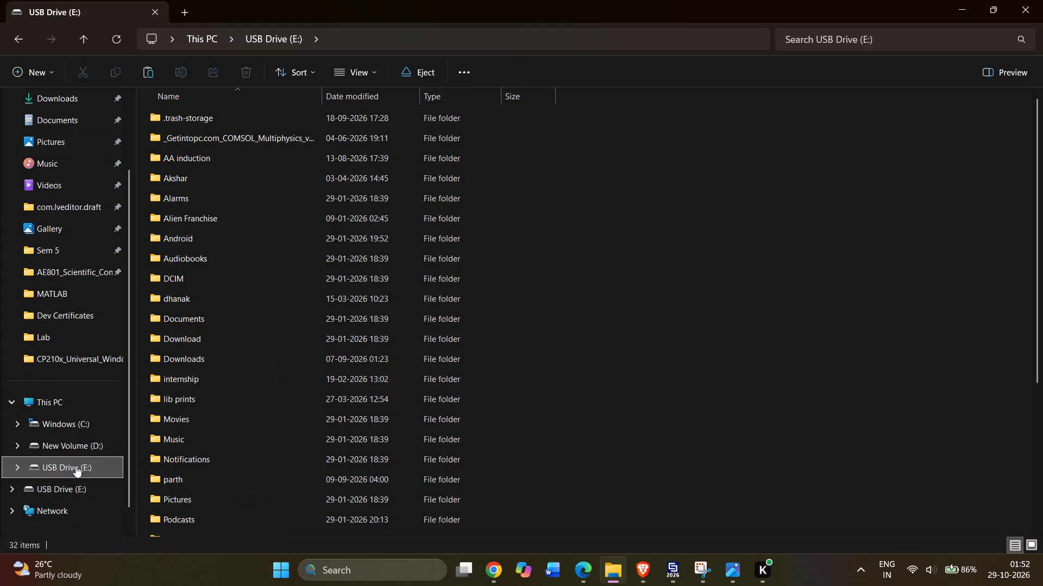
{"action": "scroll", "coordinate": [523, 340], "scroll_direction": "down", "scroll_amount": 8}
{"action": "scroll", "coordinate": [347, 509], "scroll_direction": "down", "scroll_amount": 6}
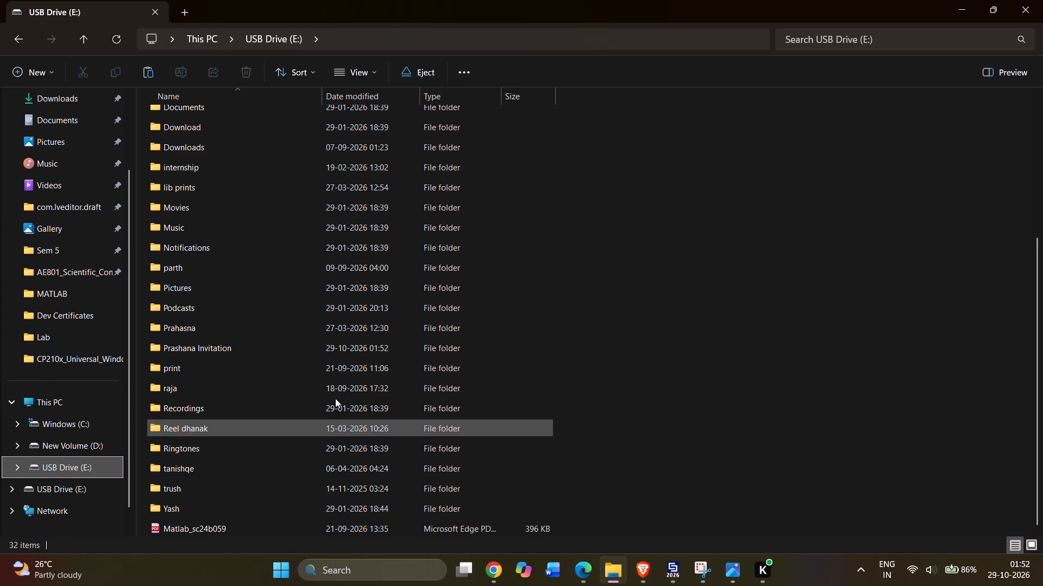
{"action": "scroll", "coordinate": [335, 398], "scroll_direction": "down", "scroll_amount": 7}
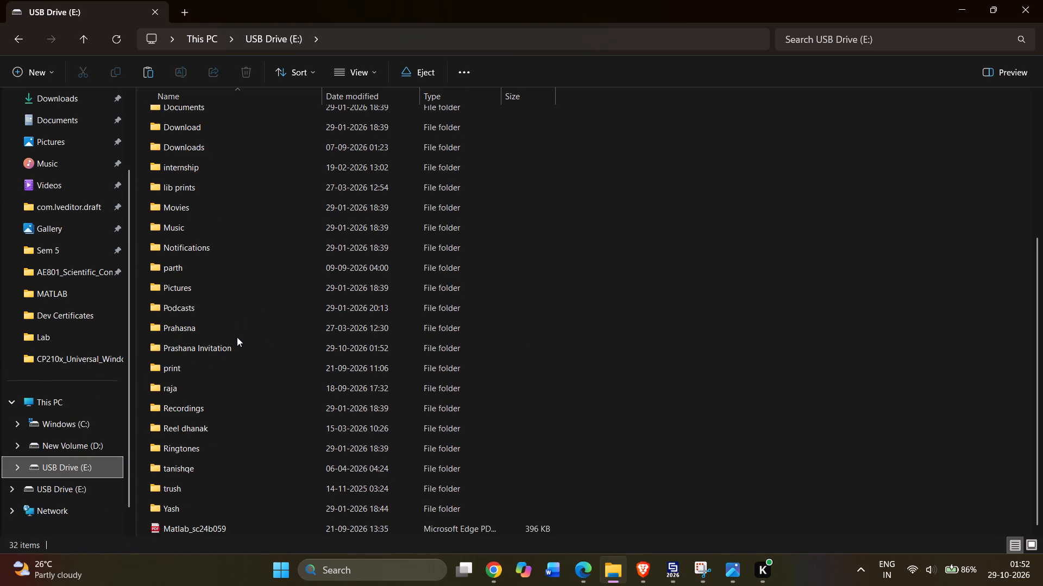
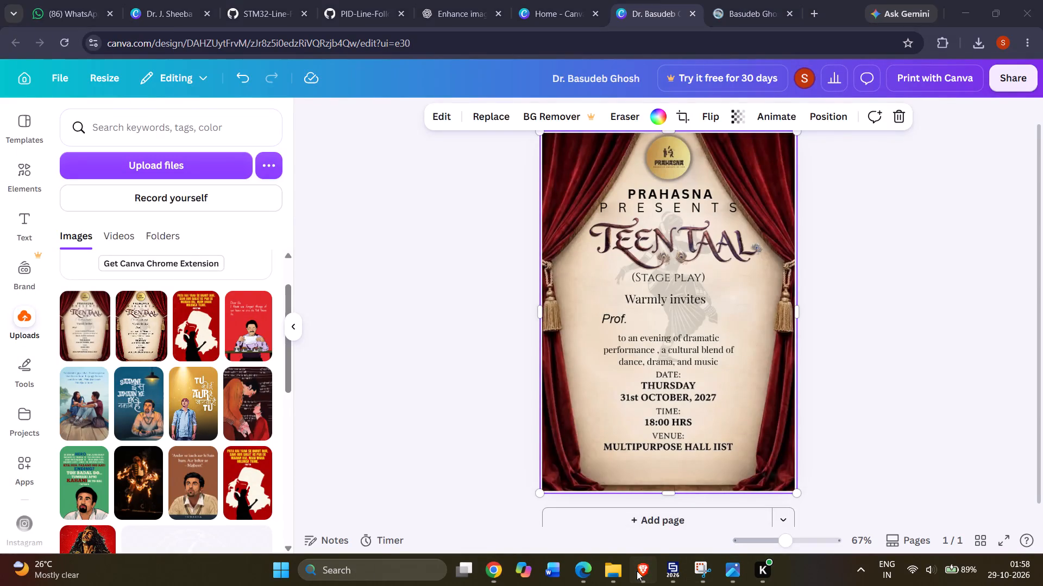
Switch to the Teen Taal invitation open in Brave and examine its date text and layers to find which layer holds the date.
{"action": "left_click", "coordinate": [593, 0]}
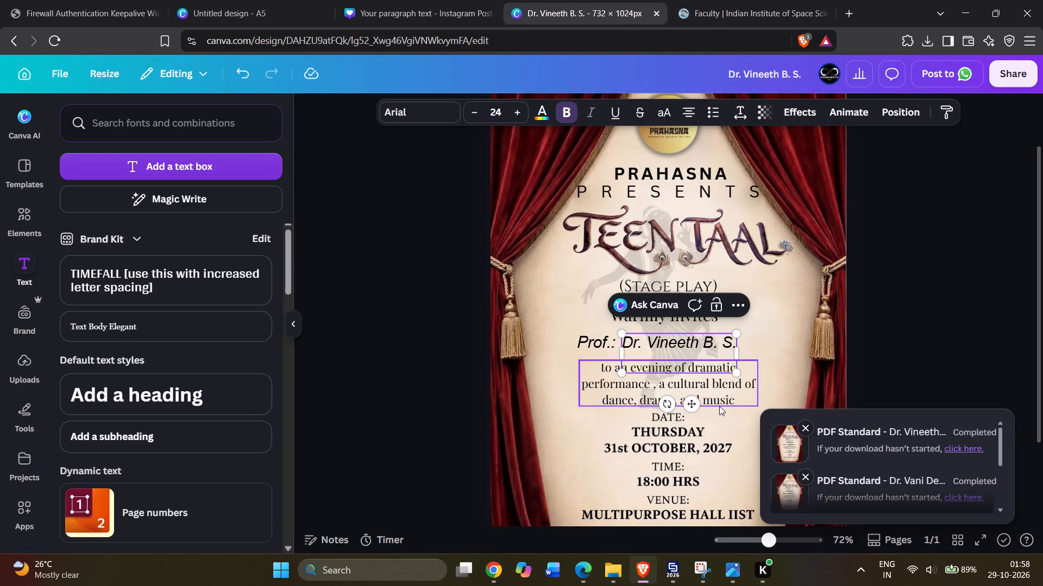
{"action": "left_click", "coordinate": [725, 453]}
{"action": "triple_click", "coordinate": [720, 450]}
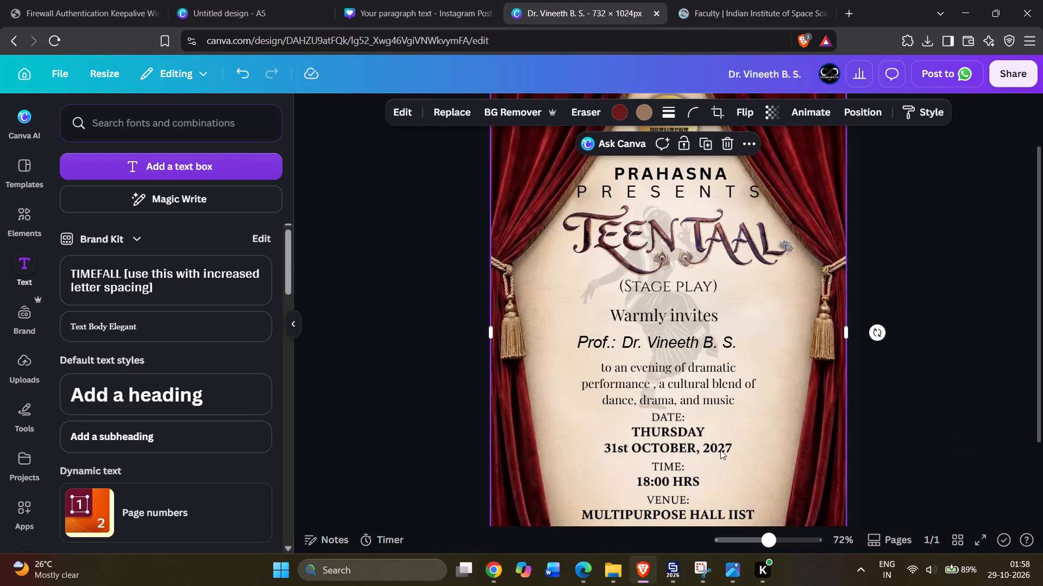
{"action": "double_click", "coordinate": [648, 407]}
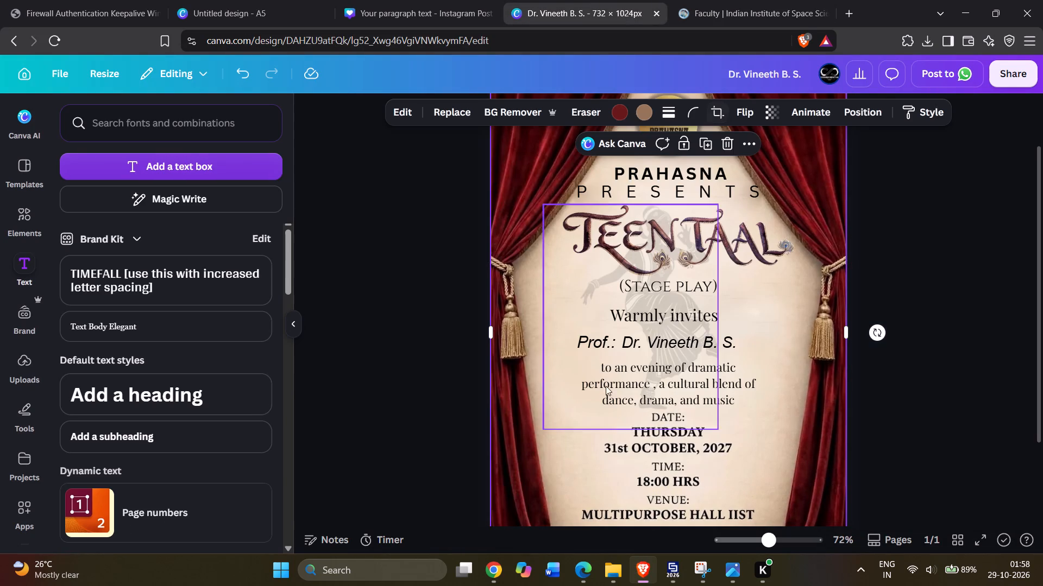
{"action": "key", "text": "alt+1"}
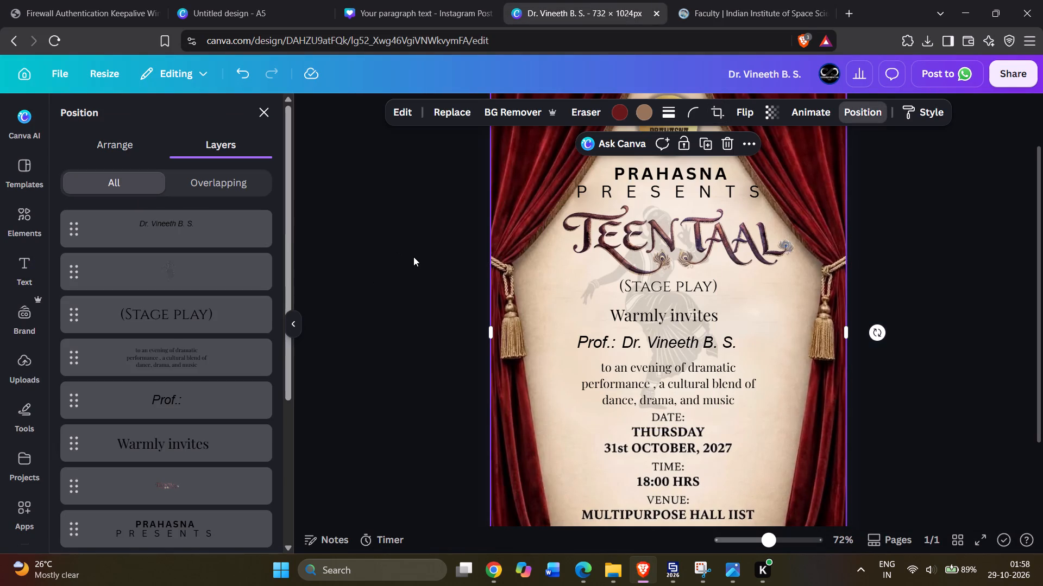
{"action": "scroll", "coordinate": [199, 388], "scroll_direction": "down", "scroll_amount": 6}
{"action": "scroll", "coordinate": [199, 388], "scroll_direction": "up", "scroll_amount": 2}
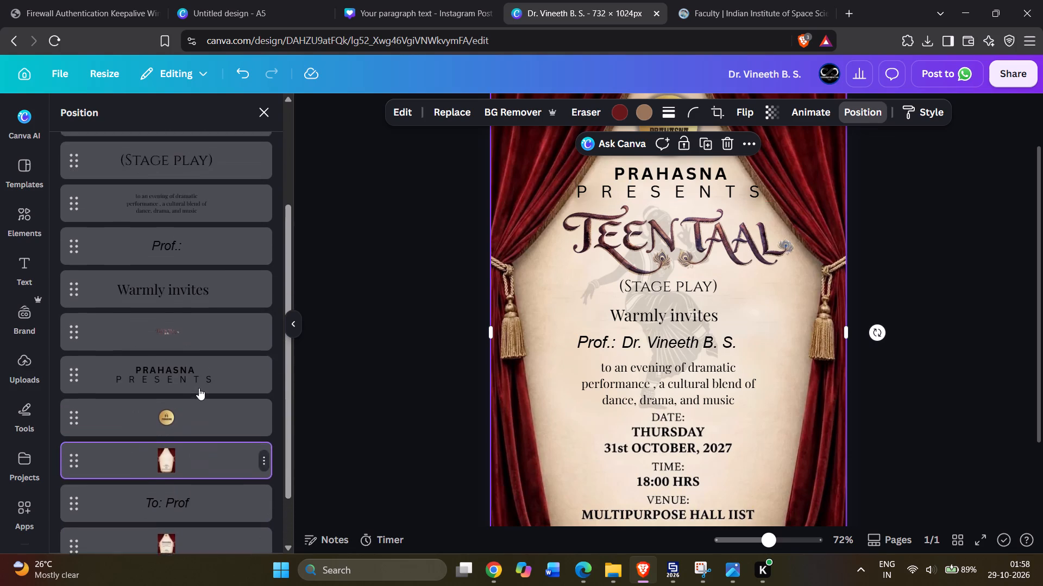
{"action": "scroll", "coordinate": [199, 388], "scroll_direction": "up", "scroll_amount": 3}
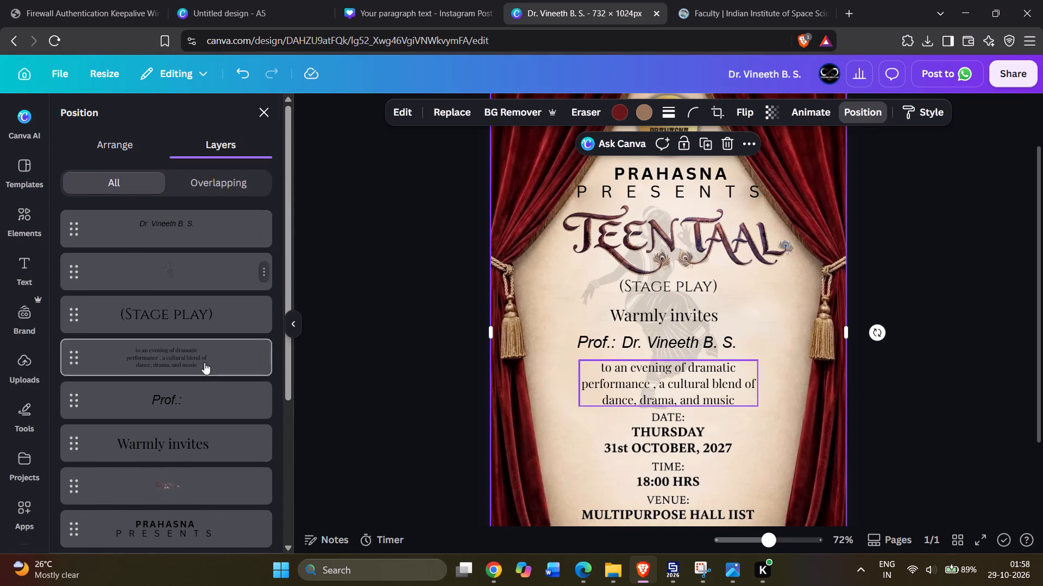
{"action": "scroll", "coordinate": [195, 420], "scroll_direction": "down", "scroll_amount": 5}
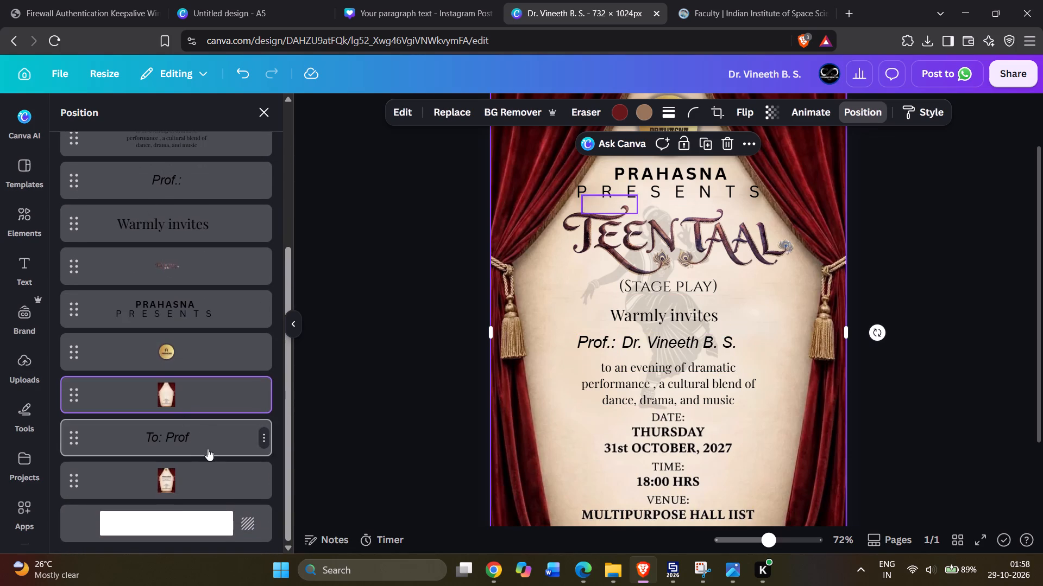
{"action": "left_click", "coordinate": [168, 397]}
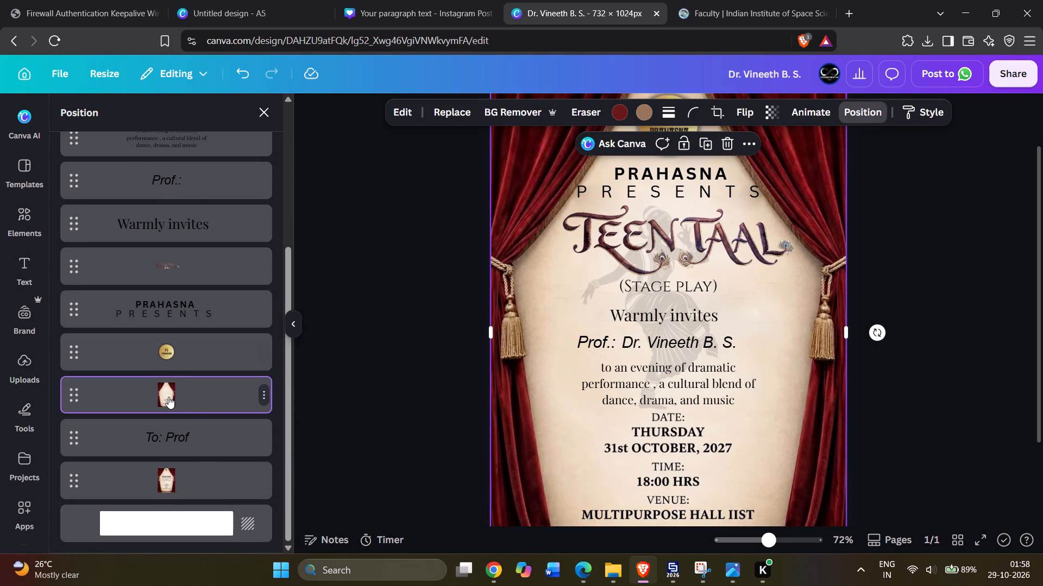
{"action": "scroll", "coordinate": [178, 264], "scroll_direction": "up", "scroll_amount": 5}
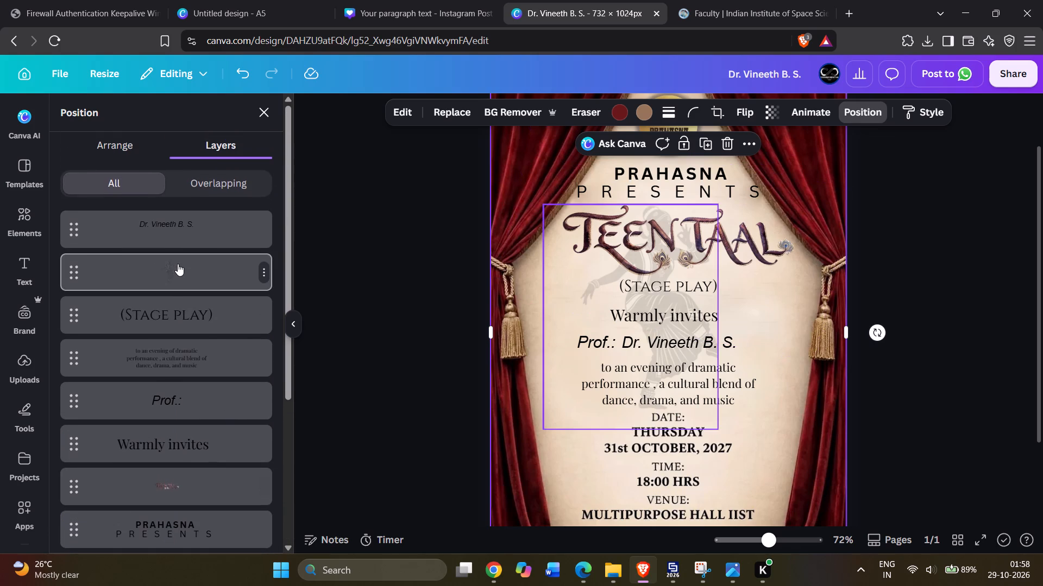
Examine the open invitation's layers and background image to locate where its date text is held.
{"action": "scroll", "coordinate": [186, 250], "scroll_direction": "down", "scroll_amount": 1}
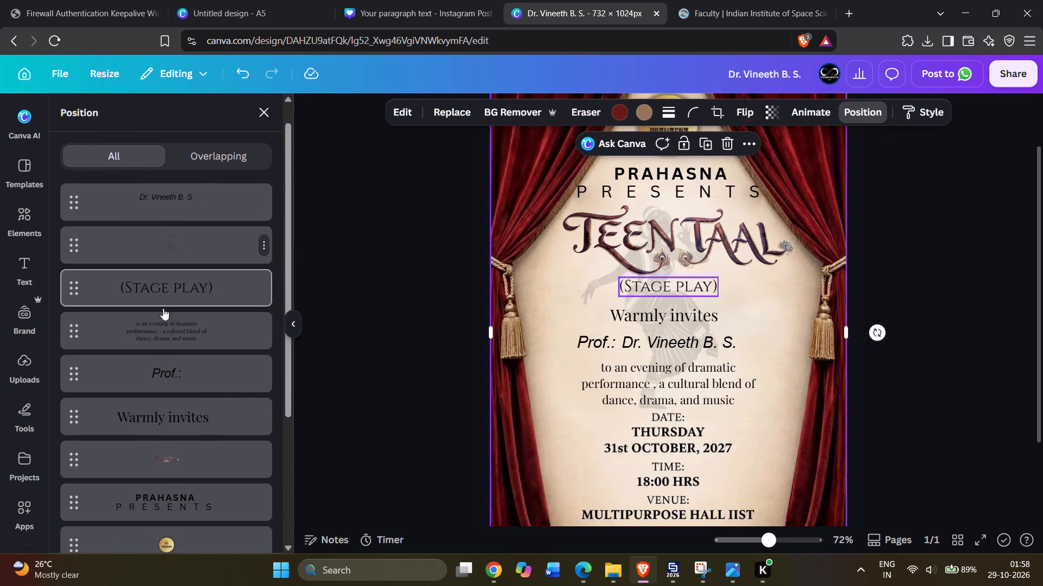
{"action": "scroll", "coordinate": [160, 312], "scroll_direction": "down", "scroll_amount": 12}
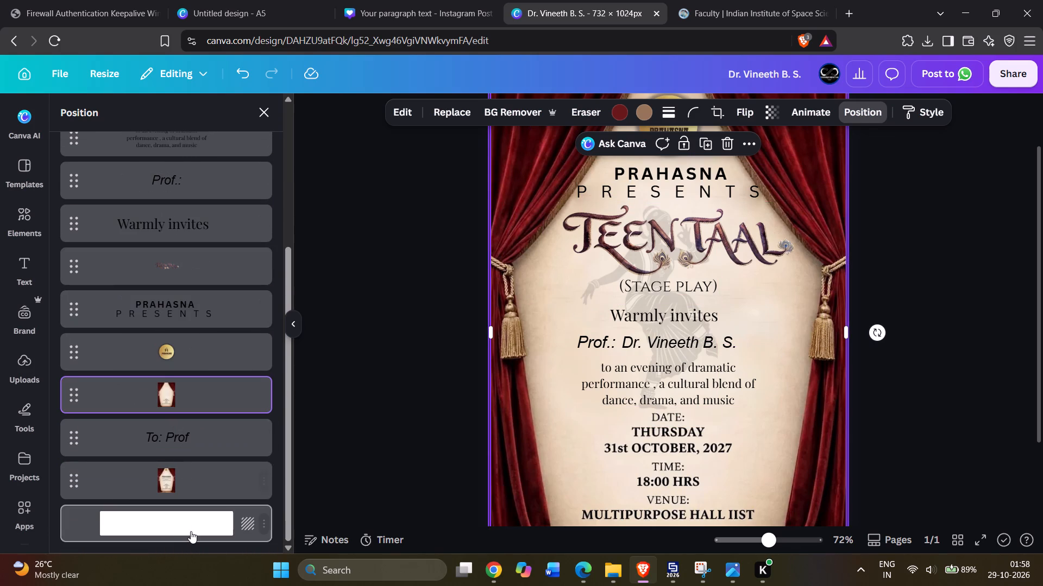
{"action": "left_click", "coordinate": [191, 532]}
{"action": "scroll", "coordinate": [206, 365], "scroll_direction": "down", "scroll_amount": 3}
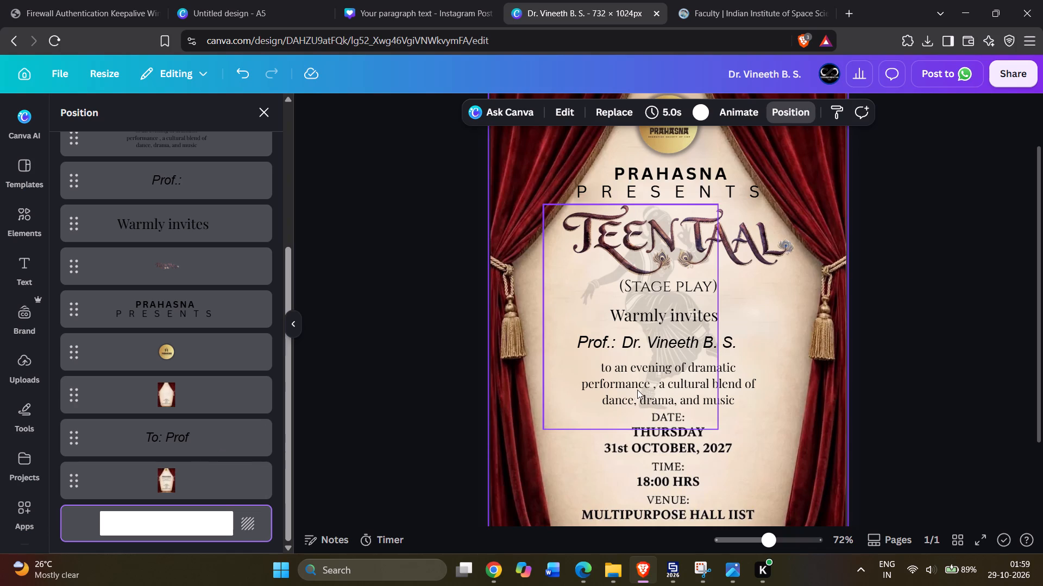
{"action": "double_click", "coordinate": [724, 443]}
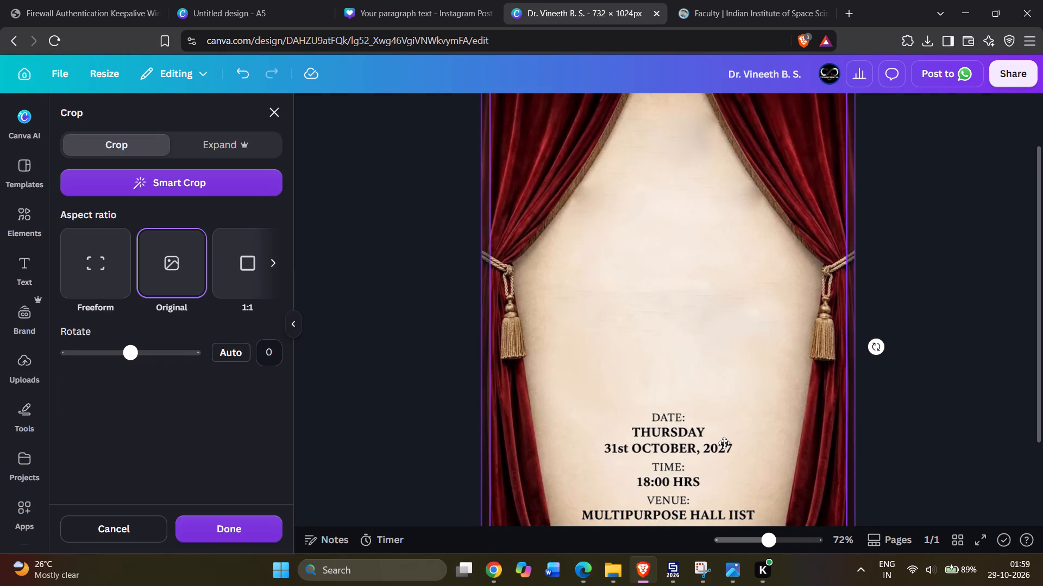
{"action": "left_click", "coordinate": [263, 120]}
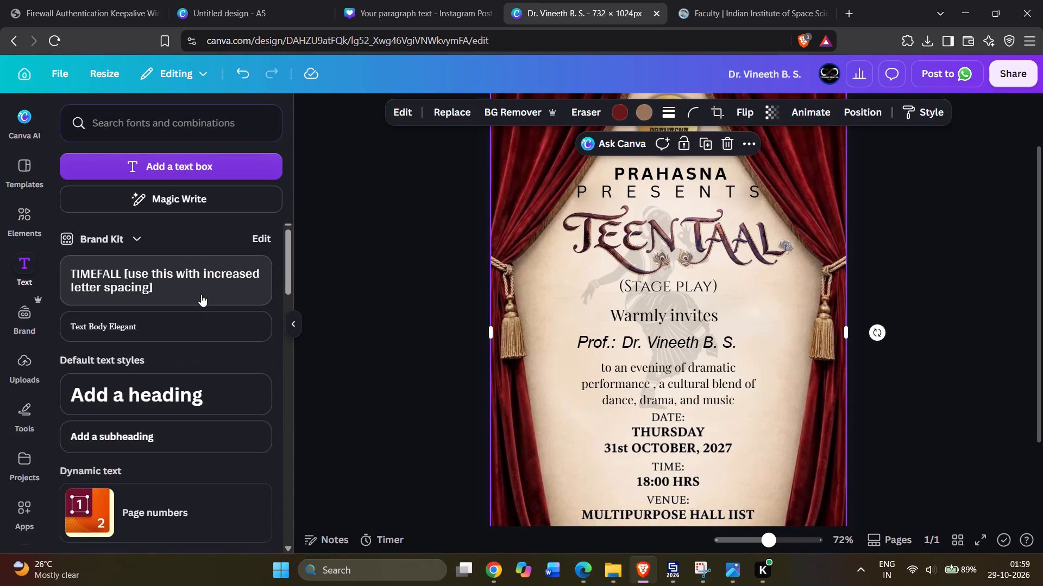
{"action": "scroll", "coordinate": [201, 295], "scroll_direction": "down", "scroll_amount": 1}
{"action": "scroll", "coordinate": [158, 340], "scroll_direction": "down", "scroll_amount": 1}
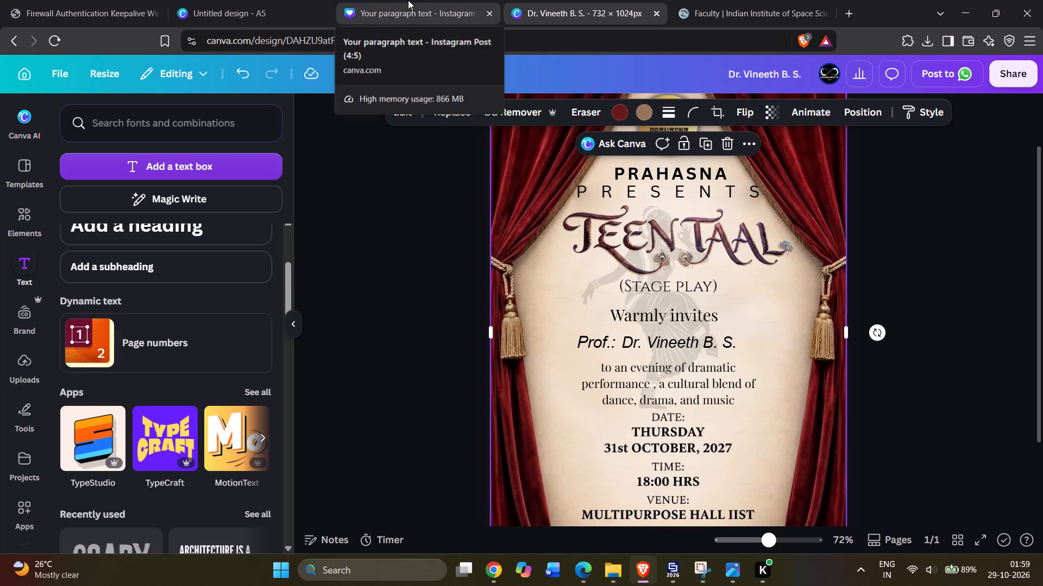
Check the other open invitation designs, then switch to Chrome and examine whether the "Prof." invitation's date text is separate from its background image.
{"action": "left_click", "coordinate": [291, 0]}
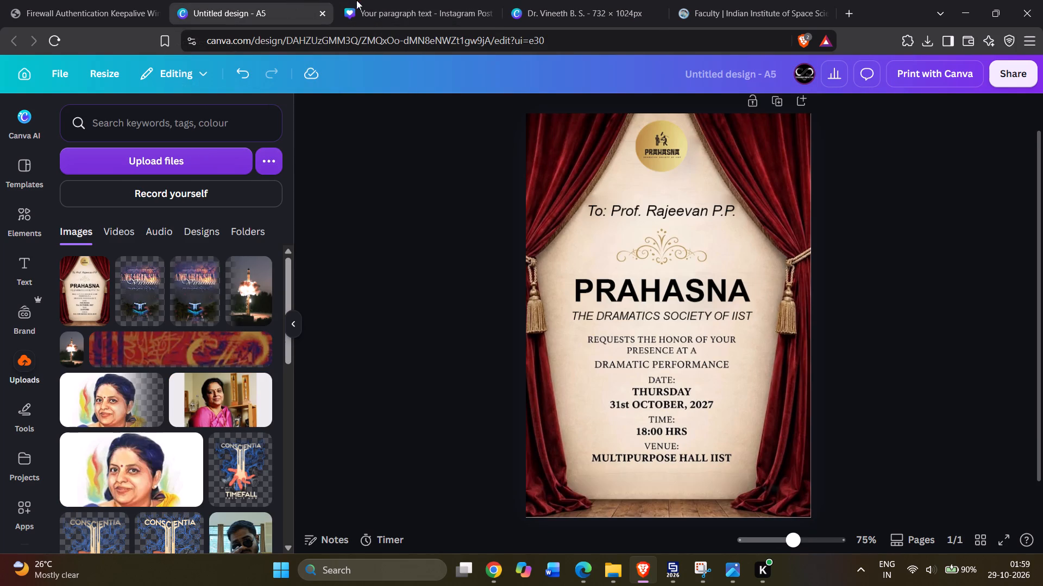
{"action": "left_click", "coordinate": [401, 0]}
{"action": "left_click", "coordinate": [571, 0]}
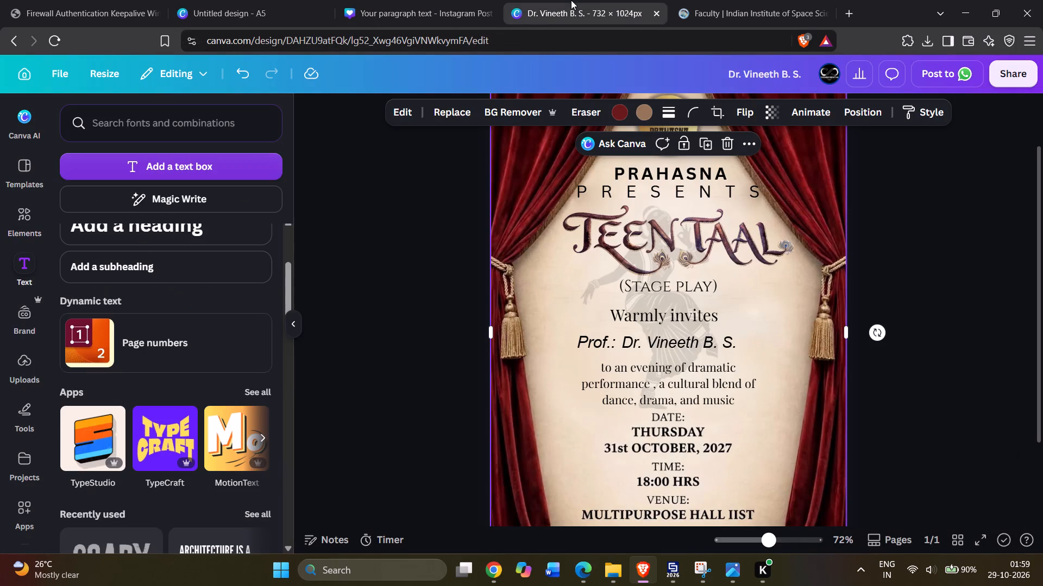
{"action": "left_click", "coordinate": [501, 571]}
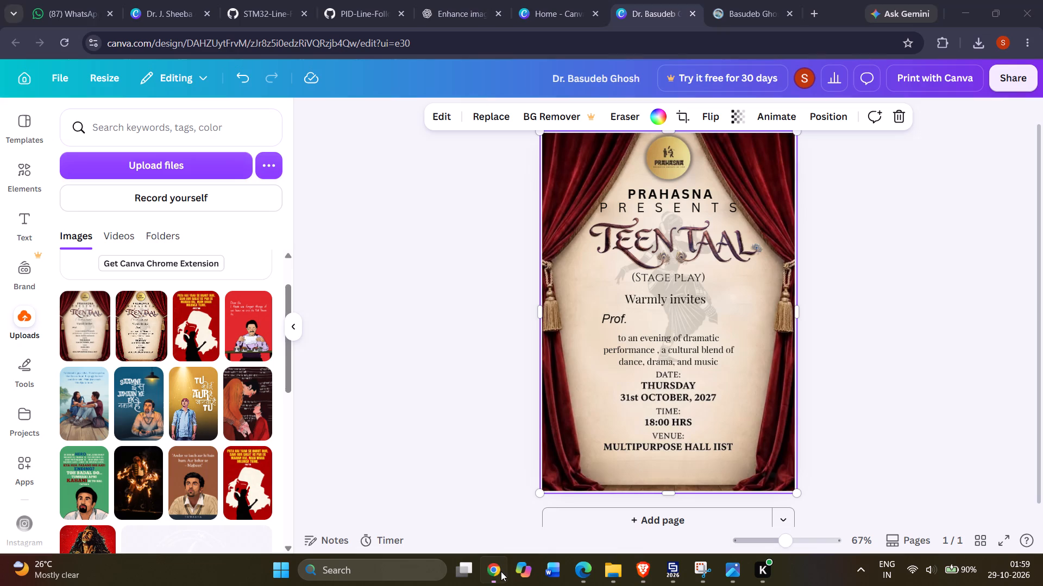
{"action": "left_click", "coordinate": [659, 395]}
{"action": "double_click", "coordinate": [659, 395]}
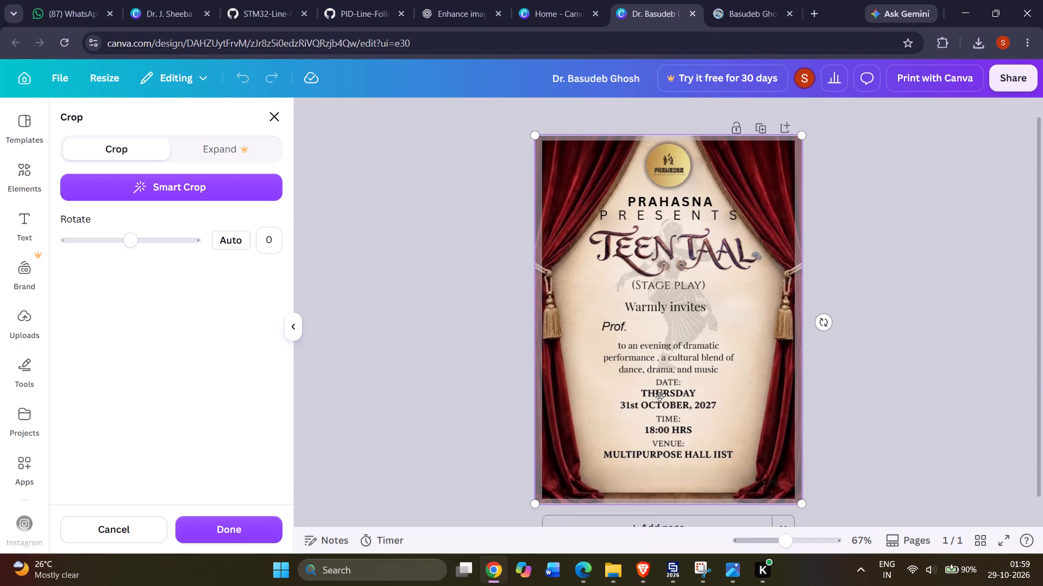
{"action": "left_click", "coordinate": [946, 334]}
Start a screen capture of the Teen Taal invitation that has only "Prof." on its name line.
{"action": "key", "text": "Print"}
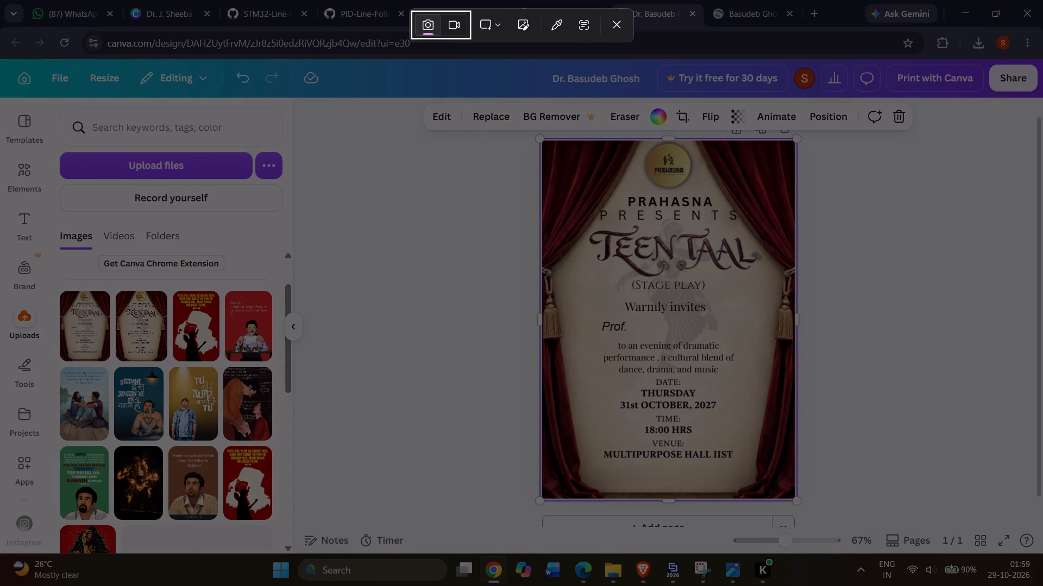
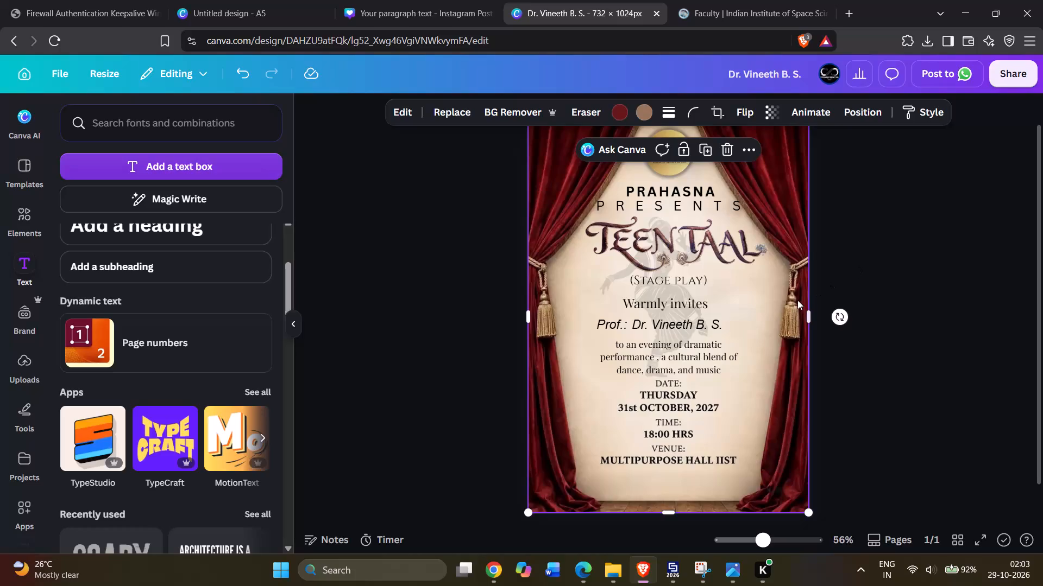
Delete the old poster images, logo and all text from the invitation page, leaving it blank.
{"action": "key", "text": "Delete"}
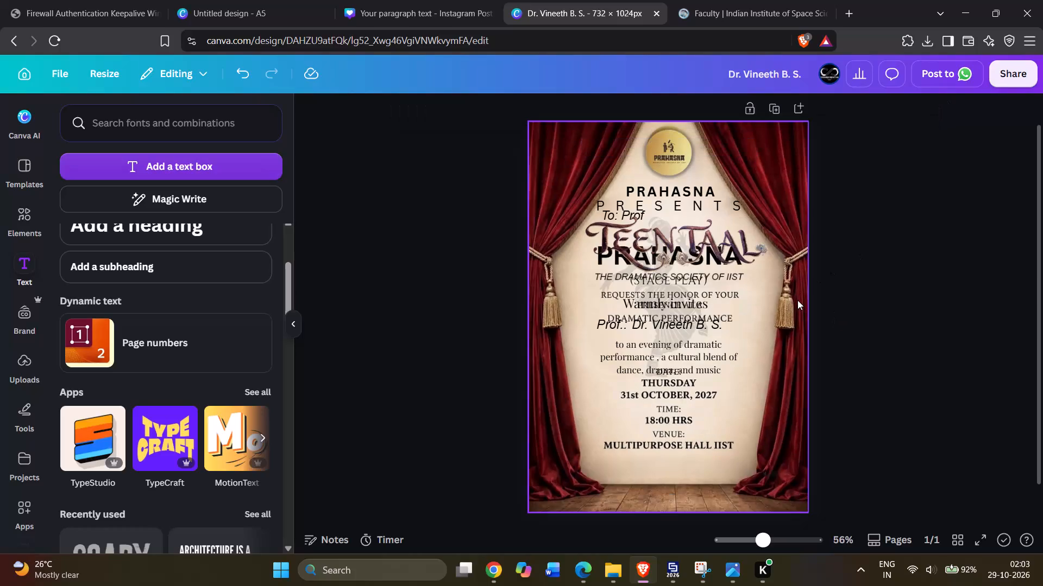
{"action": "key", "text": "Delete"}
{"action": "key", "text": "Delete"}
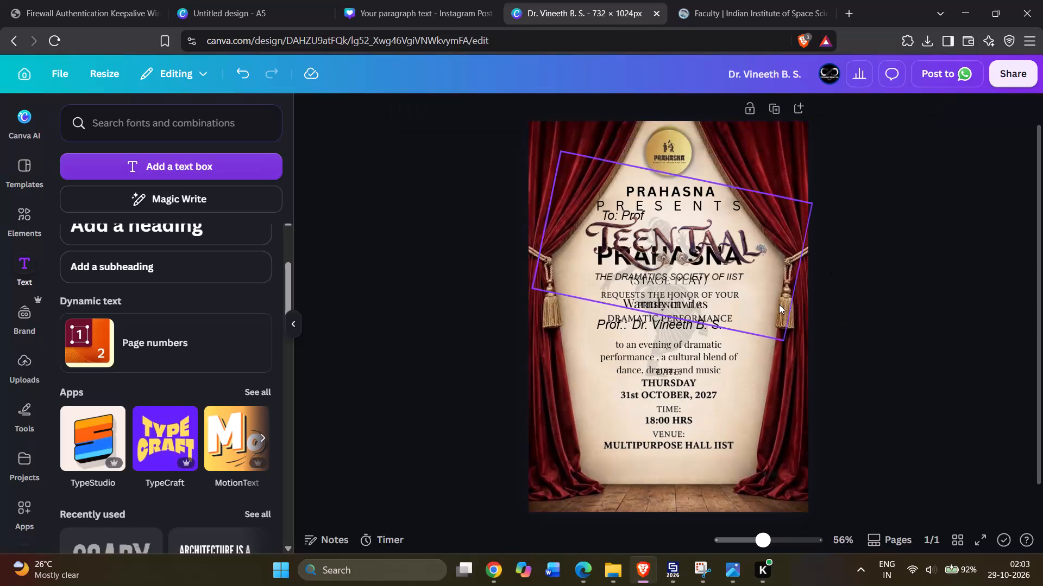
{"action": "left_click", "coordinate": [779, 304]}
{"action": "left_click", "coordinate": [795, 426]}
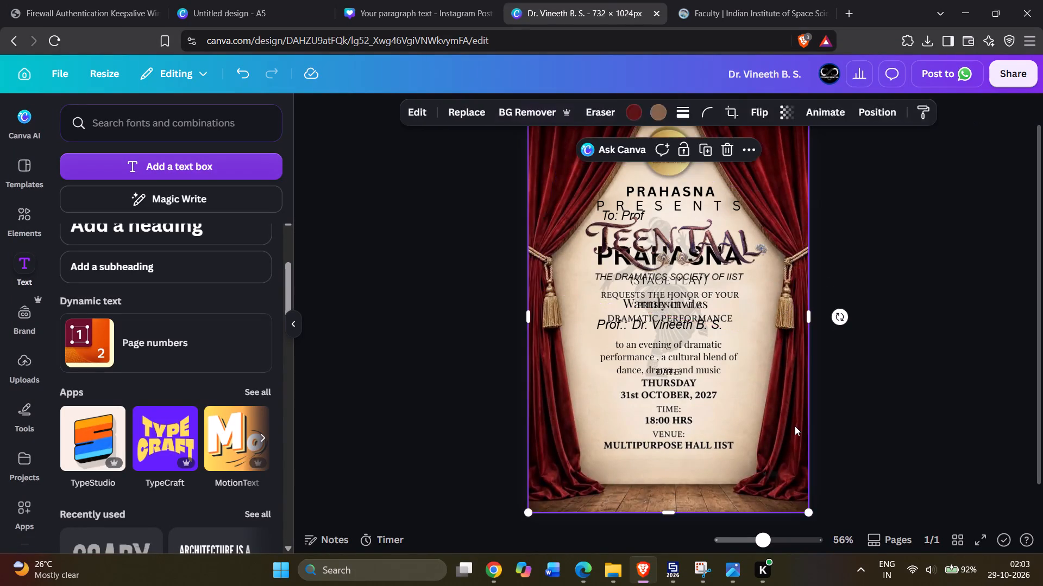
{"action": "key", "text": "Delete"}
{"action": "key", "text": "Delete"}
{"action": "left_click", "coordinate": [641, 224]}
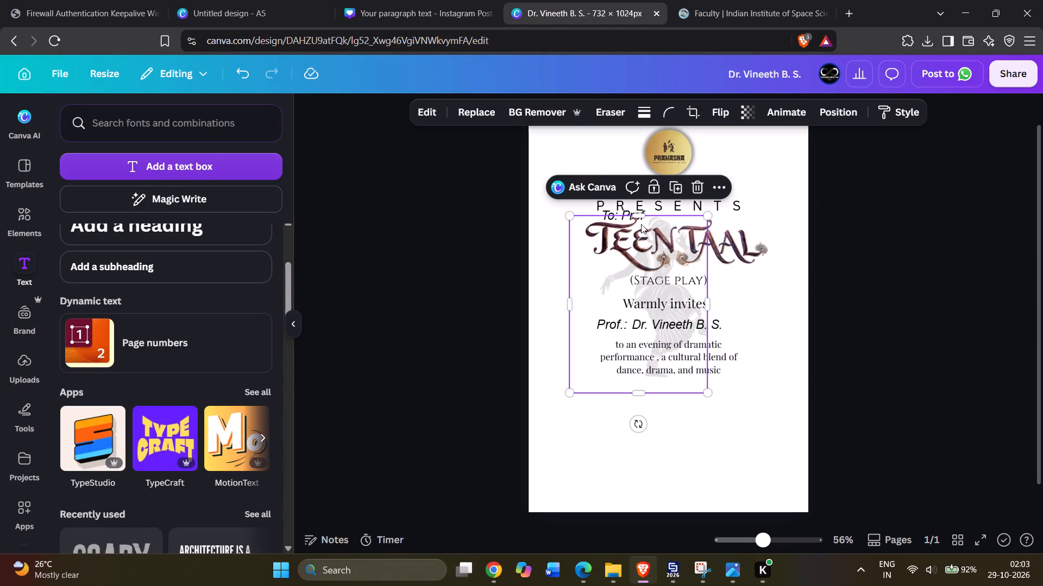
{"action": "key", "text": "Delete"}
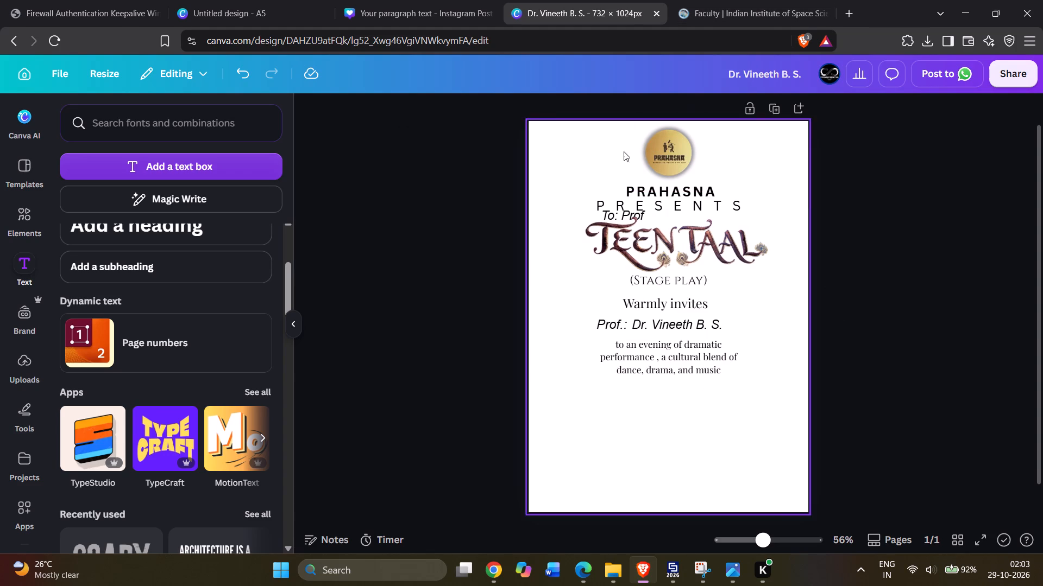
{"action": "left_click_drag", "start_coordinate": [570, 148], "coordinate": [817, 490]}
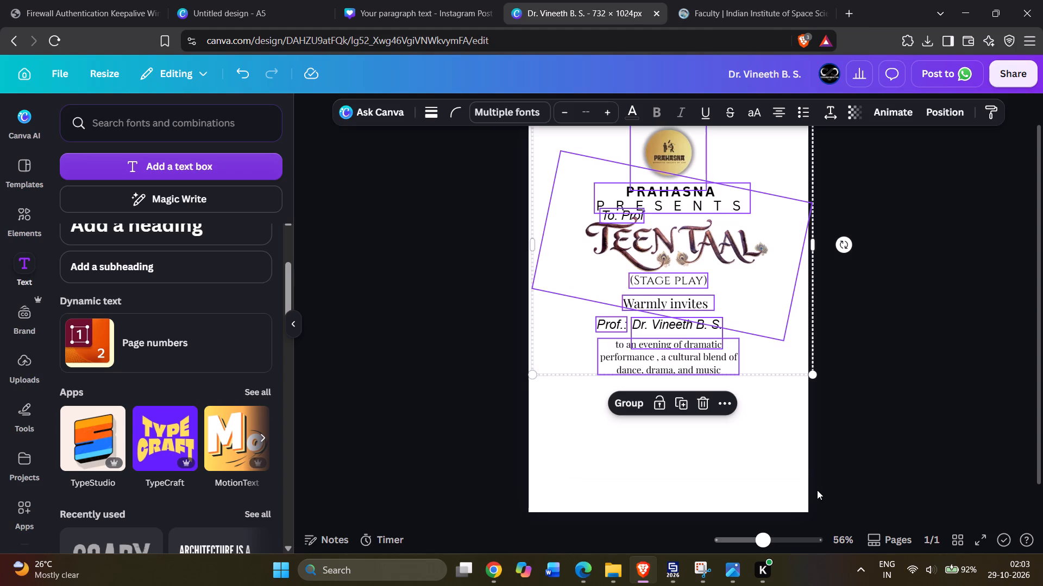
{"action": "key", "text": "Delete"}
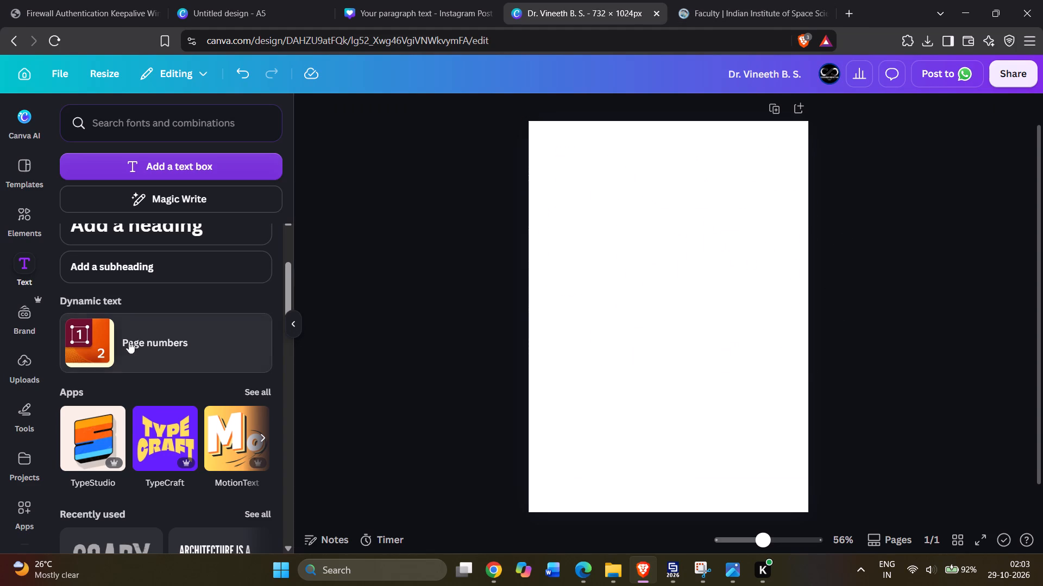
Upload the image "Teen Taal_ A Theatrical Invitation 2026" from Downloads and place it on the blank page.
{"action": "left_click", "coordinate": [21, 383]}
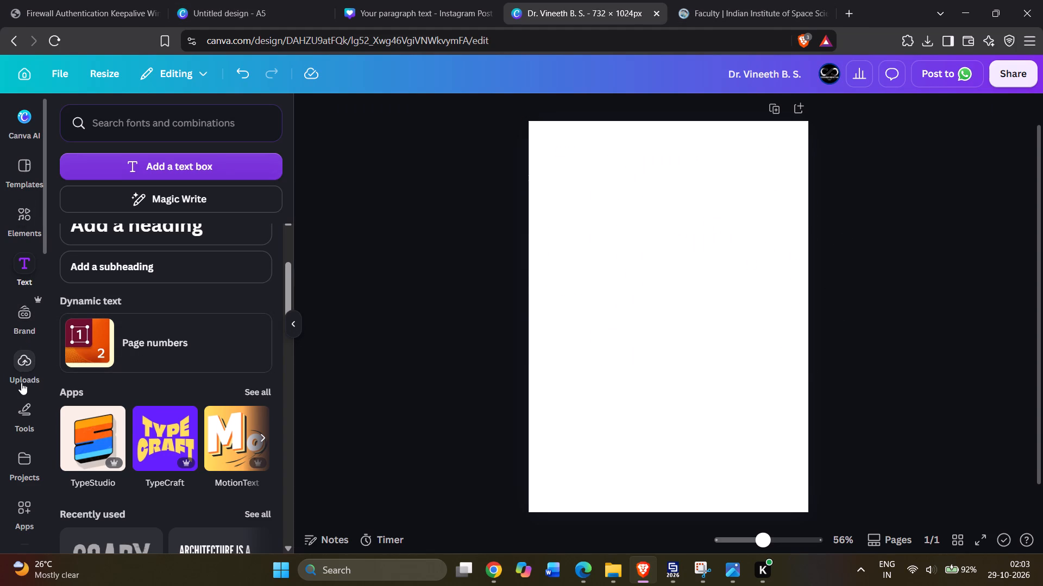
{"action": "left_click", "coordinate": [160, 162]}
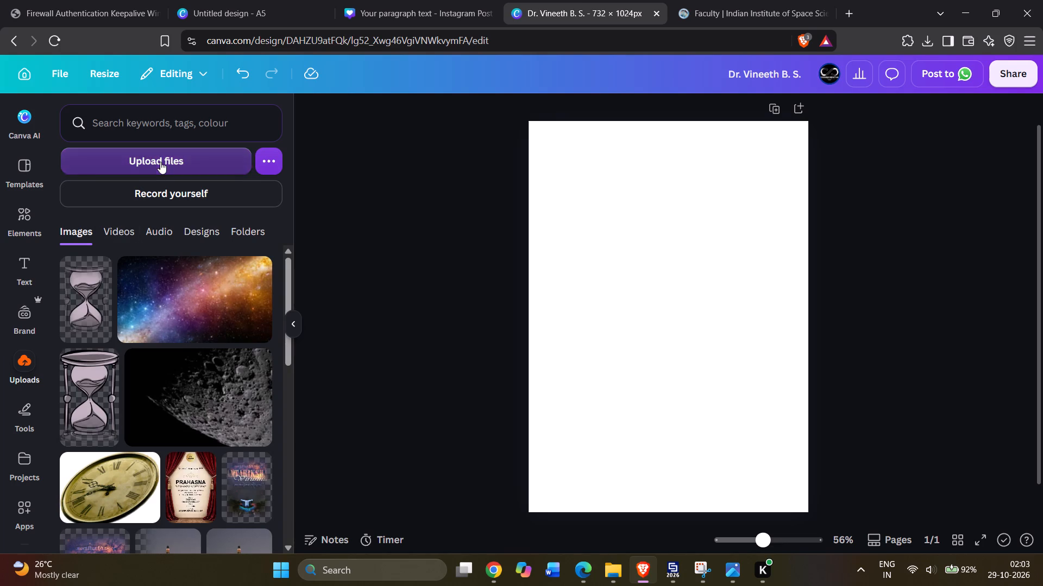
{"action": "left_click", "coordinate": [168, 125]}
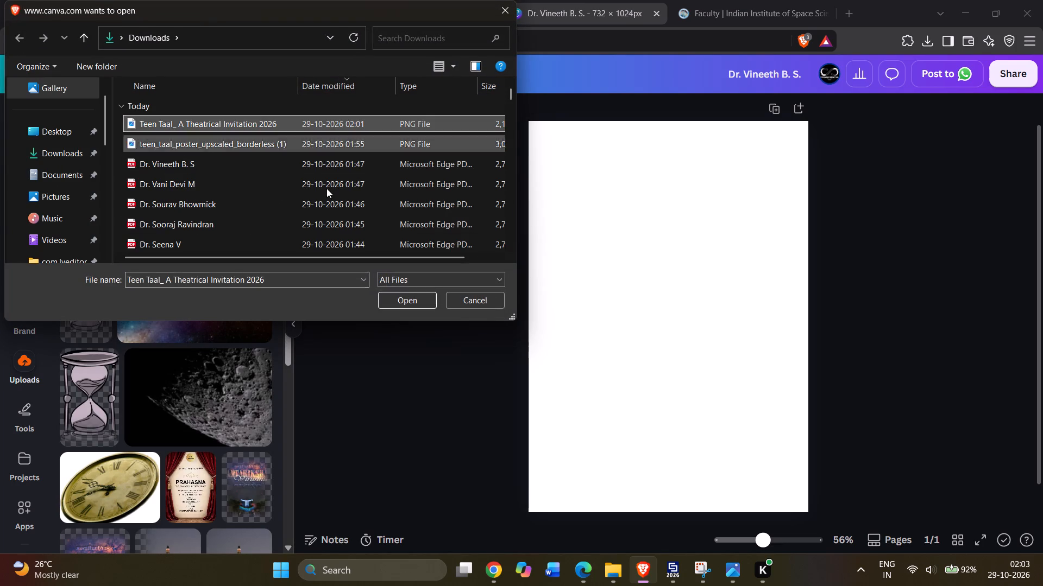
{"action": "left_click", "coordinate": [409, 297]}
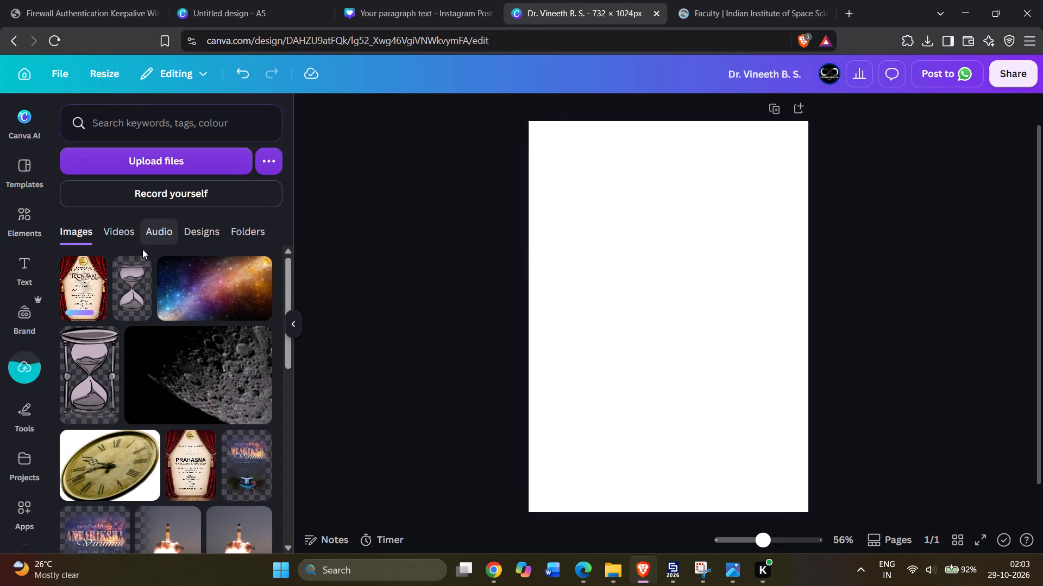
{"action": "left_click", "coordinate": [83, 289]}
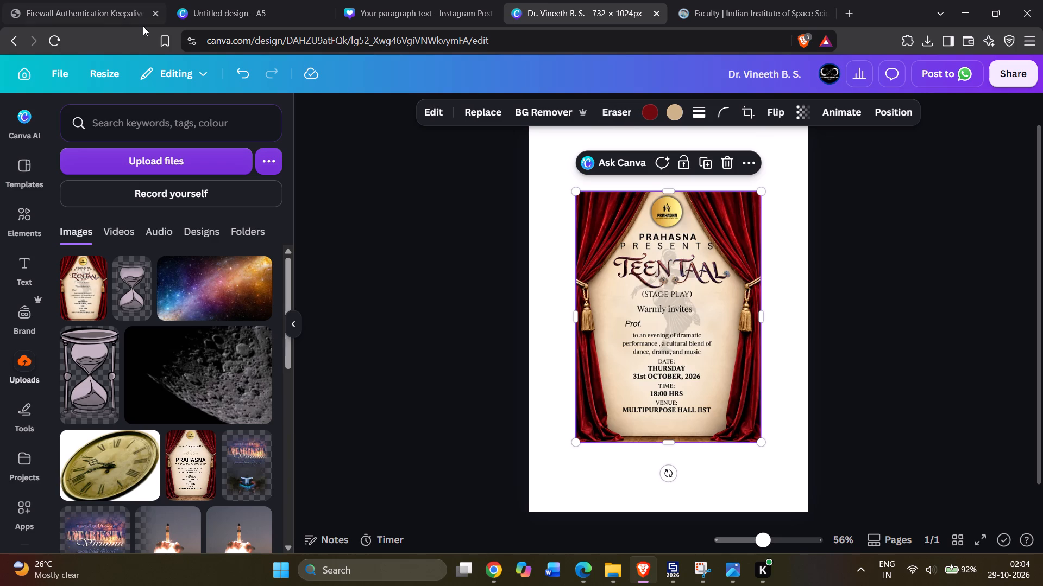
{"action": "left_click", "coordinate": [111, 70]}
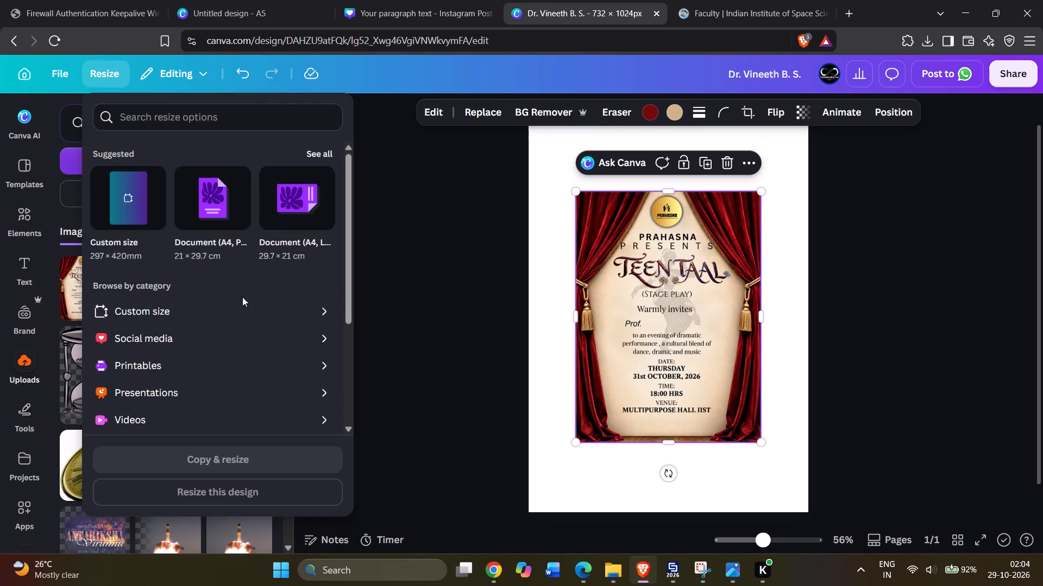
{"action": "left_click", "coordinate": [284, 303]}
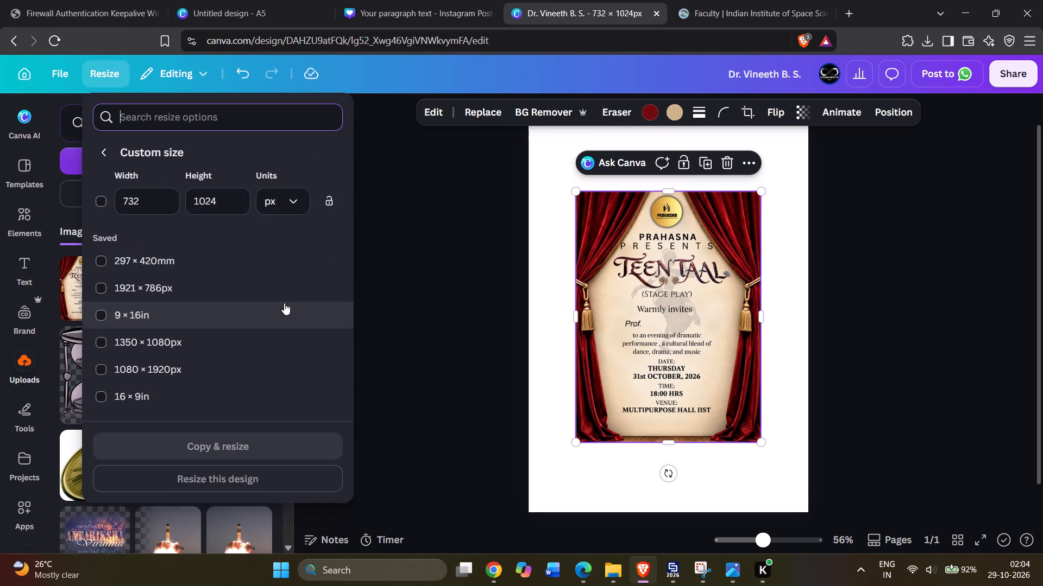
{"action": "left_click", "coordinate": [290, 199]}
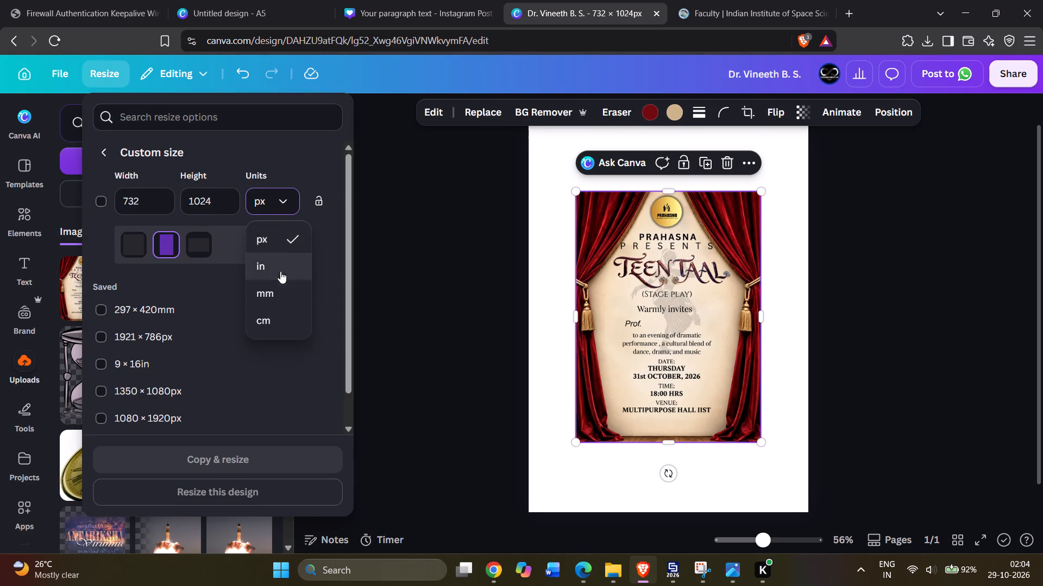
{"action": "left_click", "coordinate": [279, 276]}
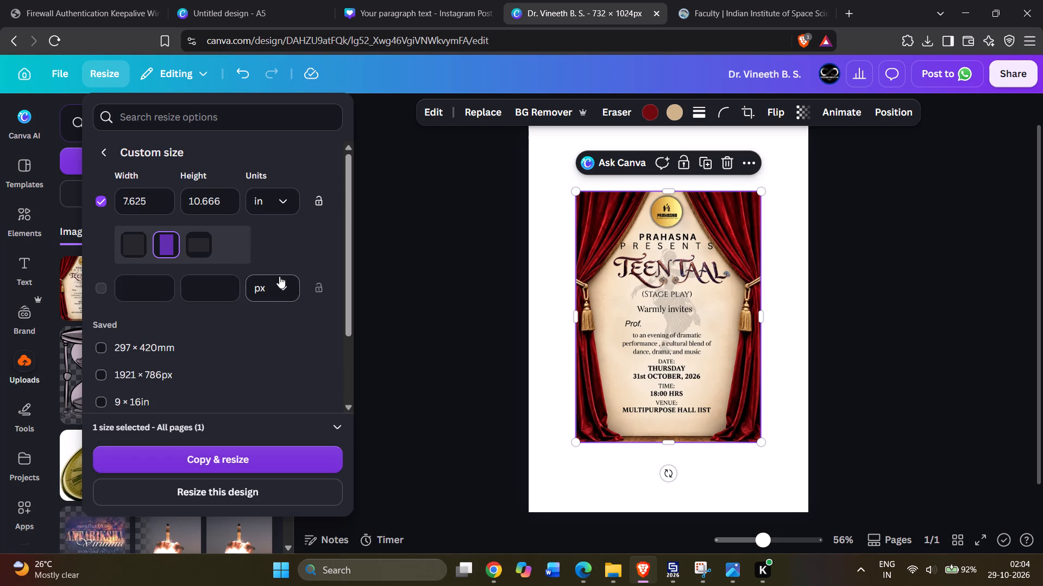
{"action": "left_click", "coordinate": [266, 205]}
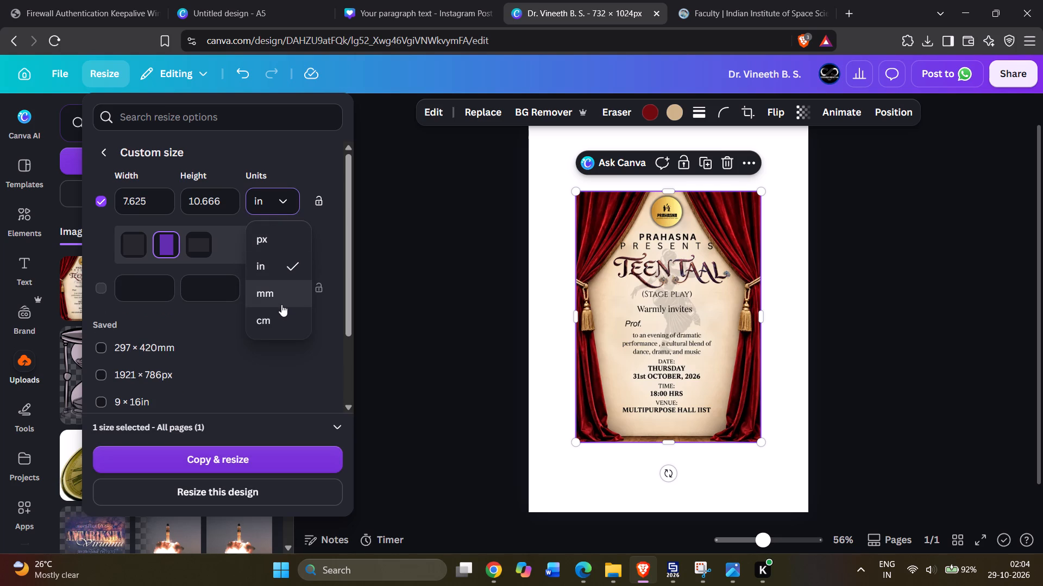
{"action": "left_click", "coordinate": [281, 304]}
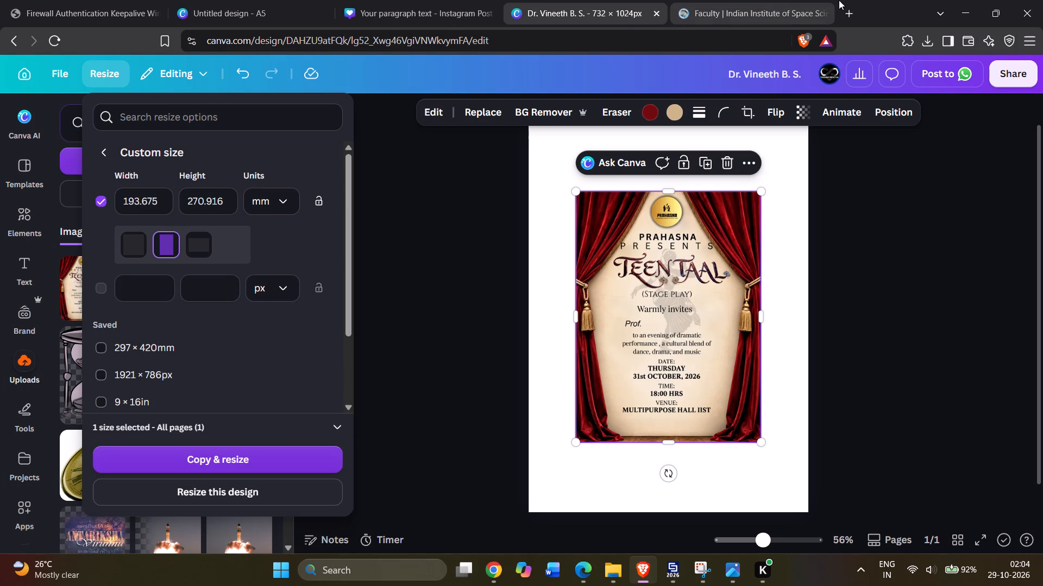
Search the web in a new tab for "a5 size in cm" and expand the overview of the dimensions.
{"action": "left_click", "coordinate": [848, 13]}
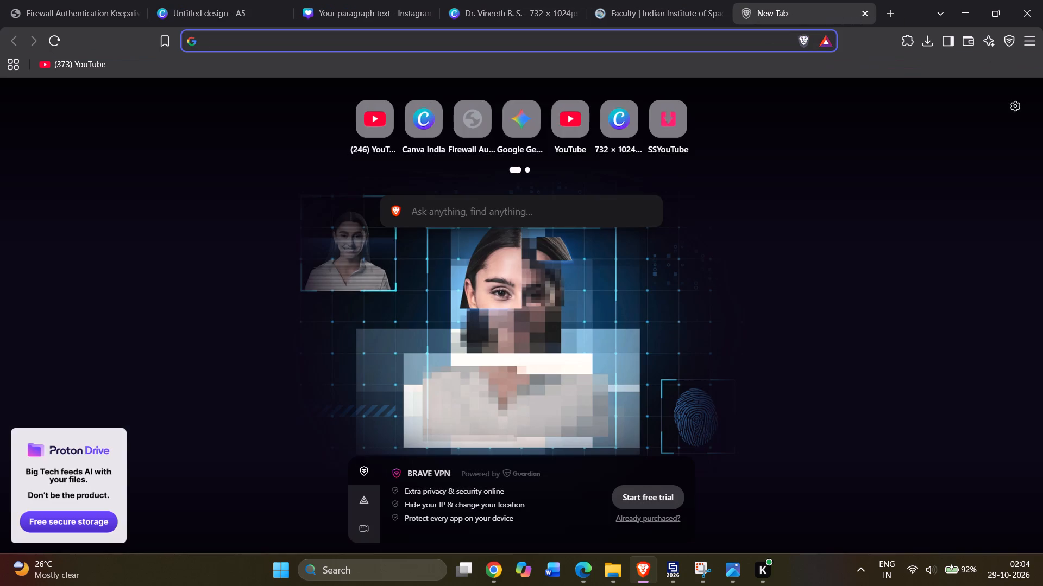
{"action": "key", "text": "i"}
{"action": "key", "text": "BackSpace"}
{"action": "key", "text": "BackSpace"}
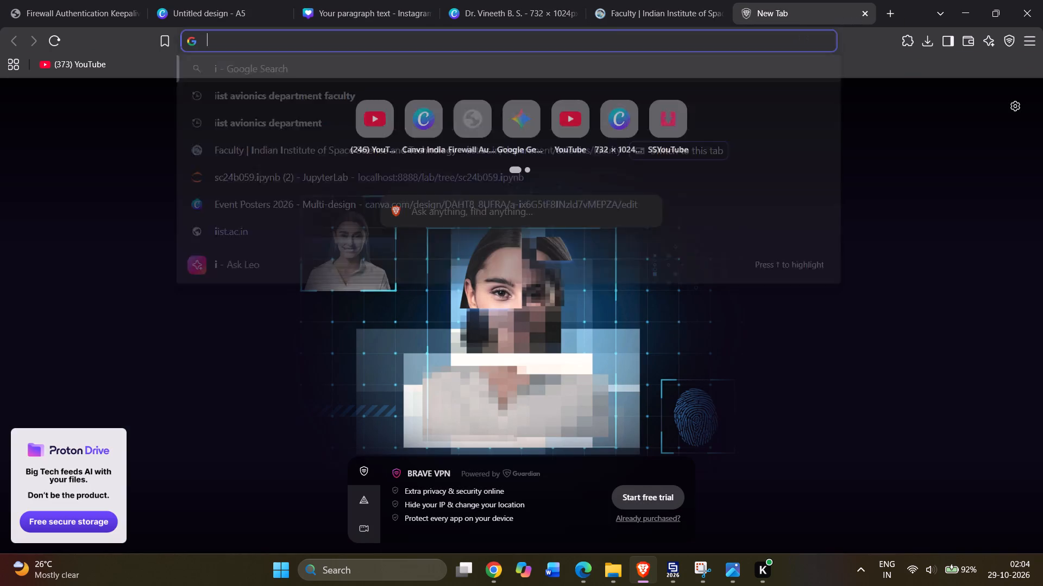
{"action": "type", "text": "a5"}
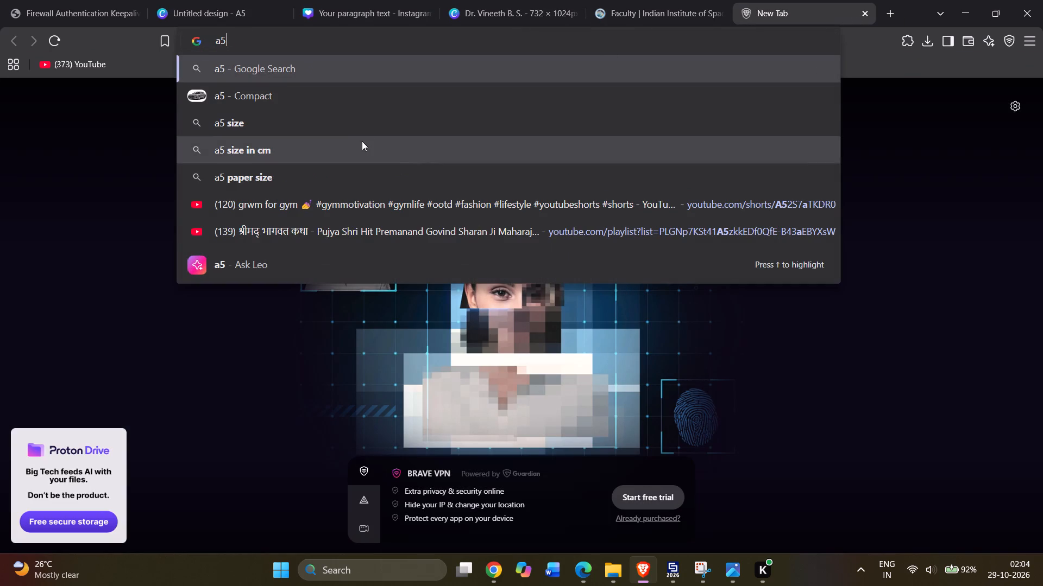
{"action": "left_click", "coordinate": [349, 145]}
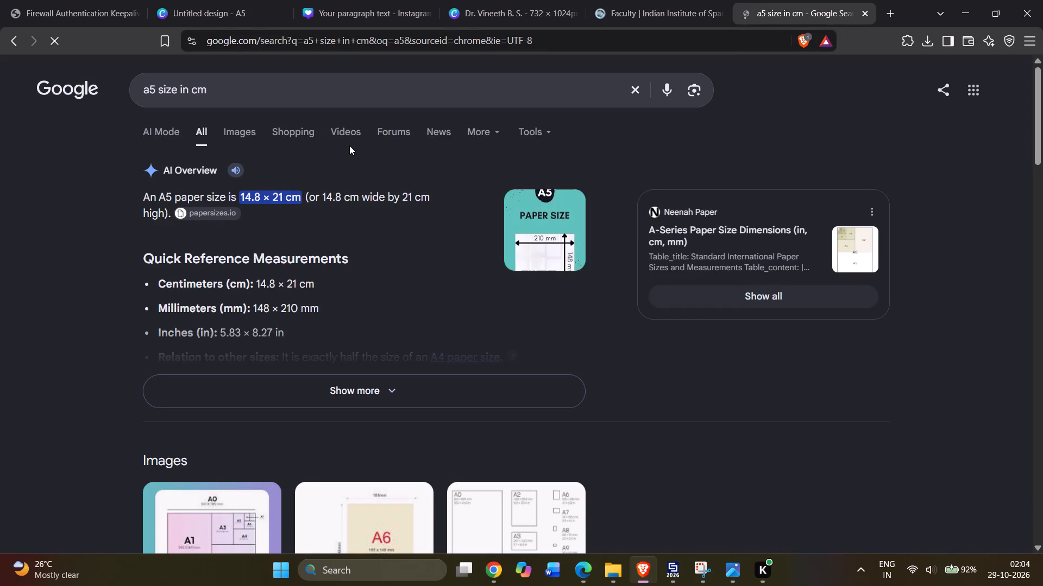
{"action": "left_click", "coordinate": [333, 390]}
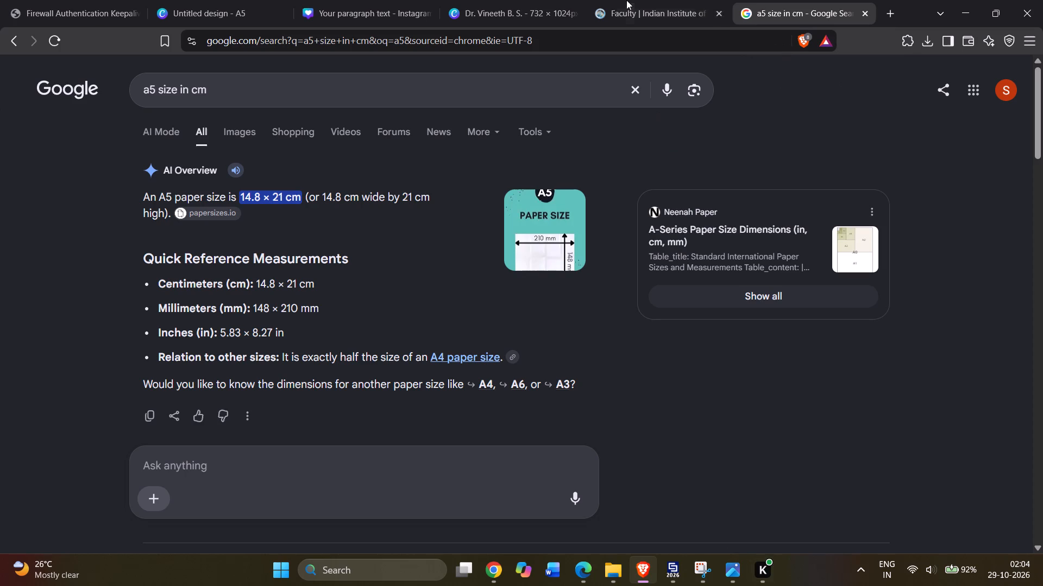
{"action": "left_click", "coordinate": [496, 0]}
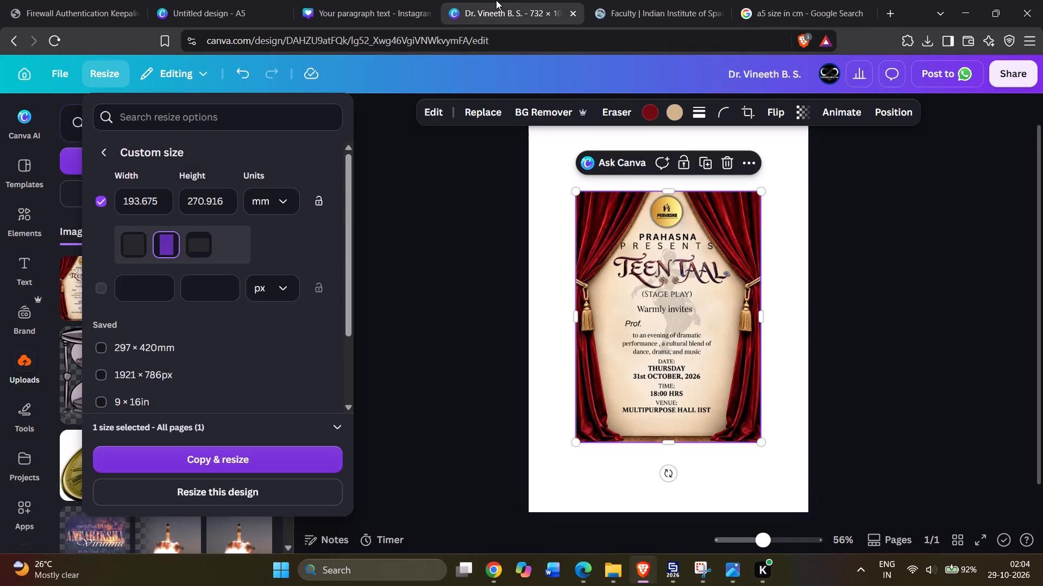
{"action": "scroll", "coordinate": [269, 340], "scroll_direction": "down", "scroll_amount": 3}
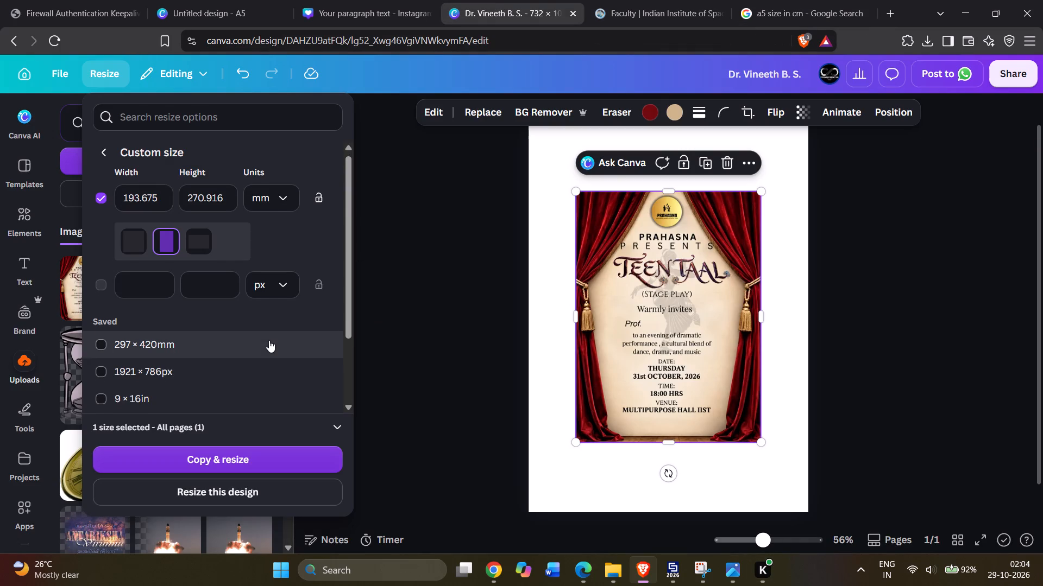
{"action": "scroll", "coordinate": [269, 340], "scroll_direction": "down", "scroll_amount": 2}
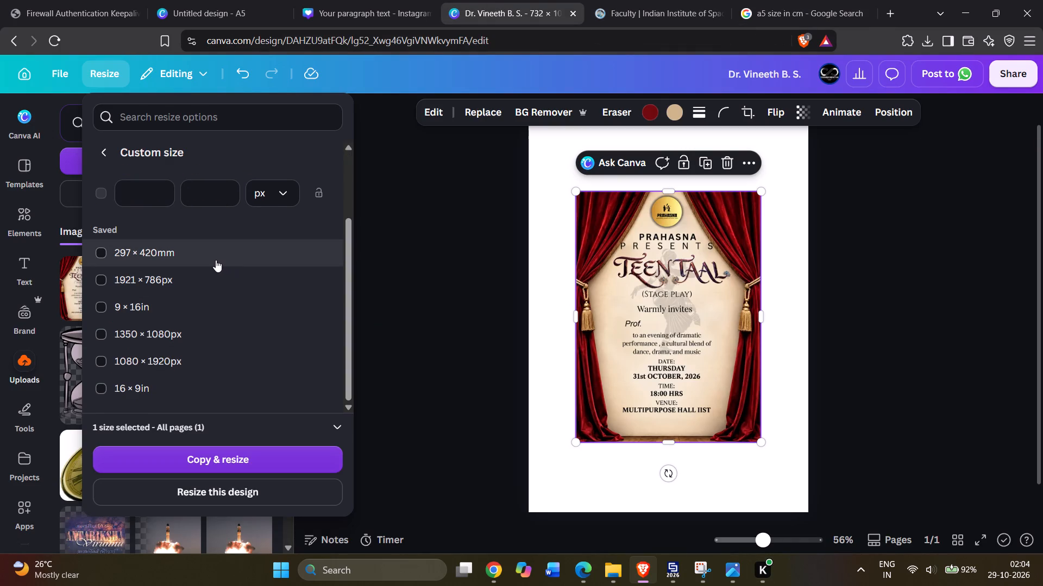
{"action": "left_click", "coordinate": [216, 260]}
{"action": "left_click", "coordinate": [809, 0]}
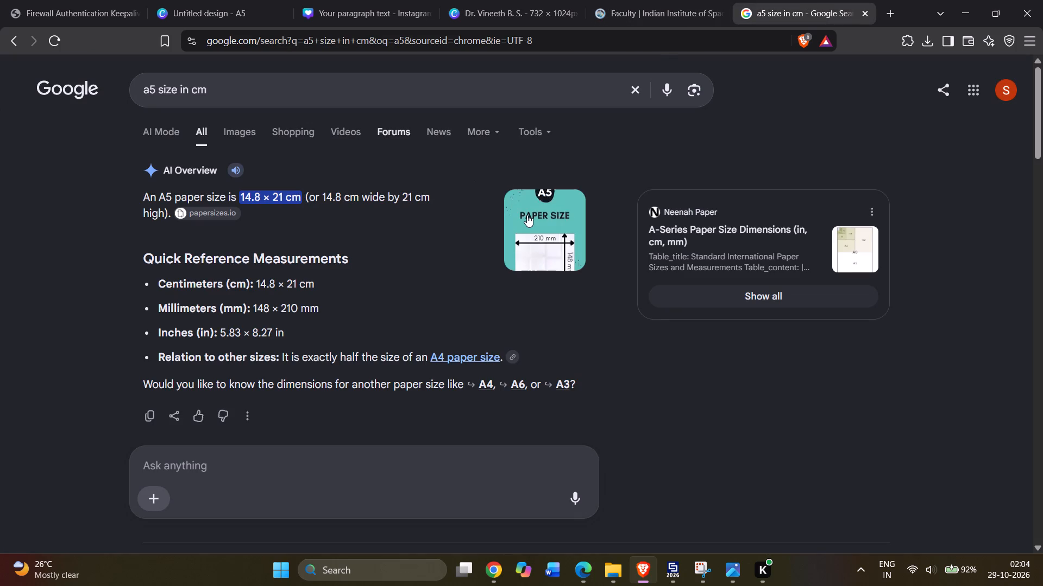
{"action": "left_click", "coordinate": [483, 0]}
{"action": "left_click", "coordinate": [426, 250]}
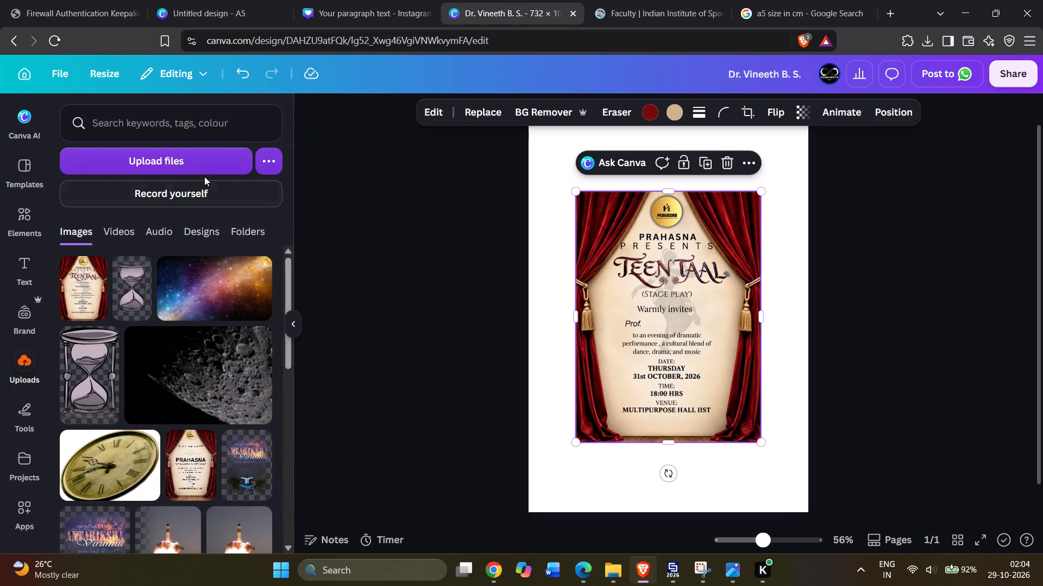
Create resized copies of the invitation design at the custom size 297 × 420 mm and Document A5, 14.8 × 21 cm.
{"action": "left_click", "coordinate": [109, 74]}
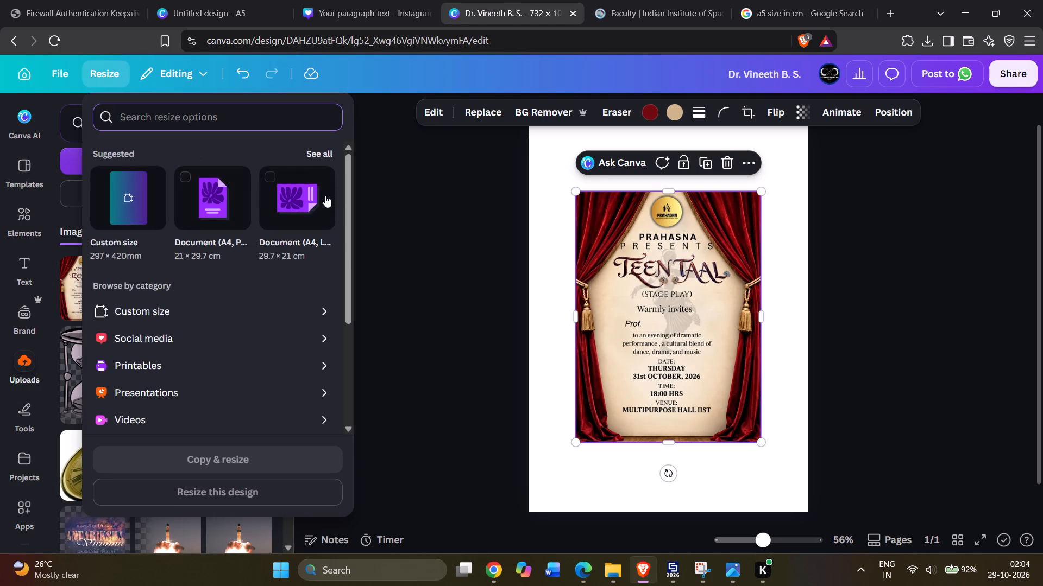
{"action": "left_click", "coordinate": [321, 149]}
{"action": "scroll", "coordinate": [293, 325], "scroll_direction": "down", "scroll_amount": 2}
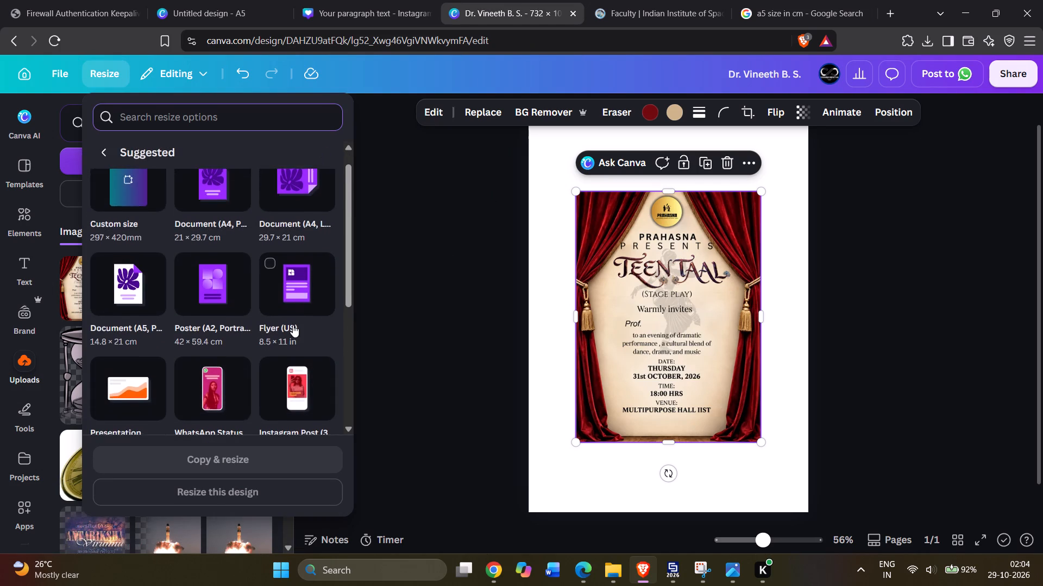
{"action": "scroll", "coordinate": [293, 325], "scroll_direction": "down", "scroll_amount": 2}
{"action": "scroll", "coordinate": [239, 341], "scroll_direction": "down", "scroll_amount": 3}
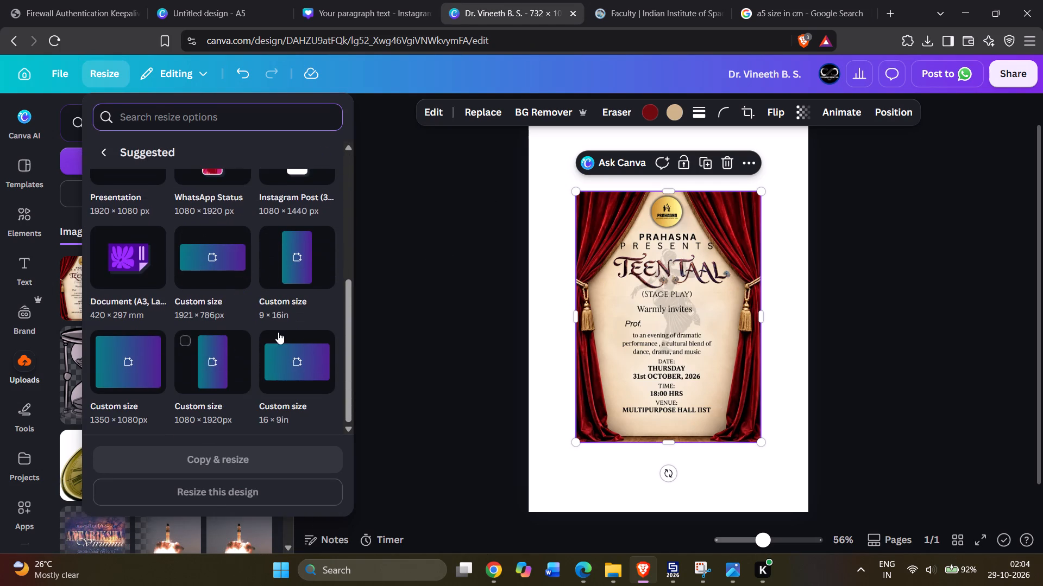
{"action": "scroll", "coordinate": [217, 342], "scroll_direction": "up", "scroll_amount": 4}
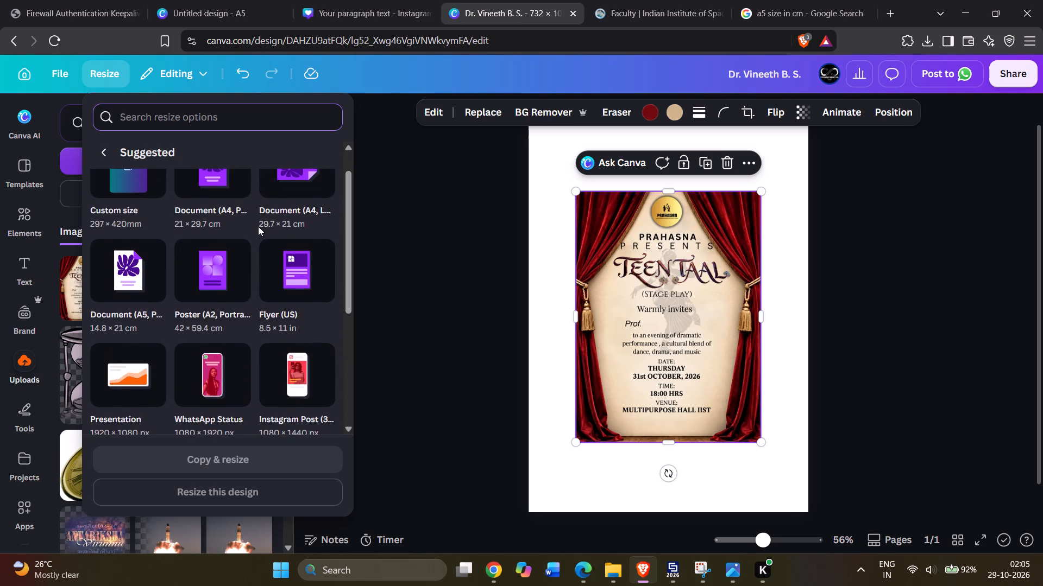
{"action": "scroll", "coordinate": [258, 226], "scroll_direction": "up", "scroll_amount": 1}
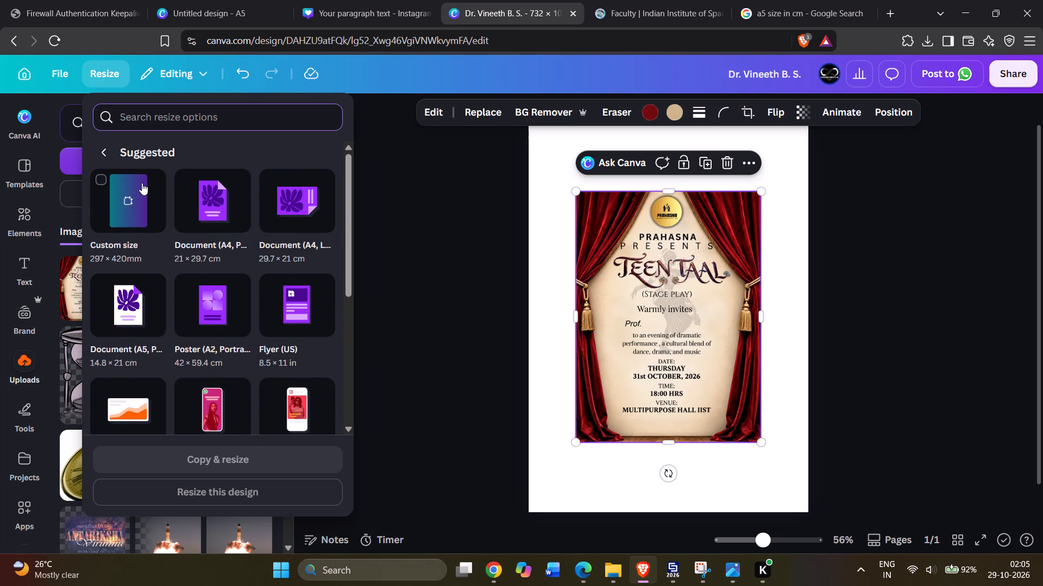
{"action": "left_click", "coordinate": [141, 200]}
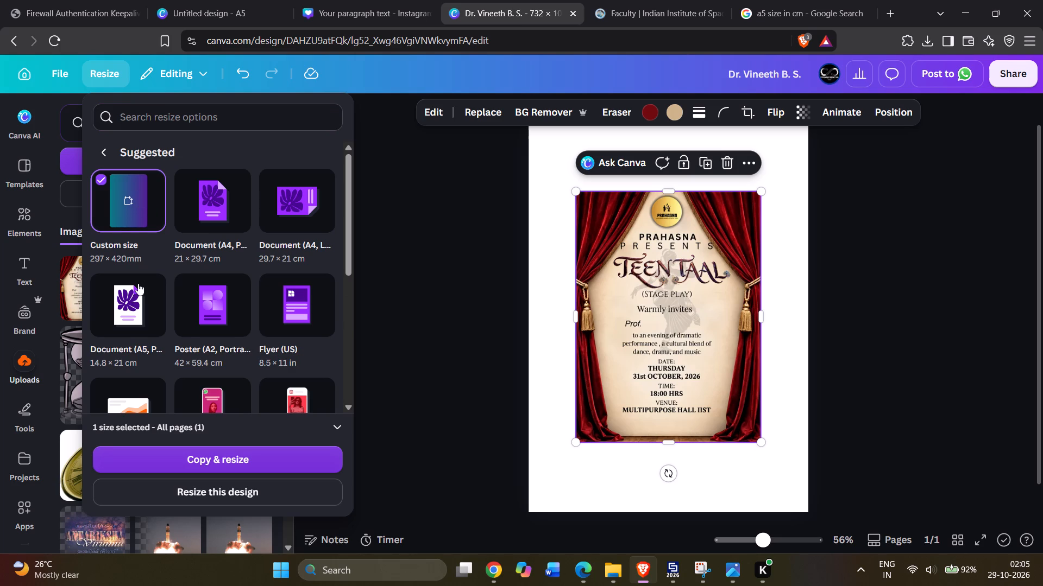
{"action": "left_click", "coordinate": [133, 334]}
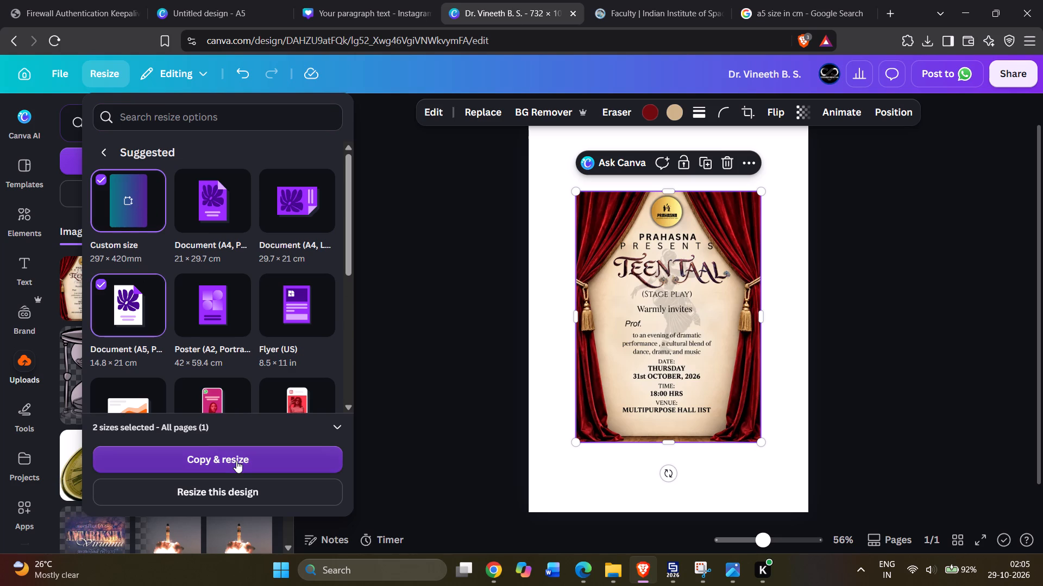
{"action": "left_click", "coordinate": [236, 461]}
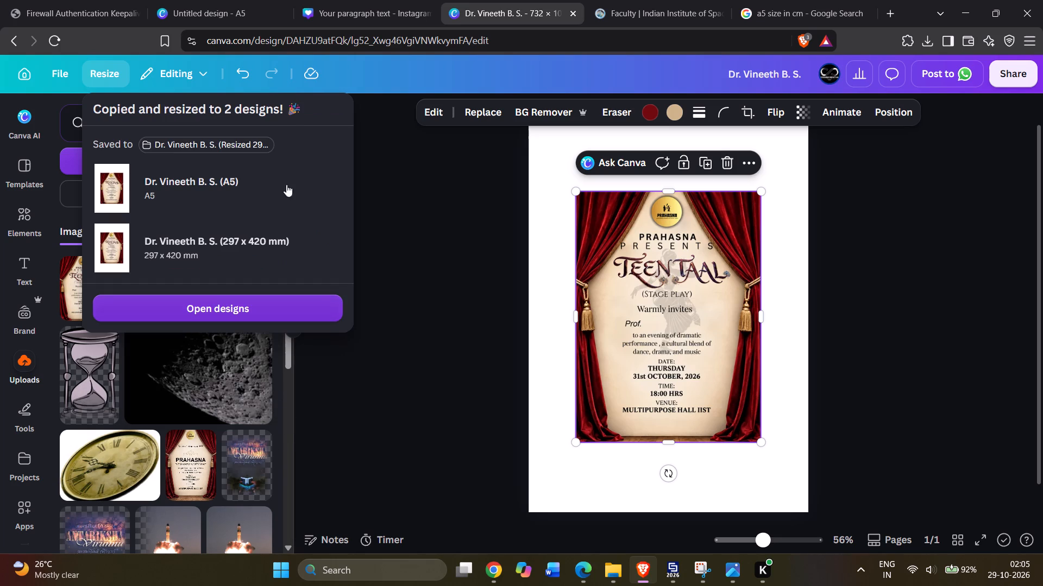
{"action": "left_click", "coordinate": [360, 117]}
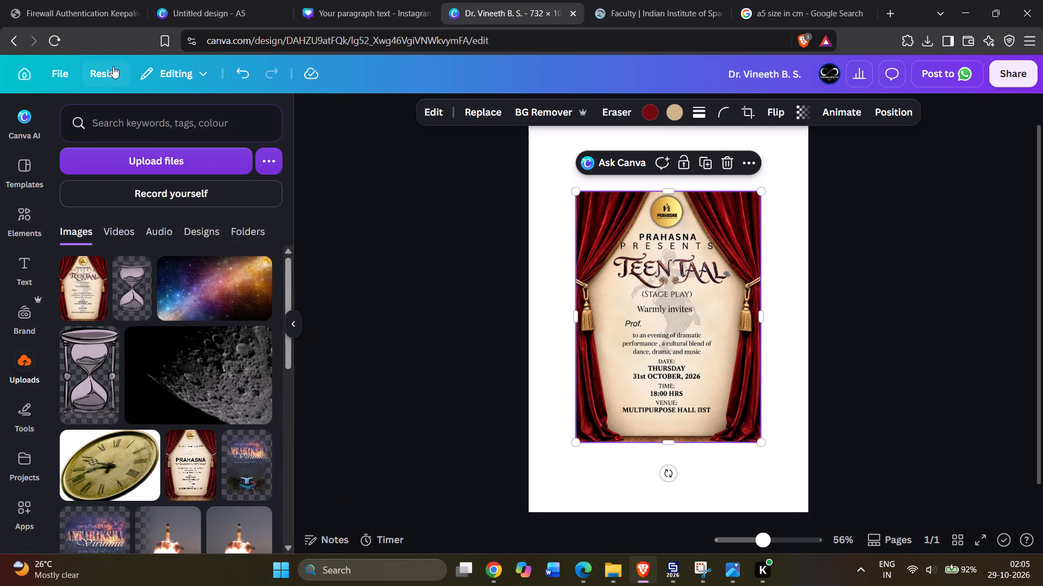
Resize the current invitation design itself to Document A5 portrait, 14.8 × 21 cm.
{"action": "left_click", "coordinate": [113, 66]}
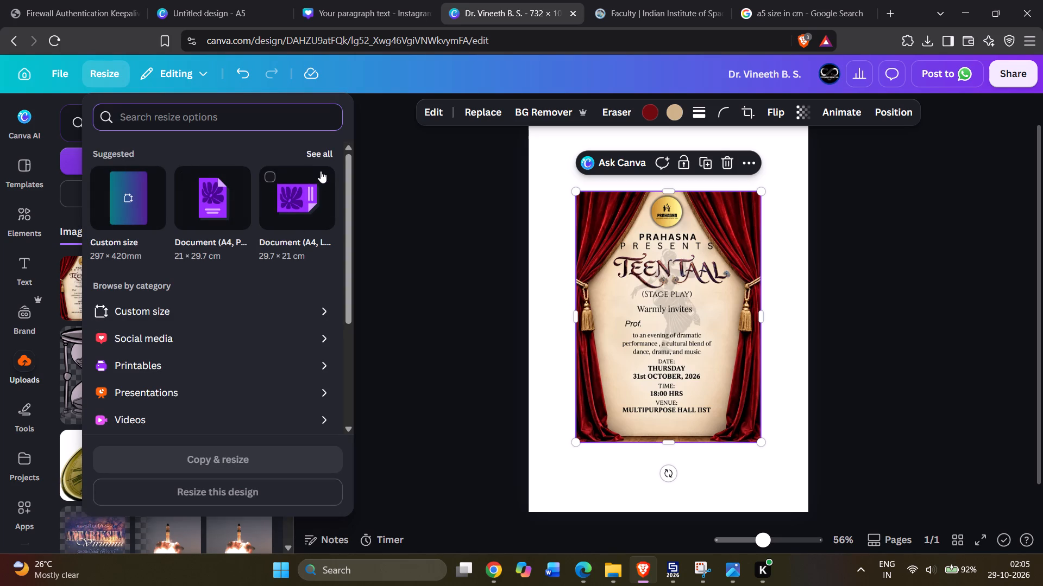
{"action": "left_click", "coordinate": [322, 149]}
{"action": "scroll", "coordinate": [191, 328], "scroll_direction": "down", "scroll_amount": 1}
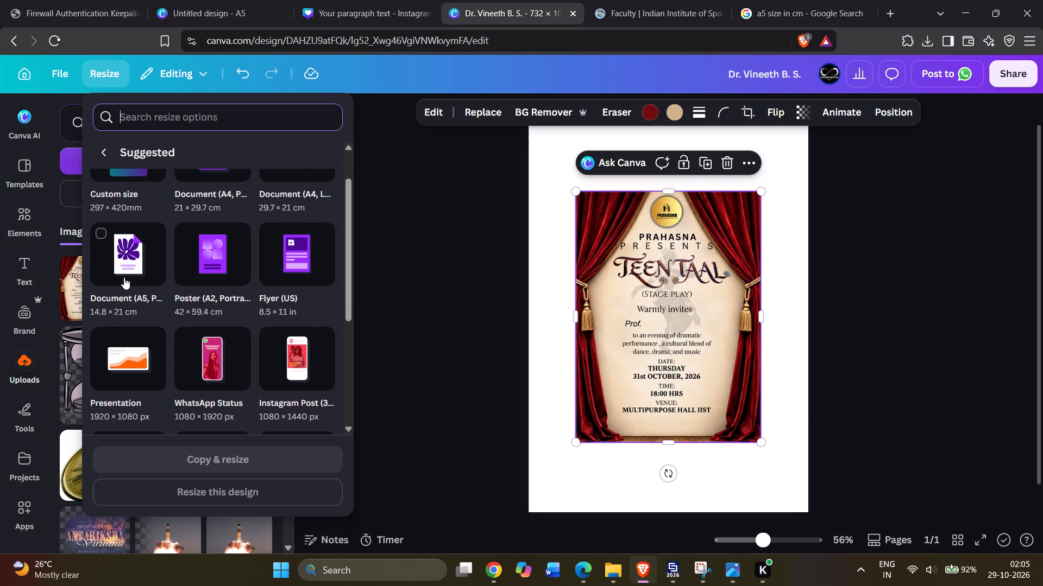
{"action": "left_click", "coordinate": [124, 277]}
{"action": "left_click", "coordinate": [243, 488]}
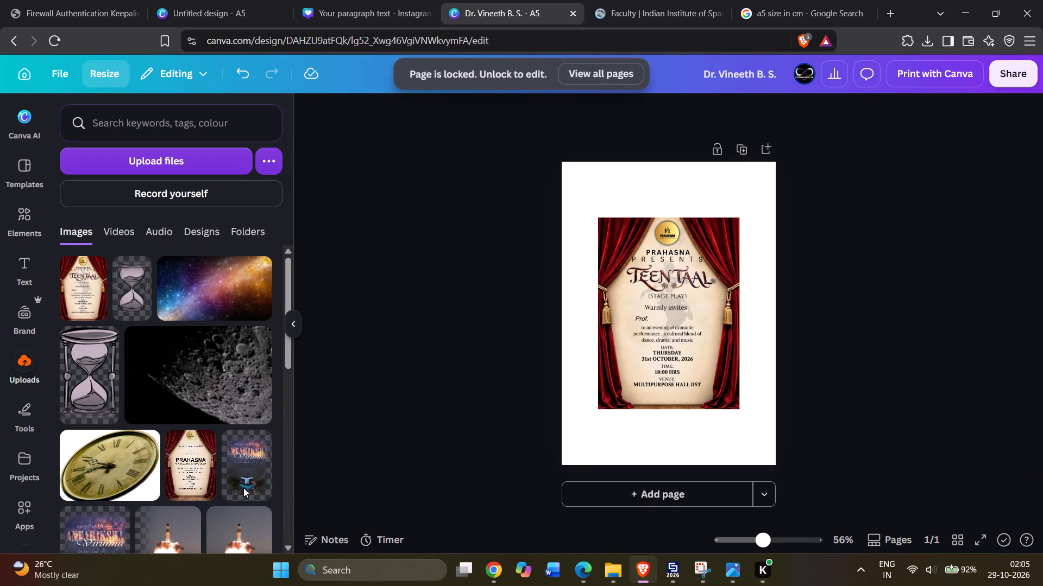
Set the Teen Taal poster image as the background so it fills the A5 page.
{"action": "left_click", "coordinate": [728, 309]}
{"action": "left_click", "coordinate": [702, 315]}
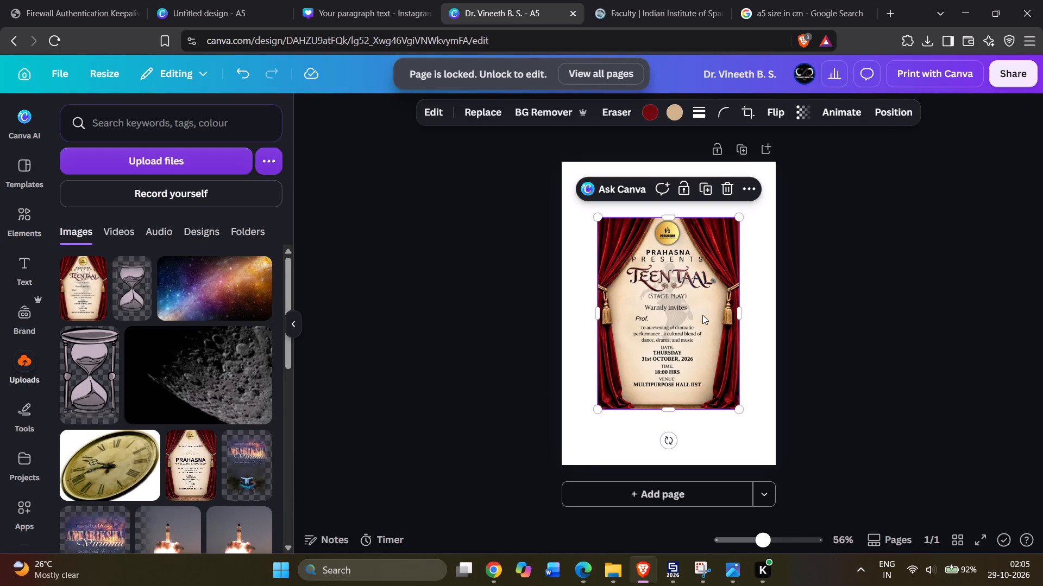
{"action": "left_click", "coordinate": [746, 184]}
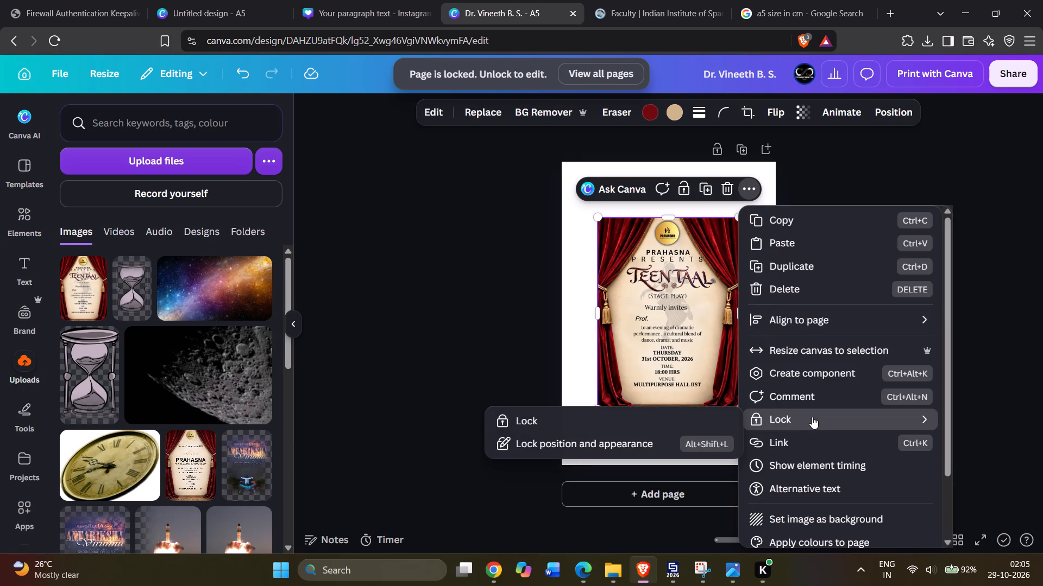
{"action": "left_click", "coordinate": [832, 521]}
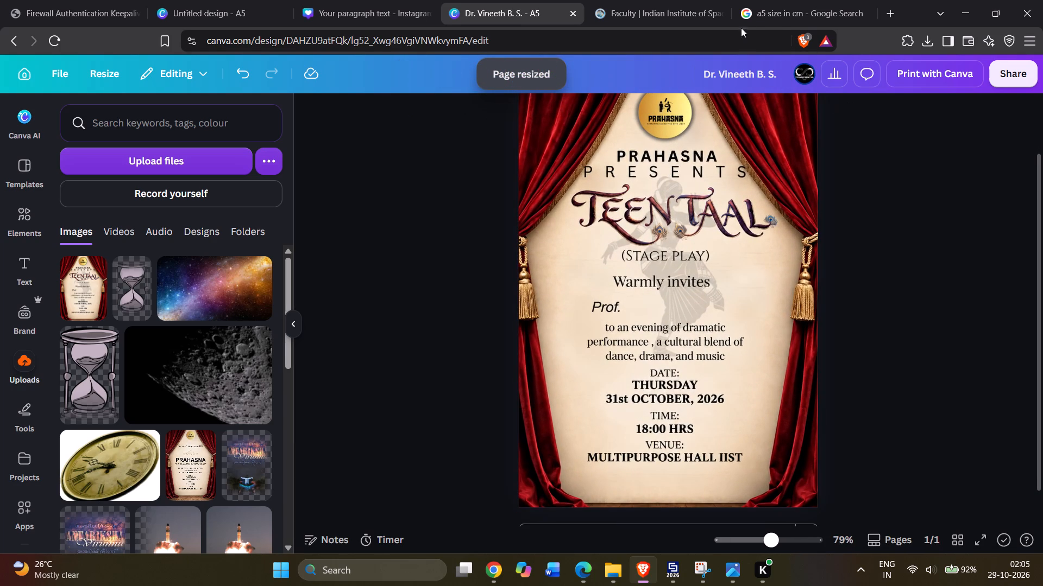
On the IIST Avionics faculty page, look through the faculty list and open the full profile of the Professor and Head.
{"action": "left_click", "coordinate": [772, 0]}
{"action": "left_click", "coordinate": [624, 0]}
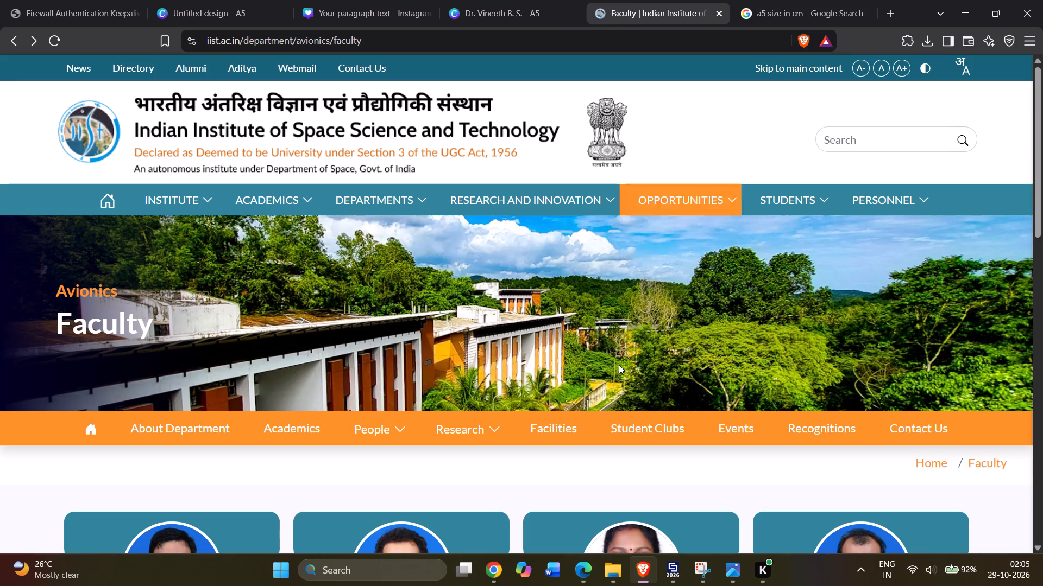
{"action": "scroll", "coordinate": [617, 390], "scroll_direction": "down", "scroll_amount": 5}
{"action": "scroll", "coordinate": [239, 226], "scroll_direction": "up", "scroll_amount": 1}
{"action": "left_click", "coordinate": [224, 507]}
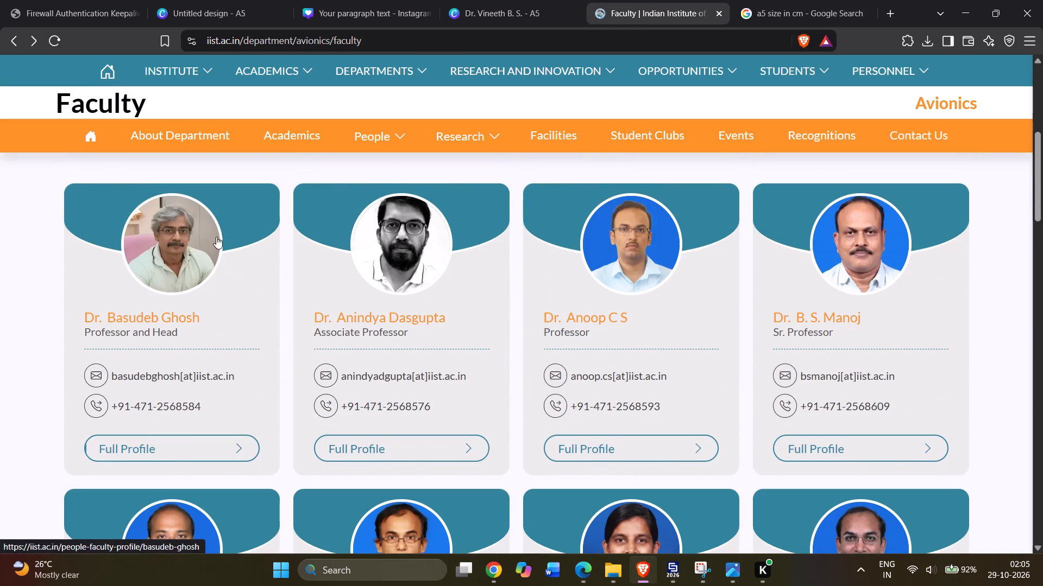
{"action": "scroll", "coordinate": [205, 249], "scroll_direction": "up", "scroll_amount": 4}
{"action": "scroll", "coordinate": [205, 249], "scroll_direction": "down", "scroll_amount": 16}
{"action": "scroll", "coordinate": [205, 249], "scroll_direction": "up", "scroll_amount": 6}
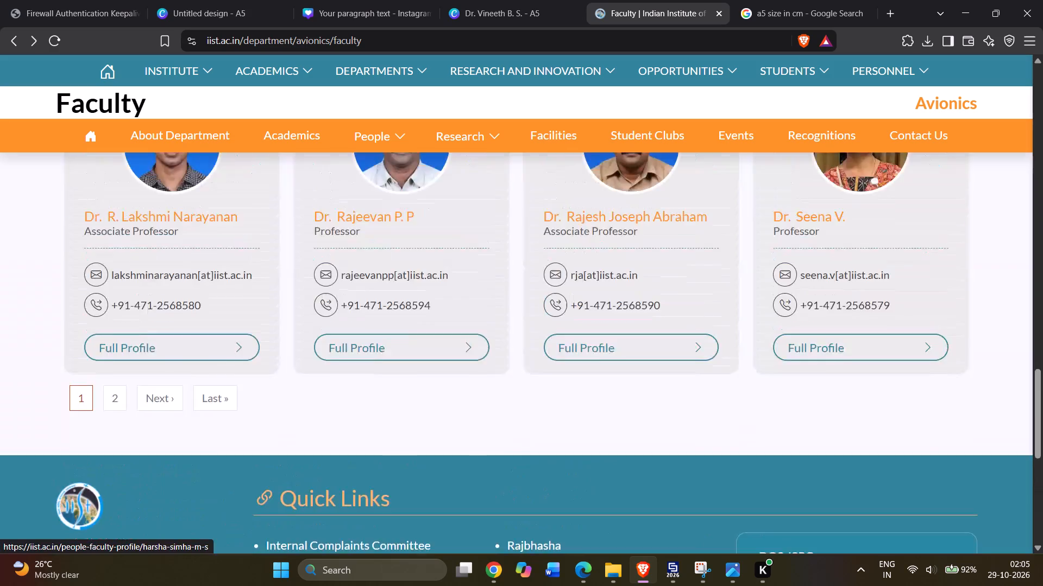
{"action": "scroll", "coordinate": [205, 249], "scroll_direction": "up", "scroll_amount": 8}
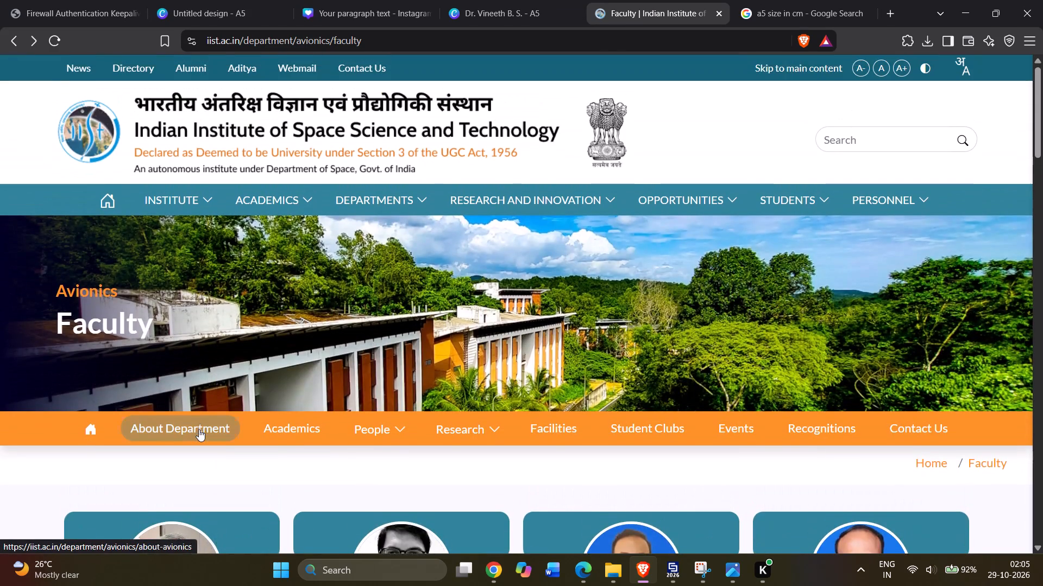
{"action": "scroll", "coordinate": [199, 429], "scroll_direction": "down", "scroll_amount": 2}
{"action": "left_click", "coordinate": [158, 341]}
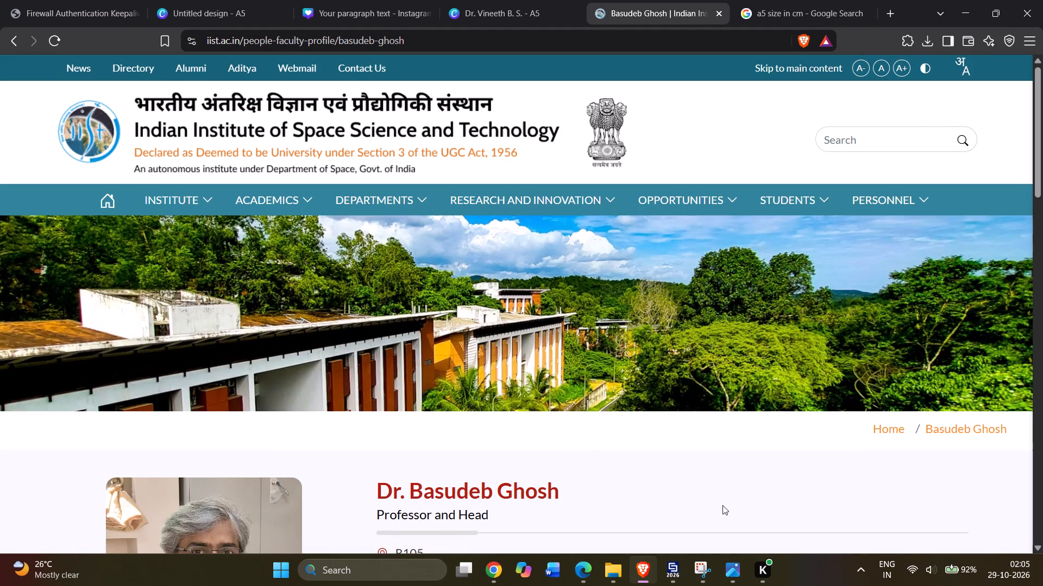
Permanently delete all the old invitation PDFs from the Prashana Invitation folder on the USB drive in File Explorer.
{"action": "left_click", "coordinate": [615, 574]}
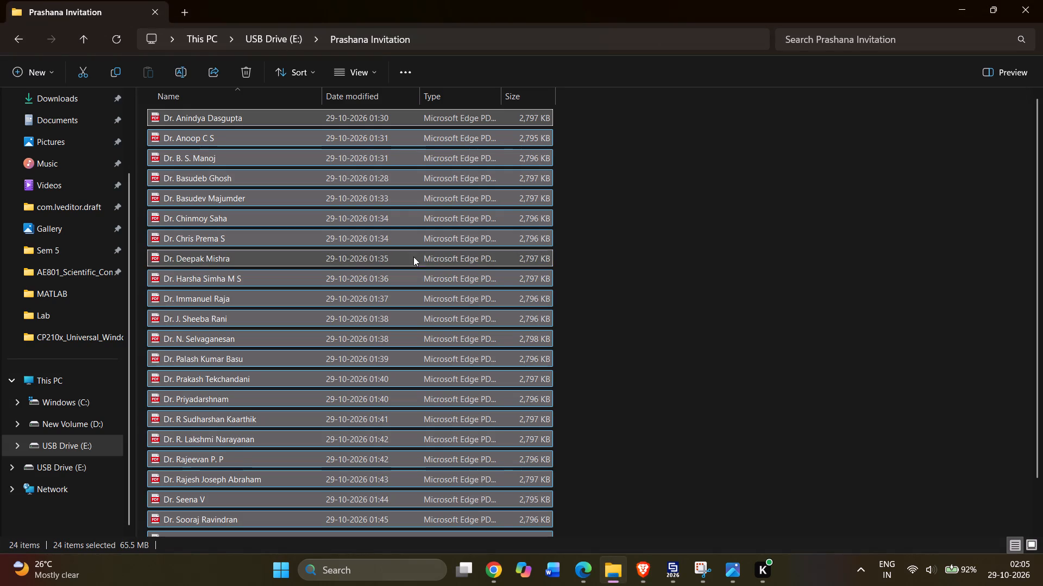
{"action": "key", "text": "Delete"}
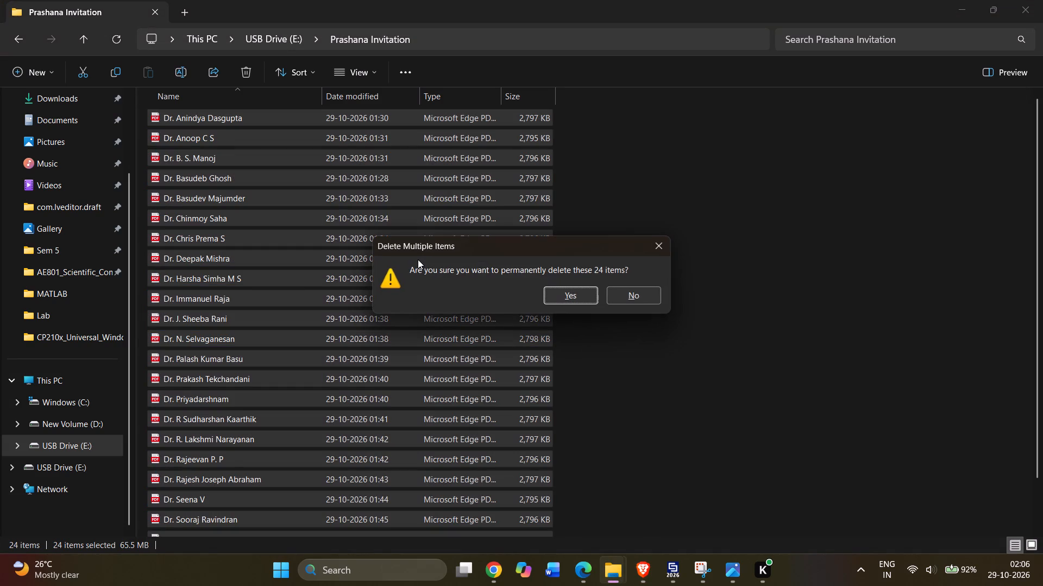
{"action": "left_click", "coordinate": [563, 293]}
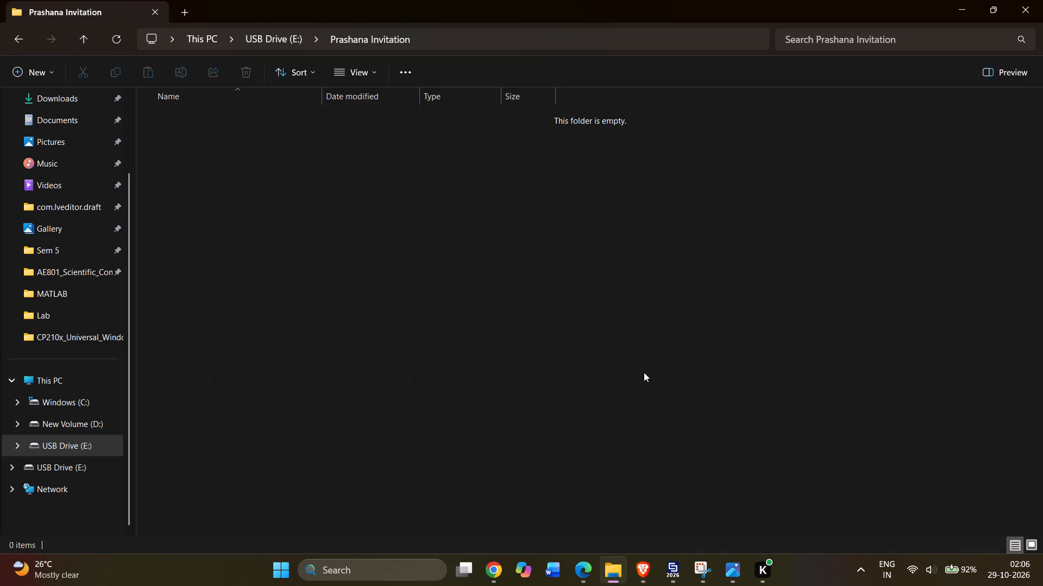
Delete all of today's old faculty invitation PDFs from the Downloads folder, keeping the PNG images.
{"action": "left_click", "coordinate": [644, 568]}
{"action": "left_click", "coordinate": [644, 568]}
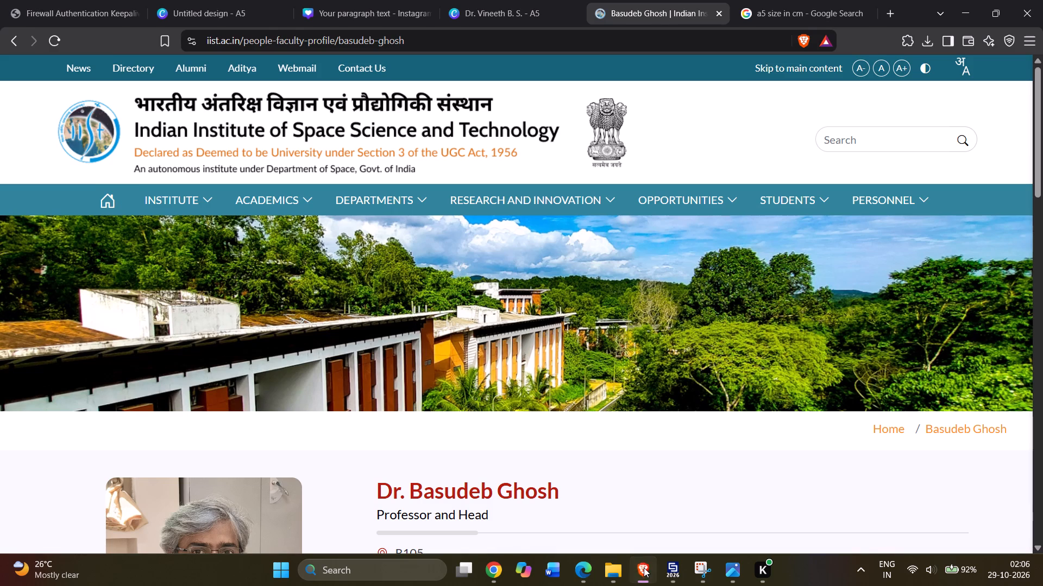
{"action": "left_click", "coordinate": [45, 92]}
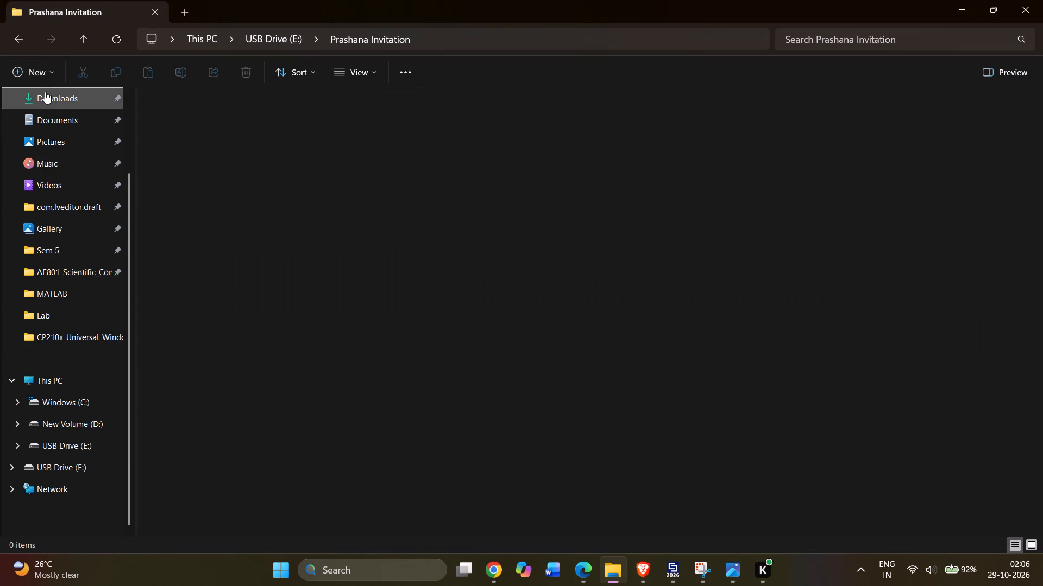
{"action": "left_click_drag", "start_coordinate": [145, 128], "coordinate": [330, 585]}
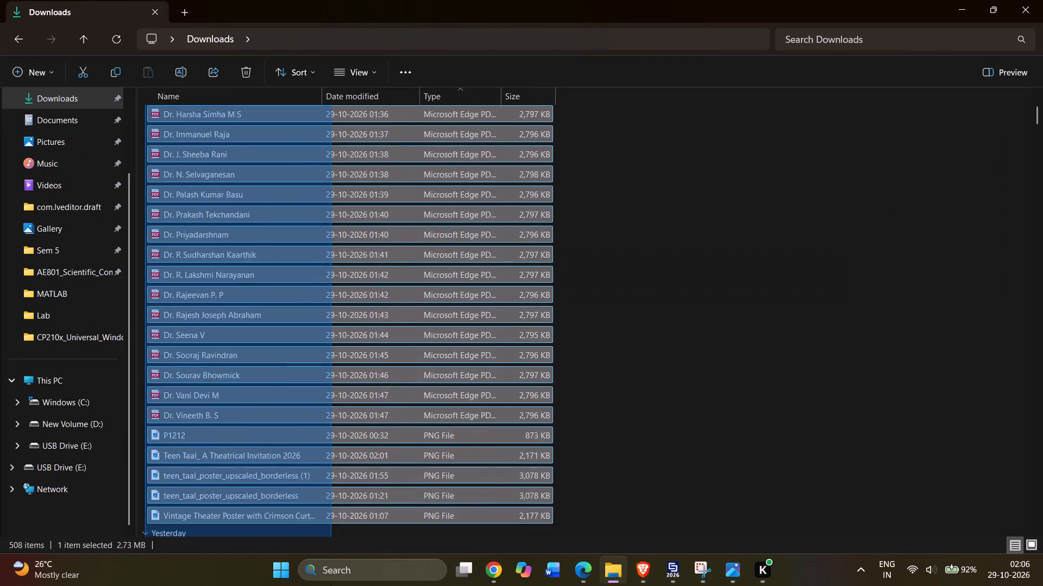
{"action": "left_click_drag", "start_coordinate": [330, 585], "coordinate": [292, 158]}
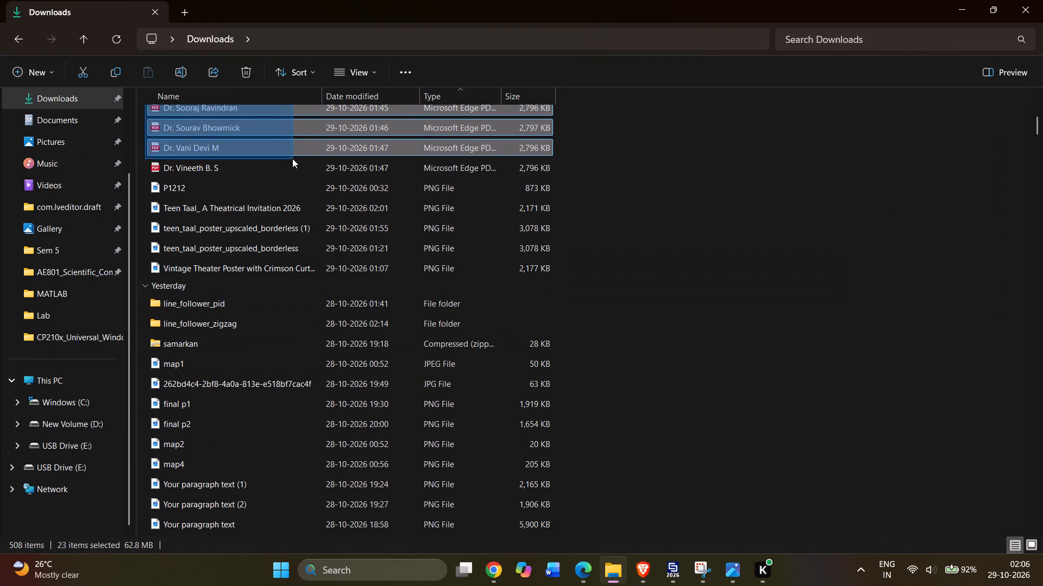
{"action": "left_click_drag", "start_coordinate": [292, 158], "coordinate": [292, 173]}
{"action": "left_click", "coordinate": [247, 68]}
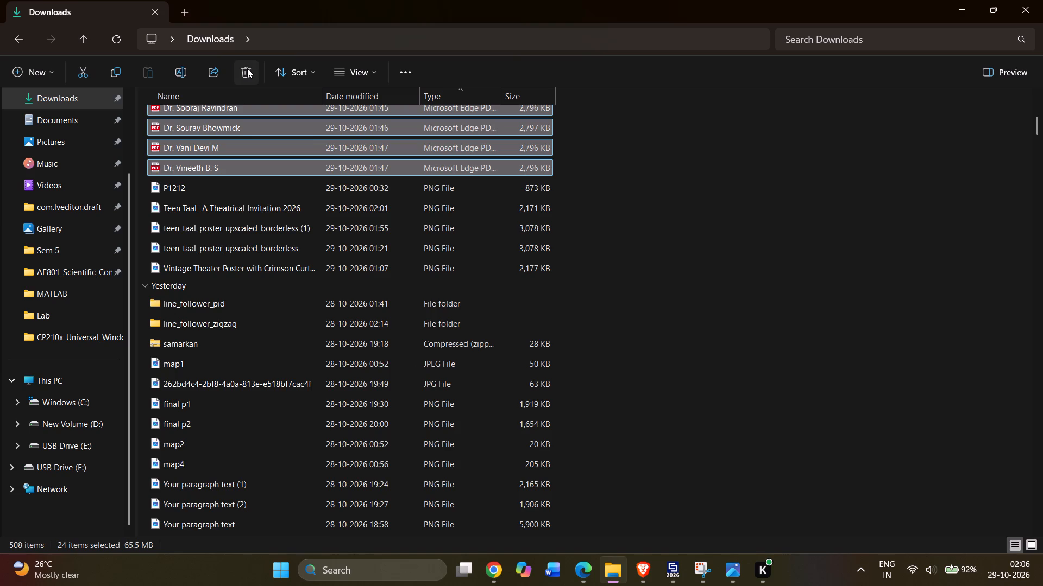
{"action": "scroll", "coordinate": [361, 317], "scroll_direction": "up", "scroll_amount": 17}
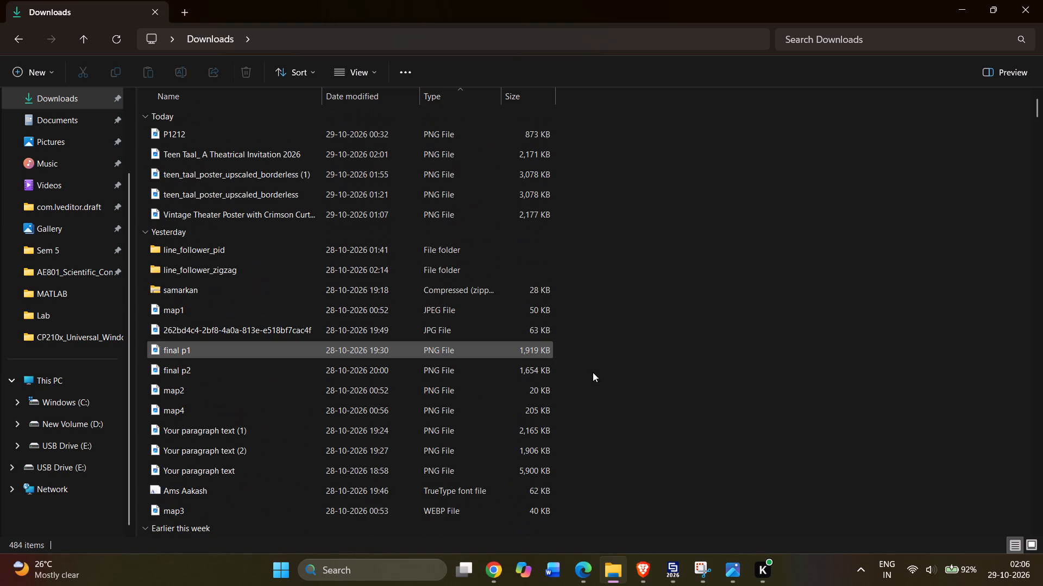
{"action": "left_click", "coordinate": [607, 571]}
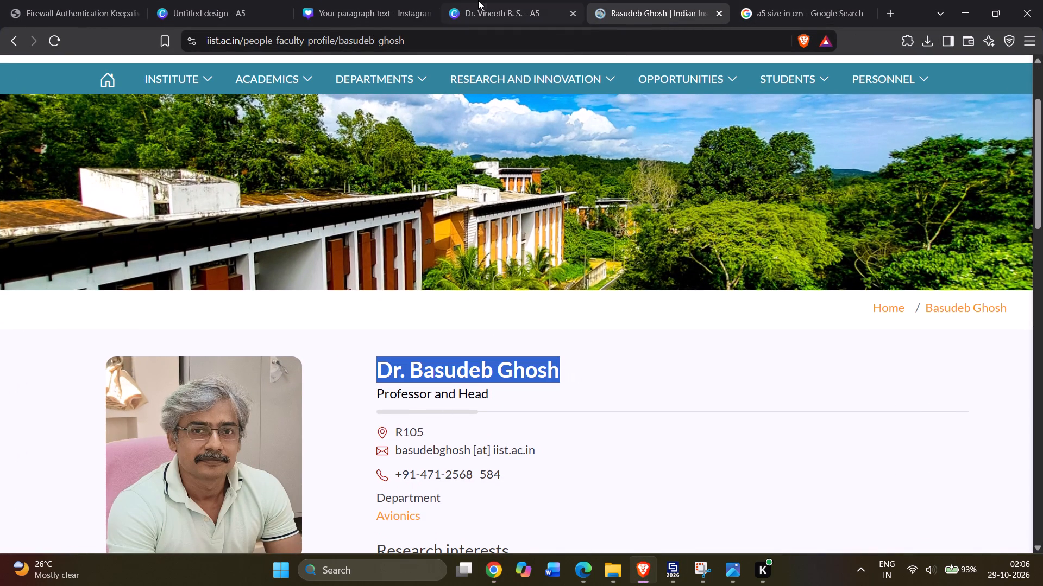
In the A5 invitation design, add a text box beside "Prof.", paste the Professor and Head's copied name, and widen the box slightly.
{"action": "left_click", "coordinate": [562, 0]}
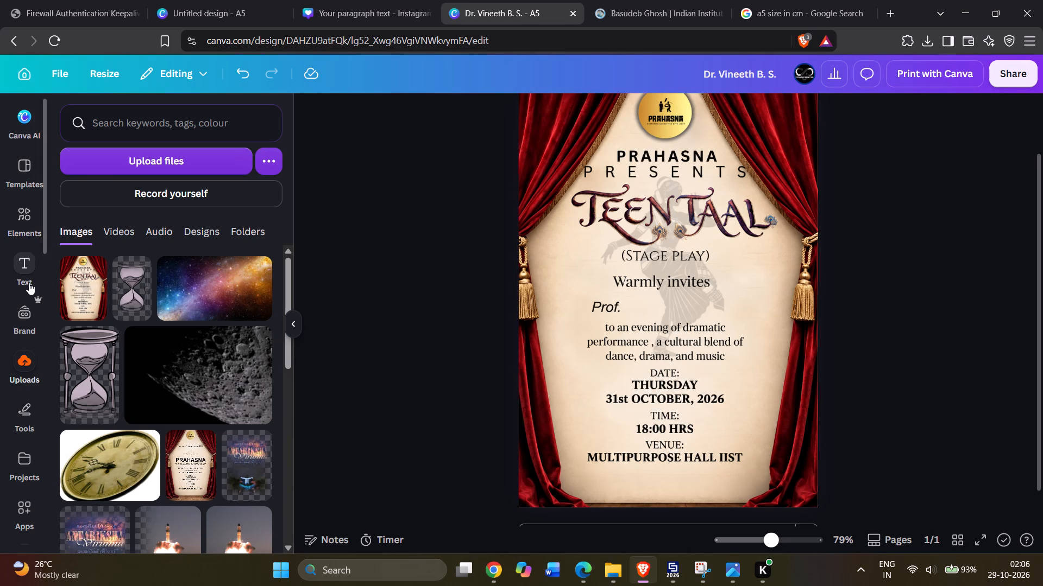
{"action": "left_click", "coordinate": [23, 269]}
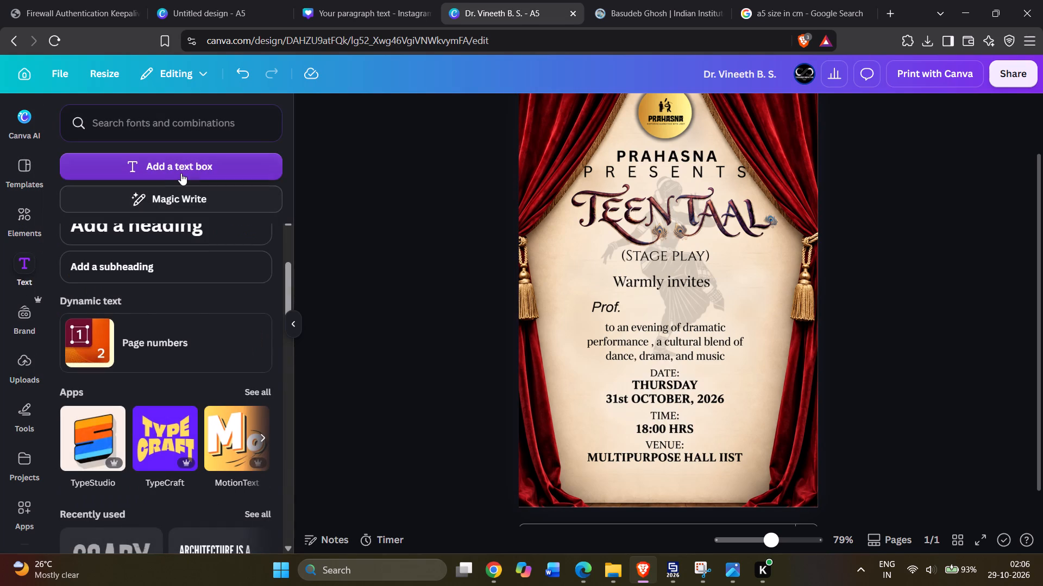
{"action": "left_click", "coordinate": [183, 170]}
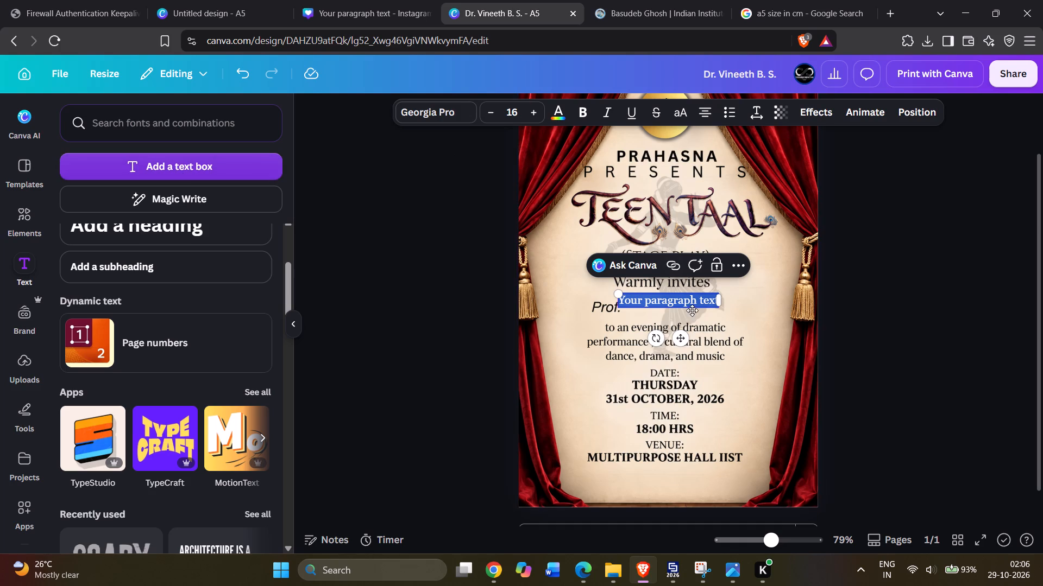
{"action": "left_click_drag", "start_coordinate": [683, 341], "coordinate": [698, 350]}
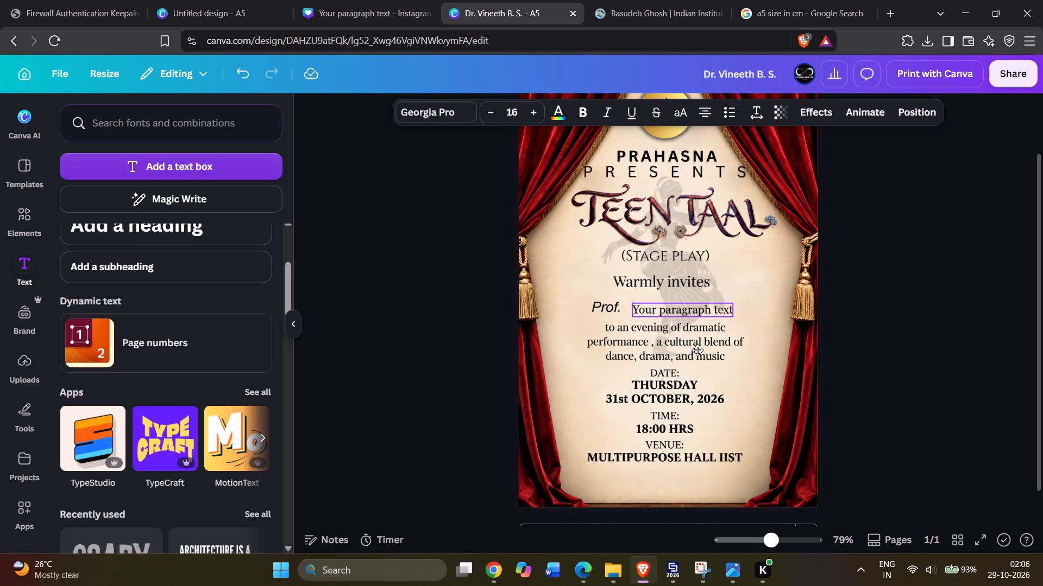
{"action": "left_click_drag", "start_coordinate": [698, 350], "coordinate": [696, 349]}
{"action": "double_click", "coordinate": [691, 302]}
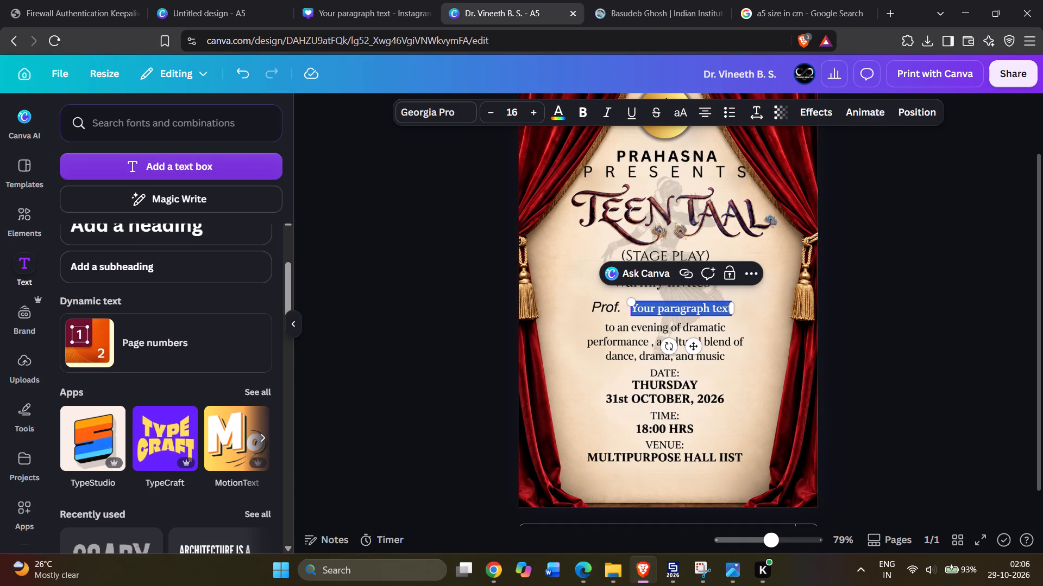
{"action": "key", "text": "ctrl+v"}
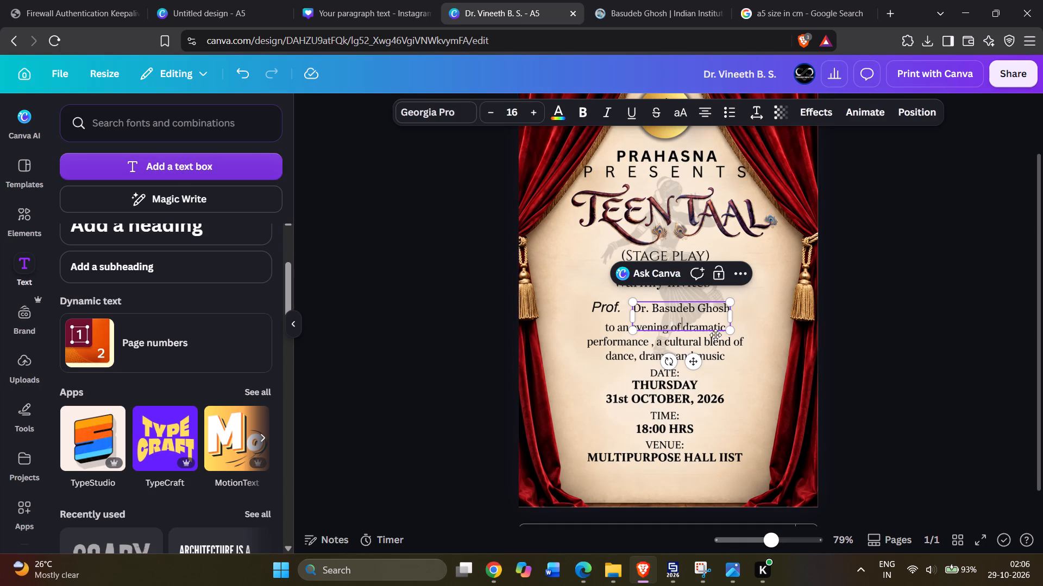
{"action": "left_click_drag", "start_coordinate": [732, 313], "coordinate": [745, 311]}
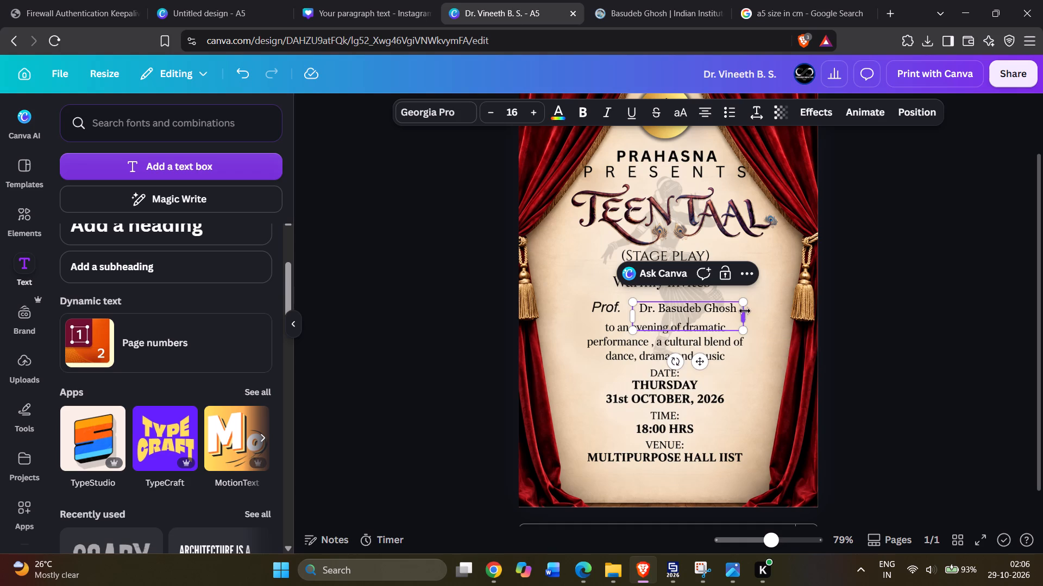
Format the pasted name as bold and italic, trying the Inter font for it.
{"action": "left_click", "coordinate": [456, 117]}
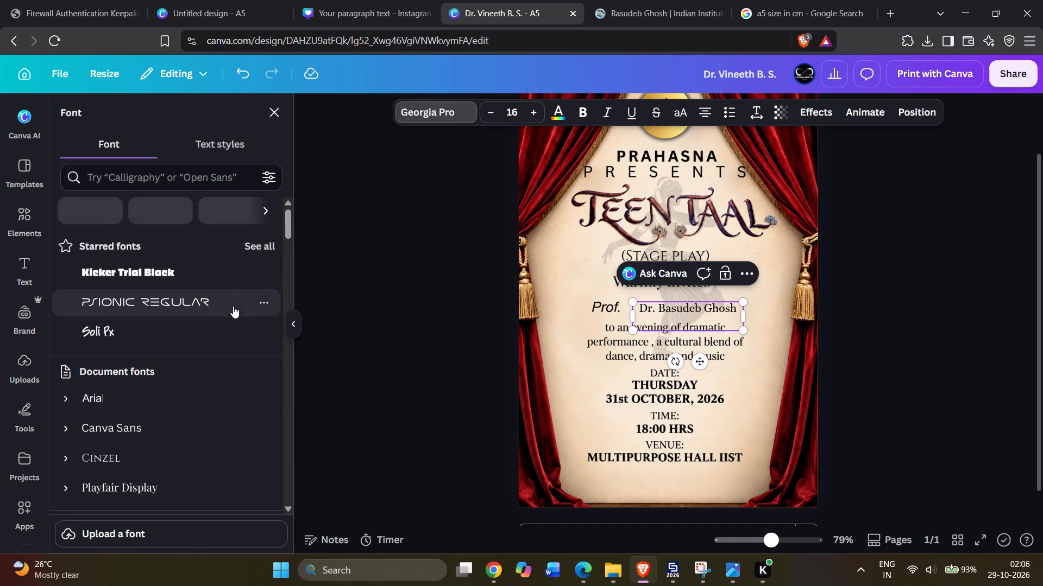
{"action": "scroll", "coordinate": [121, 377], "scroll_direction": "down", "scroll_amount": 3}
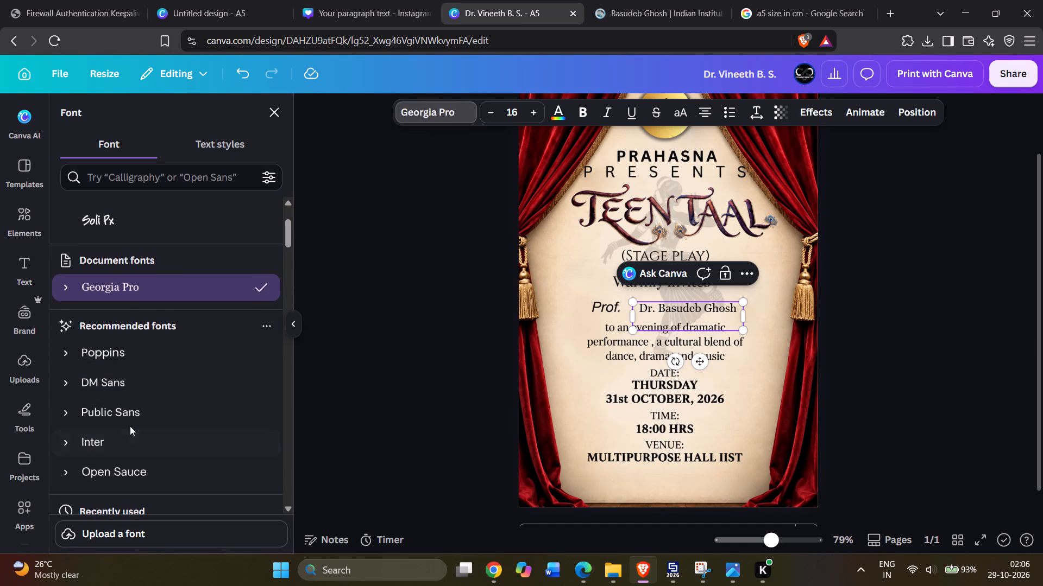
{"action": "left_click", "coordinate": [121, 435]}
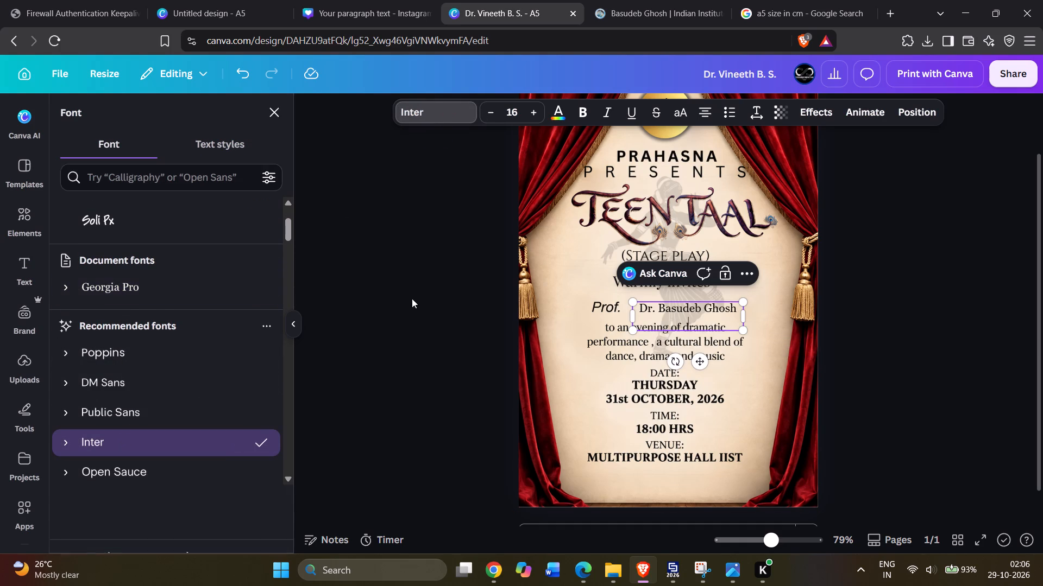
{"action": "left_click", "coordinate": [585, 110]}
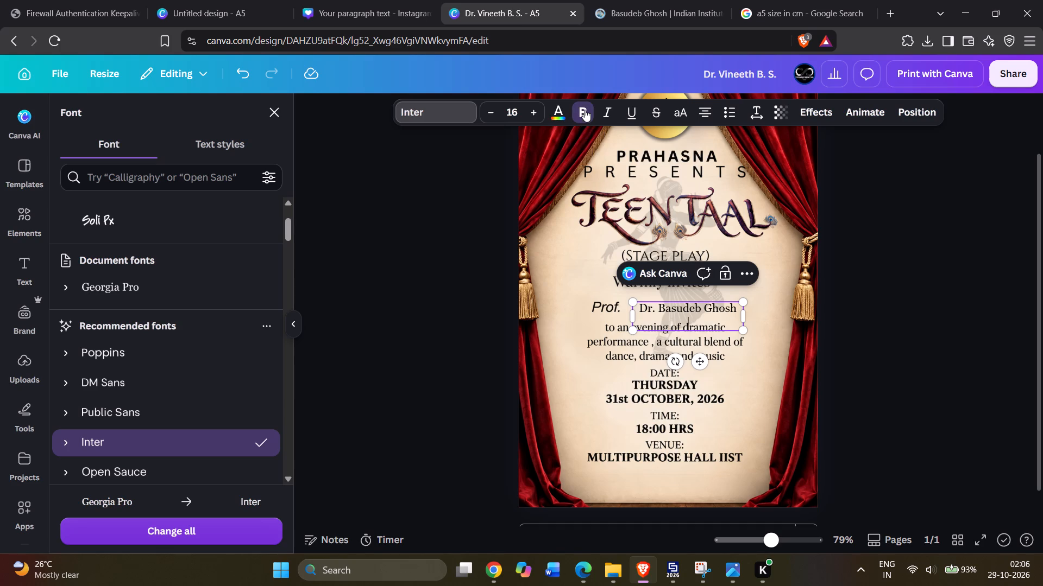
{"action": "left_click", "coordinate": [610, 107]}
{"action": "left_click_drag", "start_coordinate": [642, 308], "coordinate": [763, 297]}
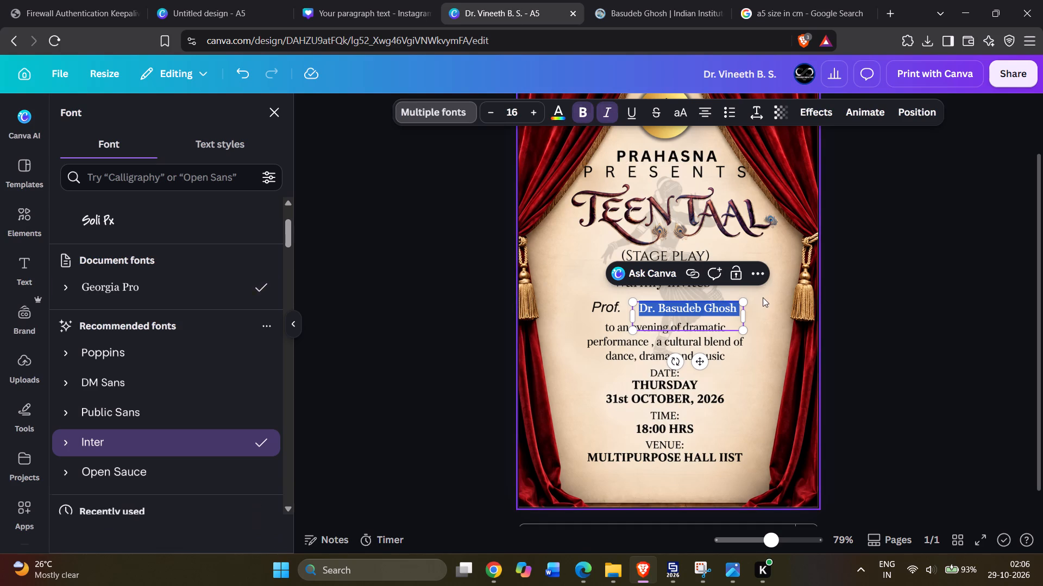
{"action": "left_click", "coordinate": [587, 113]}
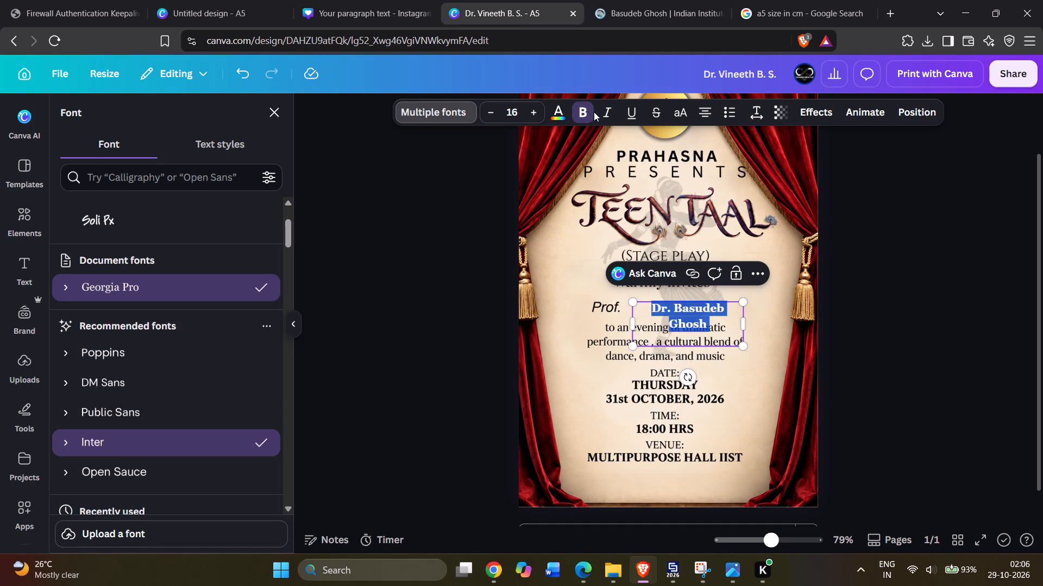
{"action": "left_click", "coordinate": [603, 112]}
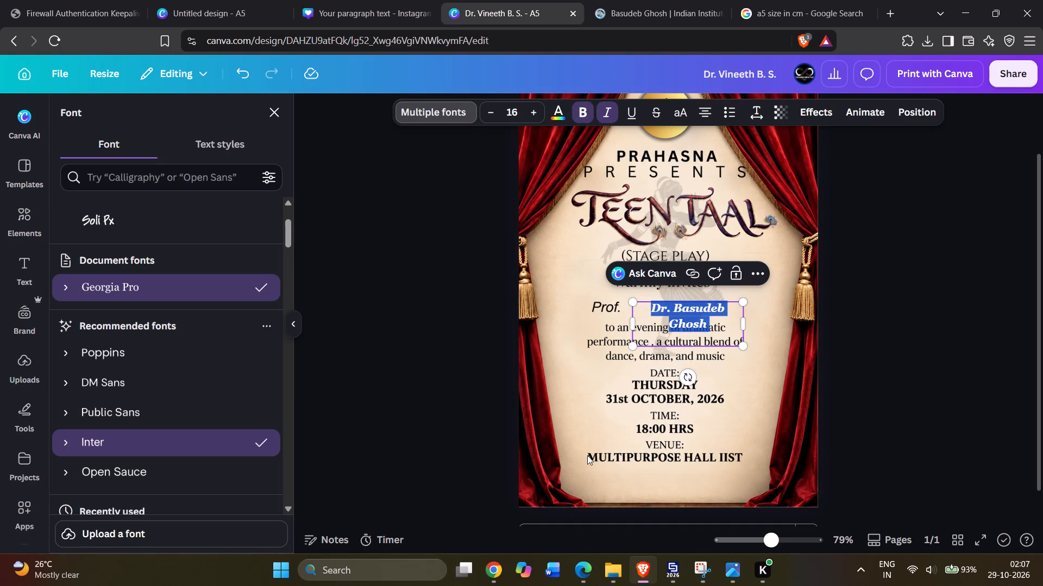
Switch to Chrome and look through the open Canva invitation designs, then return to the A5 design in Brave.
{"action": "left_click", "coordinate": [492, 568]}
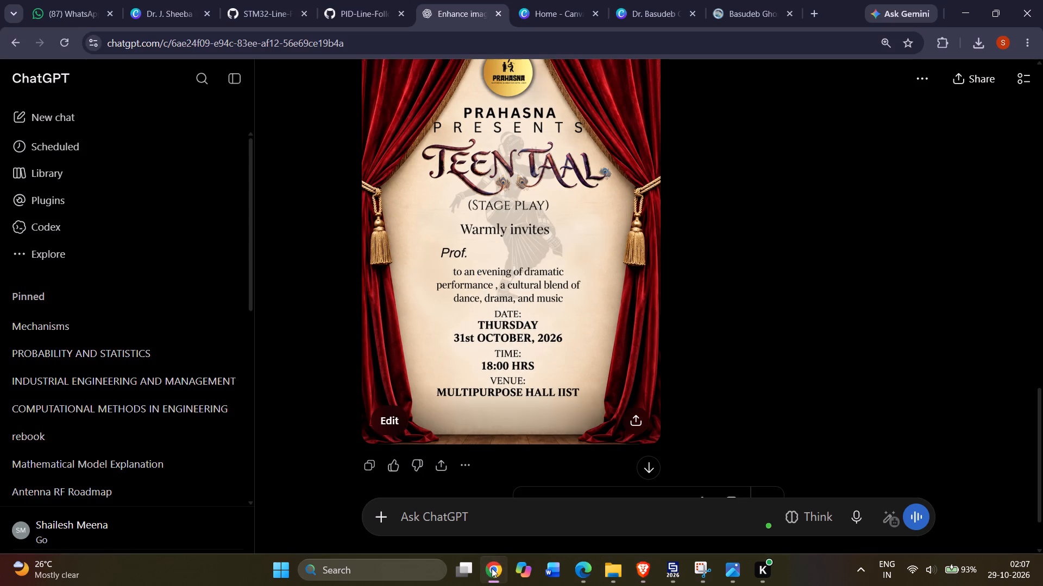
{"action": "left_click", "coordinate": [148, 0]}
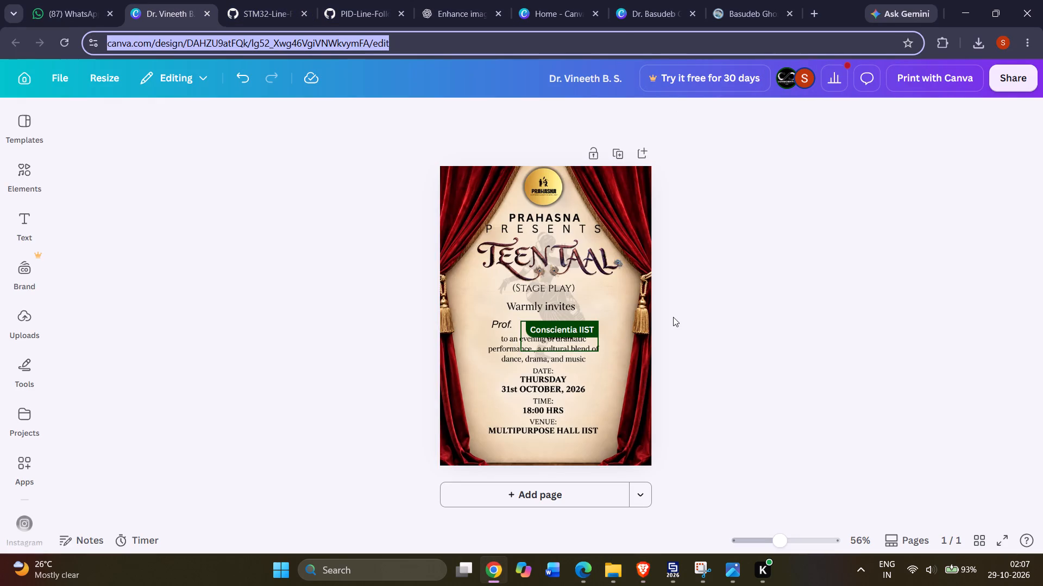
{"action": "left_click", "coordinate": [673, 317]}
{"action": "left_click", "coordinate": [705, 316]}
{"action": "left_click_drag", "start_coordinate": [550, 336], "coordinate": [579, 321]}
{"action": "left_click", "coordinate": [519, 0]}
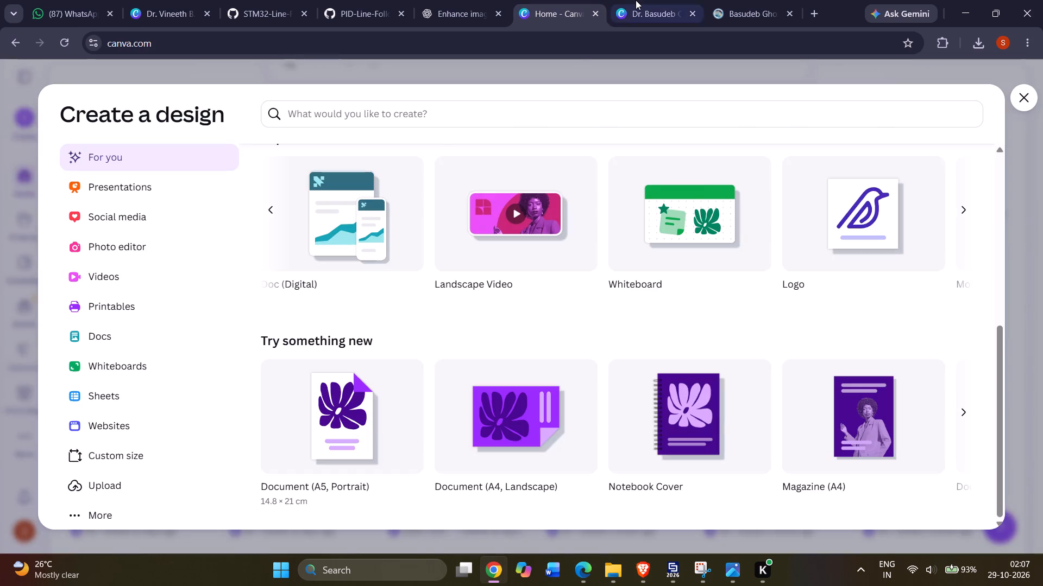
{"action": "left_click", "coordinate": [636, 0]}
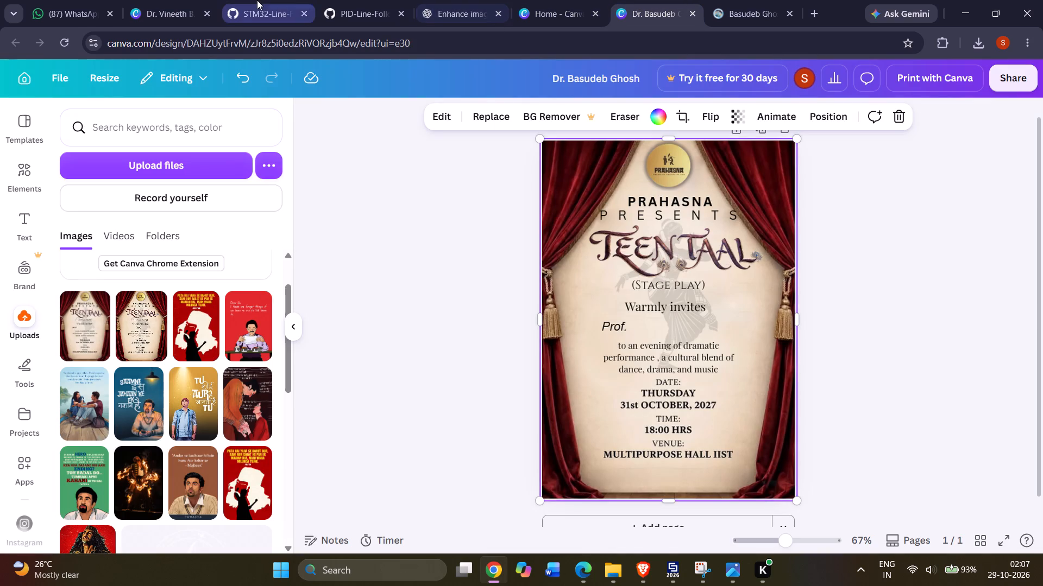
{"action": "left_click", "coordinate": [257, 0]}
{"action": "left_click", "coordinate": [179, 0]}
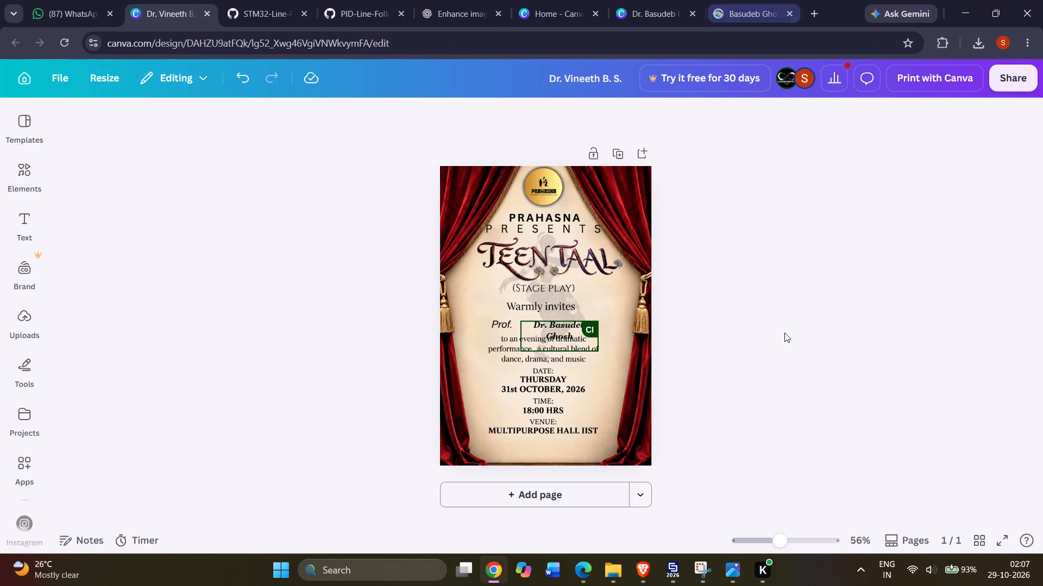
{"action": "left_click", "coordinate": [799, 0]}
{"action": "left_click", "coordinate": [634, 0]}
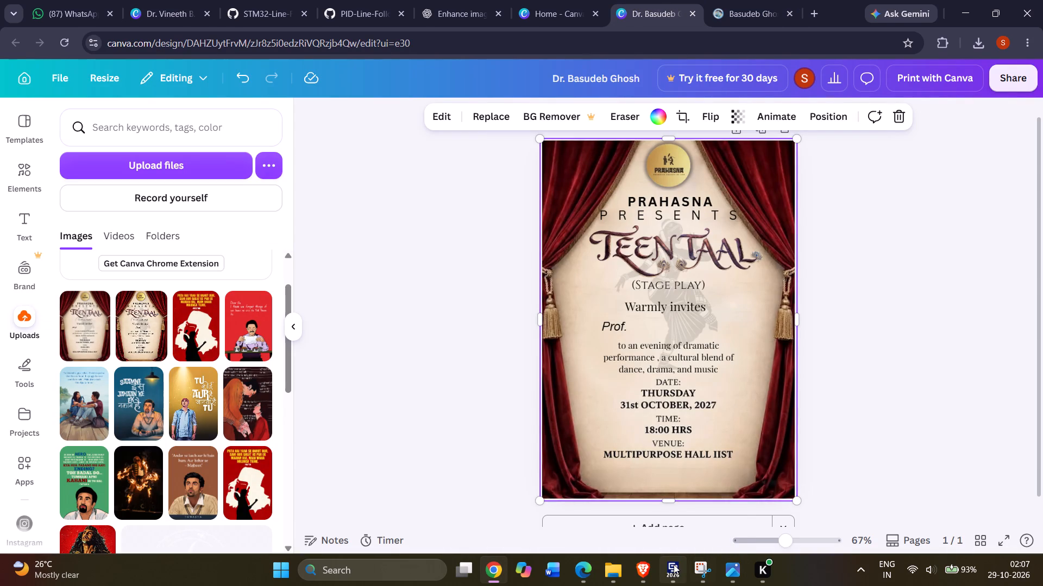
{"action": "left_click", "coordinate": [642, 575]}
{"action": "left_click", "coordinate": [403, 0]}
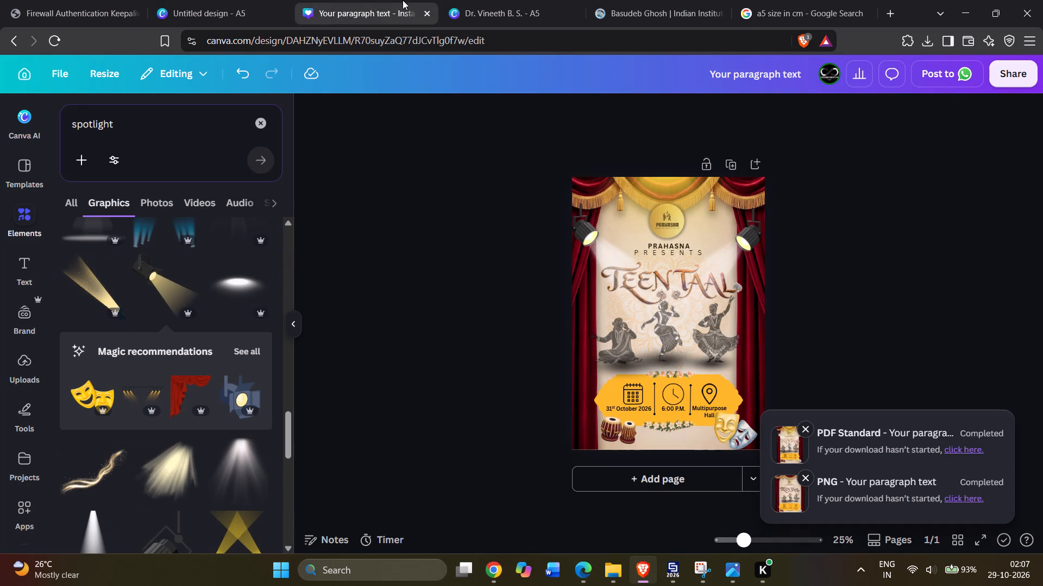
{"action": "left_click", "coordinate": [663, 0]}
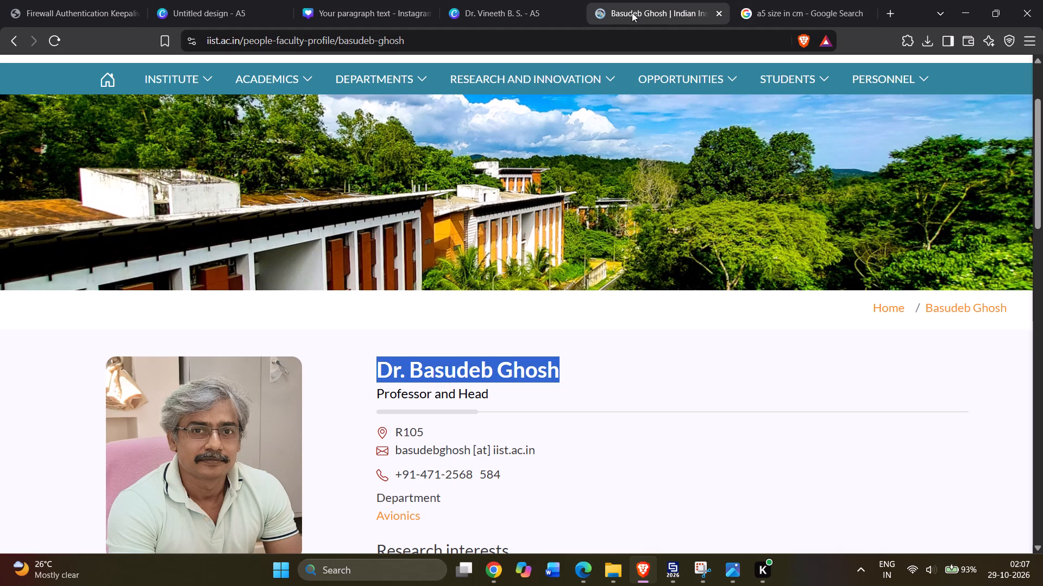
{"action": "left_click", "coordinate": [548, 0]}
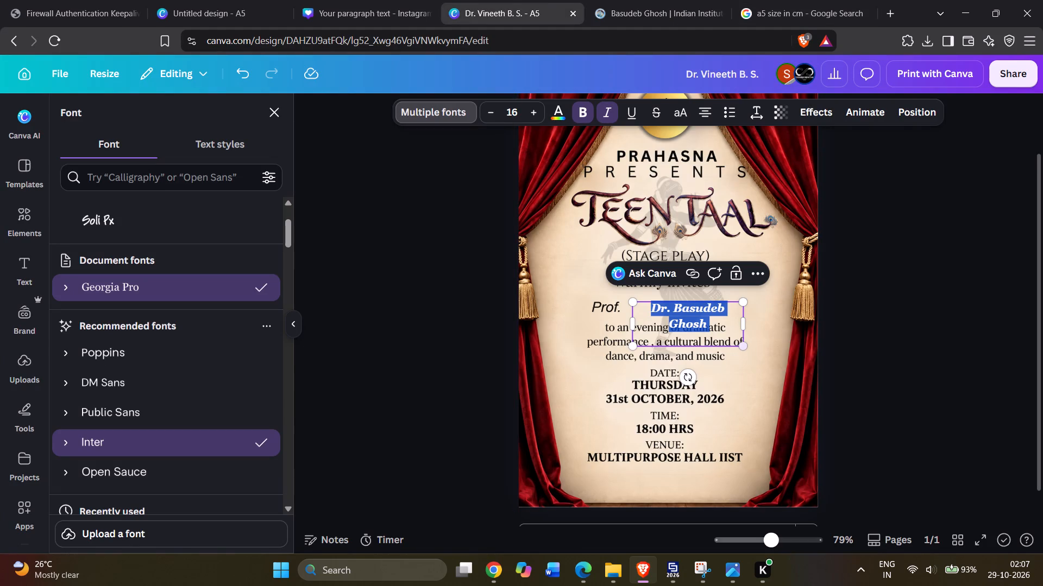
Widen the name's text box so the bold italic name fits on one line.
{"action": "left_click_drag", "start_coordinate": [746, 323], "coordinate": [761, 323]}
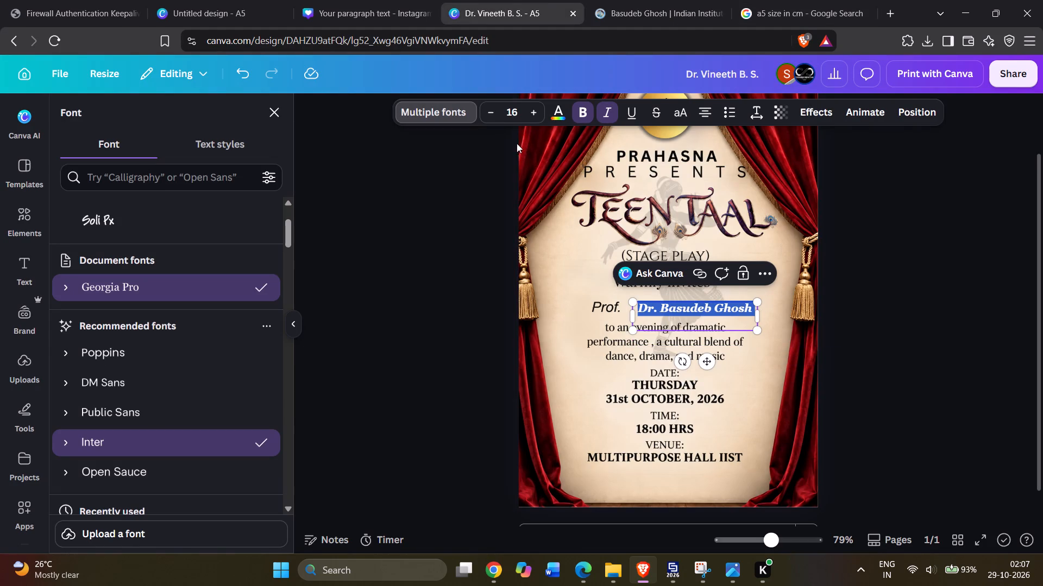
Compare recommended fonts such as Public Sans, Inter and Poppins on the name, and set it to Open Sauce.
{"action": "left_click", "coordinate": [448, 107]}
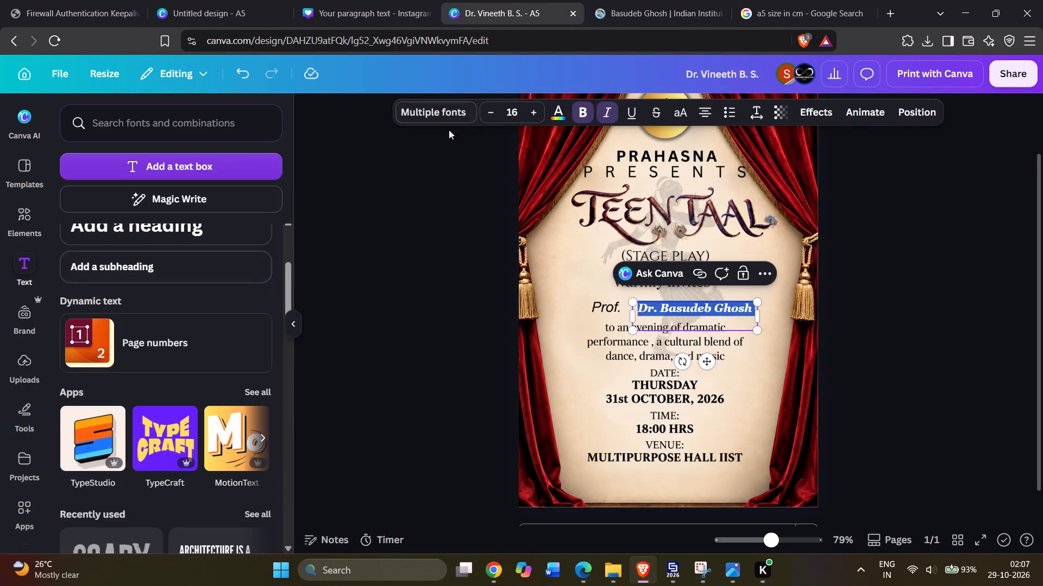
{"action": "left_click", "coordinate": [428, 114]}
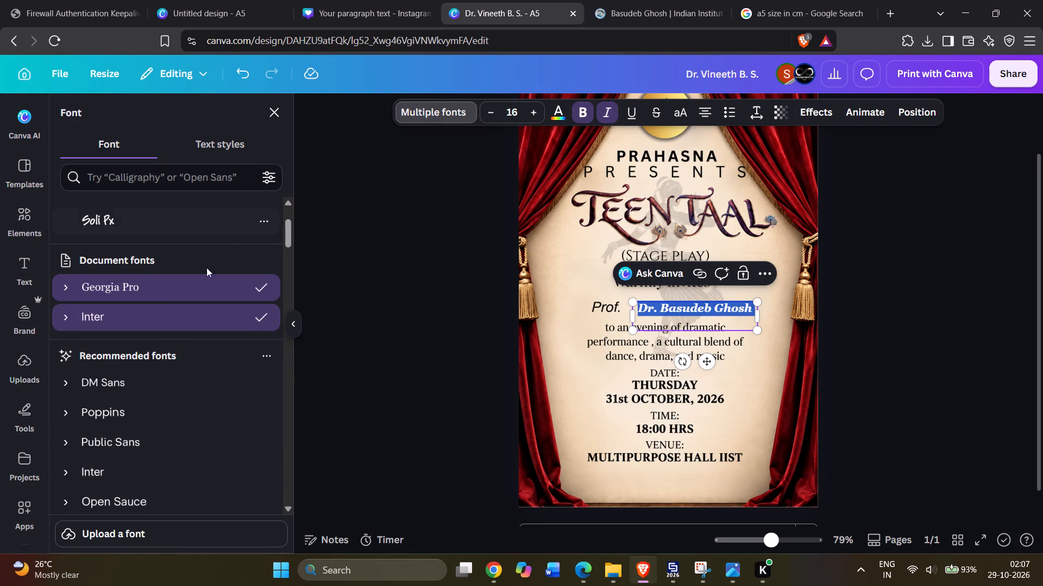
{"action": "left_click_drag", "start_coordinate": [262, 291], "coordinate": [220, 290]}
{"action": "left_click", "coordinate": [220, 290]}
{"action": "left_click", "coordinate": [267, 289]}
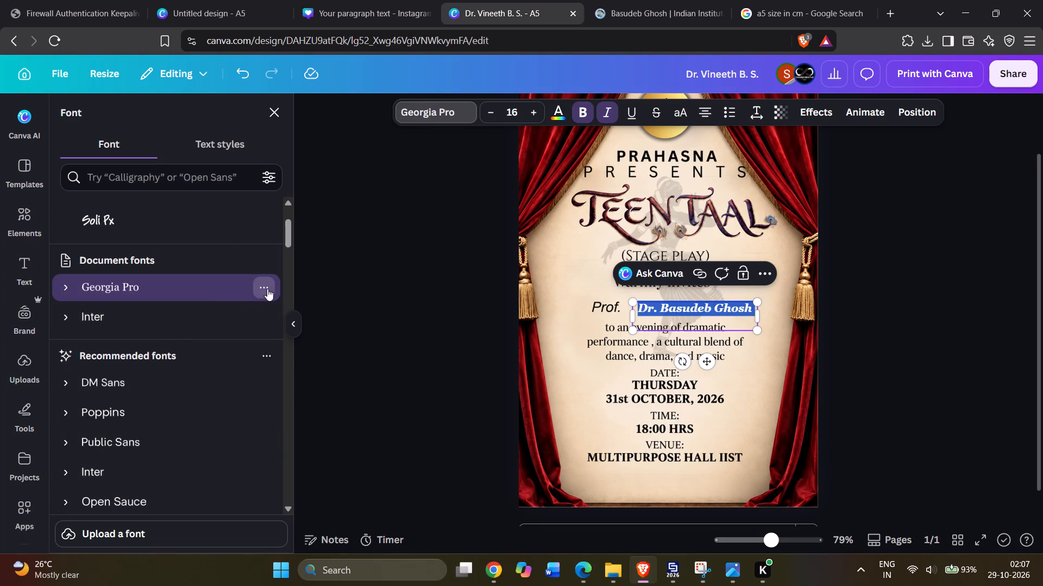
{"action": "left_click", "coordinate": [191, 353]}
{"action": "scroll", "coordinate": [191, 353], "scroll_direction": "down", "scroll_amount": 2}
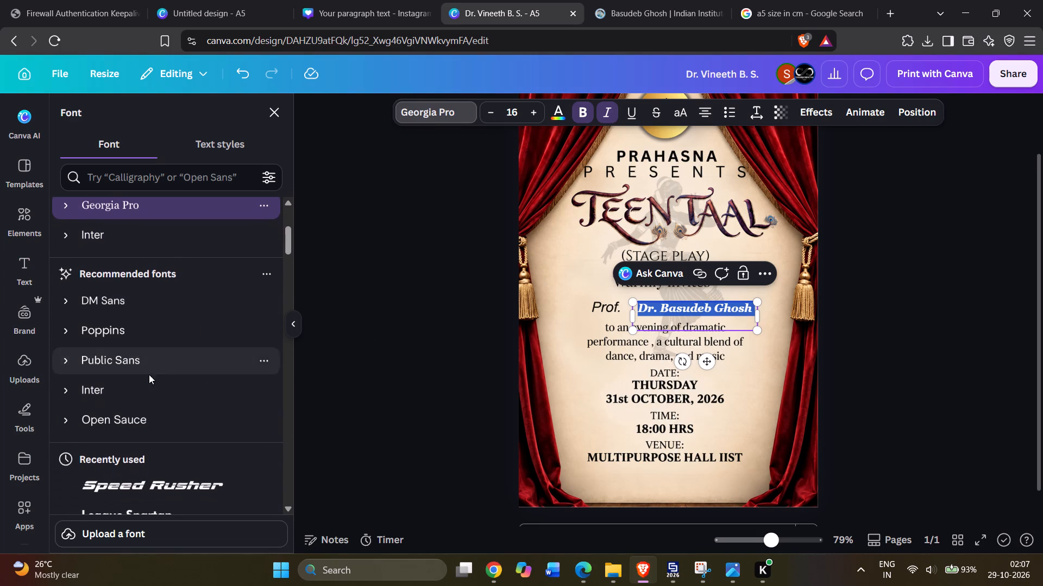
{"action": "left_click", "coordinate": [135, 358]}
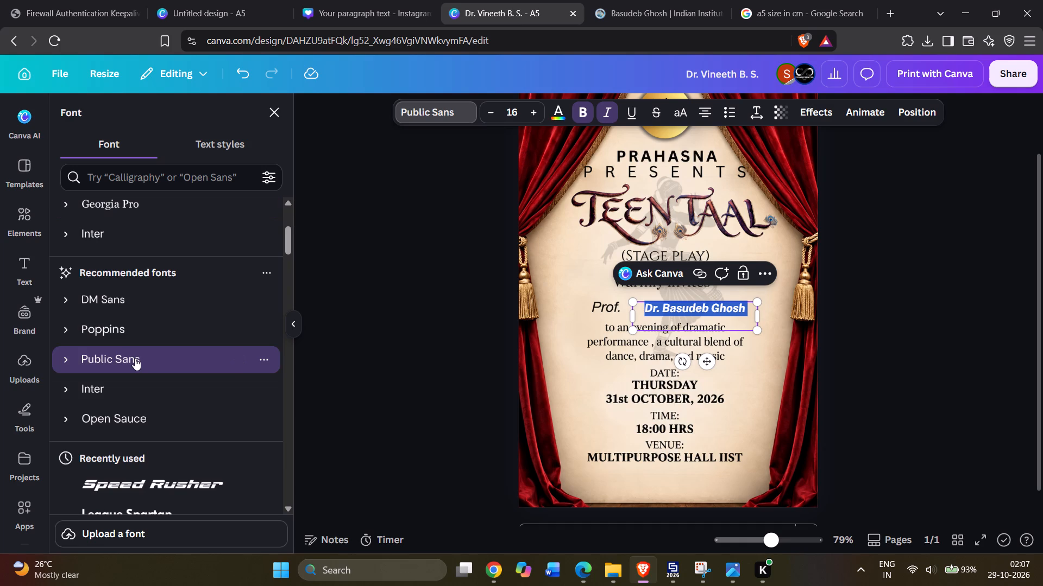
{"action": "left_click", "coordinate": [99, 386]}
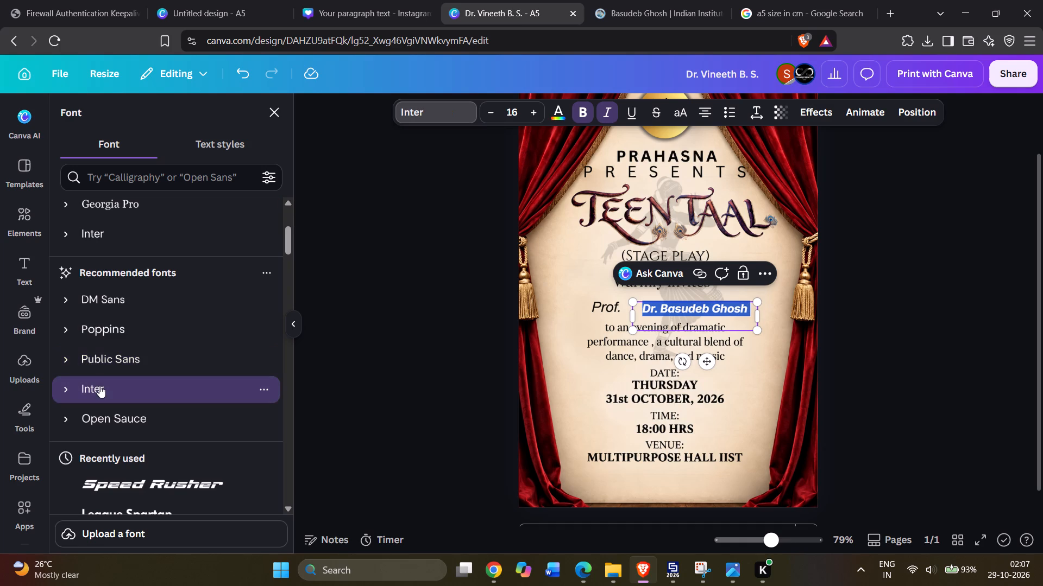
{"action": "left_click", "coordinate": [123, 334]}
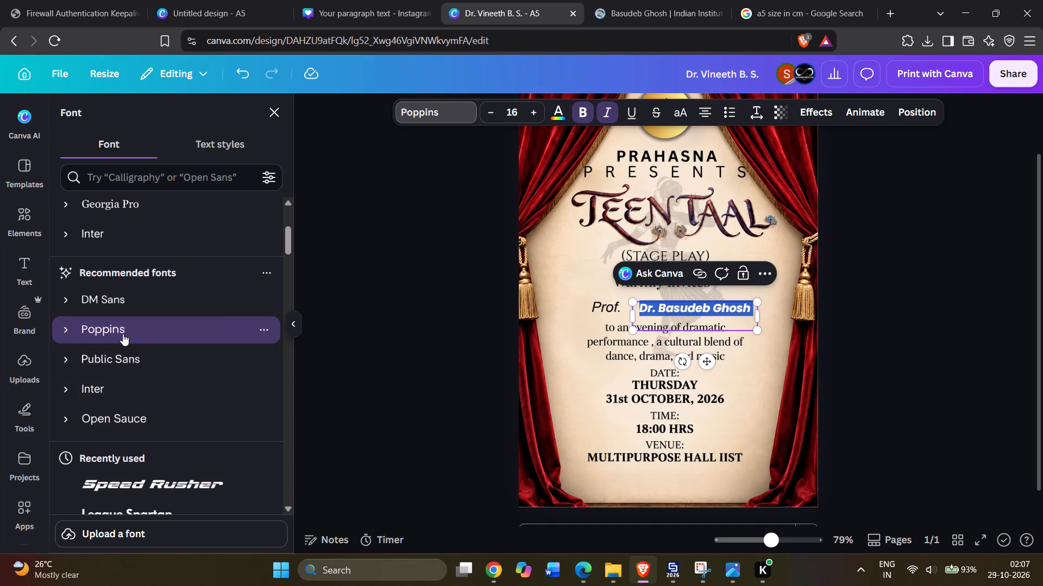
{"action": "left_click", "coordinate": [141, 307]}
{"action": "left_click", "coordinate": [133, 415]}
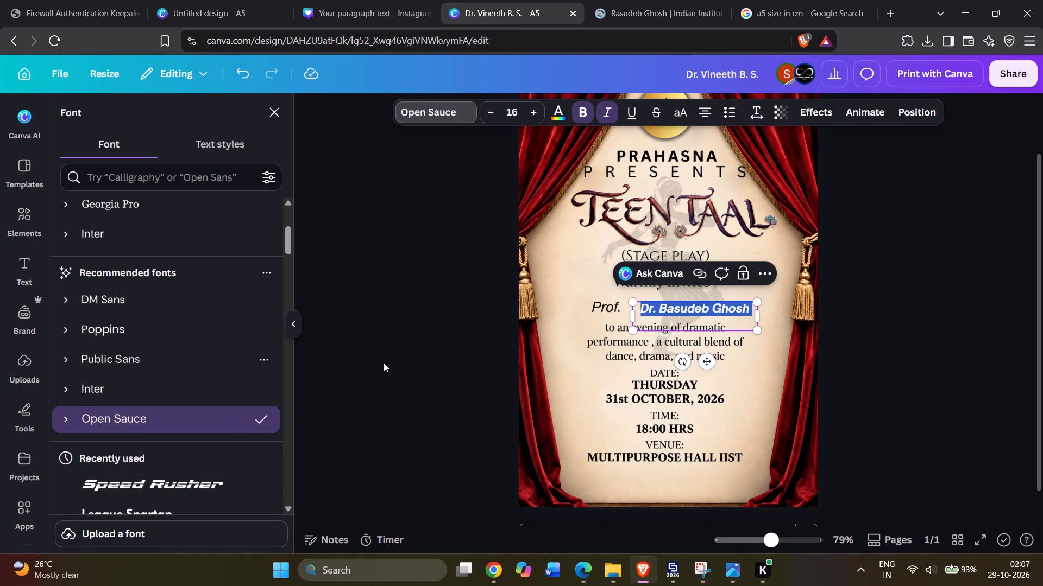
{"action": "left_click", "coordinate": [384, 362]}
{"action": "left_click", "coordinate": [384, 362]}
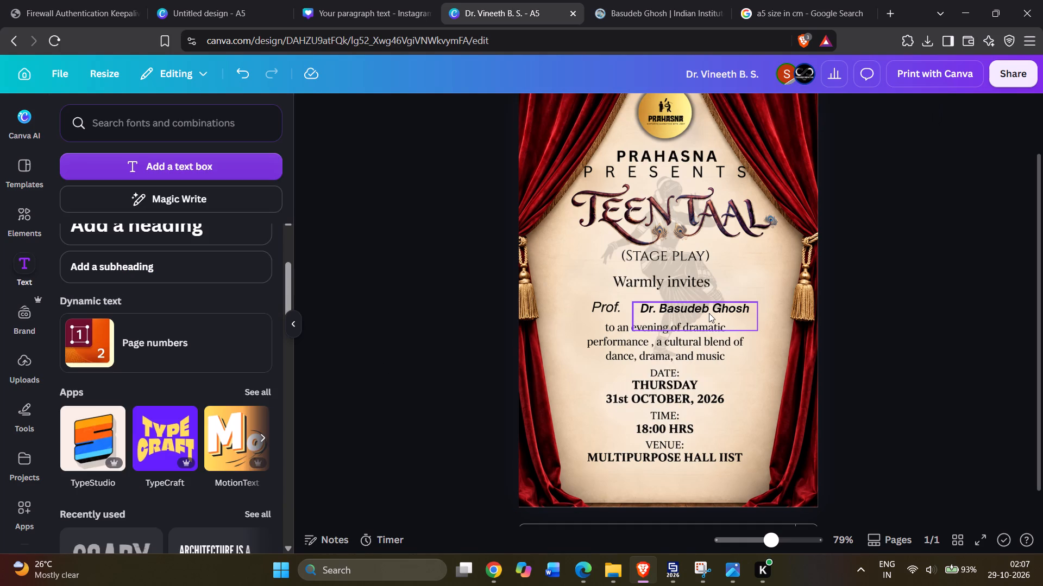
Enlarge the faculty name to size 18.5 and align it beside "Prof." on the invitation.
{"action": "left_click", "coordinate": [709, 313]}
{"action": "left_click_drag", "start_coordinate": [703, 360], "coordinate": [694, 357]}
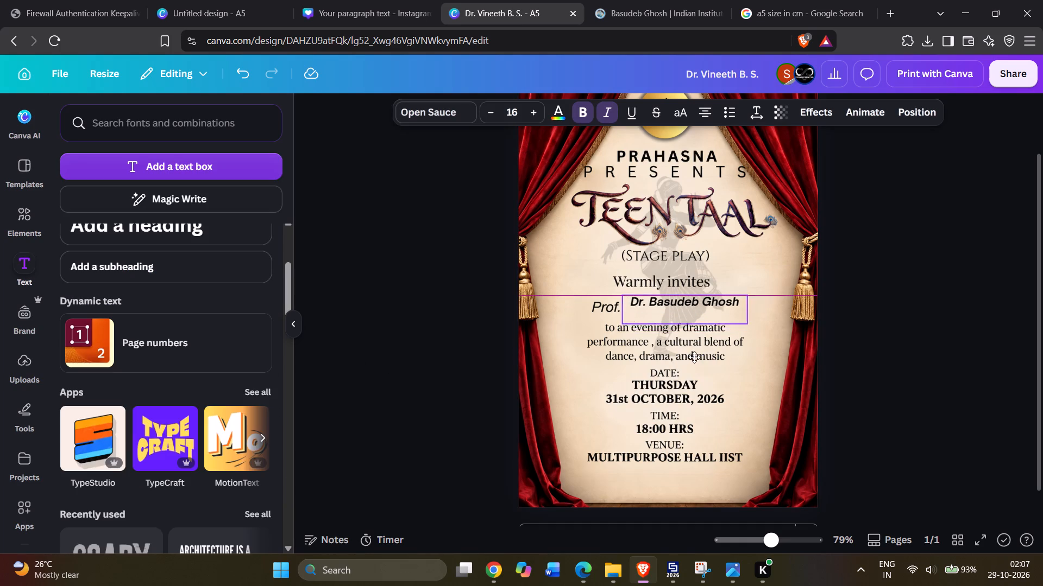
{"action": "left_click_drag", "start_coordinate": [694, 357], "coordinate": [693, 357]}
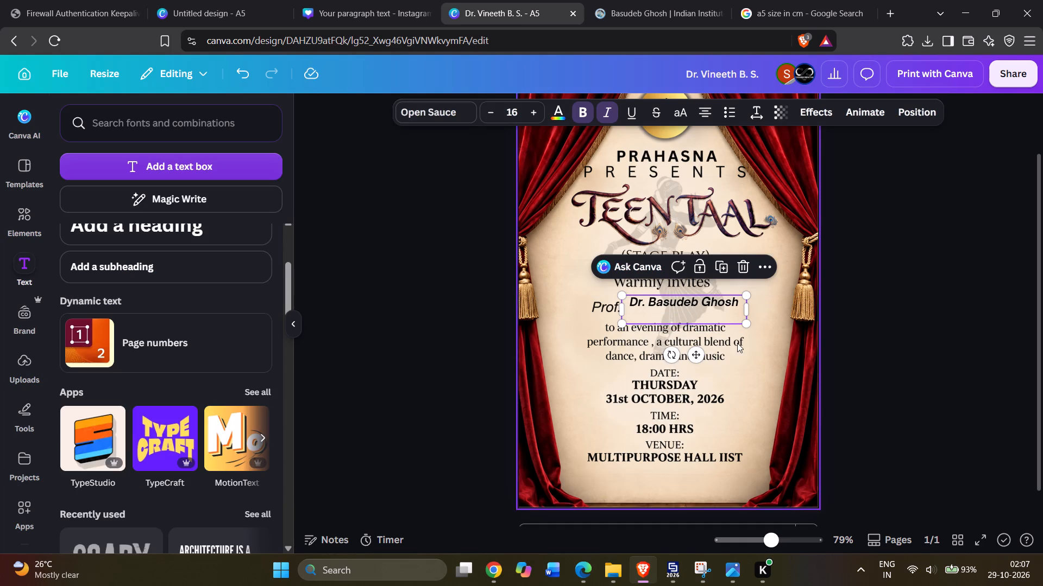
{"action": "left_click_drag", "start_coordinate": [748, 327], "coordinate": [765, 342]}
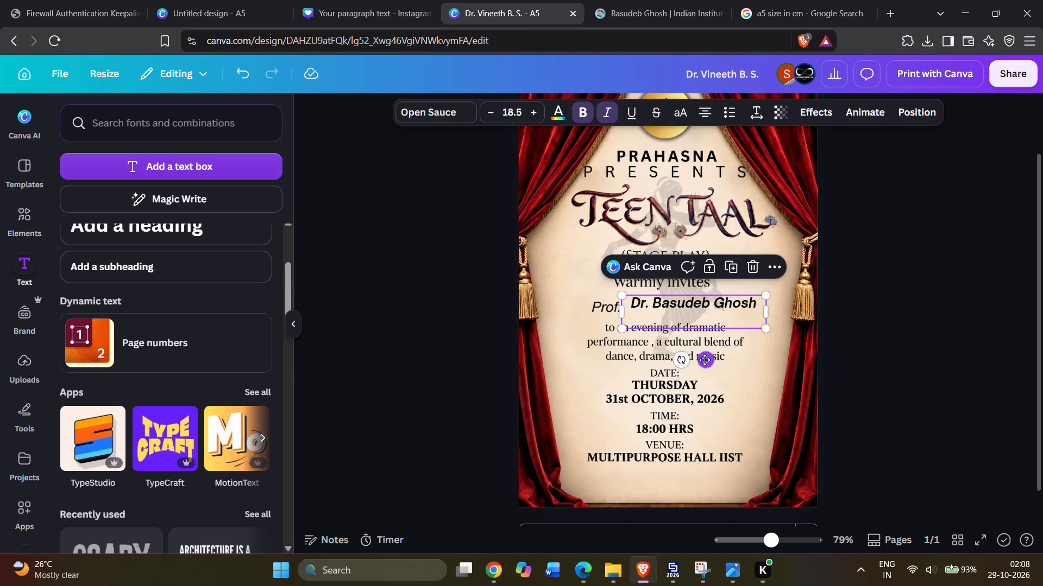
{"action": "left_click", "coordinate": [705, 361]}
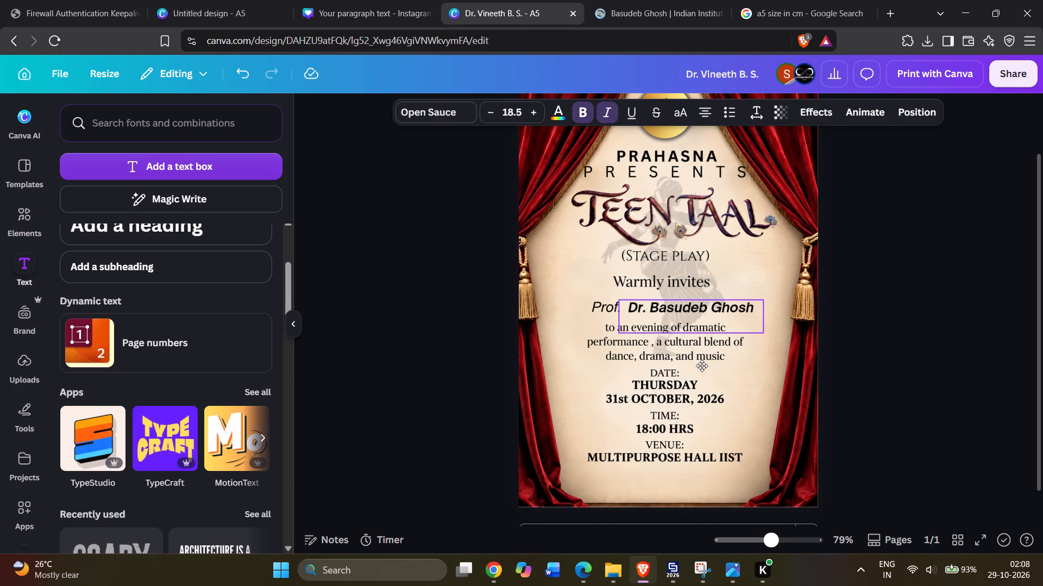
{"action": "left_click", "coordinate": [919, 311]}
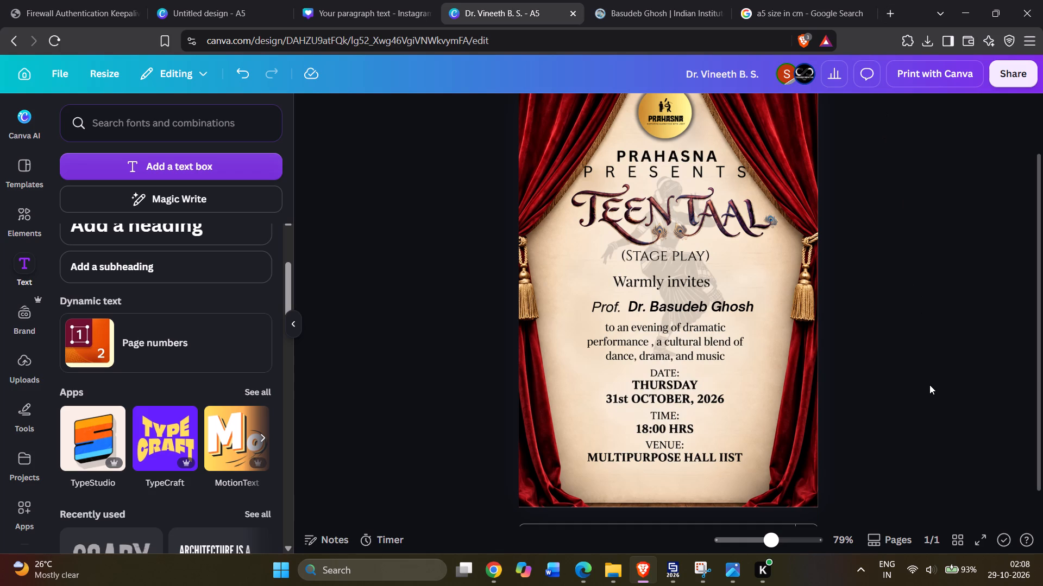
Retitle the design with the copied name of the Avionics head and save it as a digital PDF in Downloads.
{"action": "triple_click", "coordinate": [717, 78]}
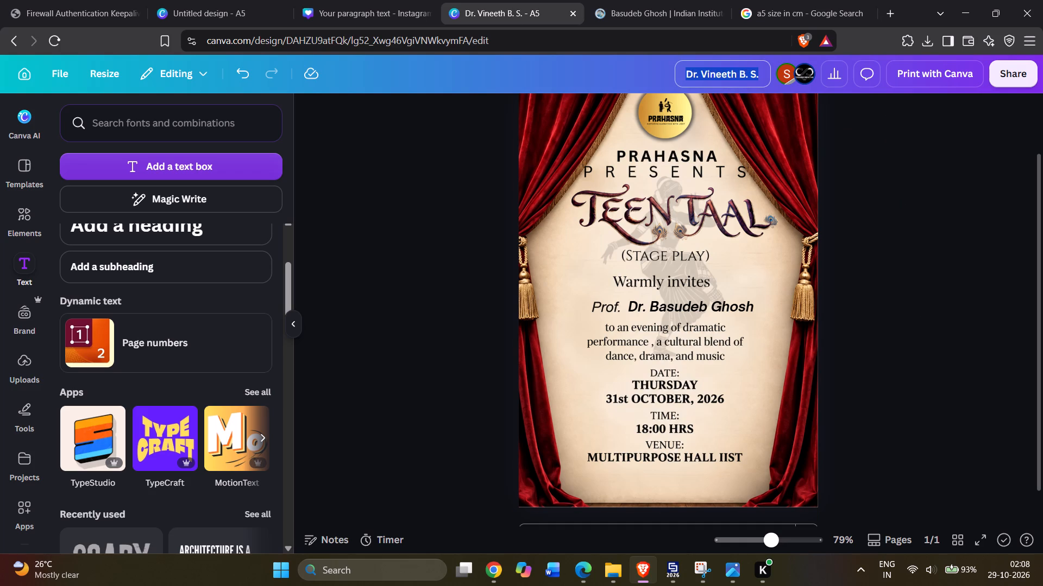
{"action": "key", "text": "ctrl+v"}
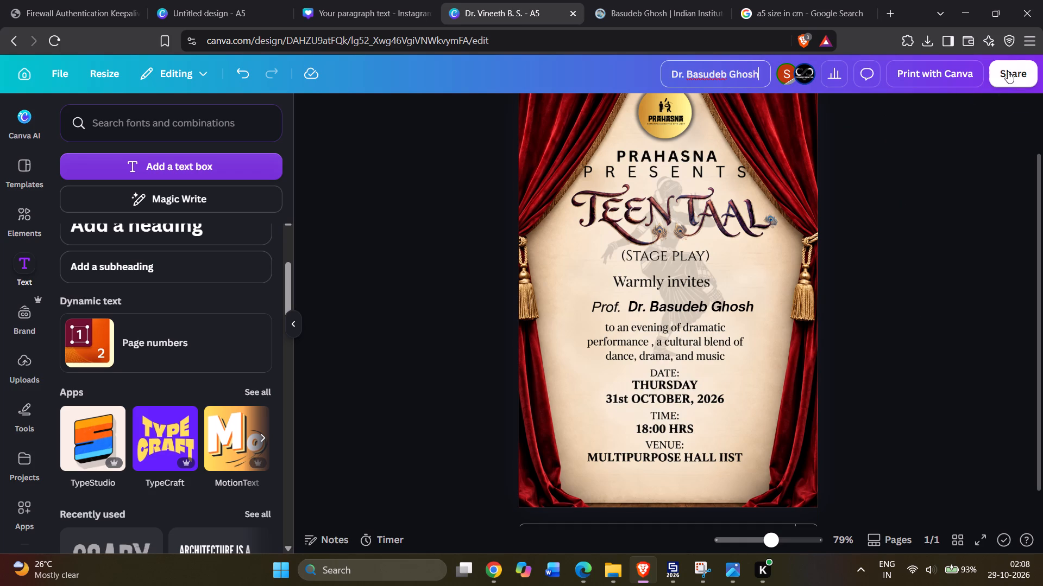
{"action": "left_click", "coordinate": [1008, 71]}
{"action": "left_click", "coordinate": [813, 379]}
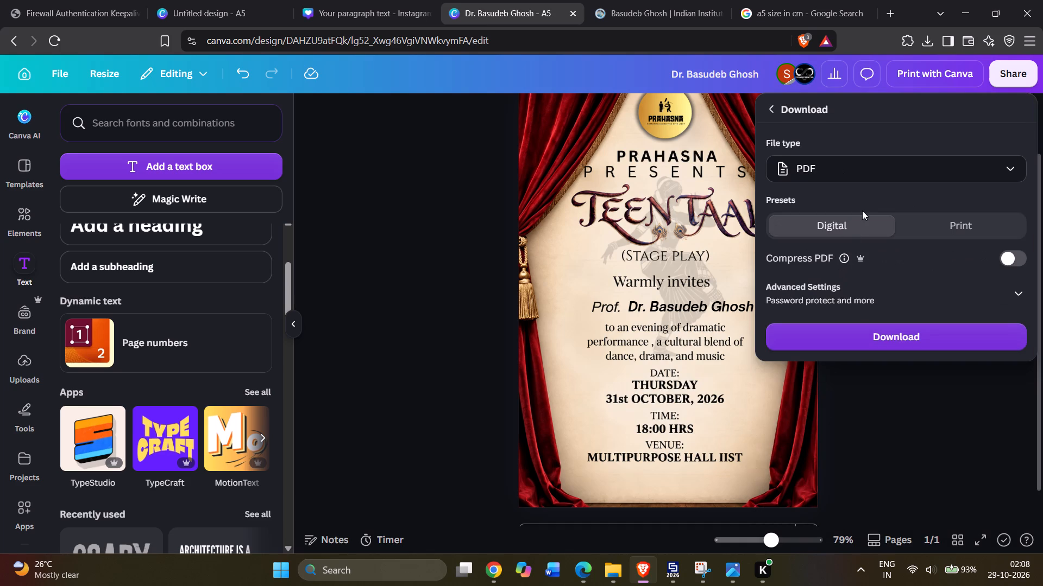
{"action": "left_click", "coordinate": [852, 339]}
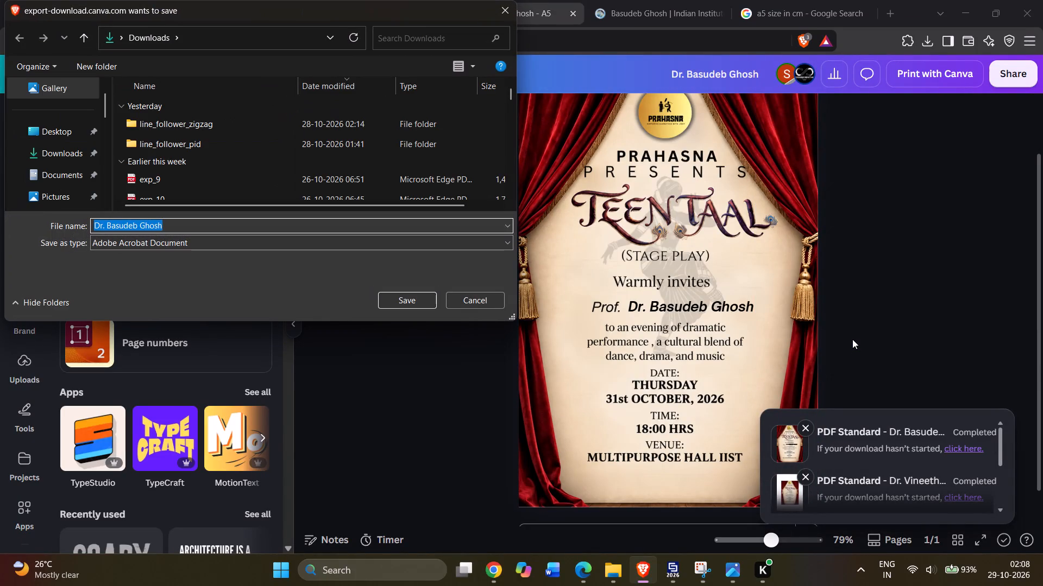
{"action": "left_click", "coordinate": [65, 147]}
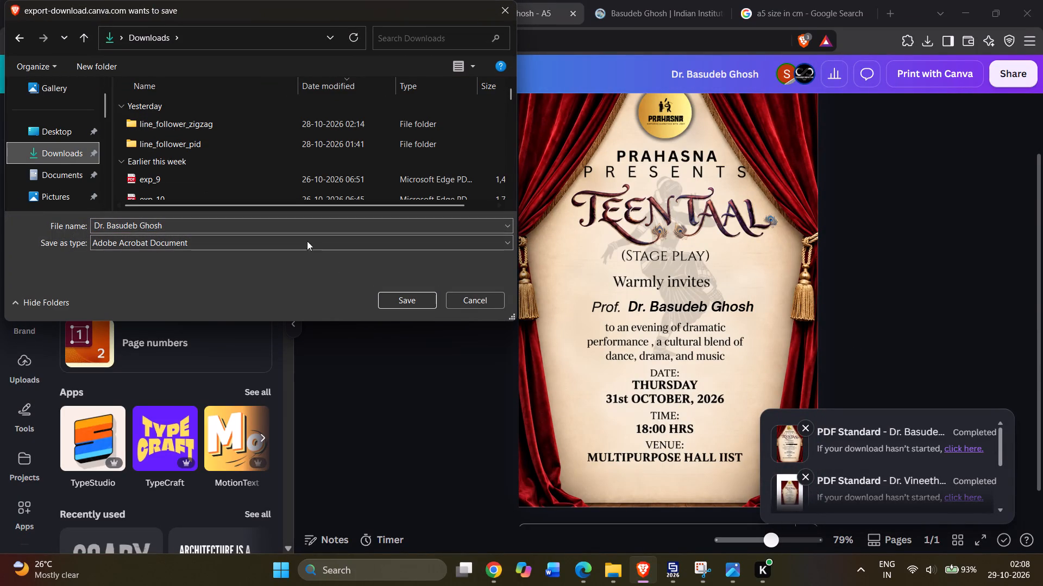
{"action": "left_click", "coordinate": [404, 295]}
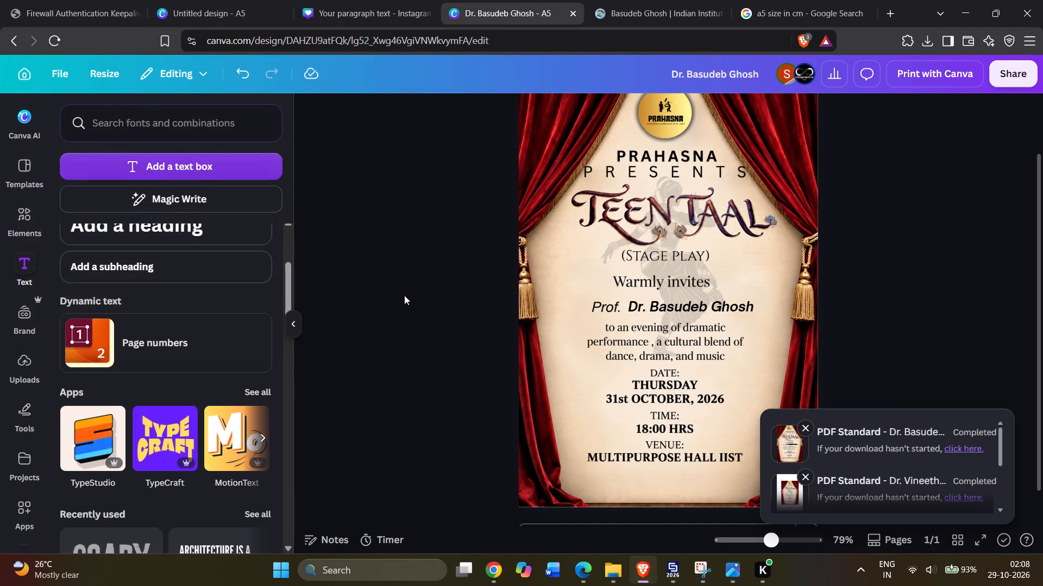
Check the Downloads folder for the saved invitation PDF, glance at the Chrome design, and return to Brave.
{"action": "left_click", "coordinate": [497, 568]}
{"action": "left_click", "coordinate": [497, 568]}
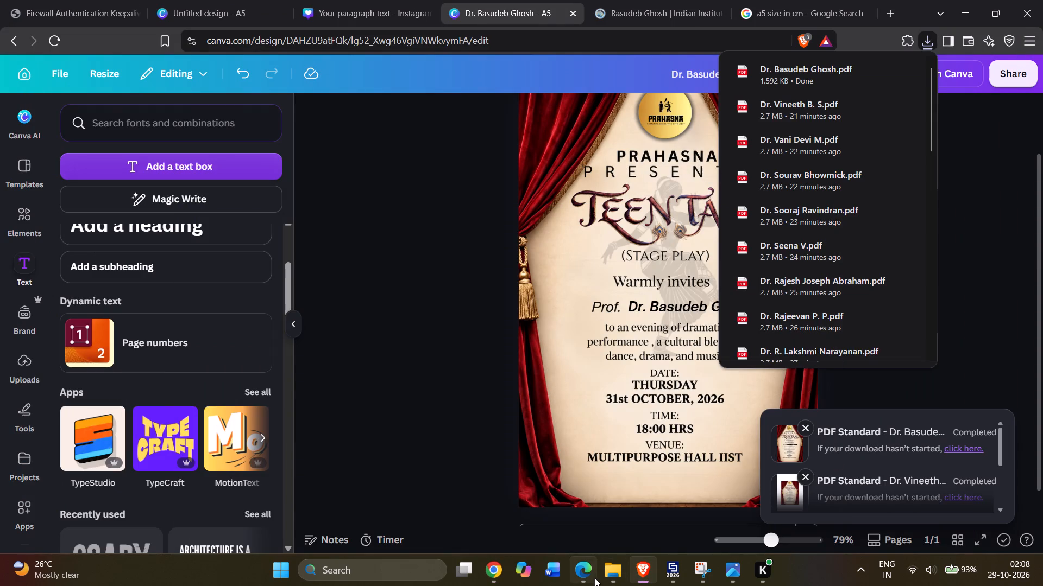
{"action": "left_click", "coordinate": [616, 581]}
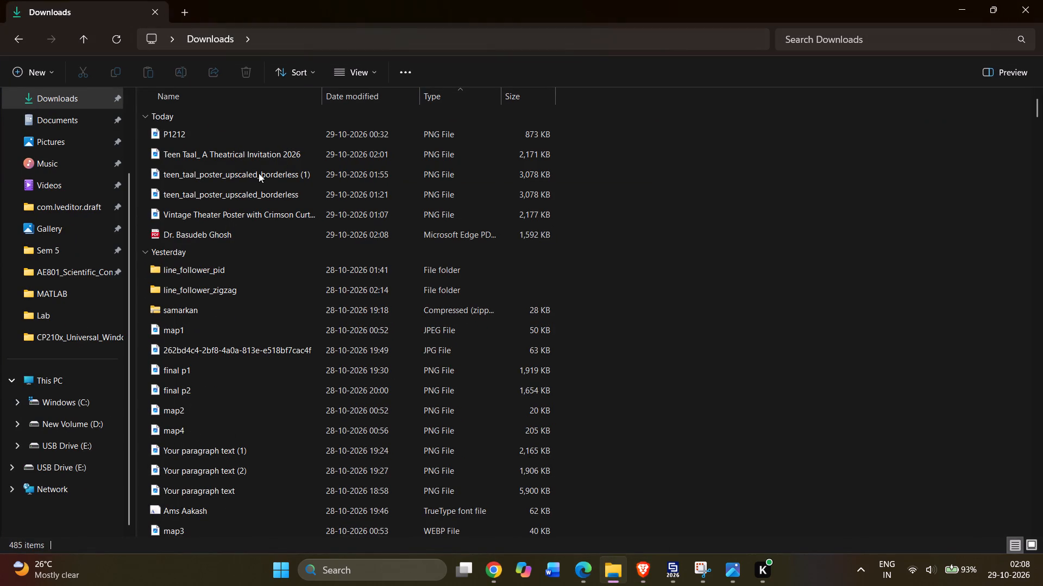
{"action": "scroll", "coordinate": [122, 202], "scroll_direction": "up", "scroll_amount": 4}
{"action": "left_click", "coordinate": [67, 196]}
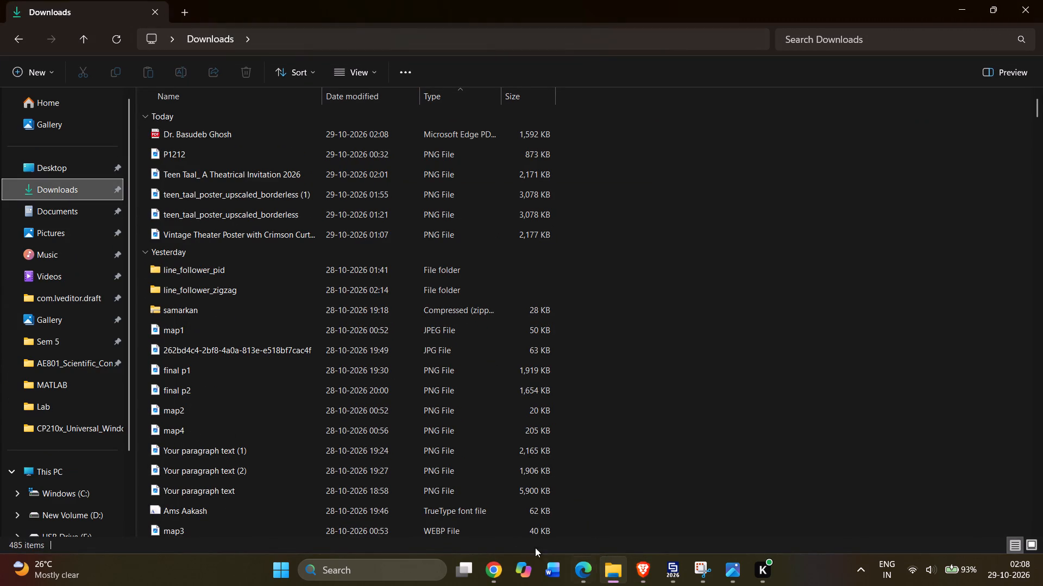
{"action": "left_click", "coordinate": [489, 571]}
{"action": "left_click", "coordinate": [489, 571]}
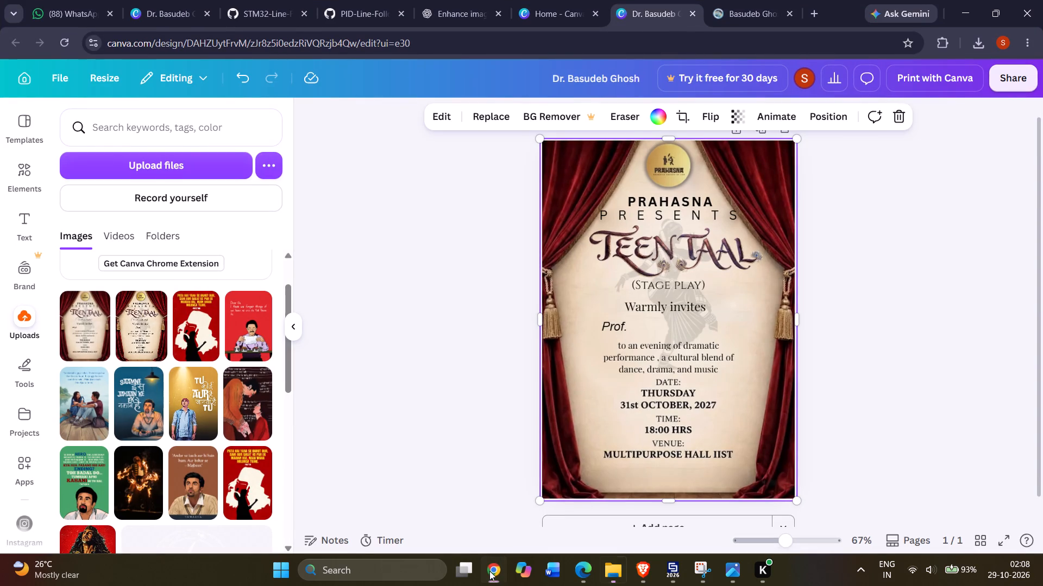
{"action": "left_click", "coordinate": [639, 572]}
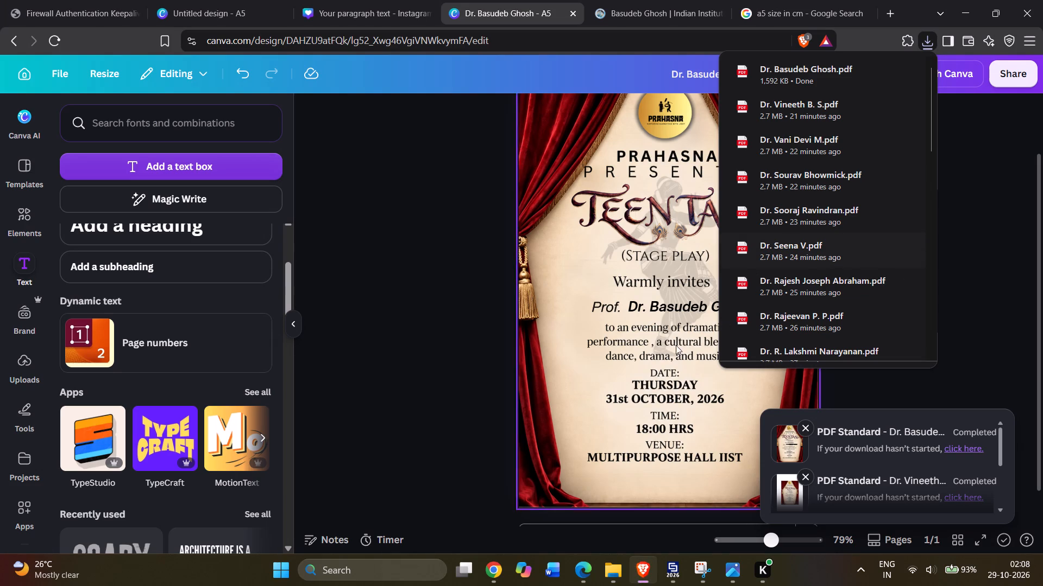
Open the profile of the second member on the IIST Avionics faculty page and copy the Associate Professor's name with title.
{"action": "left_click", "coordinate": [780, 0]}
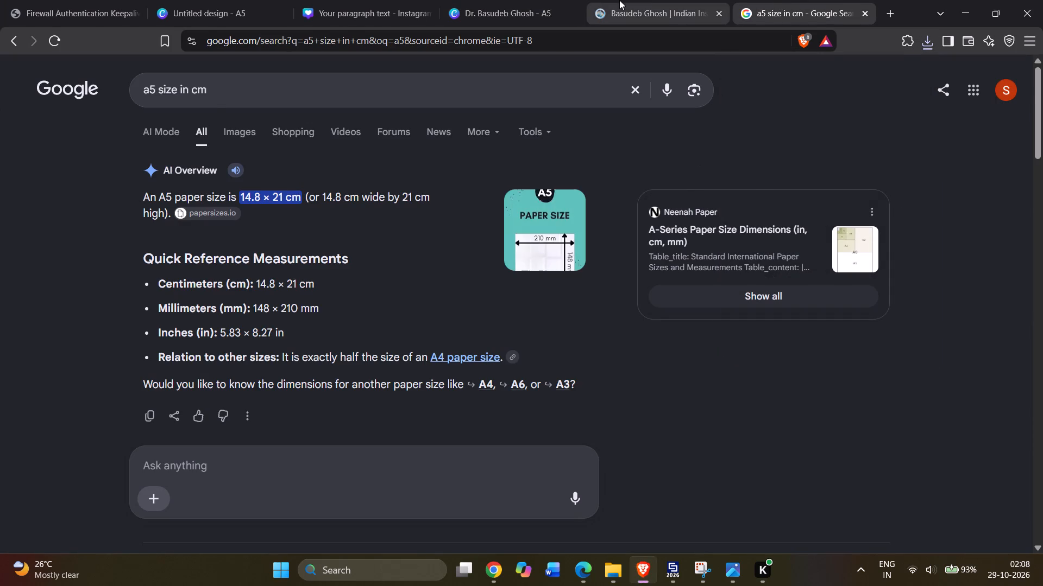
{"action": "left_click", "coordinate": [619, 0]}
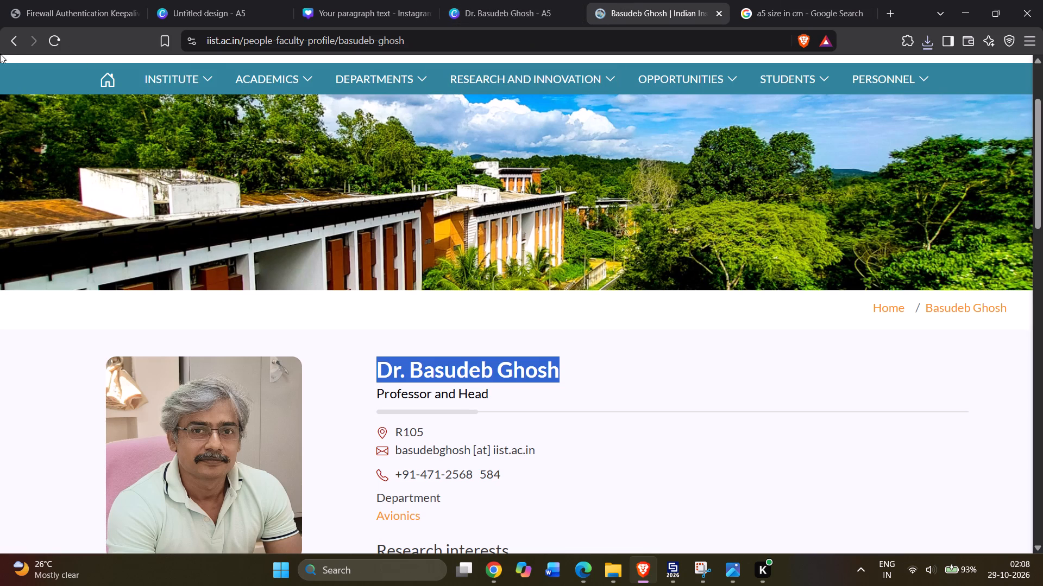
{"action": "left_click", "coordinate": [13, 44]}
{"action": "left_click", "coordinate": [405, 391]}
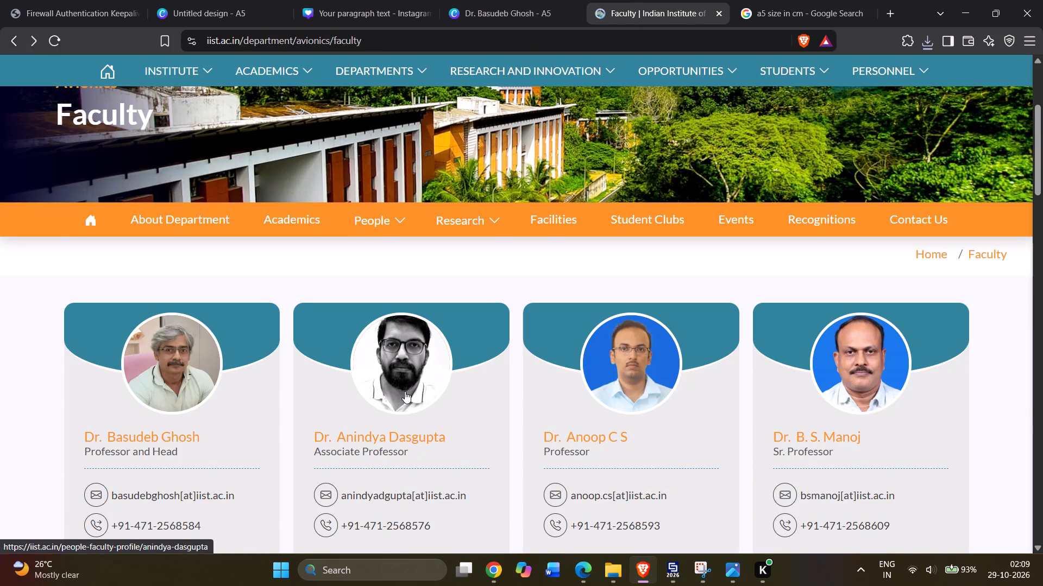
{"action": "scroll", "coordinate": [417, 424], "scroll_direction": "down", "scroll_amount": 1}
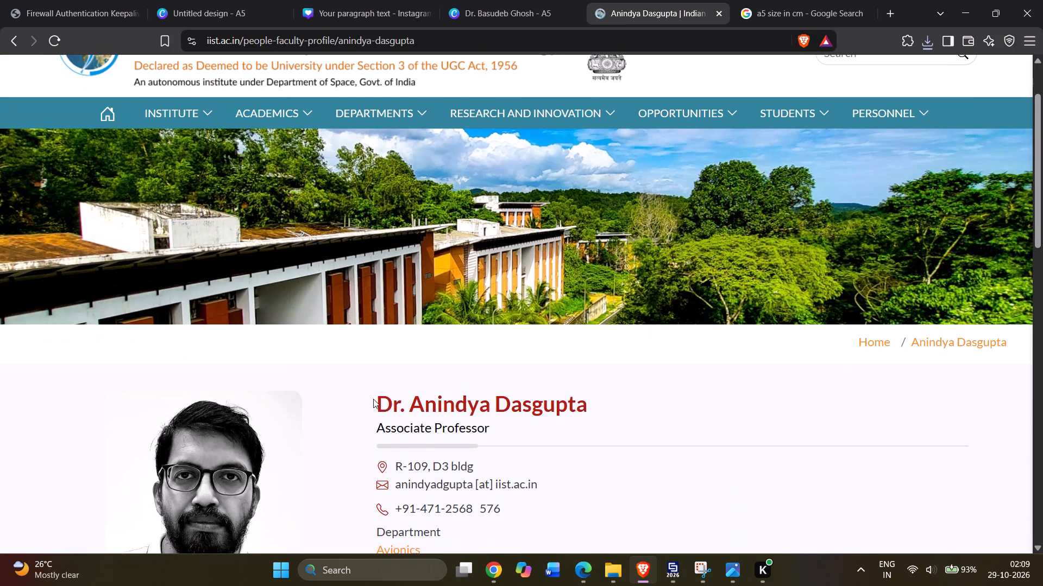
{"action": "left_click_drag", "start_coordinate": [379, 399], "coordinate": [607, 405]}
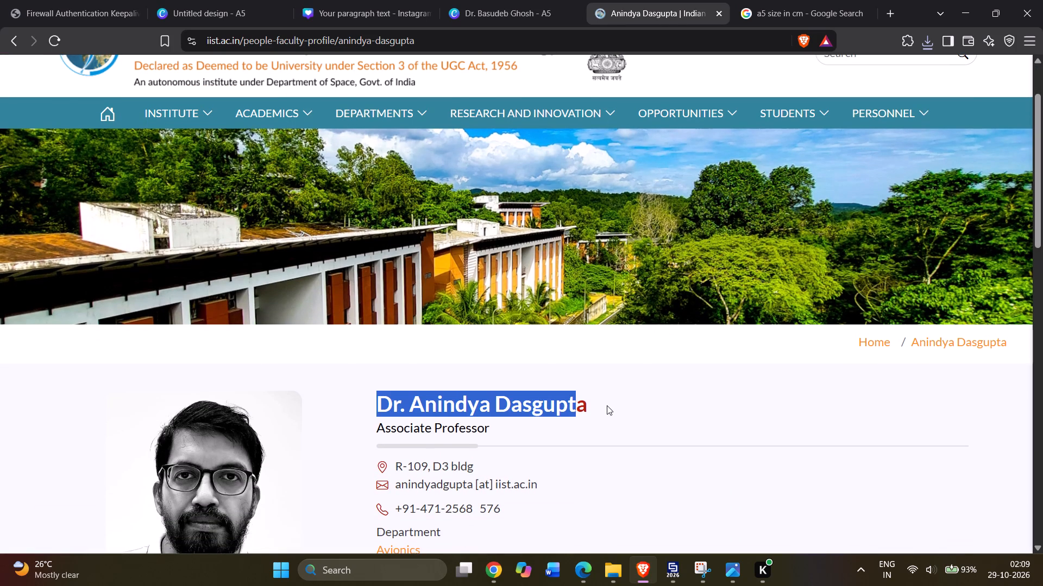
{"action": "key", "text": "ctrl+c"}
Replace the name on the Canva invitation with the copied Associate Professor's name and realign it beside "Prof.".
{"action": "left_click", "coordinate": [539, 0]}
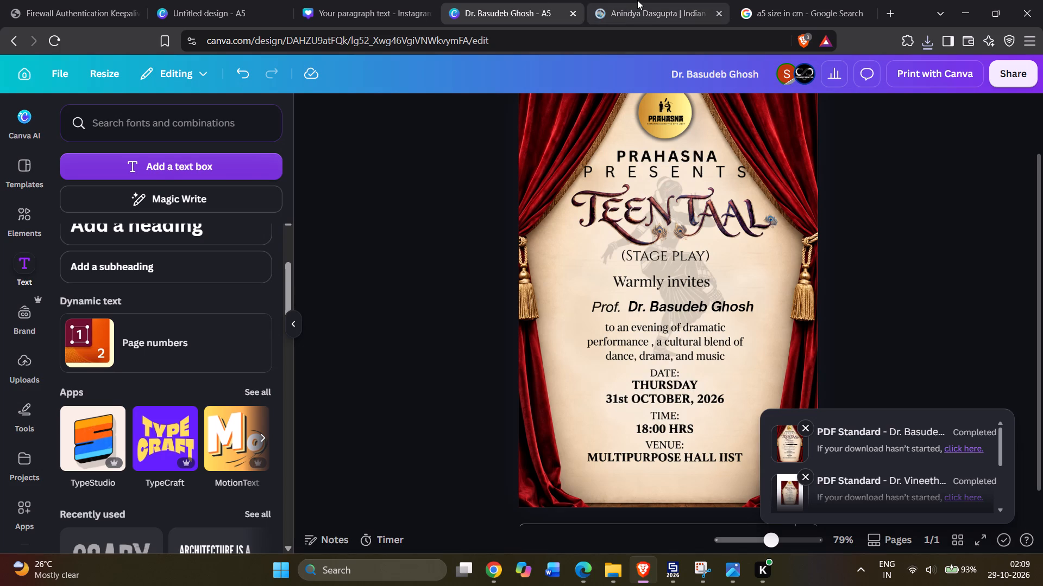
{"action": "left_click", "coordinate": [638, 0]}
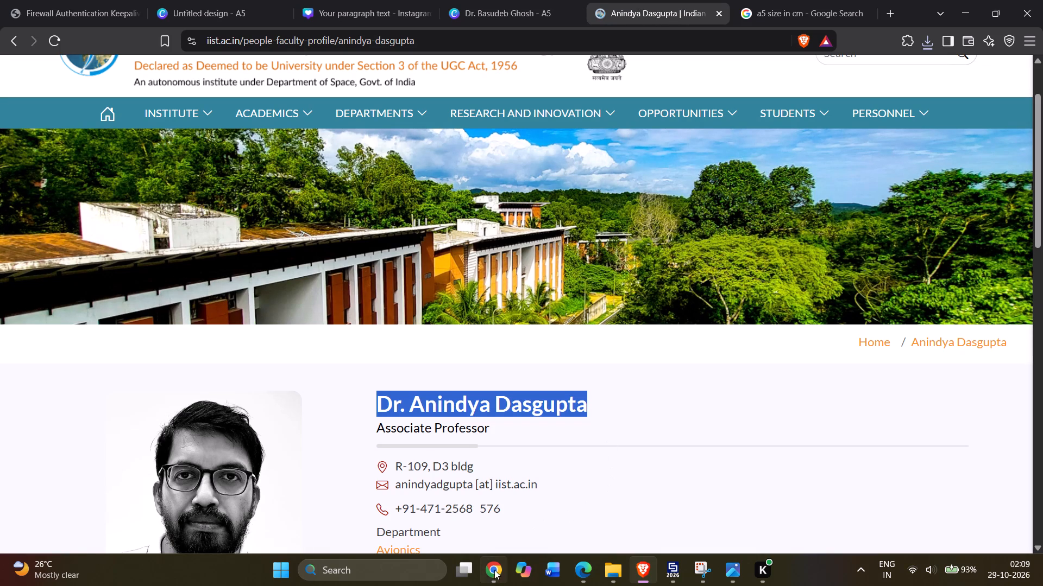
{"action": "left_click", "coordinate": [493, 571]}
{"action": "left_click", "coordinate": [493, 571]}
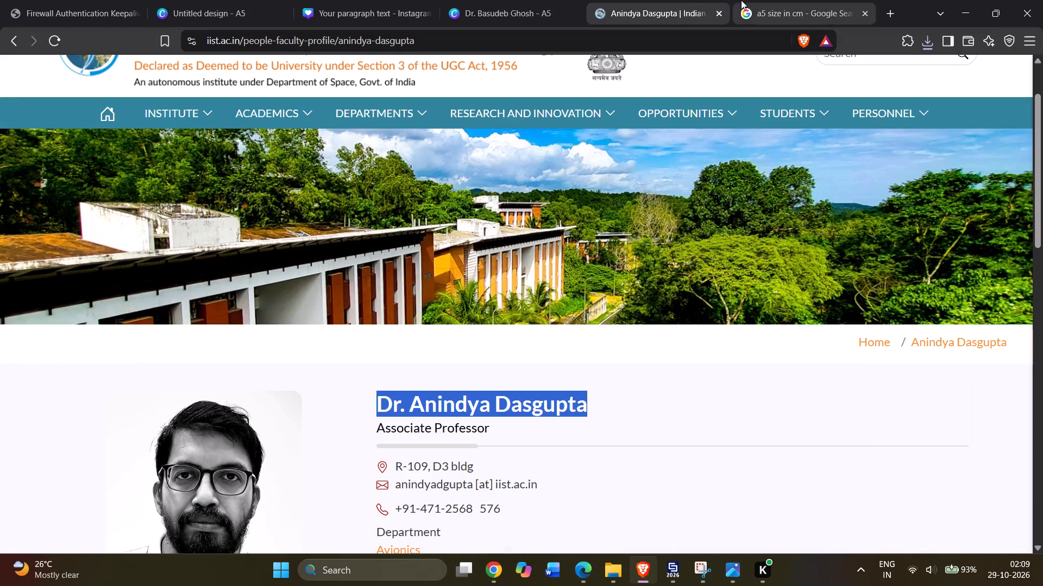
{"action": "left_click", "coordinate": [546, 1]}
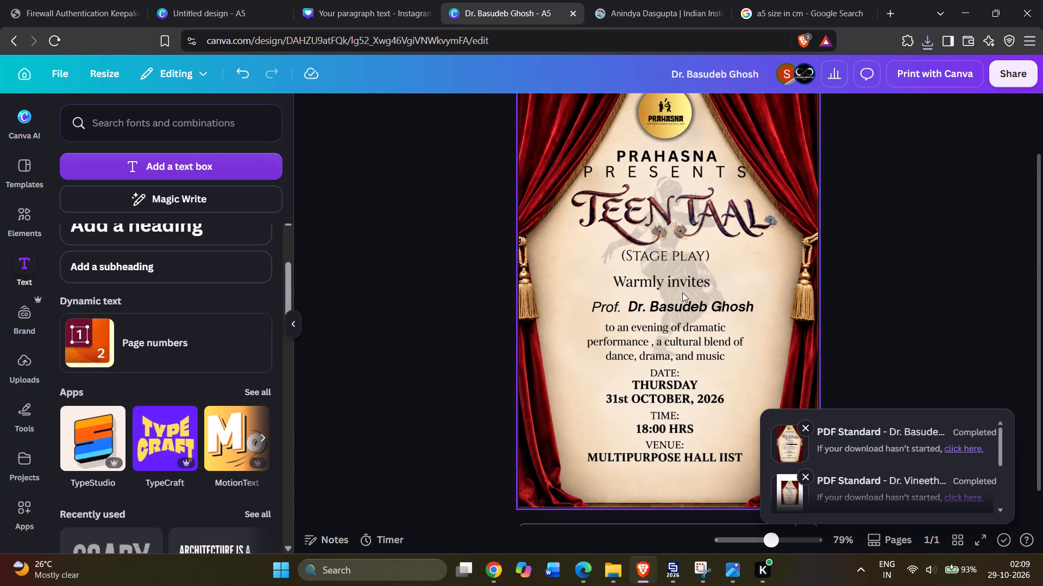
{"action": "double_click", "coordinate": [690, 305]}
{"action": "double_click", "coordinate": [690, 305]}
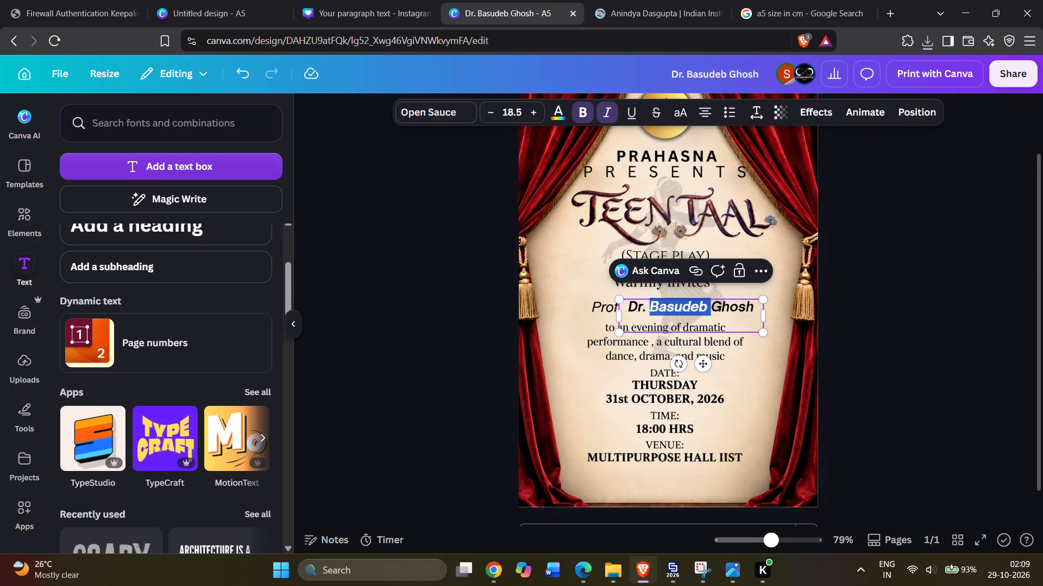
{"action": "triple_click", "coordinate": [690, 305]}
{"action": "key", "text": "ctrl+v"}
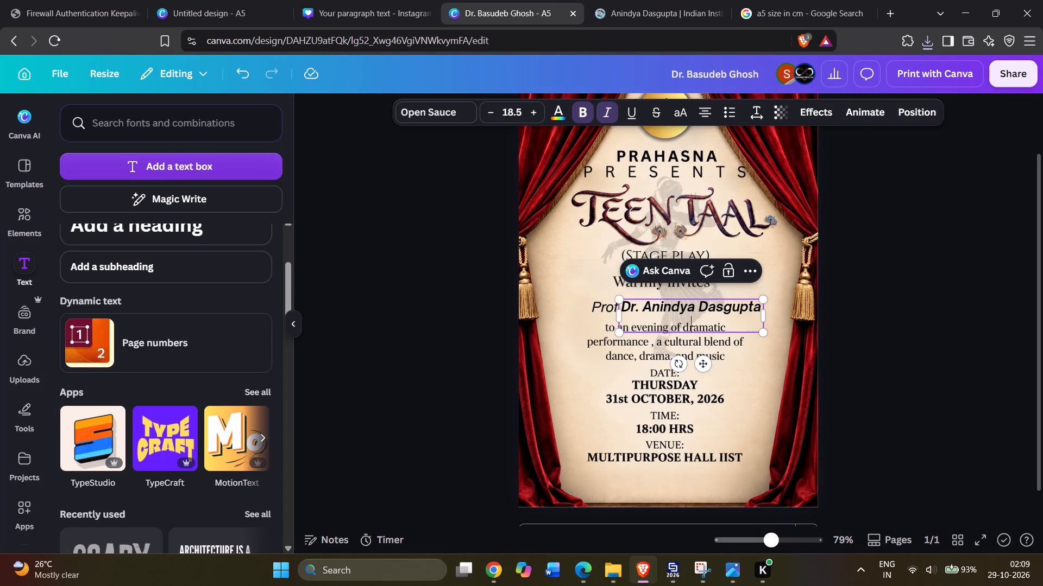
{"action": "left_click_drag", "start_coordinate": [707, 362], "coordinate": [718, 363]}
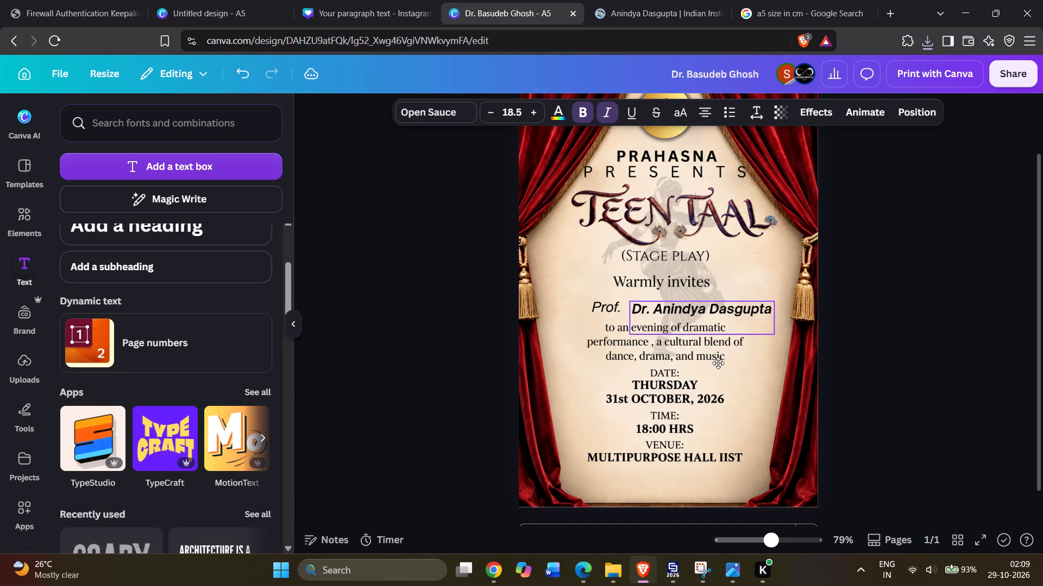
{"action": "left_click_drag", "start_coordinate": [718, 363], "coordinate": [719, 362]}
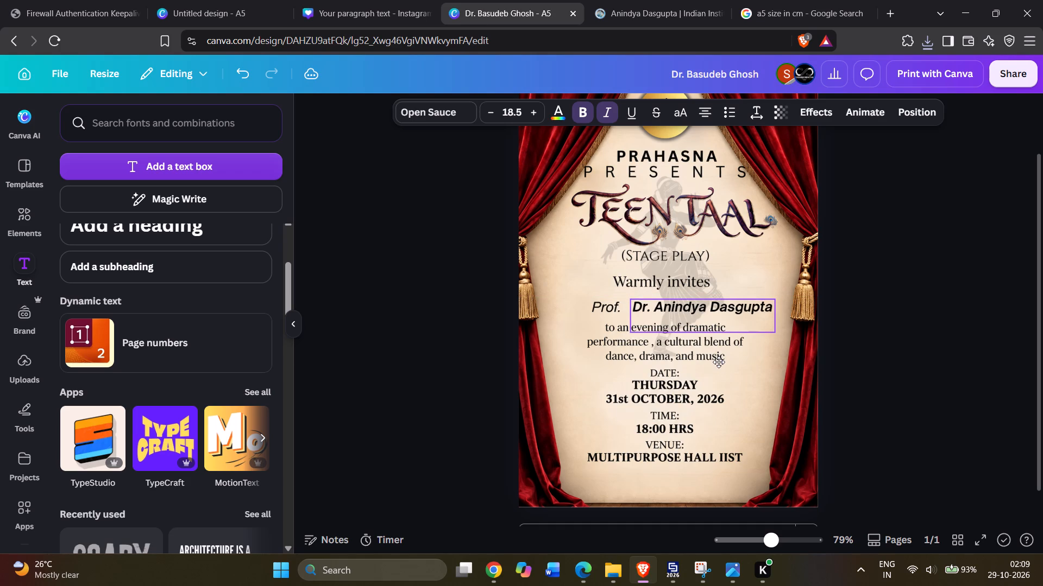
Retitle the design with the Associate Professor's name and save it as a digital PDF in Downloads.
{"action": "triple_click", "coordinate": [721, 81]}
{"action": "left_click", "coordinate": [721, 81]}
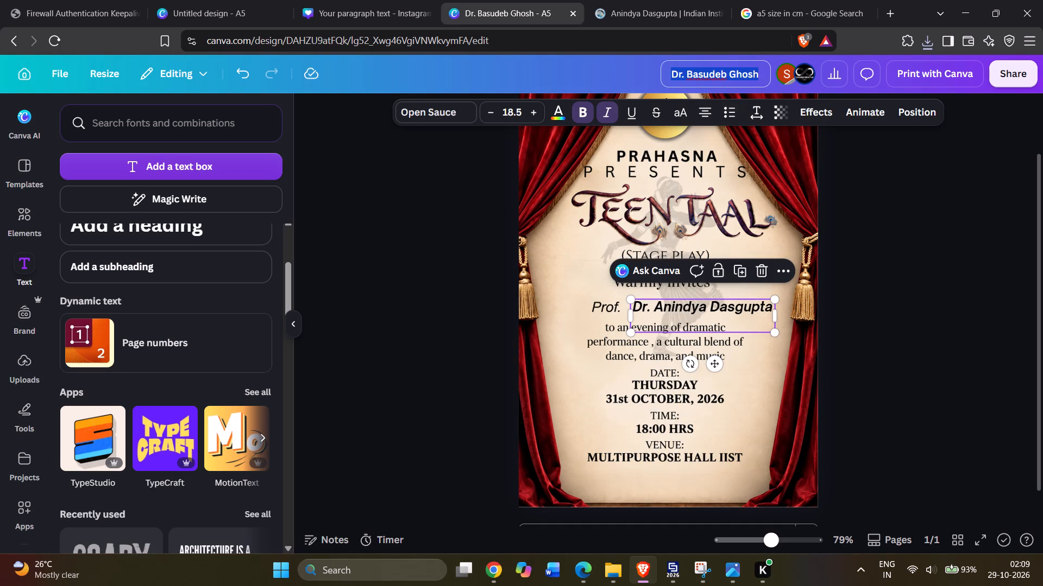
{"action": "key", "text": "ctrl+v"}
{"action": "left_click", "coordinate": [1018, 73]}
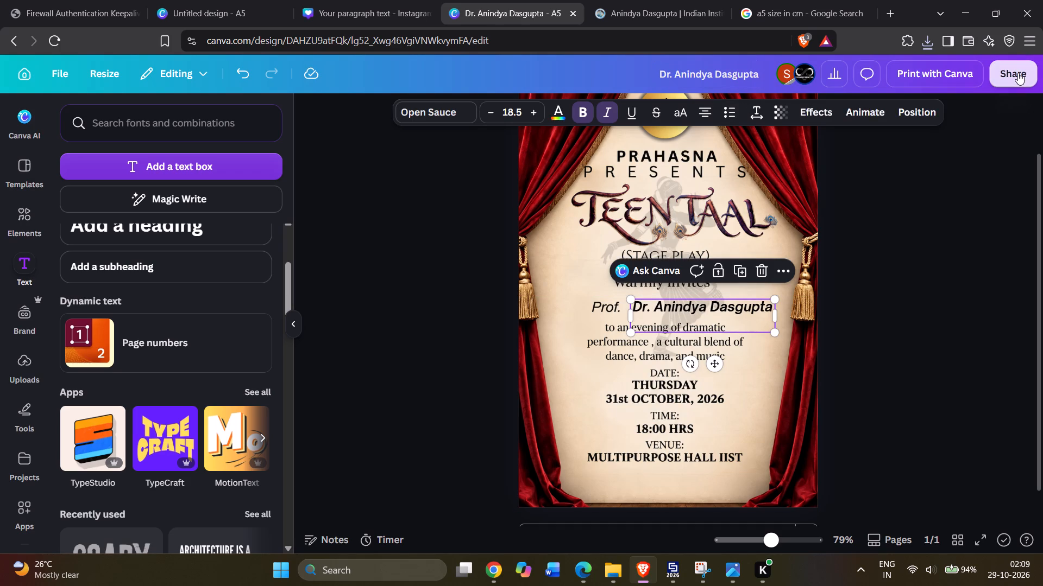
{"action": "left_click", "coordinate": [796, 403]}
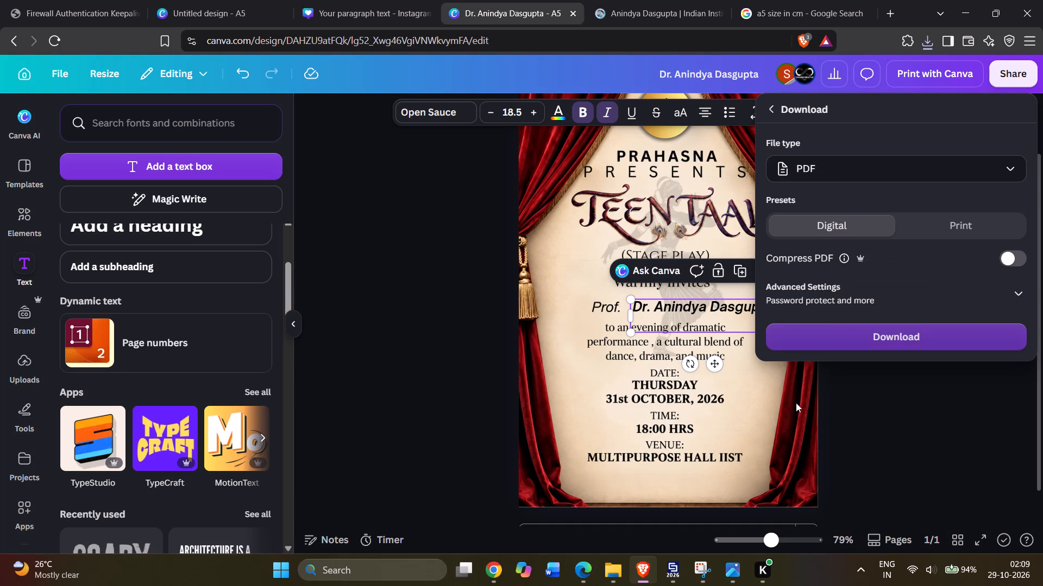
{"action": "left_click", "coordinate": [831, 328]}
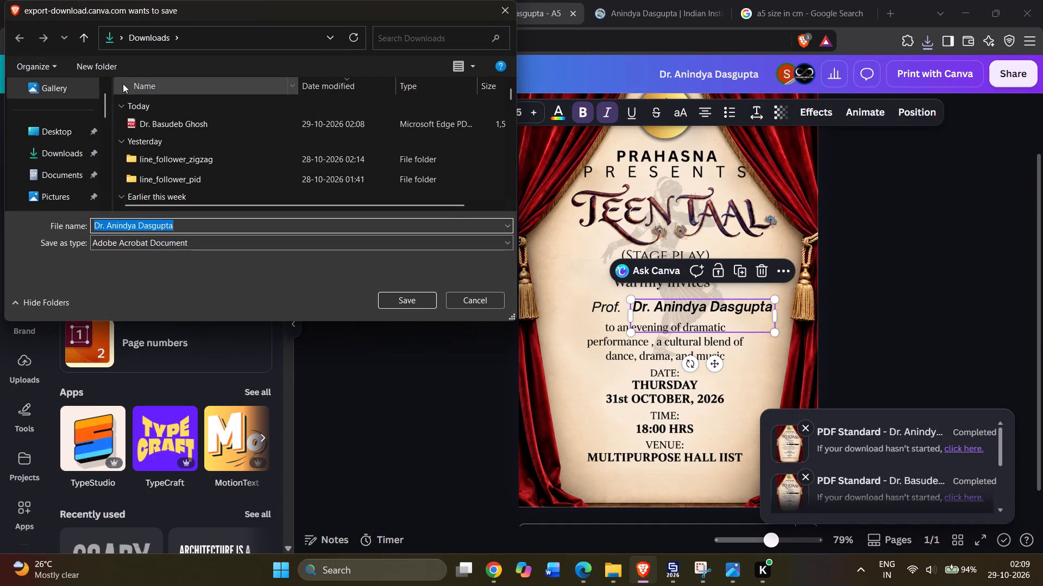
{"action": "left_click", "coordinate": [80, 145]}
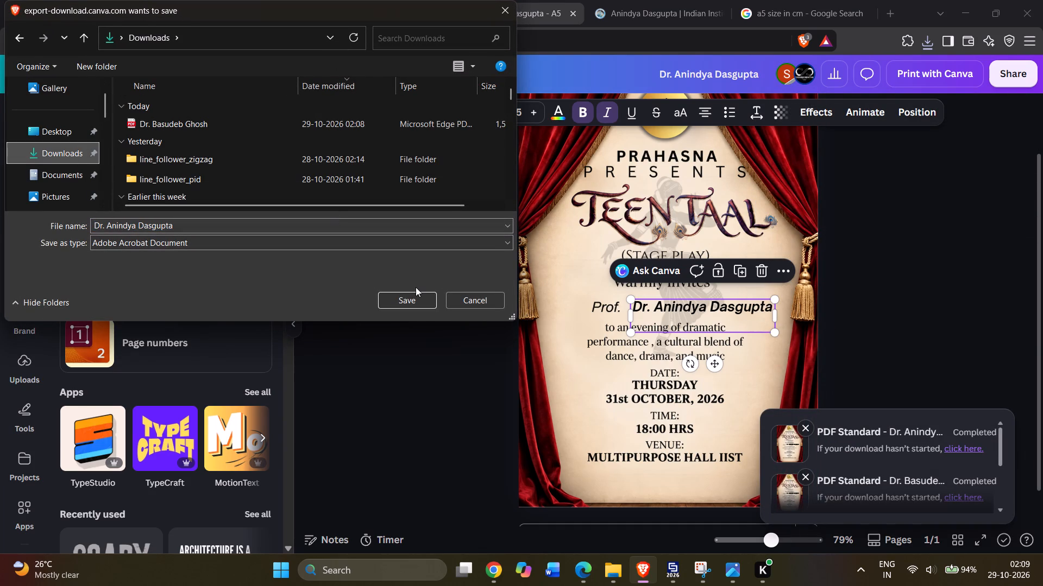
{"action": "left_click", "coordinate": [413, 294]}
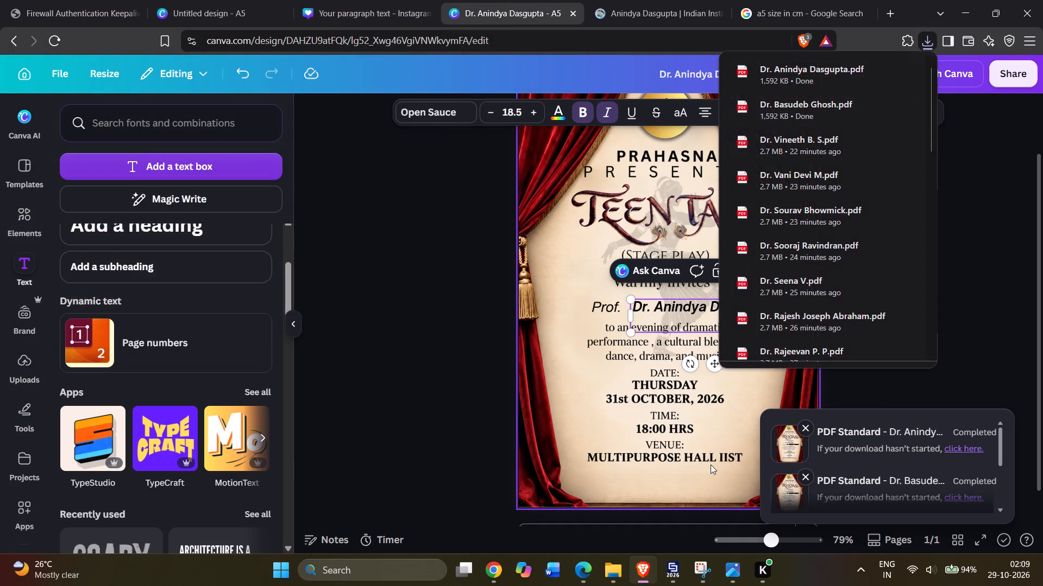
Open the profile of the third member on the IIST Avionics faculty page and copy the Professor's name with title.
{"action": "left_click", "coordinate": [1009, 310]}
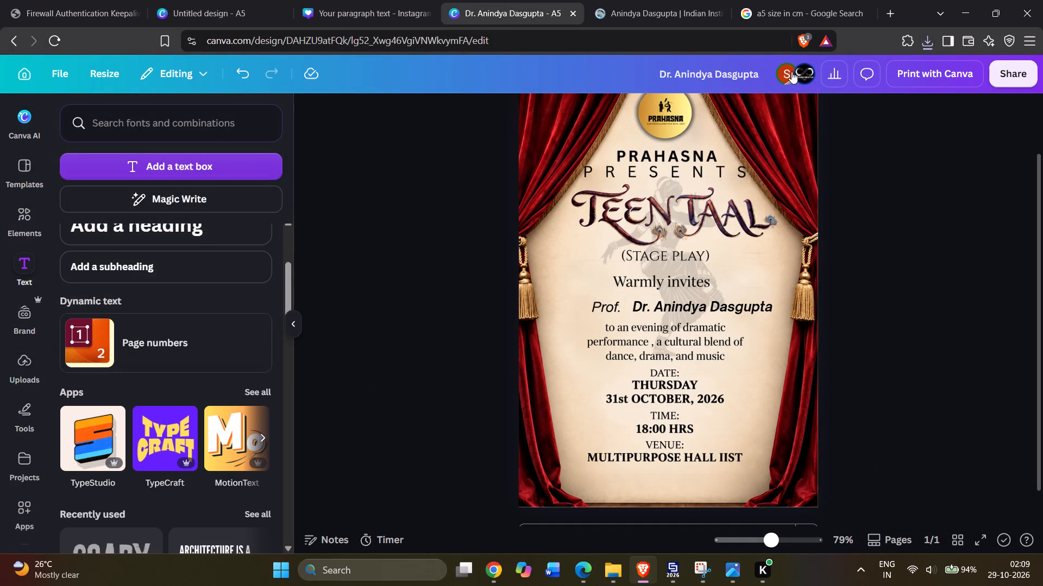
{"action": "left_click", "coordinate": [659, 0]}
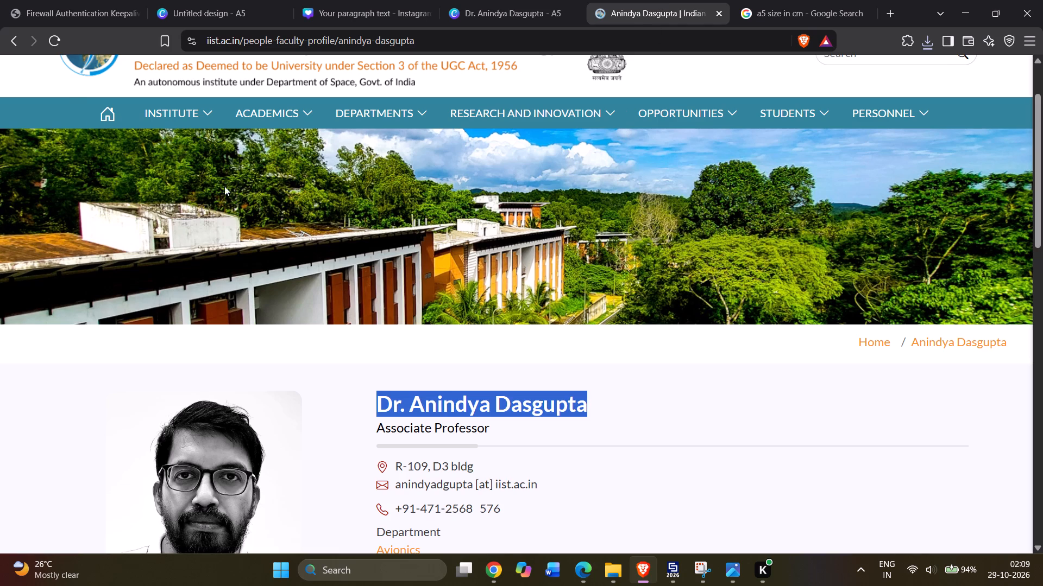
{"action": "scroll", "coordinate": [233, 170], "scroll_direction": "down", "scroll_amount": 4}
{"action": "scroll", "coordinate": [233, 170], "scroll_direction": "up", "scroll_amount": 2}
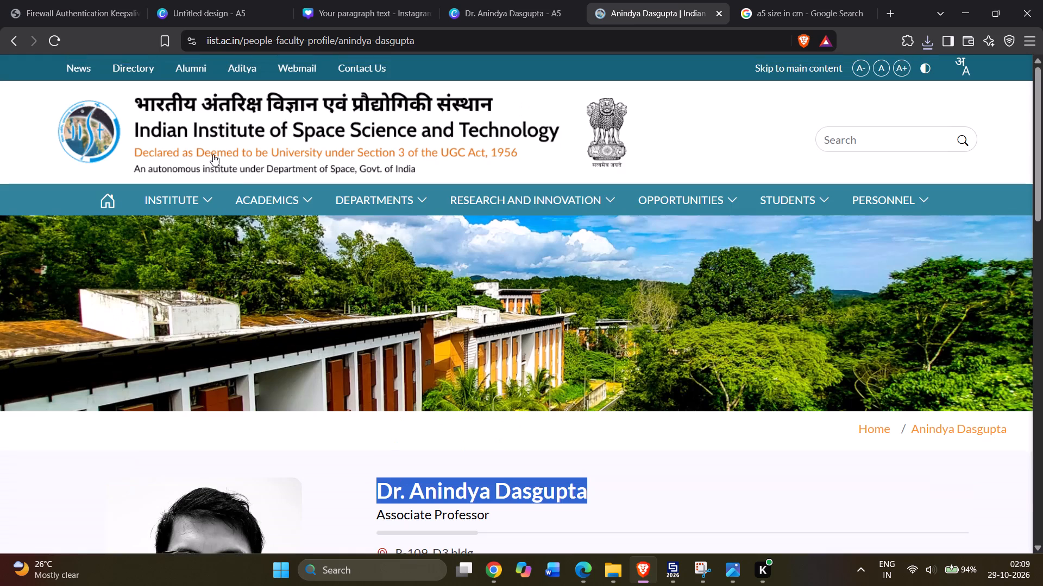
{"action": "left_click", "coordinate": [4, 41]}
{"action": "scroll", "coordinate": [374, 353], "scroll_direction": "down", "scroll_amount": 1}
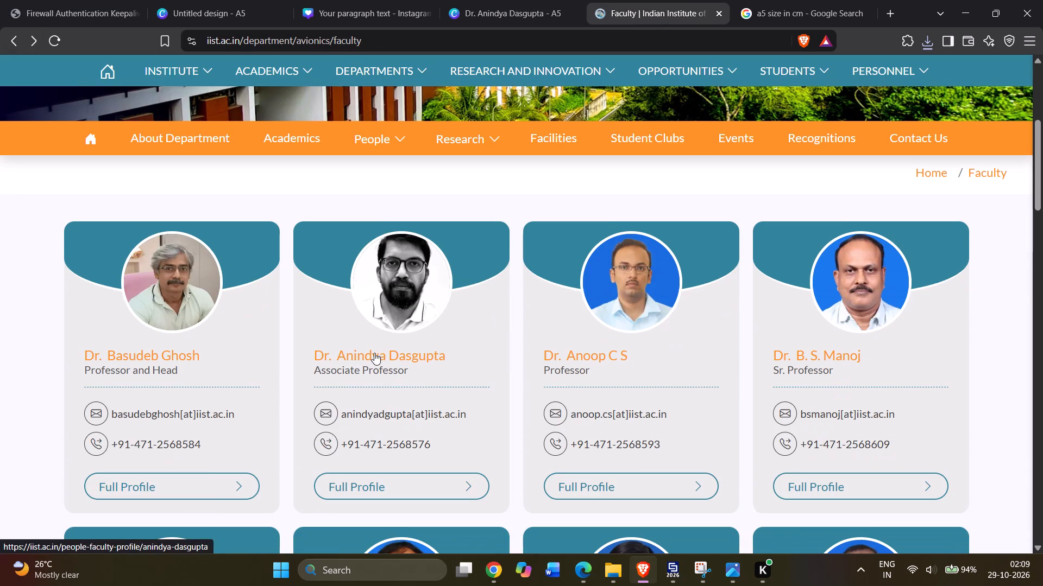
{"action": "scroll", "coordinate": [374, 353], "scroll_direction": "down", "scroll_amount": 1}
{"action": "left_click", "coordinate": [665, 309]}
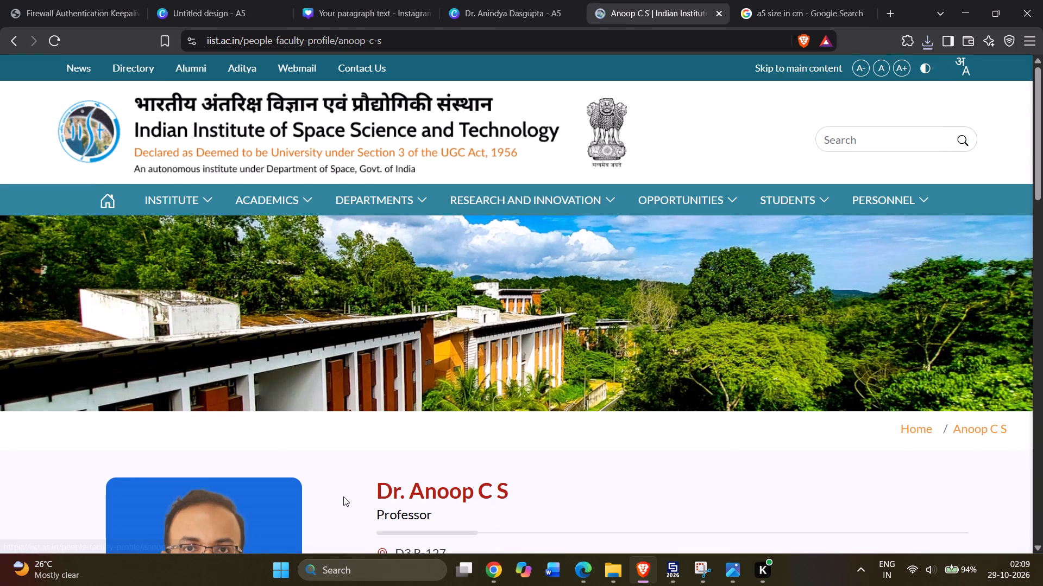
{"action": "left_click_drag", "start_coordinate": [379, 482], "coordinate": [525, 479]}
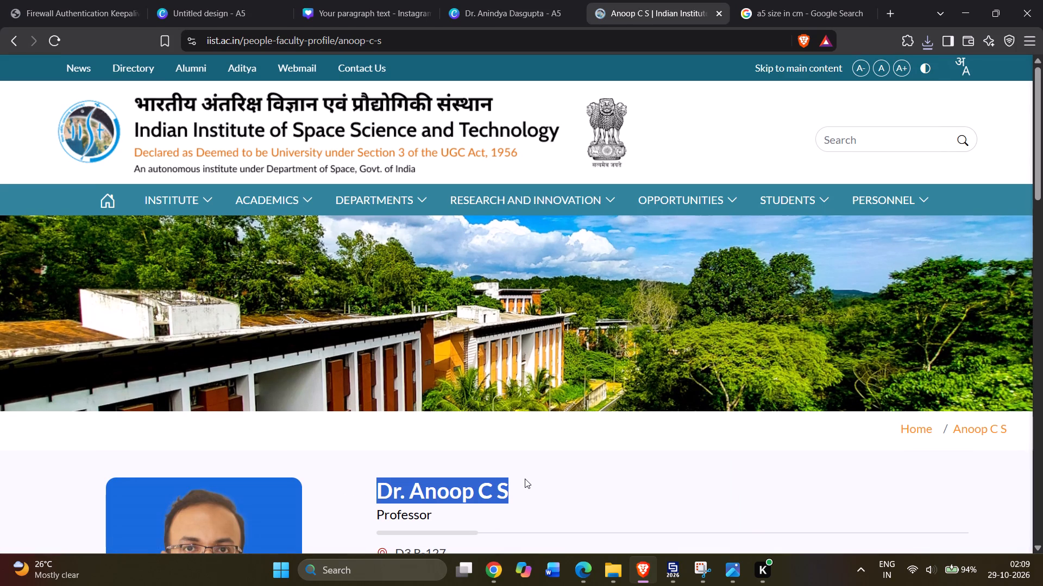
{"action": "key", "text": "ctrl+c"}
Replace the name on the Canva invitation with the copied third member's name and realign it beside "Prof.".
{"action": "left_click", "coordinate": [500, 0]}
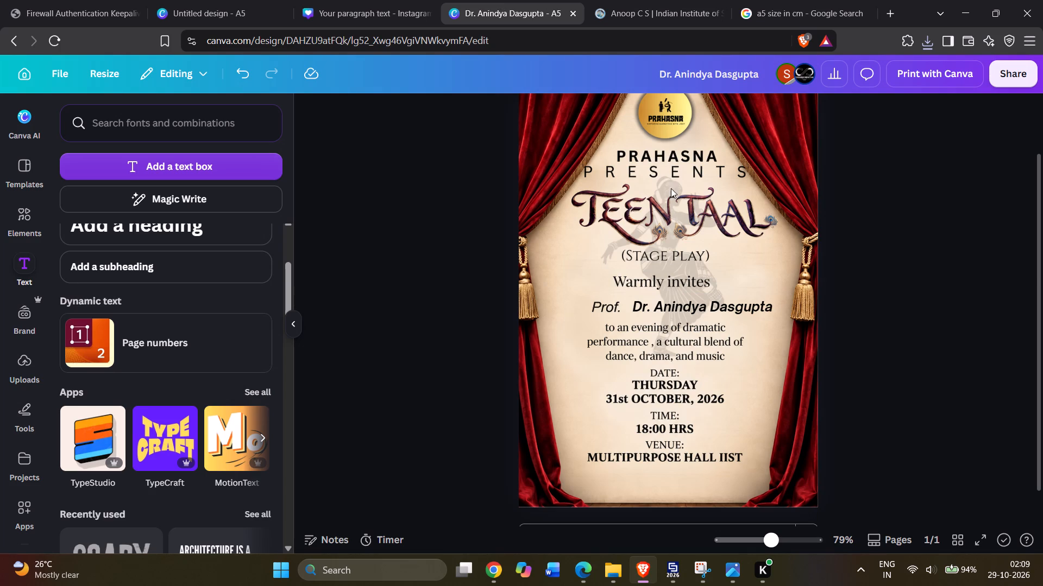
{"action": "double_click", "coordinate": [726, 304]}
{"action": "double_click", "coordinate": [726, 304]}
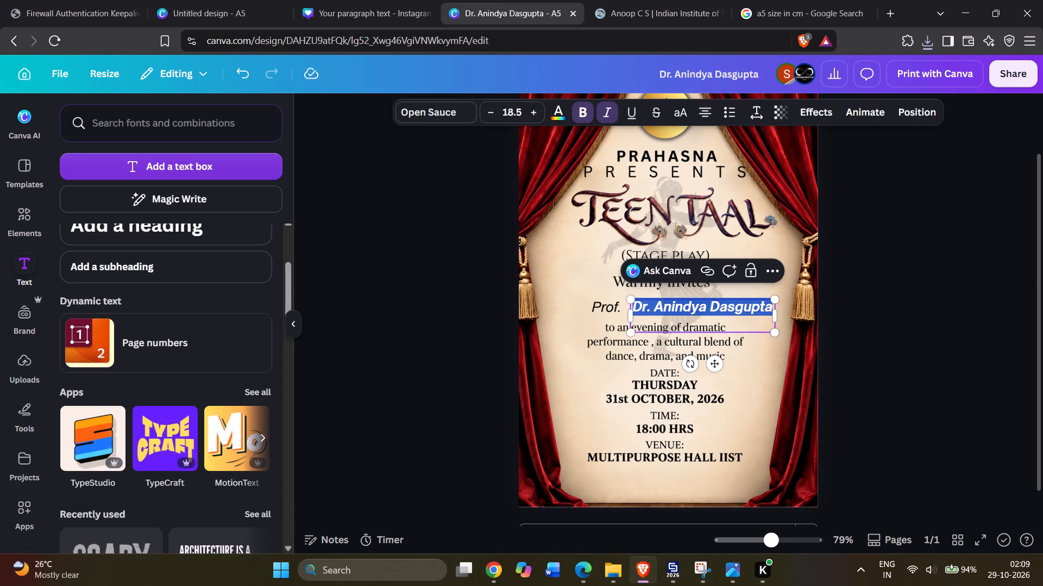
{"action": "key", "text": "ctrl+v"}
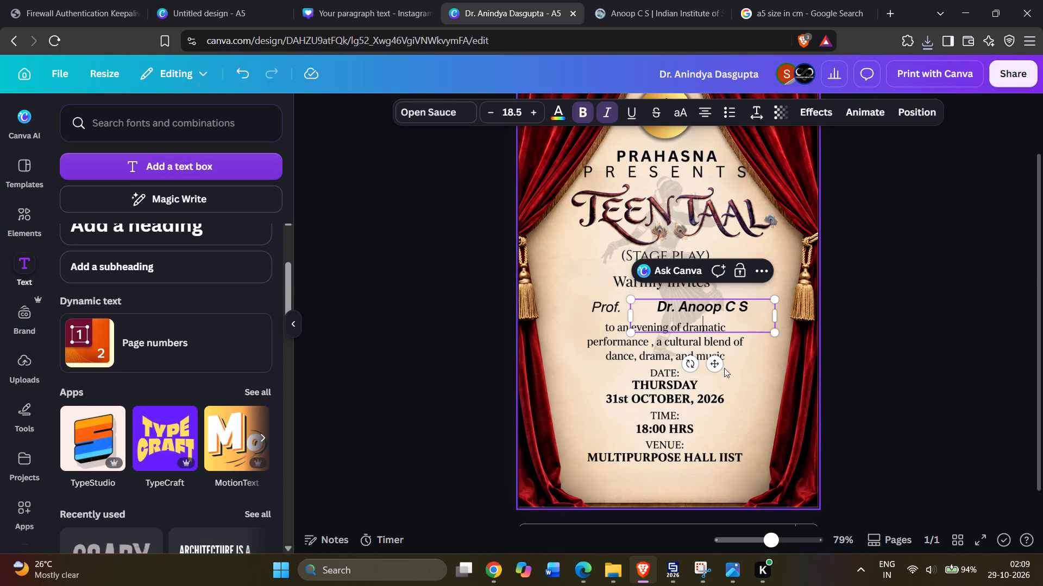
{"action": "left_click_drag", "start_coordinate": [713, 366], "coordinate": [692, 366]}
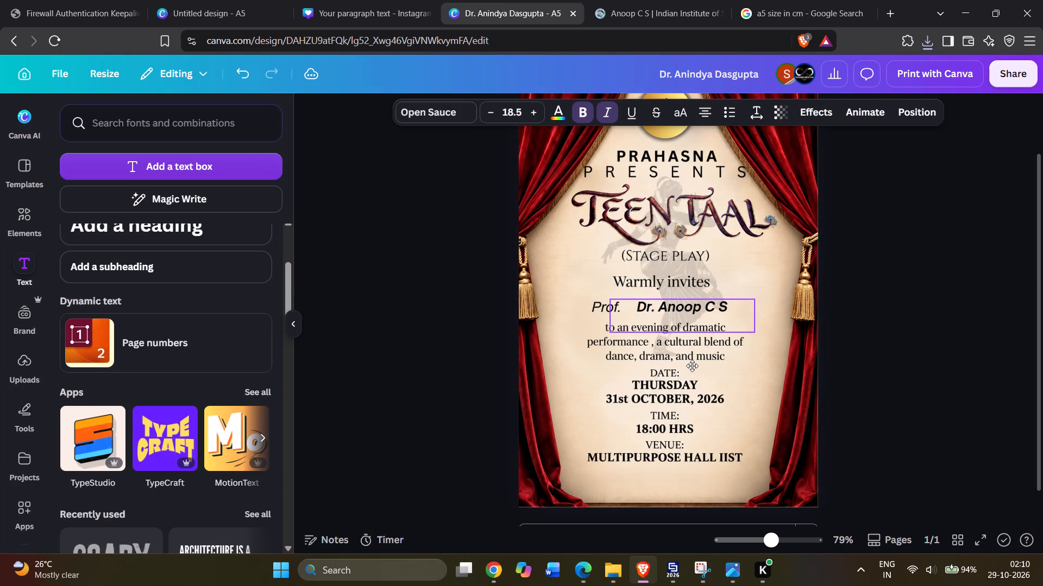
{"action": "left_click_drag", "start_coordinate": [692, 366], "coordinate": [688, 366]}
Retitle the design with the third member's name and title, and save it as a digital PDF in Downloads.
{"action": "left_click", "coordinate": [669, 0]}
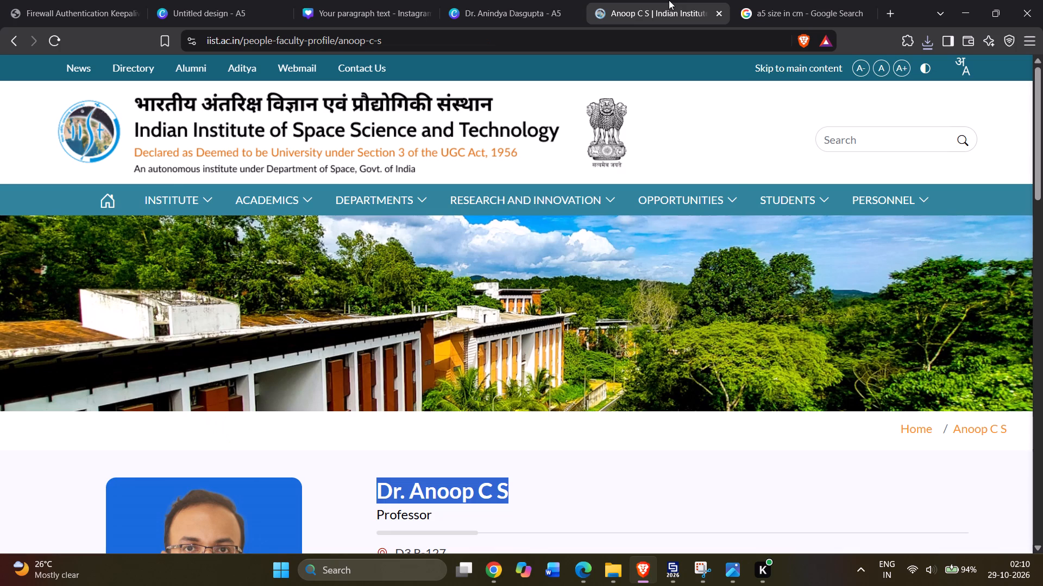
{"action": "left_click", "coordinate": [546, 0]}
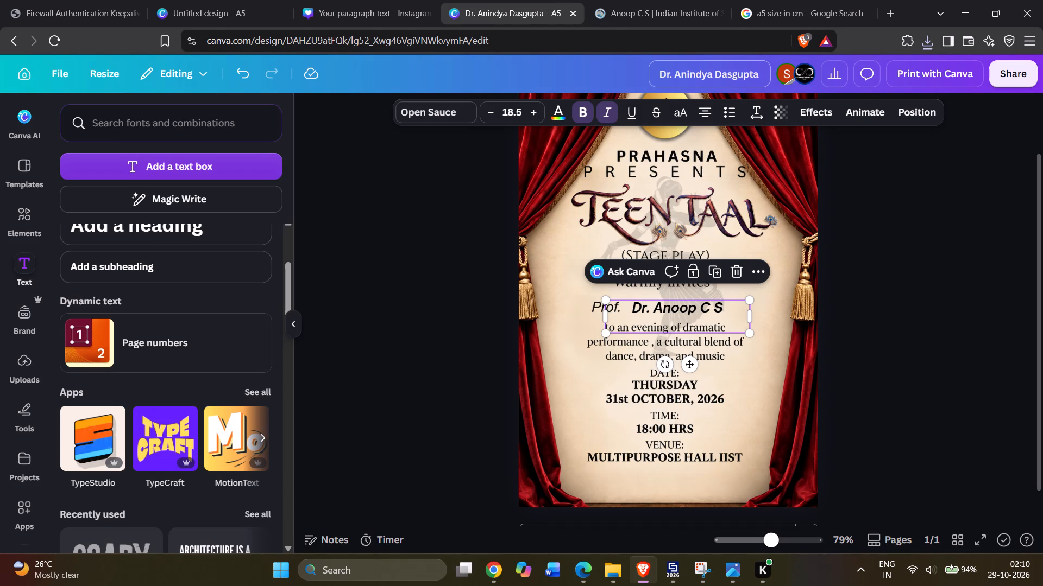
{"action": "triple_click", "coordinate": [706, 72]}
{"action": "left_click", "coordinate": [706, 72]}
{"action": "key", "text": "ctrl+v"}
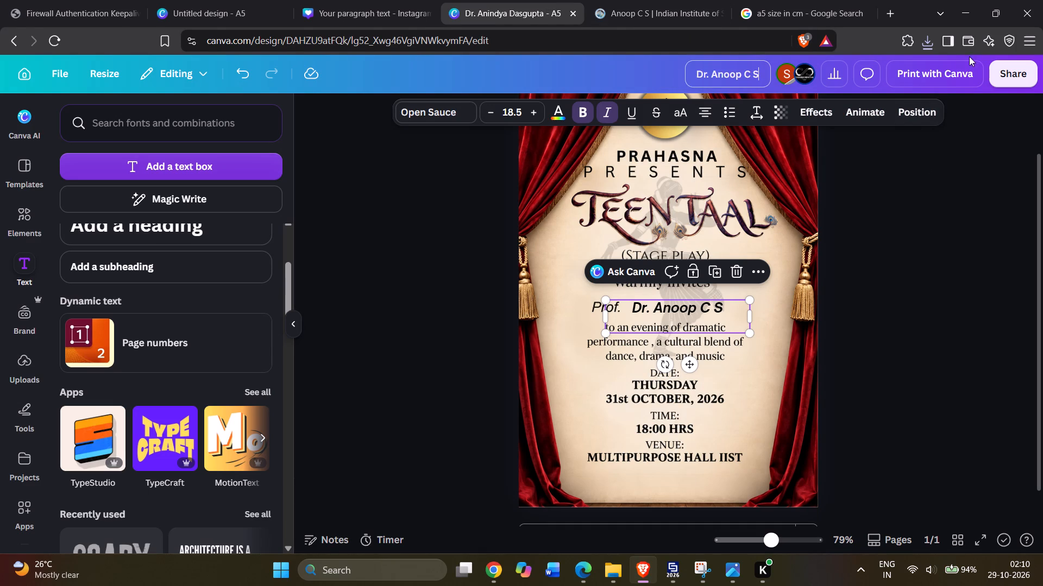
{"action": "left_click", "coordinate": [1020, 69]}
{"action": "left_click", "coordinate": [792, 397]}
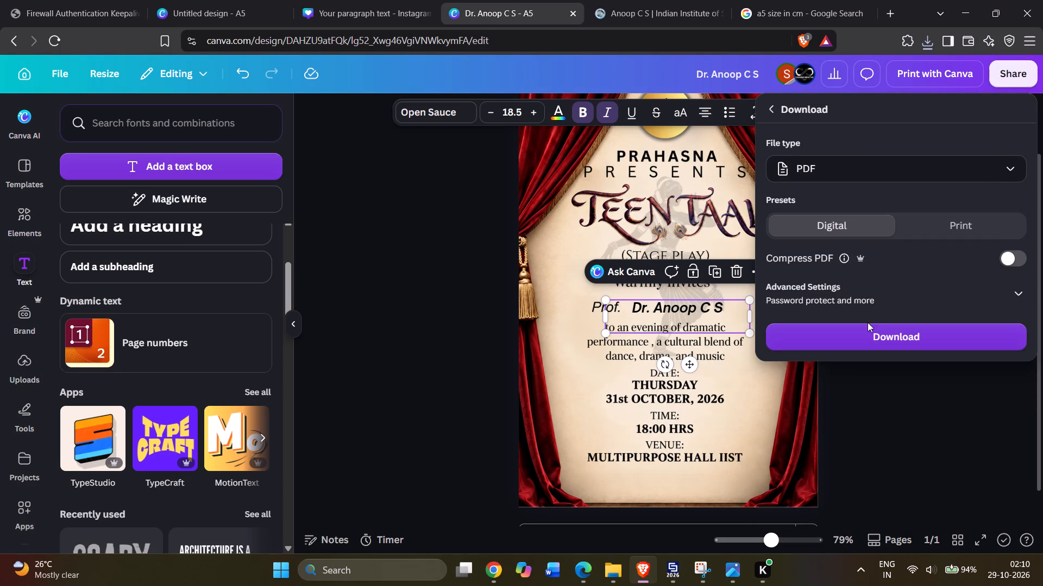
{"action": "left_click", "coordinate": [875, 329]}
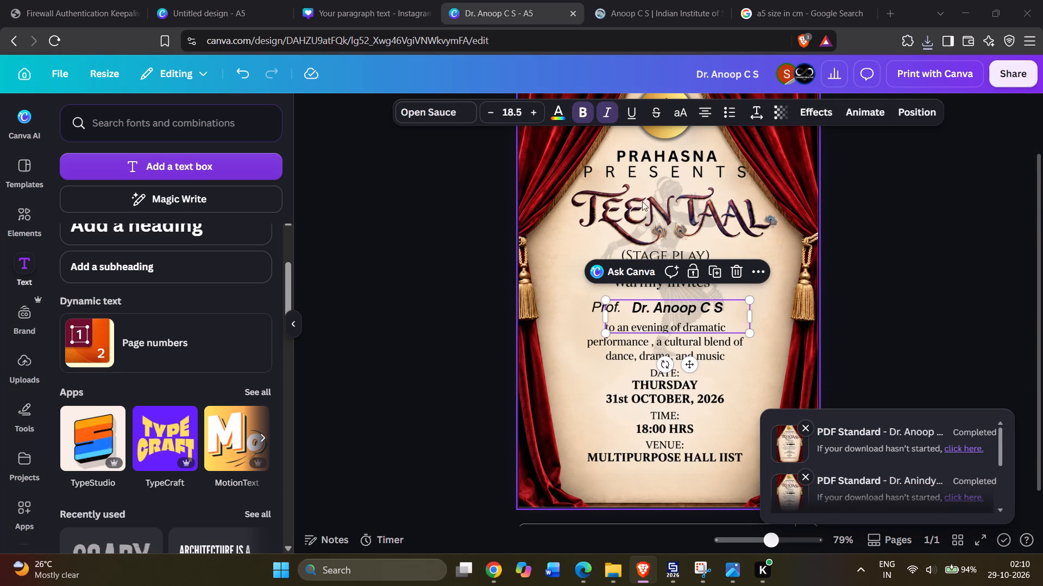
{"action": "left_click", "coordinate": [54, 148]}
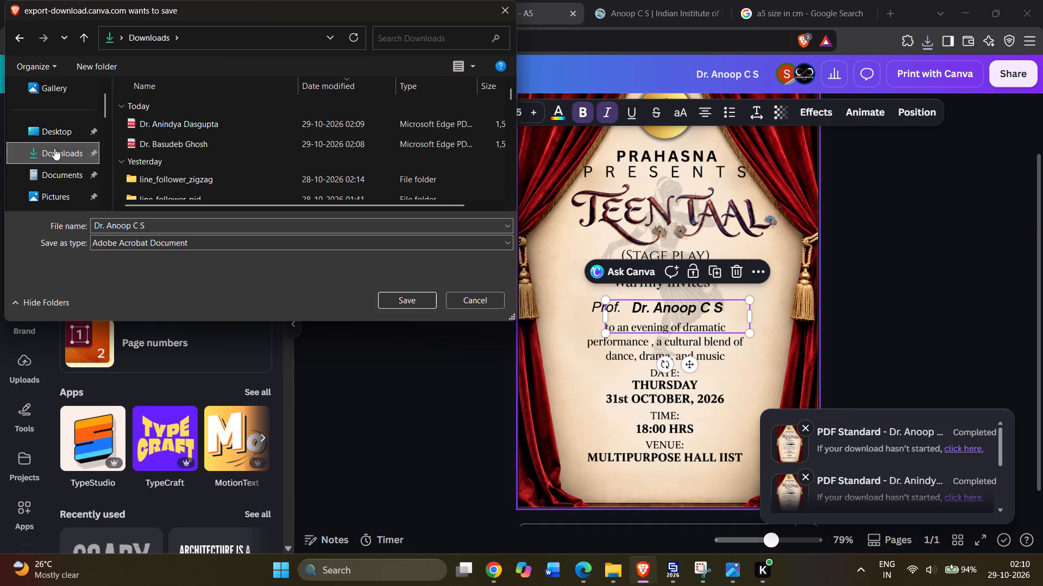
{"action": "double_click", "coordinate": [402, 286]}
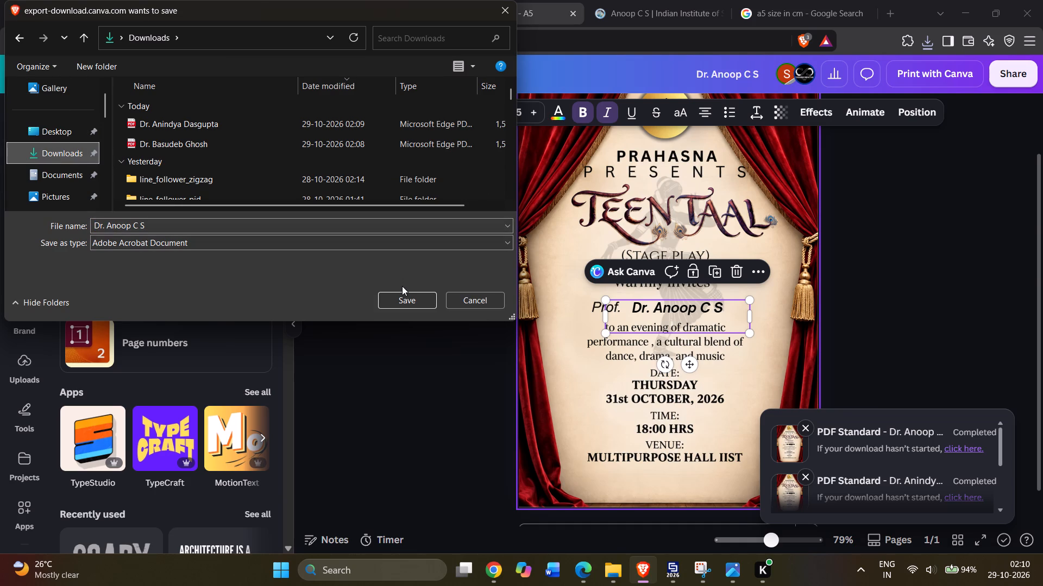
{"action": "left_click", "coordinate": [402, 291]}
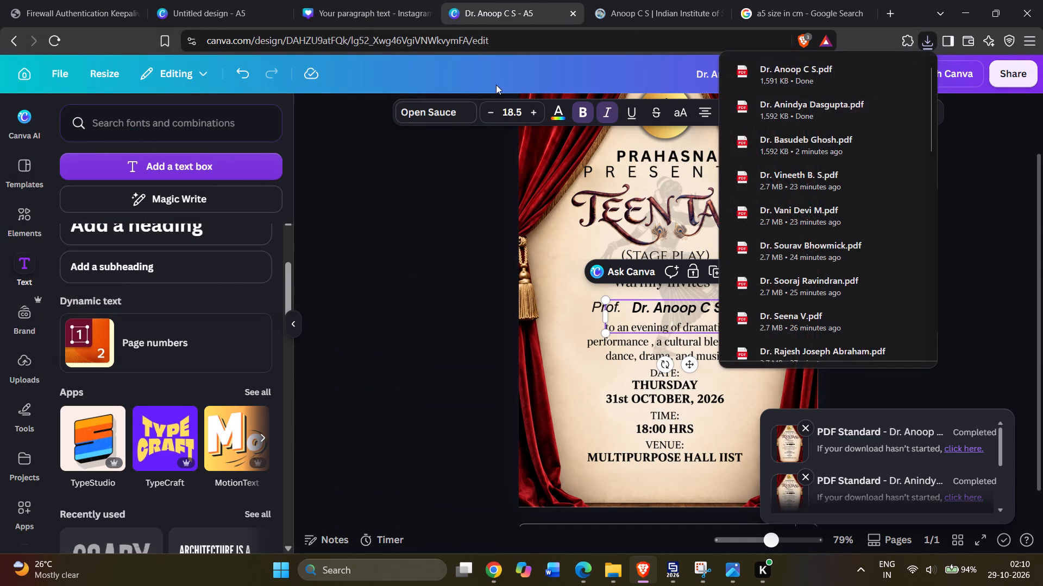
{"action": "left_click", "coordinate": [977, 156]}
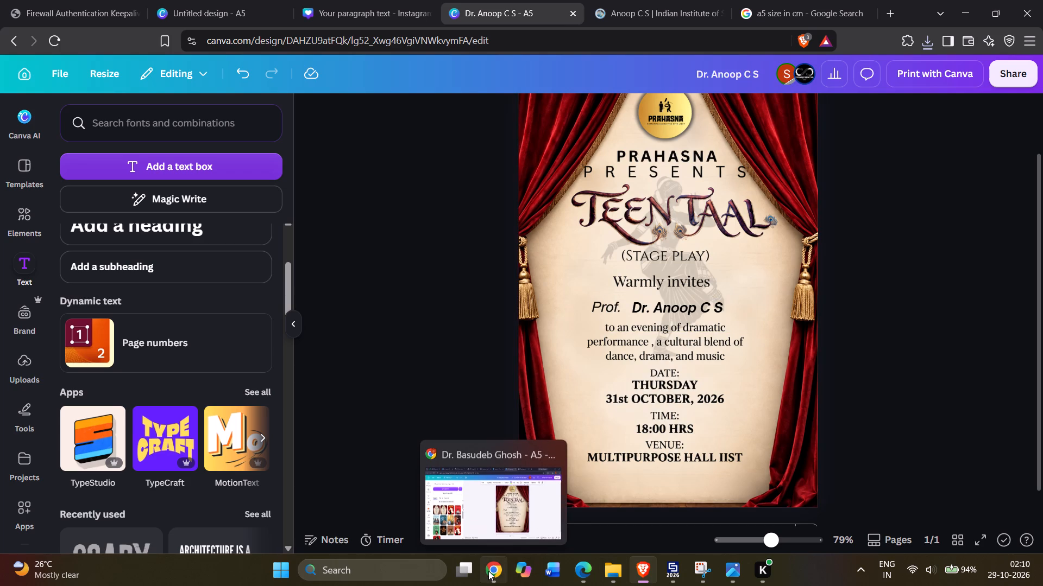
Open the profile of the fourth member on the Avionics faculty page and copy the Sr. Professor's name with title.
{"action": "left_click", "coordinate": [615, 0]}
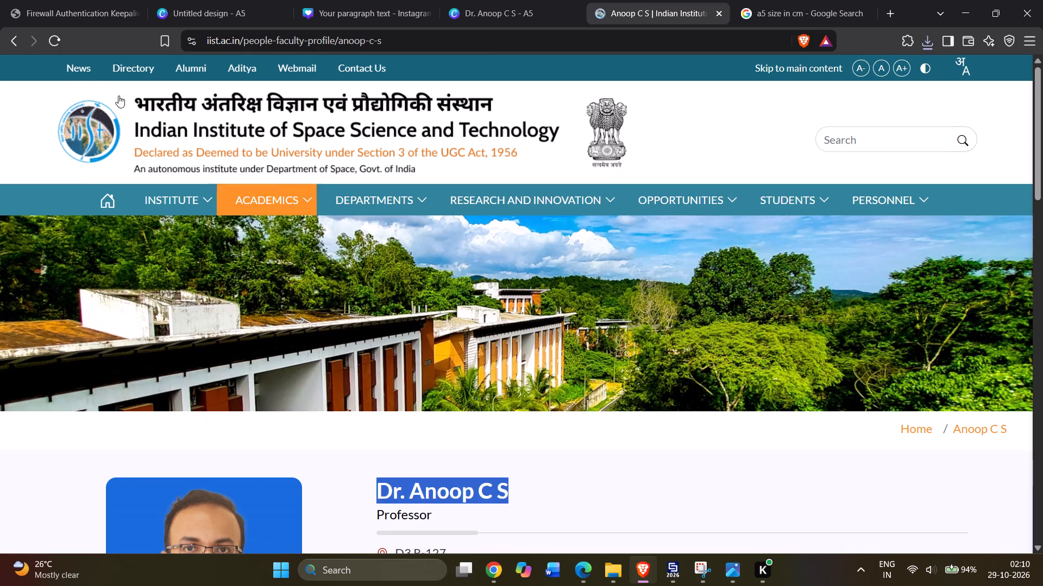
{"action": "left_click", "coordinate": [0, 41]}
{"action": "scroll", "coordinate": [416, 284], "scroll_direction": "down", "scroll_amount": 1}
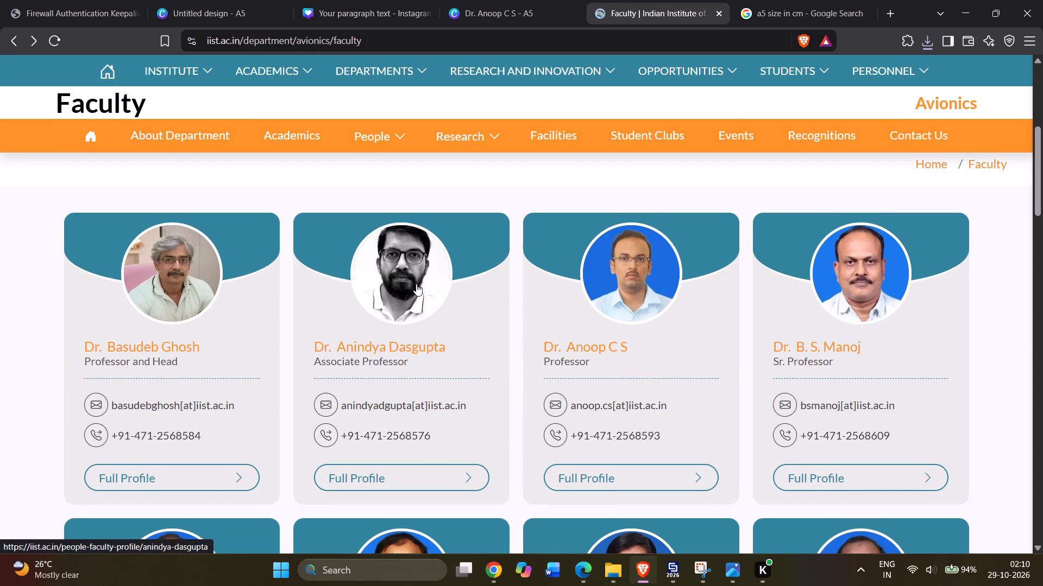
{"action": "left_click", "coordinate": [864, 286]}
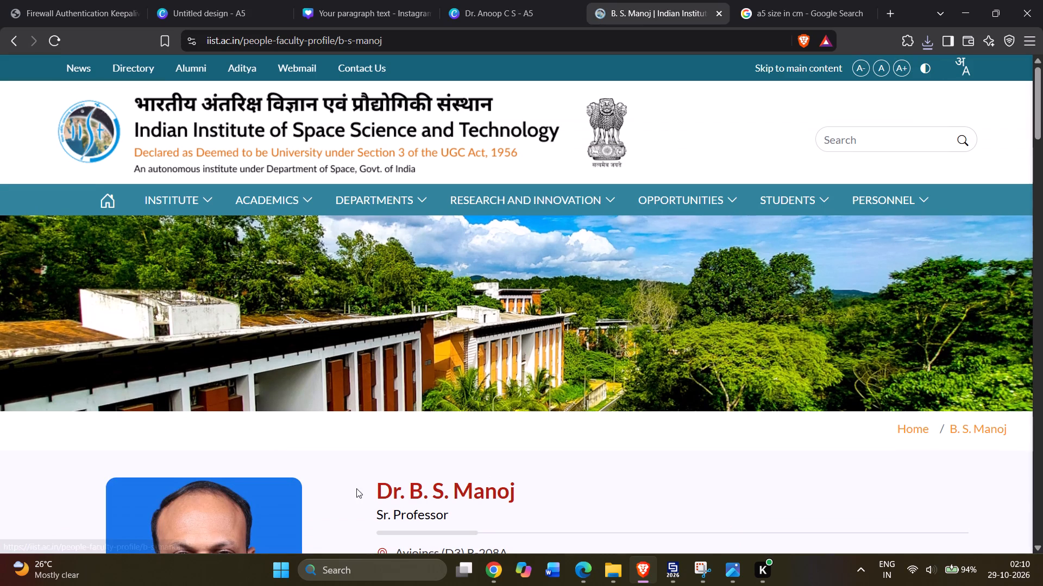
{"action": "left_click_drag", "start_coordinate": [378, 488], "coordinate": [541, 499]}
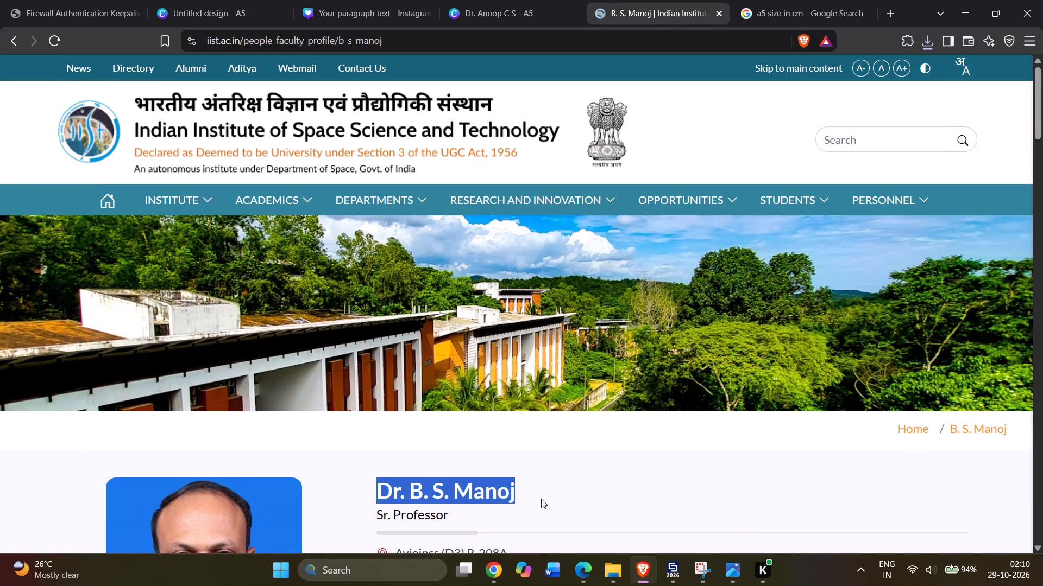
{"action": "key", "text": "ctrl+c"}
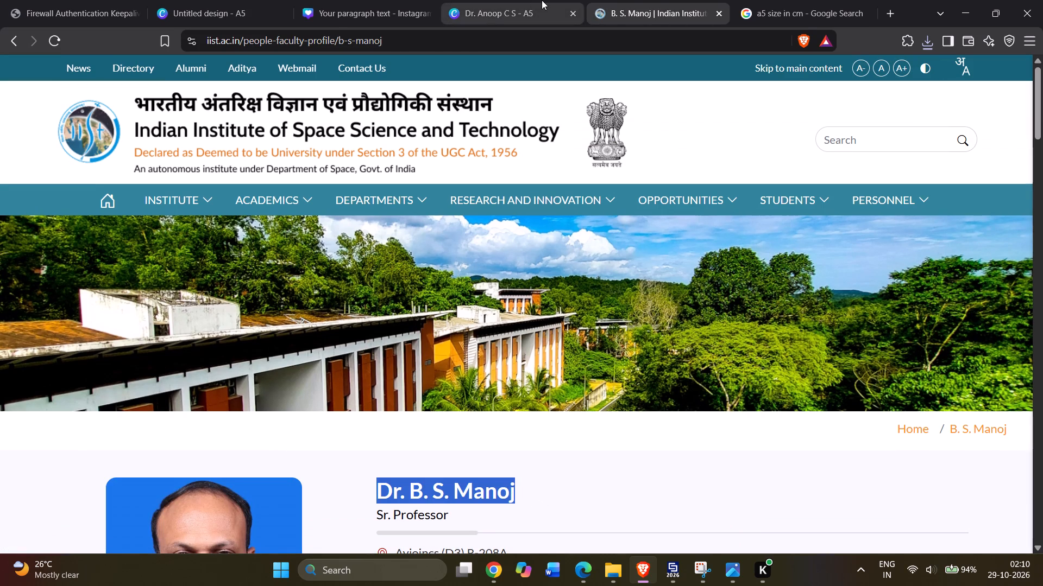
Replace the name beside "Prof." on the Canva invitation with the copied Sr. Professor's name.
{"action": "left_click", "coordinate": [542, 0]}
{"action": "triple_click", "coordinate": [687, 309]}
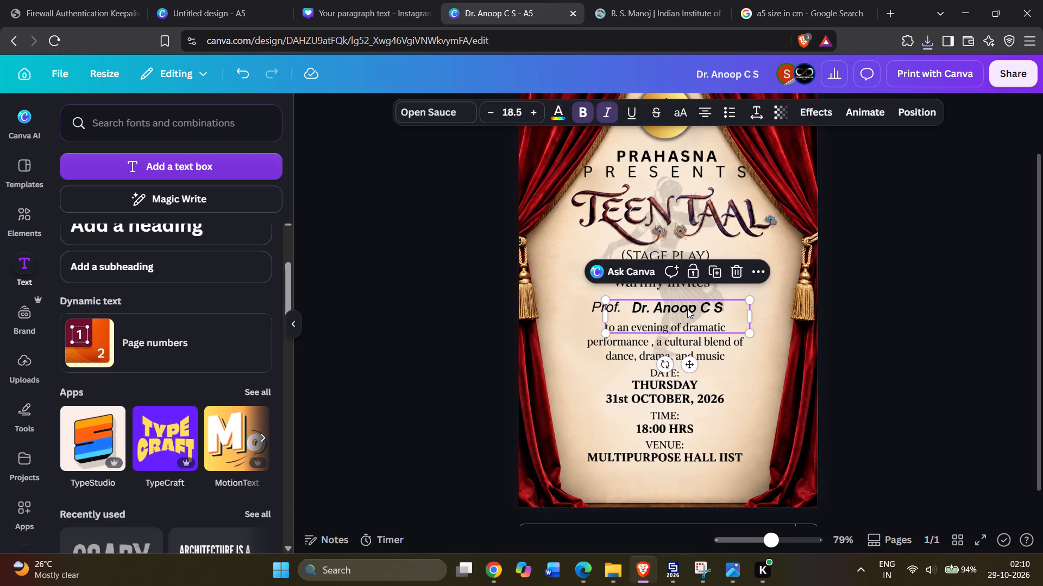
{"action": "key", "text": "ctrl+v"}
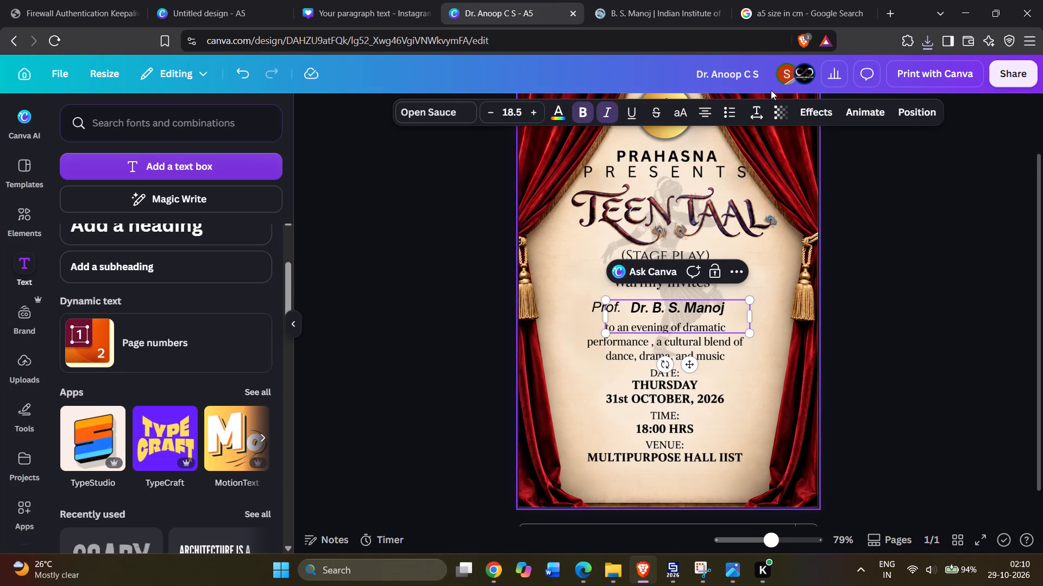
In Brave, rename the Canva design with the copied faculty name that appears on the invitation.
{"action": "triple_click", "coordinate": [731, 62]}
{"action": "key", "text": "ctrl+v"}
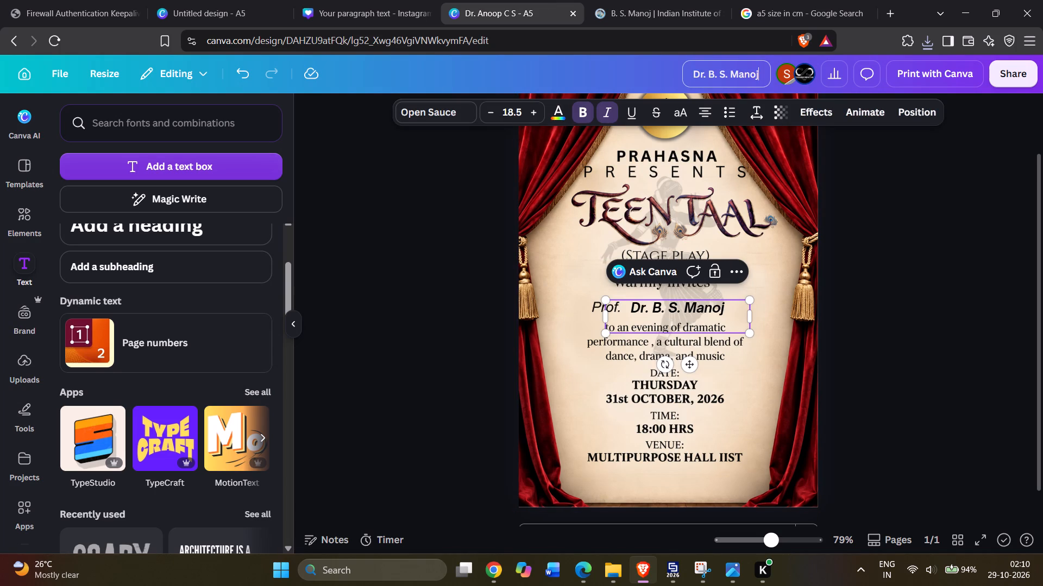
Download the renamed invitation as a PDF with the Digital preset.
{"action": "left_click", "coordinate": [1015, 66]}
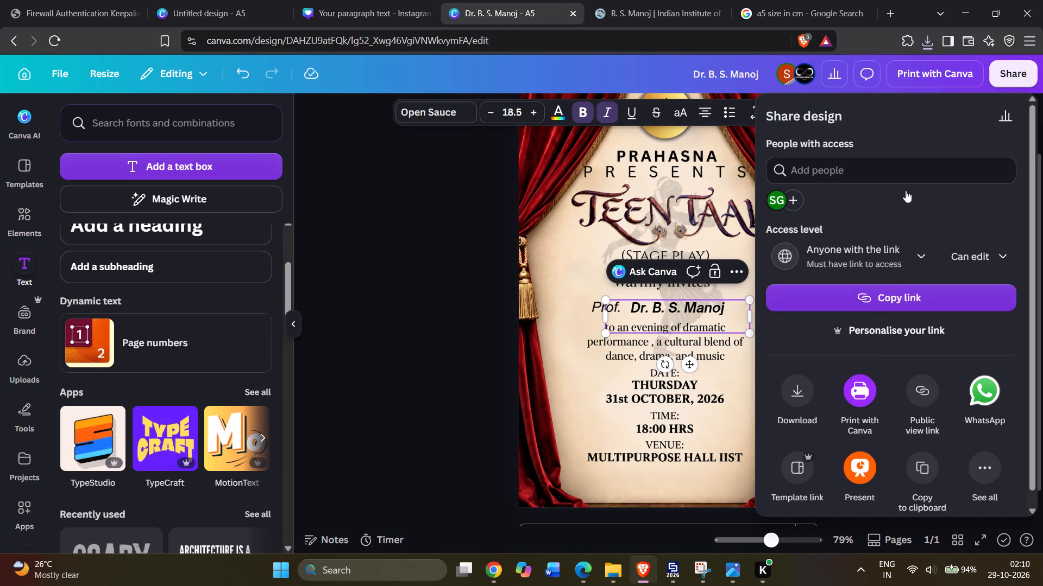
{"action": "left_click", "coordinate": [806, 383]}
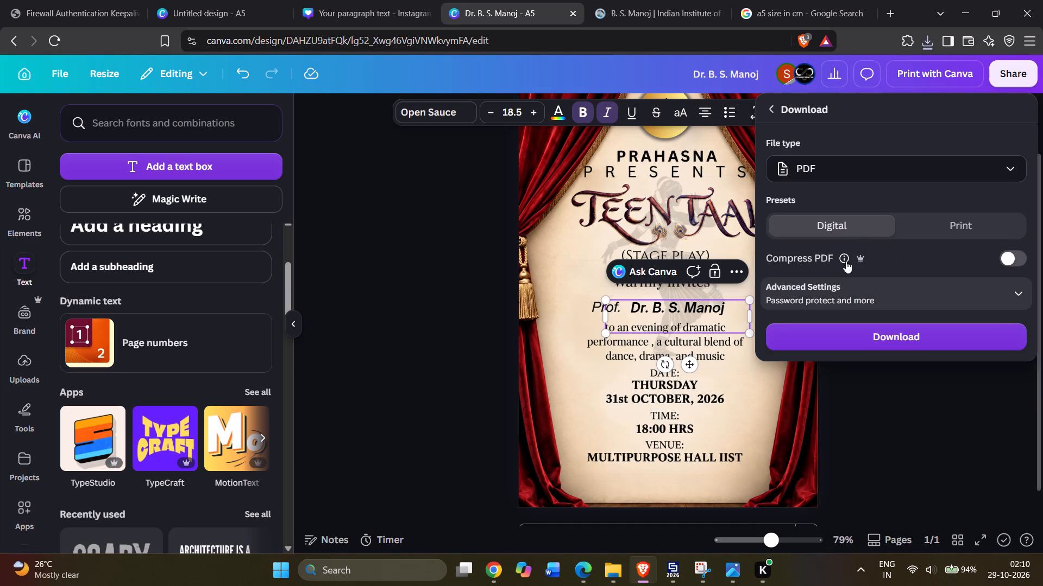
Start the PDF download and save the file in the Downloads folder.
{"action": "left_click", "coordinate": [864, 332]}
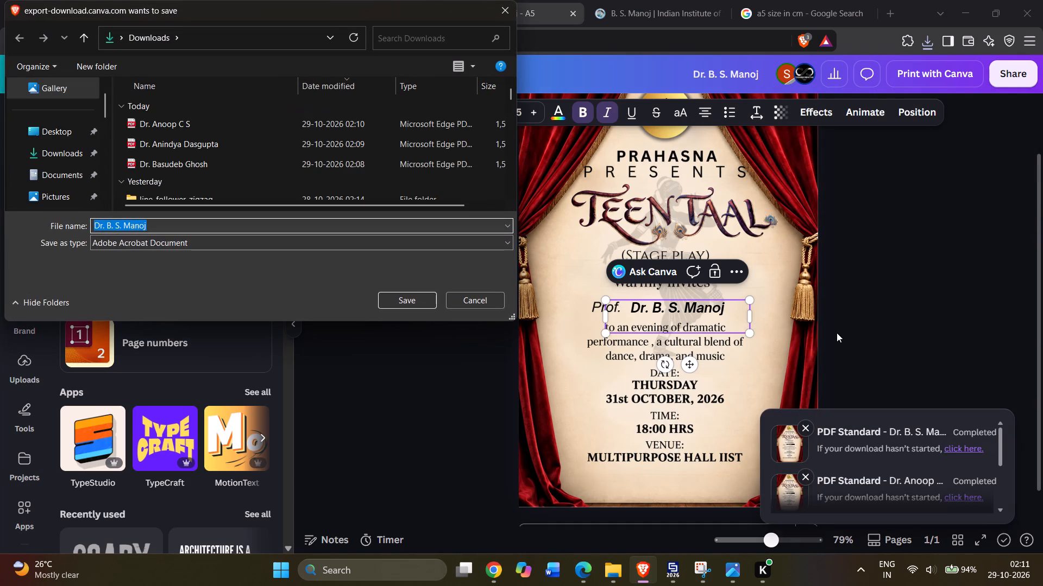
{"action": "left_click", "coordinate": [57, 162]}
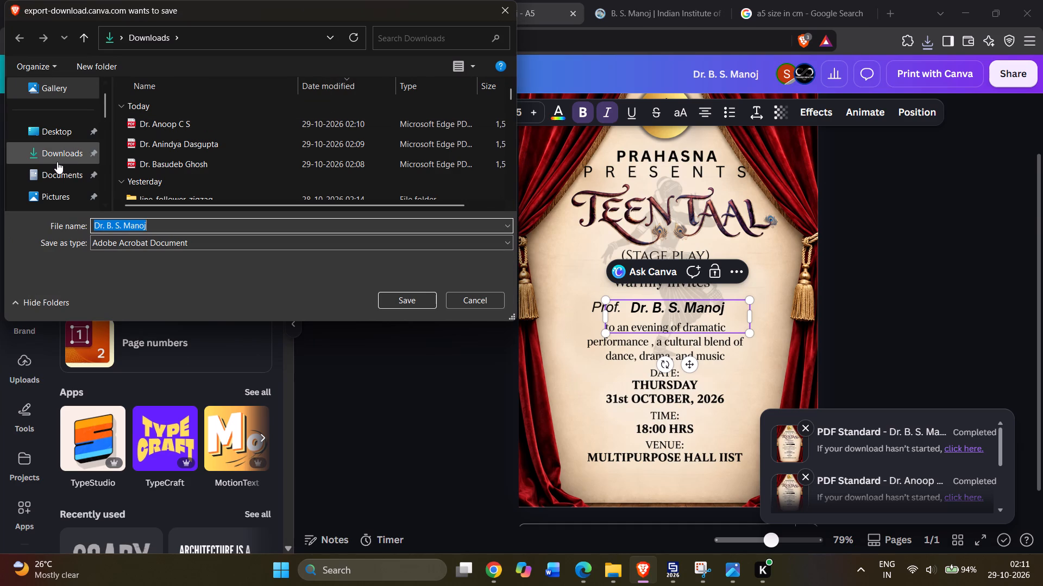
{"action": "left_click", "coordinate": [429, 301]}
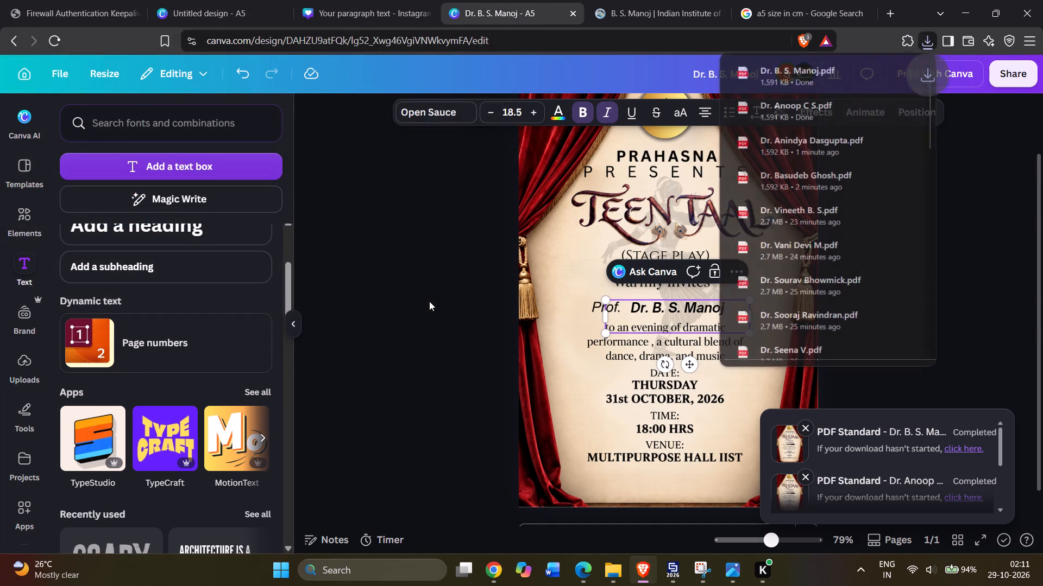
From the Avionics faculty list, open the profile of the next faculty member, first in the Associate Professor row, and copy the titled name.
{"action": "left_click", "coordinate": [731, 0]}
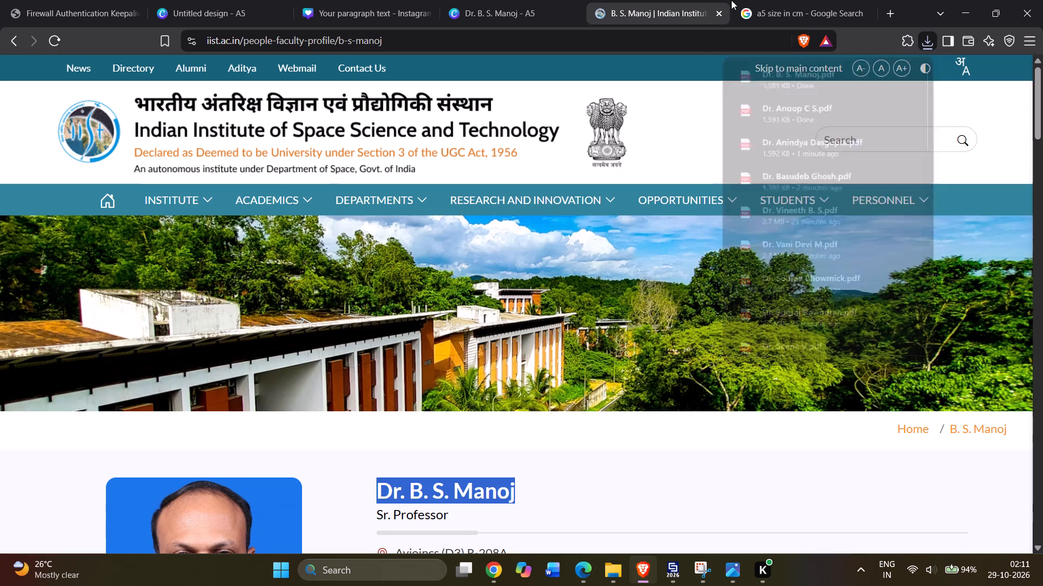
{"action": "left_click", "coordinate": [0, 40]}
{"action": "scroll", "coordinate": [678, 311], "scroll_direction": "down", "scroll_amount": 5}
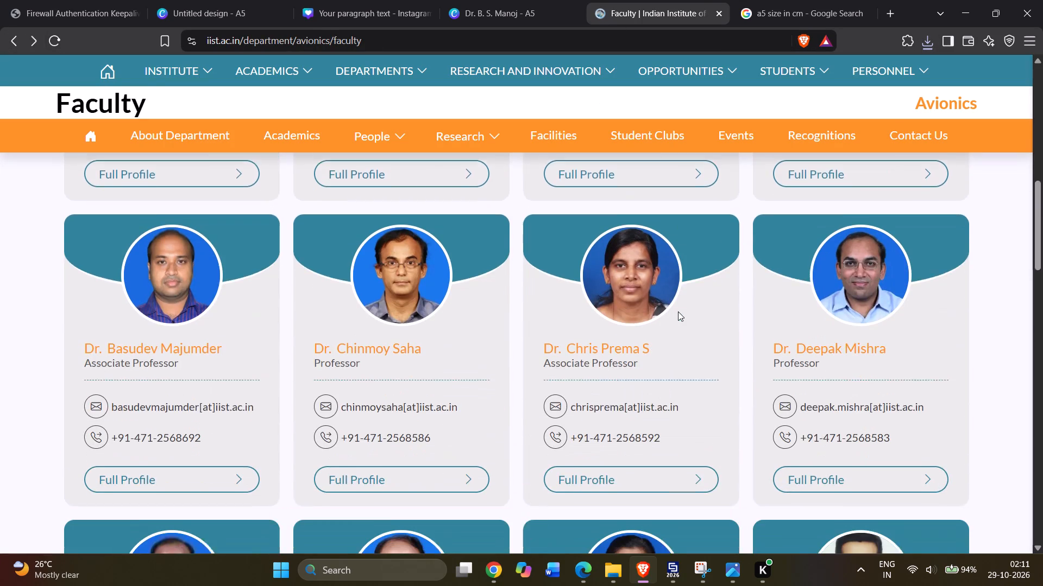
{"action": "left_click", "coordinate": [153, 262]}
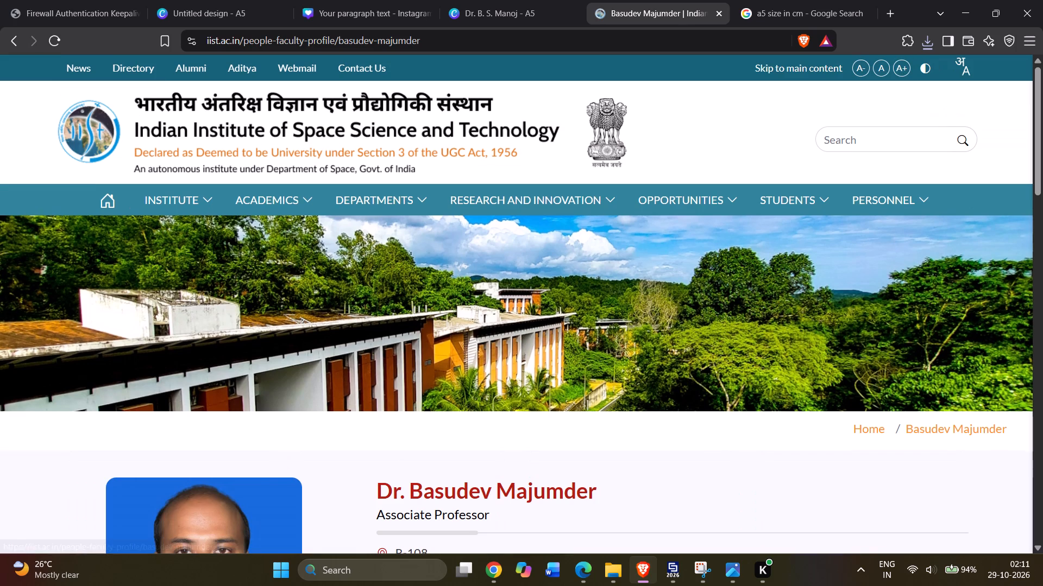
{"action": "left_click_drag", "start_coordinate": [379, 489], "coordinate": [657, 496]}
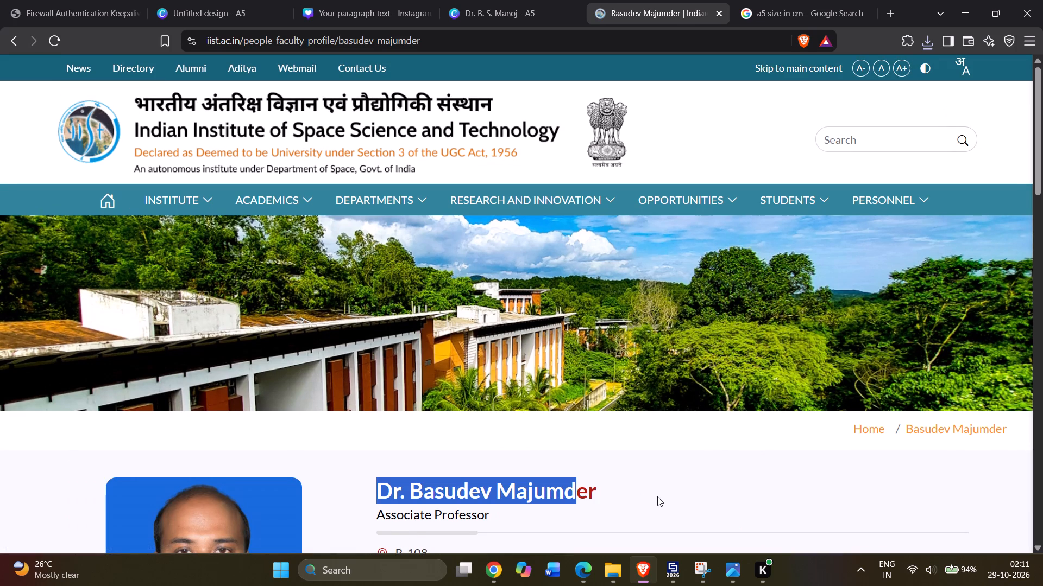
{"action": "left_click_drag", "start_coordinate": [657, 496], "coordinate": [657, 497]}
{"action": "key", "text": "ctrl+c"}
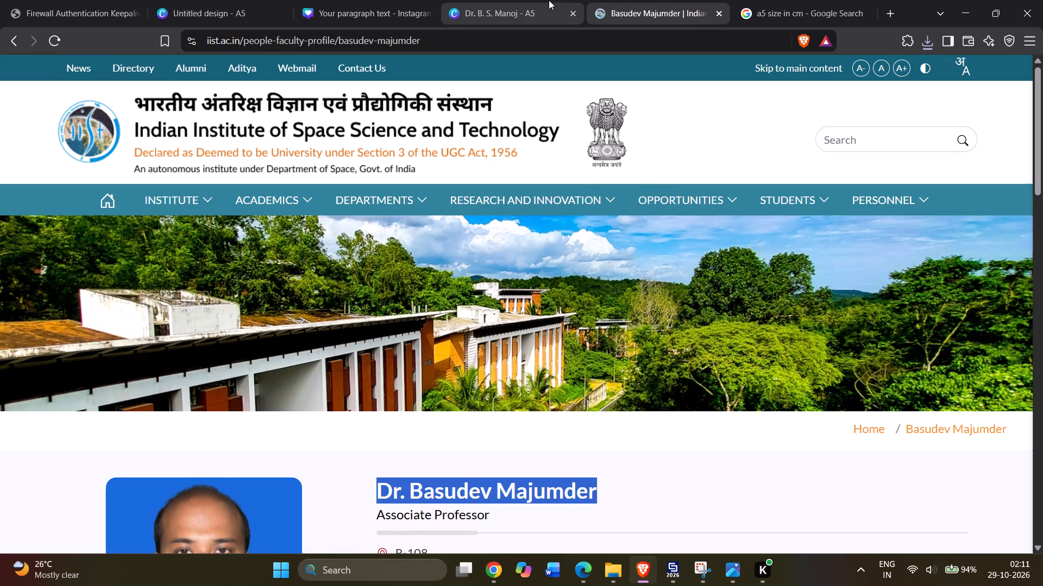
Replace the invitee name on the Canva invitation with the copied name, widening its text box to one line and aligning it after "Prof.".
{"action": "left_click", "coordinate": [549, 0]}
{"action": "triple_click", "coordinate": [709, 308]}
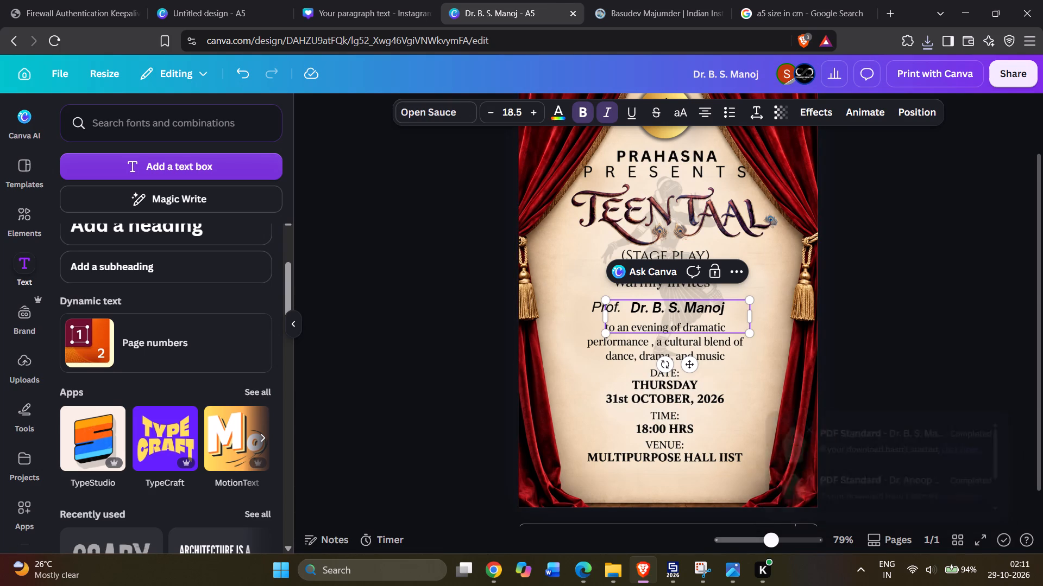
{"action": "key", "text": "ctrl+v"}
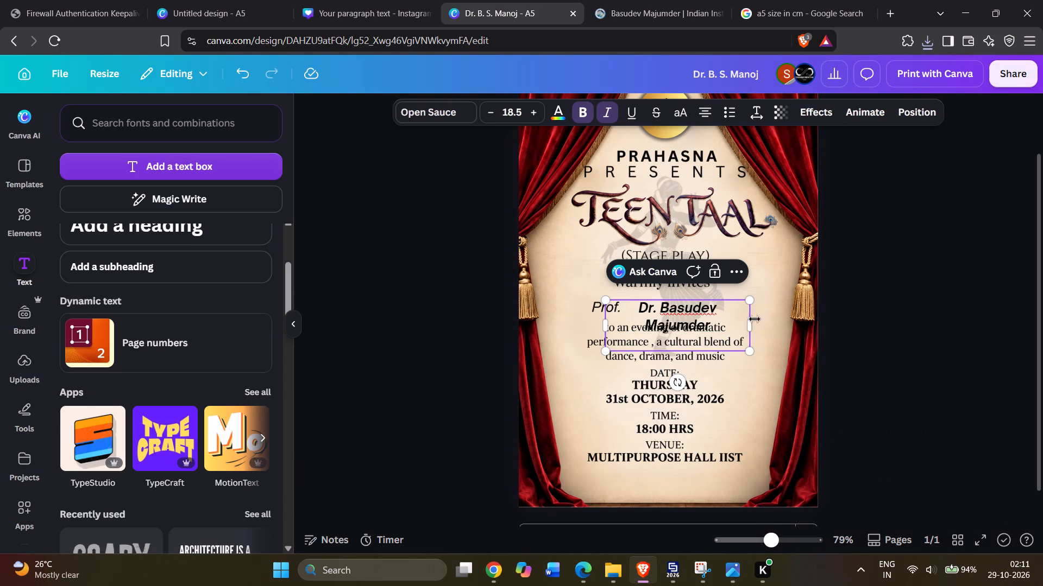
{"action": "left_click_drag", "start_coordinate": [747, 325], "coordinate": [760, 323]}
{"action": "left_click_drag", "start_coordinate": [760, 323], "coordinate": [754, 324]}
{"action": "left_click_drag", "start_coordinate": [754, 324], "coordinate": [778, 324]}
{"action": "left_click_drag", "start_coordinate": [702, 360], "coordinate": [711, 360]}
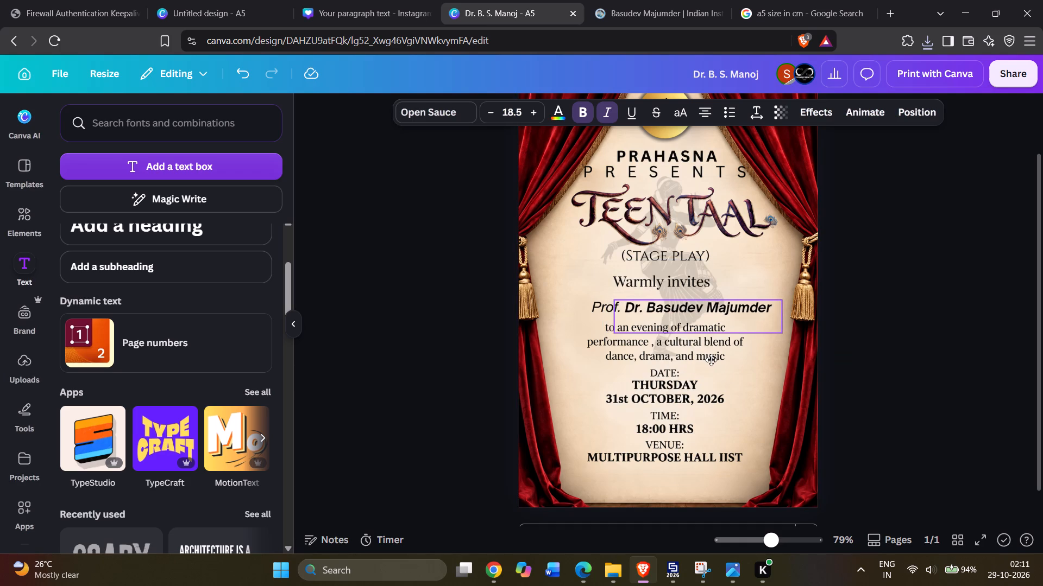
{"action": "left_click_drag", "start_coordinate": [711, 360], "coordinate": [713, 360]}
Rename the Canva design with the copied faculty name.
{"action": "triple_click", "coordinate": [727, 85]}
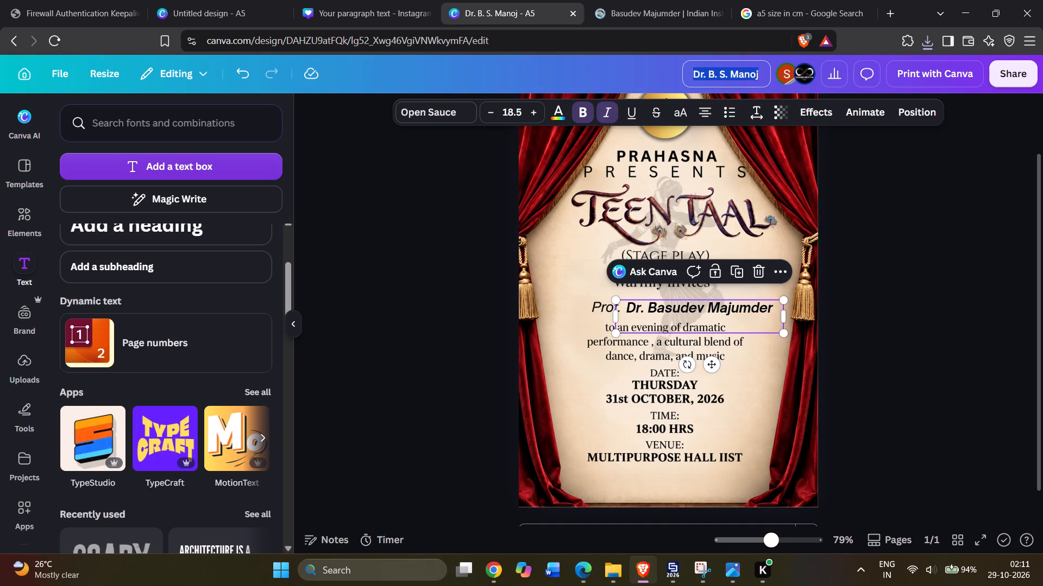
{"action": "left_click", "coordinate": [727, 85]}
{"action": "key", "text": "ctrl+v"}
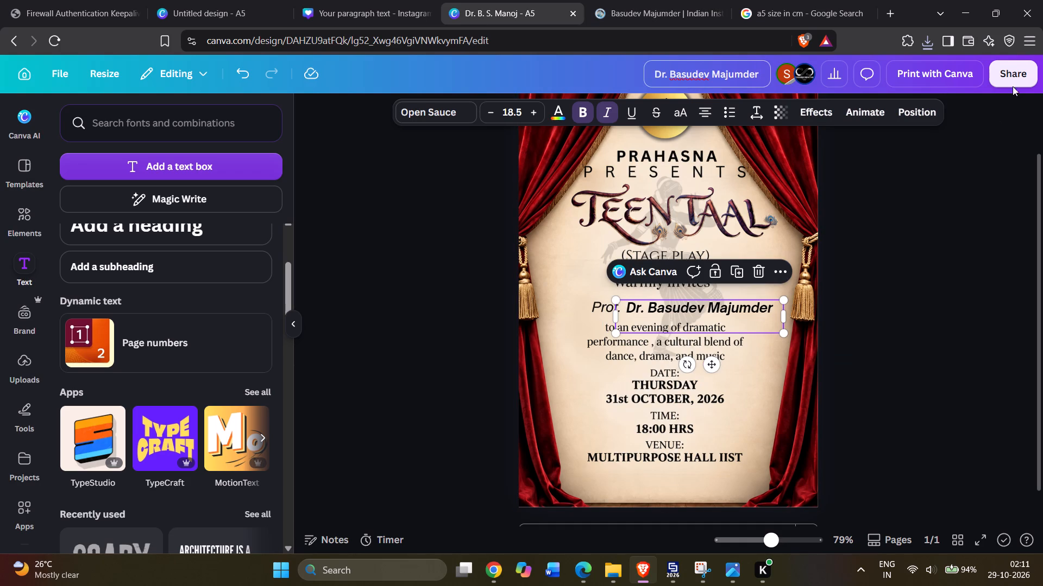
Download the invitation as a PDF with the Digital preset and save it in the Downloads folder.
{"action": "left_click", "coordinate": [1014, 66]}
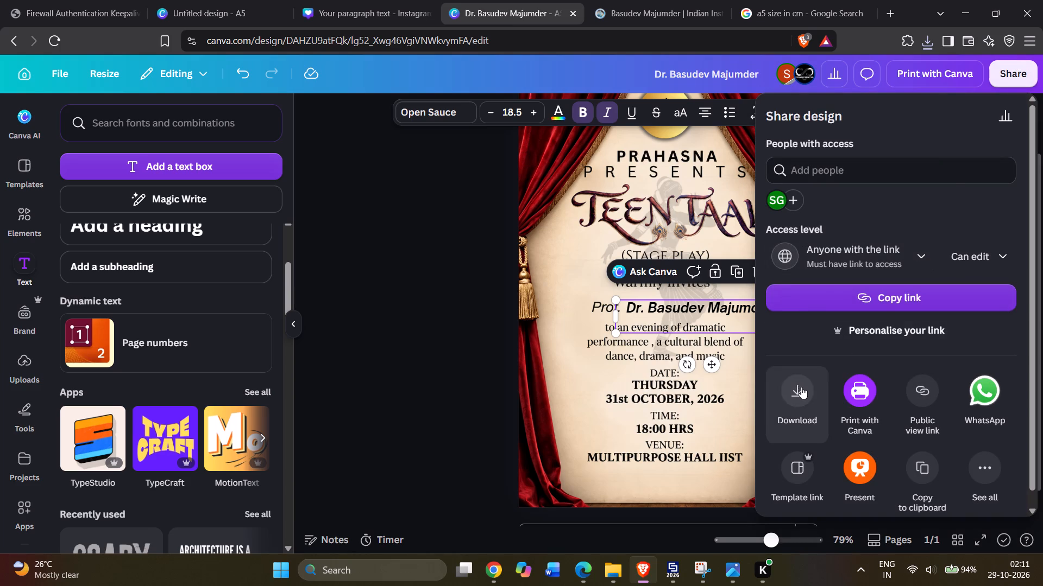
{"action": "left_click", "coordinate": [801, 387]}
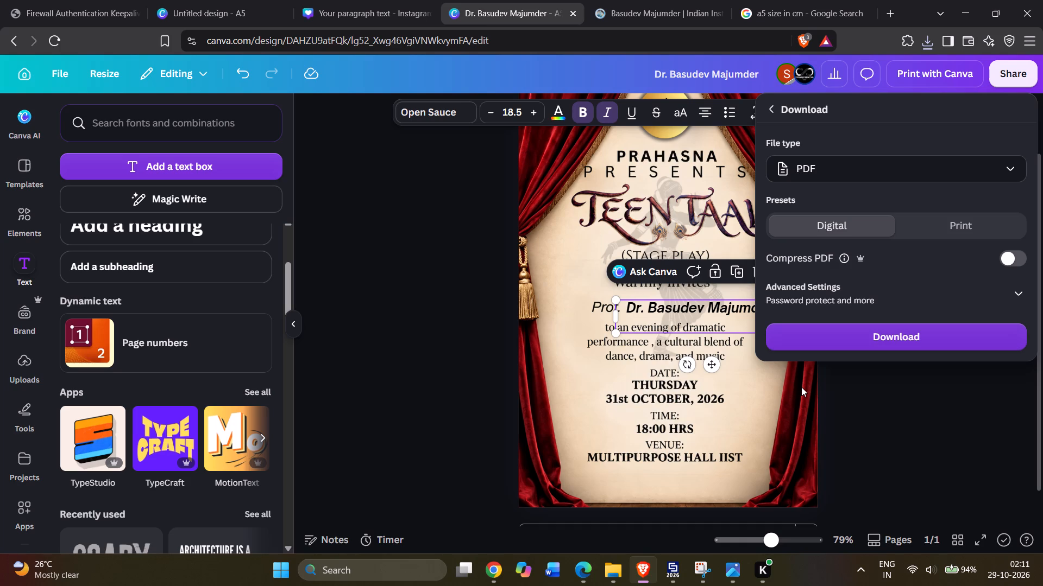
{"action": "left_click", "coordinate": [857, 345]}
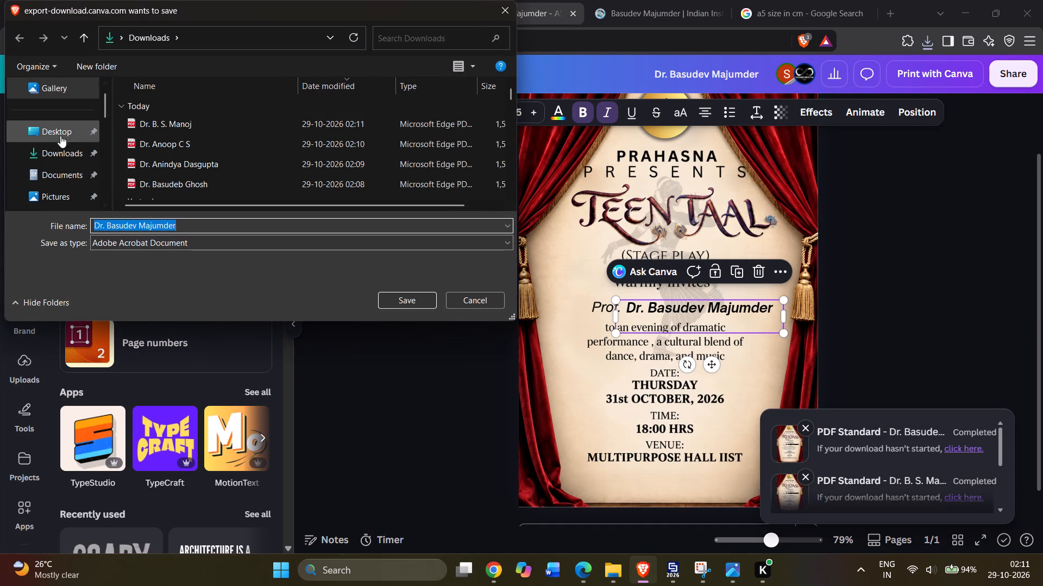
{"action": "left_click", "coordinate": [60, 146]}
{"action": "left_click", "coordinate": [402, 299]}
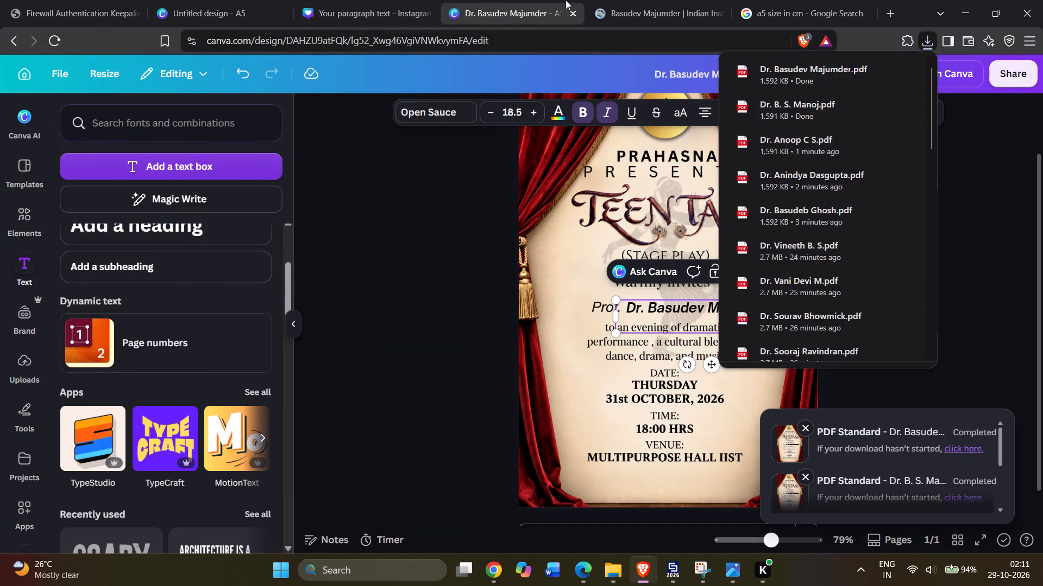
Return to the Avionics department's faculty list on the IIST website.
{"action": "left_click", "coordinate": [698, 0]}
{"action": "left_click", "coordinate": [0, 37]}
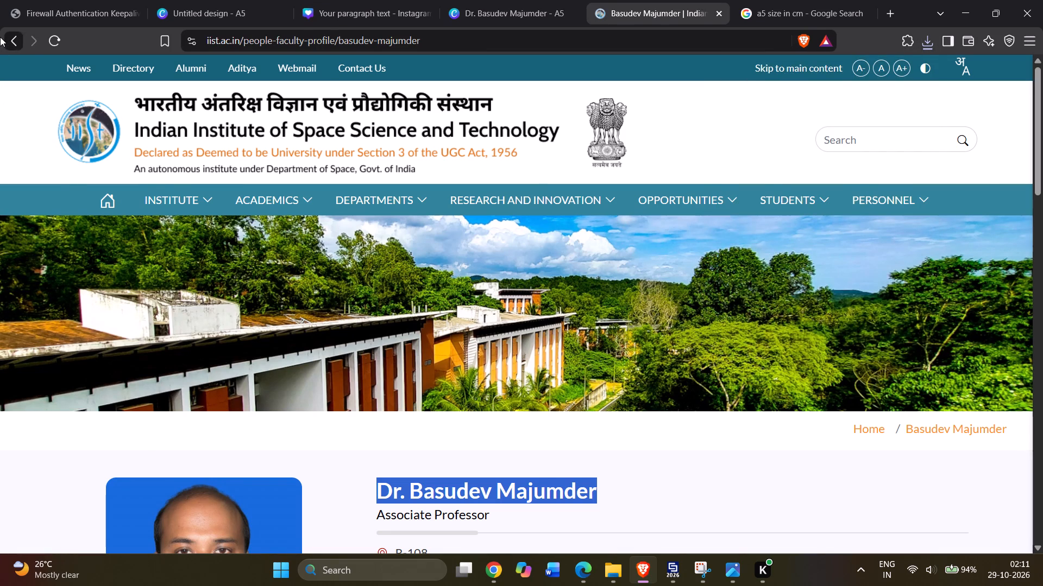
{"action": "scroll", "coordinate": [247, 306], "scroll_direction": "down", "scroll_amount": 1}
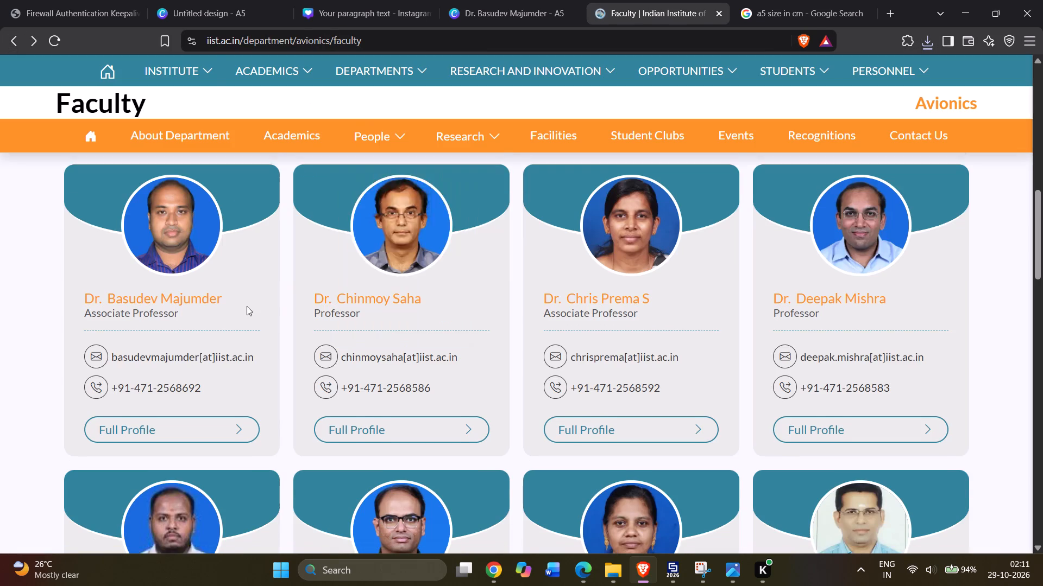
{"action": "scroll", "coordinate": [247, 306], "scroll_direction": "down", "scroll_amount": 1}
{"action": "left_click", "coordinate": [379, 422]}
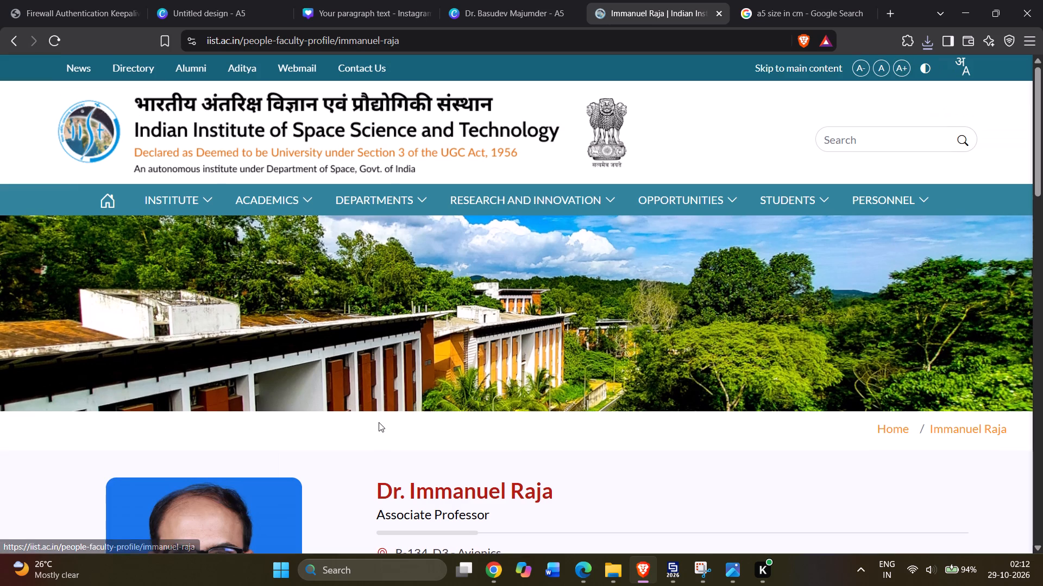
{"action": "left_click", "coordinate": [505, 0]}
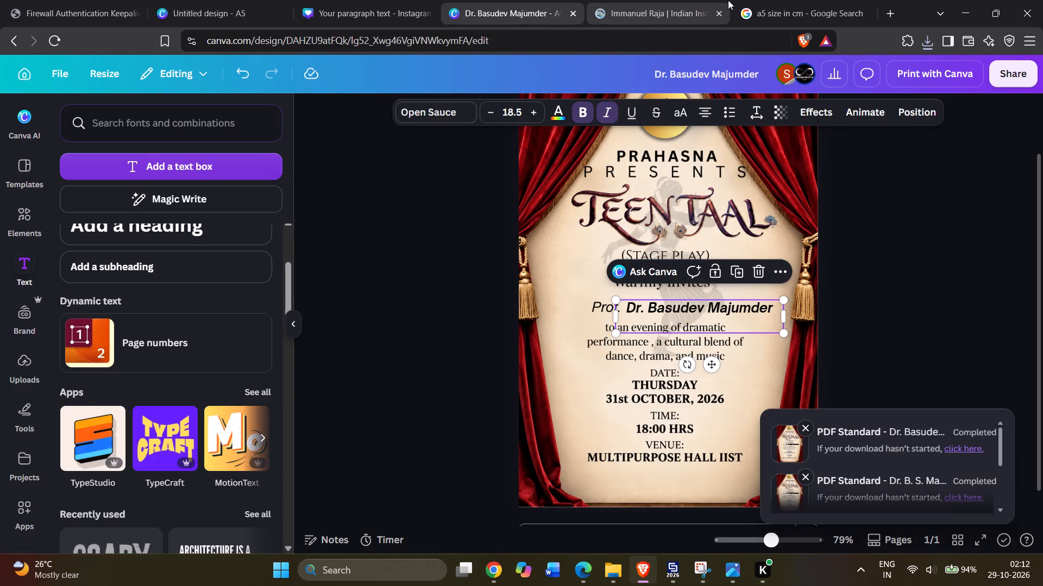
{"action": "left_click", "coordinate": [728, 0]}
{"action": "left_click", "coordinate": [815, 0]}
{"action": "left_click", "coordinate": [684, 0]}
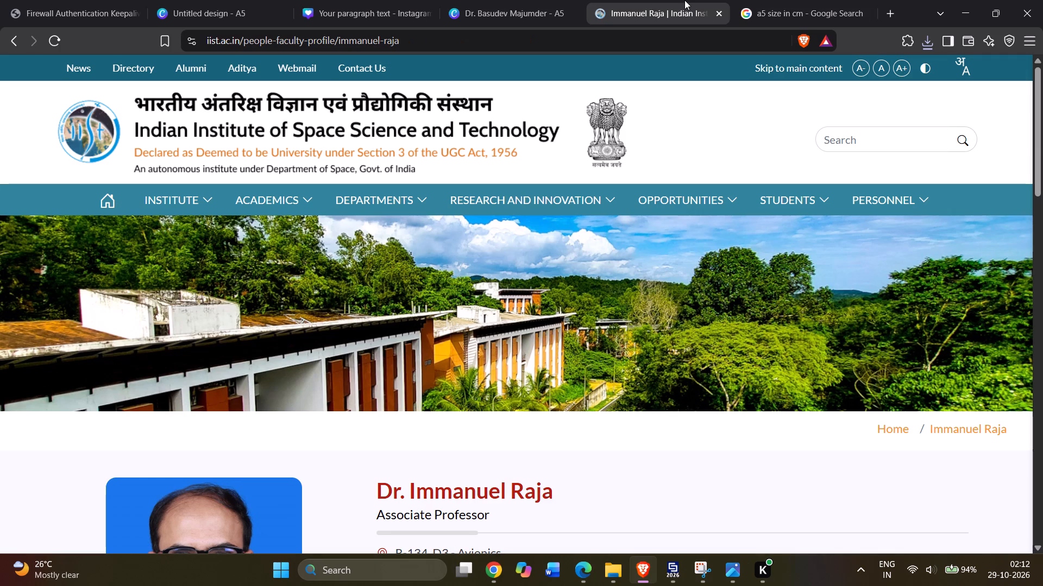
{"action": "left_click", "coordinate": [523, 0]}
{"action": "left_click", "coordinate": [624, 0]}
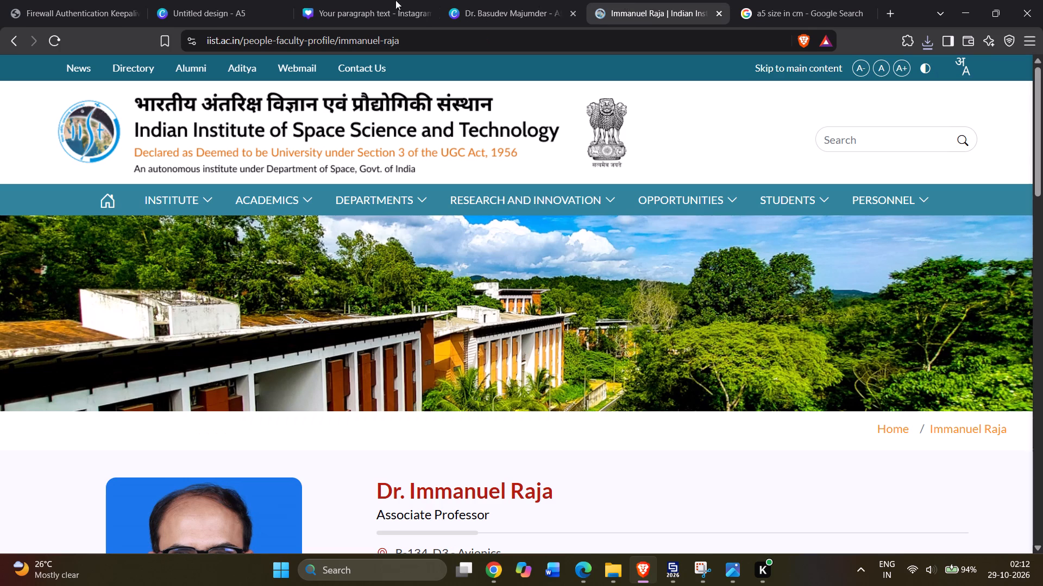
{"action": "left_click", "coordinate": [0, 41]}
Open the profile of the professor listed right after the last invitee and copy the titled name from its heading.
{"action": "scroll", "coordinate": [319, 235], "scroll_direction": "up", "scroll_amount": 1}
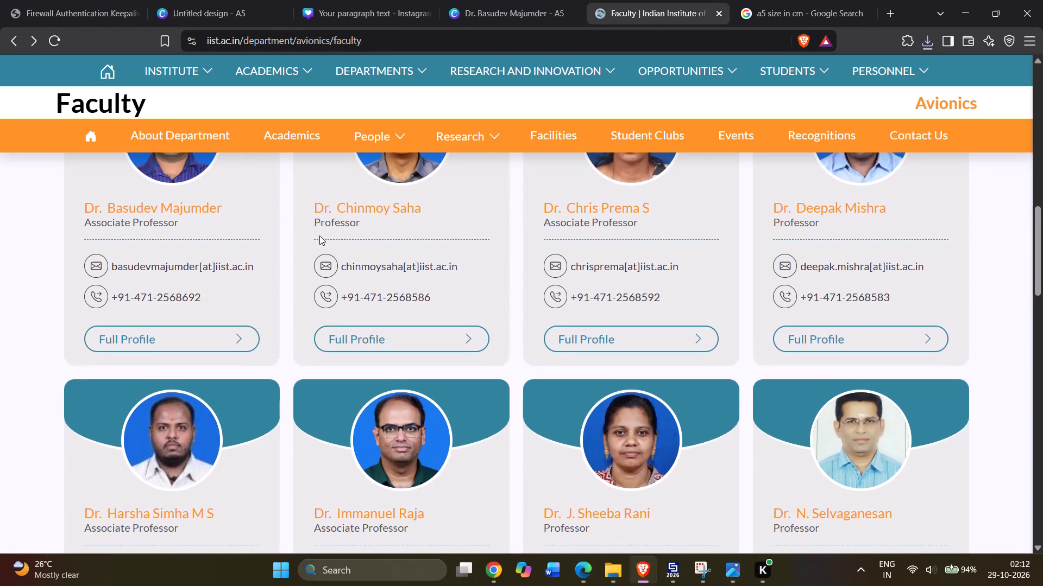
{"action": "scroll", "coordinate": [319, 235], "scroll_direction": "up", "scroll_amount": 1}
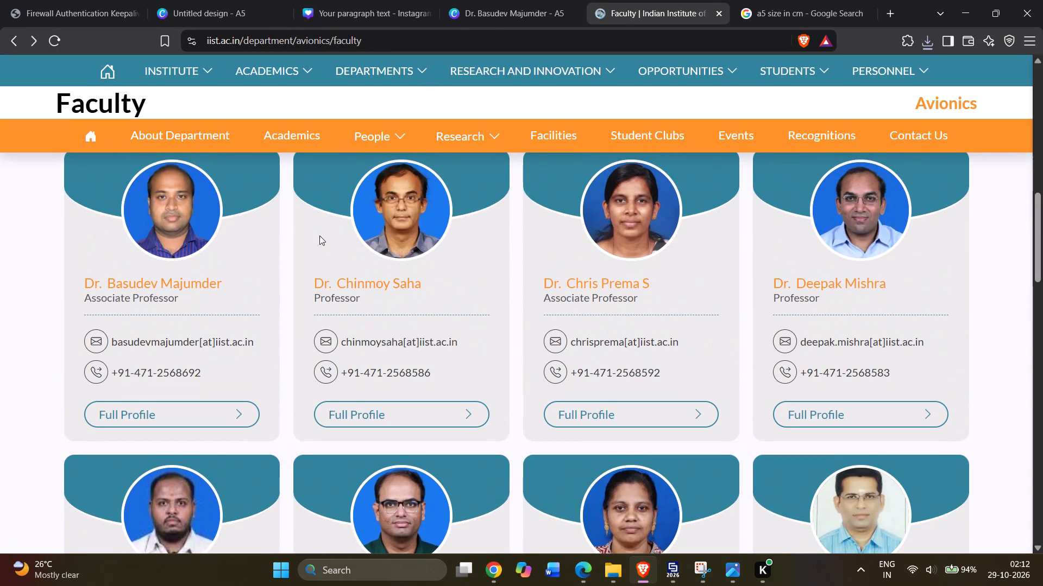
{"action": "scroll", "coordinate": [319, 235], "scroll_direction": "right", "scroll_amount": 1}
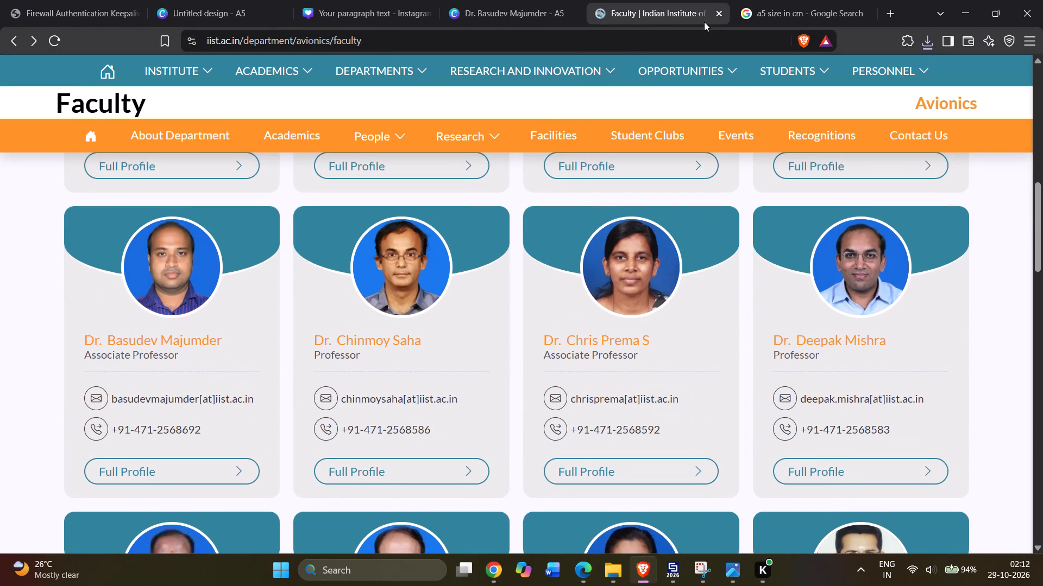
{"action": "scroll", "coordinate": [620, 297], "scroll_direction": "up", "scroll_amount": 4}
{"action": "scroll", "coordinate": [620, 297], "scroll_direction": "down", "scroll_amount": 2}
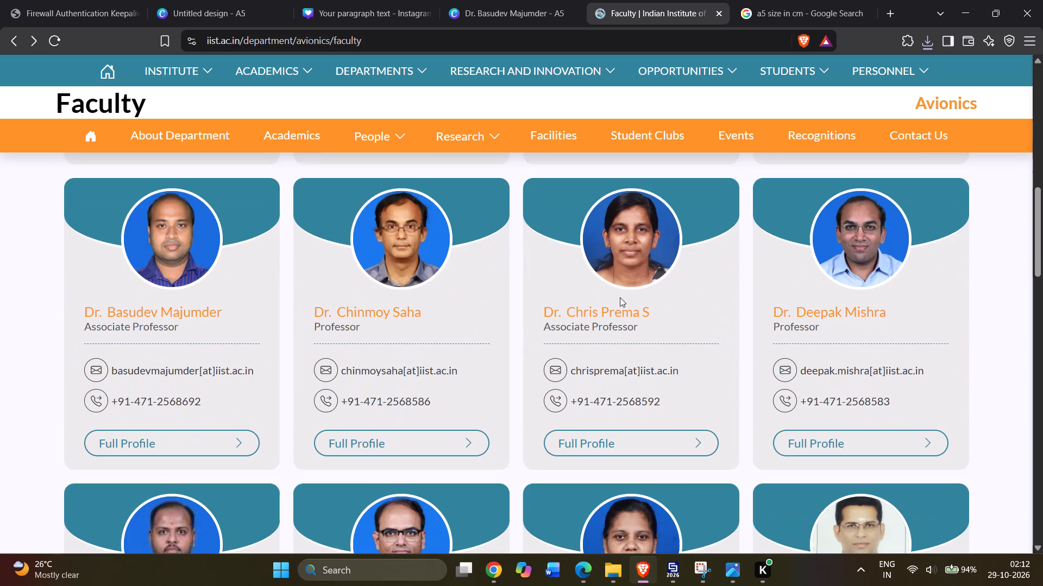
{"action": "scroll", "coordinate": [620, 297], "scroll_direction": "down", "scroll_amount": 2}
{"action": "left_click", "coordinate": [379, 292]}
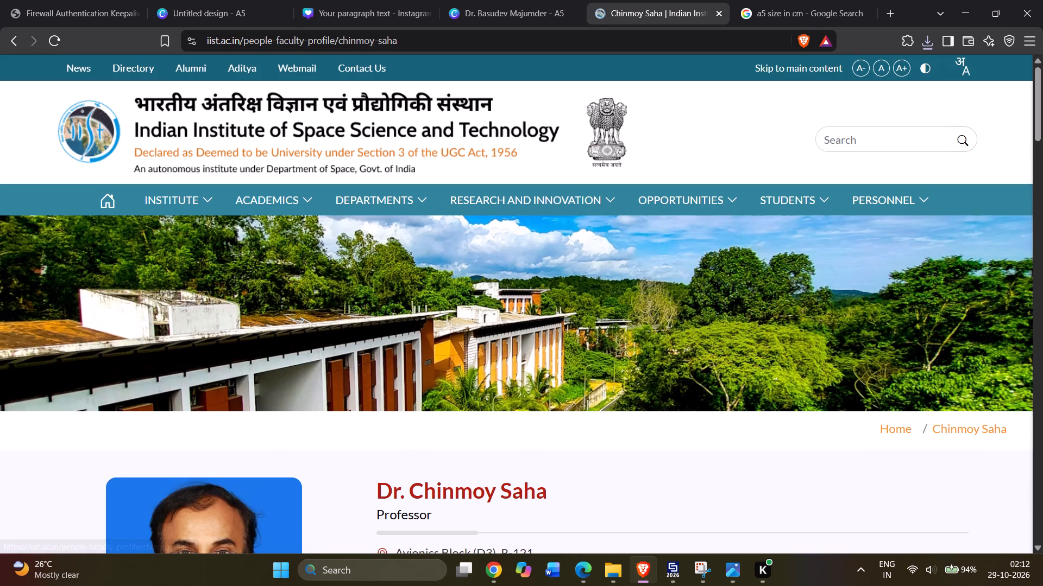
{"action": "left_click_drag", "start_coordinate": [379, 487], "coordinate": [572, 501]}
{"action": "key", "text": "ctrl+c"}
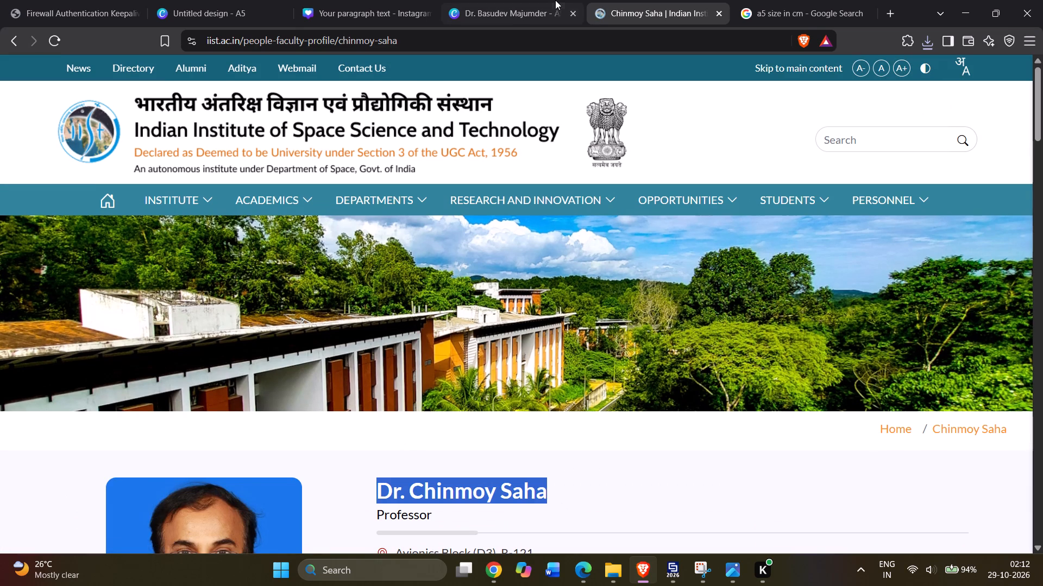
Open the invitee name on the Canva invitation for editing.
{"action": "left_click", "coordinate": [517, 0]}
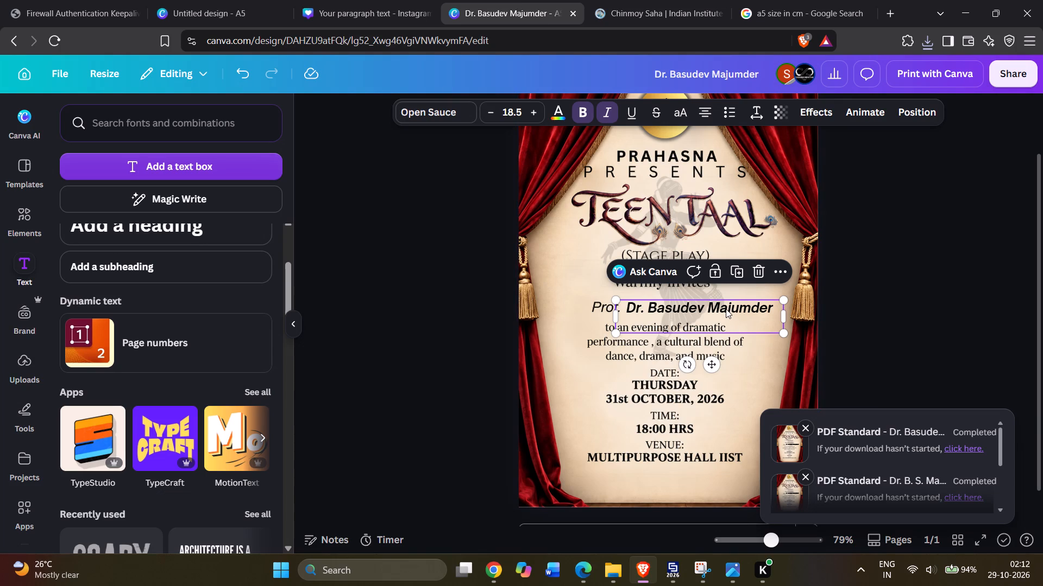
{"action": "left_click", "coordinate": [726, 309]}
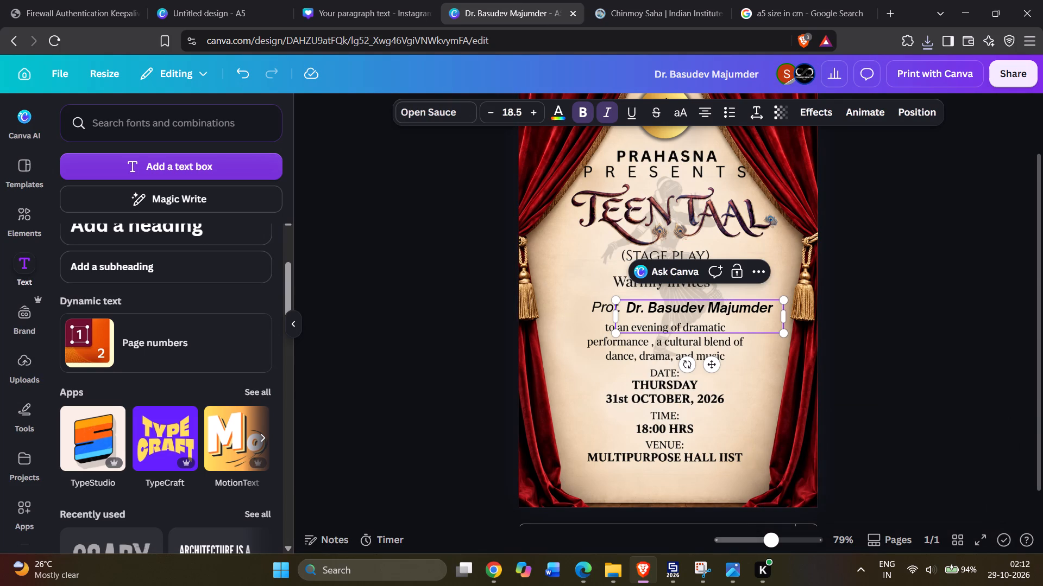
Check the invitation PDFs saved in the Downloads folder in File Explorer, and return to Brave.
{"action": "left_click", "coordinate": [621, 580]}
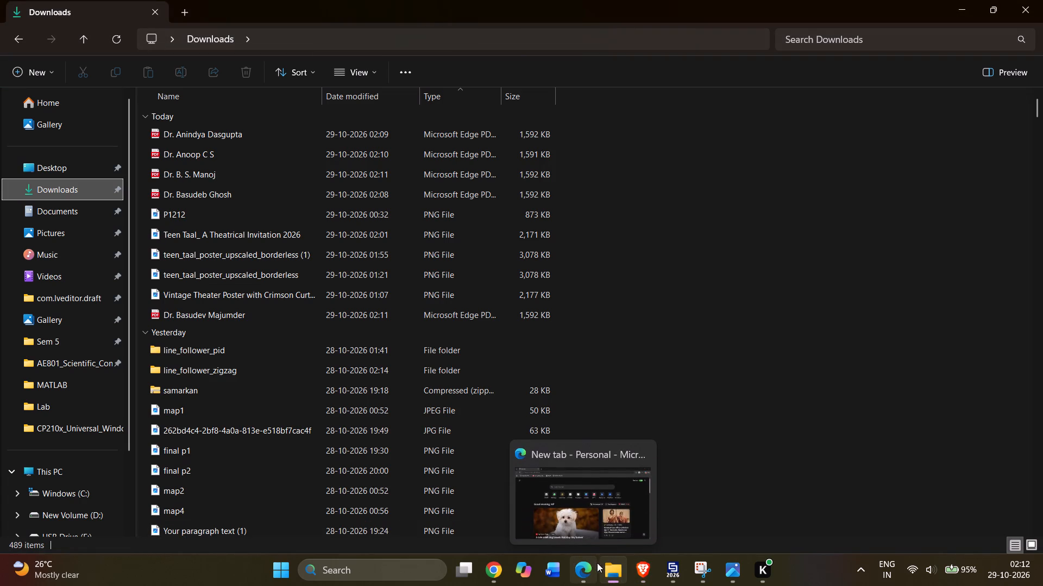
{"action": "left_click", "coordinate": [611, 574]}
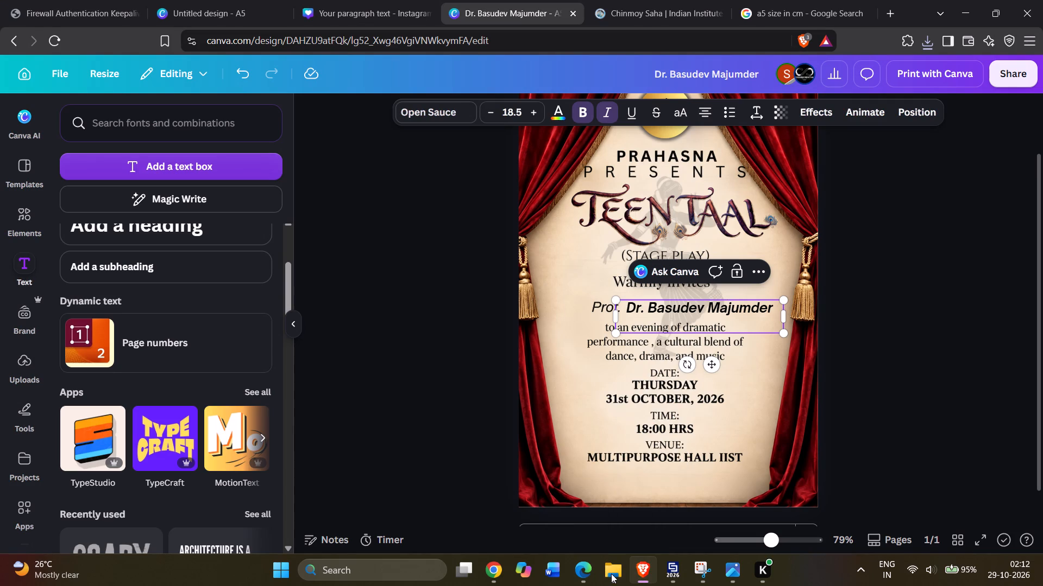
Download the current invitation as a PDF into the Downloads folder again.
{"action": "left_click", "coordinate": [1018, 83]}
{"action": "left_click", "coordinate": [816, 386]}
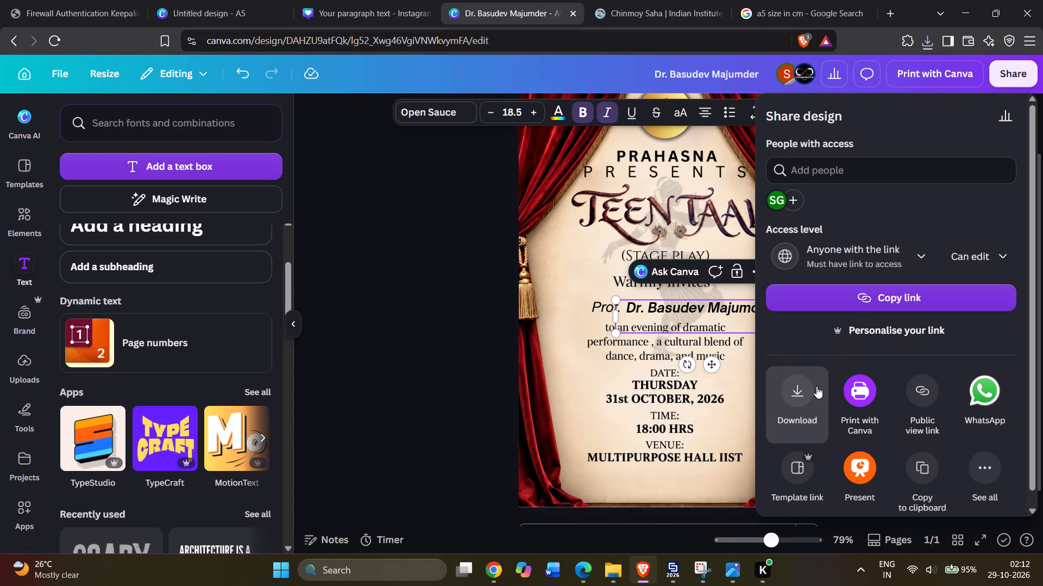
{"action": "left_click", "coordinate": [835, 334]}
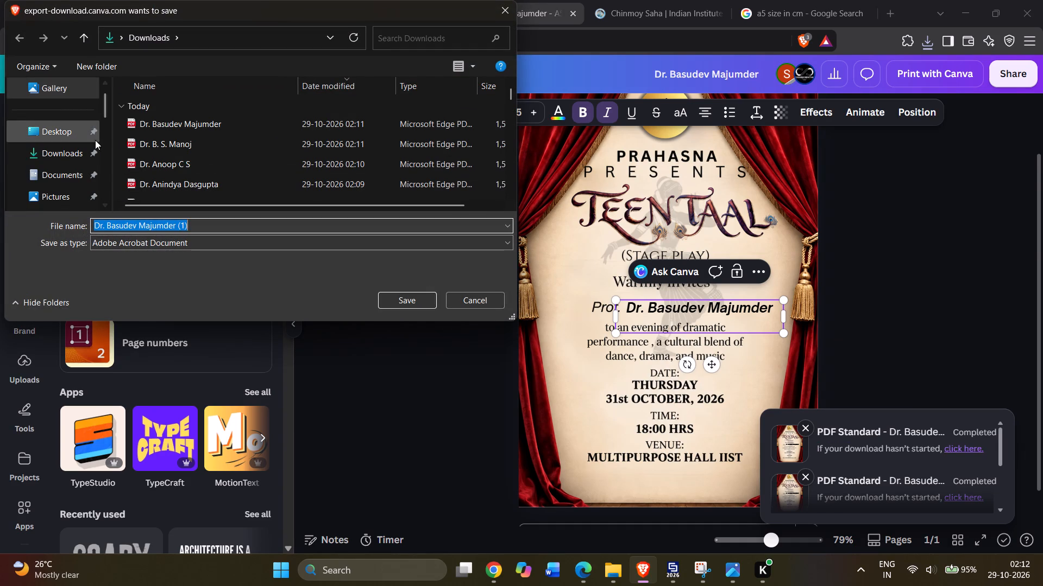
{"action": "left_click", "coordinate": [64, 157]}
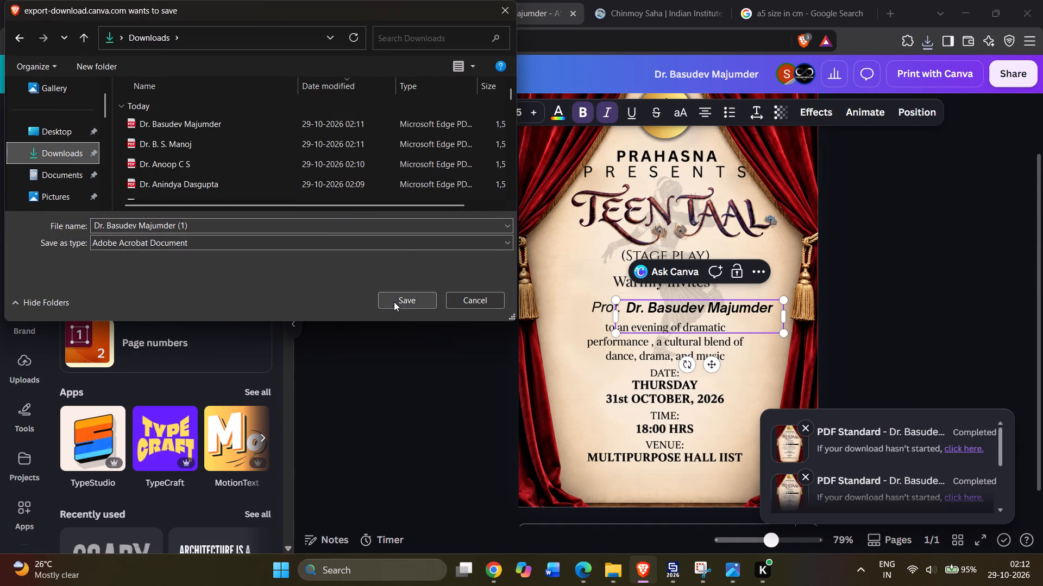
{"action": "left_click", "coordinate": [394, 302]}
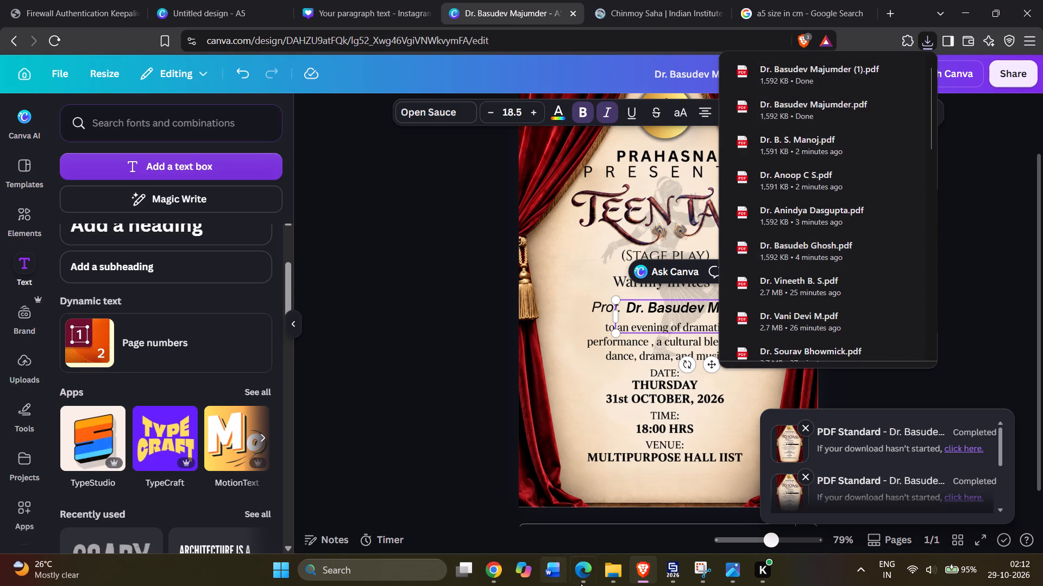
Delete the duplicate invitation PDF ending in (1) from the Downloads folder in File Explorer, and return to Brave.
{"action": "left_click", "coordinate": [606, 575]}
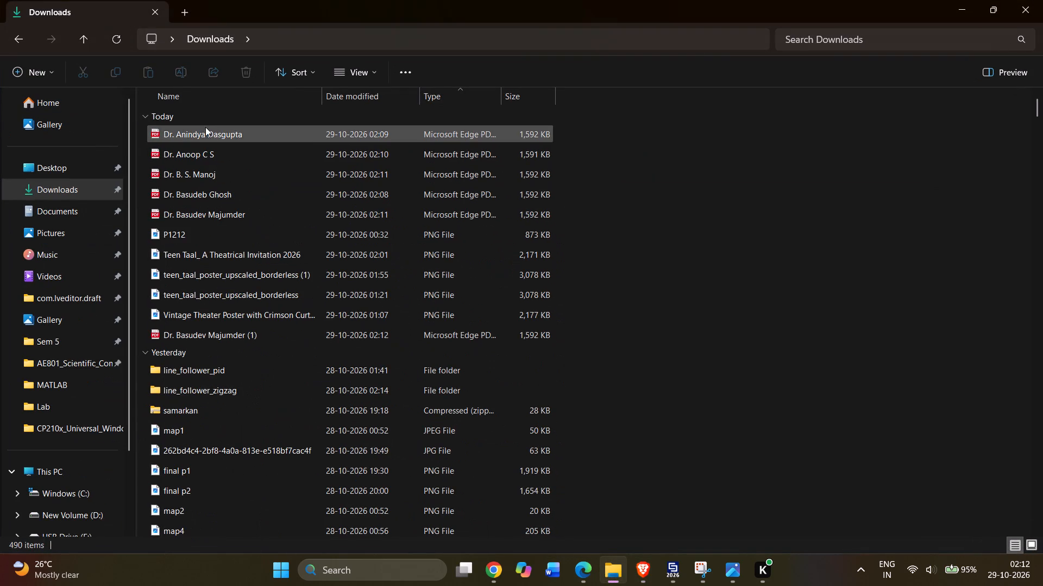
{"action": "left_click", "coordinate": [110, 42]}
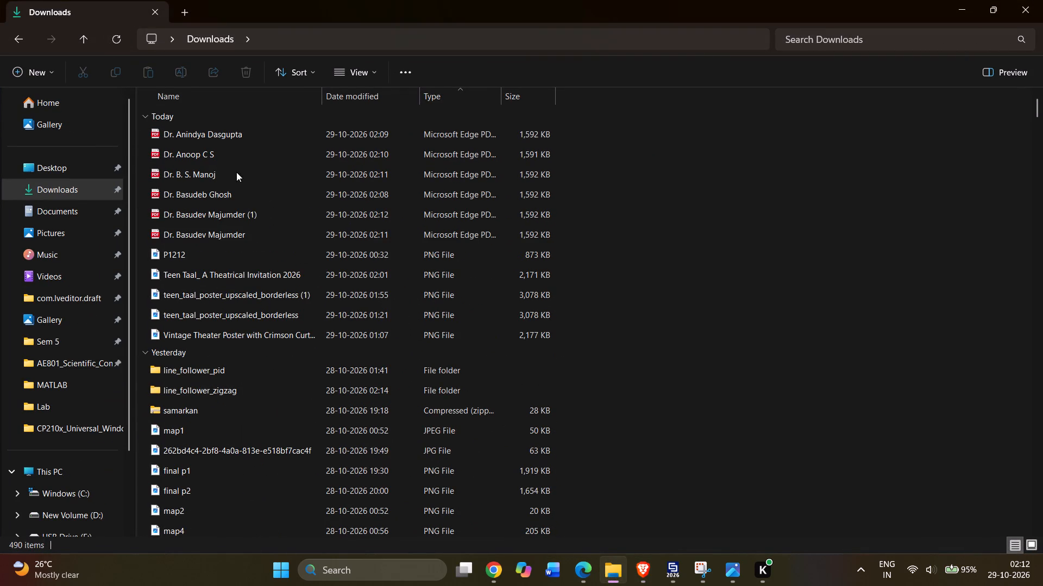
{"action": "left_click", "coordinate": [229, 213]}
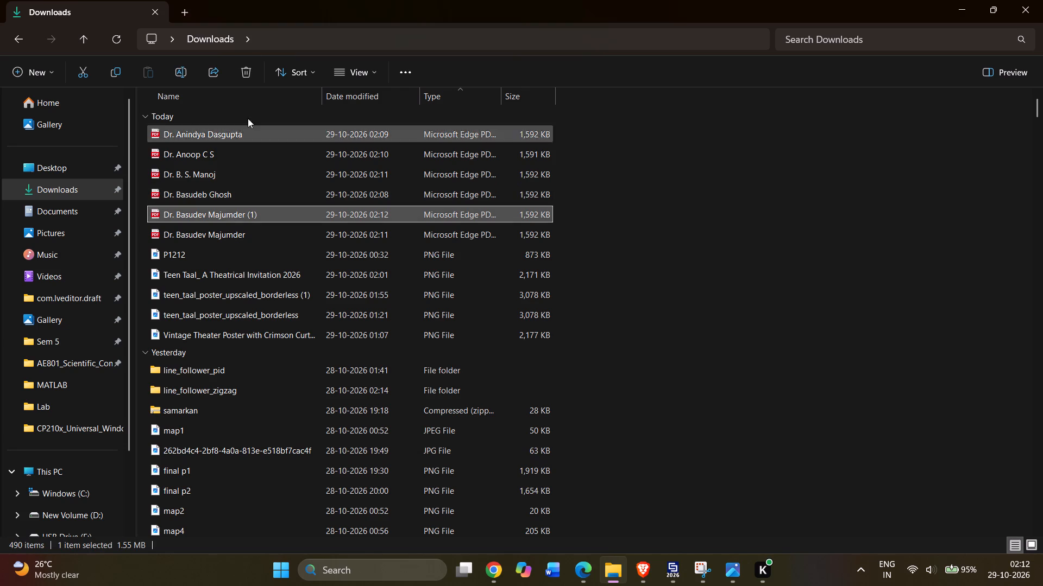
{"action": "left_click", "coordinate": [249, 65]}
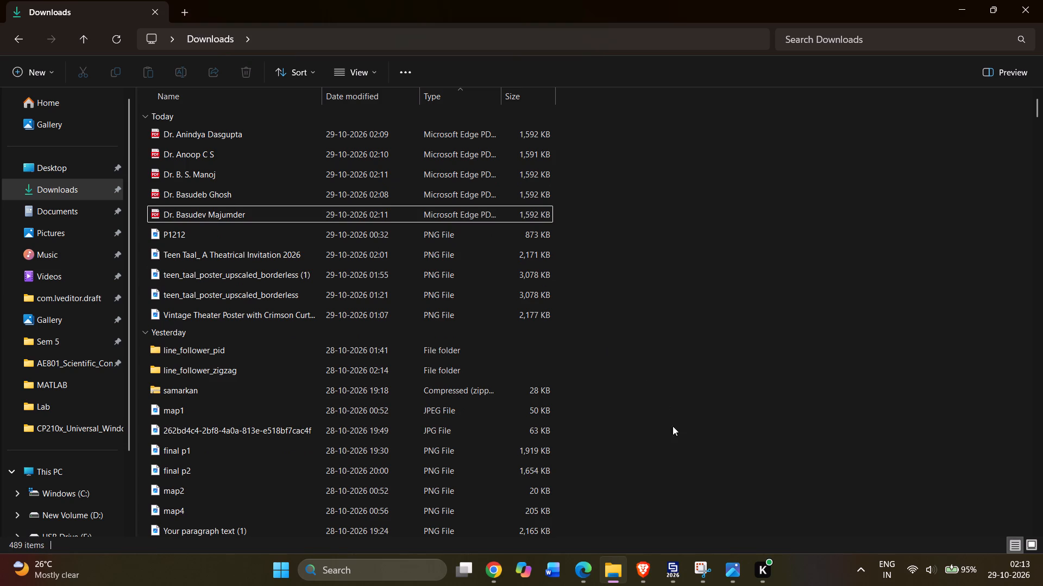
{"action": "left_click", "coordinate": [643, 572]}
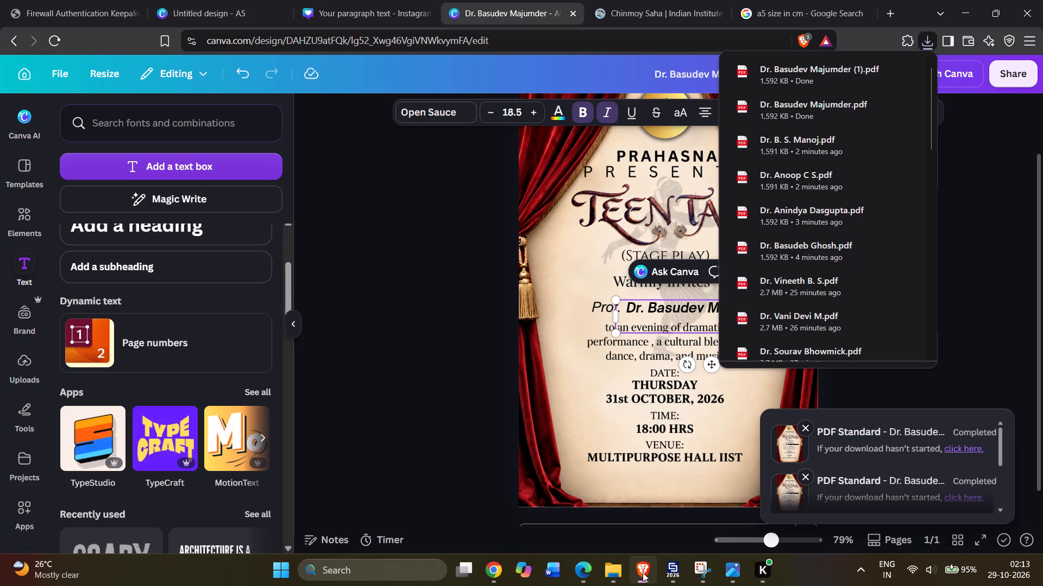
Copy the titled name from the open IIST professor profile, replace the Canva invitation's invitee name with it, and shift it slightly towards "Prof.".
{"action": "left_click", "coordinate": [617, 0]}
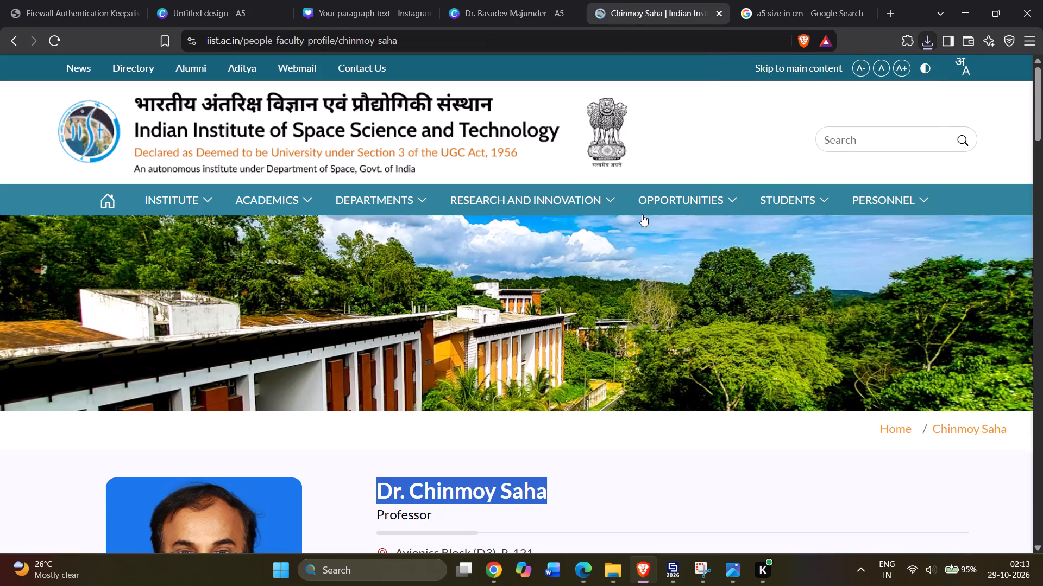
{"action": "key", "text": "ctrl+c"}
{"action": "left_click", "coordinate": [550, 0]}
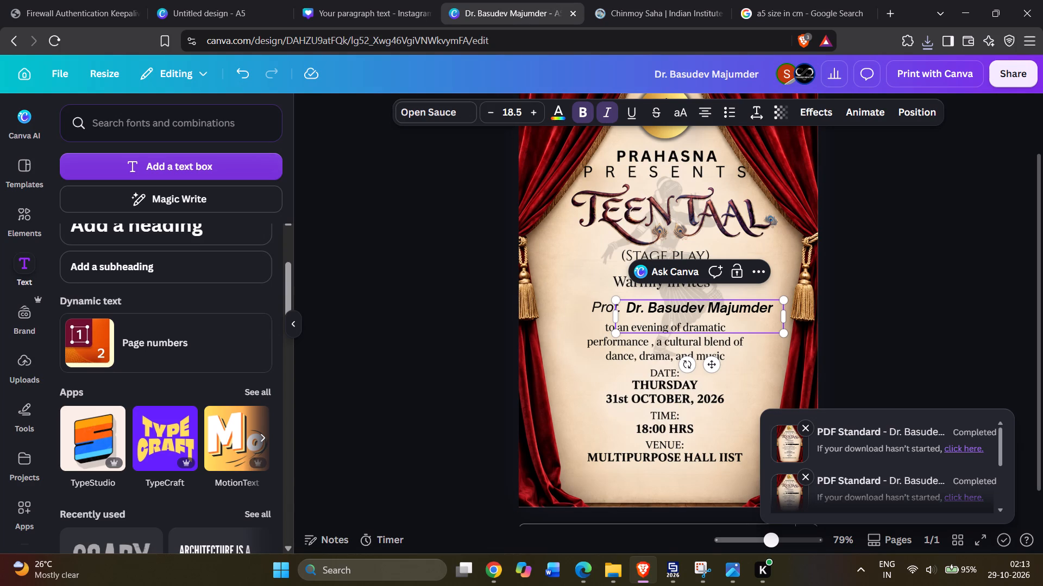
{"action": "triple_click", "coordinate": [715, 307]}
{"action": "key", "text": "ctrl+v"}
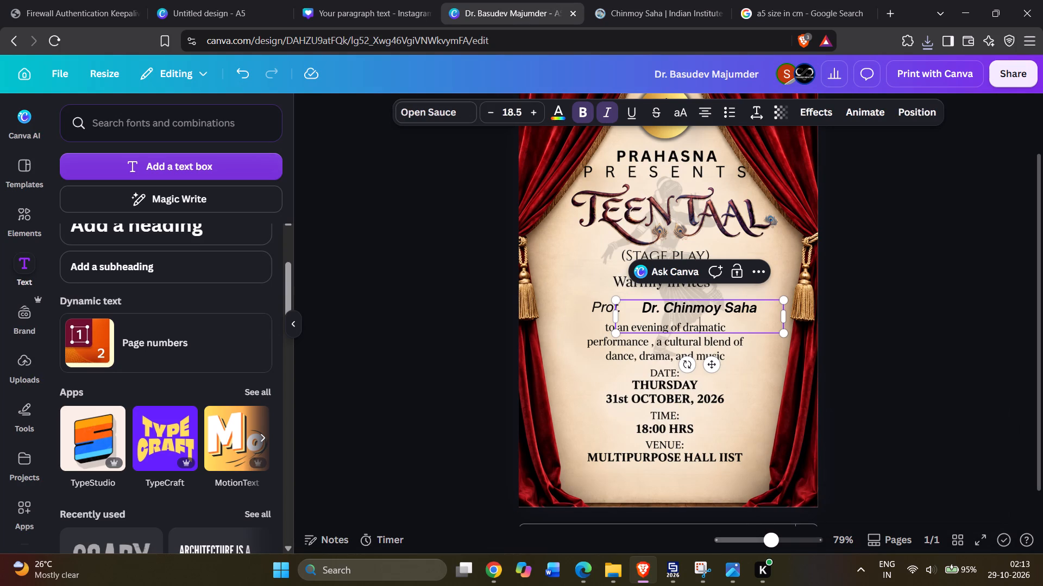
{"action": "left_click_drag", "start_coordinate": [717, 360], "coordinate": [708, 360]}
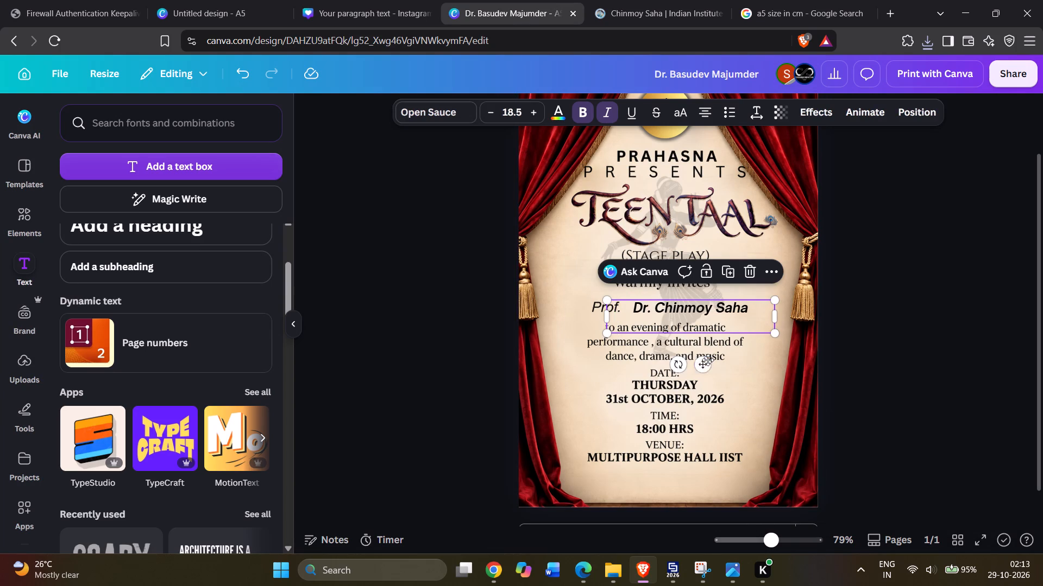
Rename the Canva design with the copied titled name of the professor.
{"action": "triple_click", "coordinate": [687, 74]}
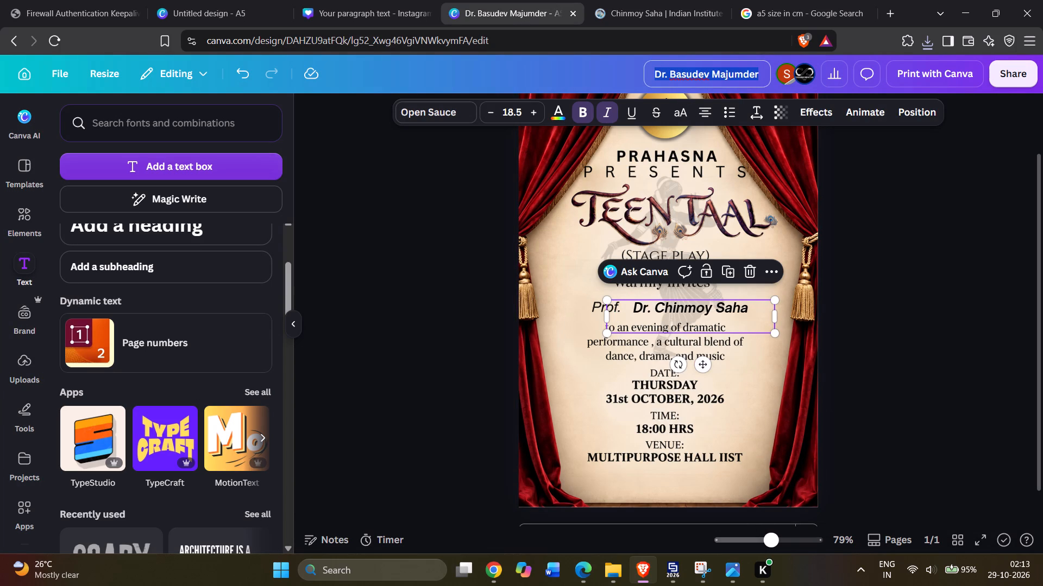
{"action": "key", "text": "ctrl+v"}
Download the renamed invitation as a PDF with the Digital preset and save it in the Downloads folder.
{"action": "left_click", "coordinate": [1020, 73]}
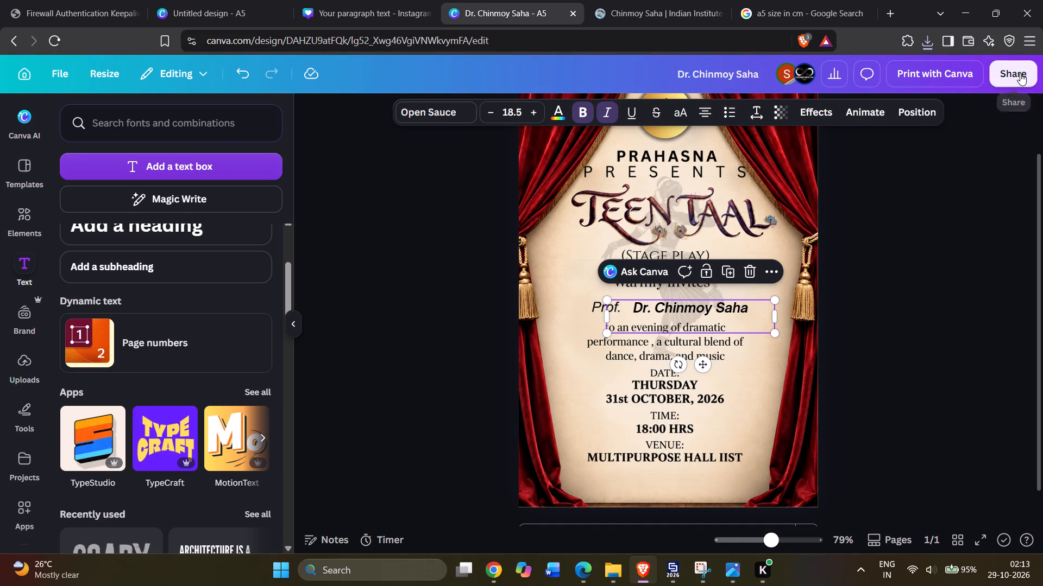
{"action": "left_click", "coordinate": [791, 392]}
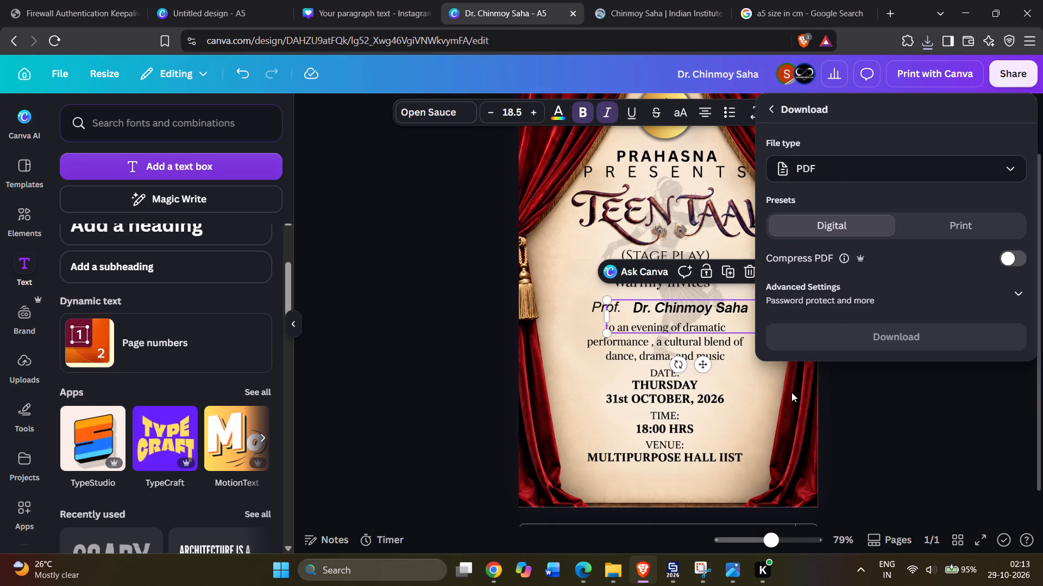
{"action": "left_click", "coordinate": [832, 341]}
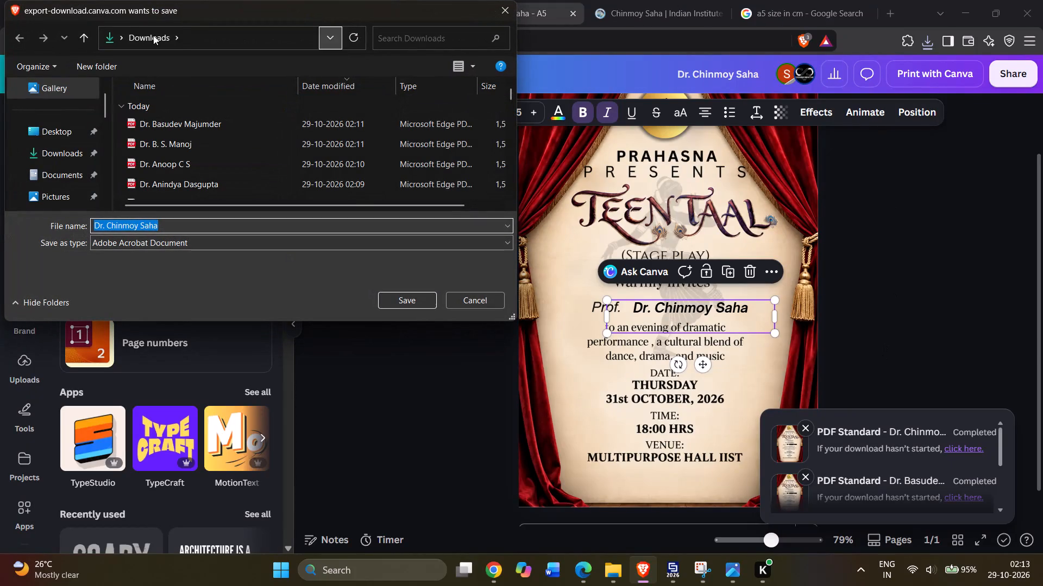
{"action": "left_click", "coordinate": [55, 152]}
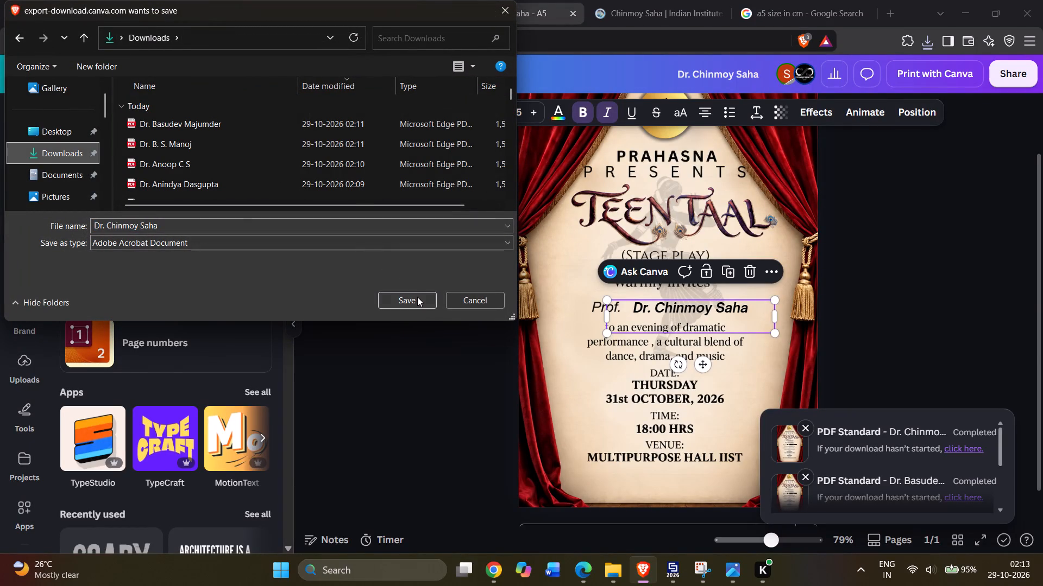
{"action": "left_click", "coordinate": [417, 297]}
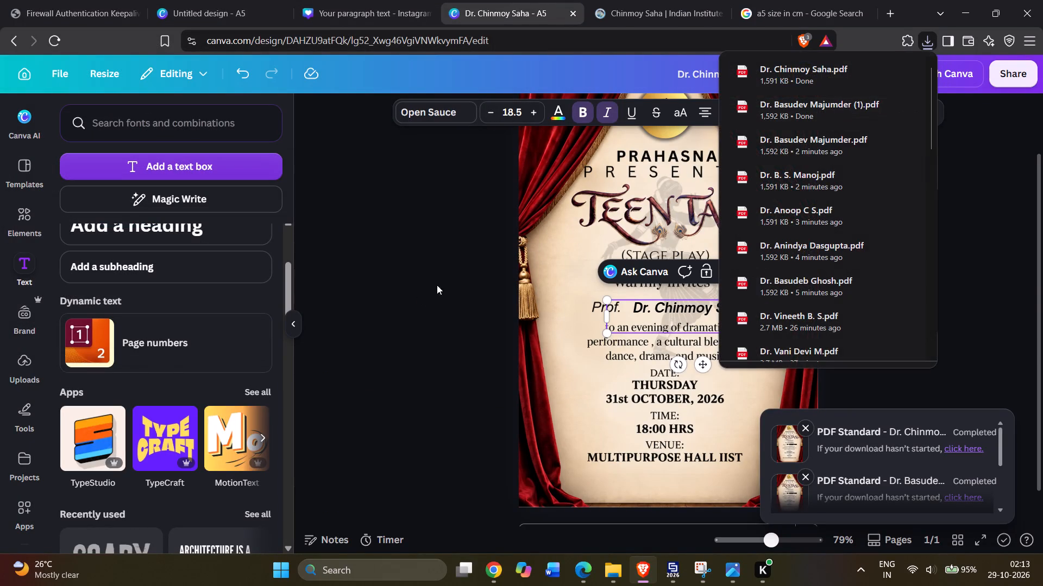
From the Avionics faculty list, open the profile of the associate professor listed right after the last invitee and copy the titled name.
{"action": "left_click", "coordinate": [640, 0]}
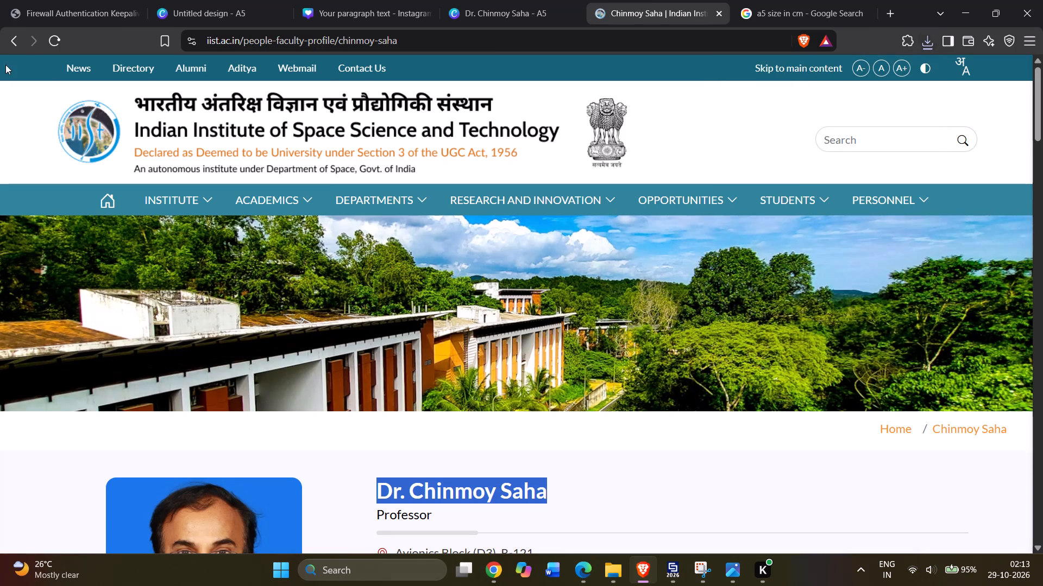
{"action": "left_click", "coordinate": [0, 30]}
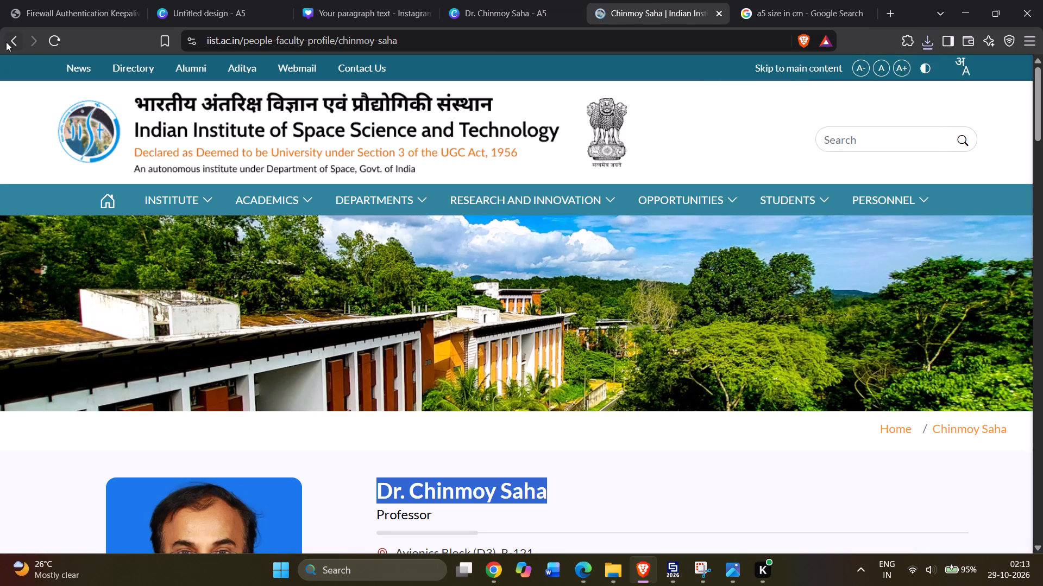
{"action": "left_click", "coordinate": [6, 42]}
{"action": "scroll", "coordinate": [343, 205], "scroll_direction": "down", "scroll_amount": 1}
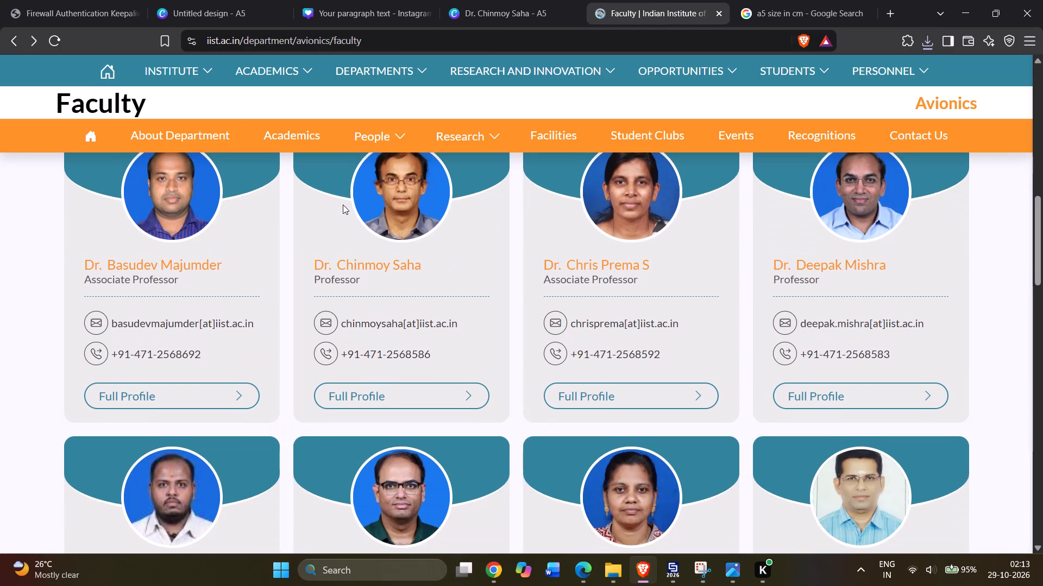
{"action": "left_click", "coordinate": [586, 237]}
{"action": "left_click", "coordinate": [627, 207]}
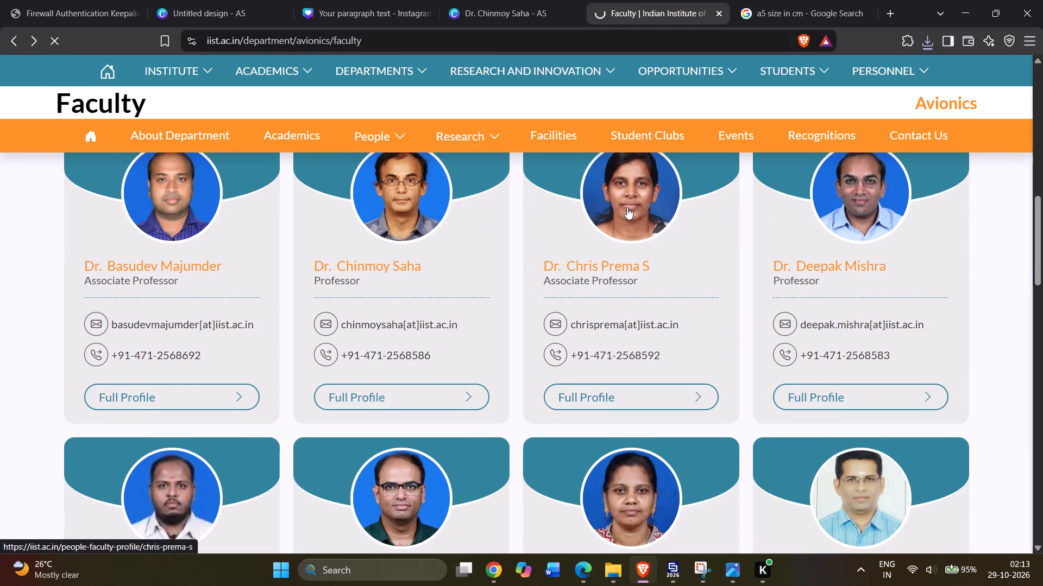
{"action": "scroll", "coordinate": [612, 314], "scroll_direction": "up", "scroll_amount": 1}
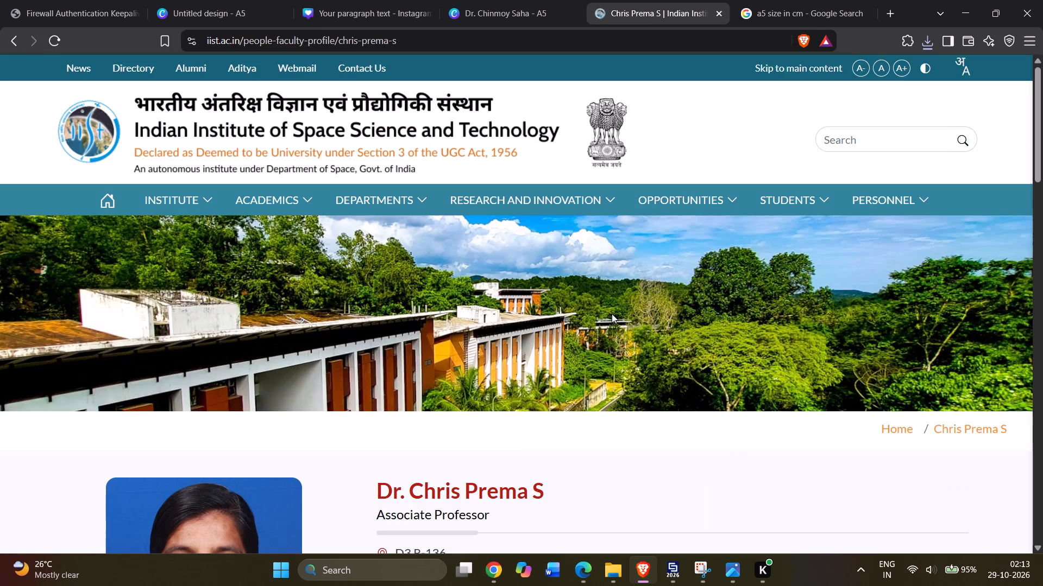
{"action": "scroll", "coordinate": [612, 314], "scroll_direction": "up", "scroll_amount": 1}
{"action": "left_click_drag", "start_coordinate": [375, 491], "coordinate": [562, 486]}
{"action": "key", "text": "ctrl+c"}
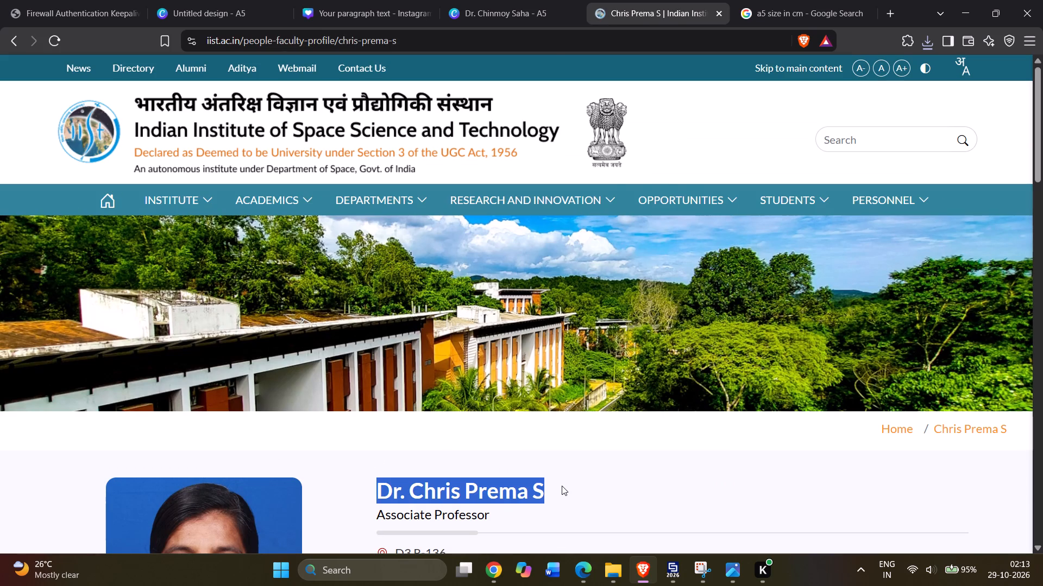
Replace the invitee name on the Canva invitation with the copied titled name and nudge it slightly closer to "Prof.".
{"action": "left_click", "coordinate": [585, 0]}
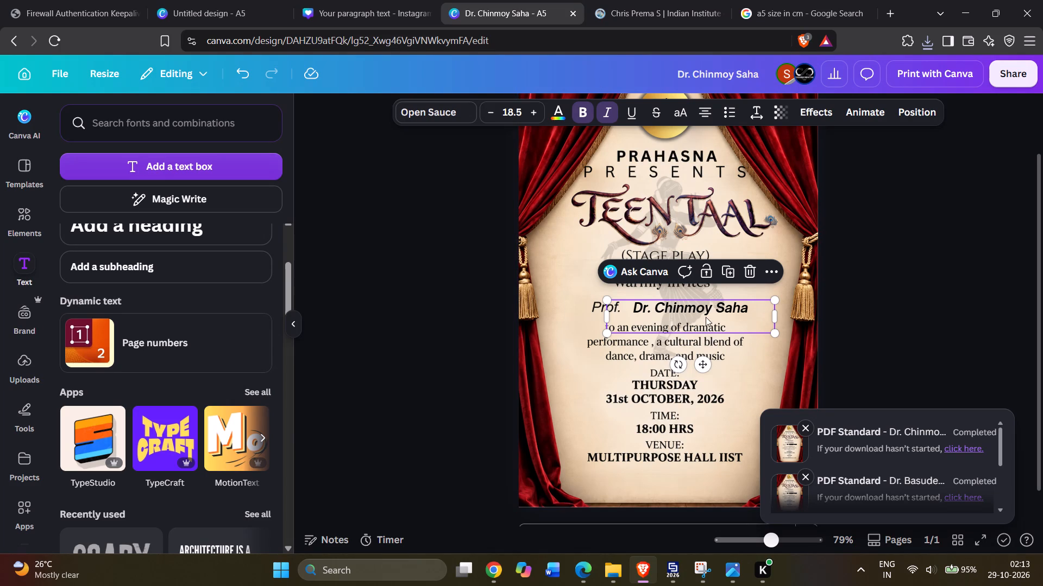
{"action": "triple_click", "coordinate": [699, 304]}
{"action": "key", "text": "ctrl+v"}
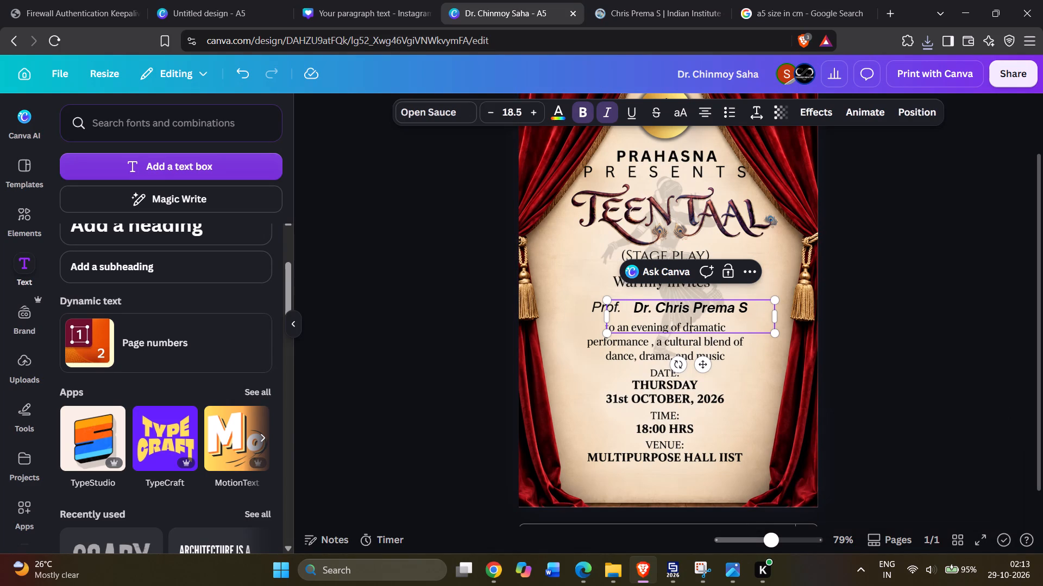
{"action": "left_click", "coordinate": [704, 365]}
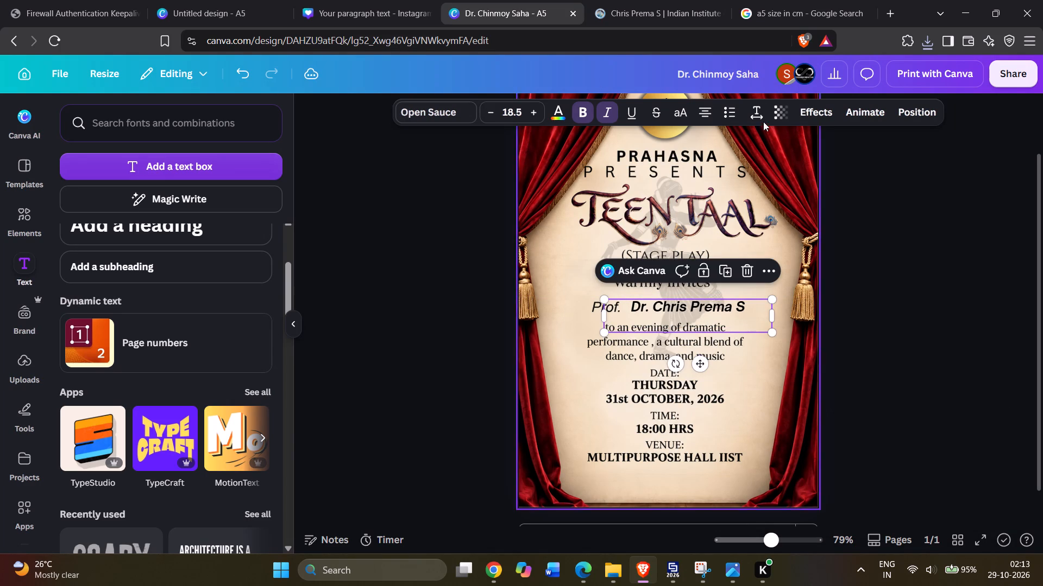
Rename the Canva design with the associate professor's copied titled name.
{"action": "triple_click", "coordinate": [711, 76]}
{"action": "left_click", "coordinate": [711, 76]}
{"action": "key", "text": "ctrl+v"}
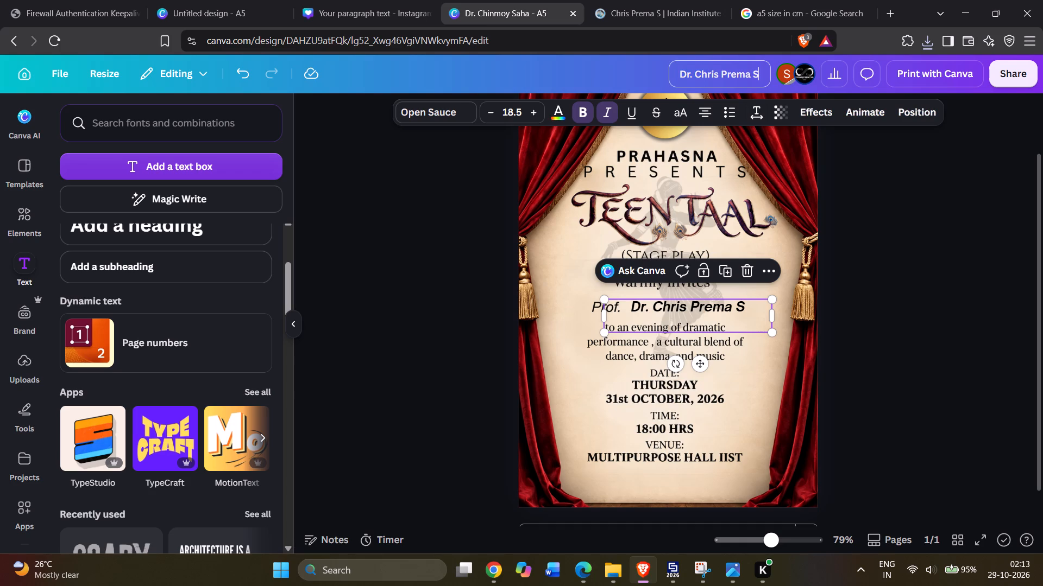
Download the associate professor's invitation as a PDF with the Digital preset and save it in the Downloads folder.
{"action": "left_click", "coordinate": [1026, 61]}
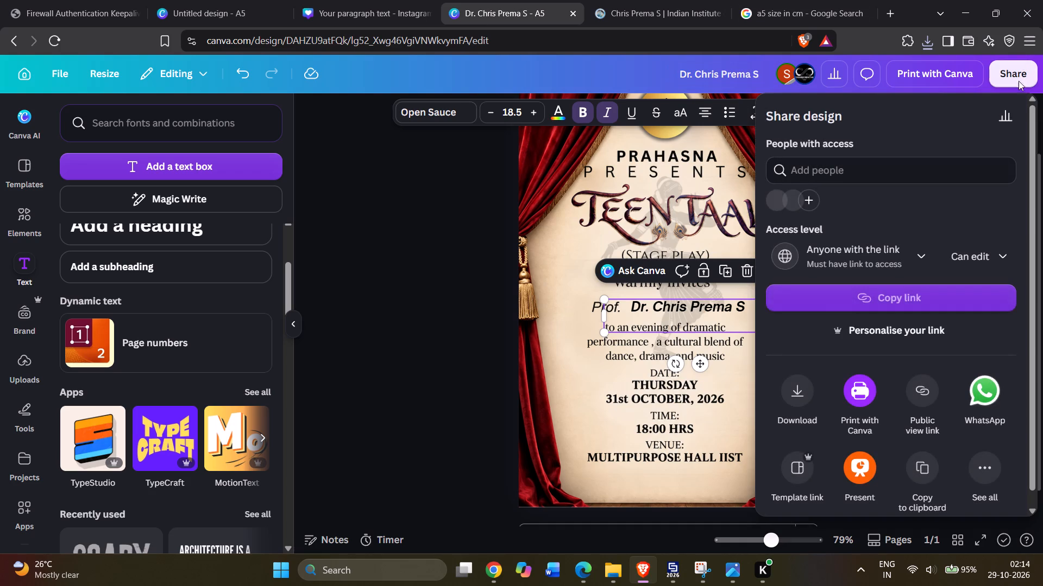
{"action": "left_click", "coordinate": [799, 393]}
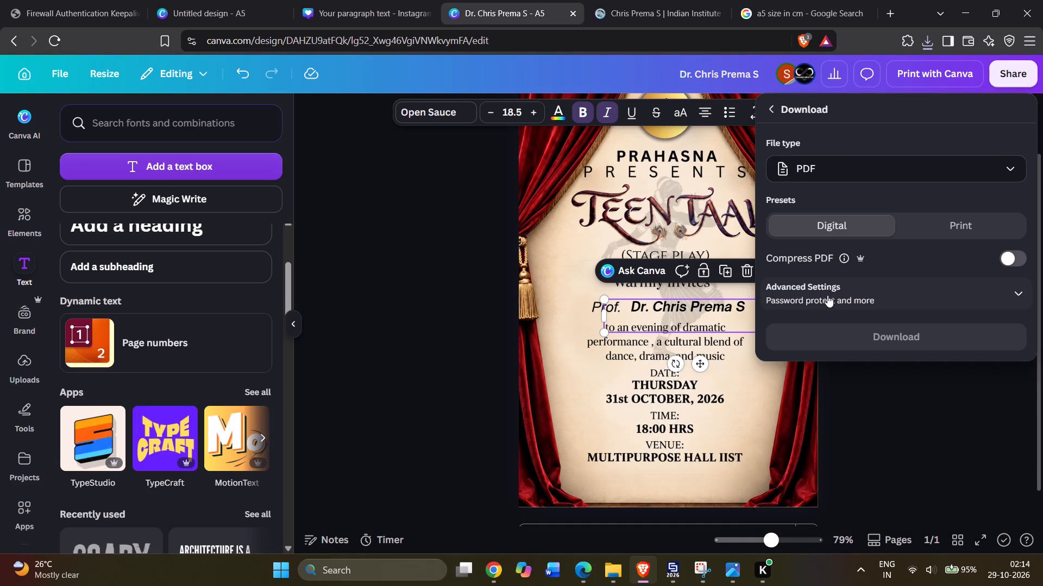
{"action": "left_click", "coordinate": [845, 330]}
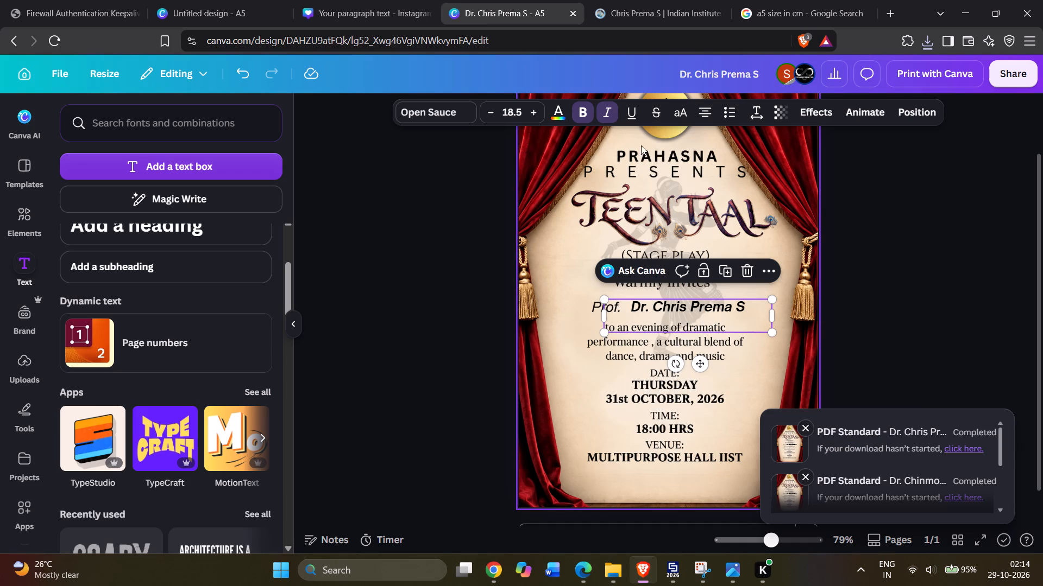
{"action": "left_click", "coordinate": [68, 149]}
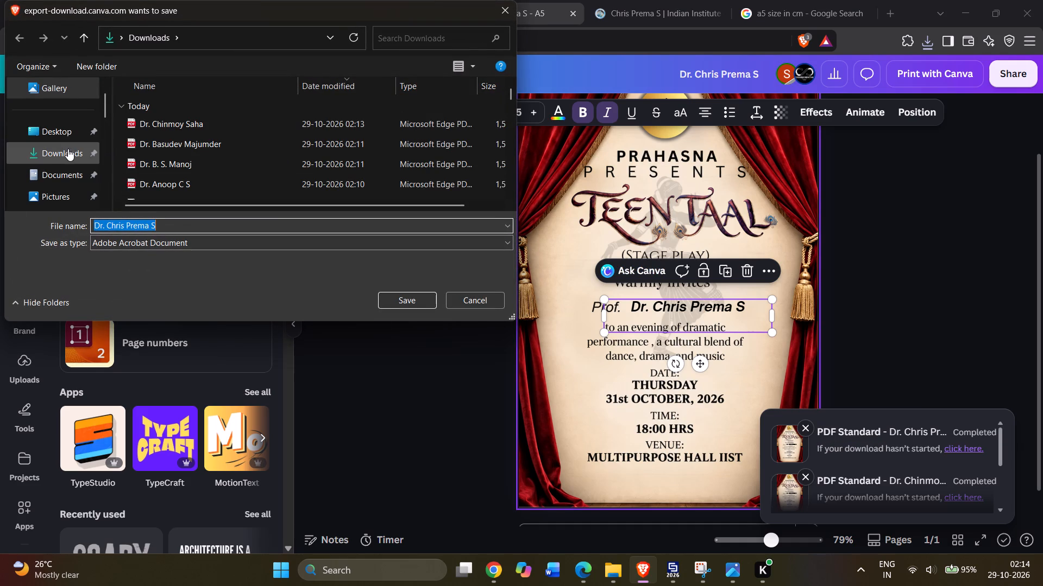
{"action": "left_click", "coordinate": [412, 300]}
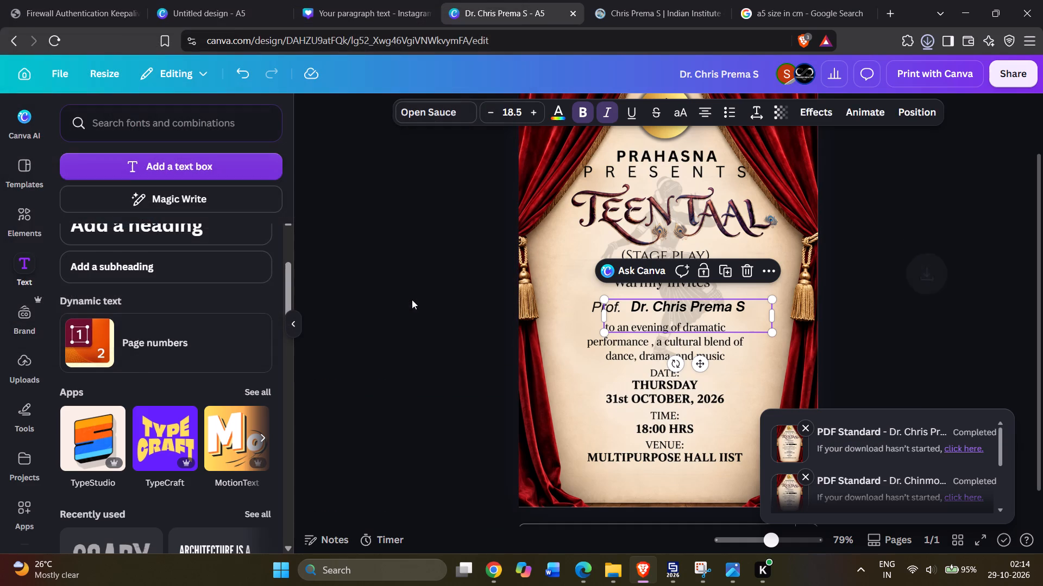
From the Avionics faculty list, open the profile of the professor listed right after the last invitee and copy the titled name.
{"action": "left_click", "coordinate": [680, 0]}
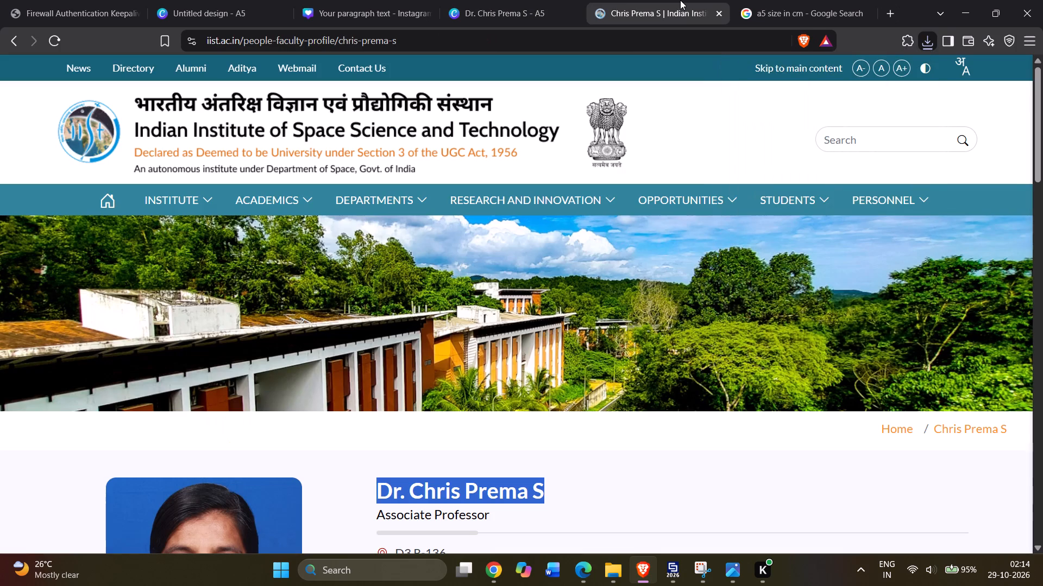
{"action": "left_click", "coordinate": [0, 40]}
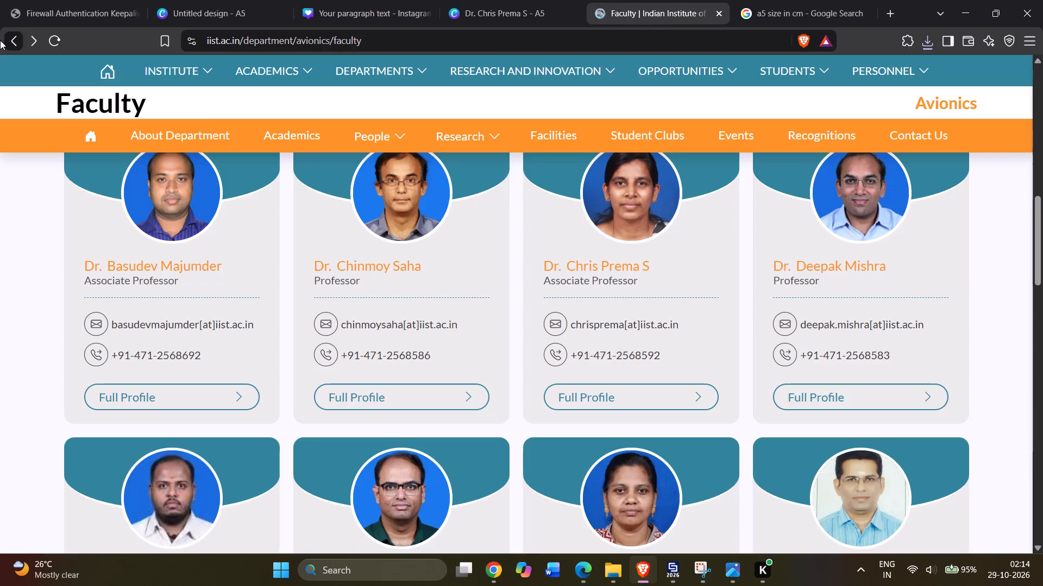
{"action": "left_click", "coordinate": [844, 269]}
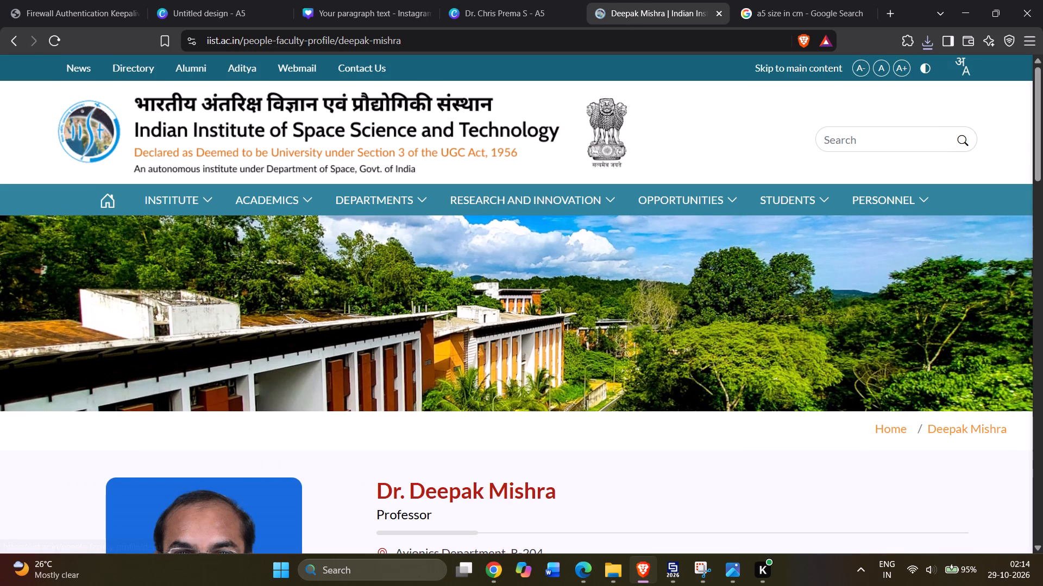
{"action": "left_click_drag", "start_coordinate": [379, 483], "coordinate": [566, 498]}
{"action": "key", "text": "ctrl+c"}
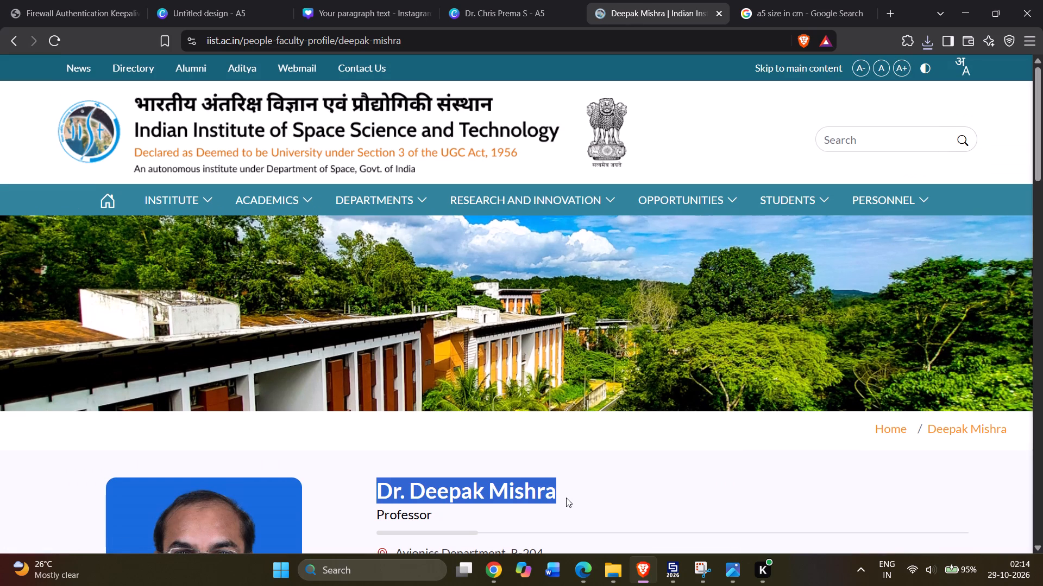
Replace the invitee name on the Canva invitation with the copied titled name and nudge it slightly away from "Prof.".
{"action": "left_click", "coordinate": [469, 0]}
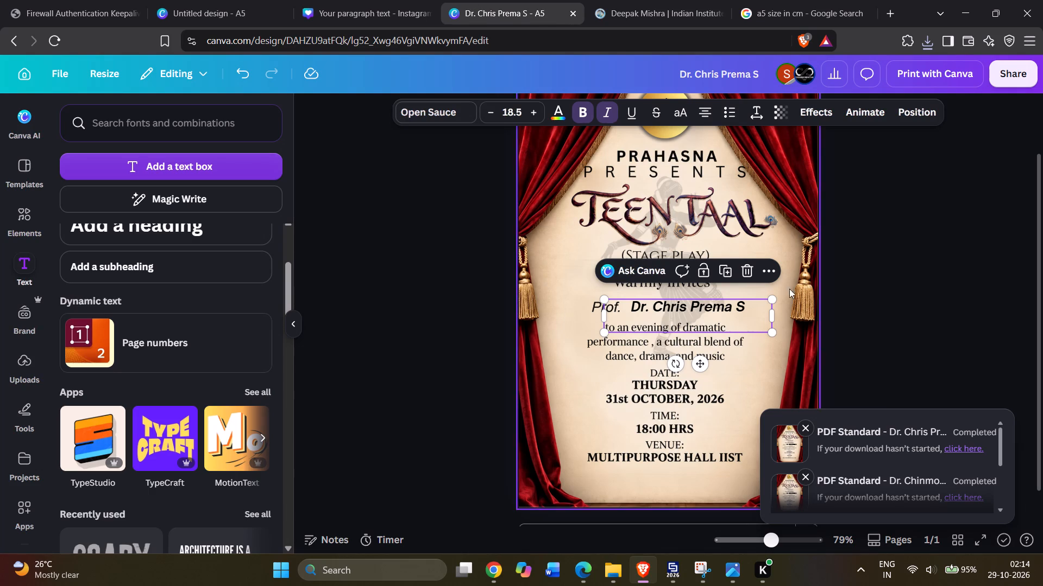
{"action": "triple_click", "coordinate": [693, 307]}
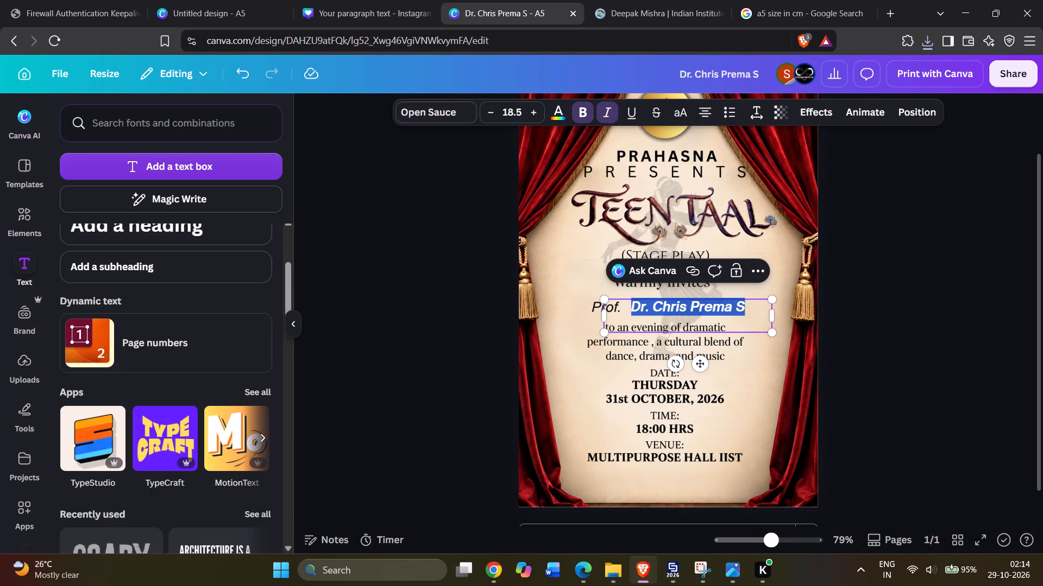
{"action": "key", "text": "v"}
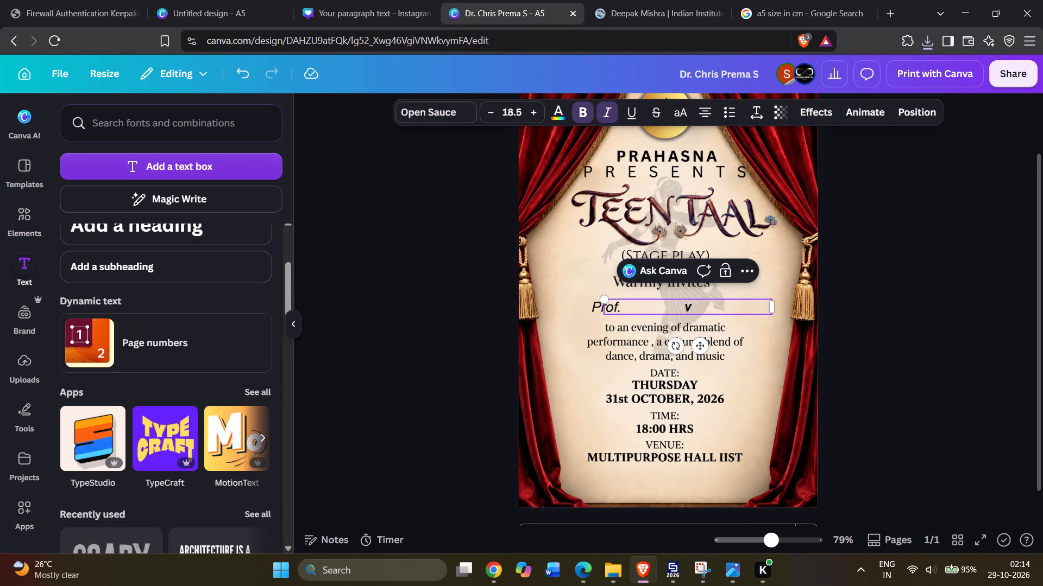
{"action": "key", "text": "BackSpace"}
{"action": "key", "text": "ctrl+v"}
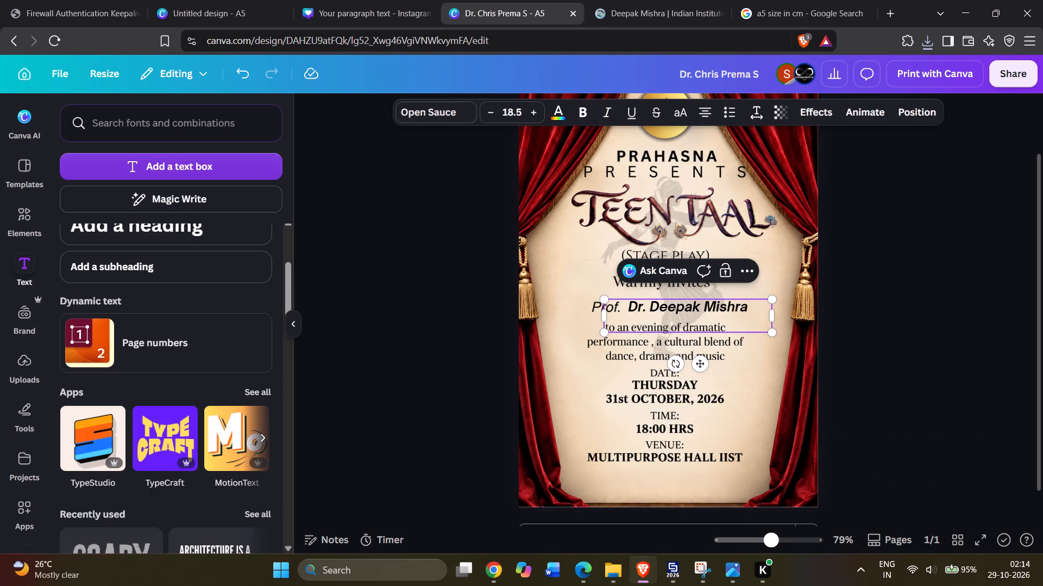
{"action": "left_click", "coordinate": [700, 361]}
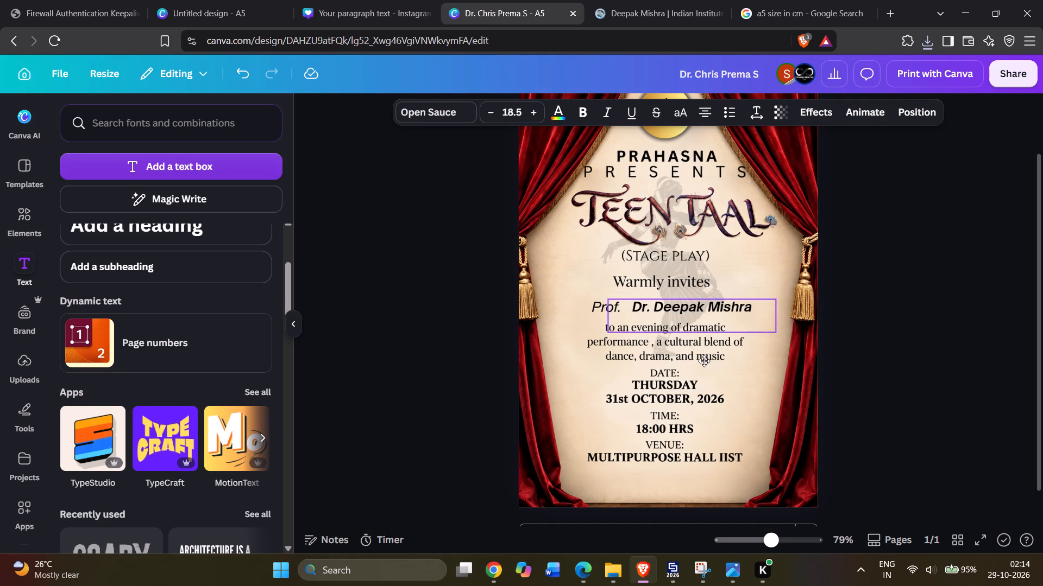
Rename the Canva design with the professor's copied titled name.
{"action": "triple_click", "coordinate": [720, 69]}
{"action": "left_click", "coordinate": [720, 69]}
{"action": "key", "text": "ctrl+v"}
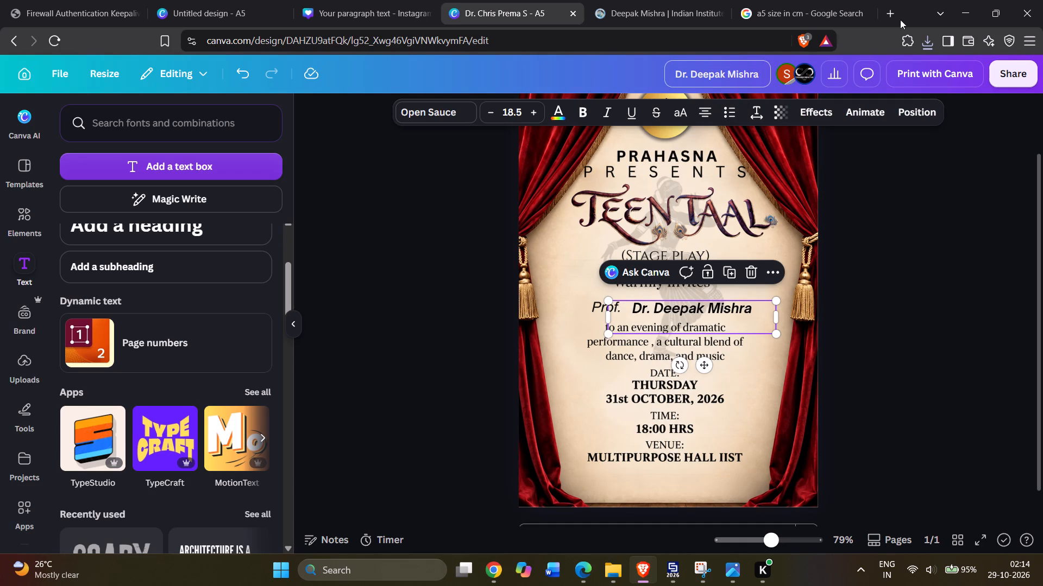
Download the professor's invitation as a standard PDF and save it in the Downloads folder.
{"action": "left_click", "coordinate": [1020, 86]}
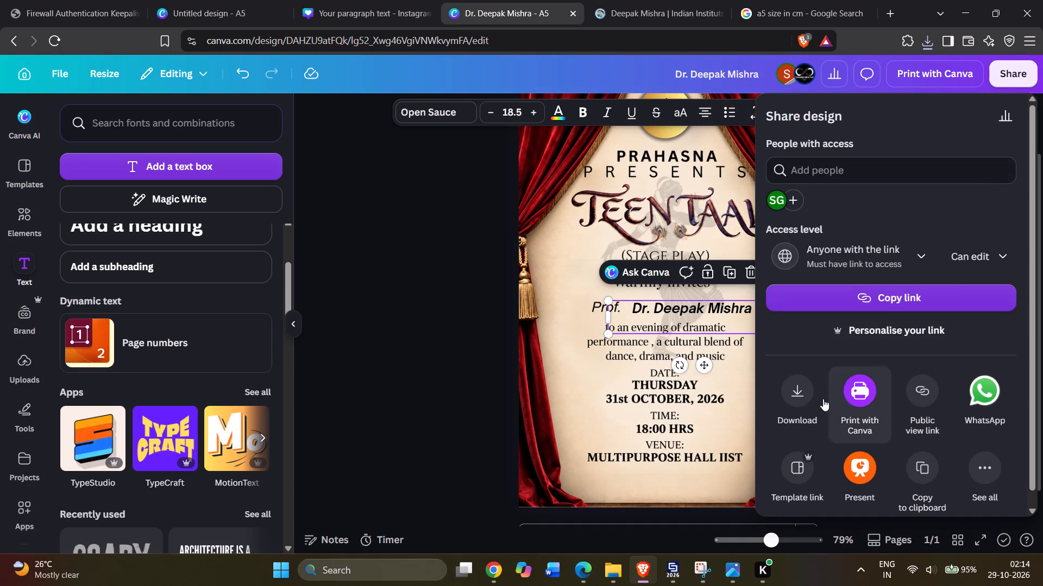
{"action": "left_click", "coordinate": [811, 409]}
{"action": "left_click", "coordinate": [834, 337]}
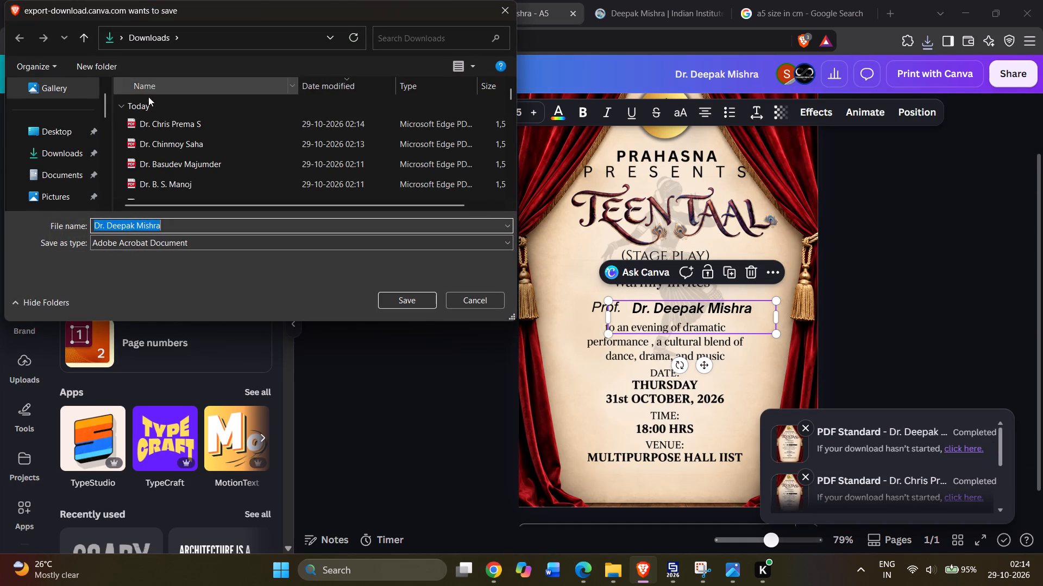
{"action": "left_click", "coordinate": [52, 152]}
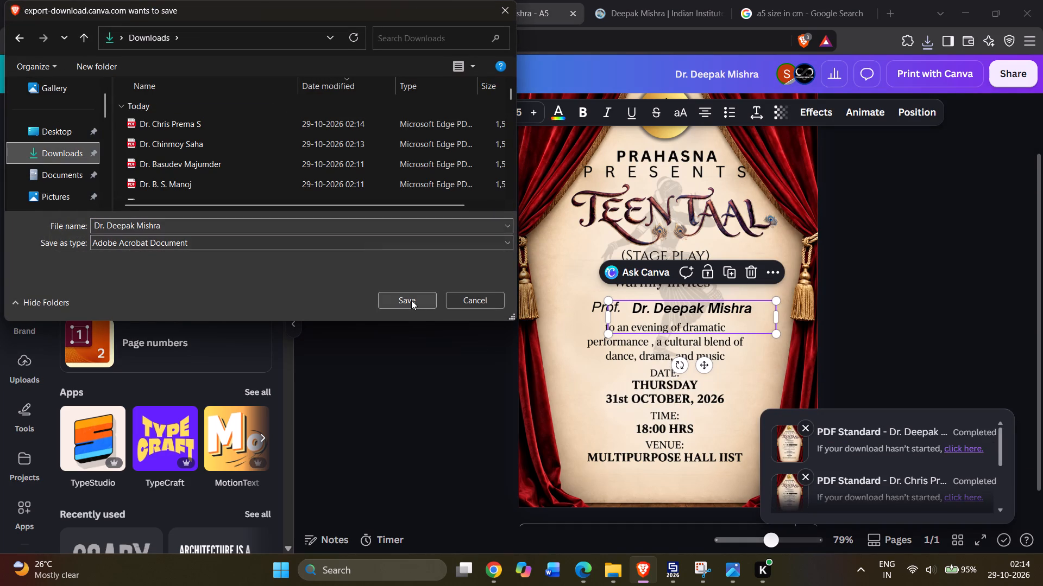
{"action": "left_click", "coordinate": [411, 300]}
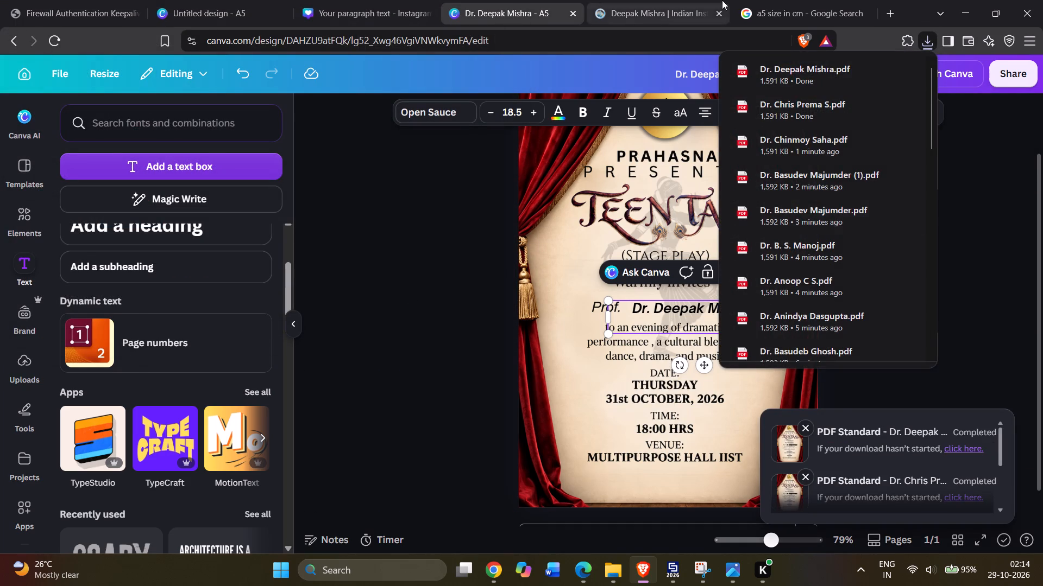
Return to the Avionics faculty list and locate the next faculty member to invite.
{"action": "left_click", "coordinate": [616, 0]}
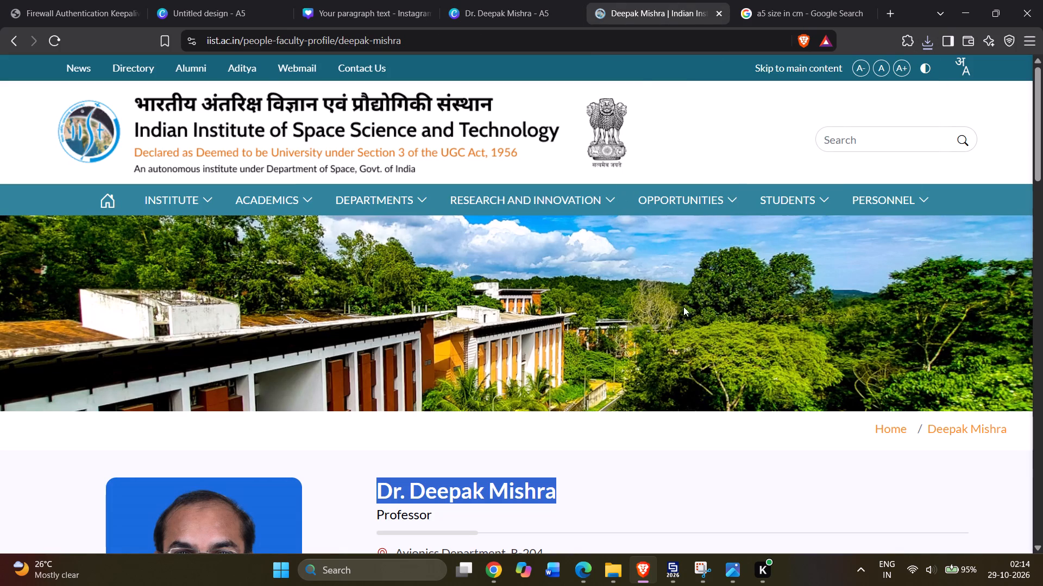
{"action": "left_click", "coordinate": [1, 43]}
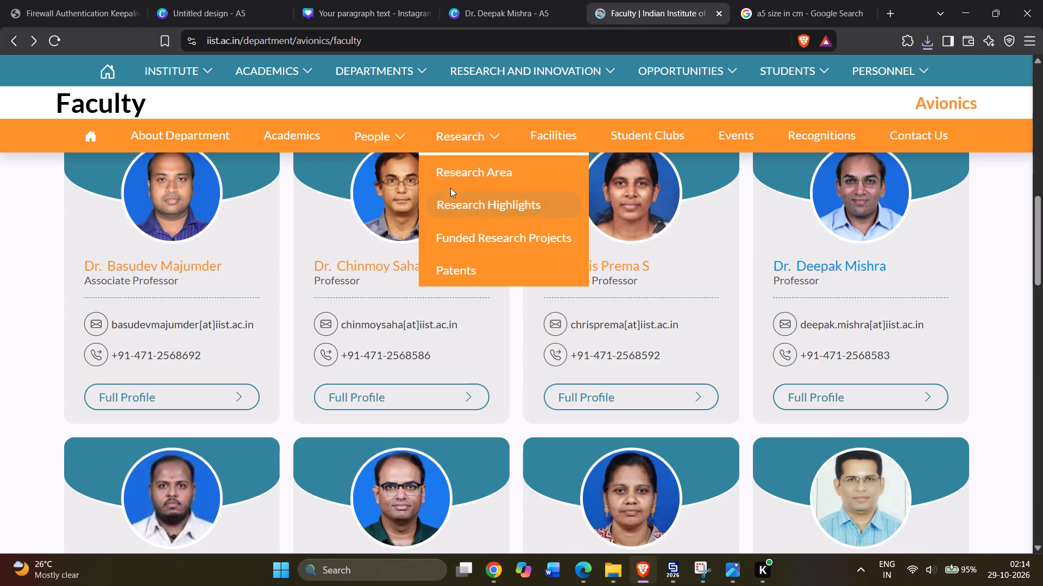
{"action": "scroll", "coordinate": [450, 188], "scroll_direction": "down", "scroll_amount": 9}
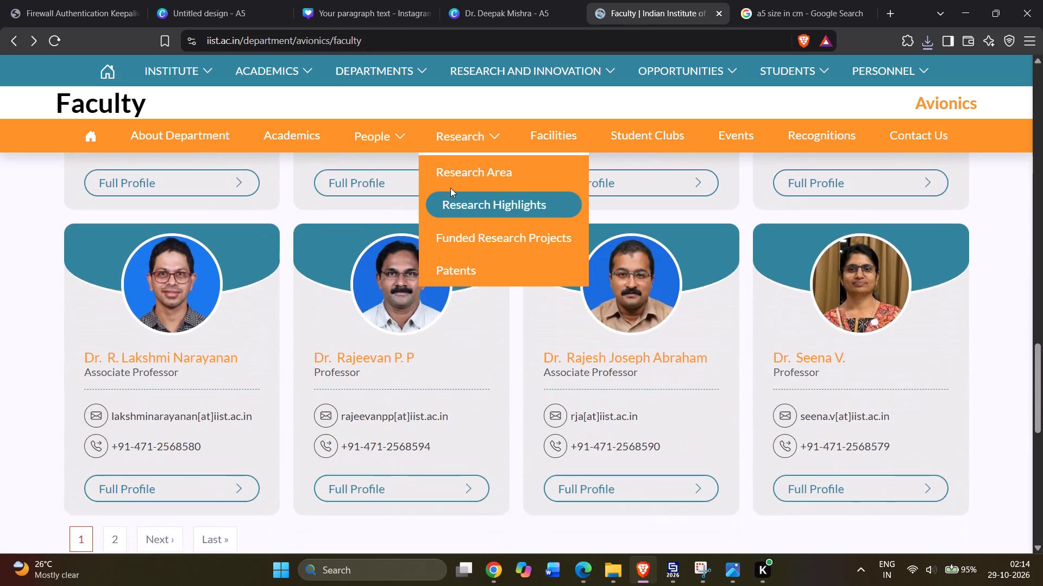
{"action": "scroll", "coordinate": [450, 188], "scroll_direction": "down", "scroll_amount": 2}
{"action": "scroll", "coordinate": [450, 188], "scroll_direction": "up", "scroll_amount": 2}
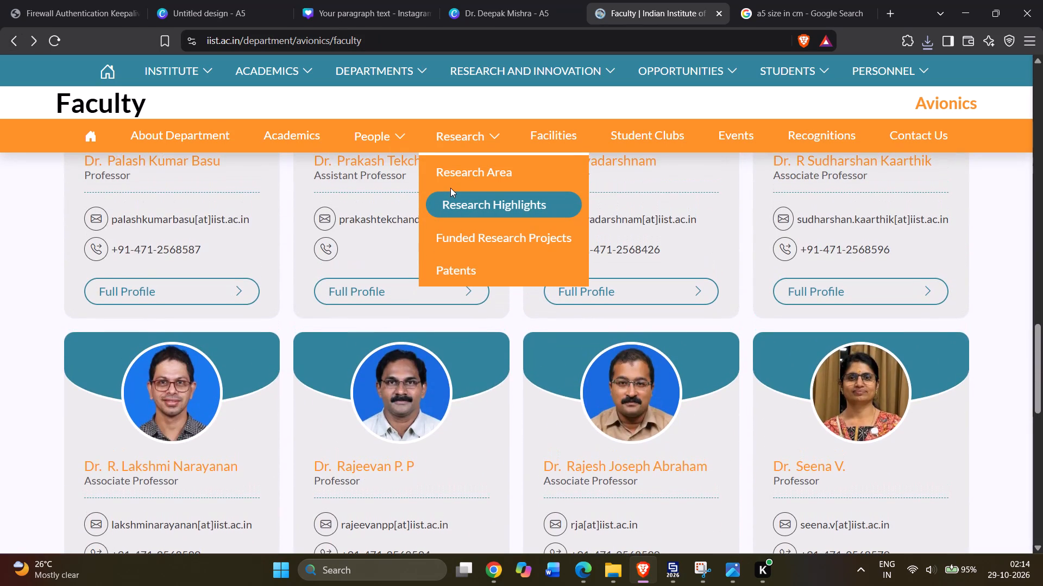
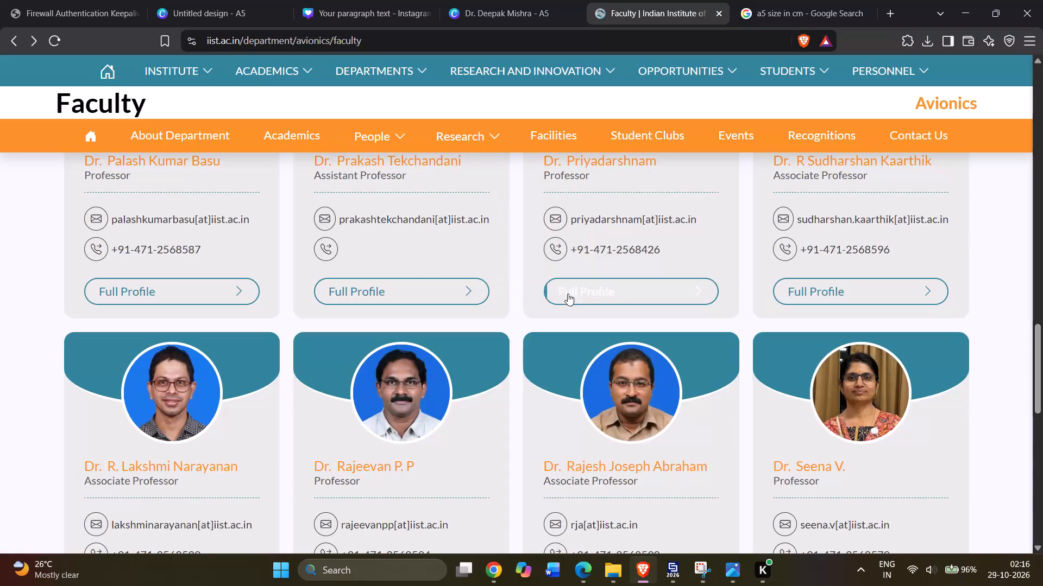
Switch to File Explorer and refresh the Downloads folder to check which faculty invitation PDFs are saved.
{"action": "left_click", "coordinate": [568, 0]}
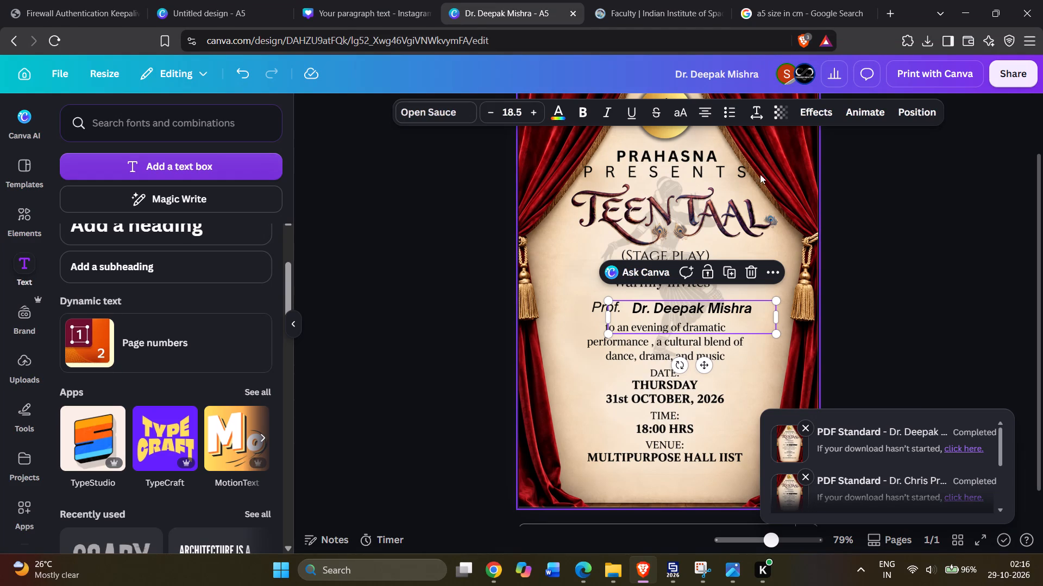
{"action": "left_click", "coordinate": [707, 0]}
{"action": "scroll", "coordinate": [624, 183], "scroll_direction": "up", "scroll_amount": 2}
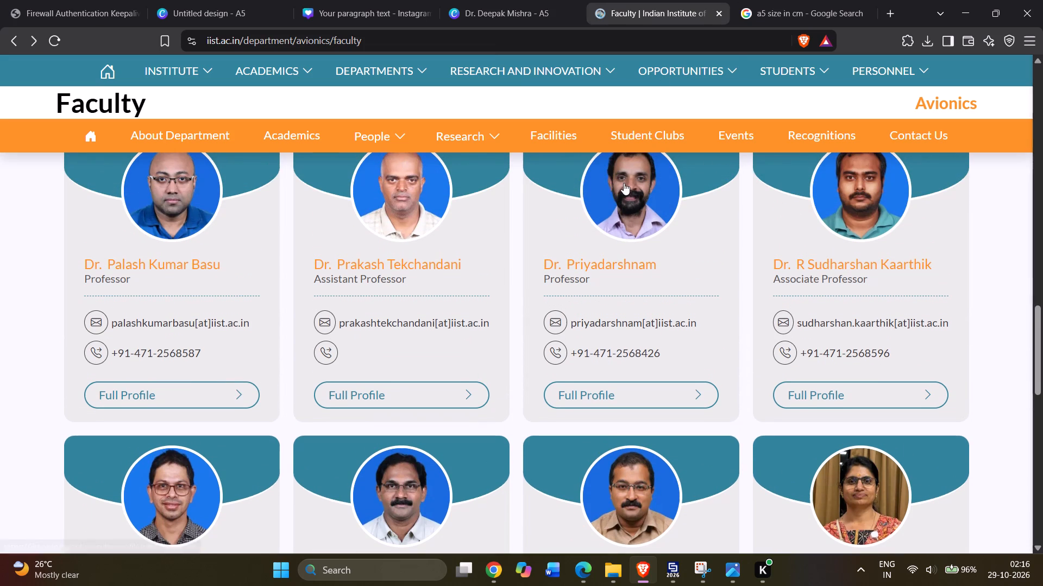
{"action": "left_click", "coordinate": [610, 569]}
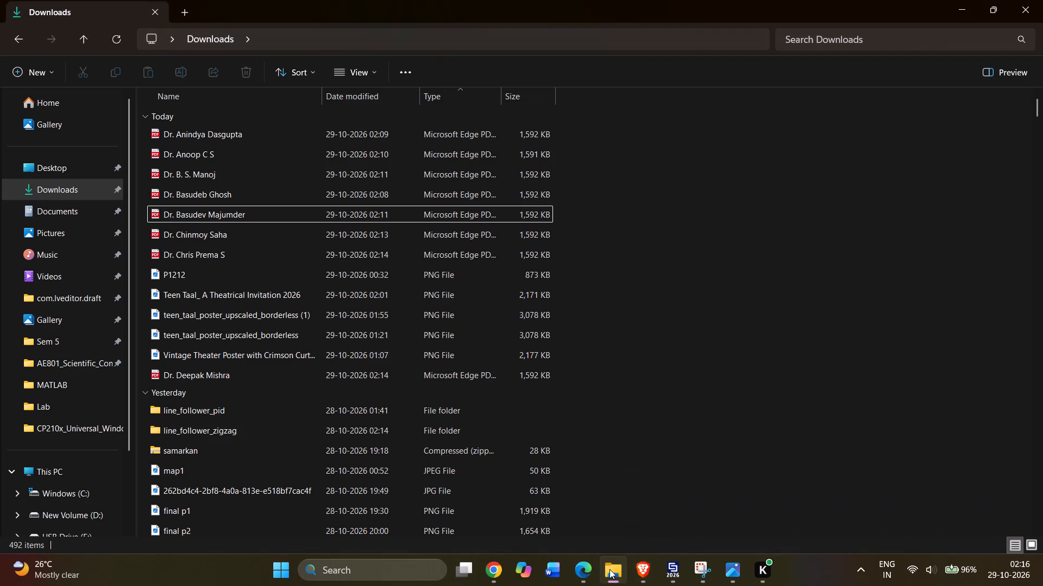
{"action": "left_click", "coordinate": [117, 35]}
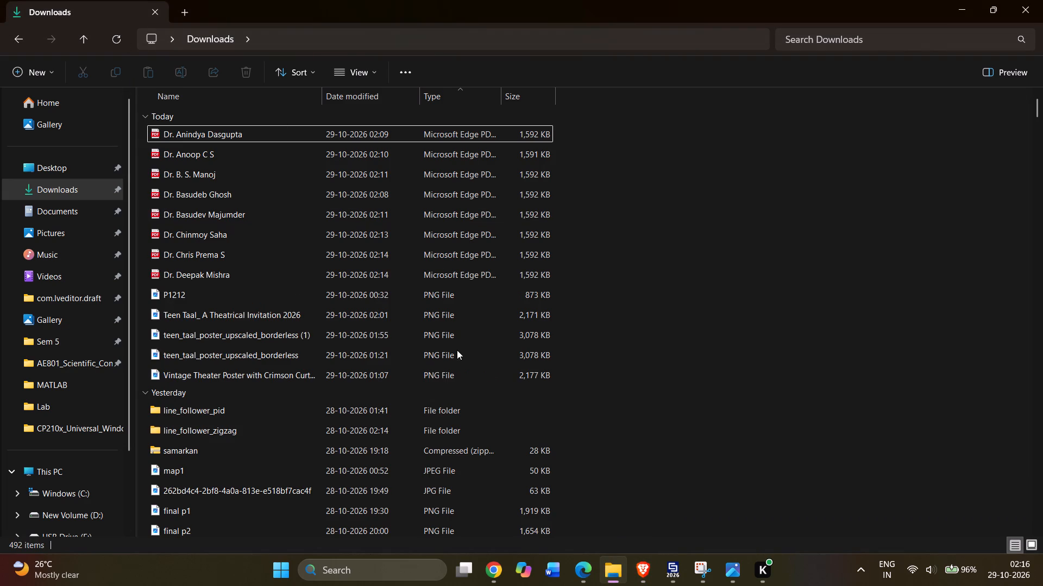
In Brave, open the Avionics profile of the faculty member listed right after the current invitee and copy their titled name.
{"action": "left_click", "coordinate": [619, 578]}
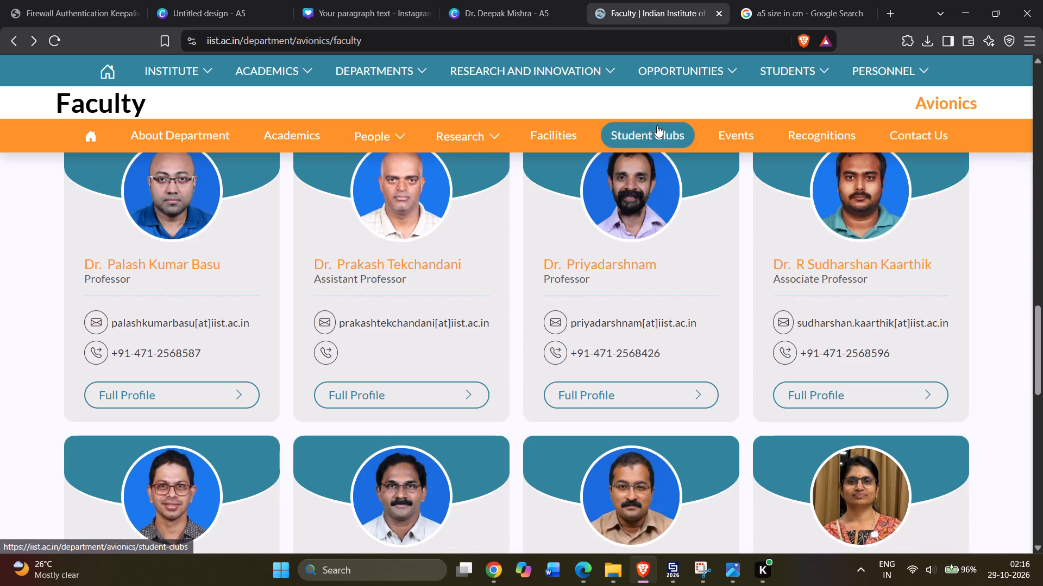
{"action": "scroll", "coordinate": [578, 347], "scroll_direction": "up", "scroll_amount": 8}
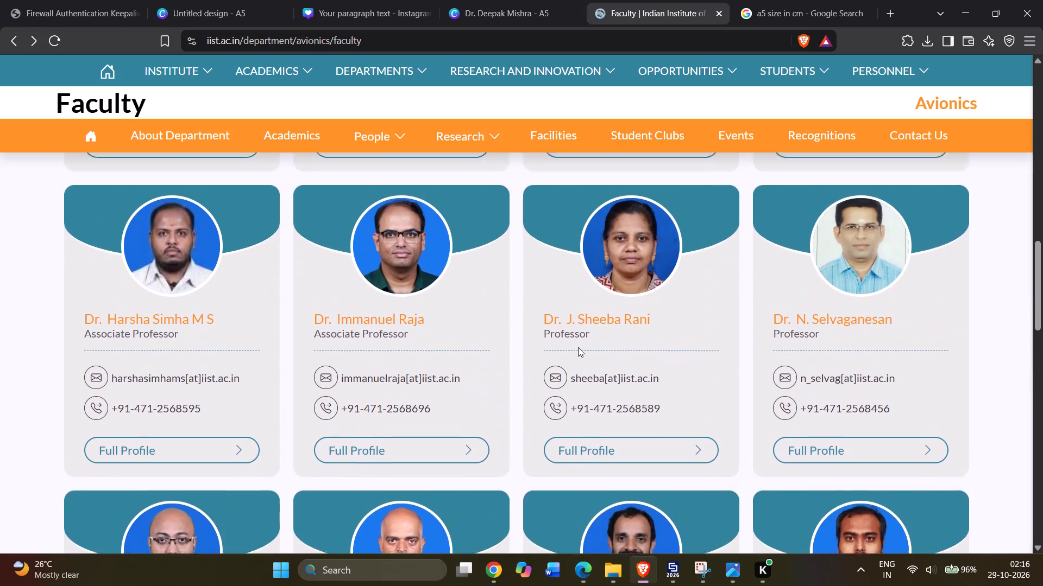
{"action": "scroll", "coordinate": [578, 347], "scroll_direction": "up", "scroll_amount": 2}
{"action": "scroll", "coordinate": [578, 347], "scroll_direction": "down", "scroll_amount": 4}
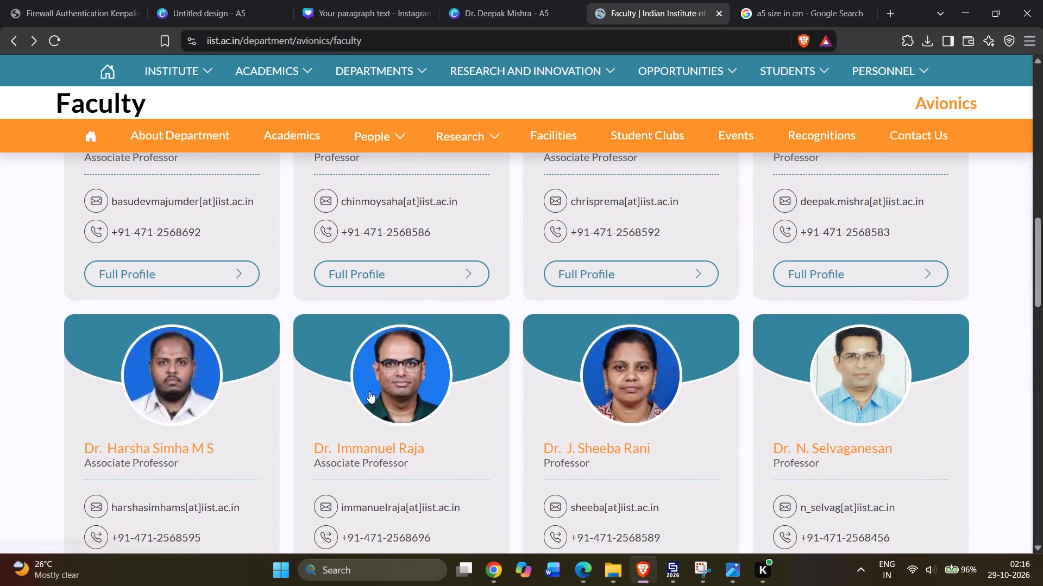
{"action": "scroll", "coordinate": [369, 391], "scroll_direction": "down", "scroll_amount": 3}
{"action": "left_click", "coordinate": [161, 187]}
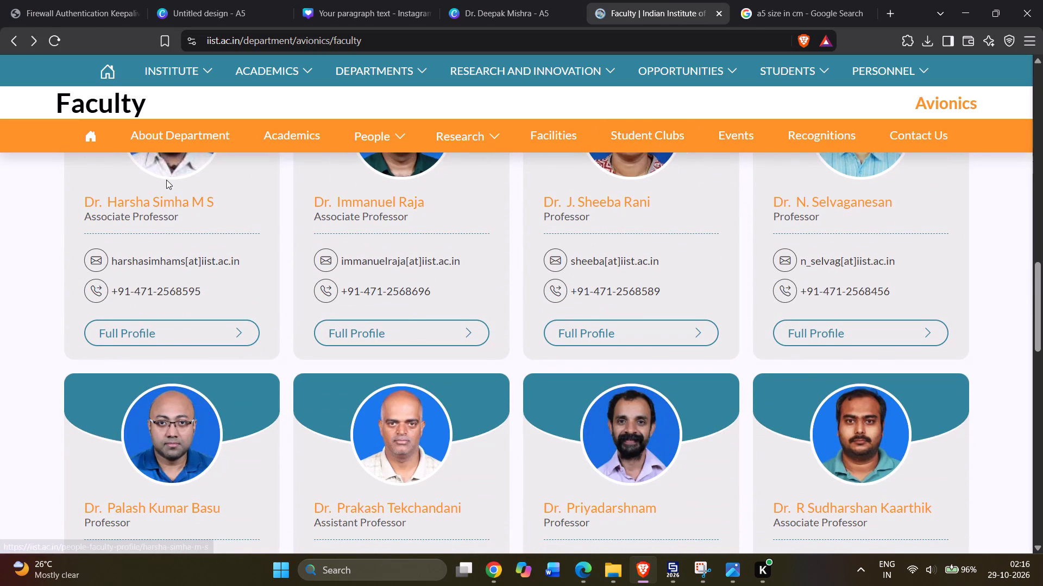
{"action": "left_click", "coordinate": [166, 179]}
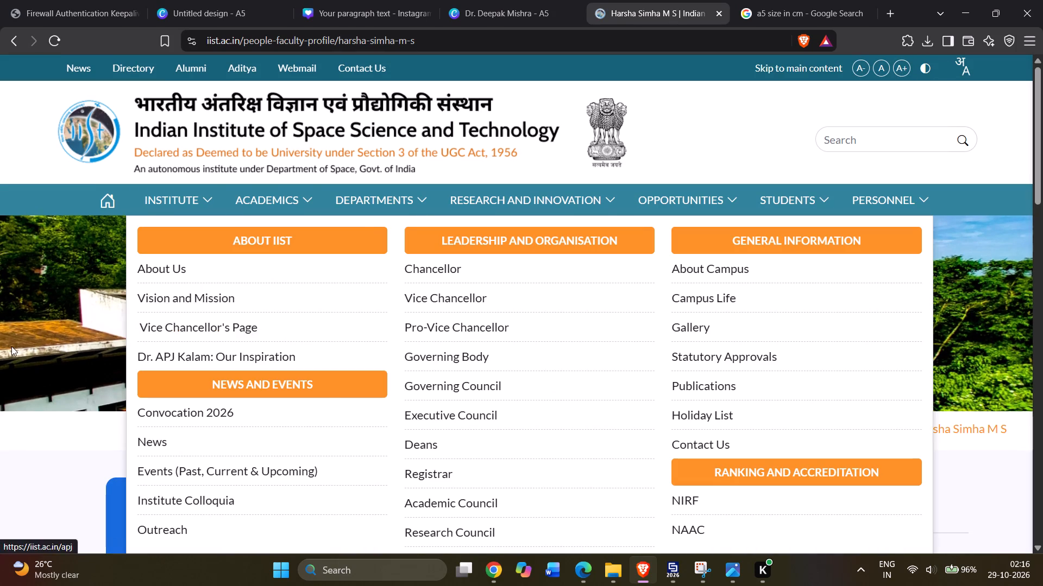
{"action": "scroll", "coordinate": [320, 467], "scroll_direction": "down", "scroll_amount": 1}
{"action": "left_click_drag", "start_coordinate": [378, 421], "coordinate": [586, 425]}
{"action": "key", "text": "ctrl+c"}
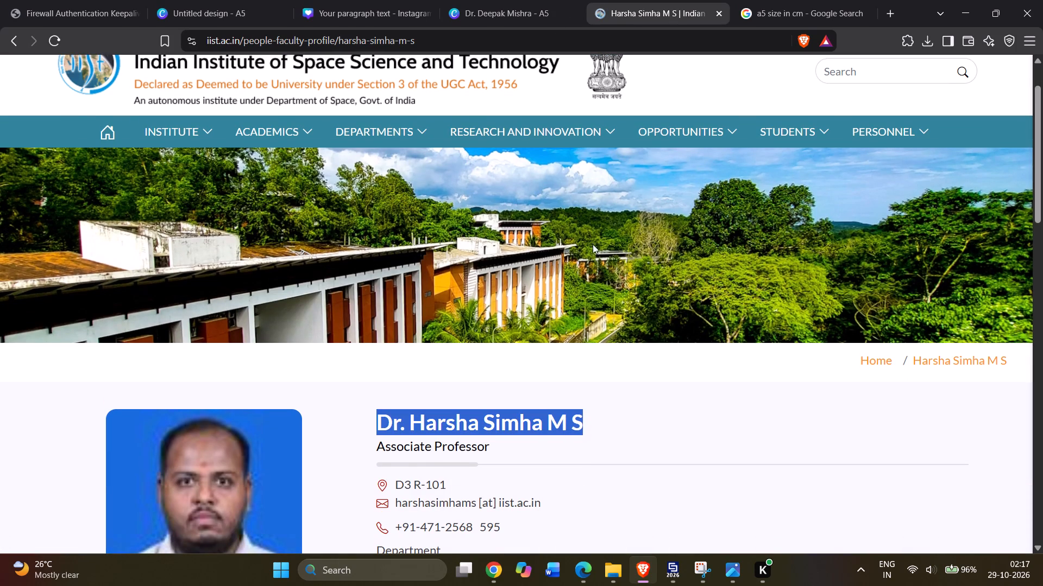
Replace the invitee name on the Canva invitation with the copied name and shift it slightly away from "Prof.".
{"action": "left_click", "coordinate": [541, 0]}
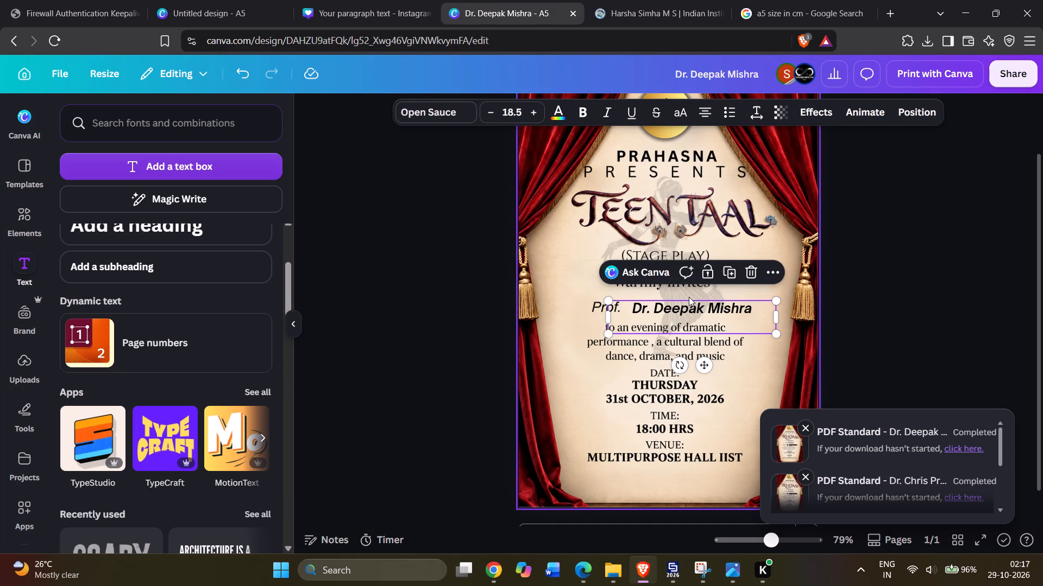
{"action": "triple_click", "coordinate": [690, 309]}
{"action": "key", "text": "ctrl+v"}
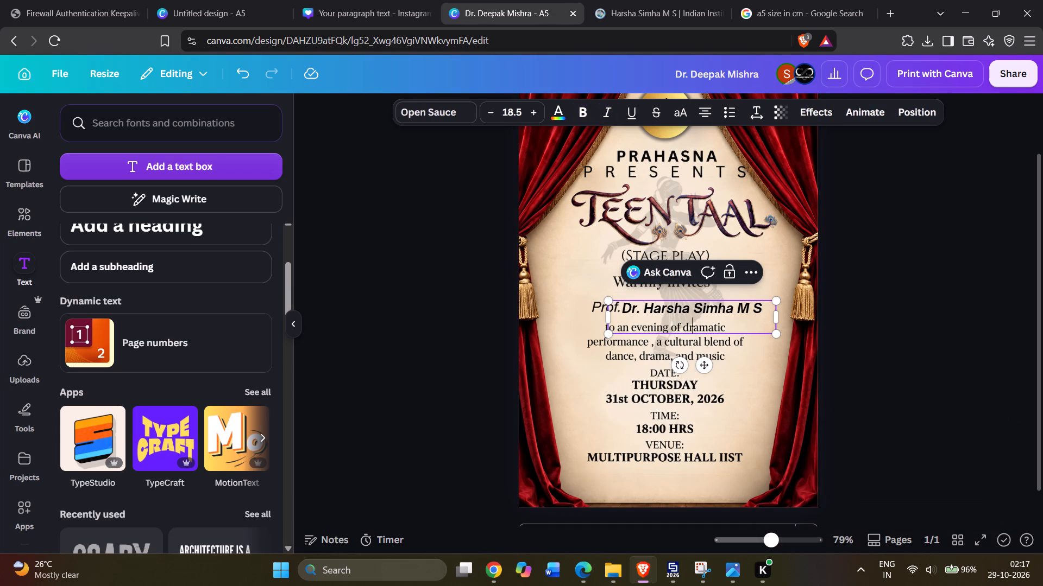
{"action": "left_click_drag", "start_coordinate": [709, 368], "coordinate": [714, 368]}
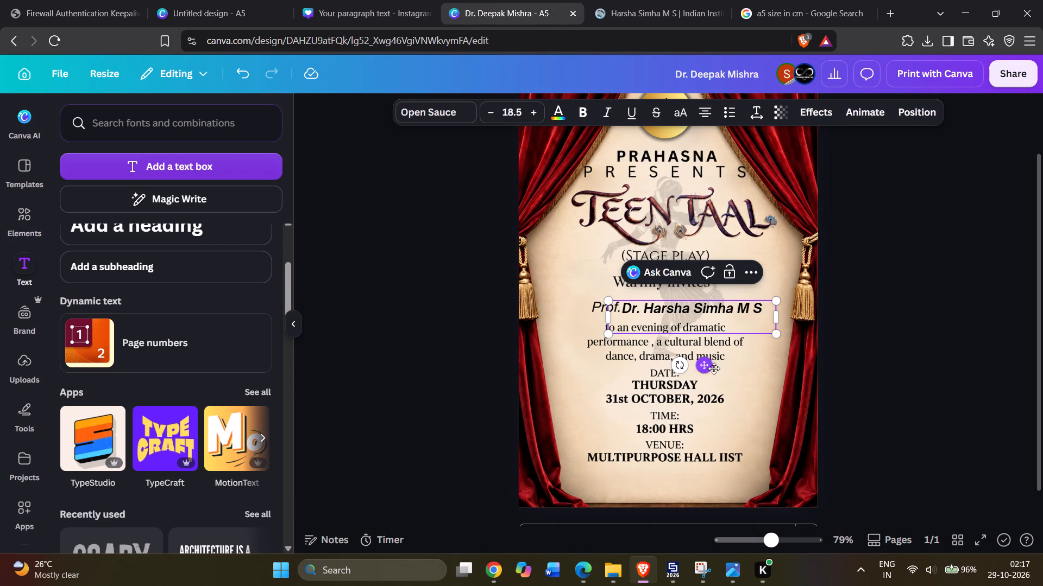
{"action": "left_click_drag", "start_coordinate": [714, 368], "coordinate": [715, 368]}
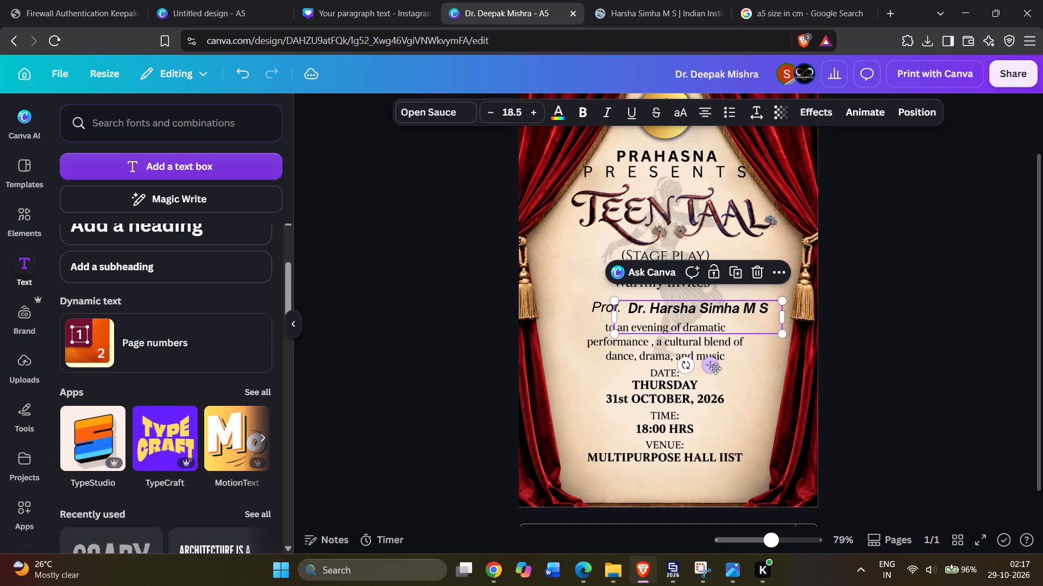
Rename the Canva design with the same copied faculty name.
{"action": "triple_click", "coordinate": [688, 78]}
{"action": "left_click", "coordinate": [688, 78]}
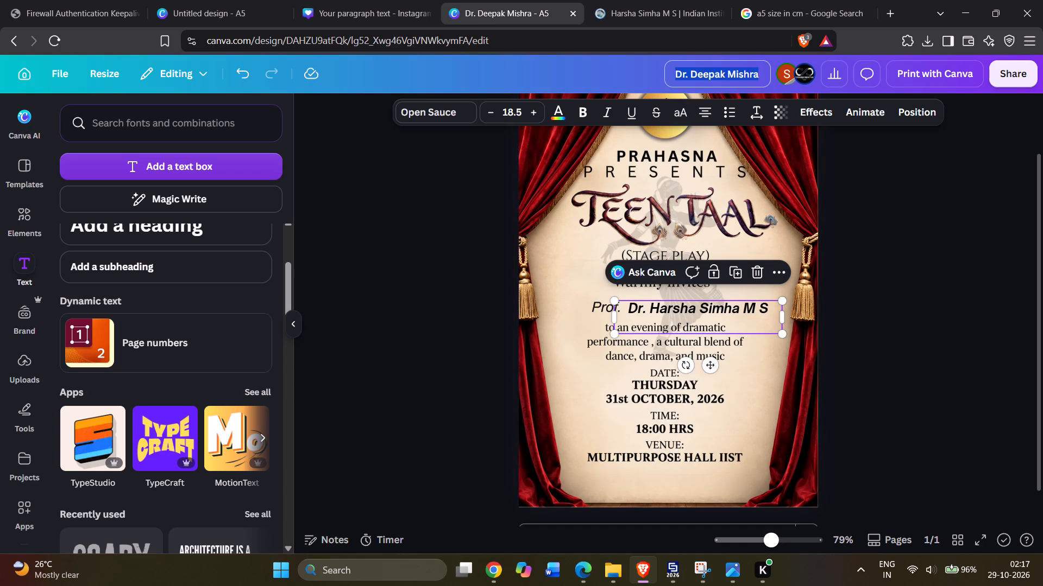
{"action": "key", "text": "ctrl+v"}
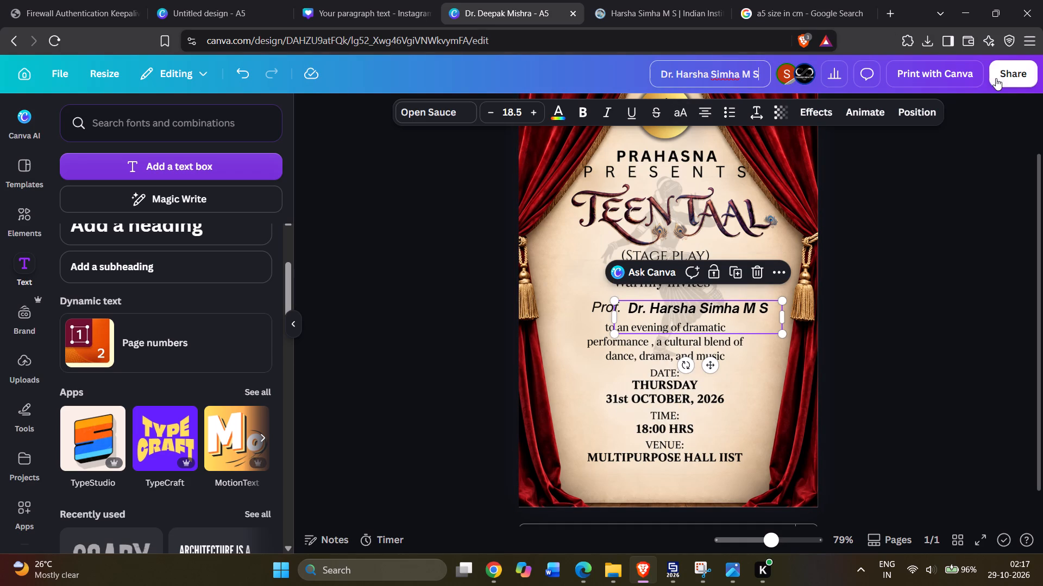
Download the renamed invitation as a PDF with the Digital preset and save it in the Downloads folder.
{"action": "left_click", "coordinate": [996, 78]}
{"action": "left_click", "coordinate": [812, 387]}
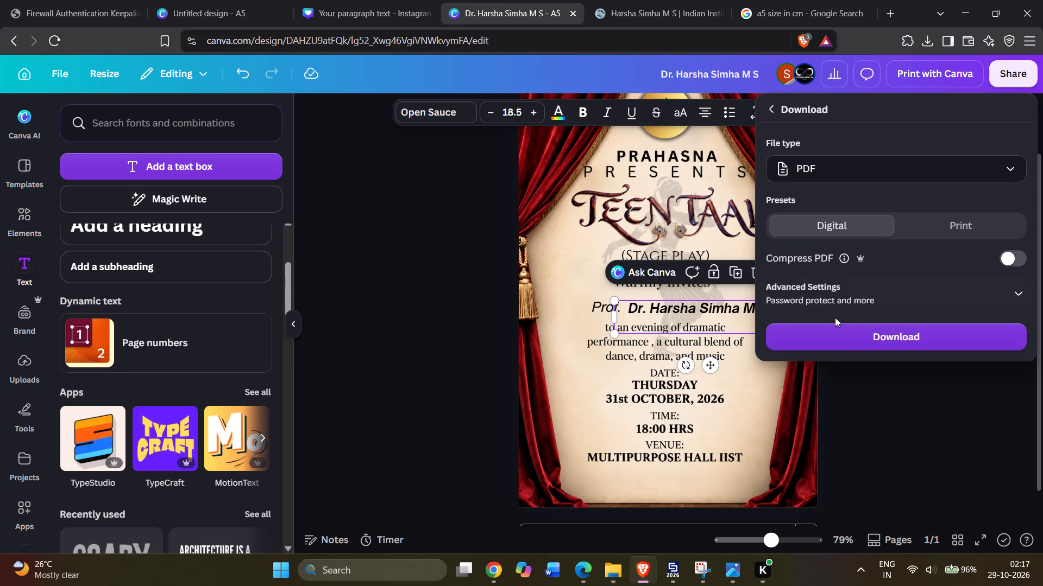
{"action": "left_click", "coordinate": [842, 350]}
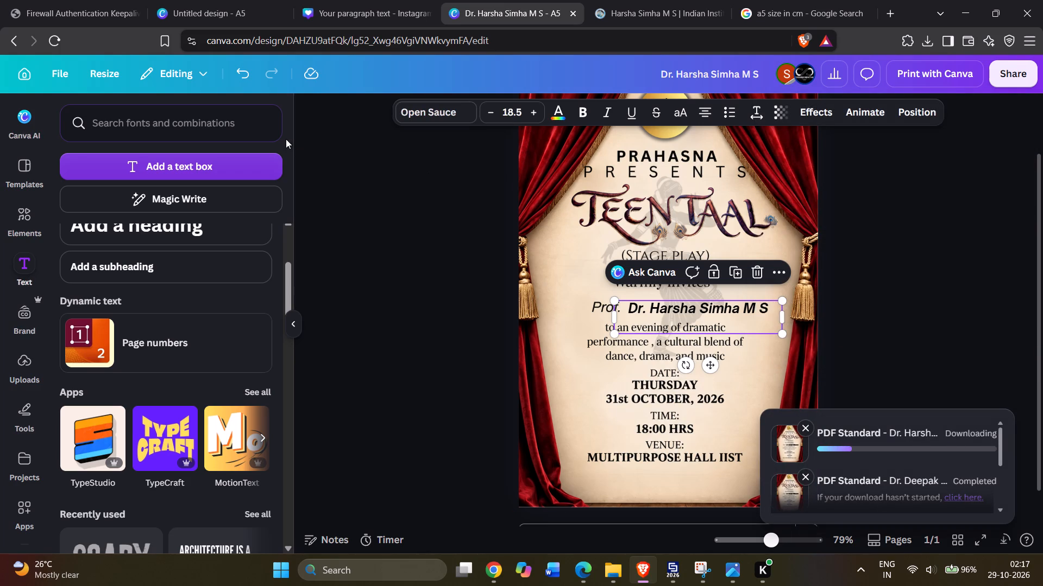
{"action": "left_click", "coordinate": [47, 157]}
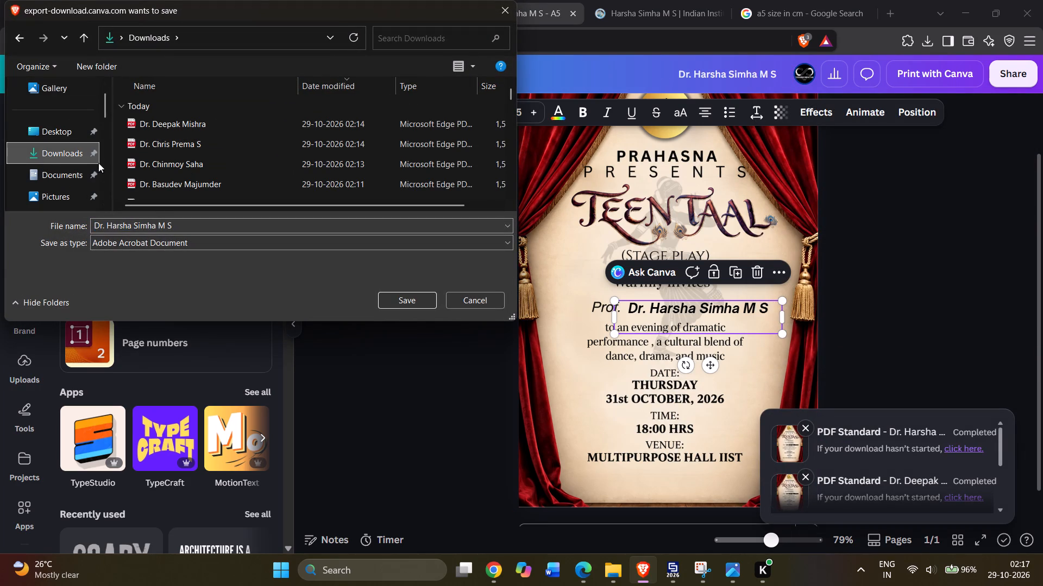
{"action": "left_click", "coordinate": [411, 300]}
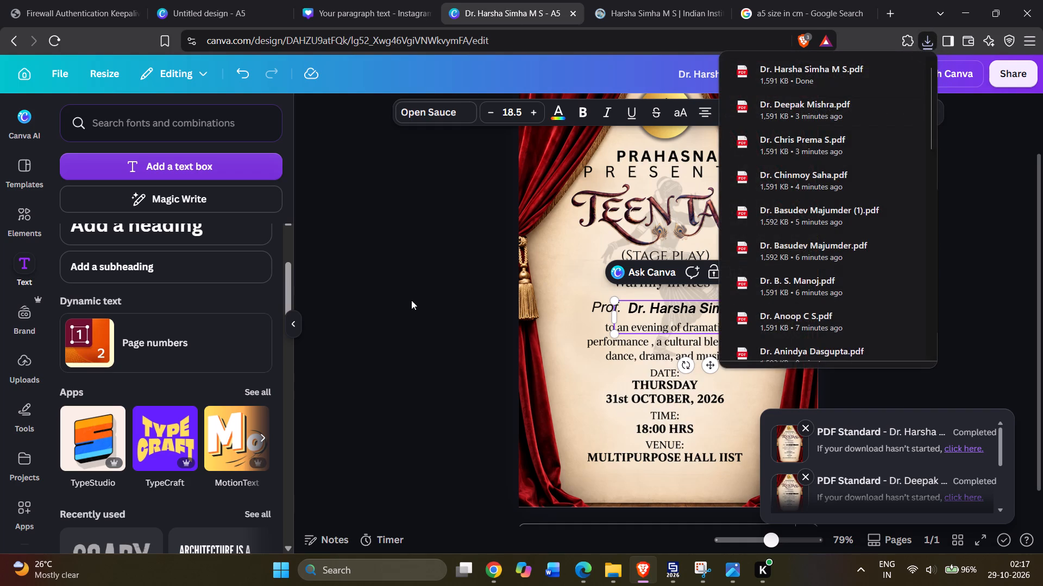
{"action": "left_click", "coordinate": [315, 239]}
Return to the Avionics faculty list, open the profile following the one just used, and copy that member's titled name.
{"action": "left_click", "coordinate": [586, 0]}
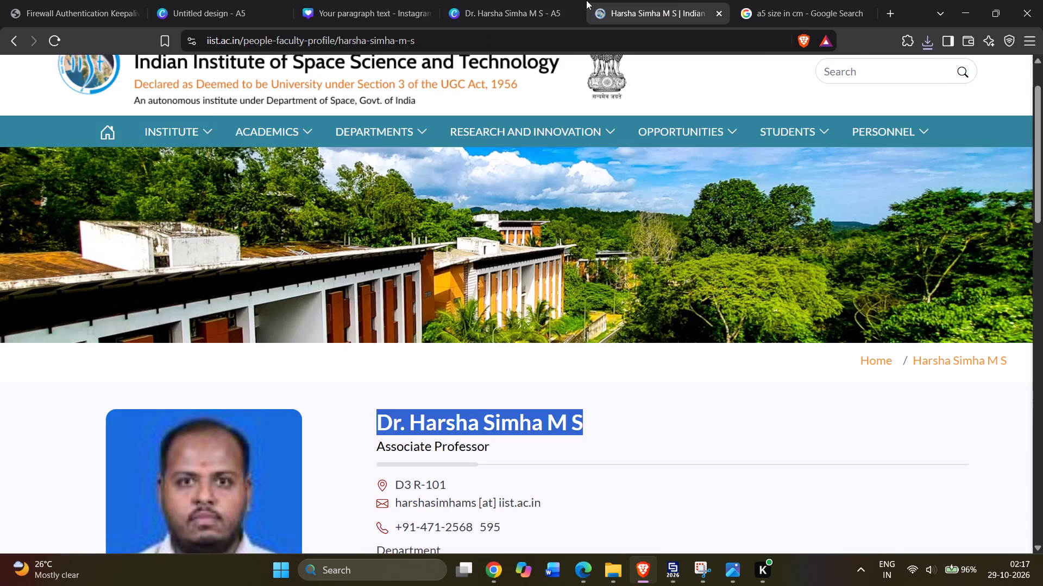
{"action": "left_click", "coordinate": [9, 41]}
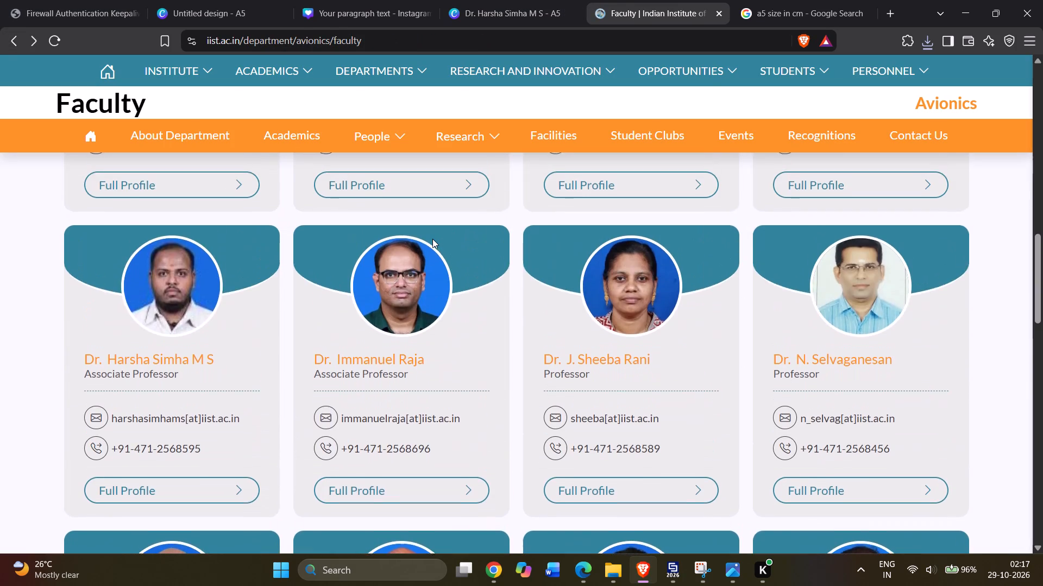
{"action": "scroll", "coordinate": [432, 239], "scroll_direction": "up", "scroll_amount": 1}
{"action": "left_click", "coordinate": [403, 314]}
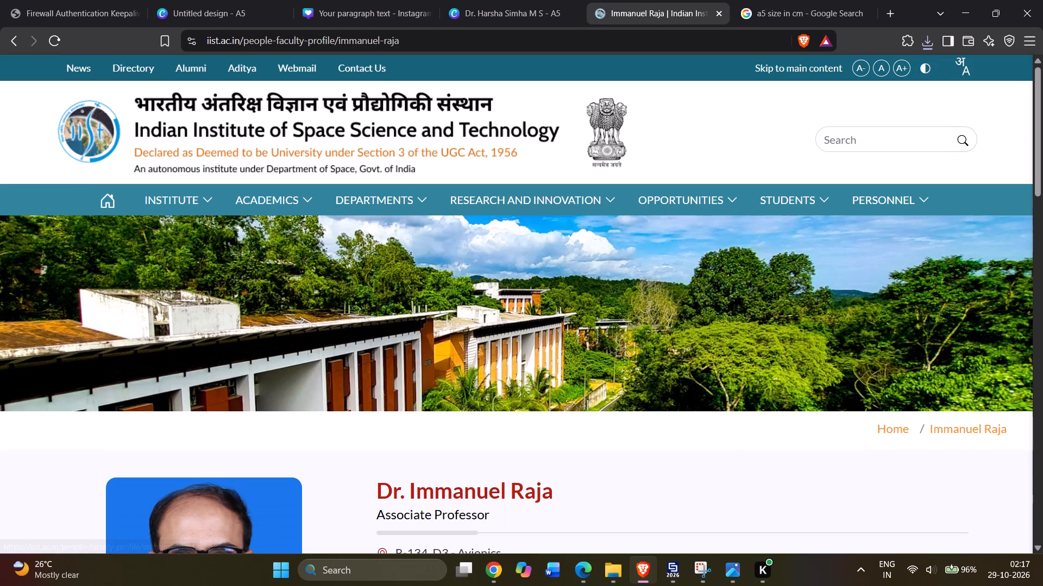
{"action": "left_click_drag", "start_coordinate": [379, 487], "coordinate": [574, 500]}
{"action": "key", "text": "ctrl+c"}
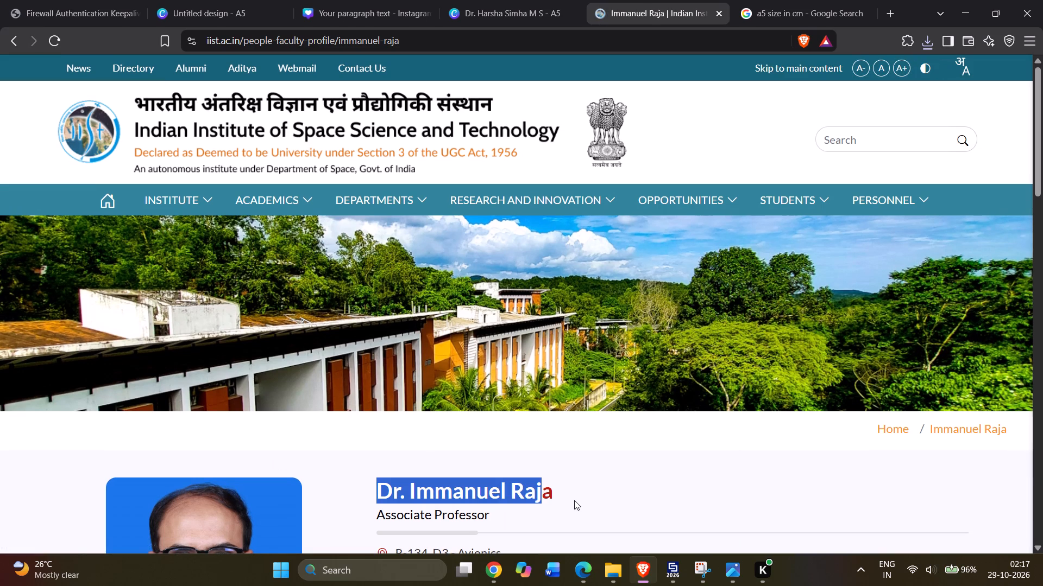
Replace the invitee name on the Canva invitation with the newly copied name and shift it slightly closer to "Prof.".
{"action": "left_click", "coordinate": [313, 0]}
{"action": "left_click", "coordinate": [549, 0]}
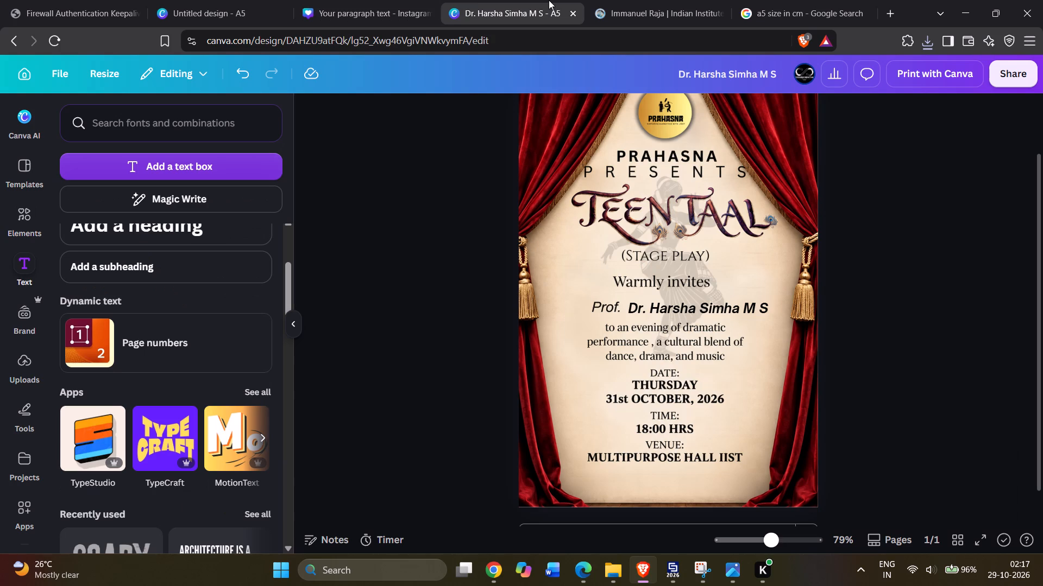
{"action": "triple_click", "coordinate": [732, 309]}
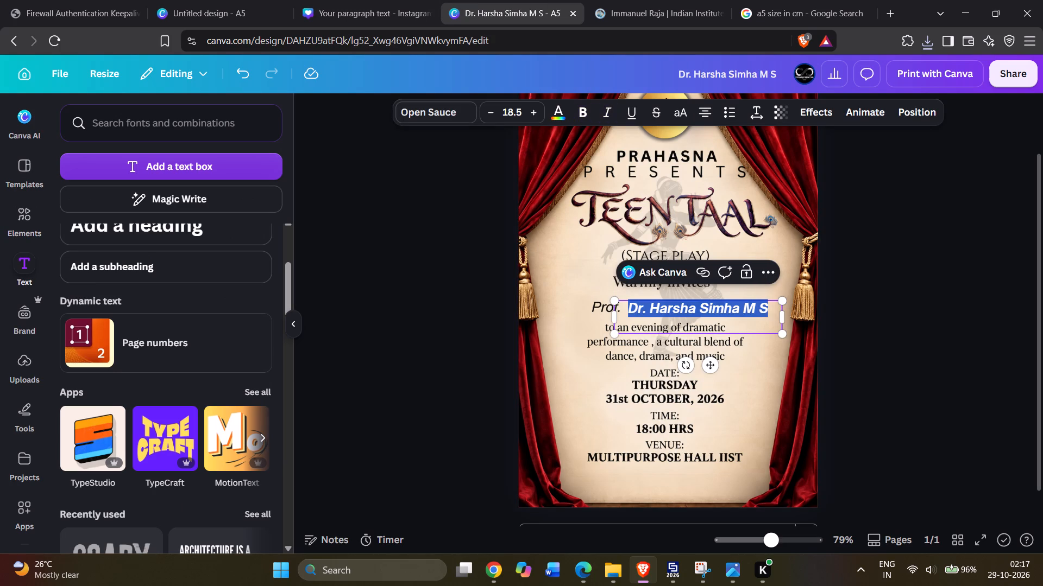
{"action": "key", "text": "ctrl+v"}
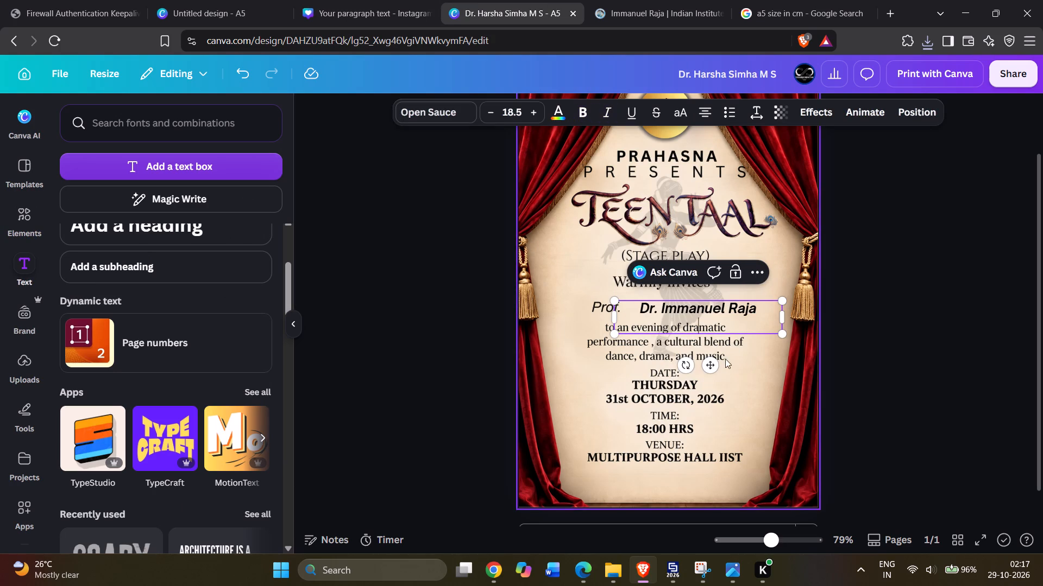
{"action": "left_click_drag", "start_coordinate": [709, 361], "coordinate": [704, 361]}
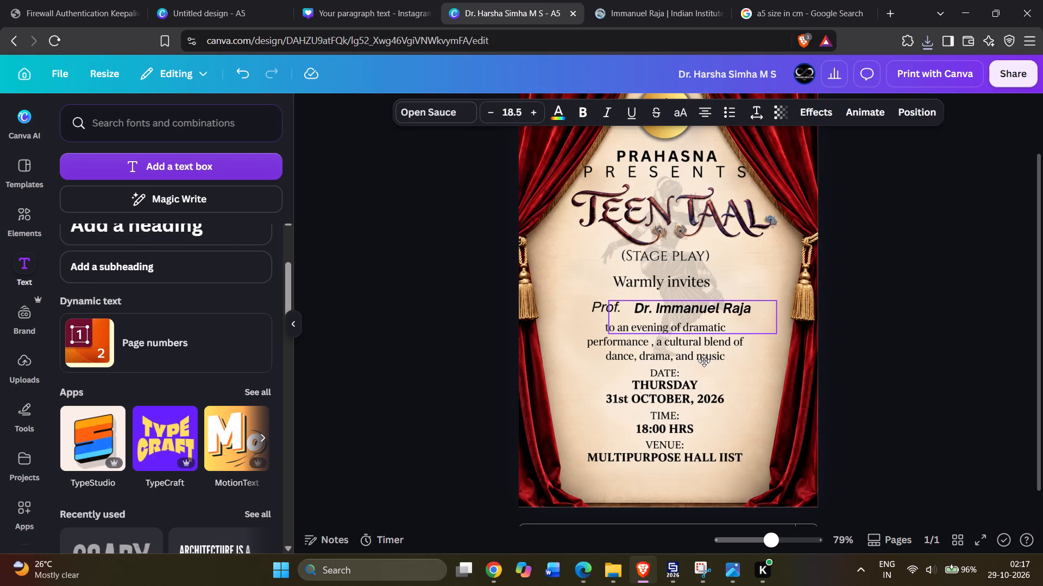
{"action": "left_click_drag", "start_coordinate": [704, 361], "coordinate": [703, 360]}
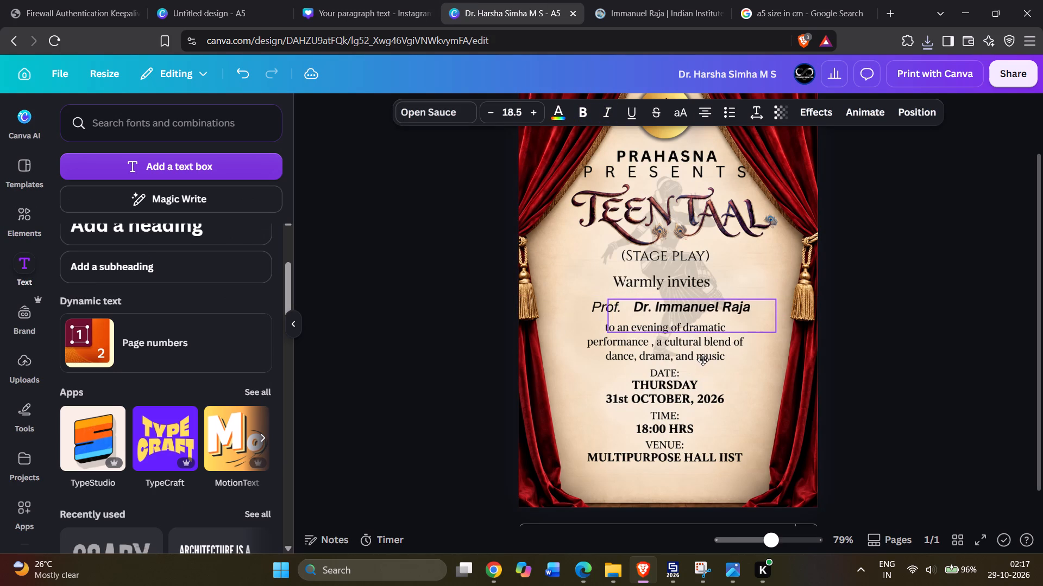
{"action": "left_click_drag", "start_coordinate": [703, 360], "coordinate": [704, 360]}
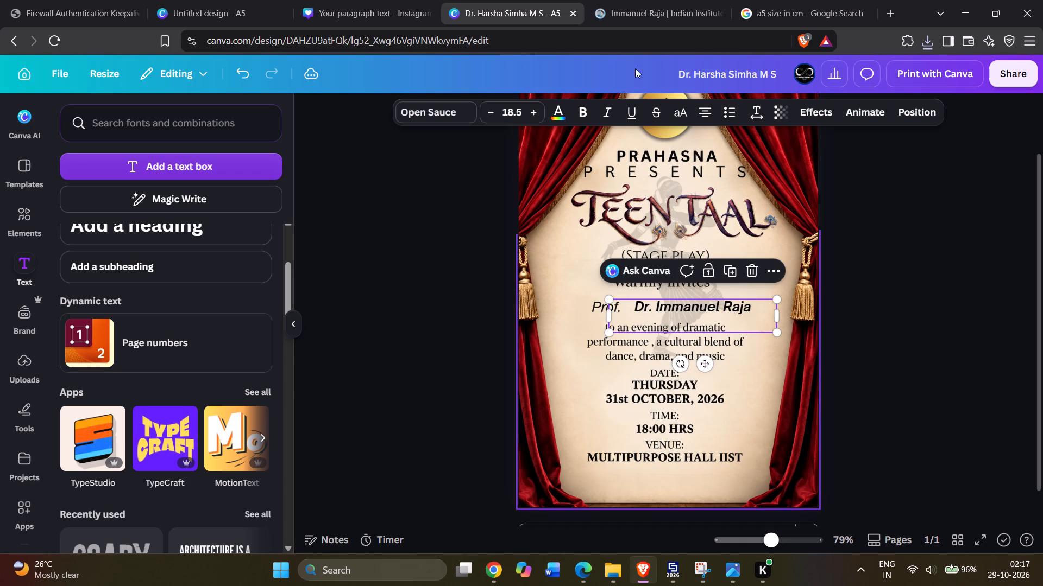
Rename the Canva design to match the new invitee name on the invitation.
{"action": "triple_click", "coordinate": [737, 78]}
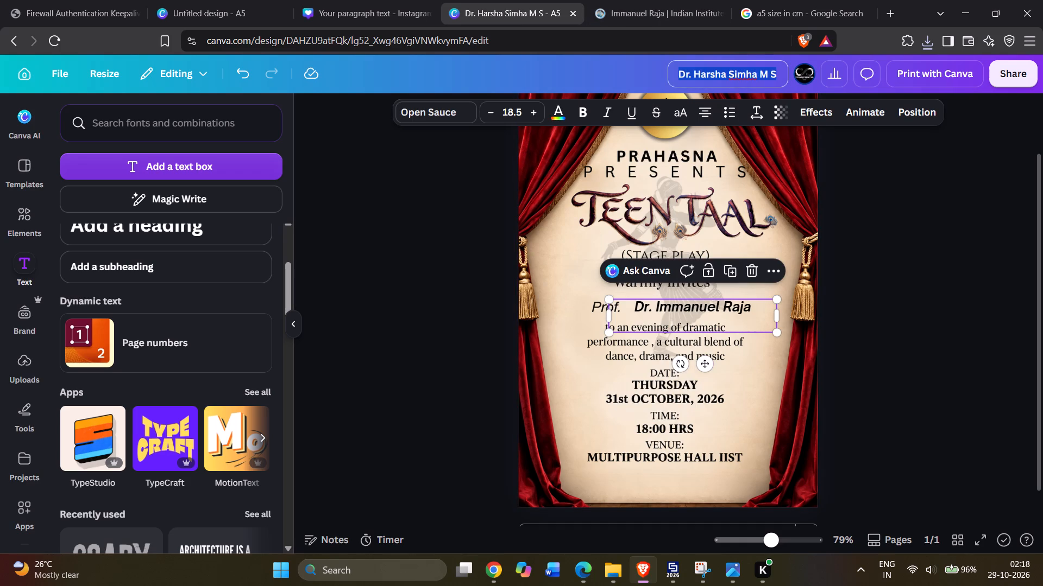
{"action": "left_click", "coordinate": [737, 78]}
{"action": "key", "text": "ctrl+v"}
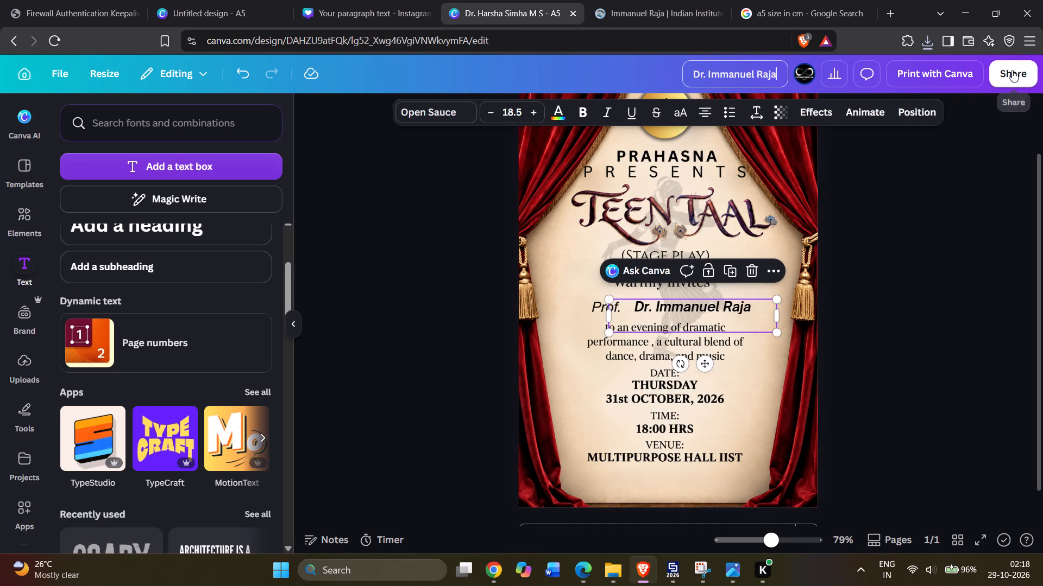
Download the renamed invitation as a PDF with the Digital preset and save it in the Downloads folder.
{"action": "left_click", "coordinate": [1012, 70]}
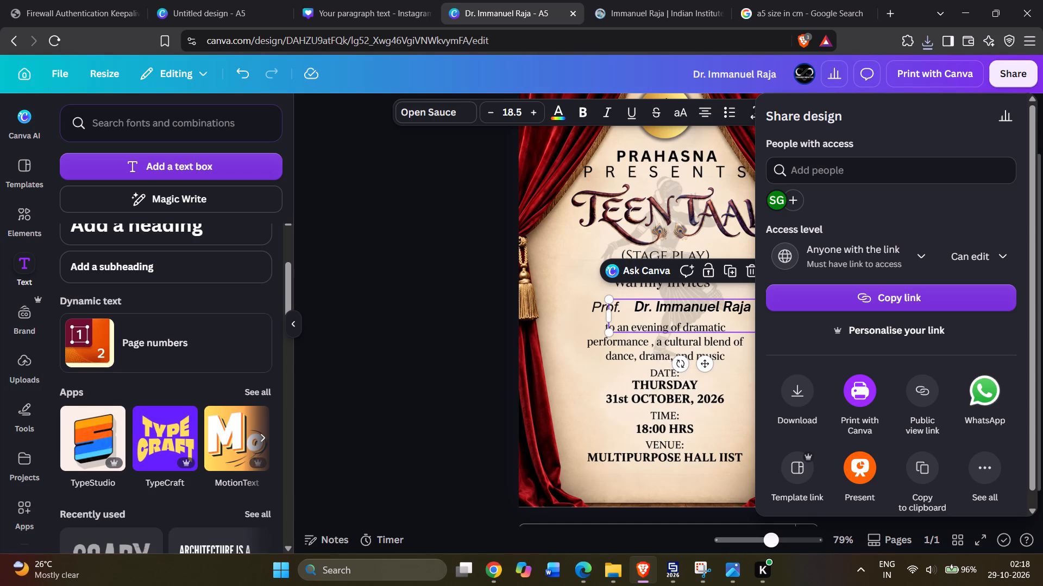
{"action": "left_click", "coordinate": [783, 396]}
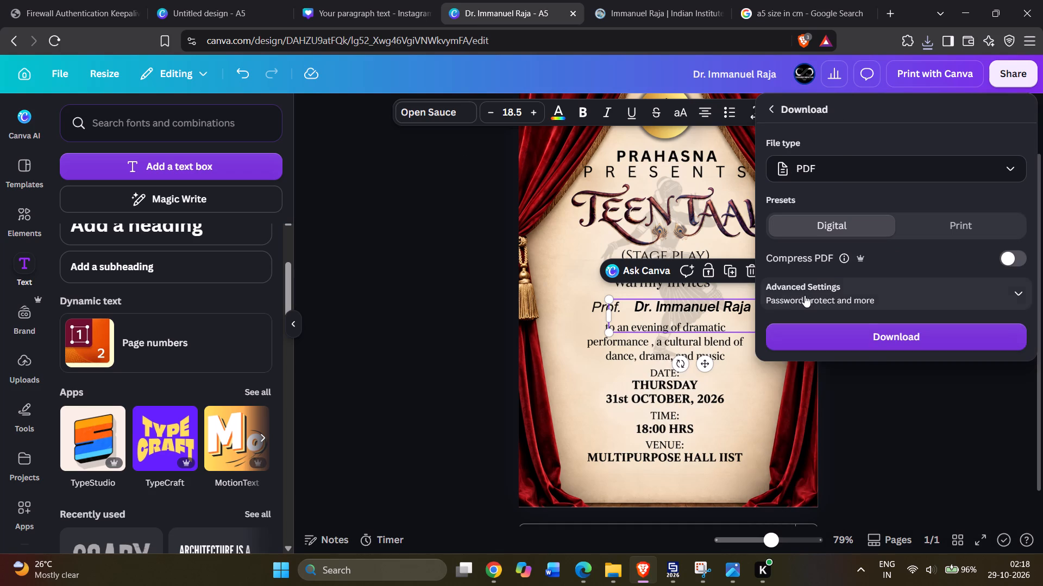
{"action": "left_click", "coordinate": [872, 340]}
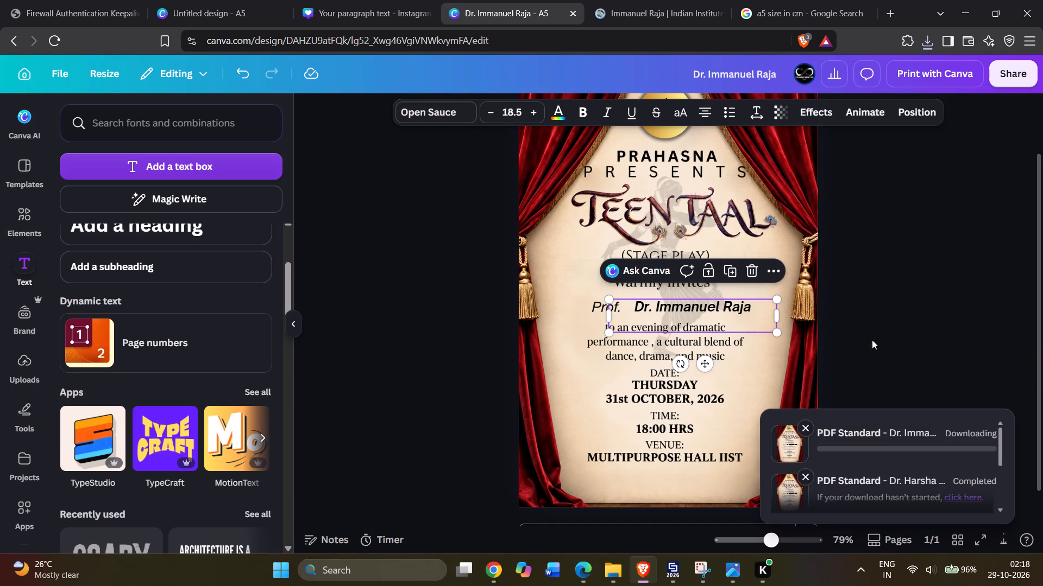
{"action": "left_click", "coordinate": [222, 161]}
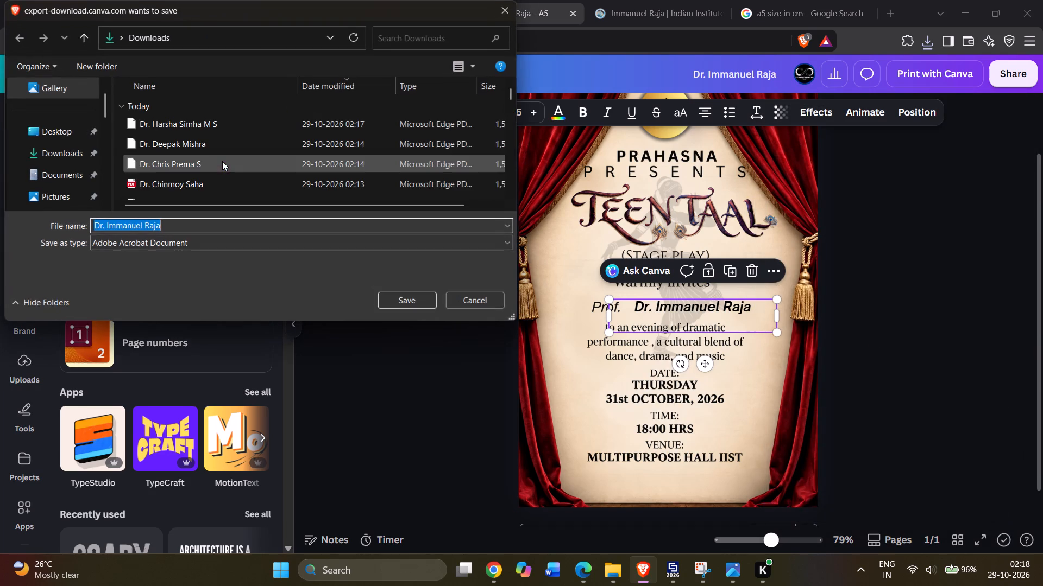
{"action": "left_click", "coordinate": [68, 147]}
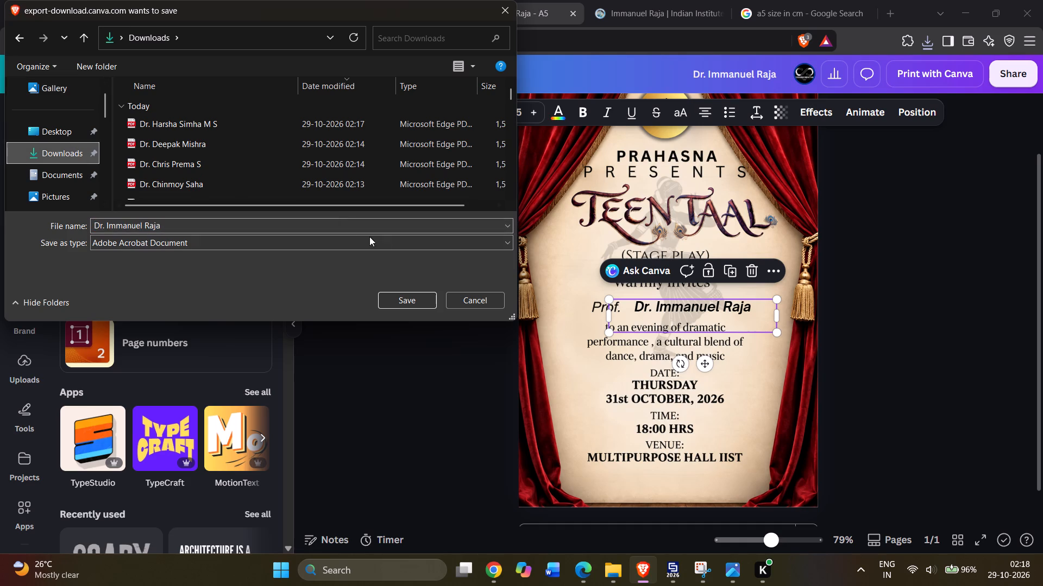
{"action": "left_click", "coordinate": [411, 304]}
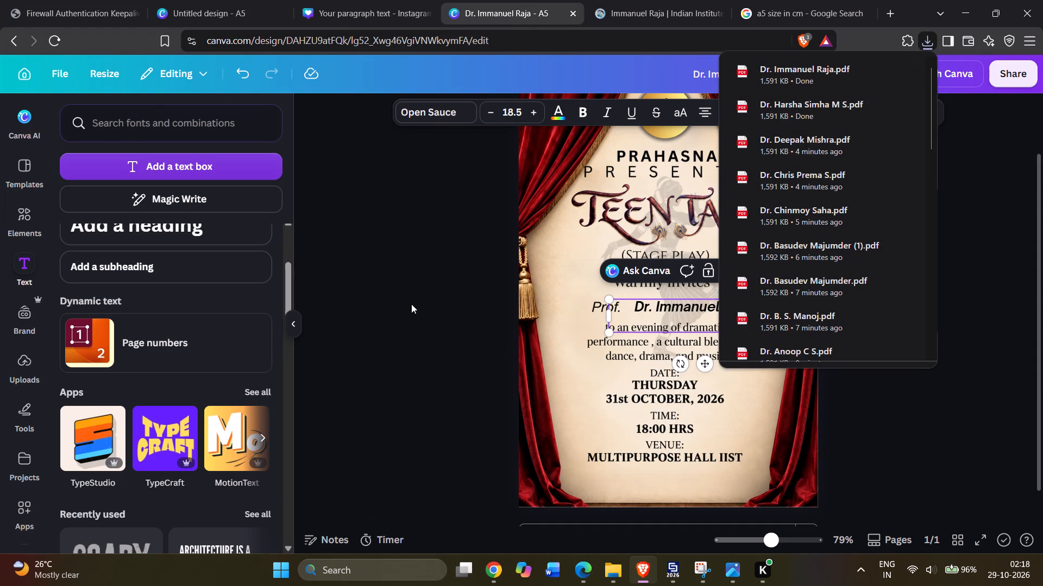
{"action": "left_click", "coordinate": [898, 434]}
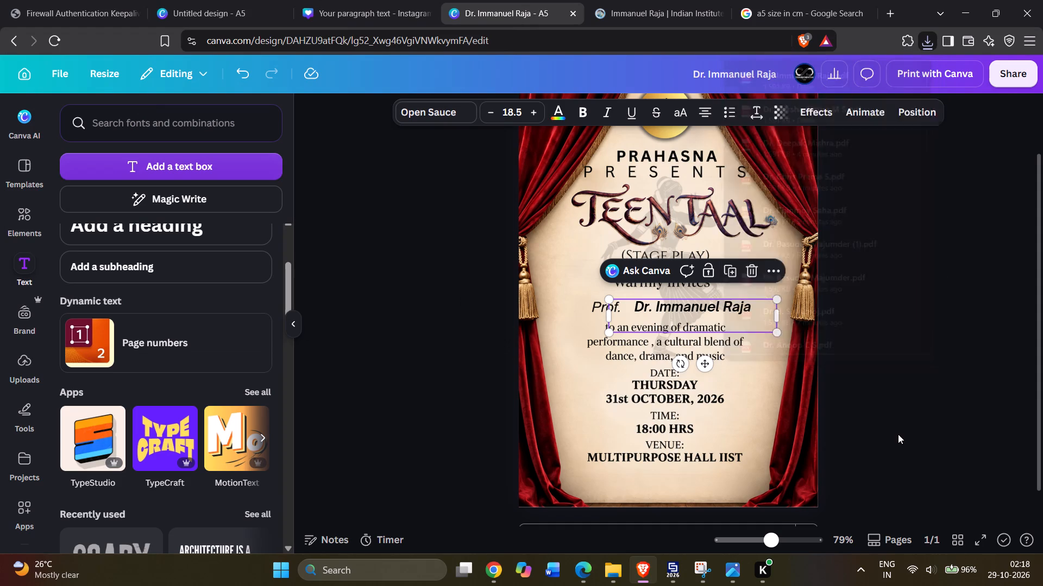
Return to the Avionics faculty list, open the profile following the one just used, and copy that member's titled name.
{"action": "left_click", "coordinate": [655, 0]}
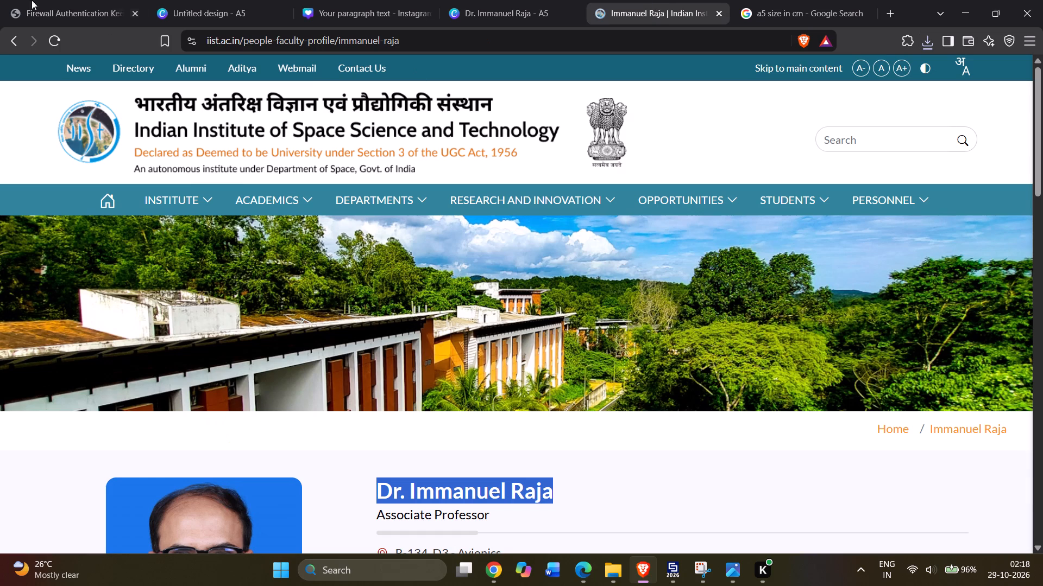
{"action": "left_click", "coordinate": [11, 37]}
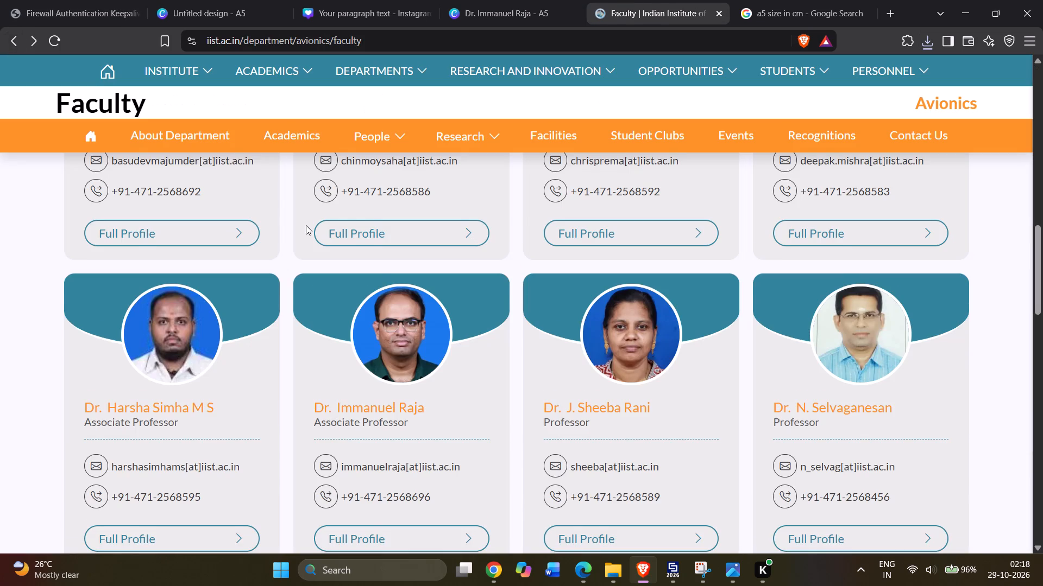
{"action": "scroll", "coordinate": [306, 225], "scroll_direction": "down", "scroll_amount": 1}
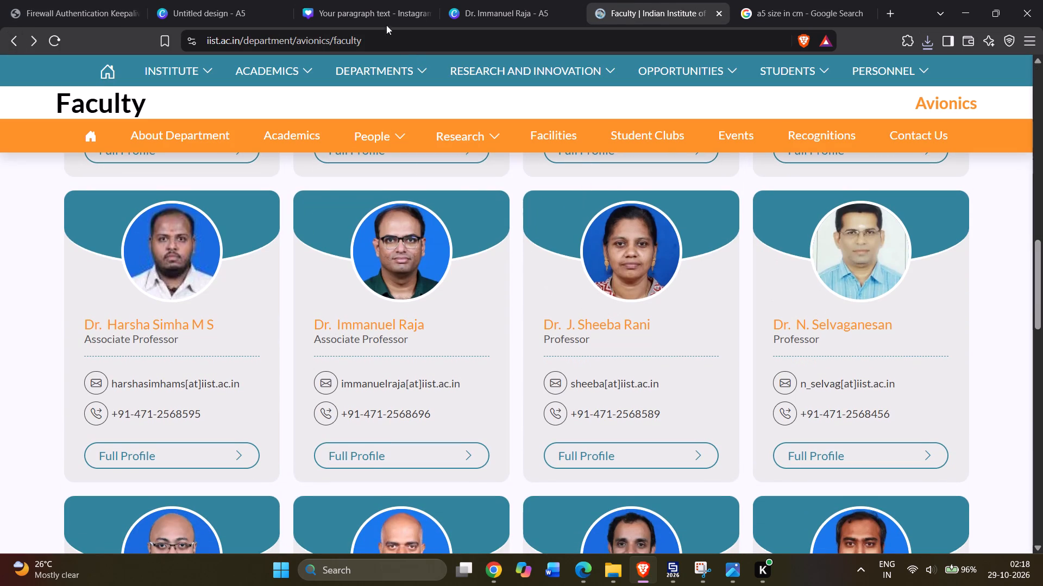
{"action": "left_click", "coordinate": [525, 0]}
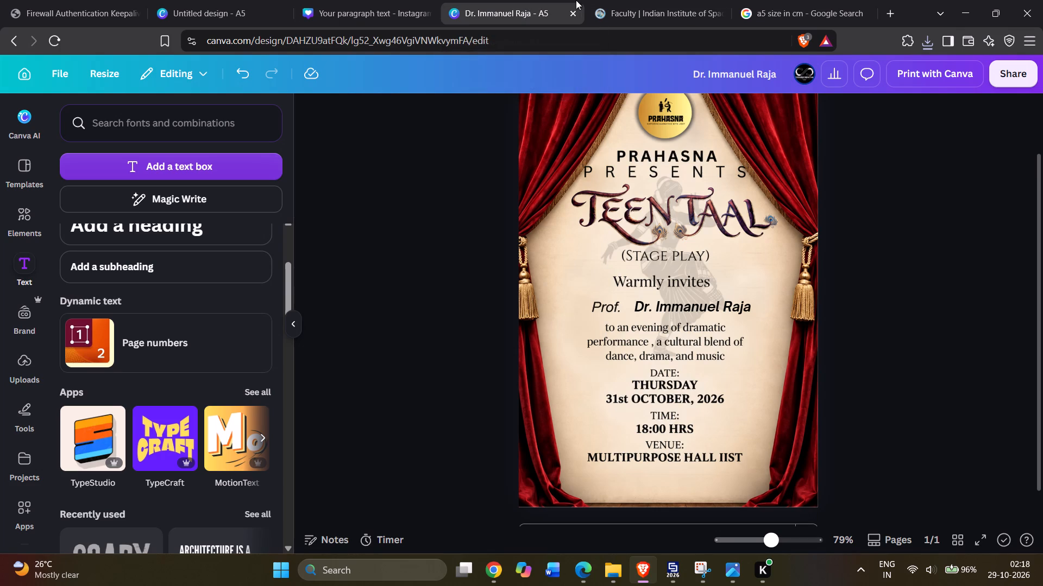
{"action": "left_click", "coordinate": [580, 0]}
{"action": "left_click", "coordinate": [633, 0]}
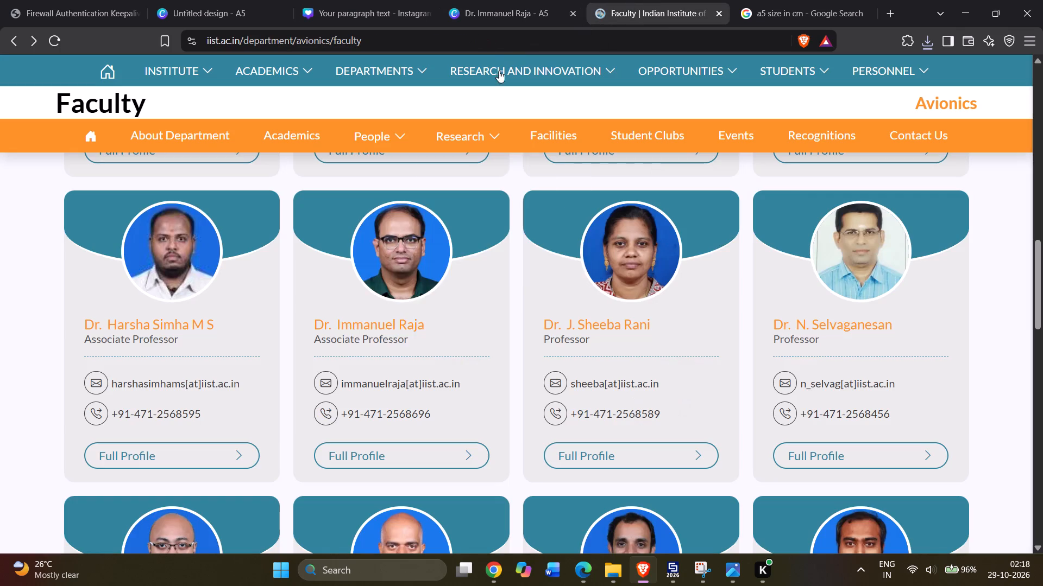
{"action": "left_click", "coordinate": [617, 284]}
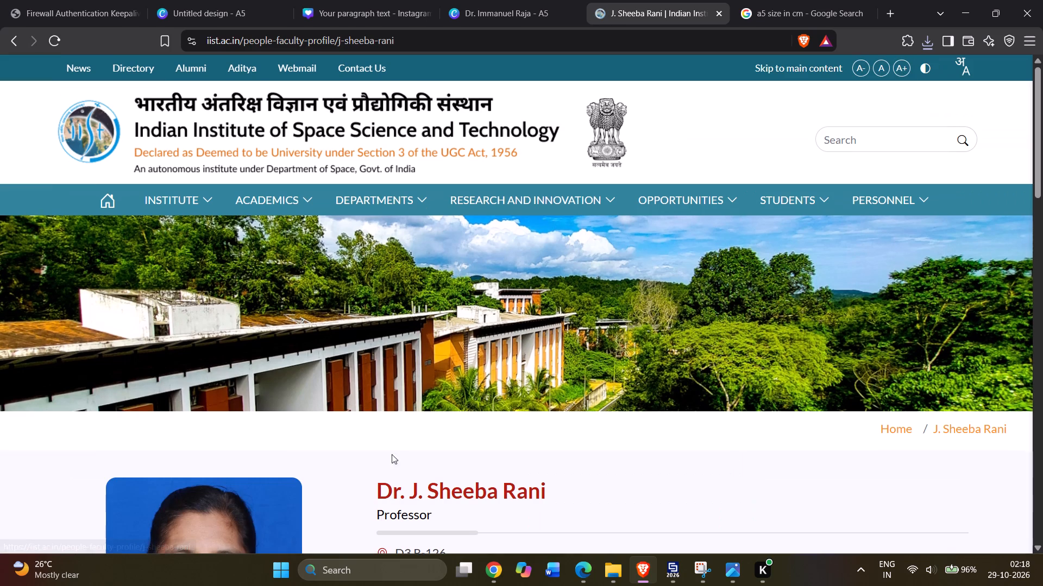
{"action": "left_click_drag", "start_coordinate": [376, 491], "coordinate": [562, 484]}
{"action": "key", "text": "ctrl+c"}
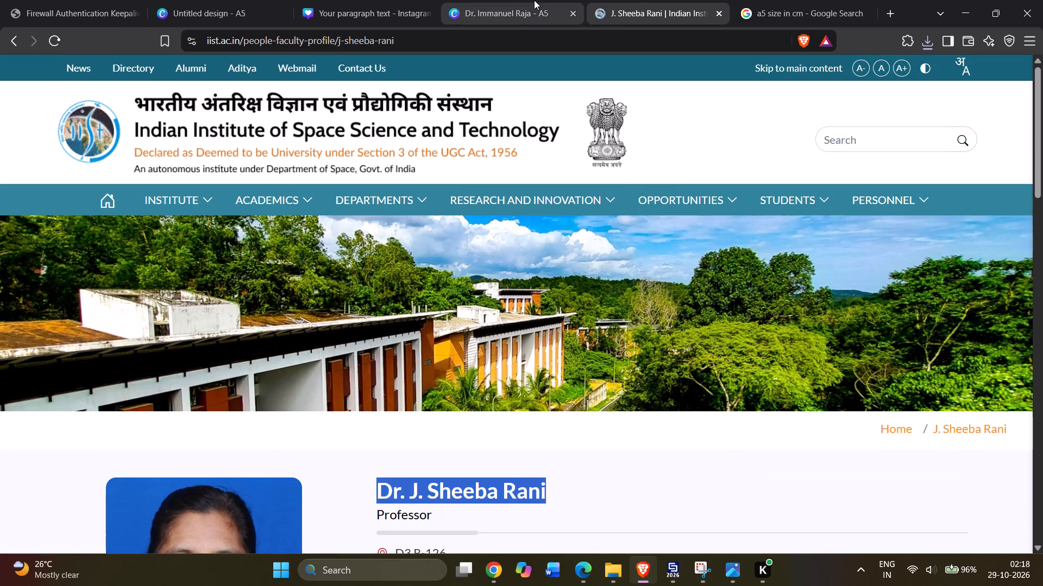
Return to the Canva invitation and select the whole invitee name after "Prof." for replacement with the copied name.
{"action": "left_click", "coordinate": [534, 0]}
{"action": "double_click", "coordinate": [690, 303]}
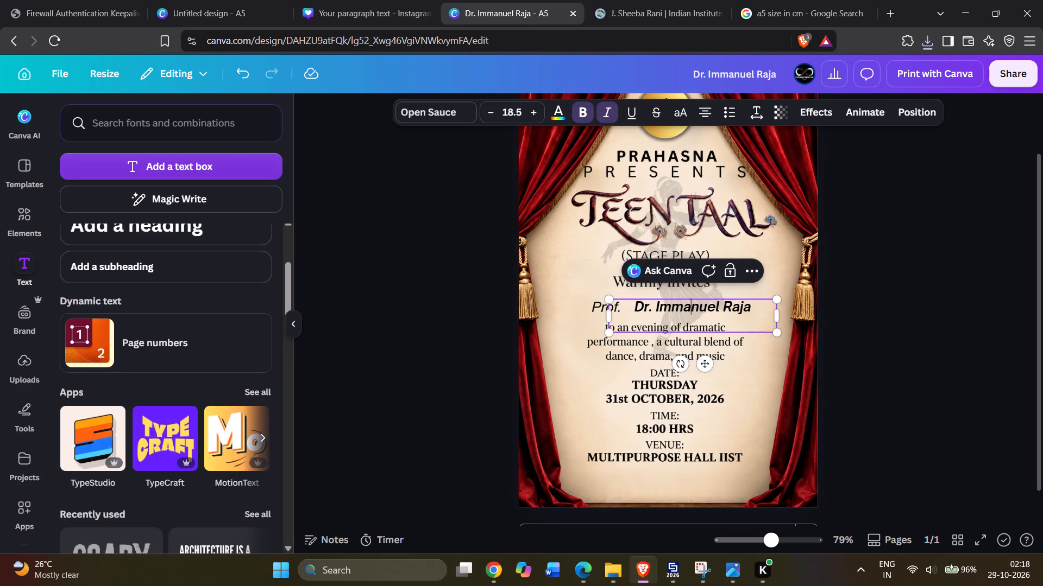
{"action": "double_click", "coordinate": [690, 303]}
{"action": "triple_click", "coordinate": [690, 303]}
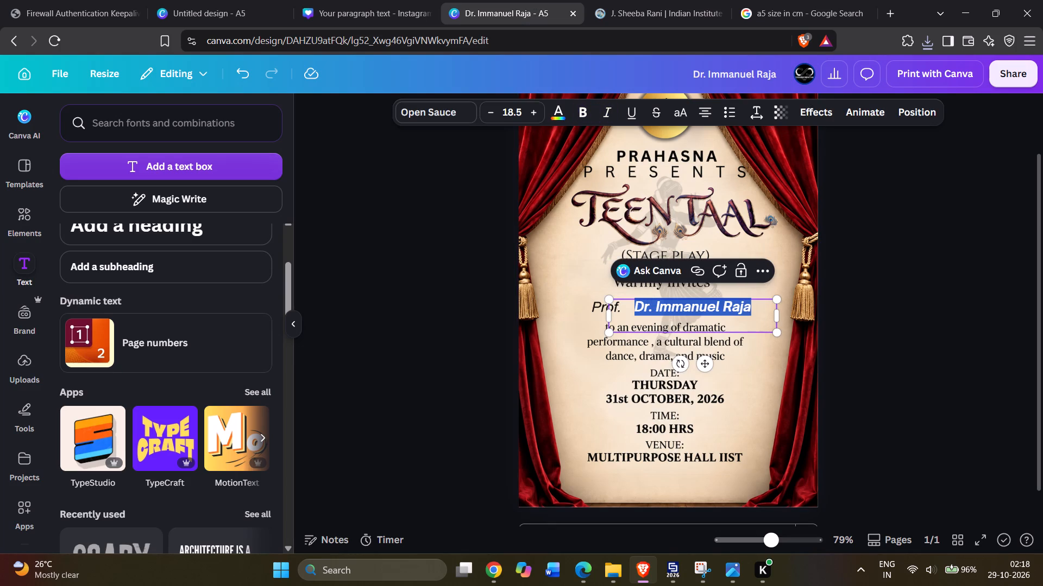
Replace both the faculty name on the invitation and the Canva design title with the copied faculty name.
{"action": "key", "text": "ctrl+v"}
{"action": "left_click", "coordinate": [704, 366]}
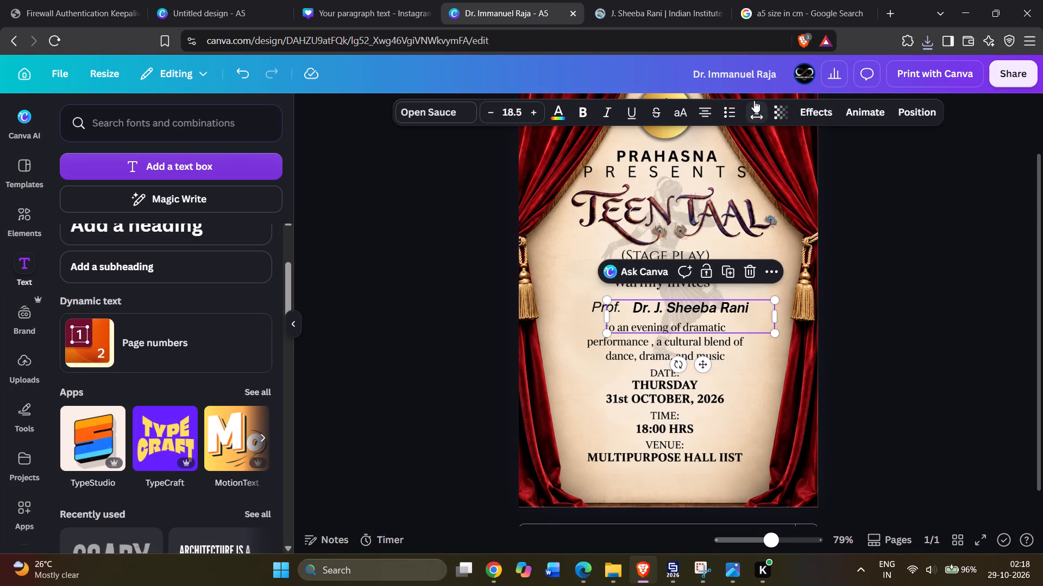
{"action": "triple_click", "coordinate": [729, 71]}
{"action": "left_click", "coordinate": [729, 71]}
{"action": "key", "text": "ctrl+v"}
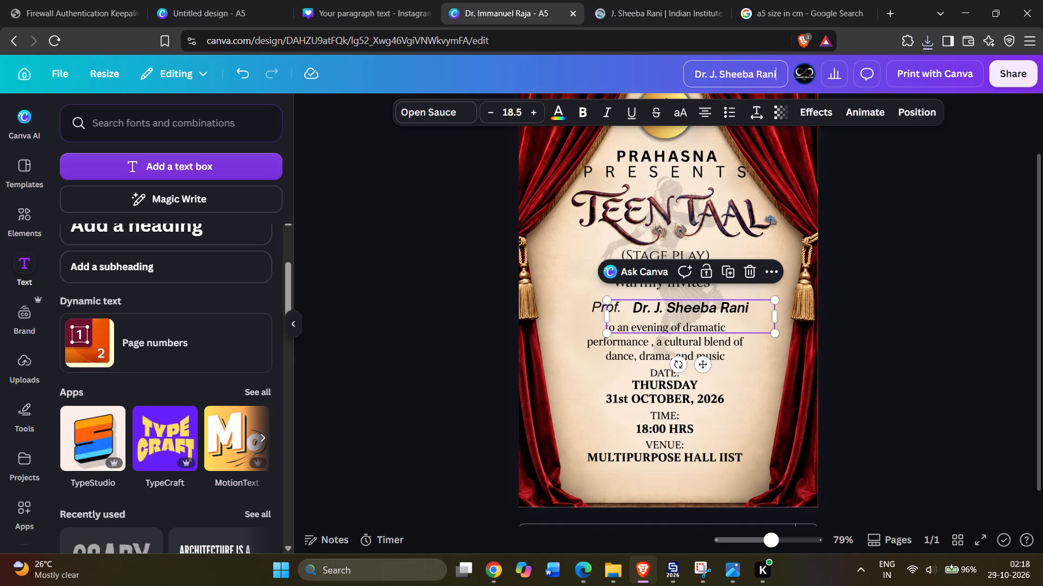
Download the invitation as a PDF with the Digital preset and save it in the Downloads folder.
{"action": "left_click", "coordinate": [1016, 71]}
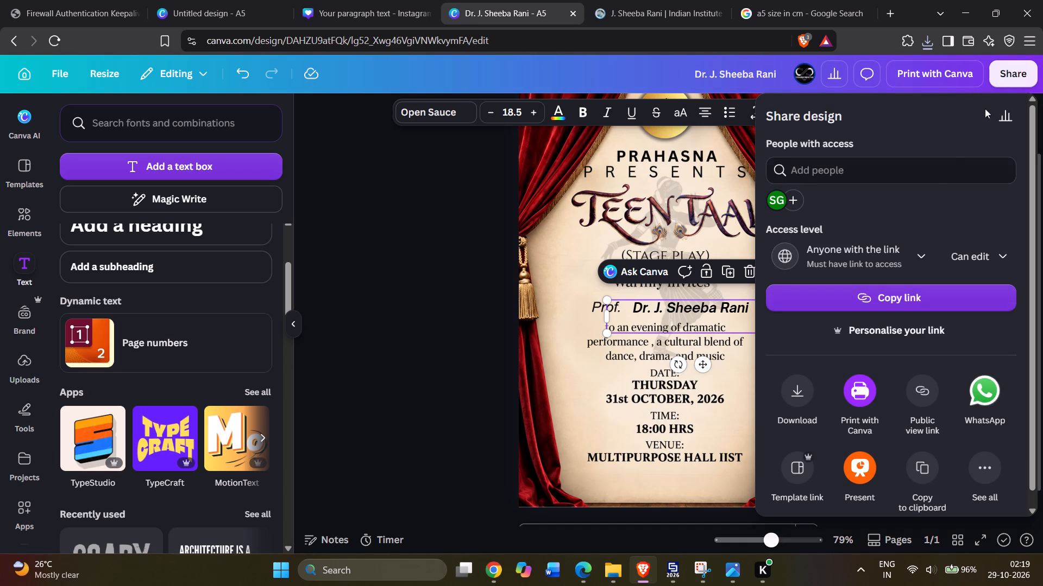
{"action": "left_click", "coordinate": [808, 396]}
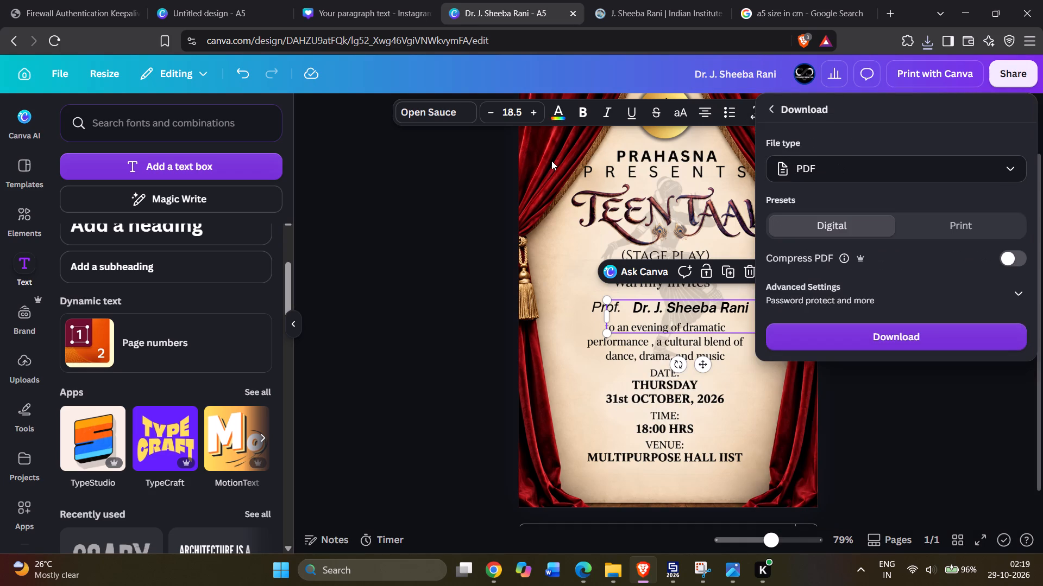
{"action": "left_click", "coordinate": [796, 336]}
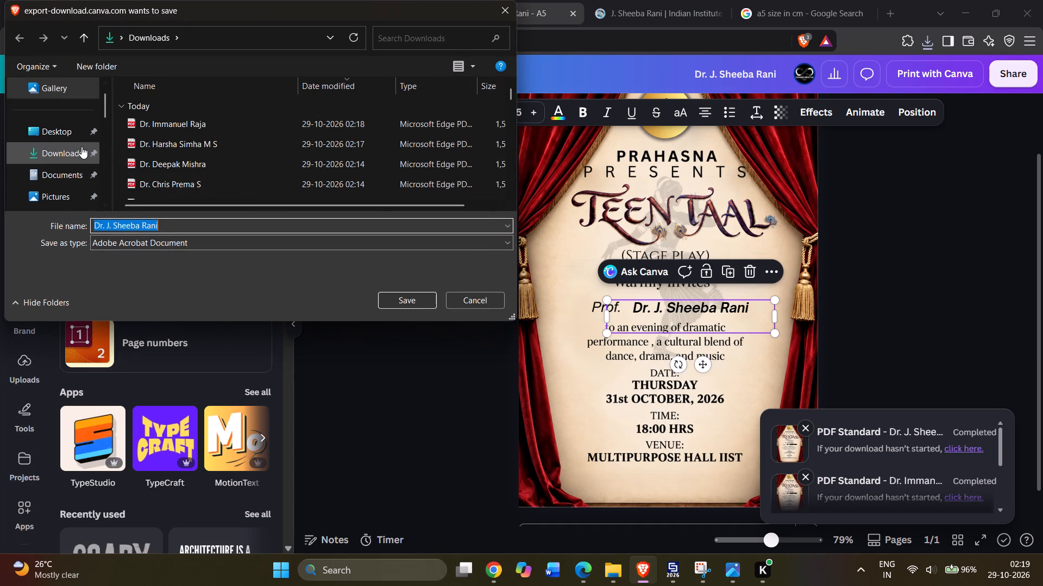
{"action": "left_click", "coordinate": [81, 146]}
{"action": "left_click", "coordinate": [423, 294]}
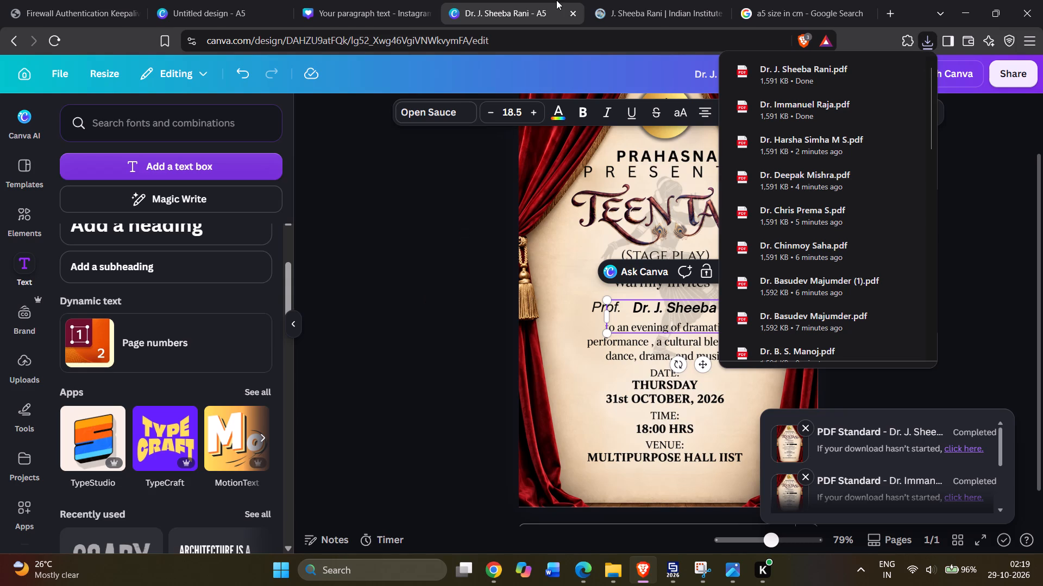
From the IIST Avionics faculty list, open the profile following the current invitee's and copy that professor's titled name.
{"action": "left_click", "coordinate": [621, 0]}
{"action": "left_click", "coordinate": [14, 28]}
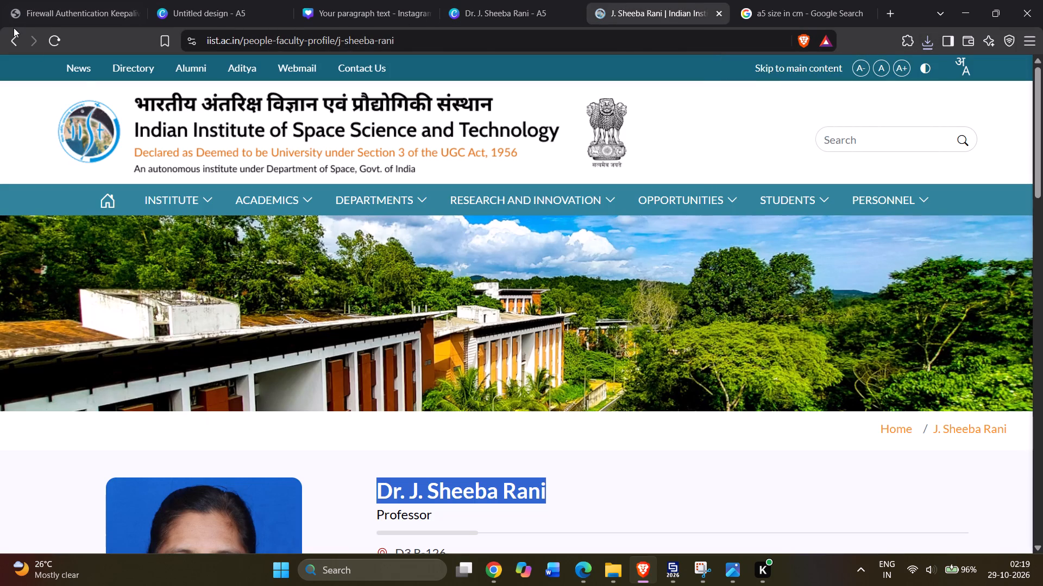
{"action": "left_click", "coordinate": [14, 35]}
{"action": "scroll", "coordinate": [524, 273], "scroll_direction": "down", "scroll_amount": 1}
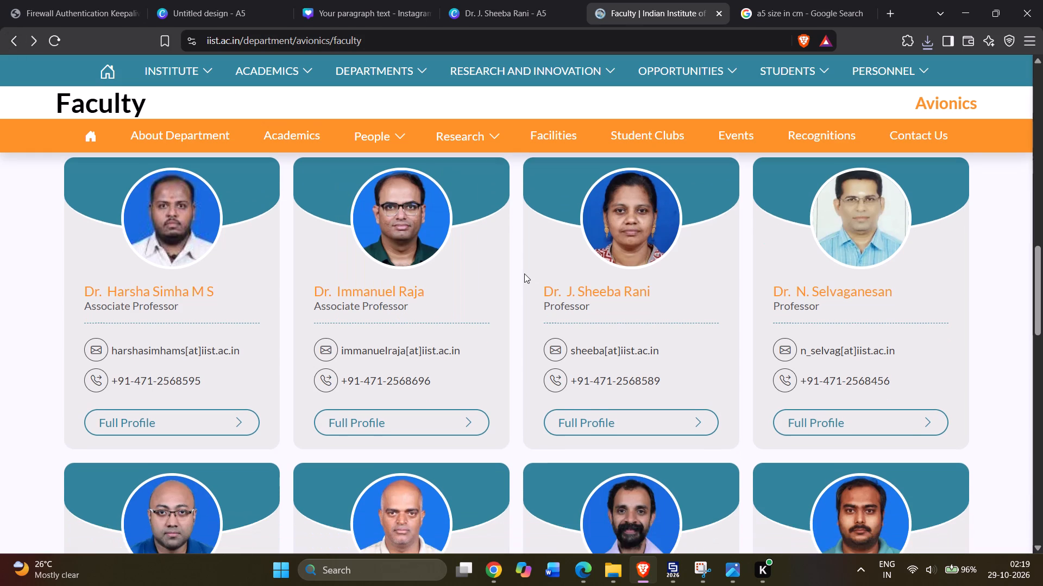
{"action": "scroll", "coordinate": [524, 273], "scroll_direction": "down", "scroll_amount": 1}
{"action": "left_click", "coordinate": [893, 201]}
{"action": "scroll", "coordinate": [413, 521], "scroll_direction": "down", "scroll_amount": 1}
{"action": "left_click_drag", "start_coordinate": [378, 441], "coordinate": [583, 445]}
{"action": "key", "text": "ctrl+c"}
In the Canva design, replace the invitee's name and the design title with the copied professor's name.
{"action": "left_click", "coordinate": [452, 0]}
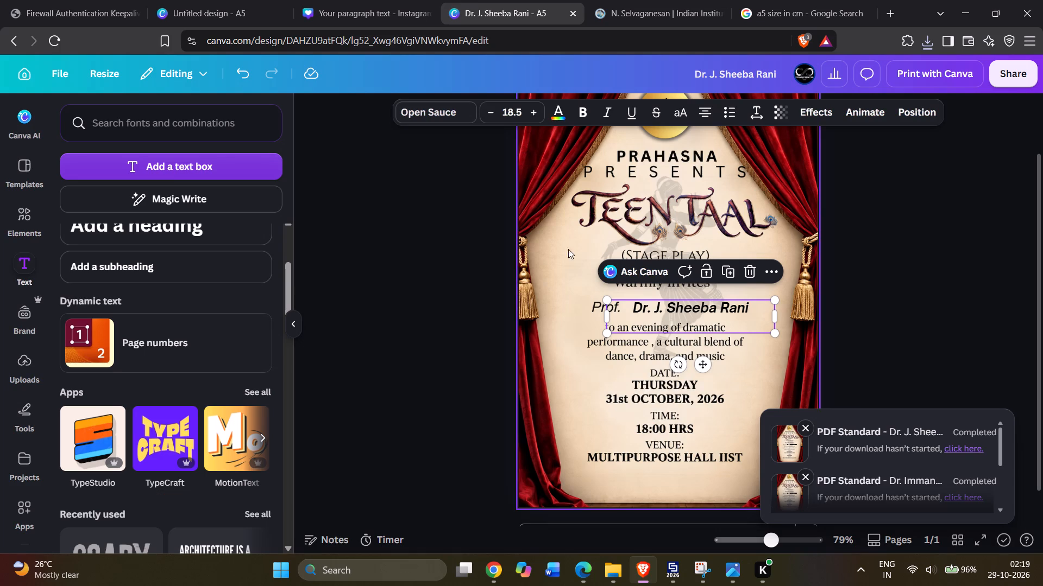
{"action": "triple_click", "coordinate": [682, 307]}
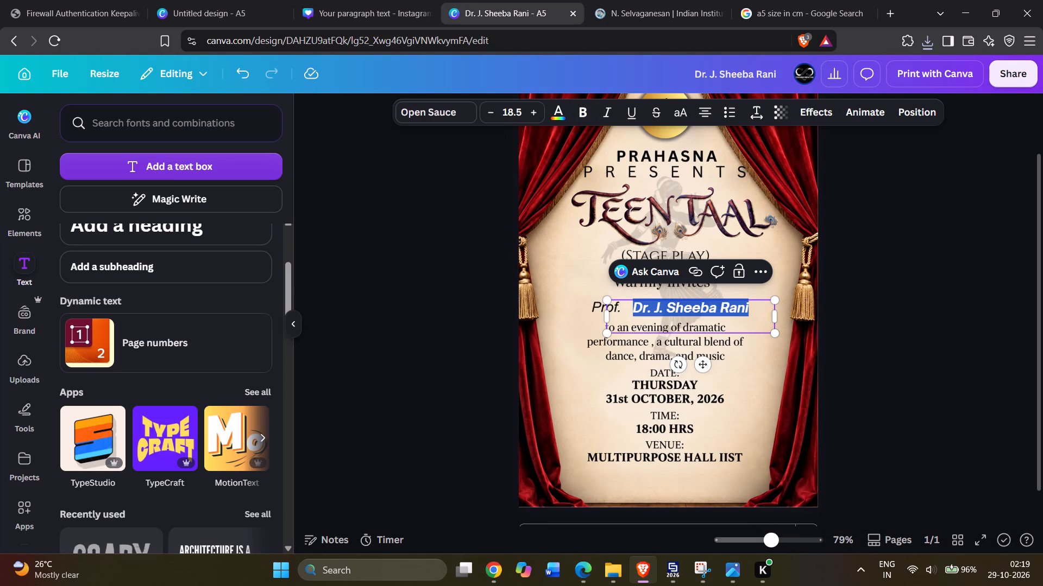
{"action": "key", "text": "ctrl+v"}
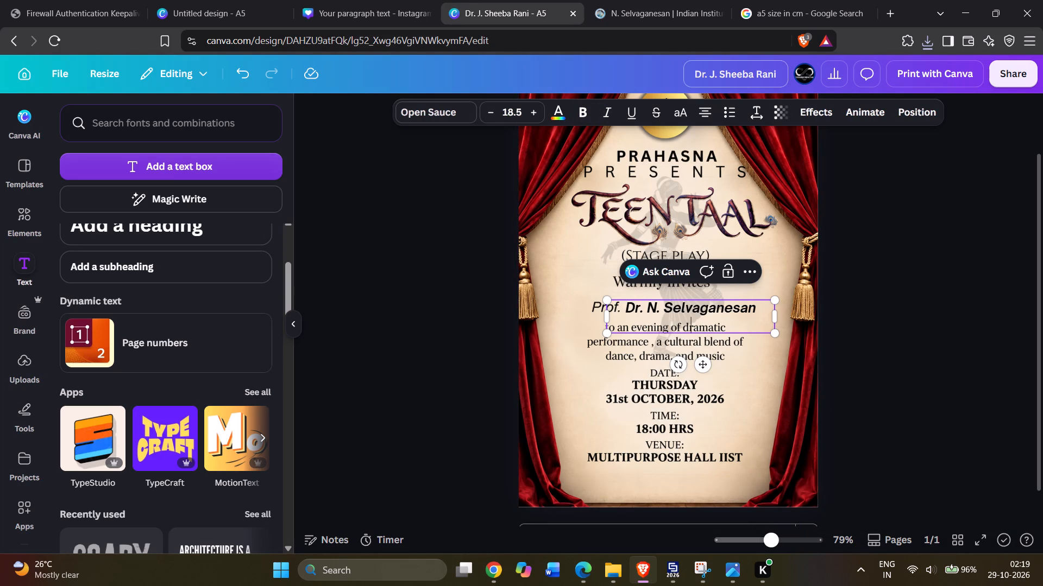
{"action": "triple_click", "coordinate": [733, 68]}
{"action": "key", "text": "ctrl+v"}
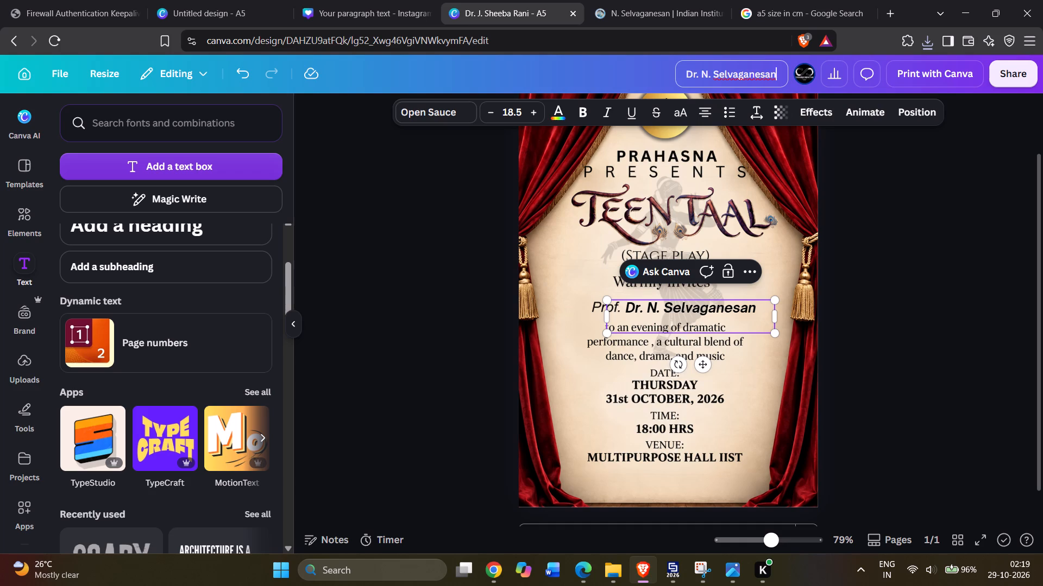
Download this professor's invitation as a PDF with the Digital preset and save it in the Downloads folder.
{"action": "left_click", "coordinate": [1010, 66]}
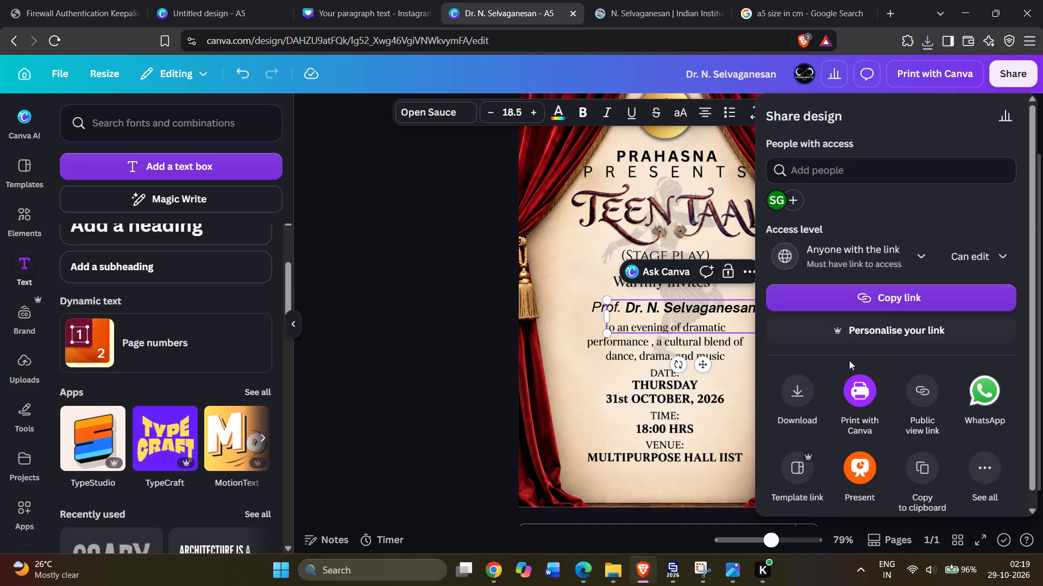
{"action": "left_click", "coordinate": [796, 401]}
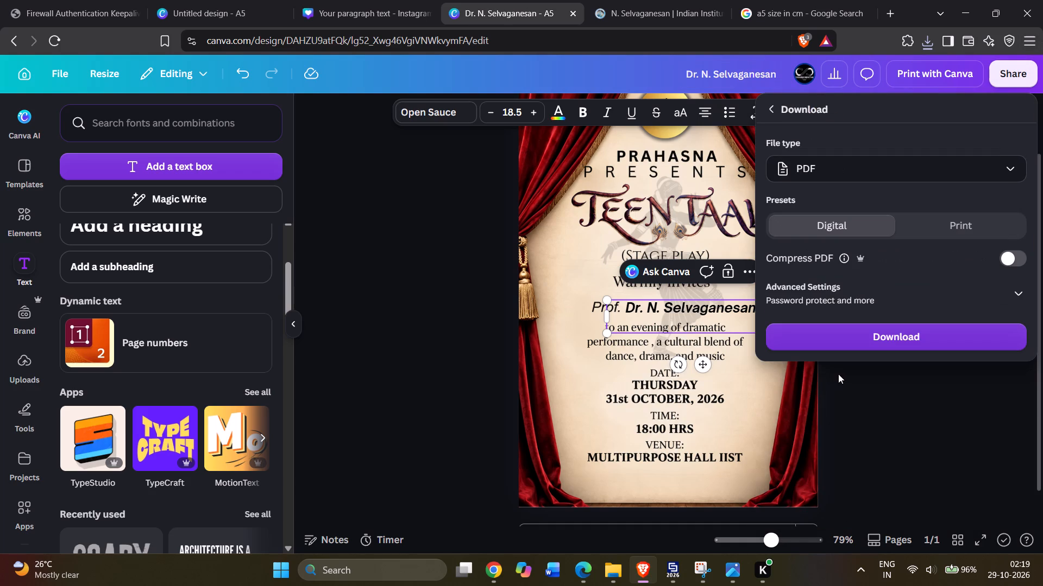
{"action": "left_click", "coordinate": [869, 352]}
{"action": "left_click", "coordinate": [884, 334]}
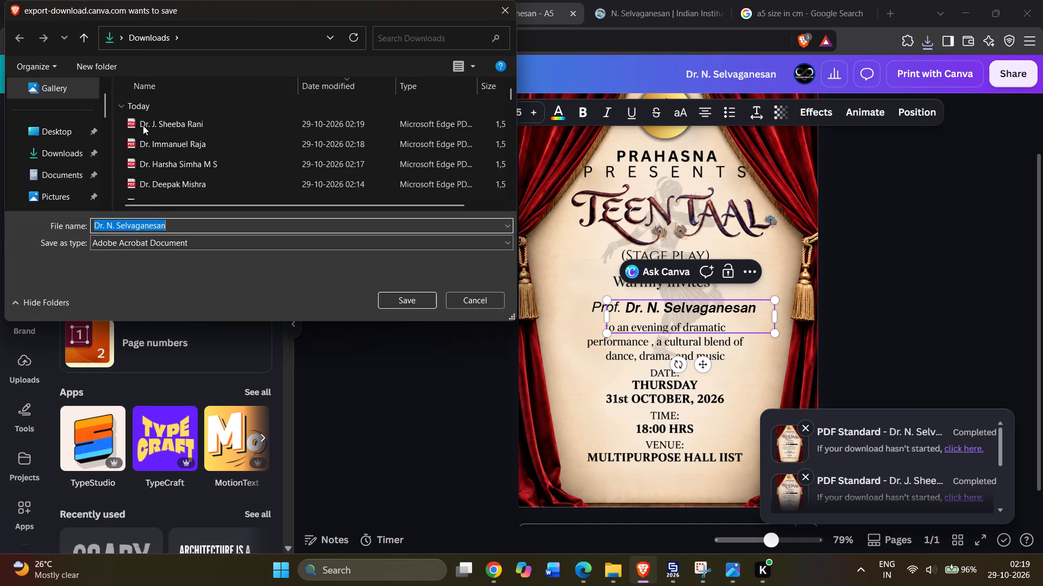
{"action": "left_click", "coordinate": [74, 160]}
{"action": "left_click", "coordinate": [389, 301]}
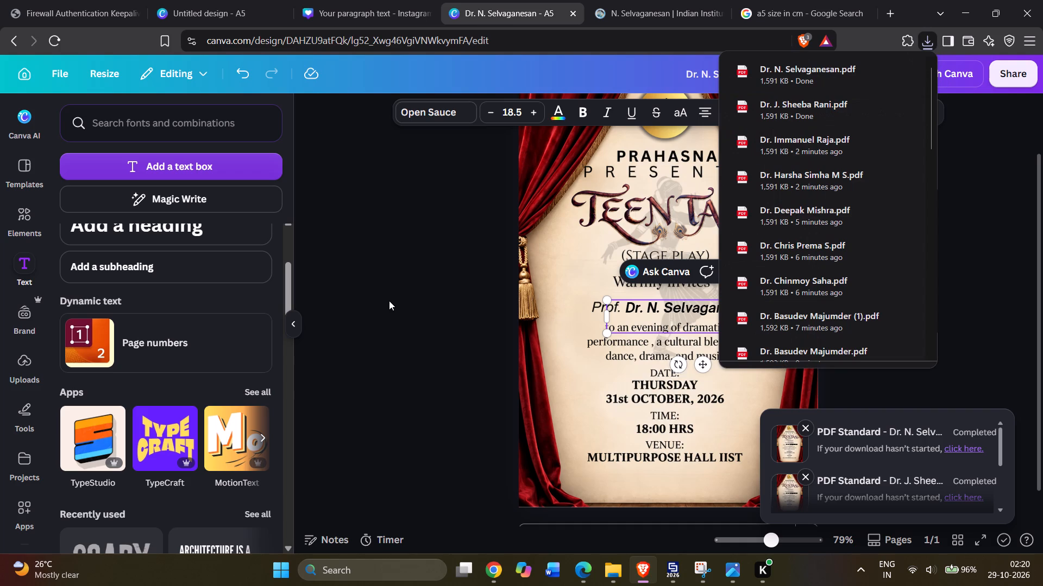
Go back from the faculty profile to the Avionics faculty list on the IIST website.
{"action": "left_click", "coordinate": [590, 0]}
{"action": "left_click", "coordinate": [1, 40]}
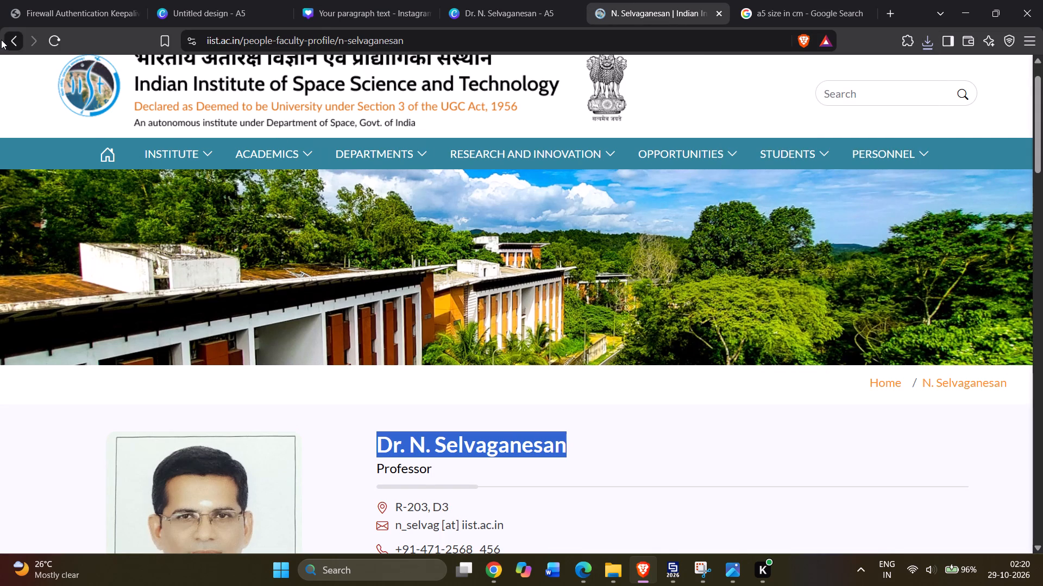
From the Avionics faculty list, open the profile following the last invitee's and copy that professor's titled name.
{"action": "scroll", "coordinate": [562, 254], "scroll_direction": "down", "scroll_amount": 4}
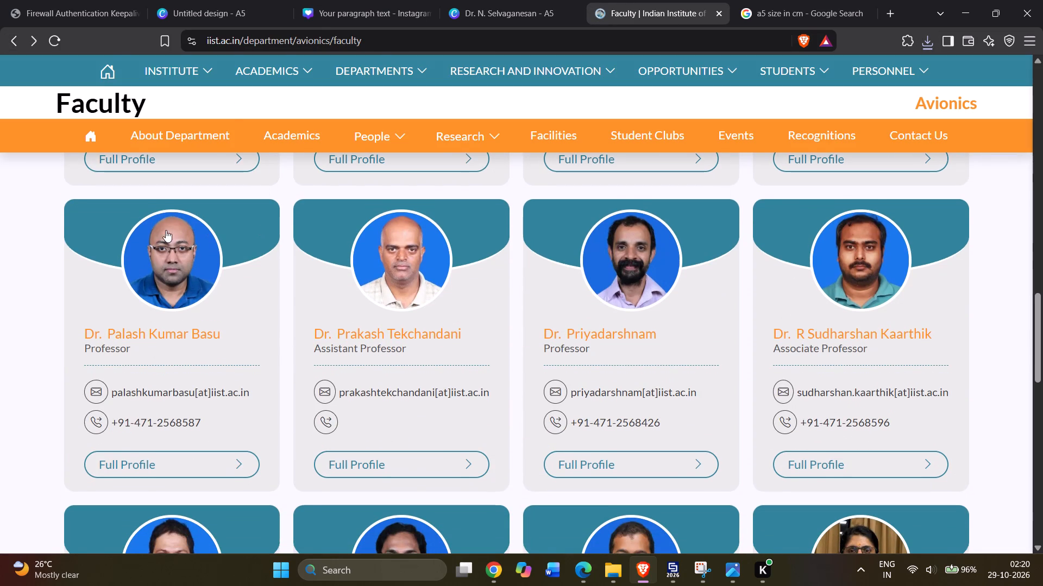
{"action": "left_click", "coordinate": [158, 272]}
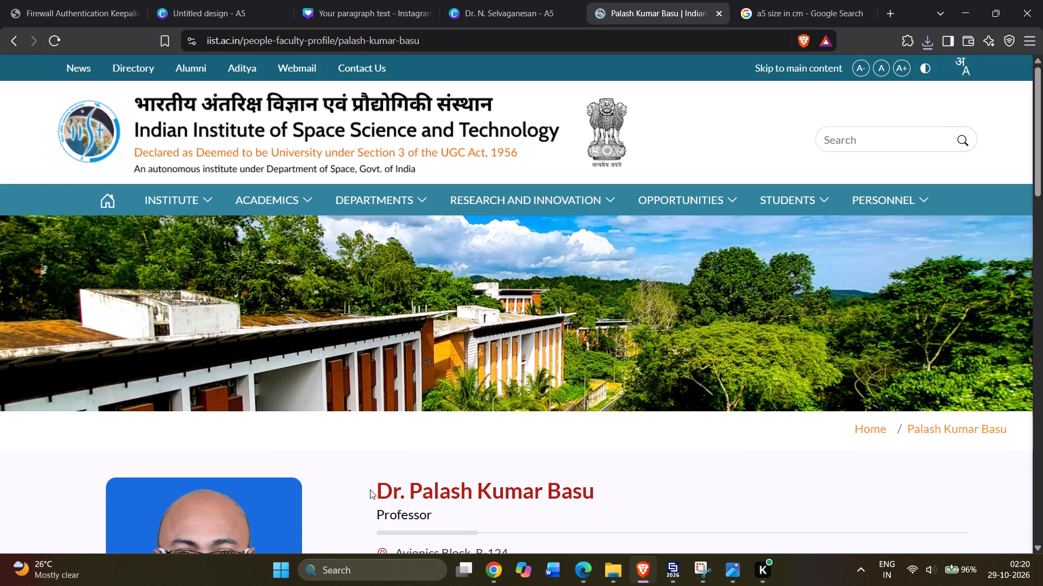
{"action": "left_click_drag", "start_coordinate": [376, 488], "coordinate": [601, 483]}
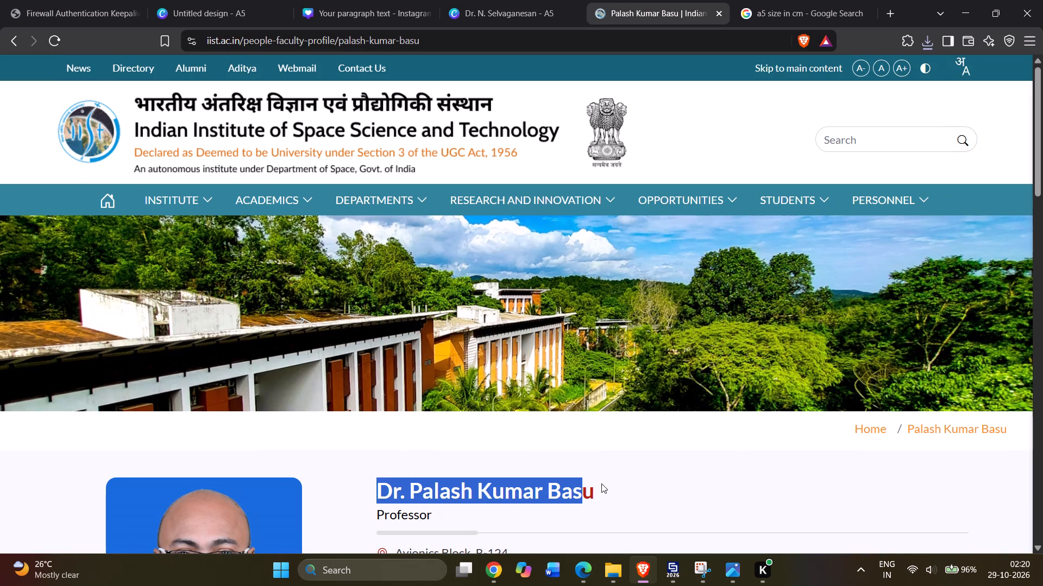
{"action": "left_click_drag", "start_coordinate": [601, 483], "coordinate": [604, 485]}
{"action": "key", "text": "ctrl+c"}
In the Canva design, replace the invitee's name with the copied one, shift it clear of "Prof.", and retitle the design to match.
{"action": "left_click", "coordinate": [519, 0]}
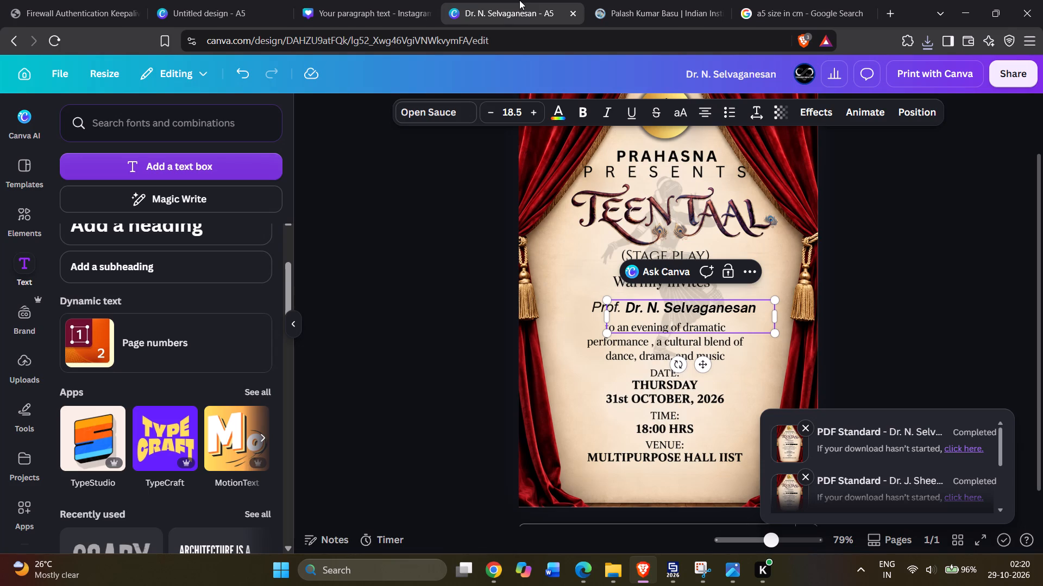
{"action": "triple_click", "coordinate": [704, 307]}
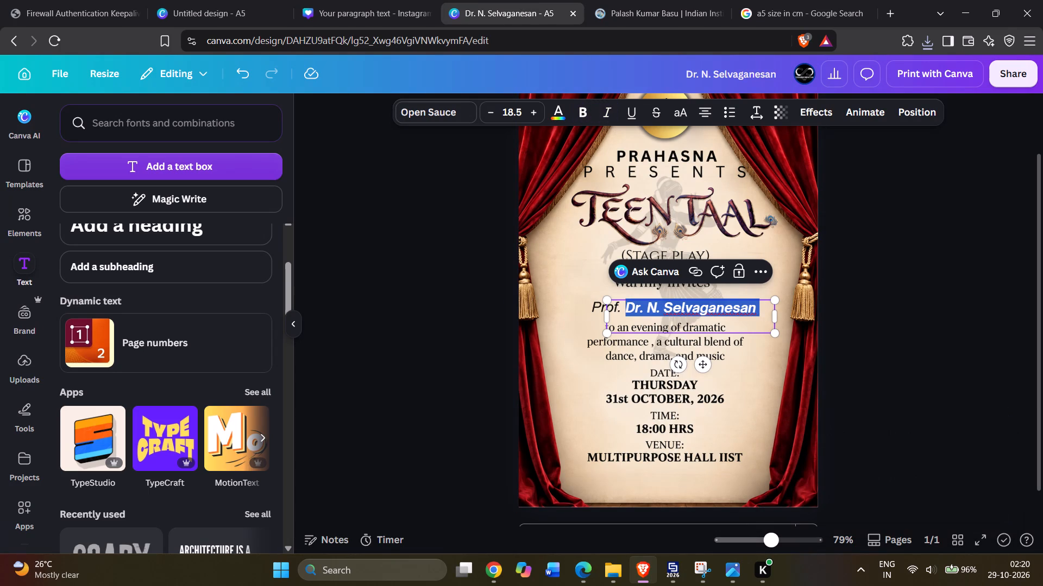
{"action": "key", "text": "ctrl+v"}
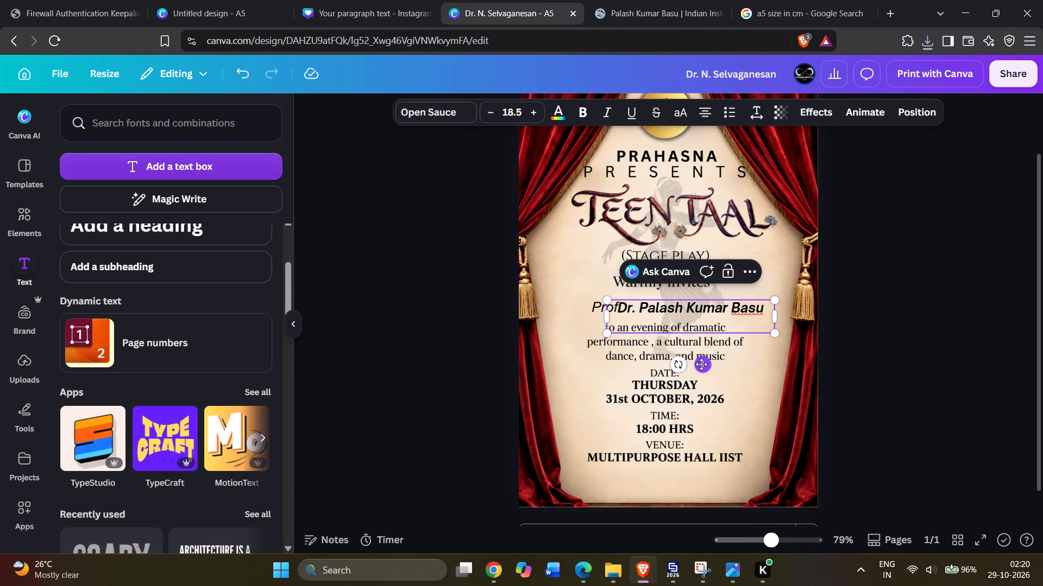
{"action": "left_click_drag", "start_coordinate": [701, 364], "coordinate": [710, 364]}
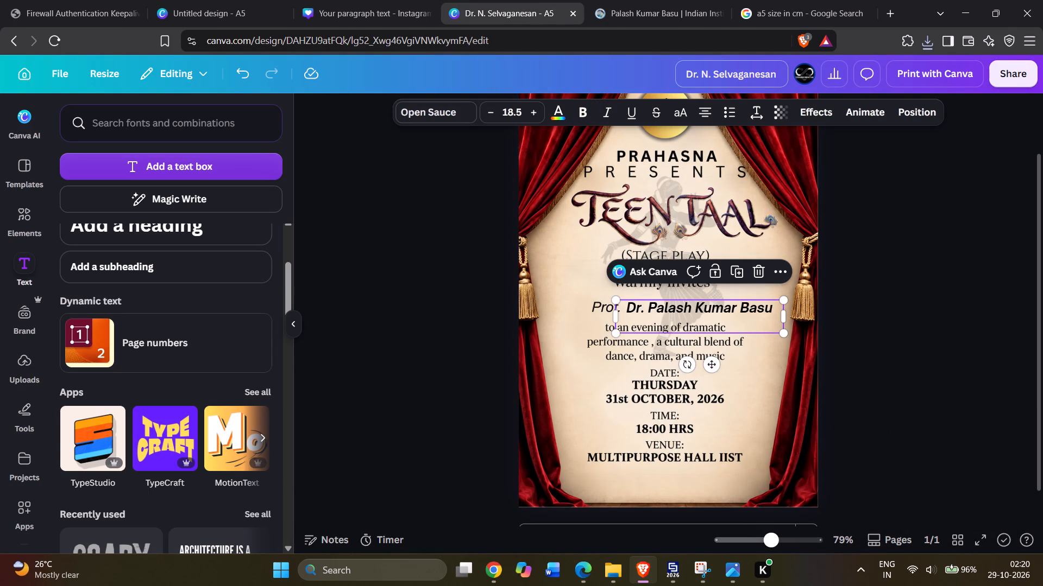
{"action": "triple_click", "coordinate": [741, 67]}
{"action": "left_click", "coordinate": [741, 67]}
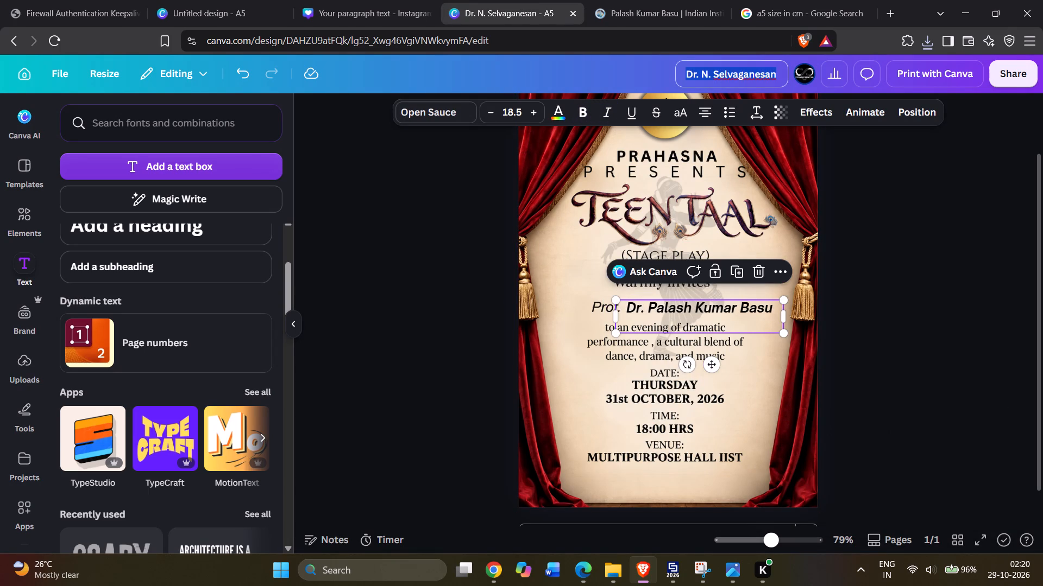
{"action": "key", "text": "ctrl+v"}
Download this professor's invitation as a PDF with the Digital preset and save it in the Downloads folder.
{"action": "left_click", "coordinate": [1014, 71]}
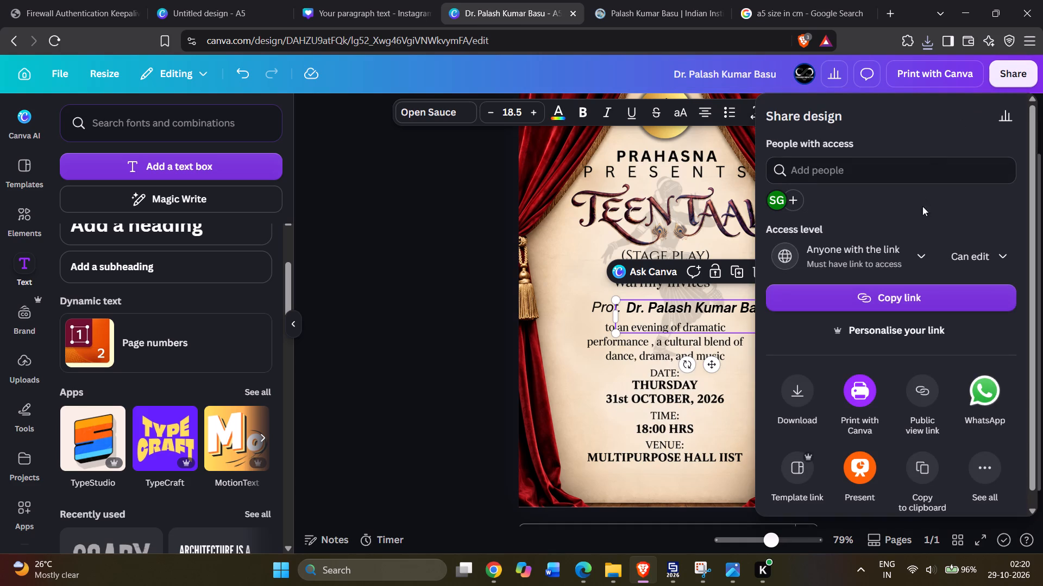
{"action": "left_click", "coordinate": [814, 382]}
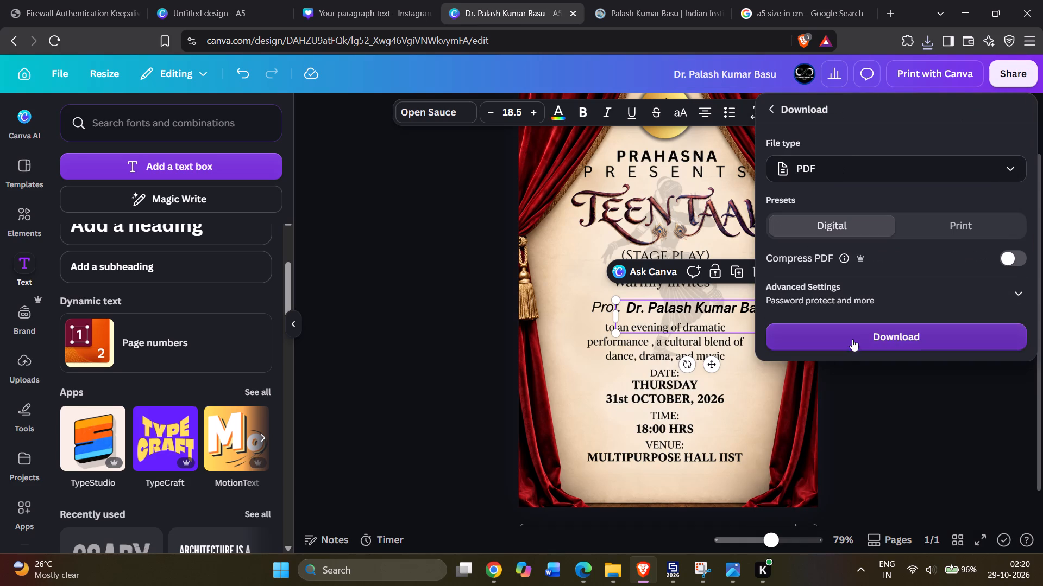
{"action": "left_click", "coordinate": [852, 342]}
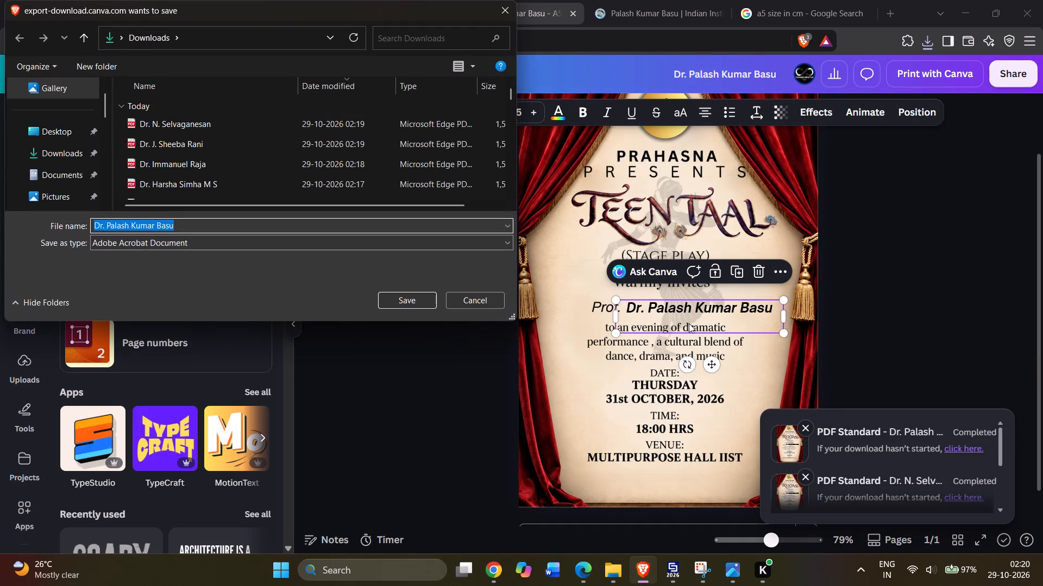
{"action": "left_click", "coordinate": [87, 154]}
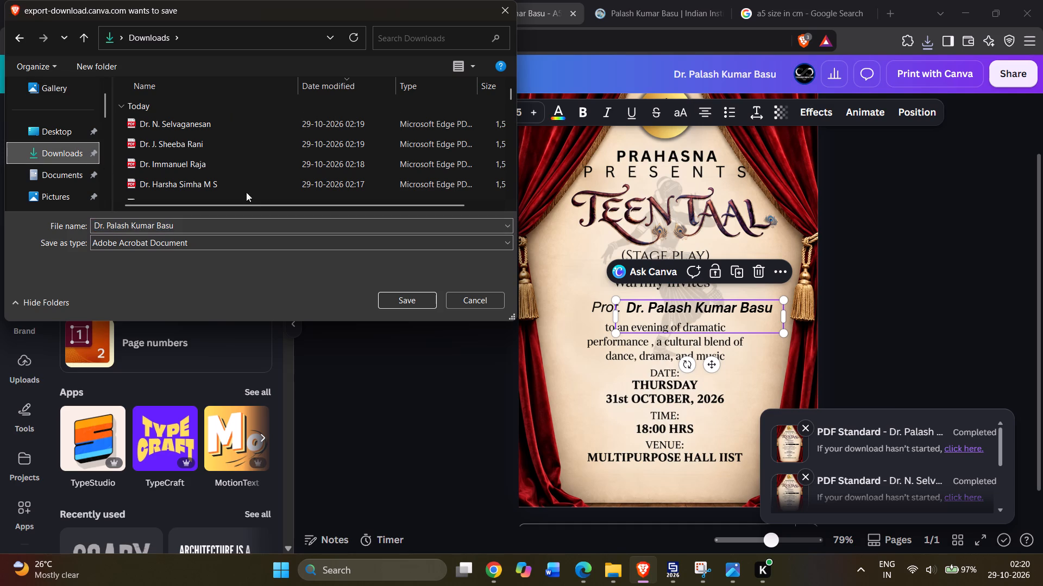
{"action": "left_click", "coordinate": [404, 298]}
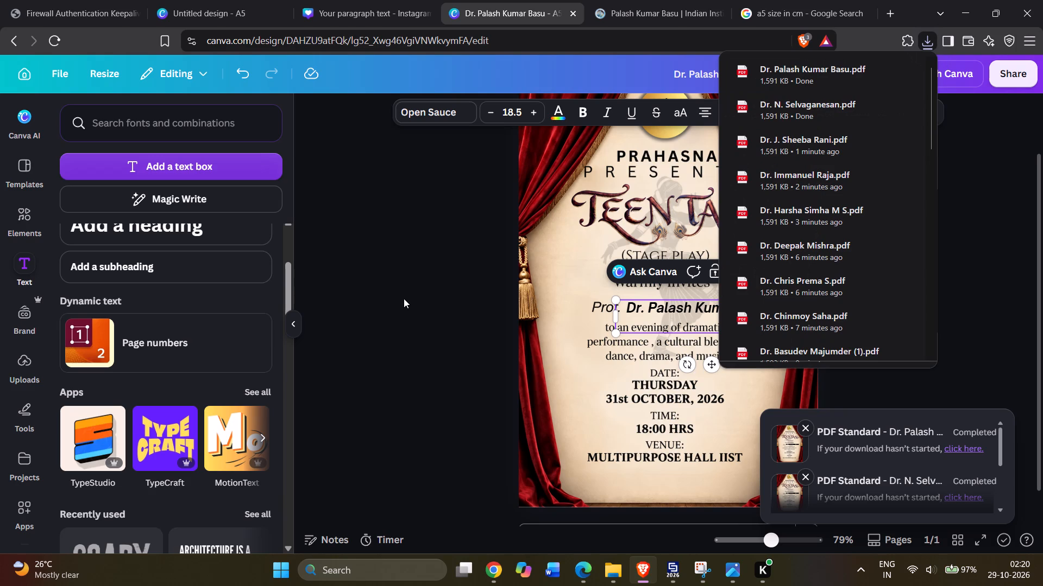
Return to the IIST Avionics faculty list, open the assistant professor's profile that follows, and copy the titled name.
{"action": "left_click", "coordinate": [609, 0]}
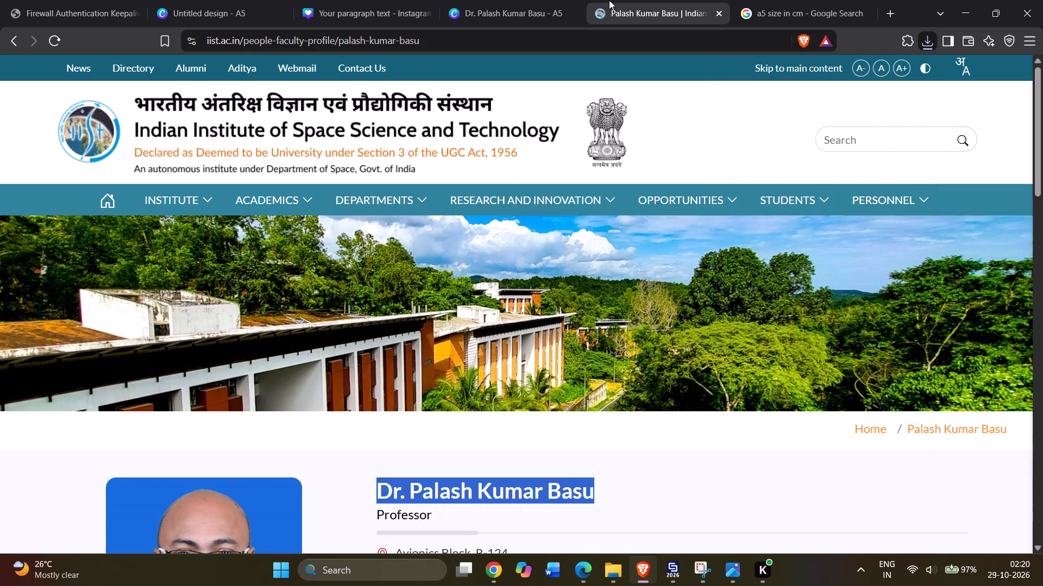
{"action": "scroll", "coordinate": [600, 226], "scroll_direction": "down", "scroll_amount": 1}
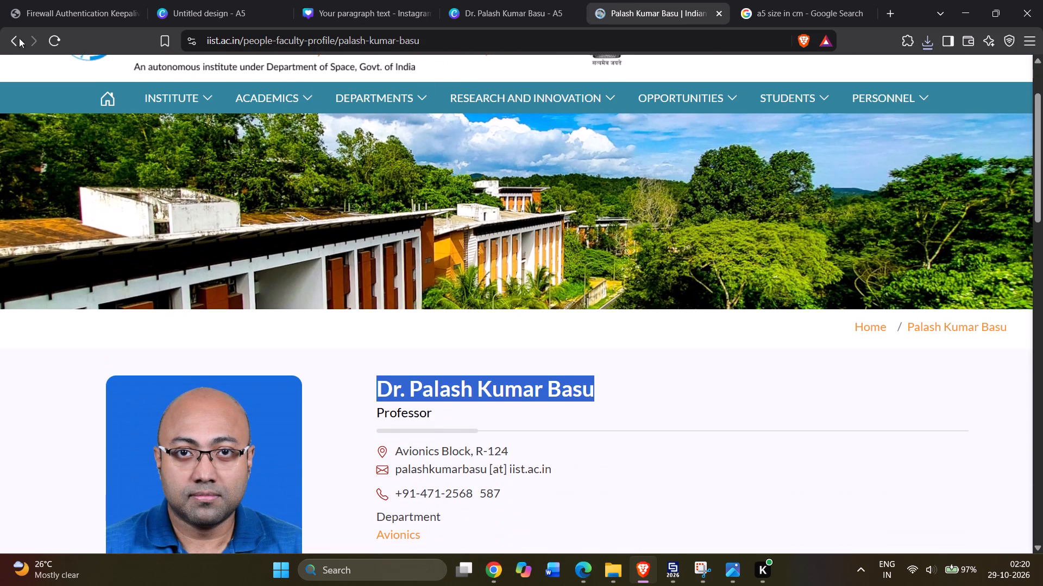
{"action": "left_click", "coordinate": [2, 37]}
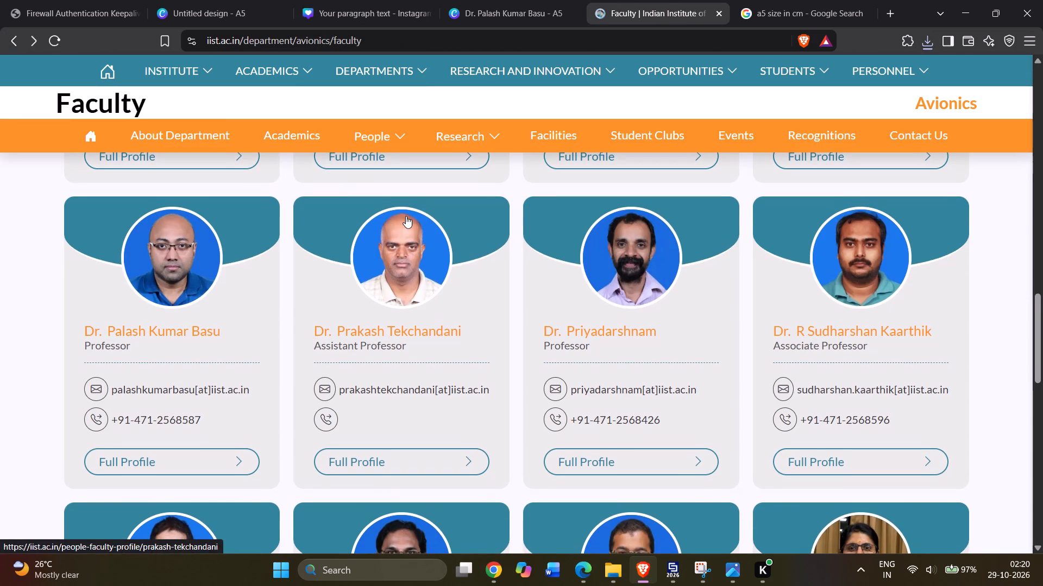
{"action": "left_click", "coordinate": [424, 244]}
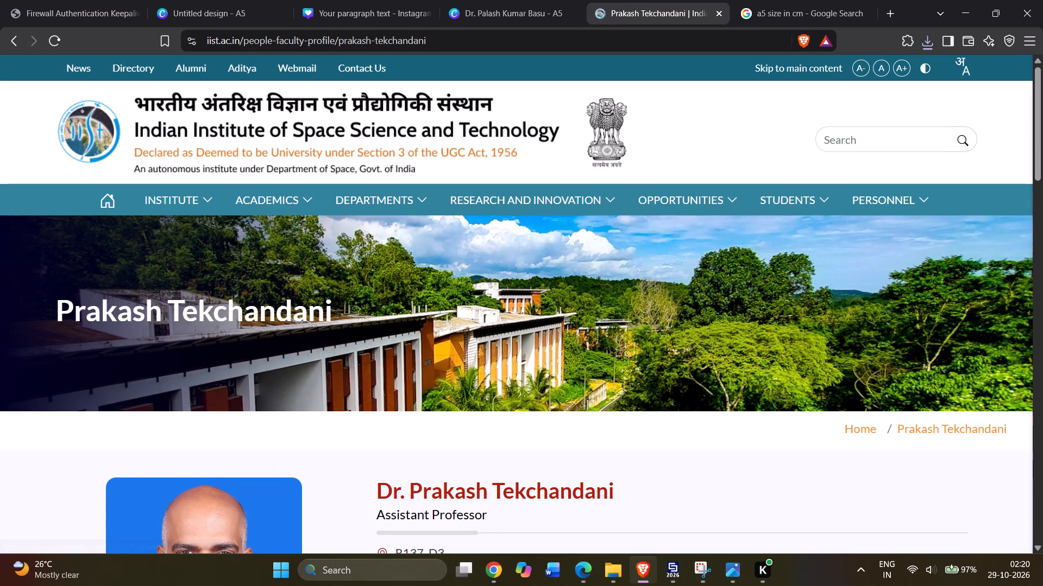
{"action": "left_click_drag", "start_coordinate": [376, 493], "coordinate": [639, 500]}
{"action": "key", "text": "ctrl+c"}
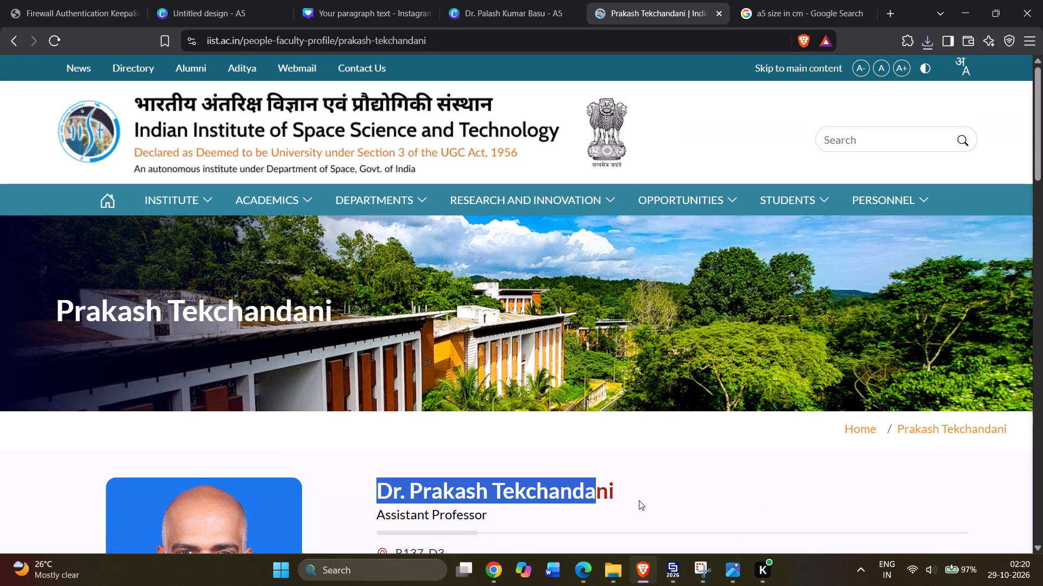
In the Canva design, put the assistant professor's copied name on the invitation, reposition it beside "Prof.", and retitle the design to match.
{"action": "left_click", "coordinate": [494, 0]}
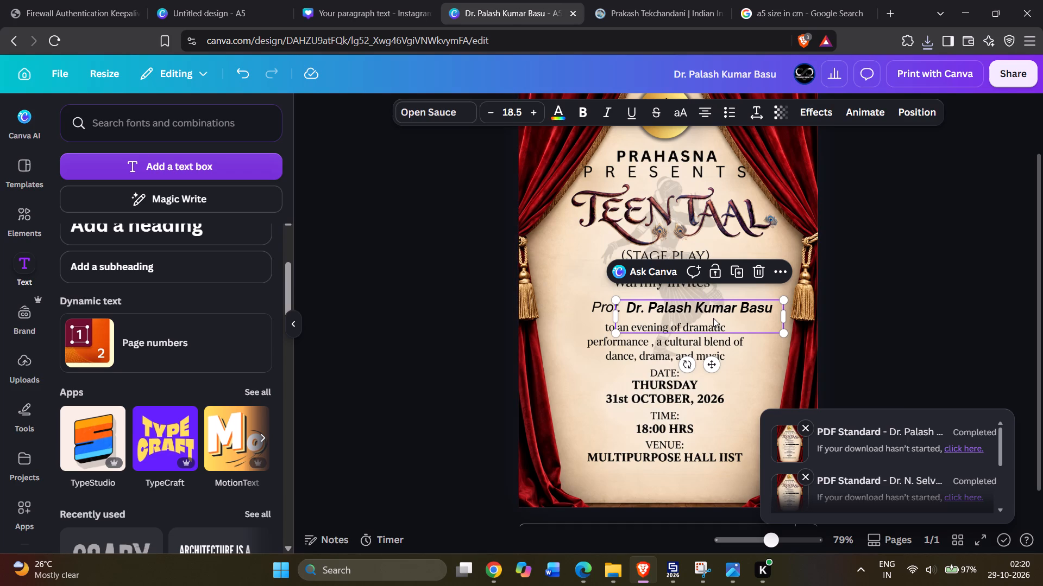
{"action": "triple_click", "coordinate": [721, 308]}
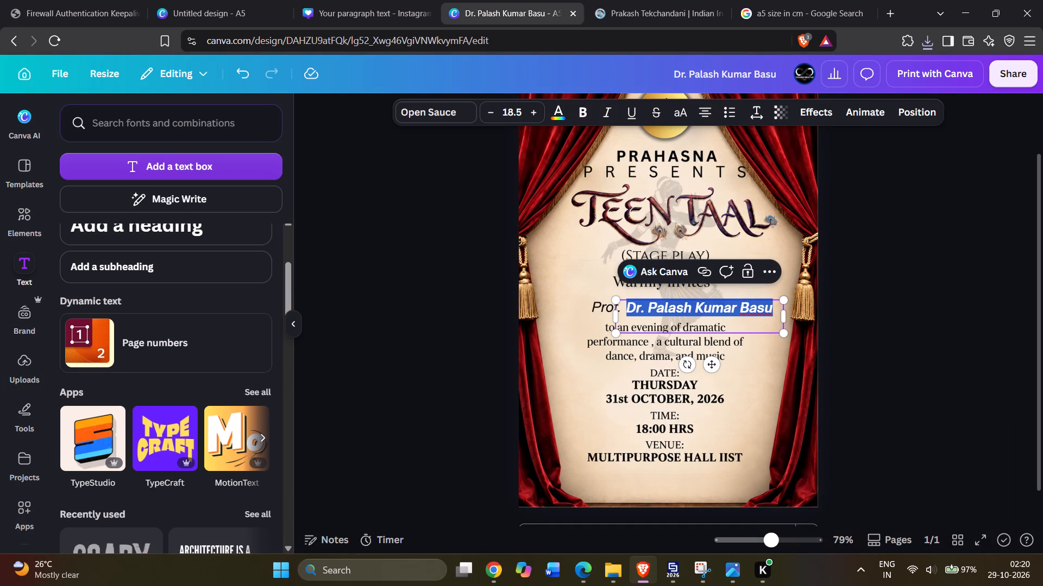
{"action": "key", "text": "ctrl+v"}
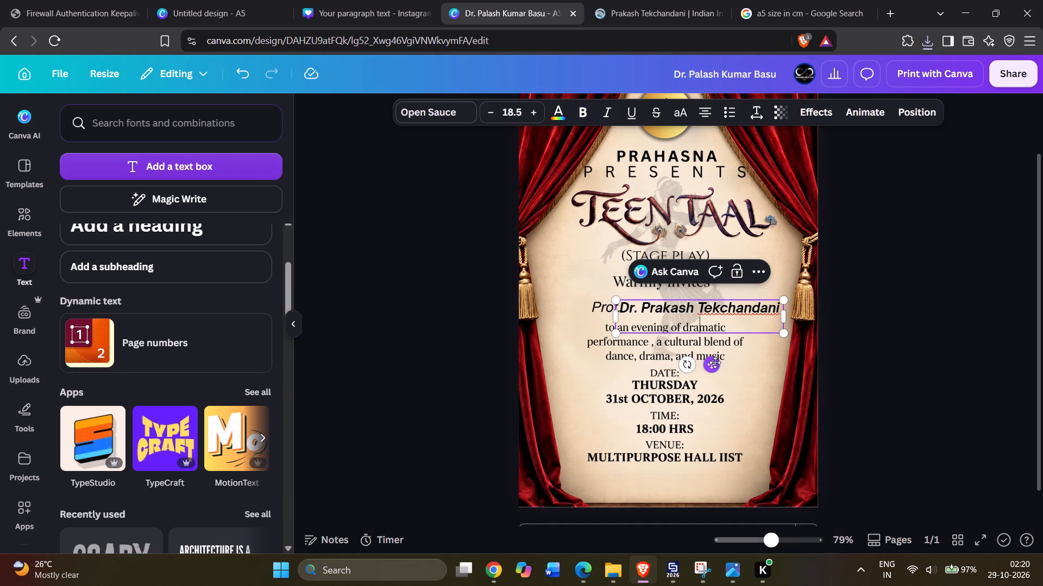
{"action": "left_click_drag", "start_coordinate": [715, 362], "coordinate": [726, 362]}
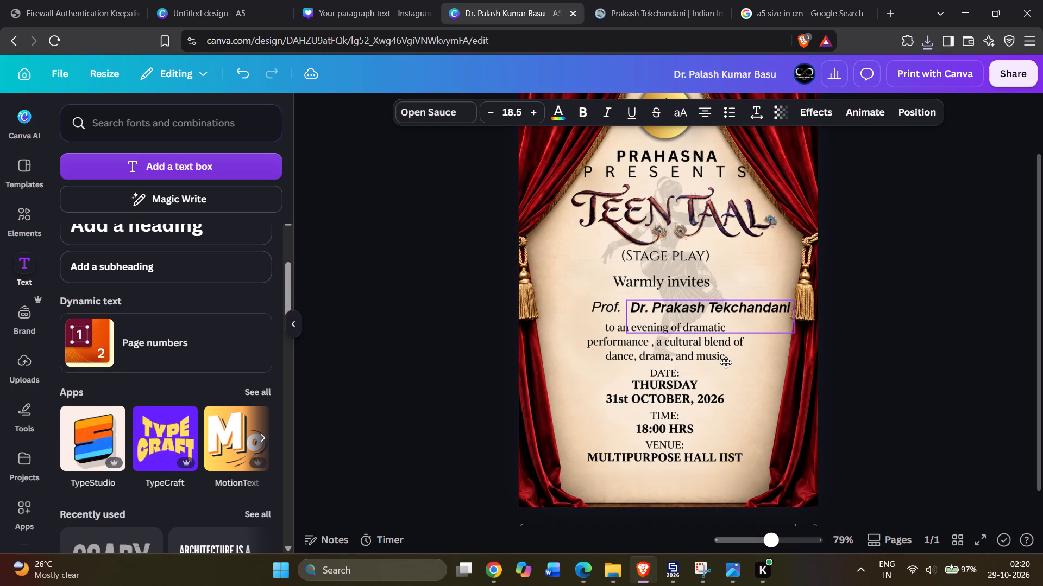
{"action": "left_click_drag", "start_coordinate": [726, 362], "coordinate": [723, 364]}
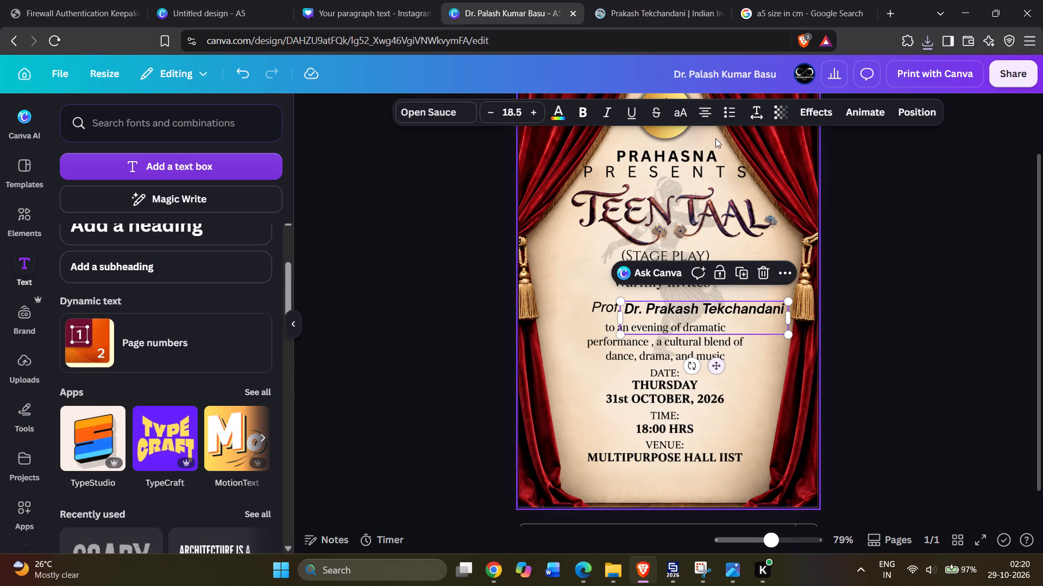
{"action": "left_click", "coordinate": [720, 366]}
{"action": "left_click", "coordinate": [746, 69]}
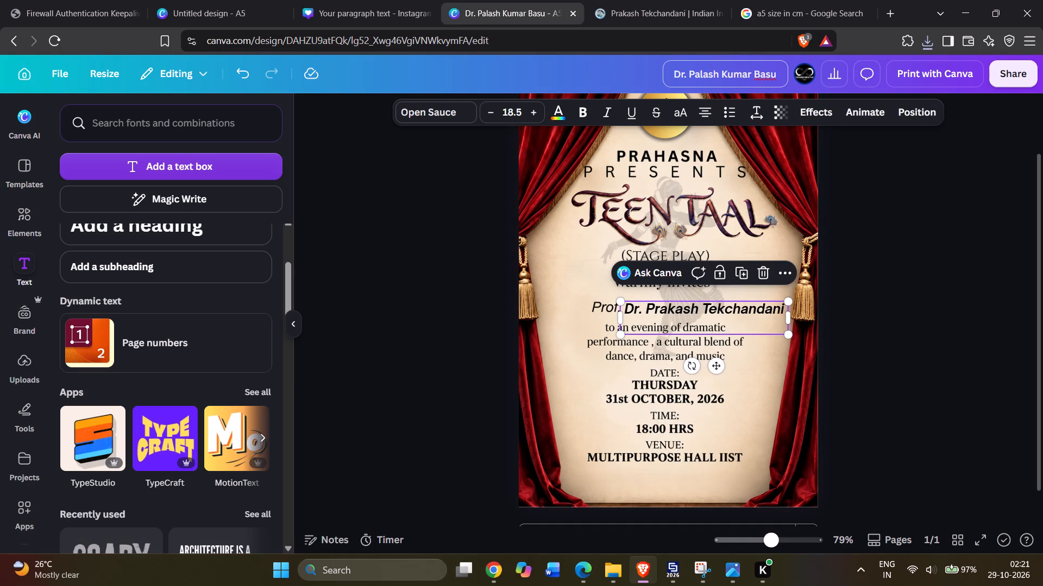
{"action": "triple_click", "coordinate": [746, 69]}
{"action": "left_click", "coordinate": [746, 69]}
{"action": "key", "text": "ctrl+v"}
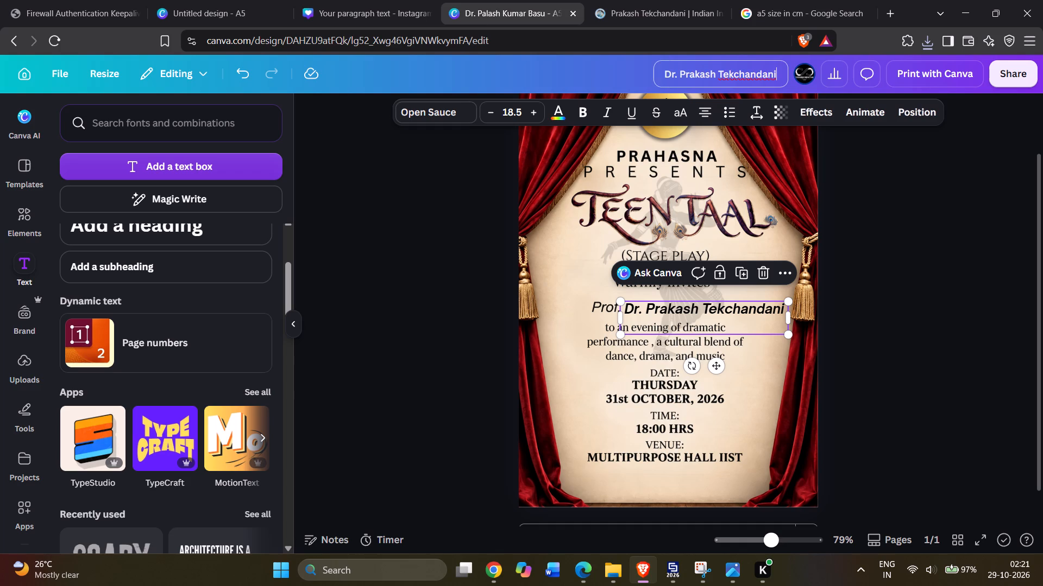
Download the assistant professor's invitation as a PDF with the Digital preset and save it in the Downloads folder.
{"action": "left_click", "coordinate": [1009, 69]}
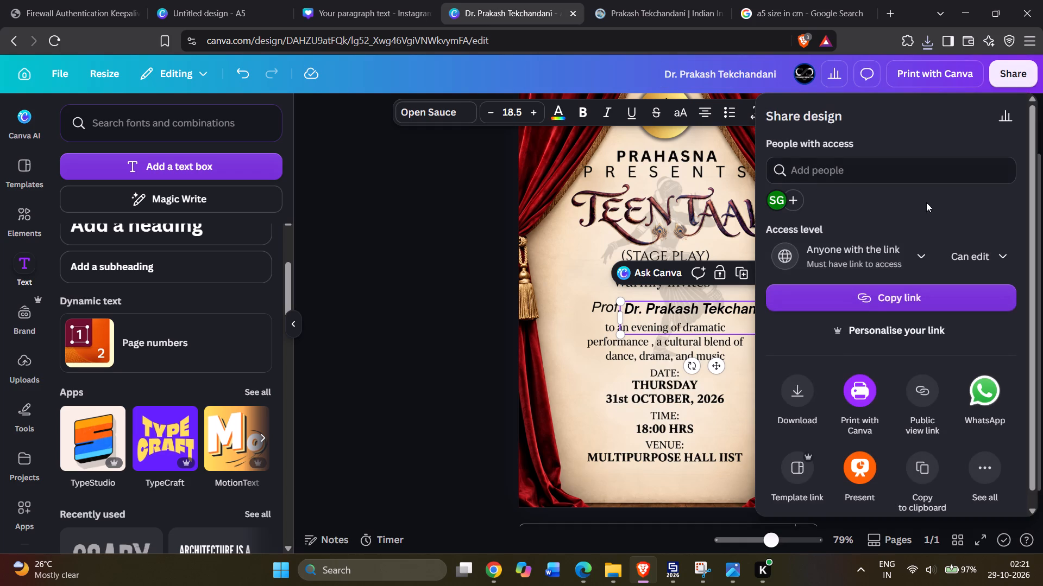
{"action": "left_click", "coordinate": [789, 397]}
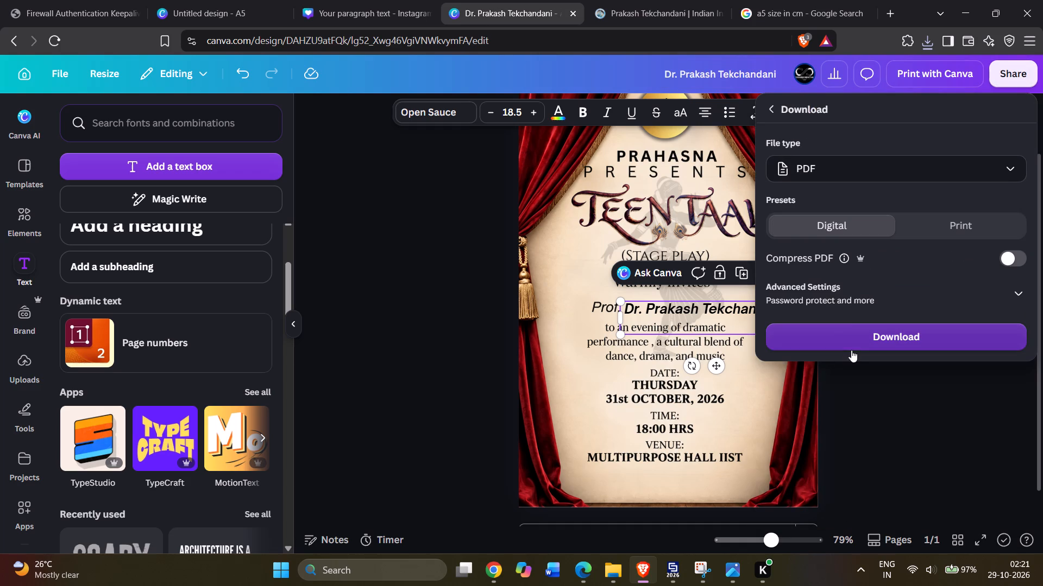
{"action": "left_click", "coordinate": [847, 324]}
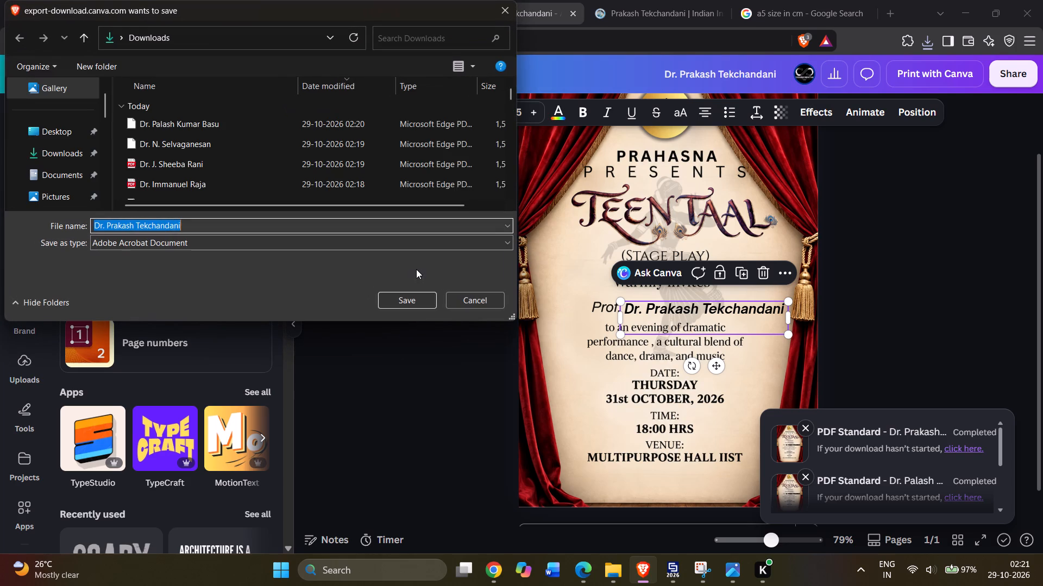
{"action": "left_click", "coordinate": [66, 155]}
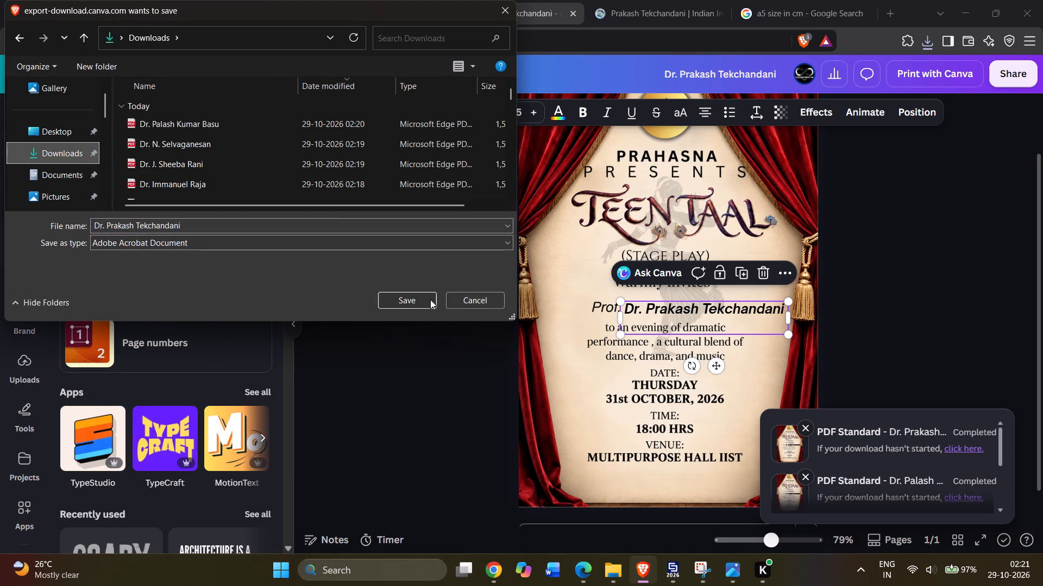
{"action": "left_click", "coordinate": [425, 297]}
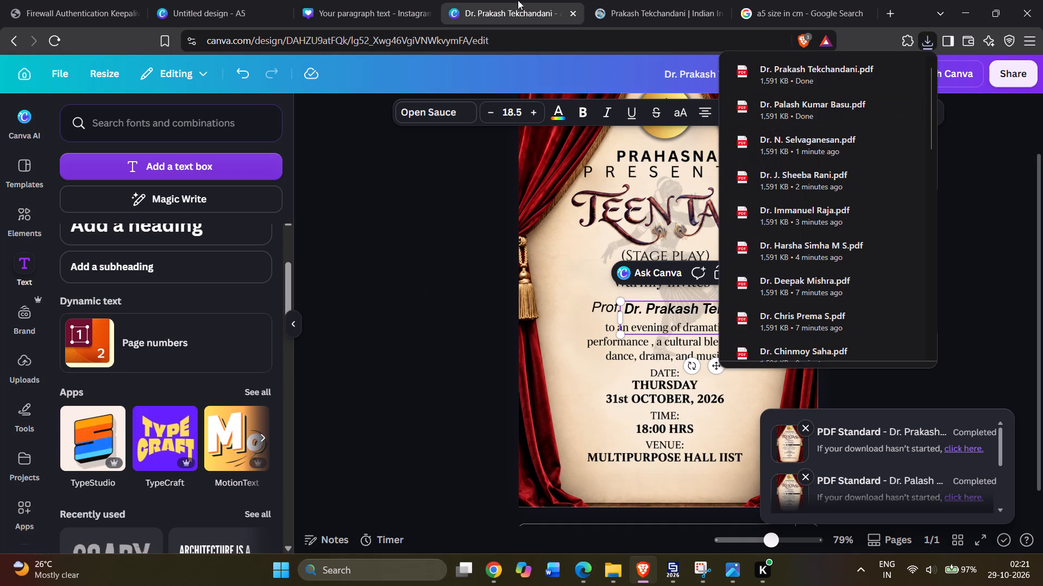
Go back to the IIST Avionics faculty list, open the profile following the assistant professor's, and copy that professor's titled name.
{"action": "left_click", "coordinate": [579, 0]}
{"action": "left_click", "coordinate": [647, 0]}
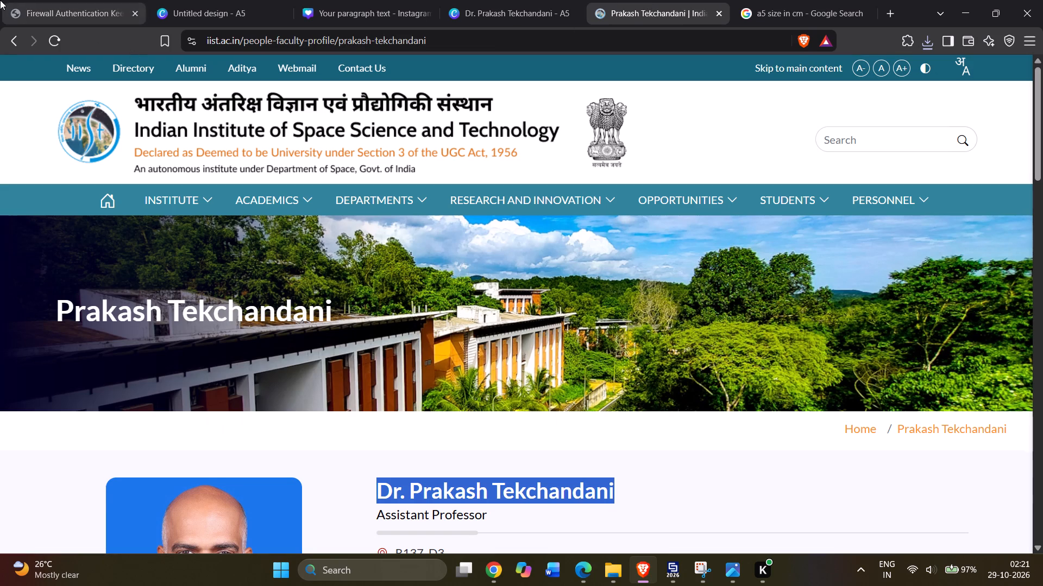
{"action": "left_click", "coordinate": [0, 40]}
{"action": "scroll", "coordinate": [311, 184], "scroll_direction": "down", "scroll_amount": 1}
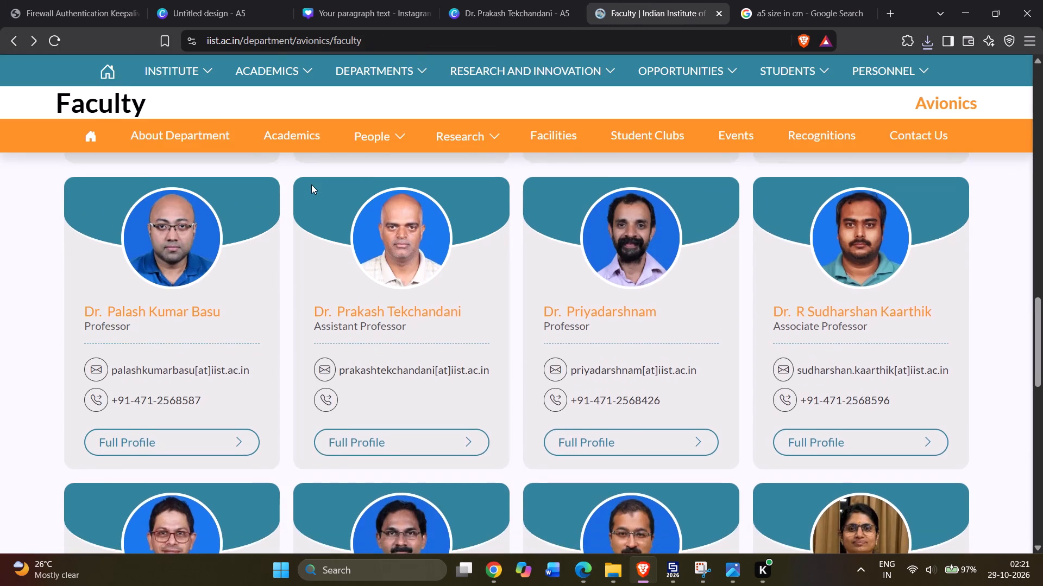
{"action": "scroll", "coordinate": [311, 184], "scroll_direction": "down", "scroll_amount": 1}
{"action": "left_click", "coordinate": [667, 243]}
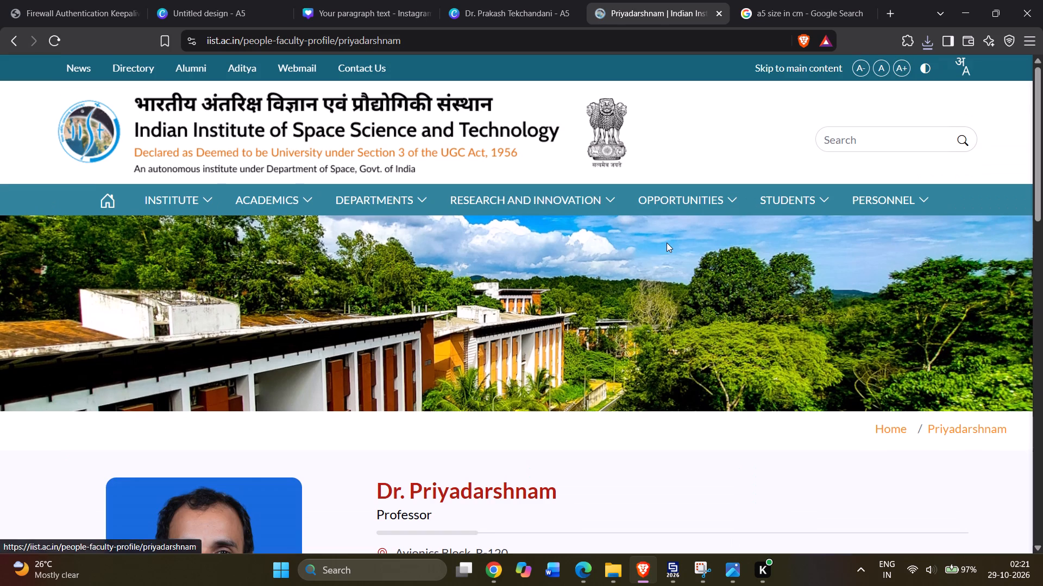
{"action": "left_click_drag", "start_coordinate": [373, 488], "coordinate": [573, 497]}
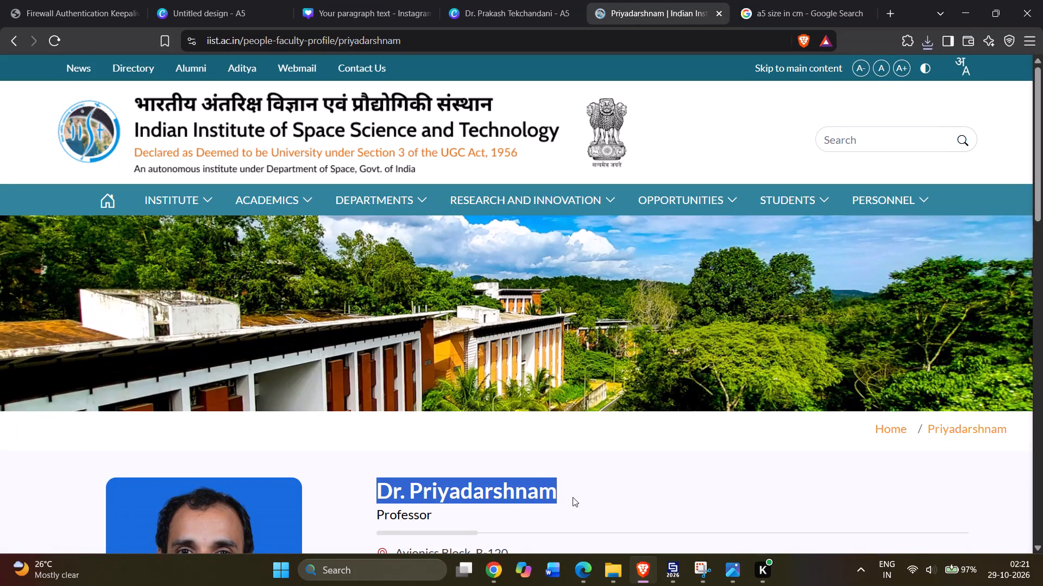
{"action": "key", "text": "ctrl+c"}
In the Canva design, replace the invitee's name with the copied professor's name, reposition it beside "Prof.", and retitle the design to match.
{"action": "left_click", "coordinate": [506, 0]}
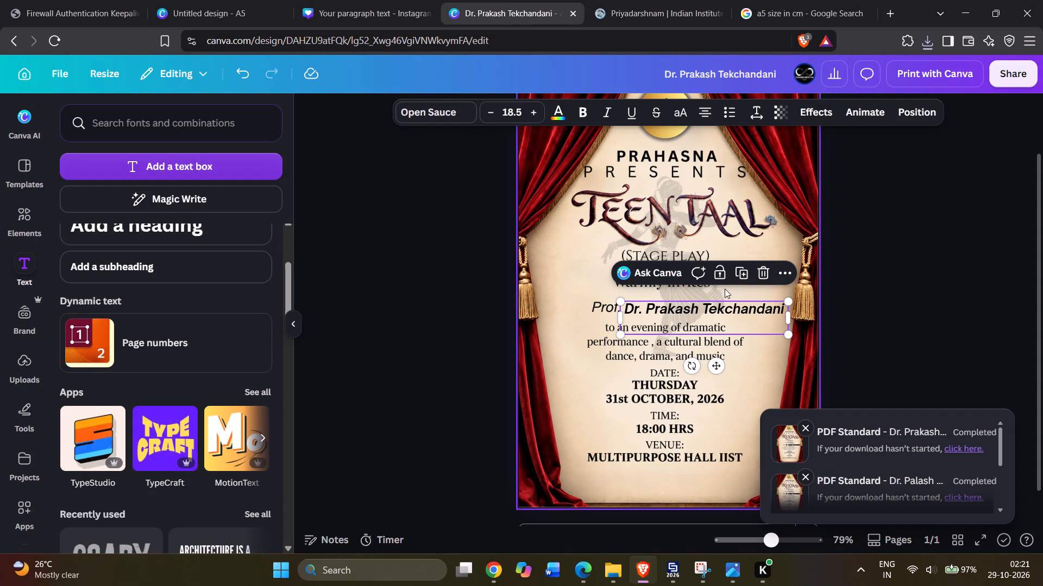
{"action": "triple_click", "coordinate": [725, 311]}
{"action": "left_click", "coordinate": [725, 311]}
{"action": "key", "text": "ctrl+v"}
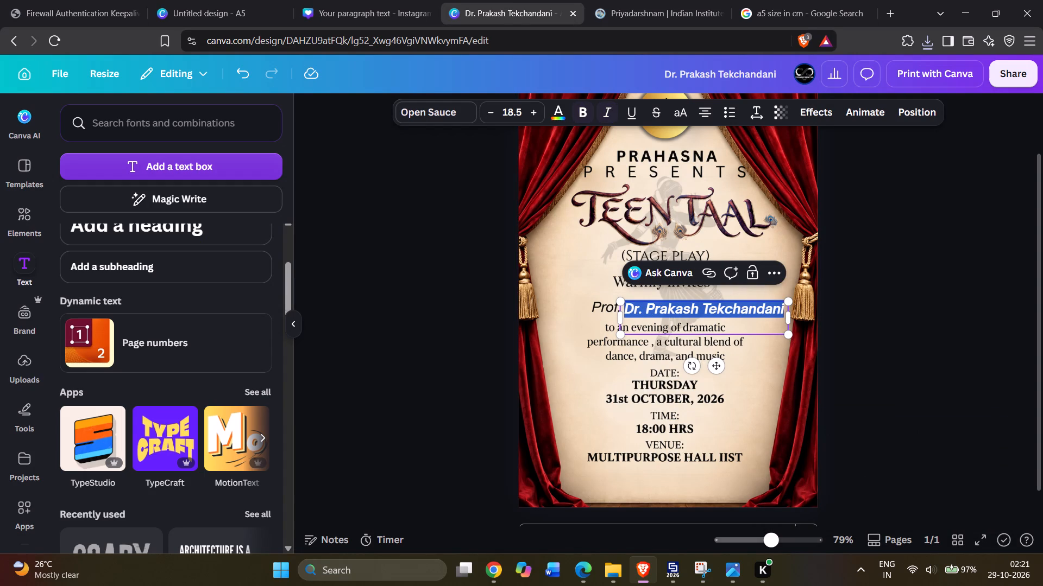
{"action": "left_click_drag", "start_coordinate": [714, 363], "coordinate": [704, 361]}
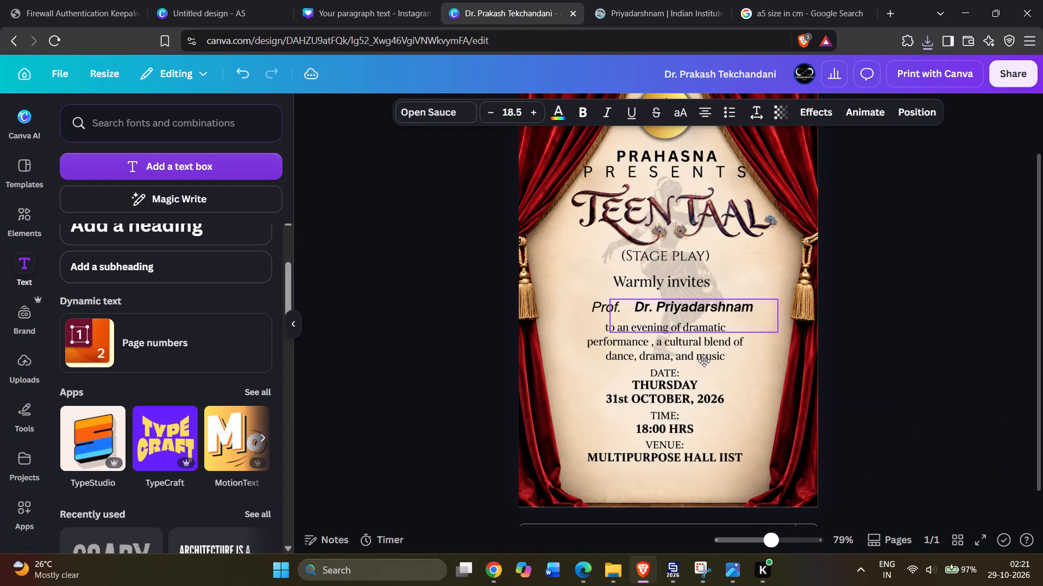
{"action": "left_click_drag", "start_coordinate": [704, 361], "coordinate": [704, 362]}
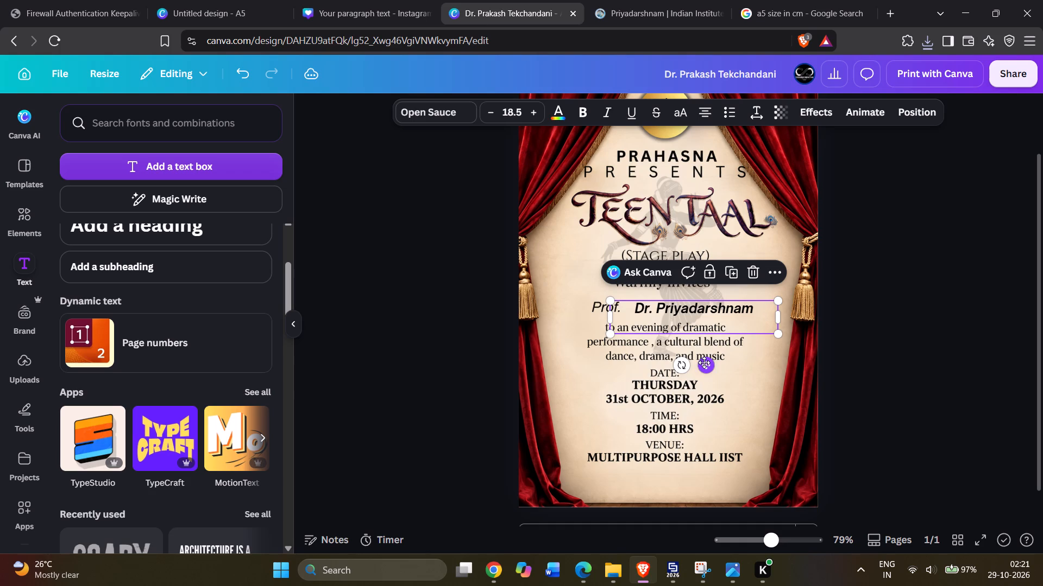
{"action": "triple_click", "coordinate": [728, 71]}
{"action": "left_click", "coordinate": [728, 71]}
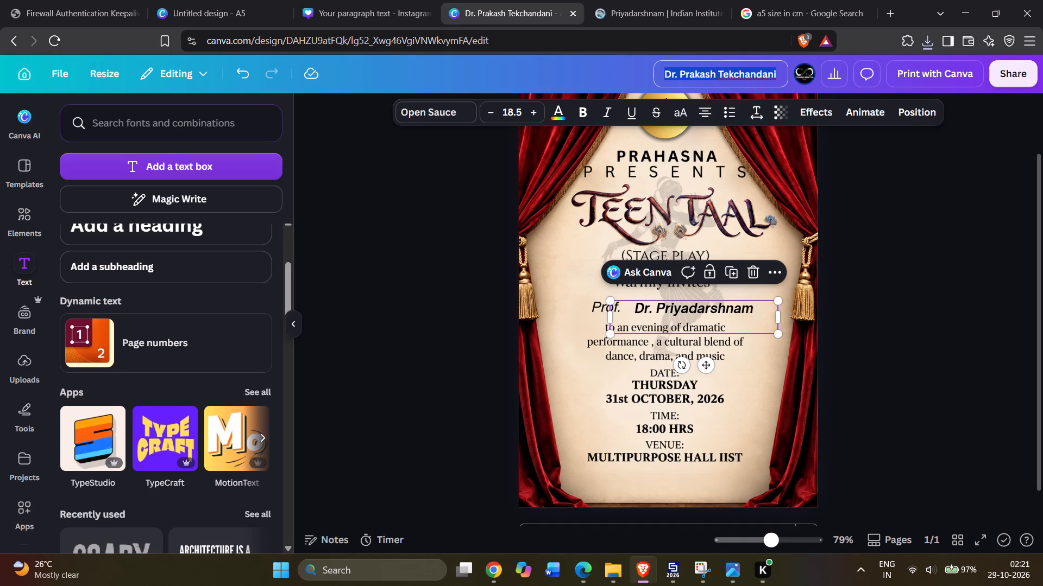
{"action": "key", "text": "ctrl+v"}
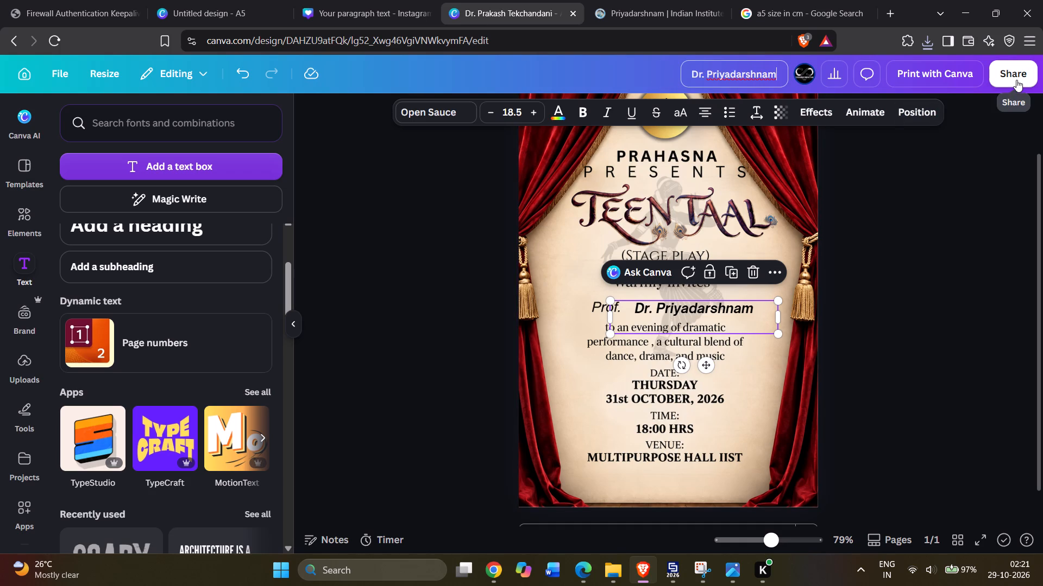
Download this professor's invitation as a PDF with the Digital preset and save it in the Downloads folder.
{"action": "left_click", "coordinate": [1016, 80]}
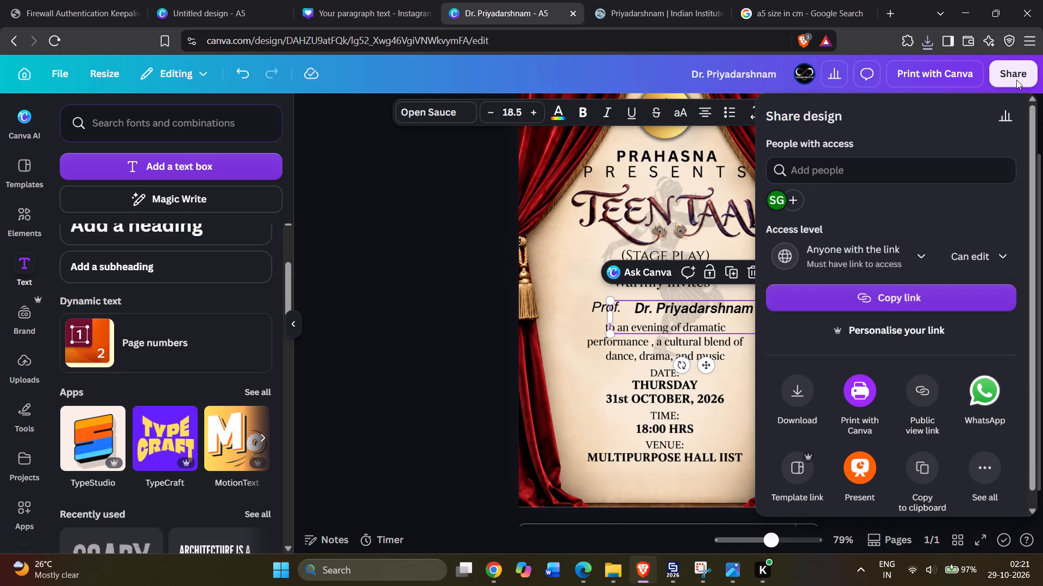
{"action": "left_click", "coordinate": [804, 391]}
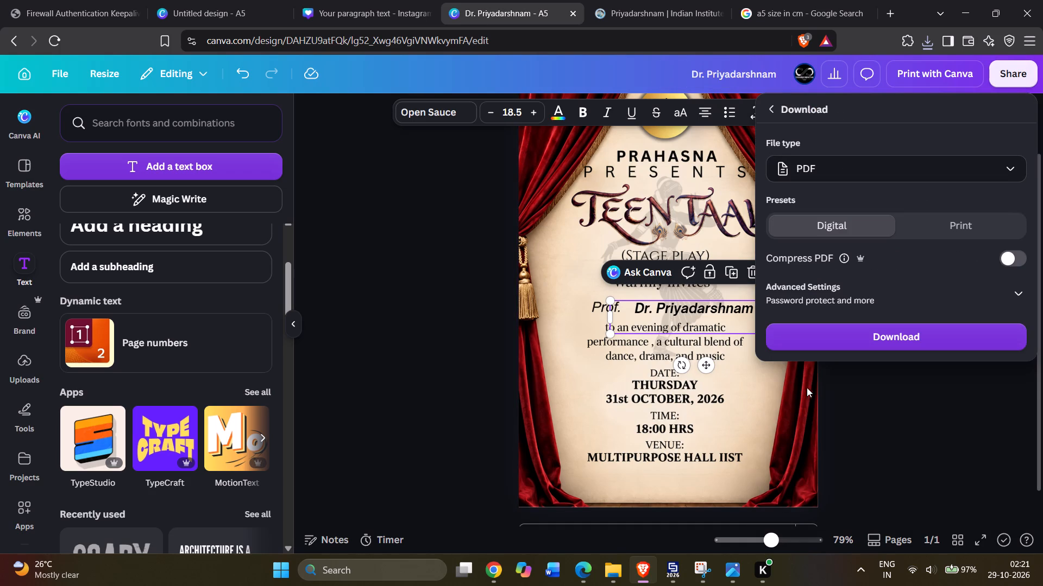
{"action": "left_click", "coordinate": [877, 338]}
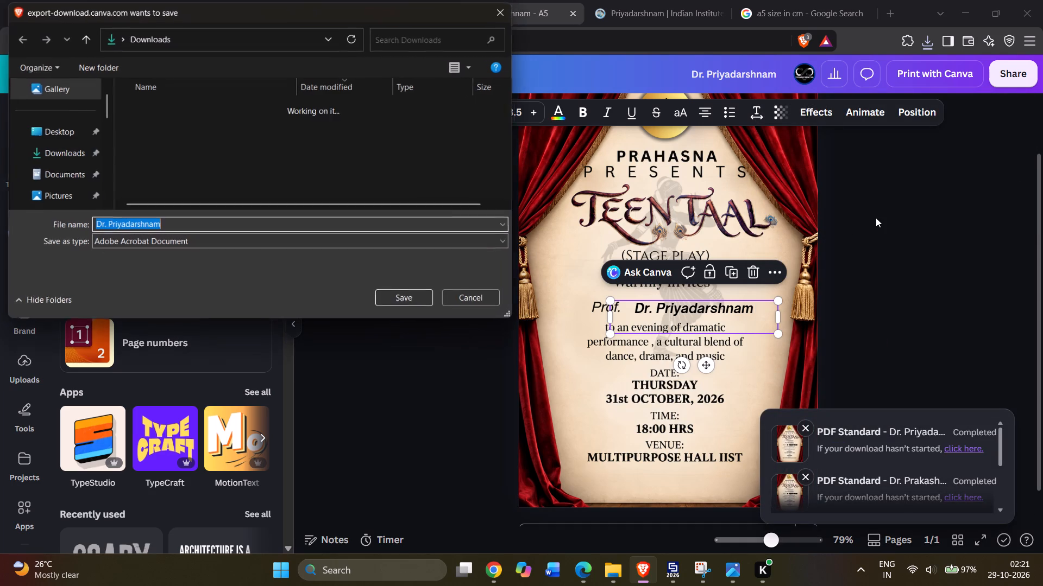
{"action": "left_click", "coordinate": [78, 142]}
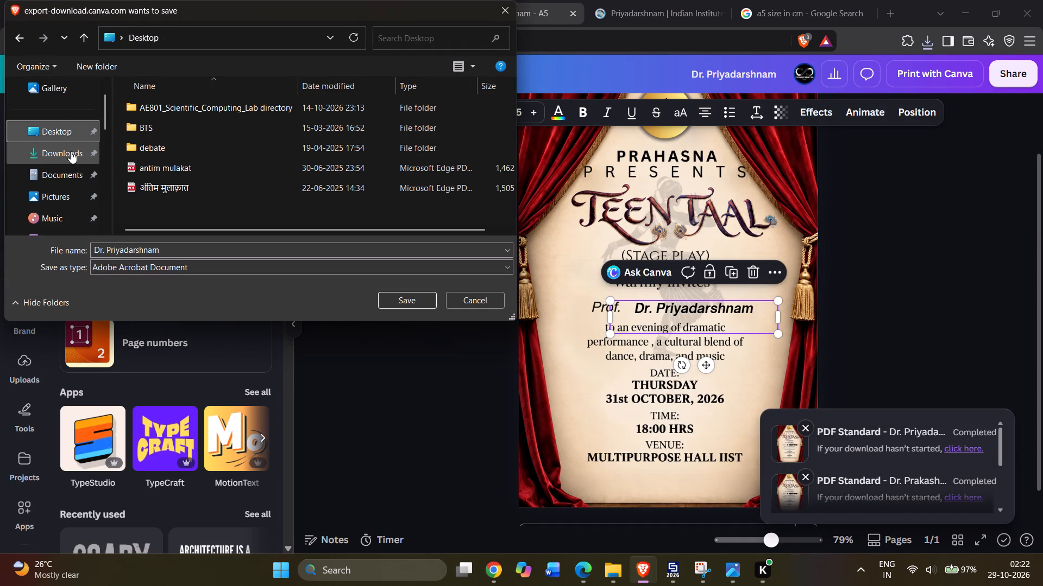
{"action": "left_click", "coordinate": [67, 154]}
{"action": "left_click", "coordinate": [403, 306]}
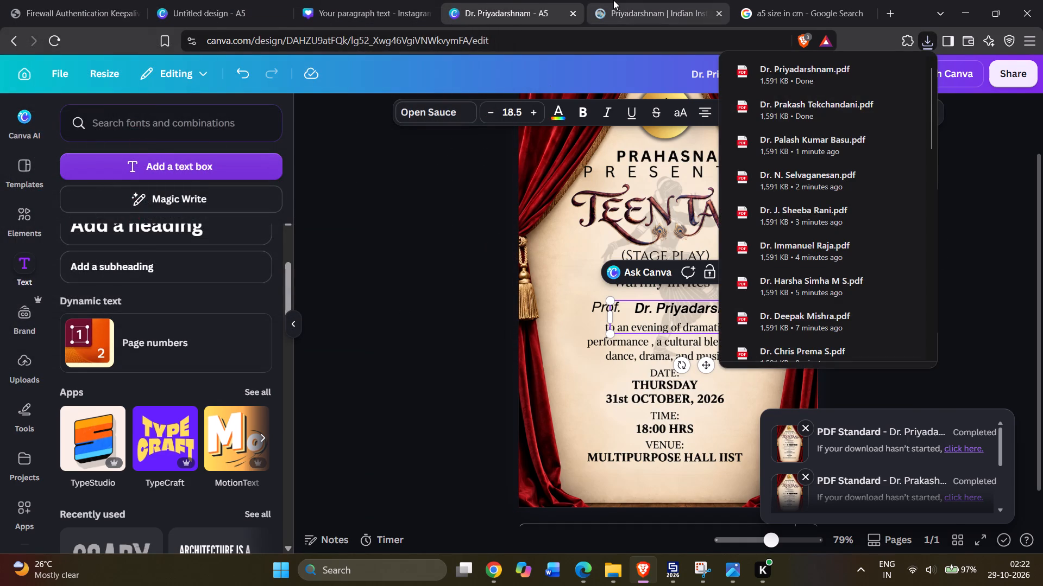
Return to the IIST Avionics faculty list, open the associate professor's profile that follows in the same row, and copy the titled name.
{"action": "left_click", "coordinate": [613, 0]}
{"action": "scroll", "coordinate": [675, 139], "scroll_direction": "down", "scroll_amount": 2}
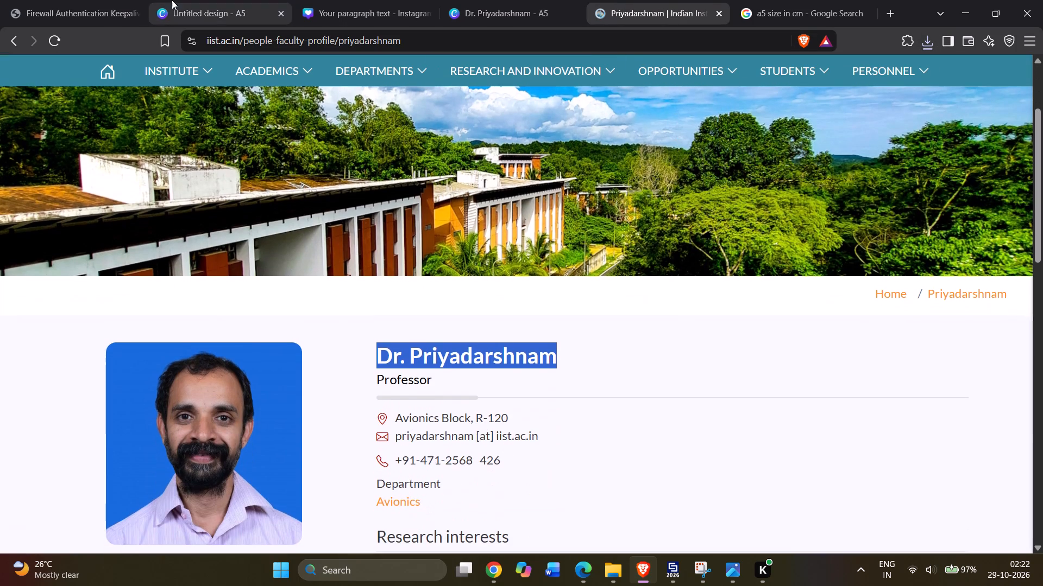
{"action": "left_click", "coordinate": [11, 36]}
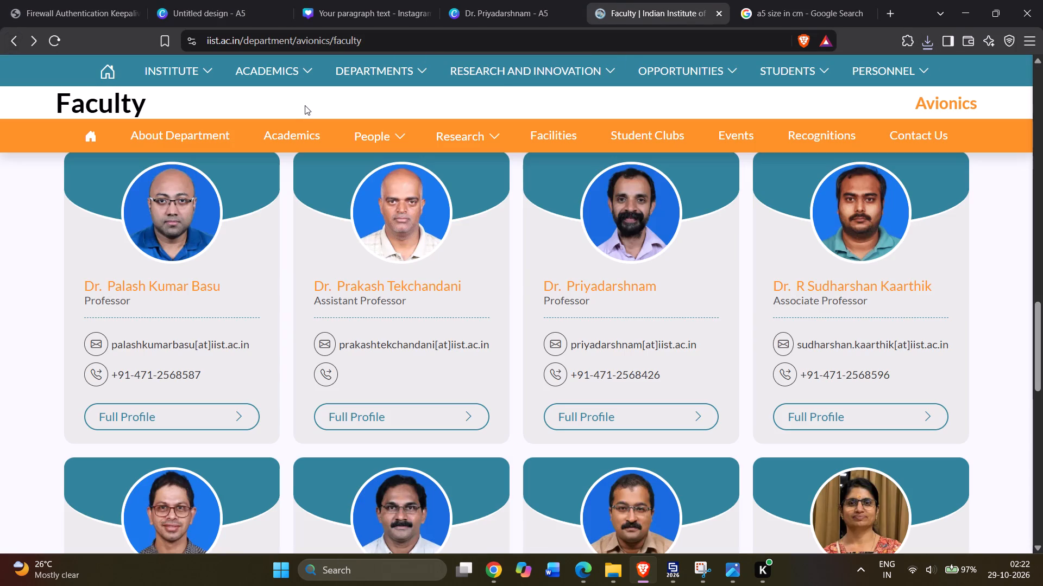
{"action": "scroll", "coordinate": [657, 247], "scroll_direction": "down", "scroll_amount": 1}
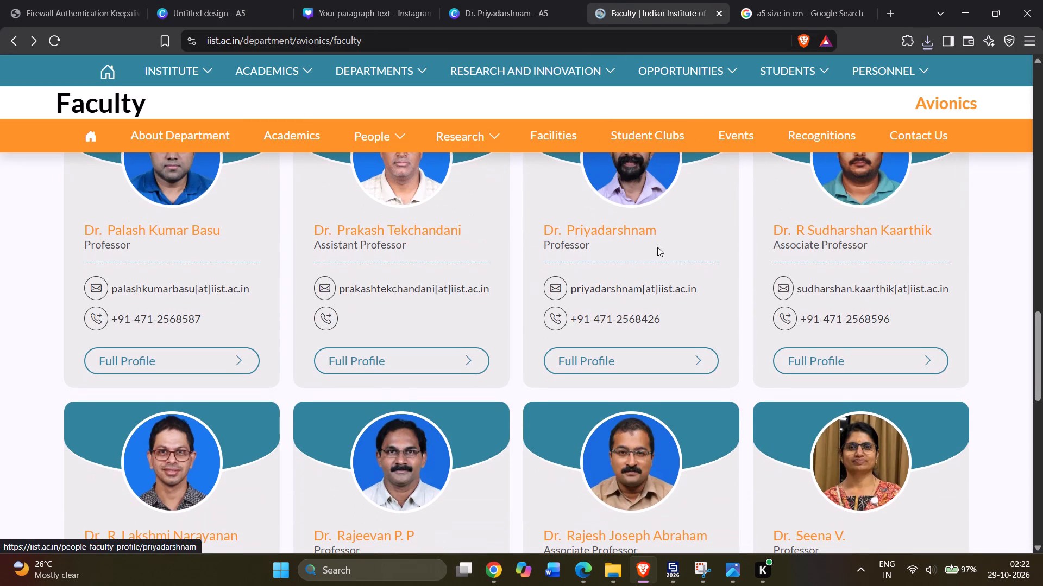
{"action": "scroll", "coordinate": [865, 251], "scroll_direction": "up", "scroll_amount": 1}
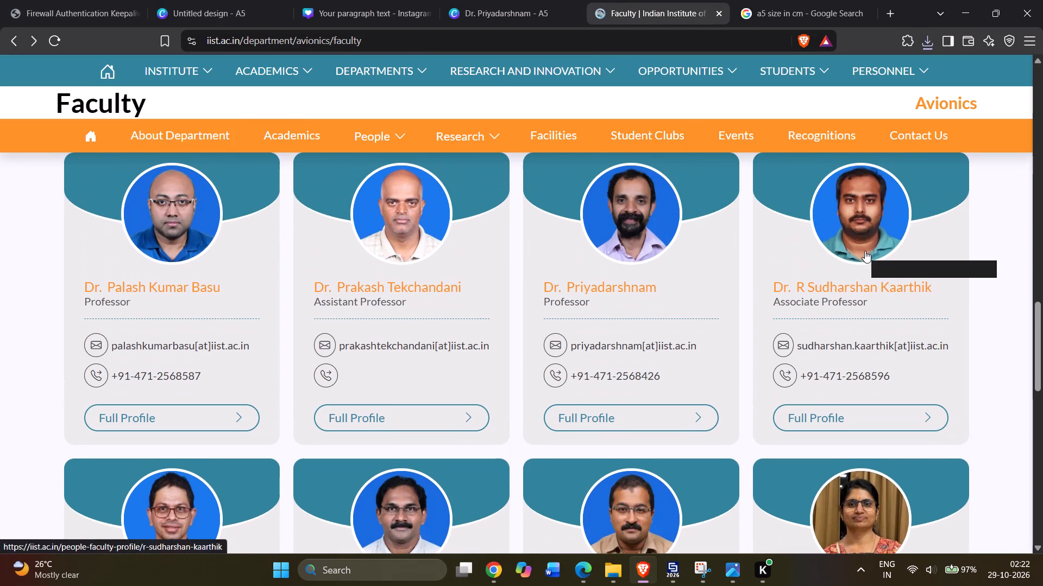
{"action": "scroll", "coordinate": [865, 251], "scroll_direction": "down", "scroll_amount": 1}
{"action": "scroll", "coordinate": [781, 283], "scroll_direction": "up", "scroll_amount": 2}
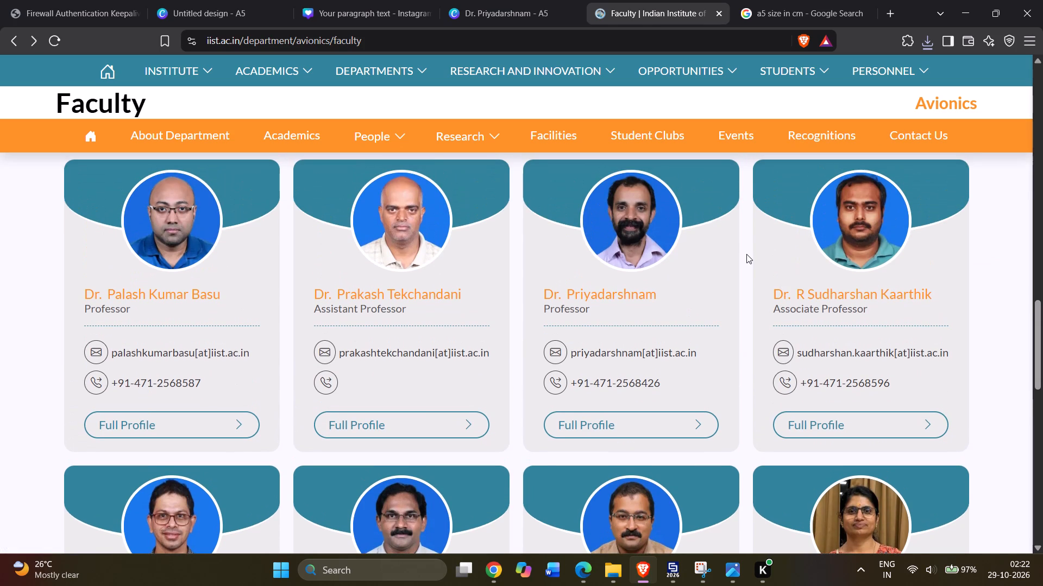
{"action": "left_click", "coordinate": [494, 0]}
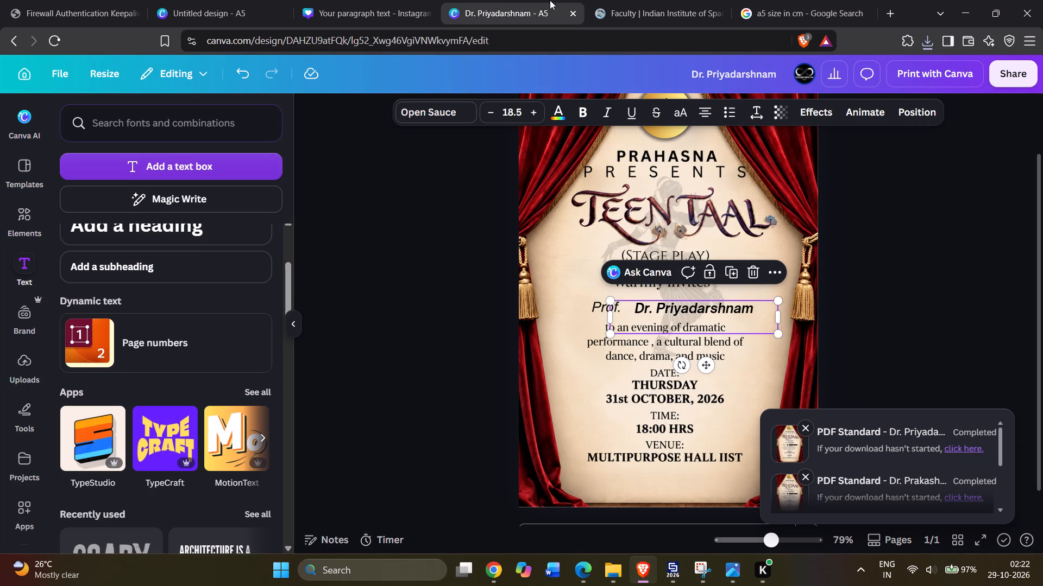
{"action": "left_click", "coordinate": [650, 0]}
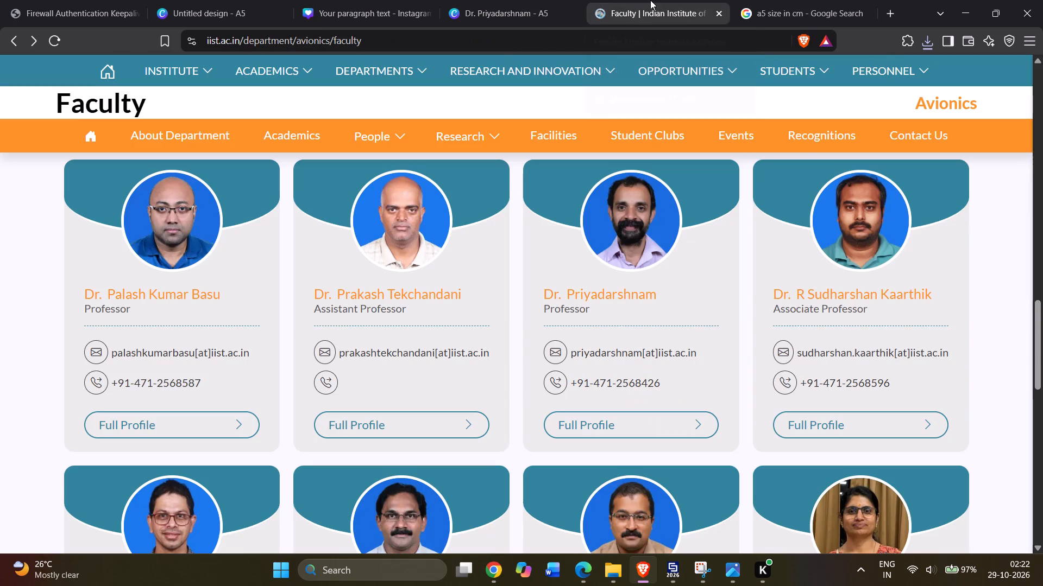
{"action": "left_click", "coordinate": [865, 278]}
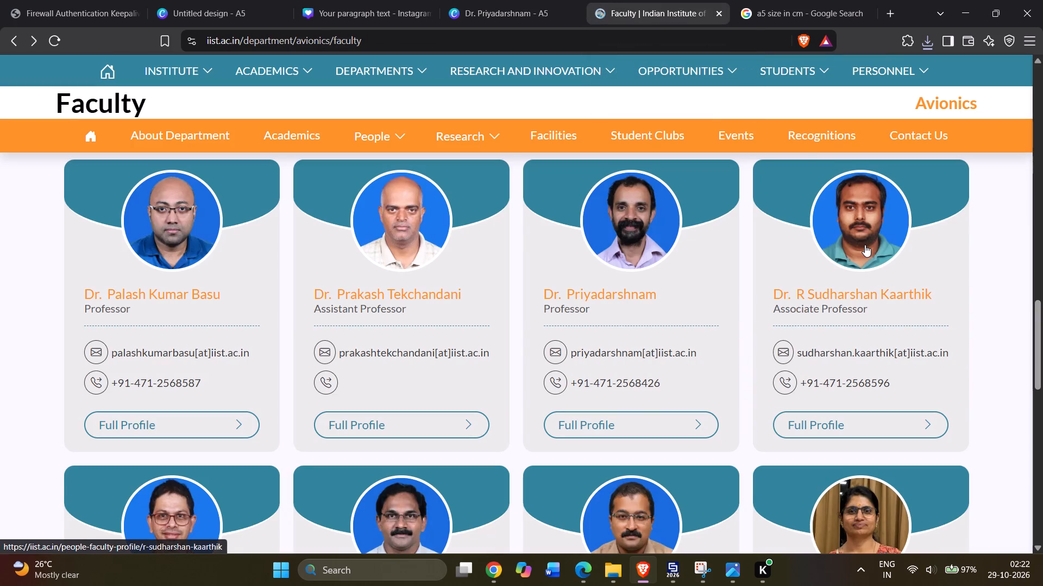
{"action": "left_click", "coordinate": [865, 245]}
{"action": "scroll", "coordinate": [577, 375], "scroll_direction": "down", "scroll_amount": 1}
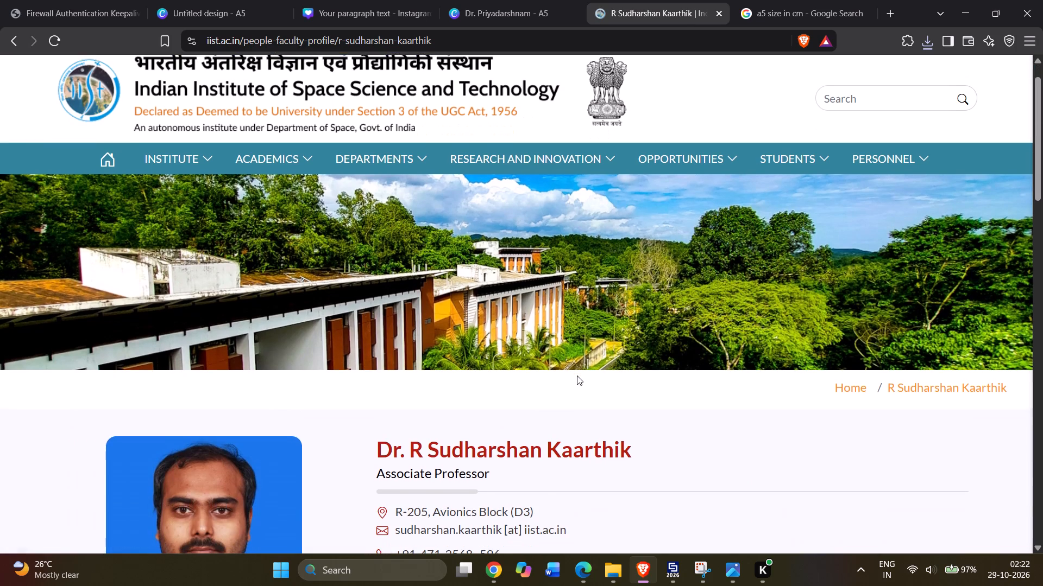
{"action": "scroll", "coordinate": [577, 375], "scroll_direction": "down", "scroll_amount": 1}
{"action": "left_click_drag", "start_coordinate": [377, 442], "coordinate": [568, 464]}
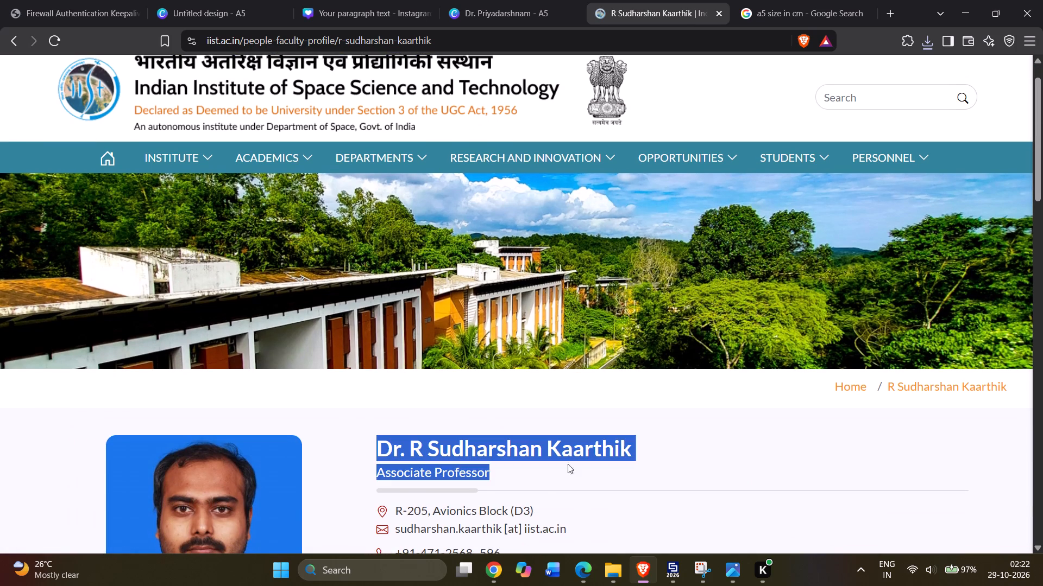
{"action": "left_click_drag", "start_coordinate": [568, 464], "coordinate": [643, 449]}
{"action": "key", "text": "ctrl+c"}
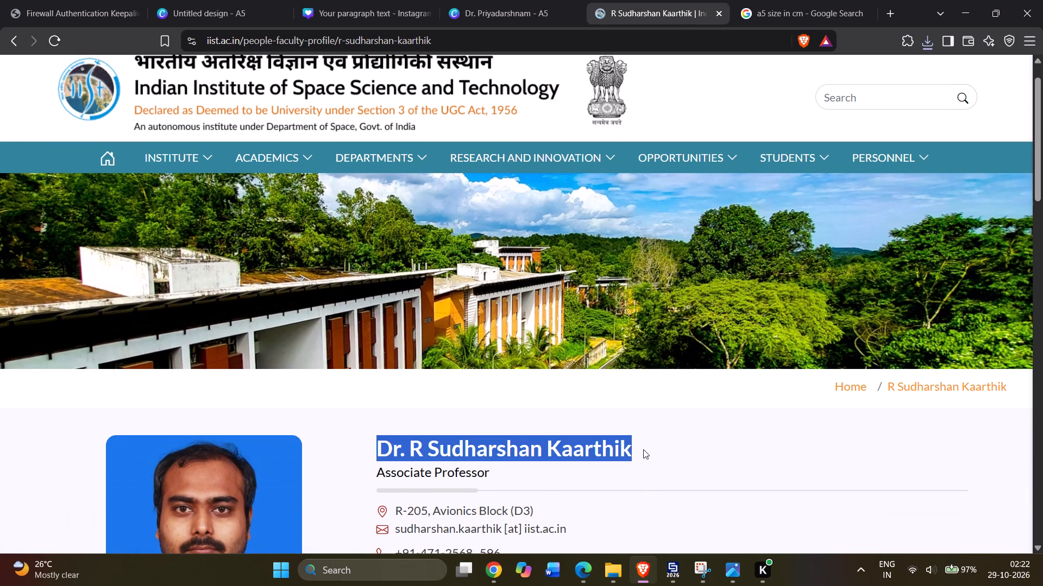
In the Canva design, put the associate professor's copied name on the invitation, widen and reposition its text box, and retitle the design to match.
{"action": "left_click", "coordinate": [489, 0]}
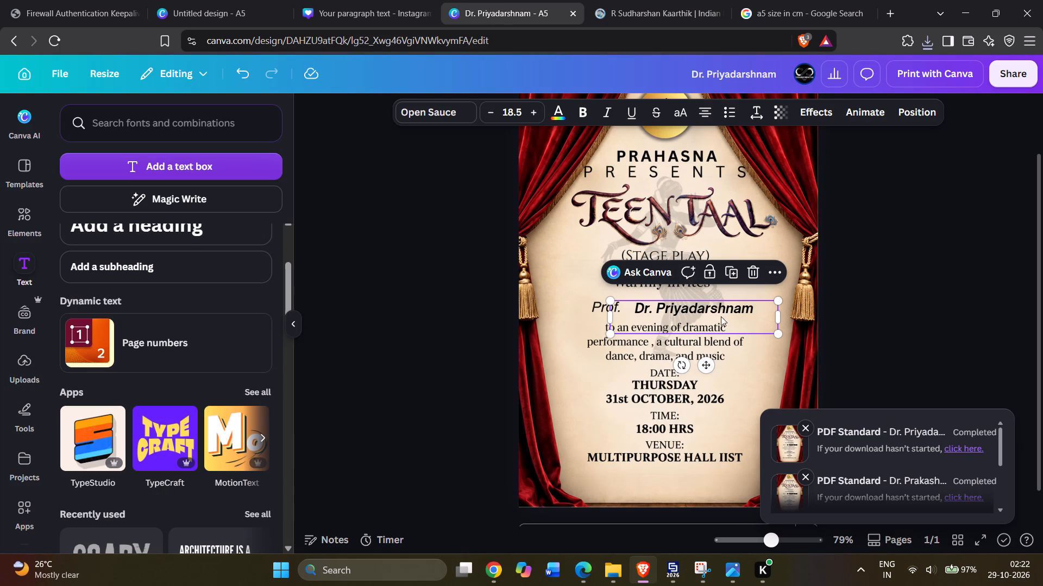
{"action": "triple_click", "coordinate": [715, 308]}
{"action": "key", "text": "ctrl+v"}
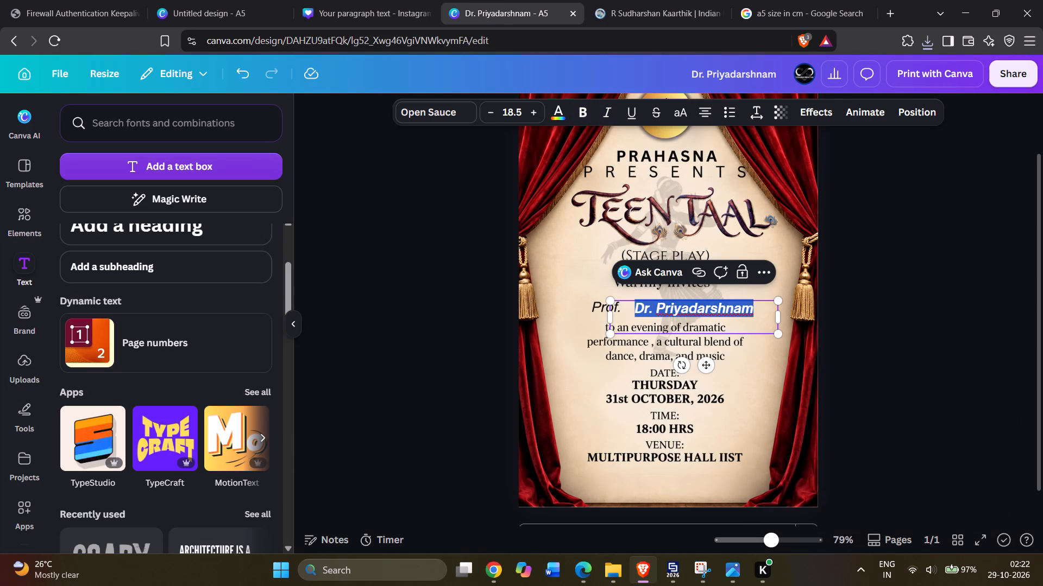
{"action": "left_click_drag", "start_coordinate": [781, 327], "coordinate": [793, 326]}
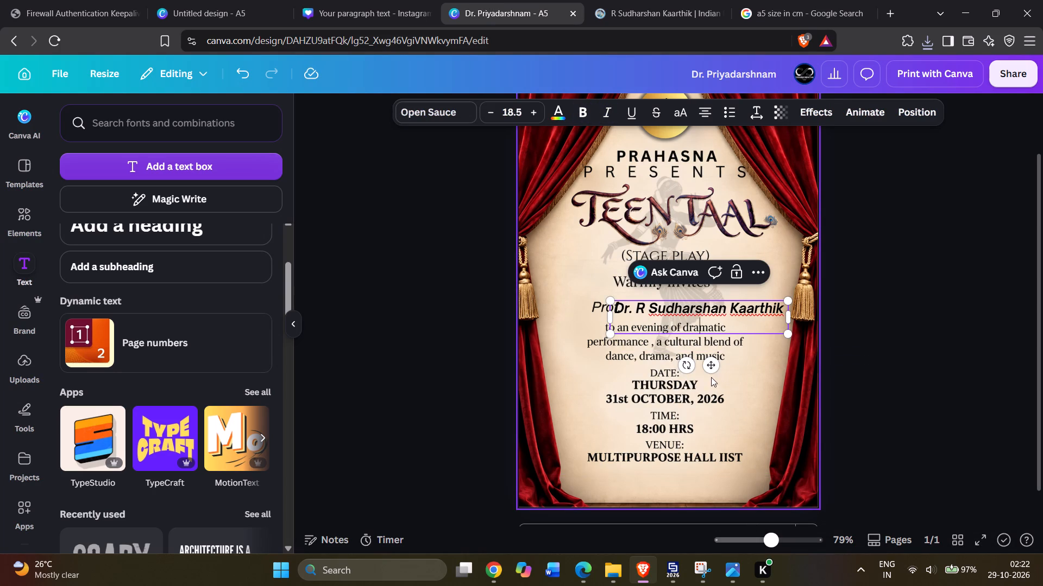
{"action": "left_click_drag", "start_coordinate": [711, 365], "coordinate": [720, 365]}
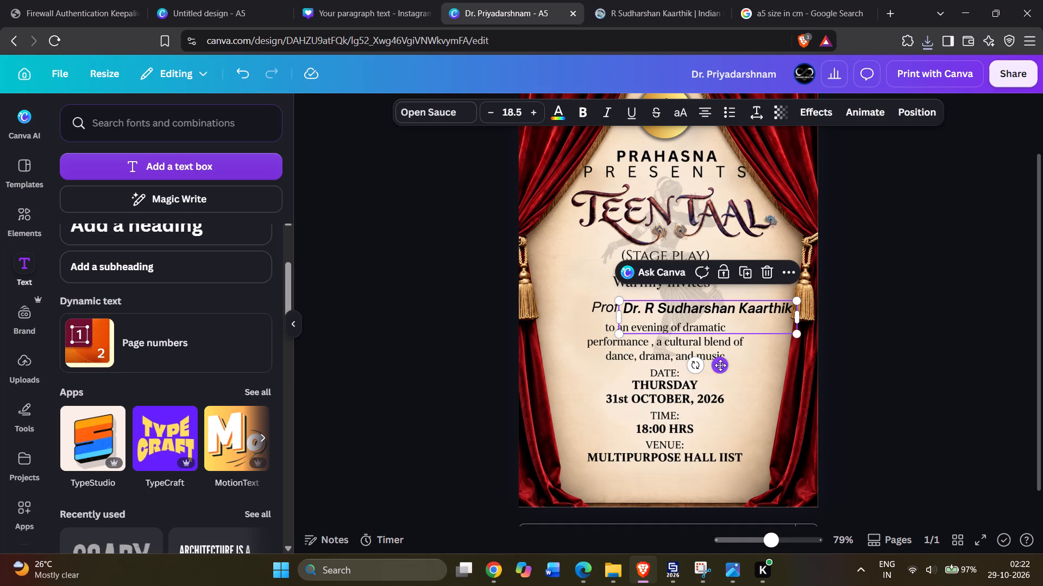
{"action": "triple_click", "coordinate": [737, 76]}
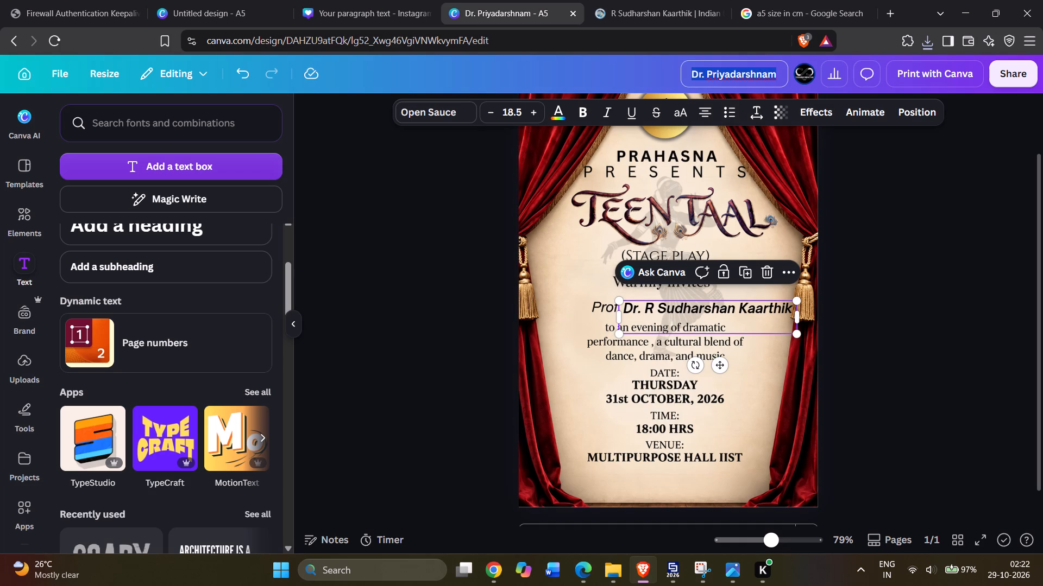
{"action": "key", "text": "ctrl+v"}
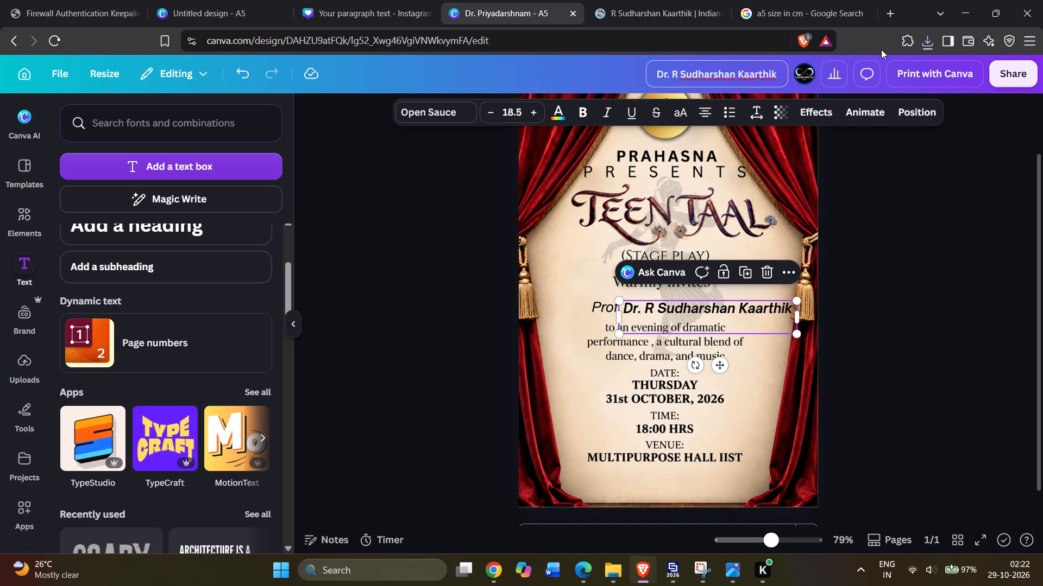
Download the associate professor's invitation as a PDF with the Digital preset.
{"action": "left_click", "coordinate": [1005, 68]}
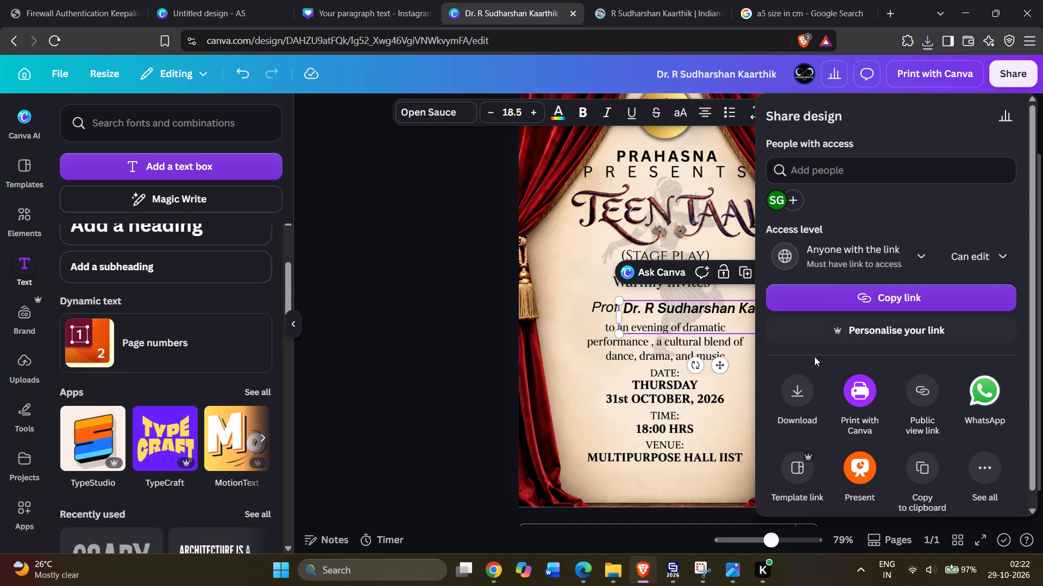
{"action": "left_click", "coordinate": [804, 376]}
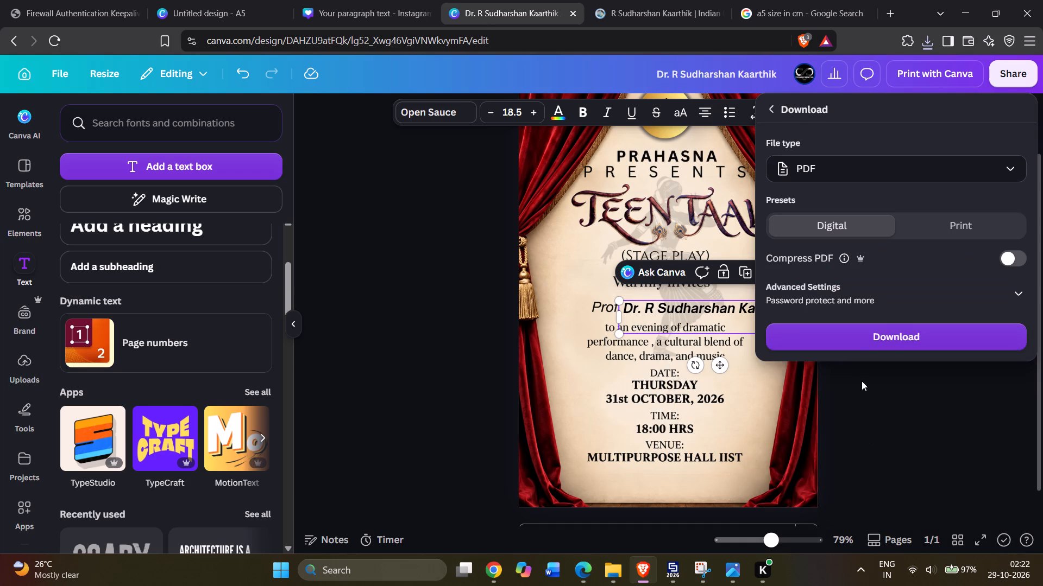
{"action": "left_click", "coordinate": [860, 344]}
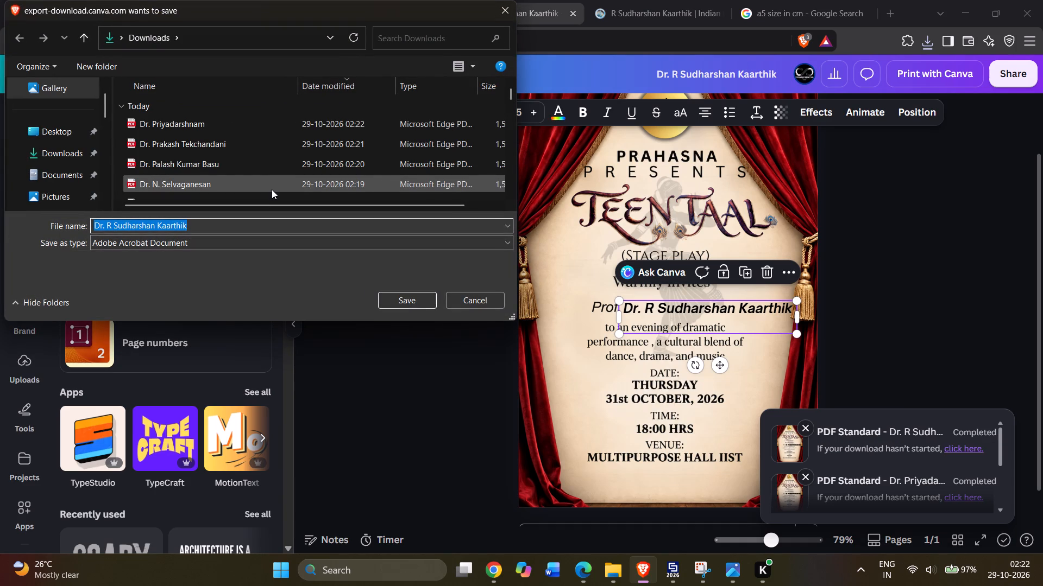
Save the exported invitation PDF in the Downloads folder under its suggested faculty name.
{"action": "left_click", "coordinate": [47, 154]}
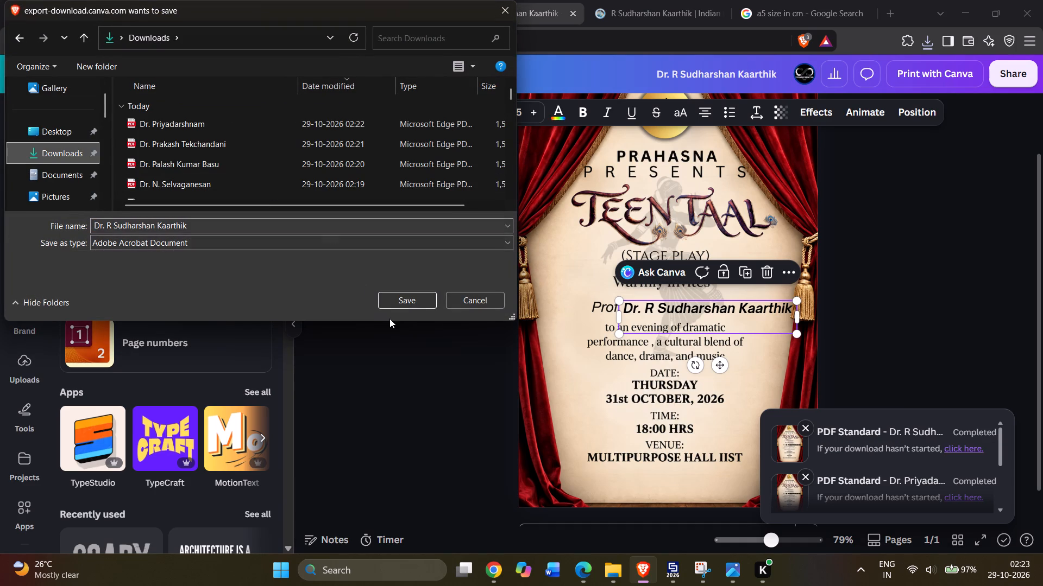
{"action": "left_click", "coordinate": [398, 303]}
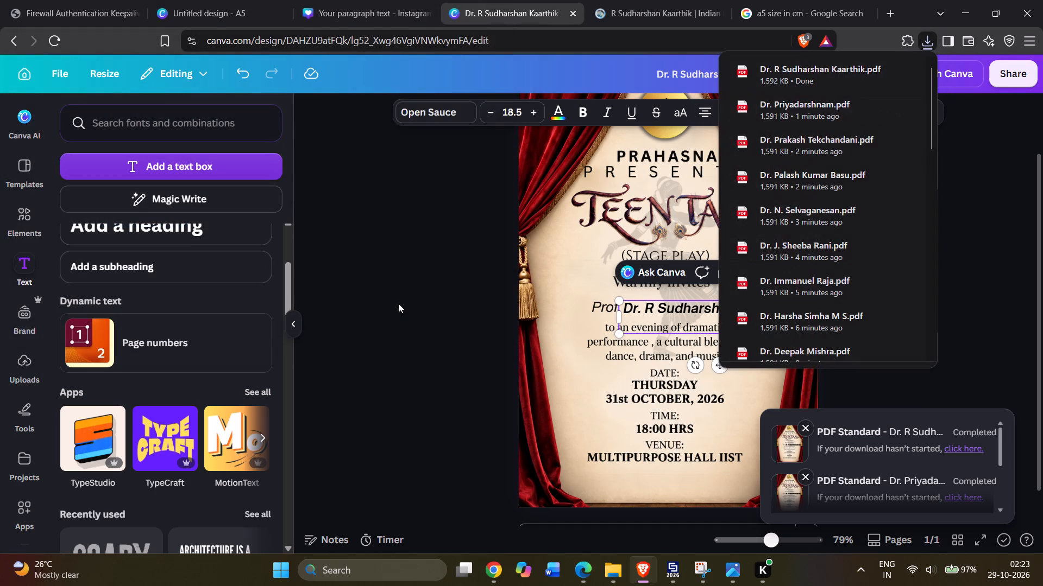
Open the first profile in the last row of the Avionics faculty list and copy the associate professor's titled name.
{"action": "left_click", "coordinate": [650, 0]}
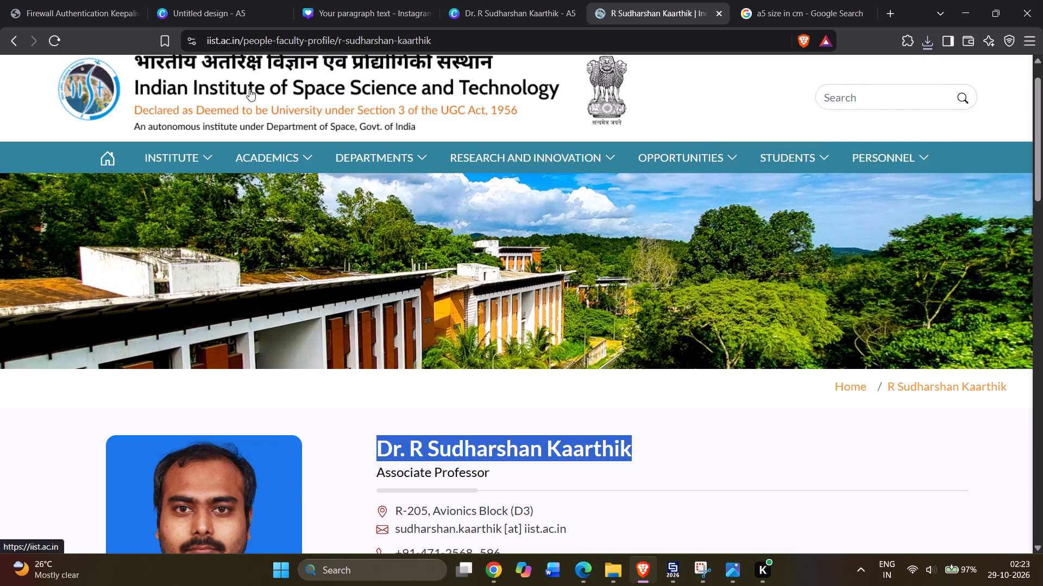
{"action": "left_click", "coordinate": [8, 40]}
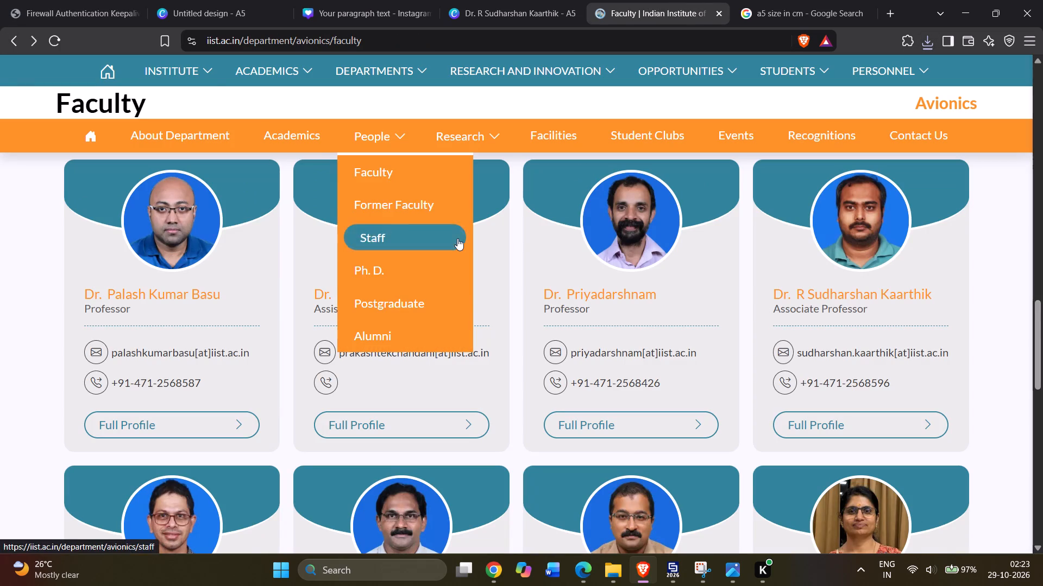
{"action": "scroll", "coordinate": [456, 269], "scroll_direction": "down", "scroll_amount": 2}
{"action": "scroll", "coordinate": [199, 360], "scroll_direction": "down", "scroll_amount": 1}
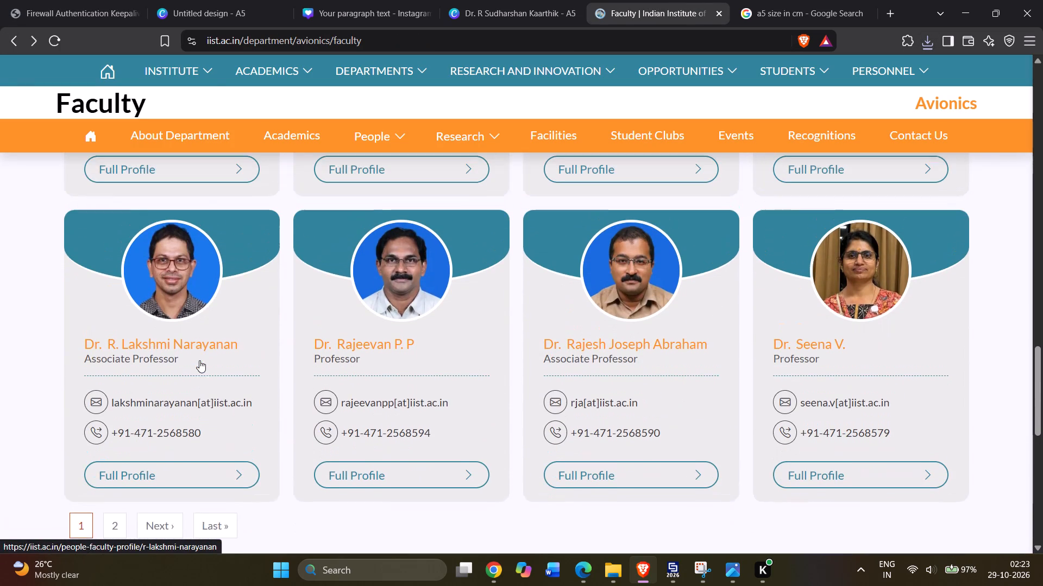
{"action": "scroll", "coordinate": [199, 360], "scroll_direction": "down", "scroll_amount": 1}
{"action": "left_click", "coordinate": [178, 286]}
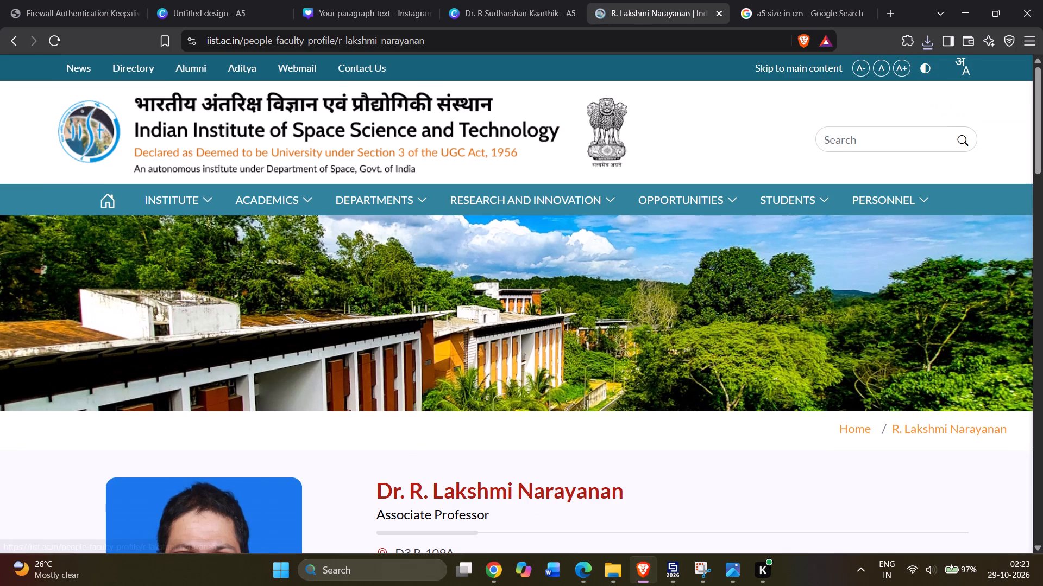
{"action": "left_click_drag", "start_coordinate": [378, 485], "coordinate": [649, 497]}
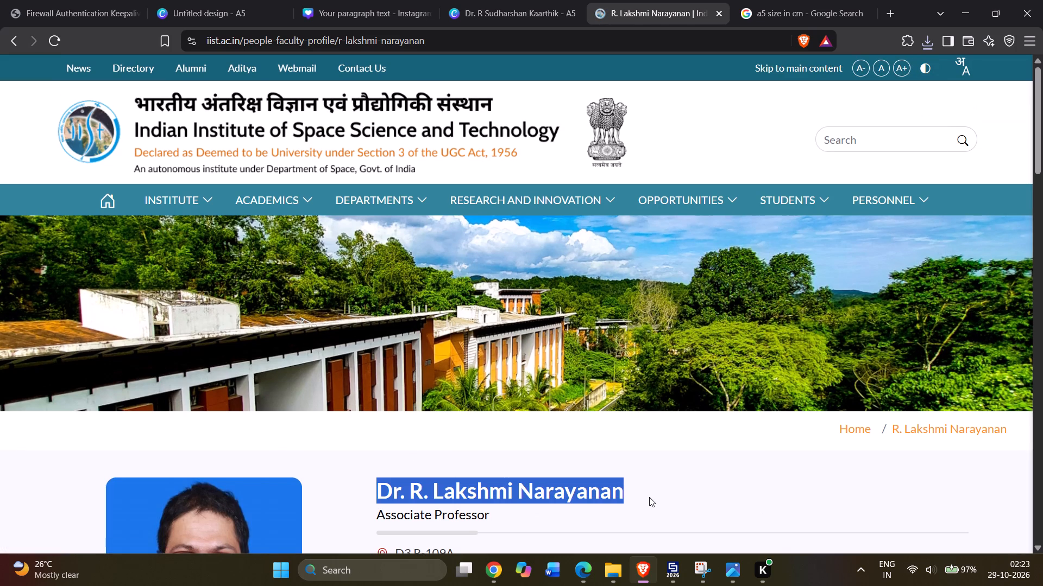
{"action": "key", "text": "ctrl+c"}
In the Canva design, replace the invitee's name and the design title with the copied associate professor's name.
{"action": "left_click", "coordinate": [513, 0]}
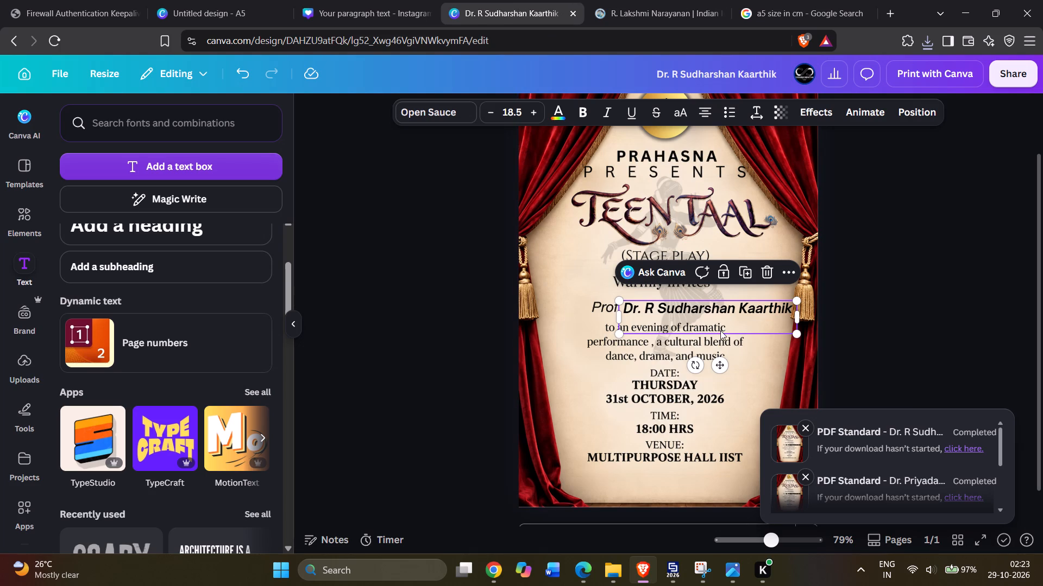
{"action": "triple_click", "coordinate": [742, 305]}
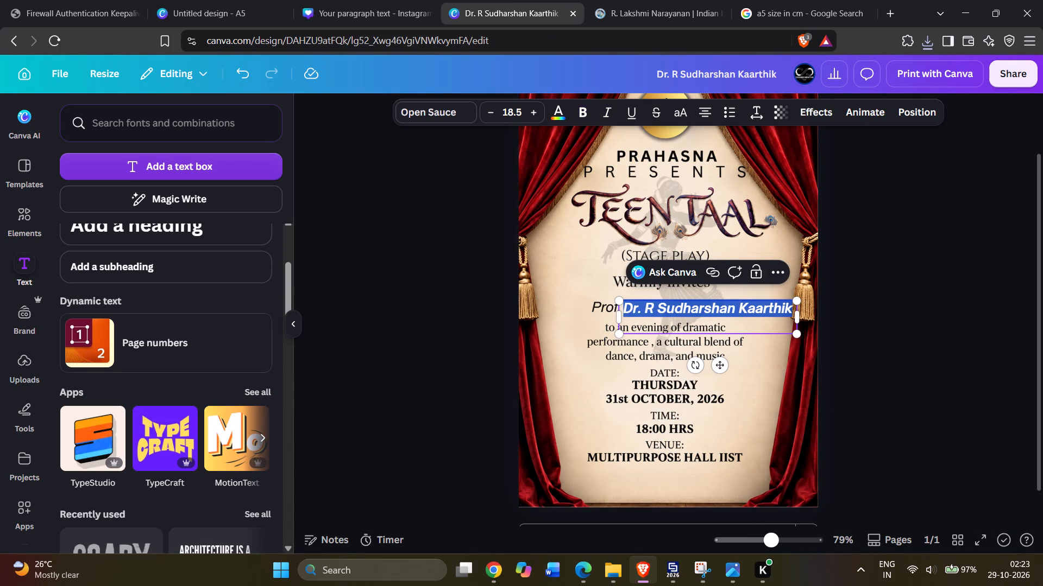
{"action": "key", "text": "ctrl+v"}
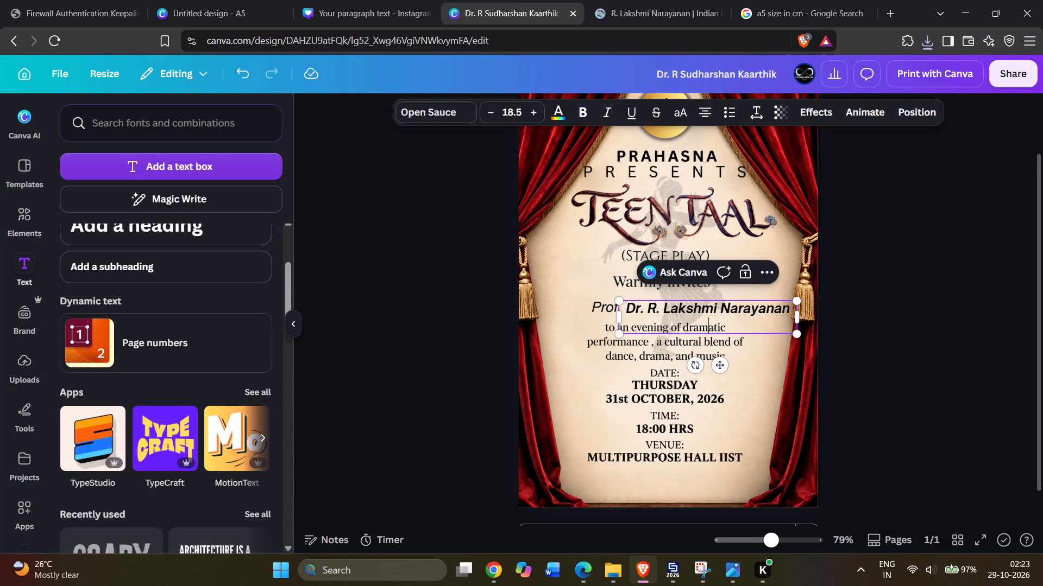
{"action": "triple_click", "coordinate": [731, 73]}
{"action": "left_click", "coordinate": [731, 73]}
{"action": "key", "text": "ctrl+v"}
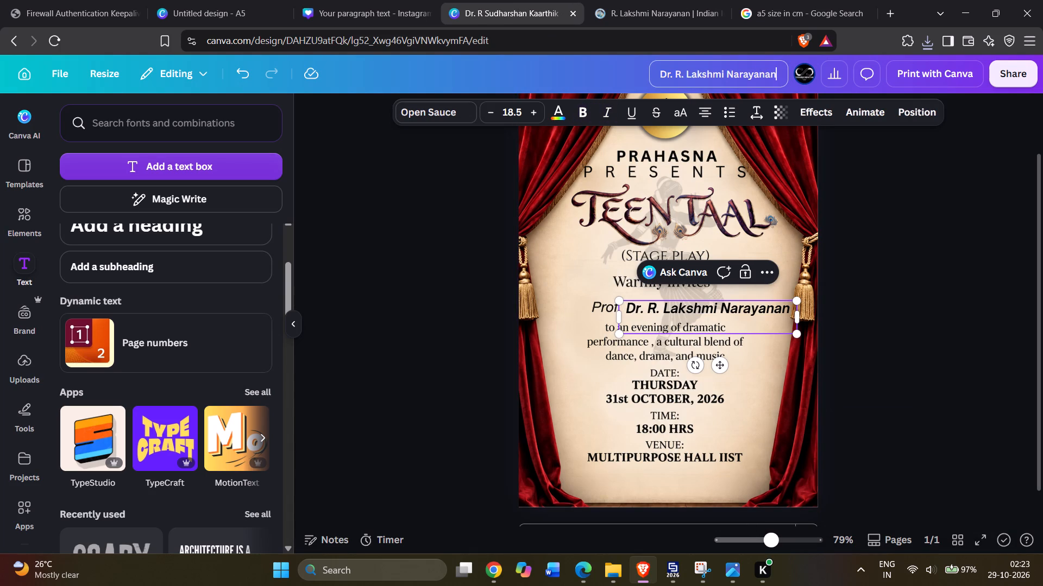
Download the associate professor's invitation as a PDF with the Digital preset and save it in the Downloads folder.
{"action": "left_click", "coordinate": [1014, 74]}
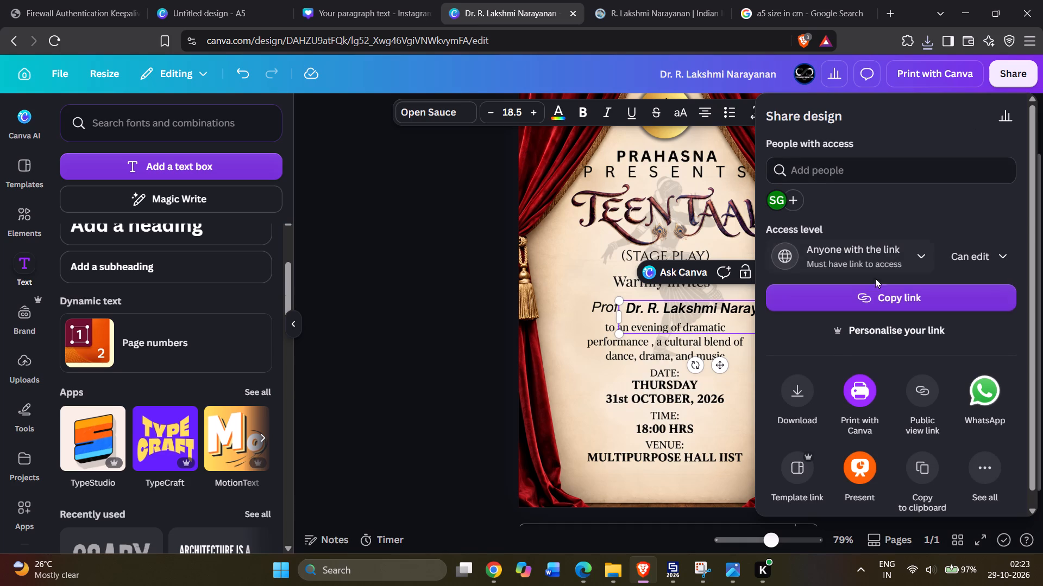
{"action": "left_click", "coordinate": [801, 405]}
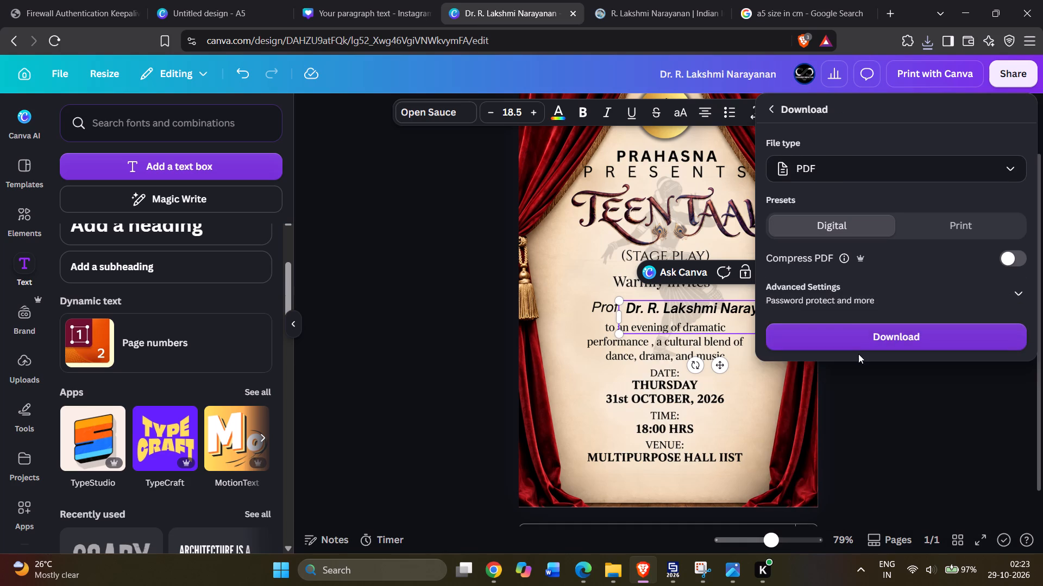
{"action": "left_click", "coordinate": [886, 335]}
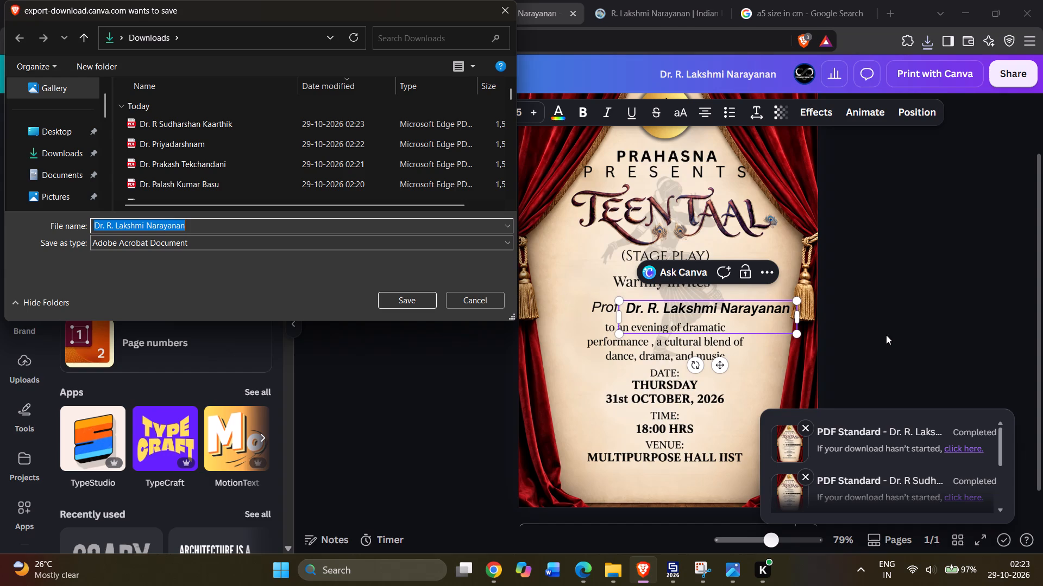
{"action": "left_click", "coordinate": [56, 144]}
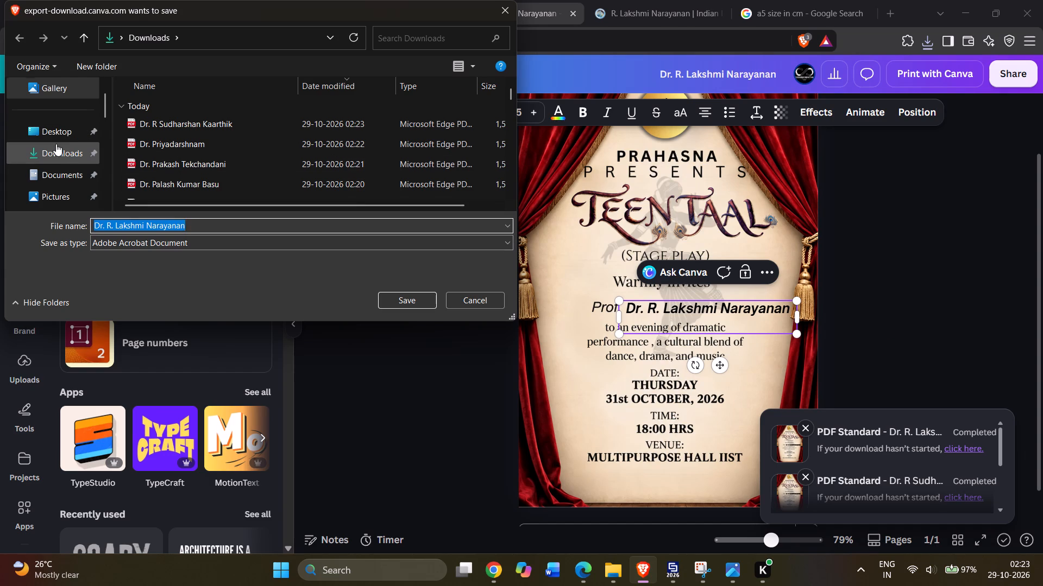
{"action": "left_click", "coordinate": [420, 296]}
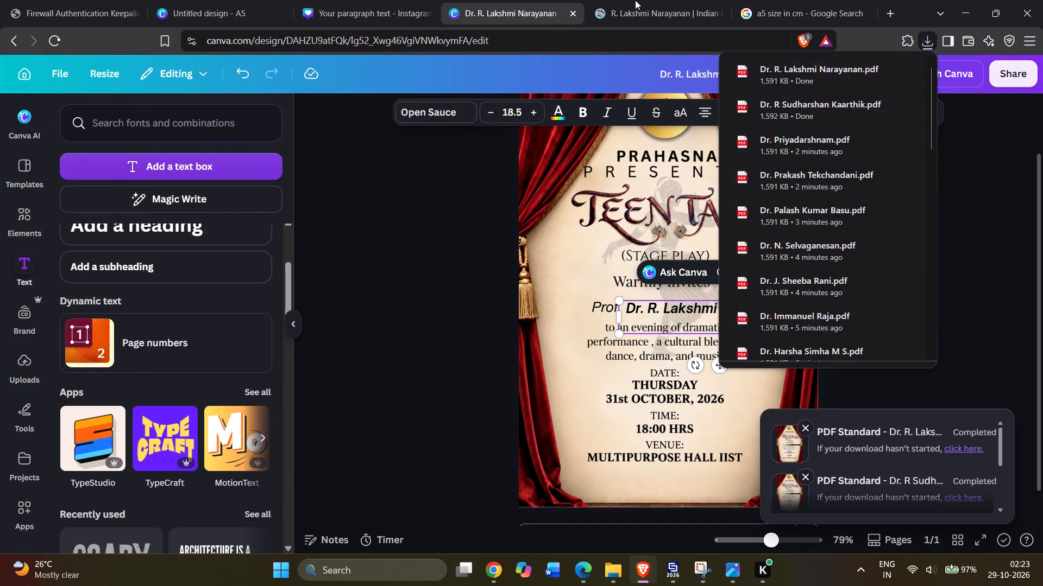
Open the second profile in the last row of the Avionics faculty list and copy the professor's titled name.
{"action": "left_click", "coordinate": [994, 285]}
{"action": "left_click", "coordinate": [730, 0]}
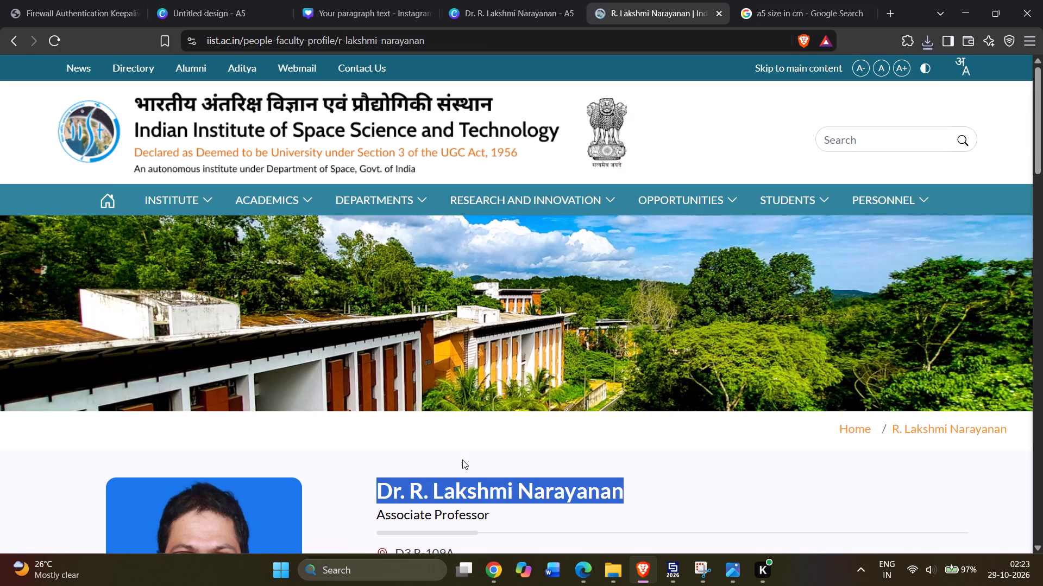
{"action": "left_click", "coordinate": [0, 27]}
{"action": "left_click", "coordinate": [7, 41]}
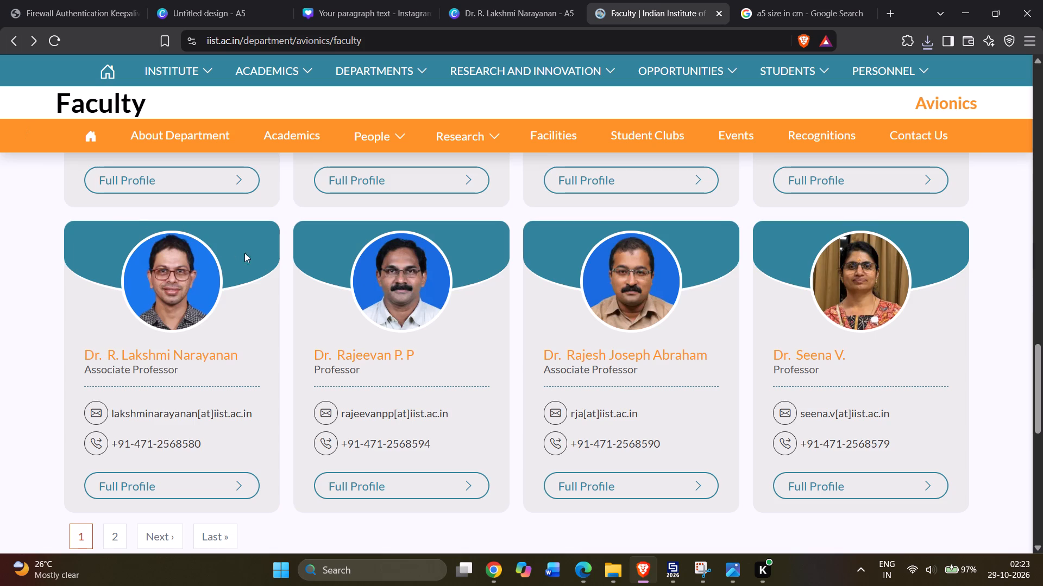
{"action": "scroll", "coordinate": [246, 263], "scroll_direction": "down", "scroll_amount": 1}
{"action": "left_click", "coordinate": [385, 203]}
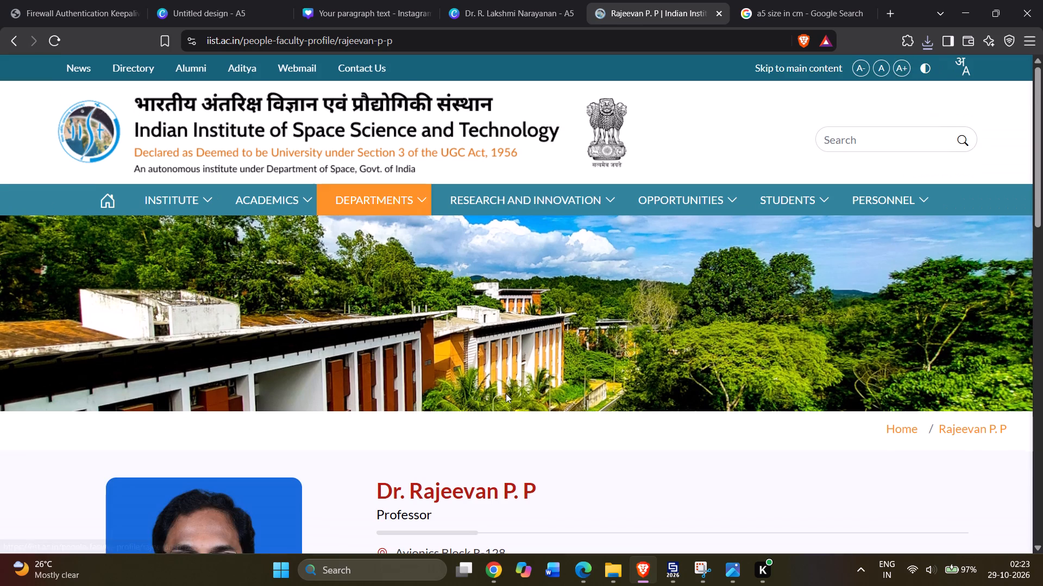
{"action": "scroll", "coordinate": [510, 417], "scroll_direction": "down", "scroll_amount": 1}
{"action": "left_click_drag", "start_coordinate": [369, 388], "coordinate": [464, 396]}
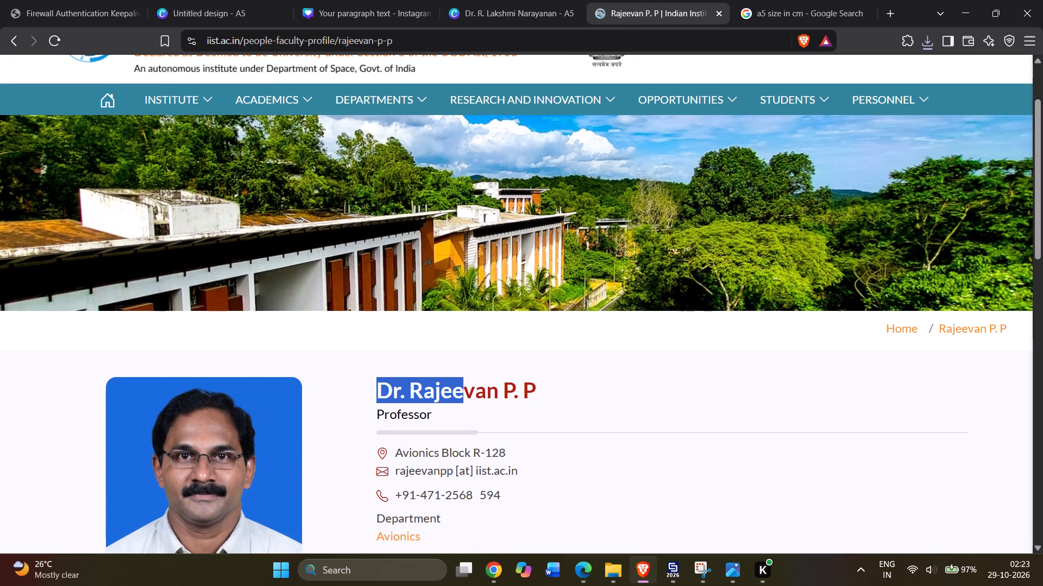
{"action": "left_click_drag", "start_coordinate": [464, 396], "coordinate": [549, 402]}
{"action": "key", "text": "ctrl+c"}
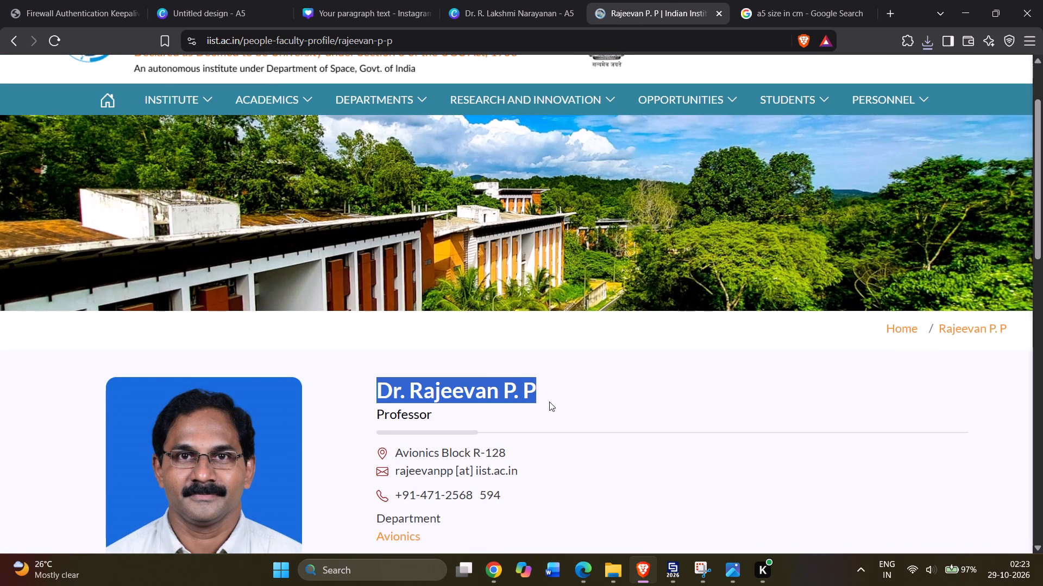
In the Canva invitation, replace the invitee's name with the copied professor's name and shift its text box closer to "Prof.".
{"action": "left_click", "coordinate": [496, 0]}
{"action": "triple_click", "coordinate": [683, 302]}
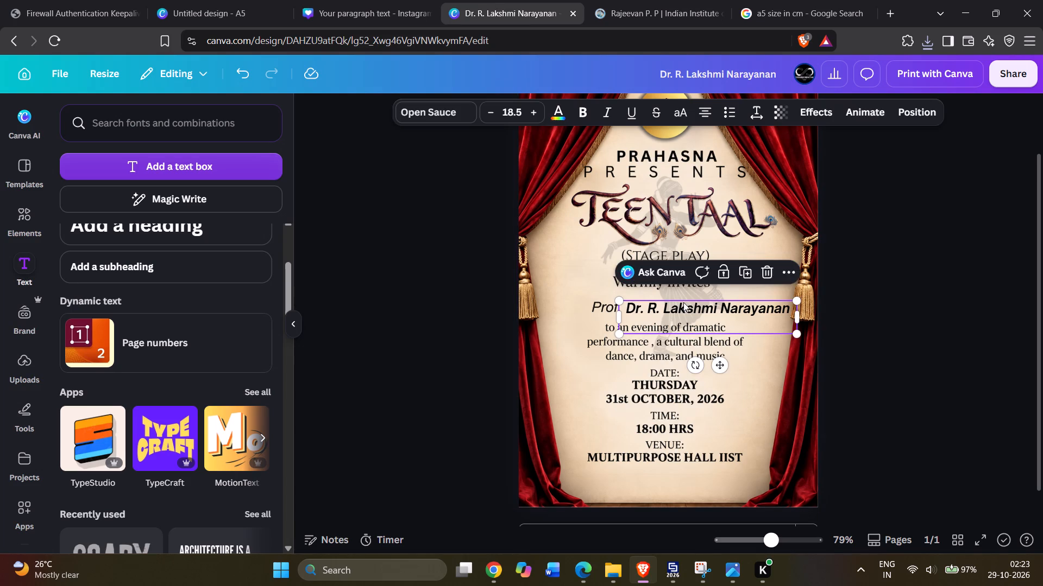
{"action": "key", "text": "ctrl+v"}
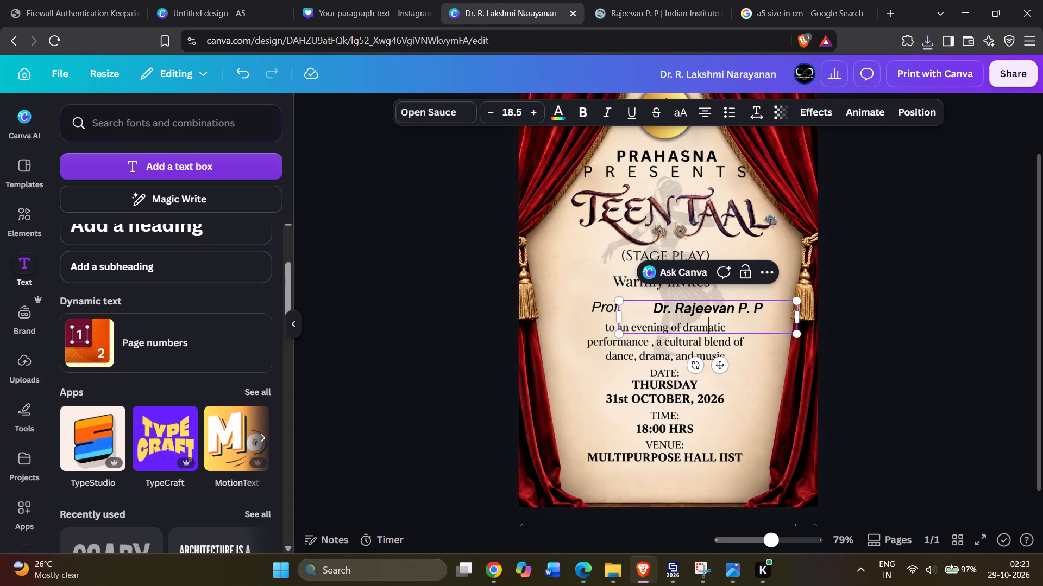
{"action": "left_click_drag", "start_coordinate": [720, 362], "coordinate": [704, 362]}
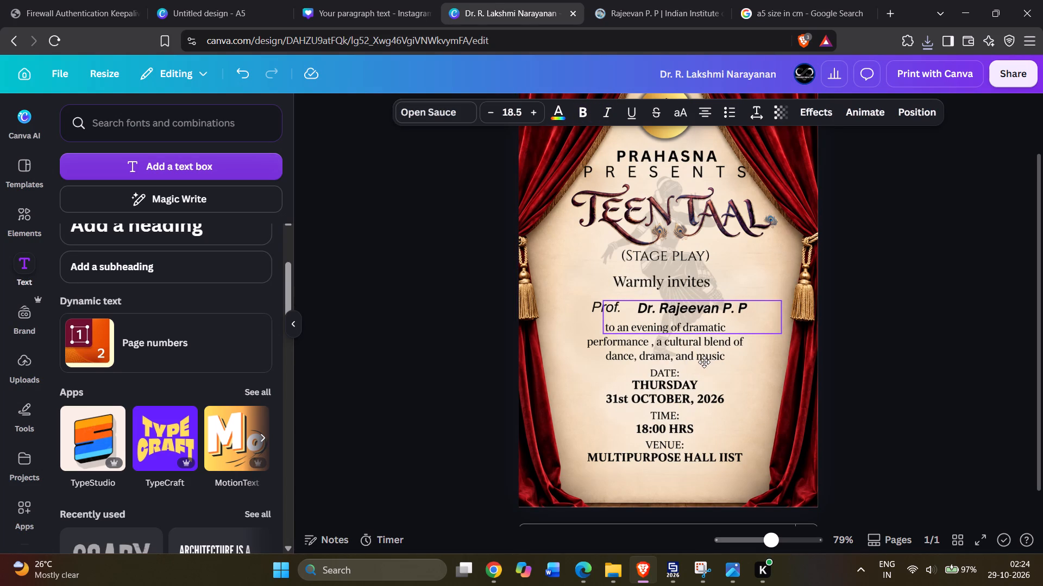
{"action": "left_click_drag", "start_coordinate": [704, 362], "coordinate": [703, 361]}
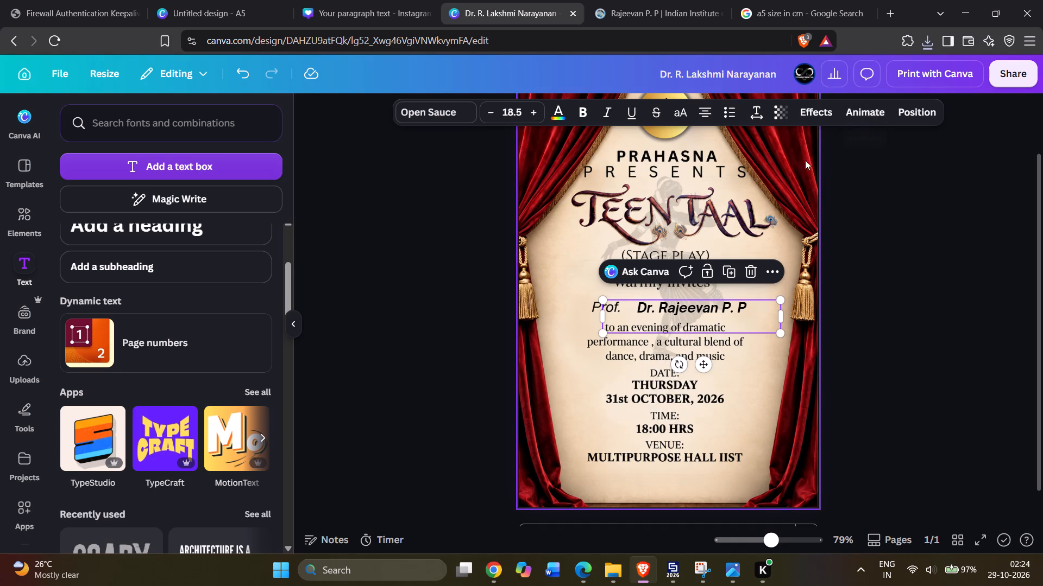
Rename the design with the copied professor's titled name.
{"action": "triple_click", "coordinate": [755, 75]}
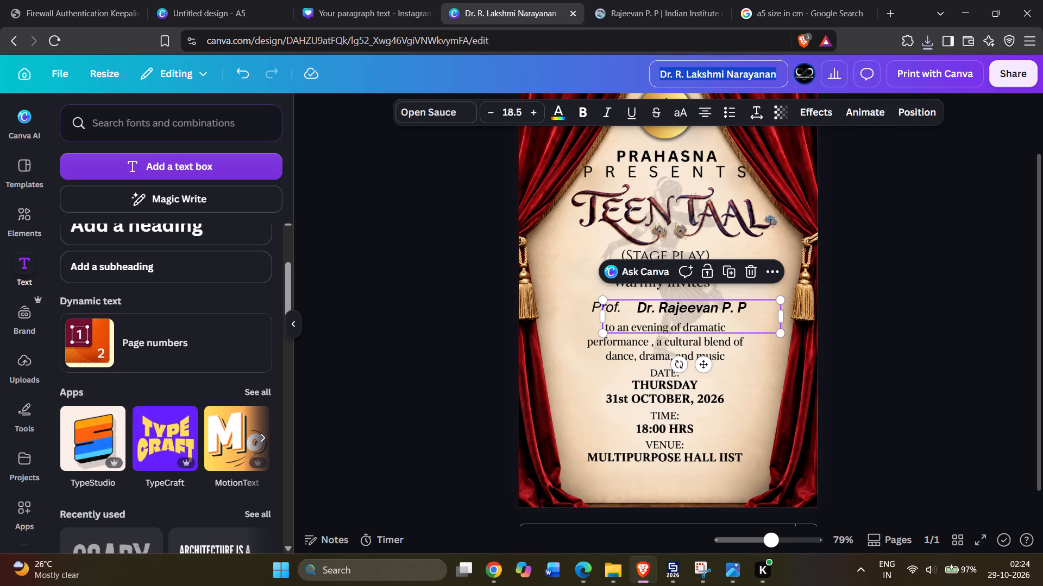
{"action": "key", "text": "ctrl+v"}
Download the professor's invitation as a PDF with the Digital preset and save it in the Downloads folder under its suggested name.
{"action": "left_click", "coordinate": [1010, 75]}
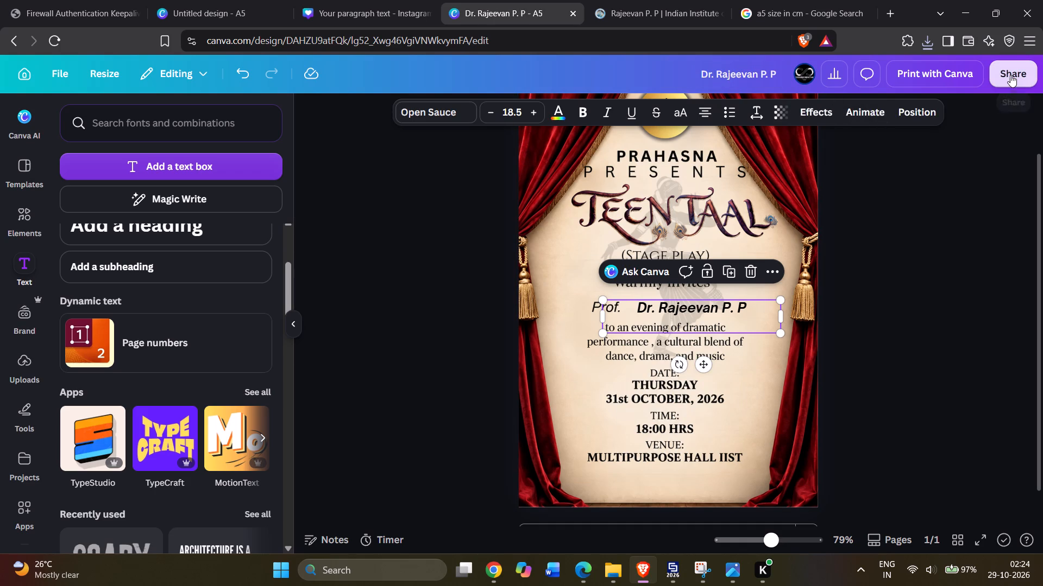
{"action": "left_click", "coordinate": [806, 380]}
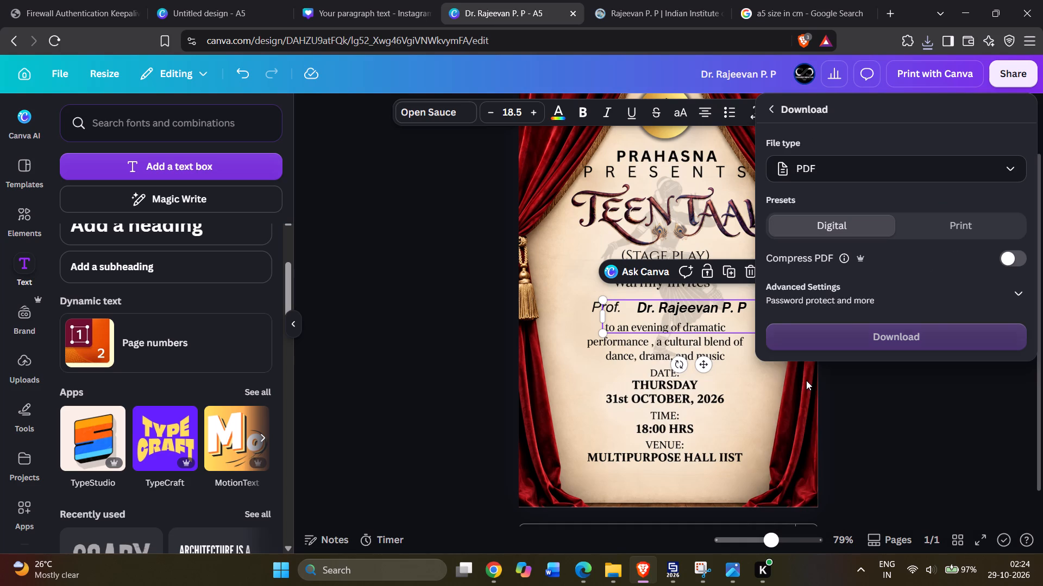
{"action": "left_click", "coordinate": [840, 336]}
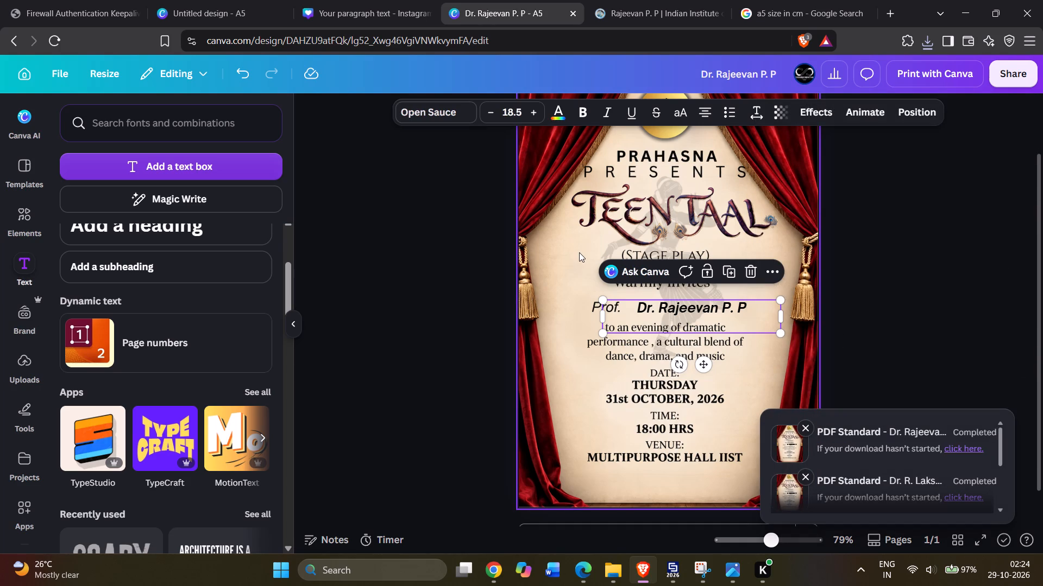
{"action": "scroll", "coordinate": [736, 276], "scroll_direction": "down", "scroll_amount": 1}
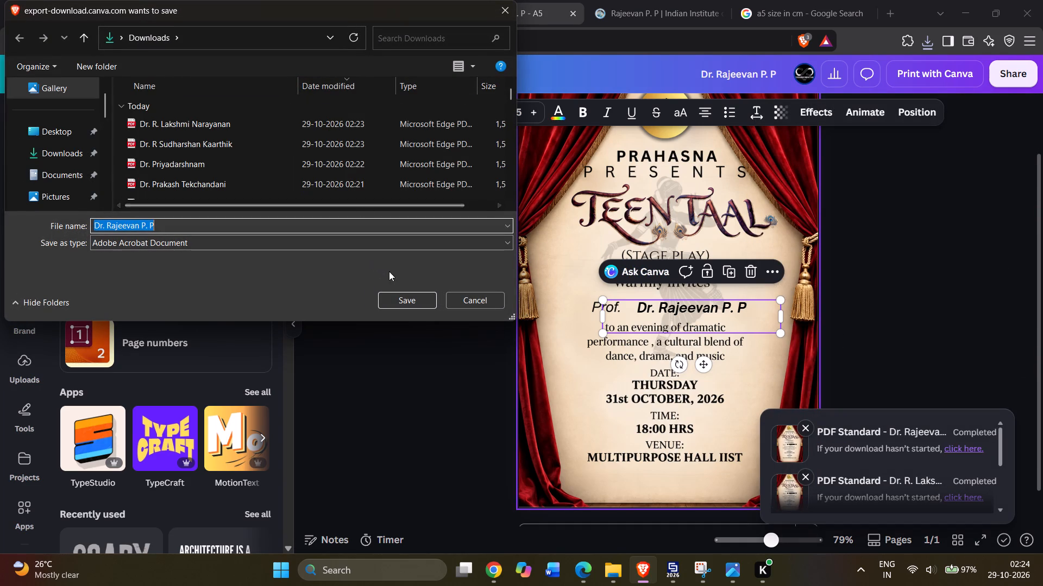
{"action": "left_click", "coordinate": [80, 152]}
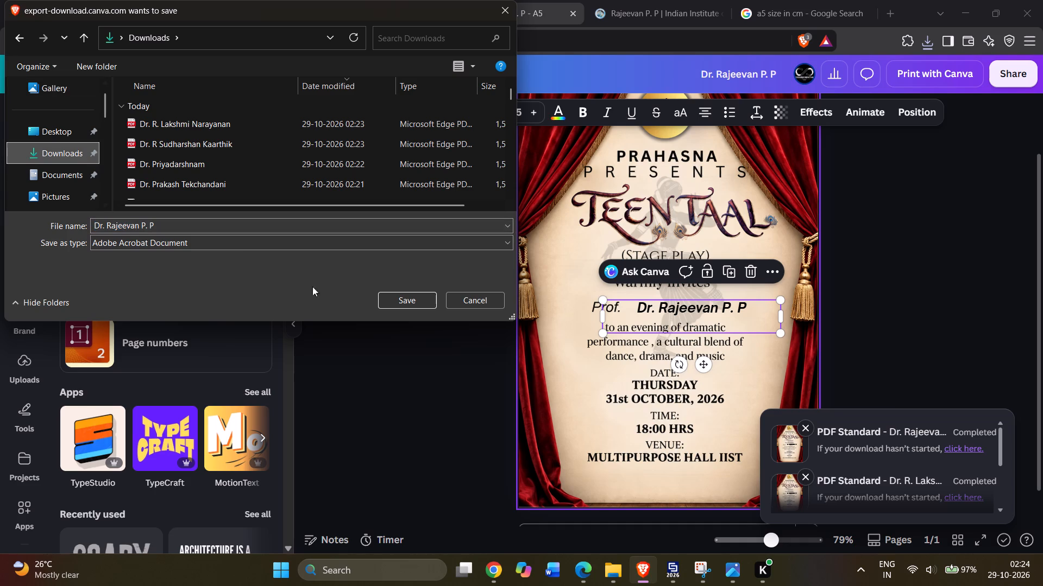
{"action": "left_click", "coordinate": [401, 304]}
{"action": "scroll", "coordinate": [400, 324], "scroll_direction": "down", "scroll_amount": 2}
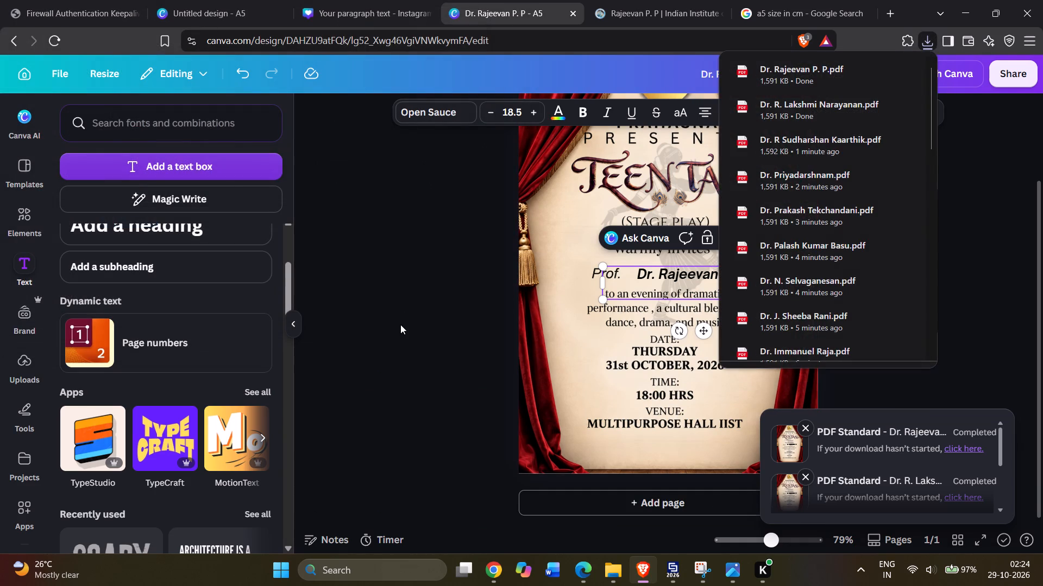
{"action": "scroll", "coordinate": [400, 324], "scroll_direction": "down", "scroll_amount": 1}
{"action": "scroll", "coordinate": [400, 324], "scroll_direction": "up", "scroll_amount": 1}
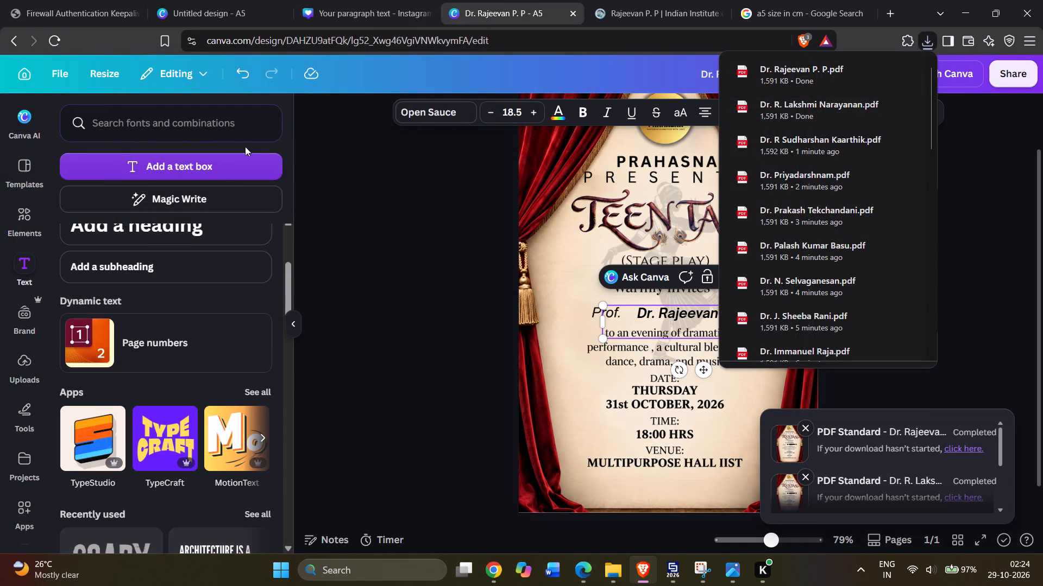
Leave the invitation editor and open the Canva India homepage in the same browser tab.
{"action": "left_click", "coordinate": [3, 41]}
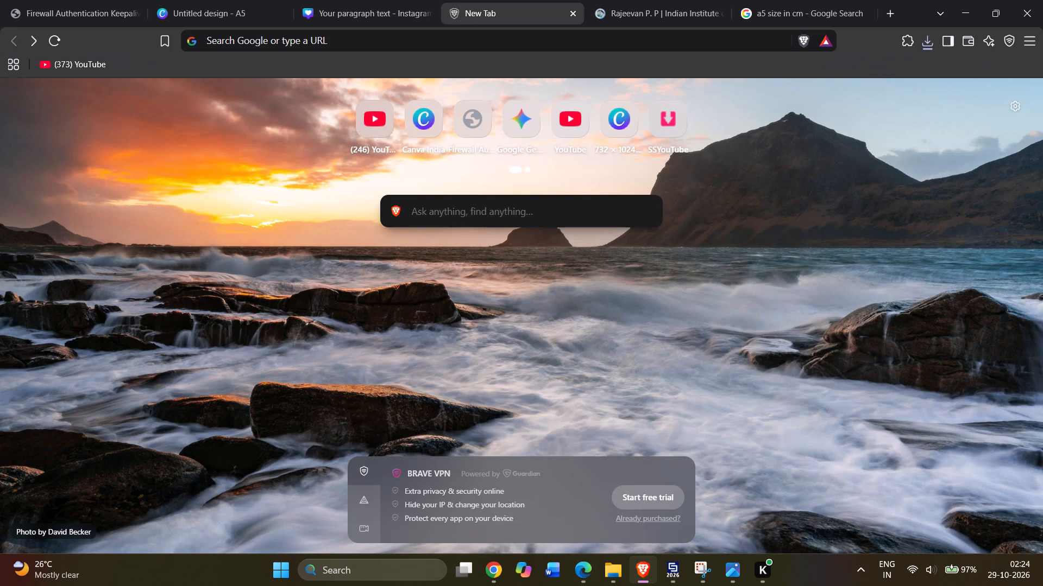
{"action": "left_click", "coordinate": [417, 38]}
{"action": "left_click", "coordinate": [65, 200]}
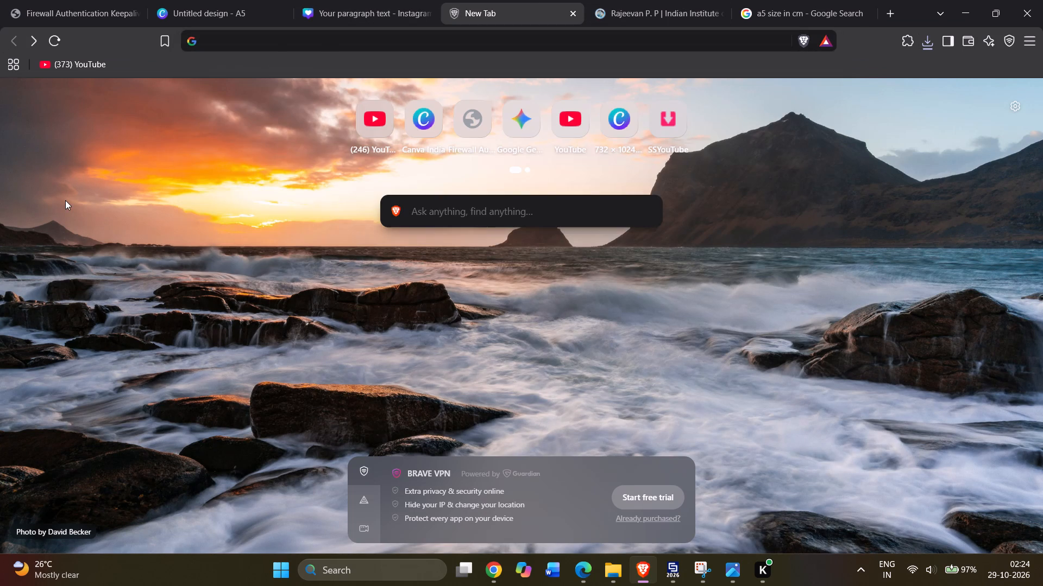
{"action": "left_click", "coordinate": [431, 138]}
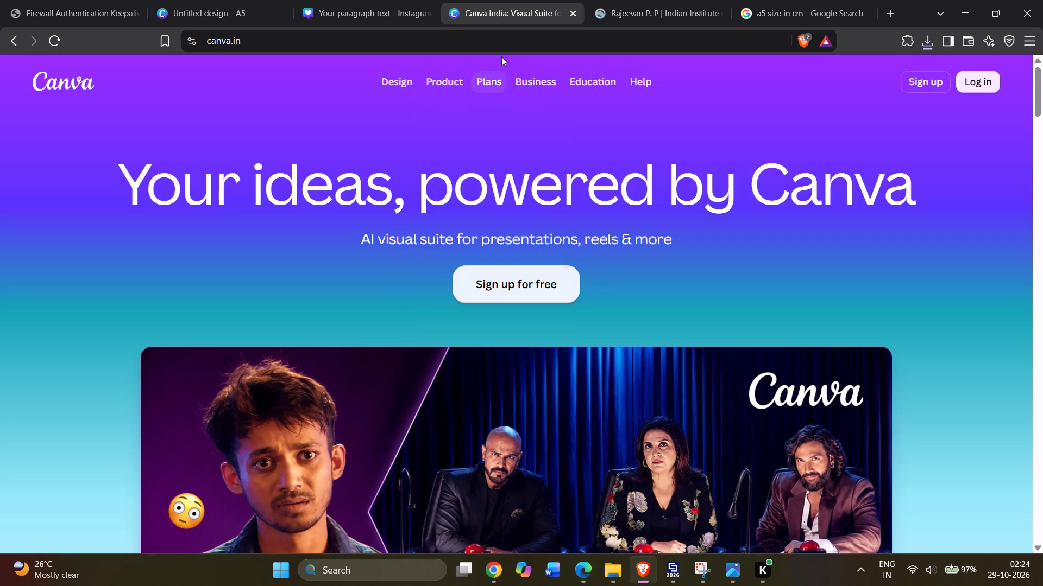
Open the third profile in the last row of the Avionics faculty list and copy the associate professor's titled name.
{"action": "left_click", "coordinate": [674, 0]}
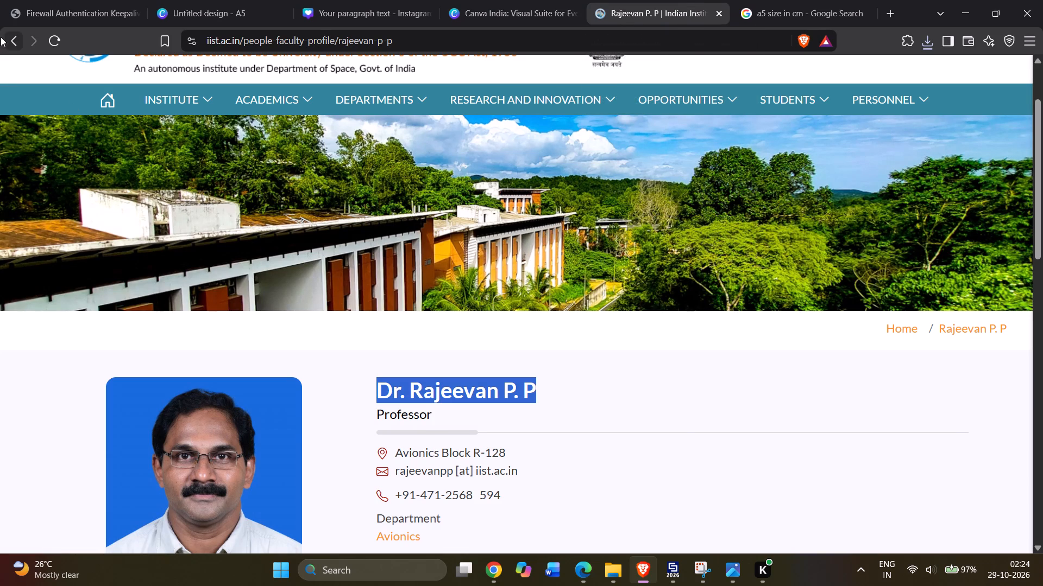
{"action": "left_click", "coordinate": [1, 37]}
{"action": "scroll", "coordinate": [410, 175], "scroll_direction": "down", "scroll_amount": 1}
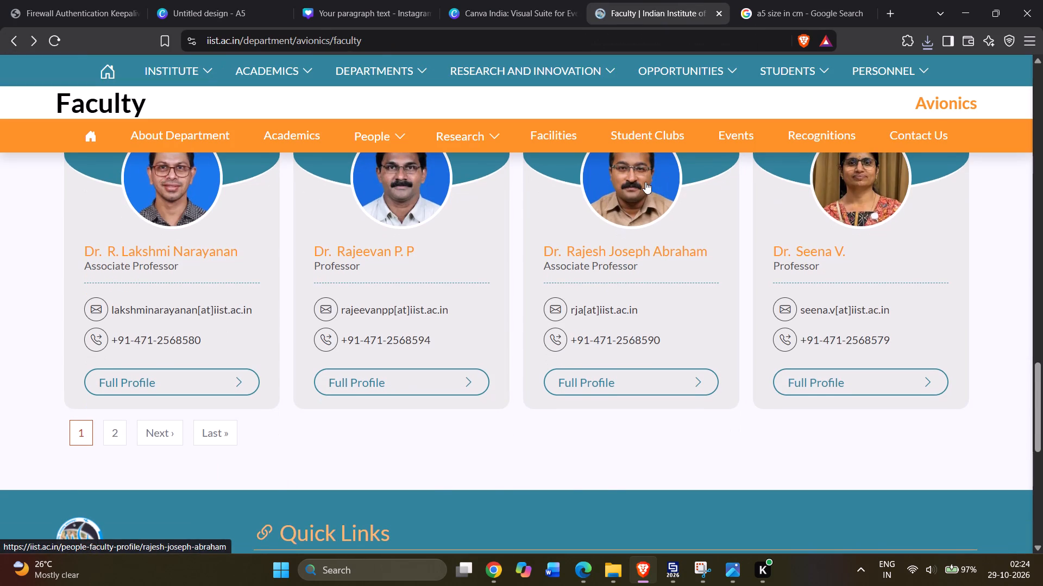
{"action": "left_click", "coordinate": [645, 182]}
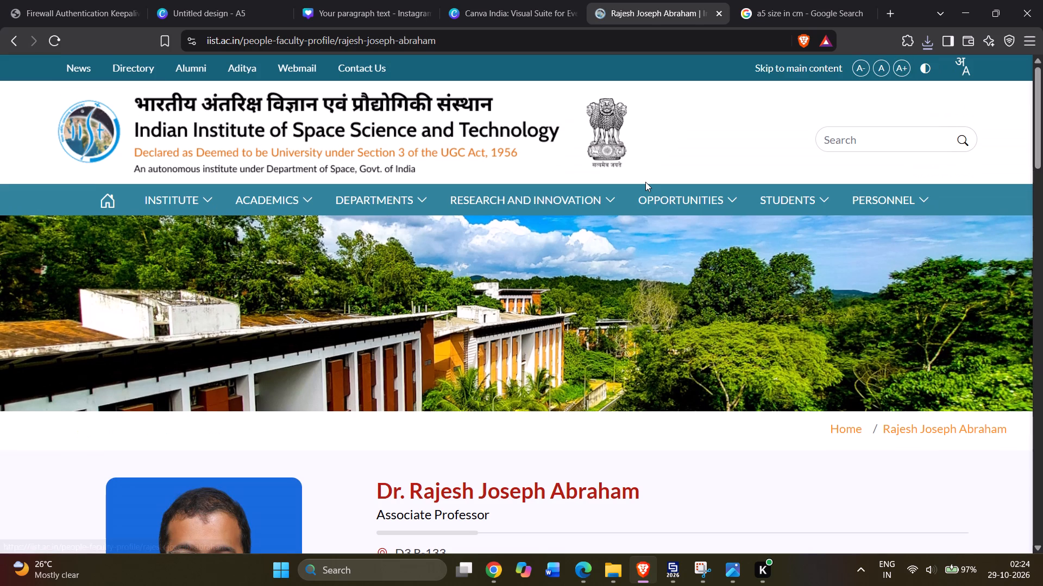
{"action": "scroll", "coordinate": [645, 182], "scroll_direction": "down", "scroll_amount": 3}
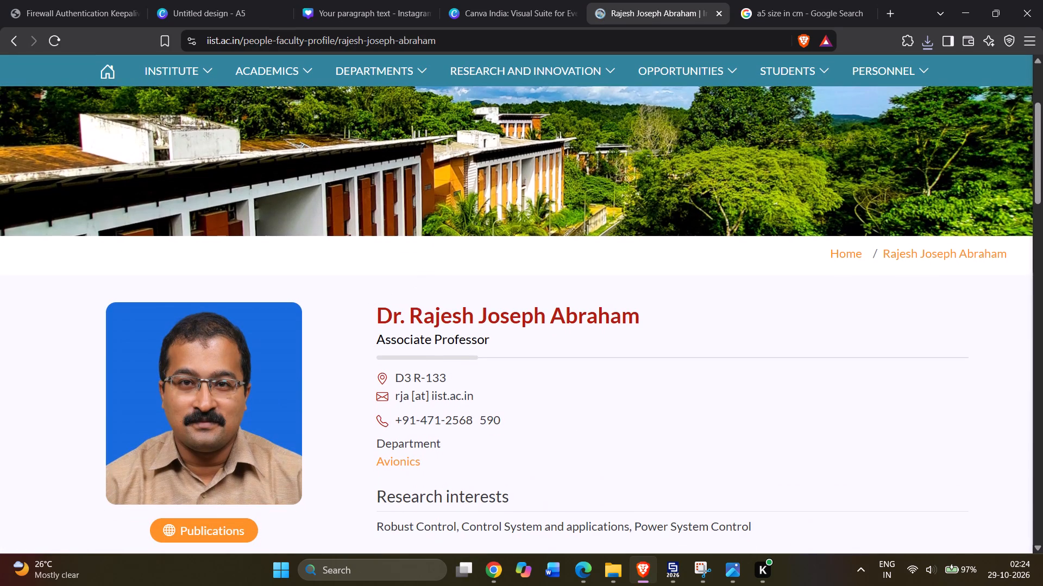
{"action": "left_click_drag", "start_coordinate": [378, 312], "coordinate": [674, 301]}
{"action": "key", "text": "ctrl+c"}
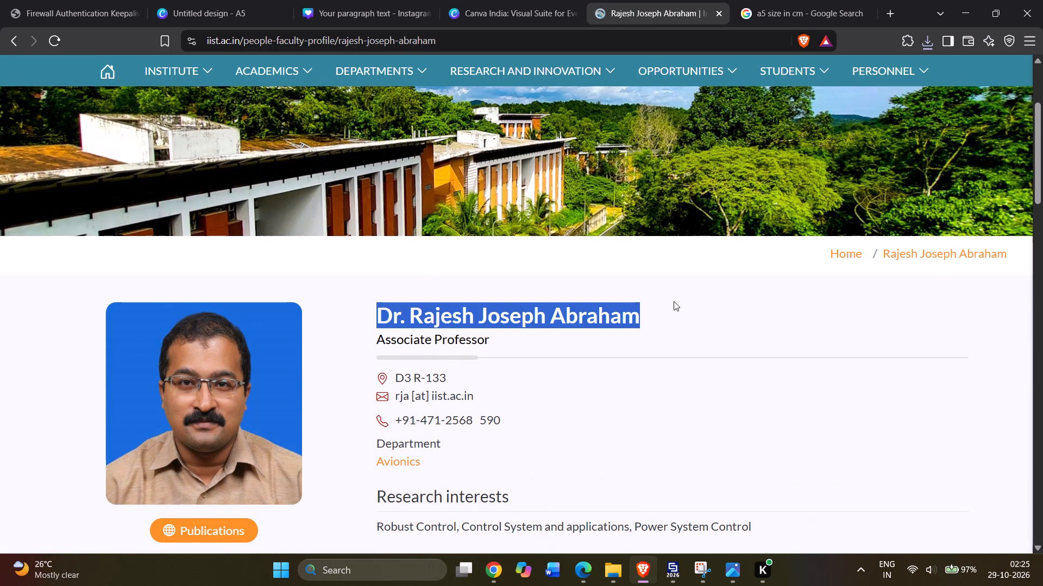
Return to the Canva home page and open the recent 297 x 420 mm Teen Taal invitation design.
{"action": "left_click", "coordinate": [473, 0]}
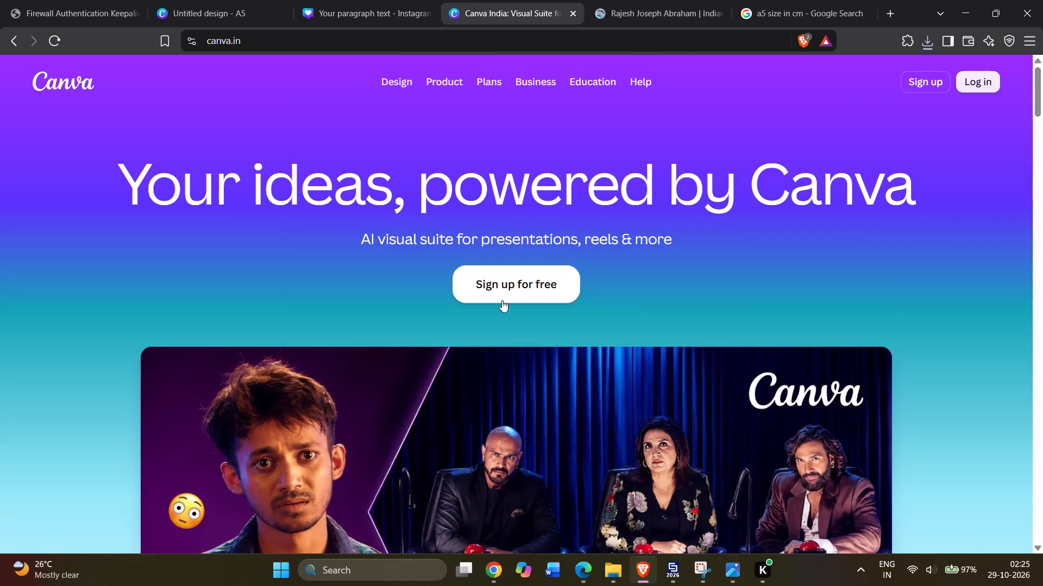
{"action": "left_click", "coordinate": [518, 285]}
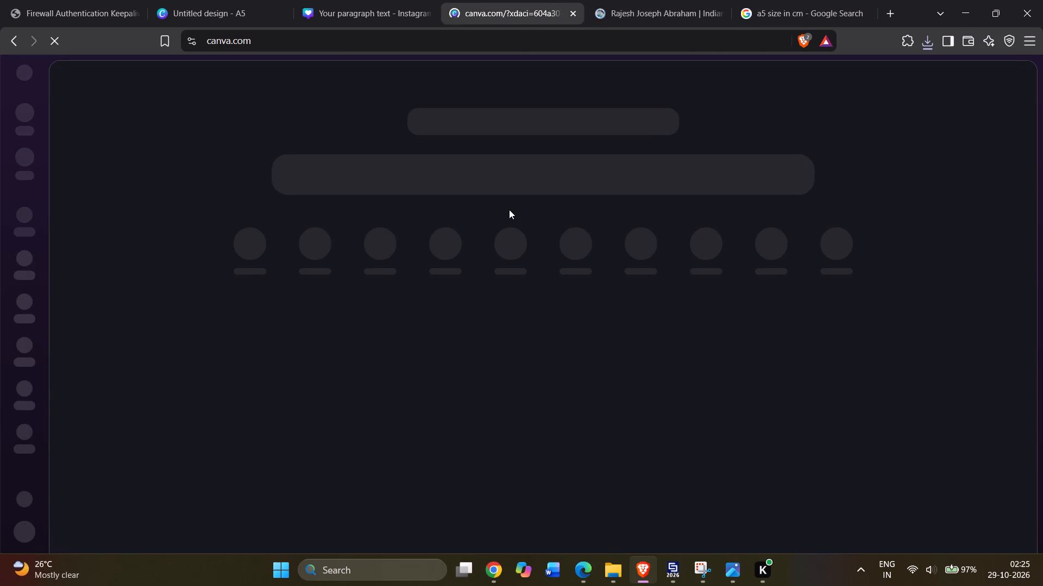
{"action": "scroll", "coordinate": [509, 209], "scroll_direction": "down", "scroll_amount": 1}
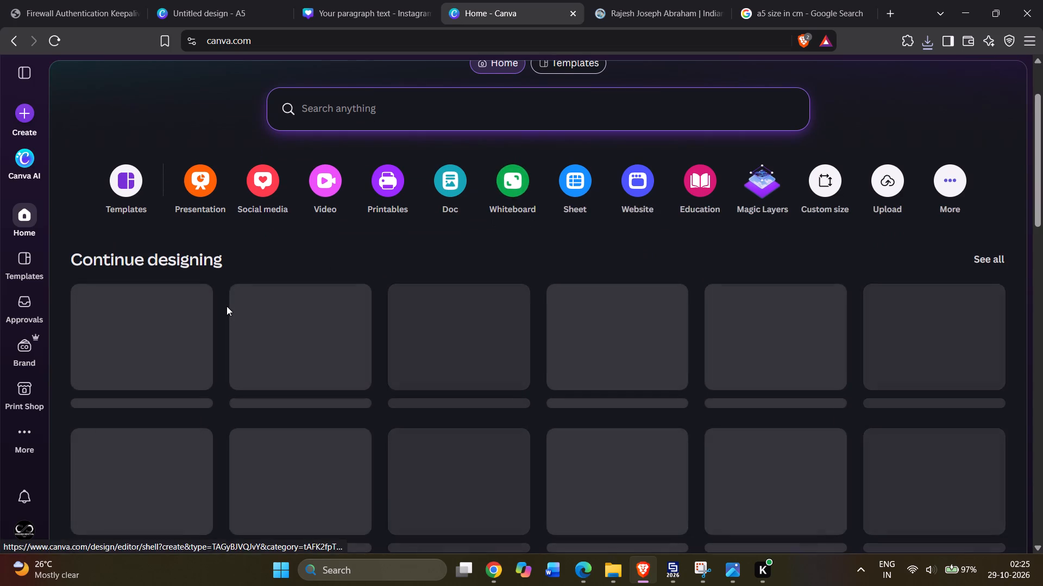
{"action": "scroll", "coordinate": [227, 306], "scroll_direction": "down", "scroll_amount": 1}
{"action": "scroll", "coordinate": [257, 368], "scroll_direction": "down", "scroll_amount": 1}
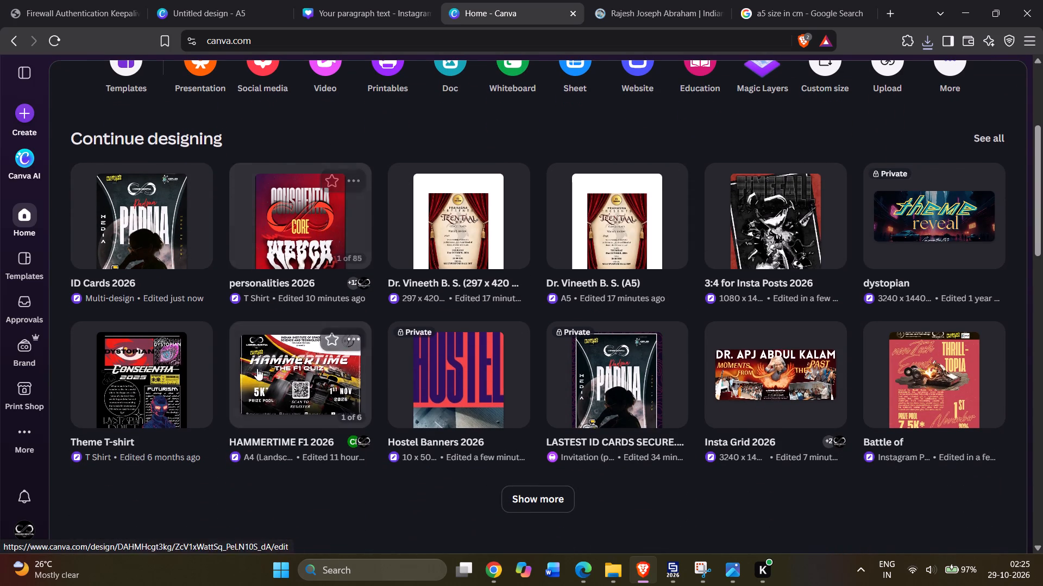
{"action": "left_click", "coordinate": [506, 218]}
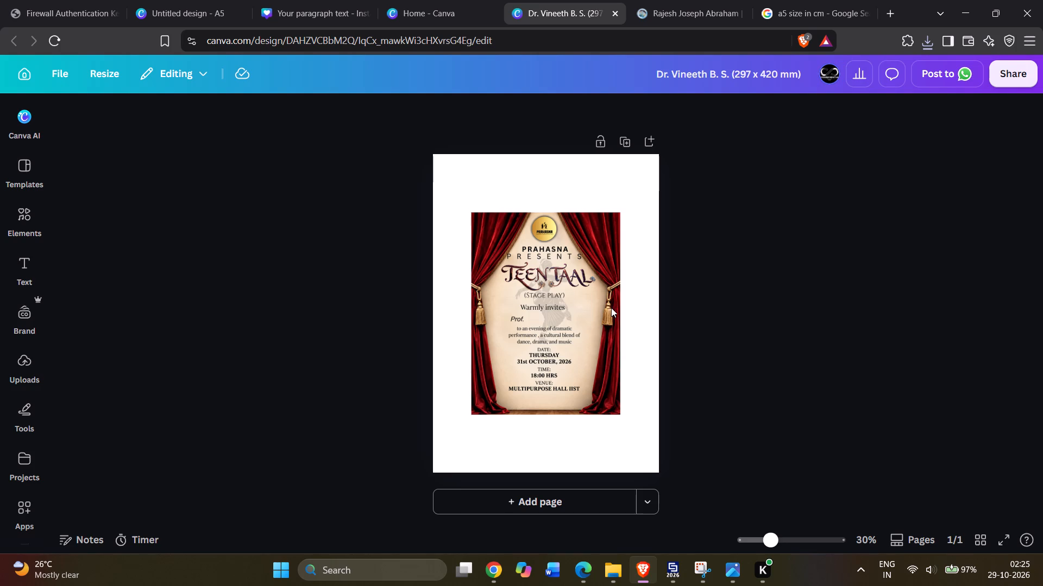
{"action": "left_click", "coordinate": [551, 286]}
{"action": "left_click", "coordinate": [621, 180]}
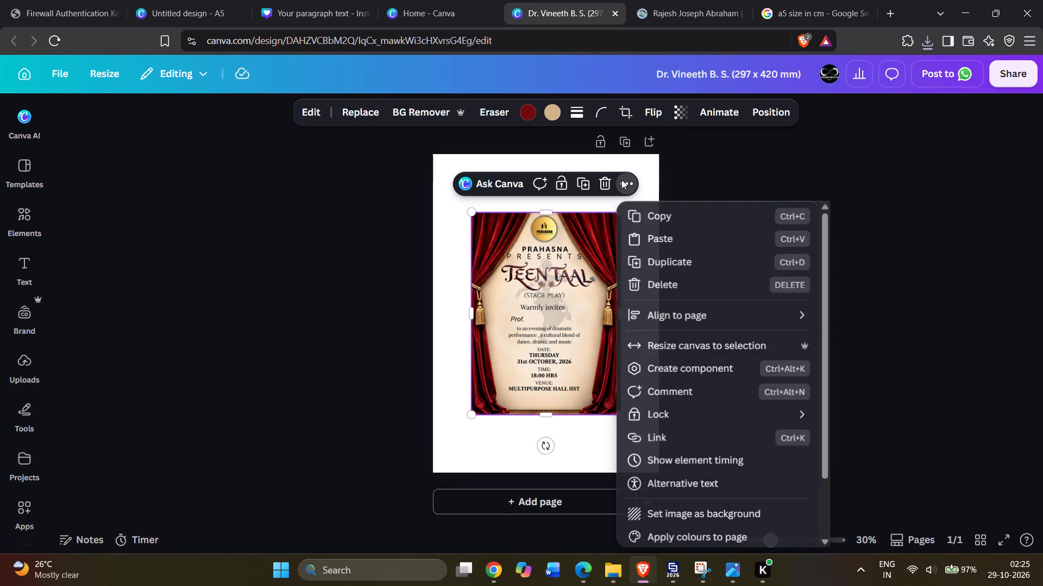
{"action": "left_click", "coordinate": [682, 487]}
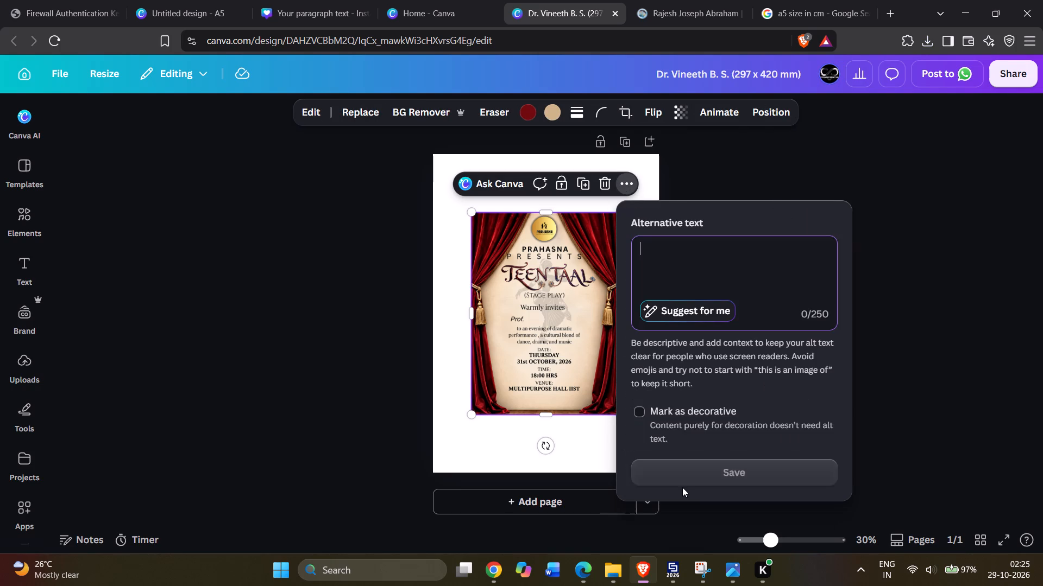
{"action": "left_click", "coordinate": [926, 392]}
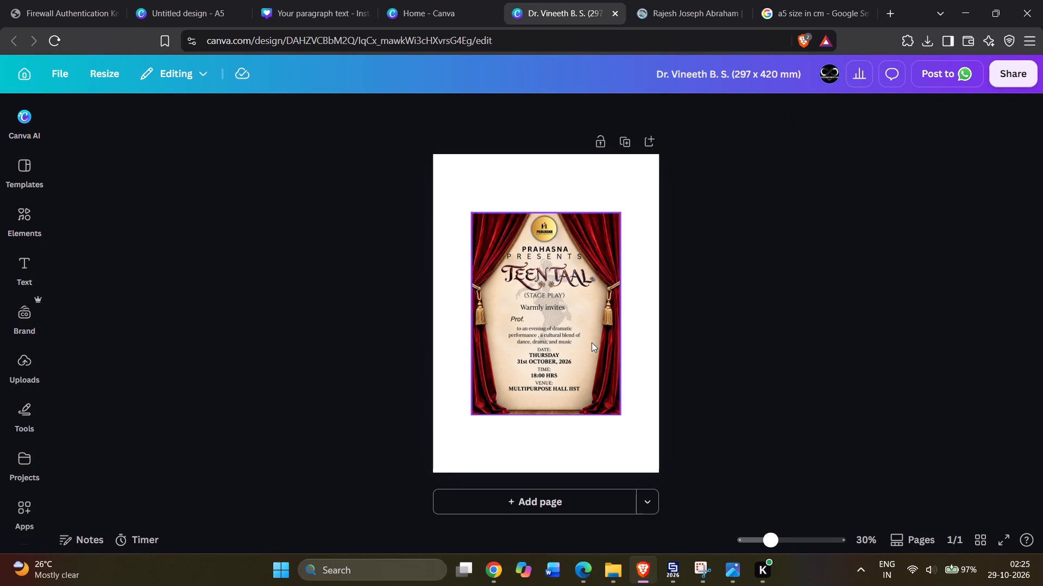
Set the curtain-framed Teen Taal poster image as the background of the invitation page.
{"action": "left_click", "coordinate": [566, 342]}
{"action": "left_click", "coordinate": [530, 311]}
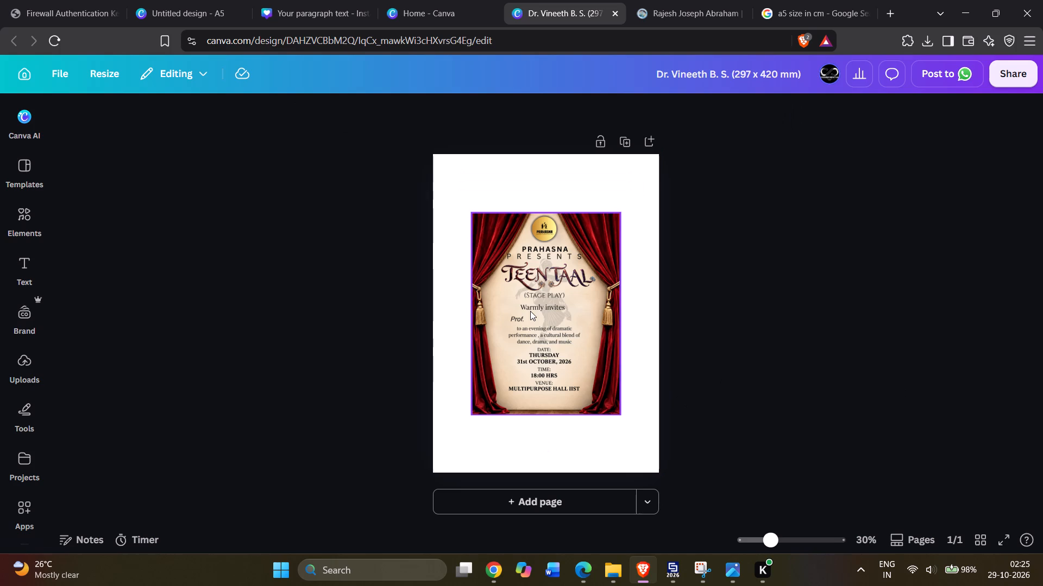
{"action": "left_click", "coordinate": [612, 259]}
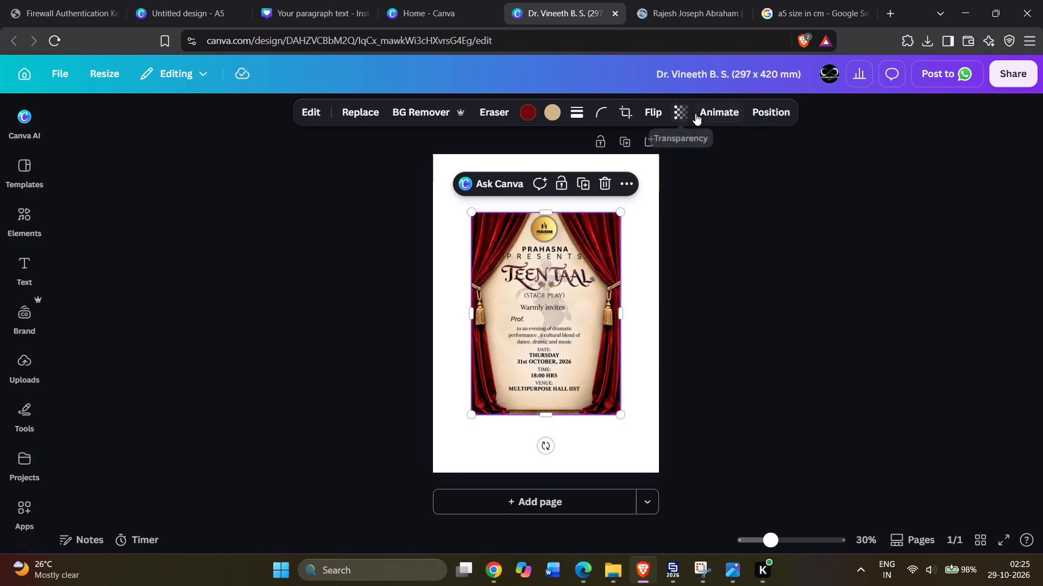
{"action": "left_click", "coordinate": [624, 184]}
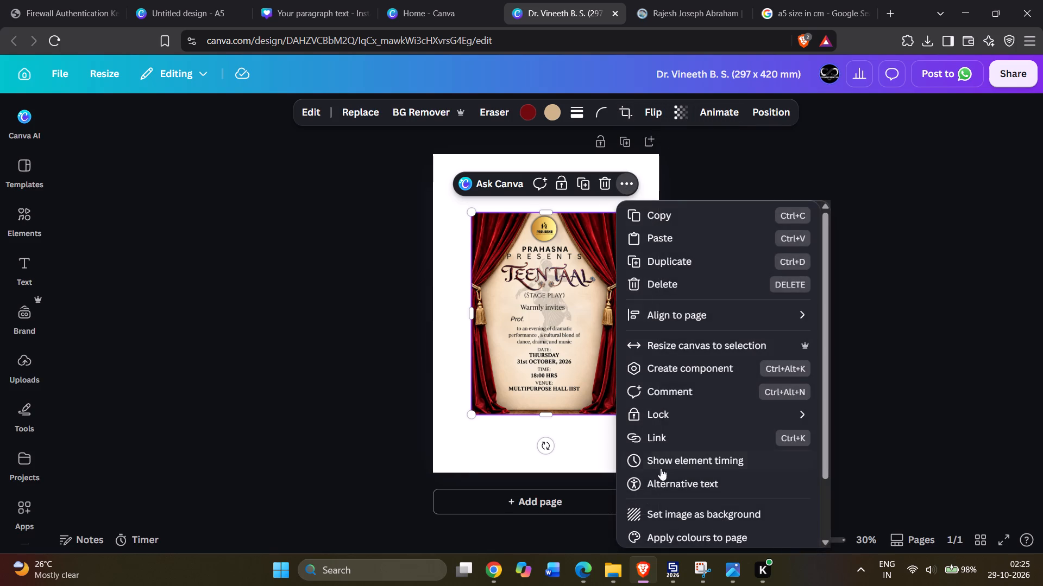
{"action": "left_click", "coordinate": [669, 509]}
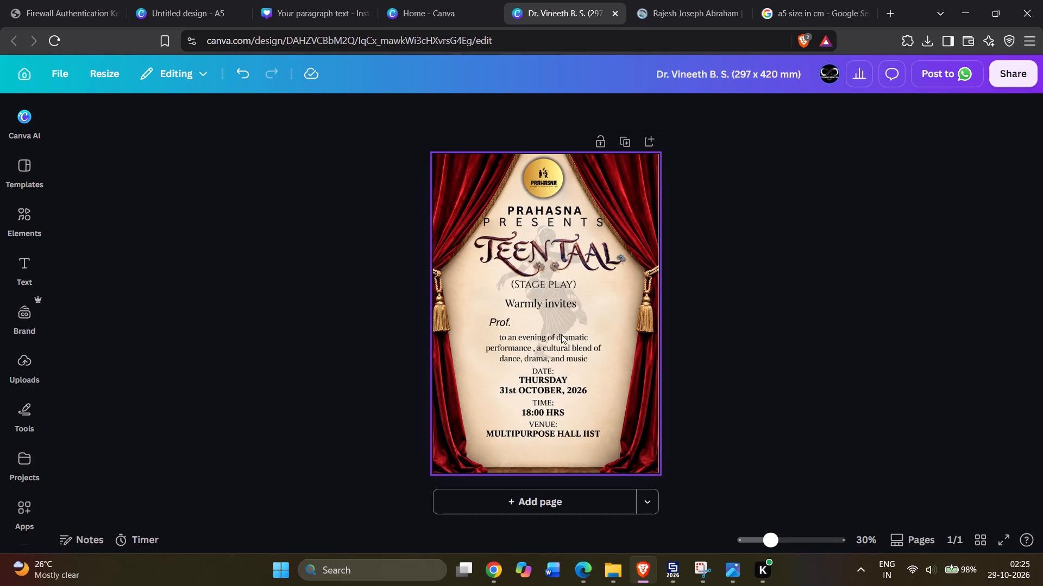
Switch to File Explorer, refresh the Downloads folder and review the faculty invitation PDFs saved there.
{"action": "left_click", "coordinate": [682, 0]}
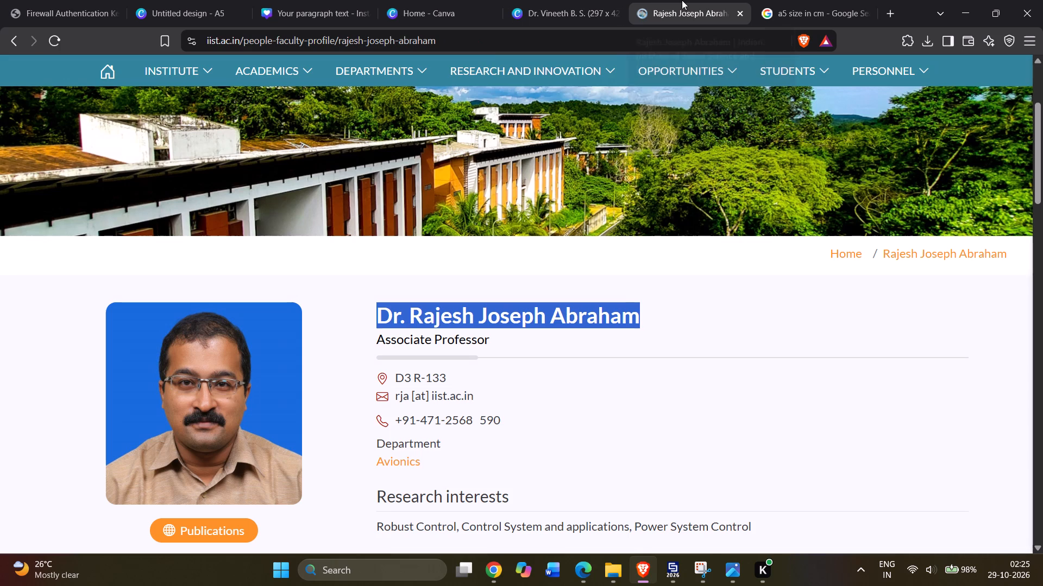
{"action": "left_click", "coordinate": [611, 581]}
{"action": "scroll", "coordinate": [426, 464], "scroll_direction": "down", "scroll_amount": 1}
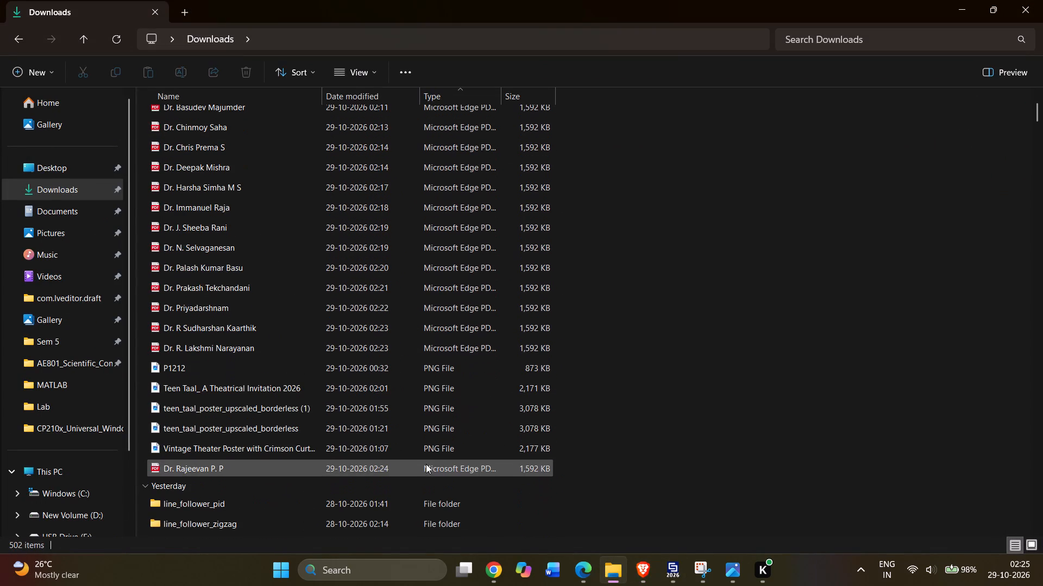
{"action": "scroll", "coordinate": [431, 336], "scroll_direction": "up", "scroll_amount": 3}
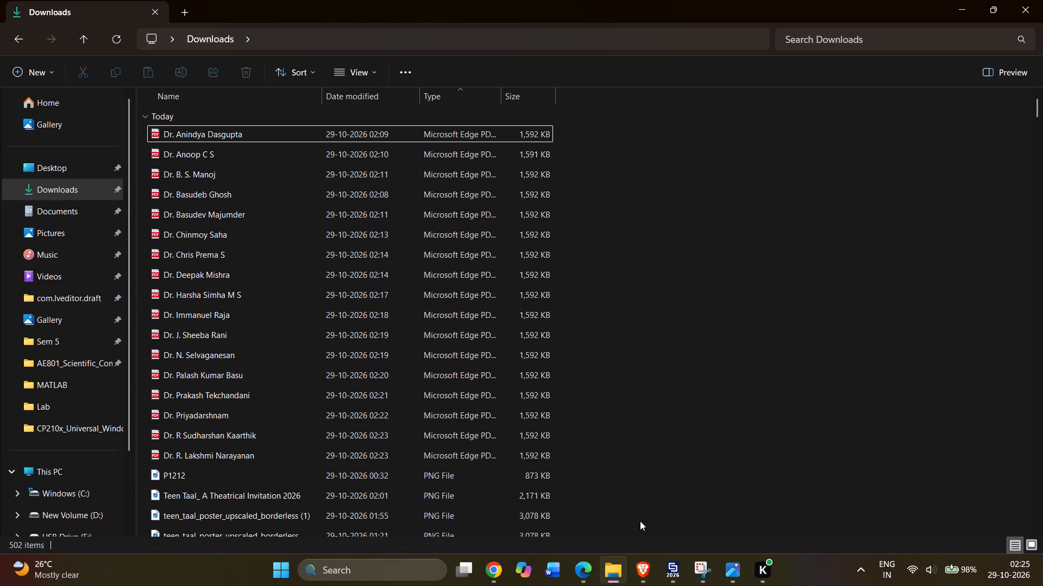
{"action": "left_click", "coordinate": [110, 39]}
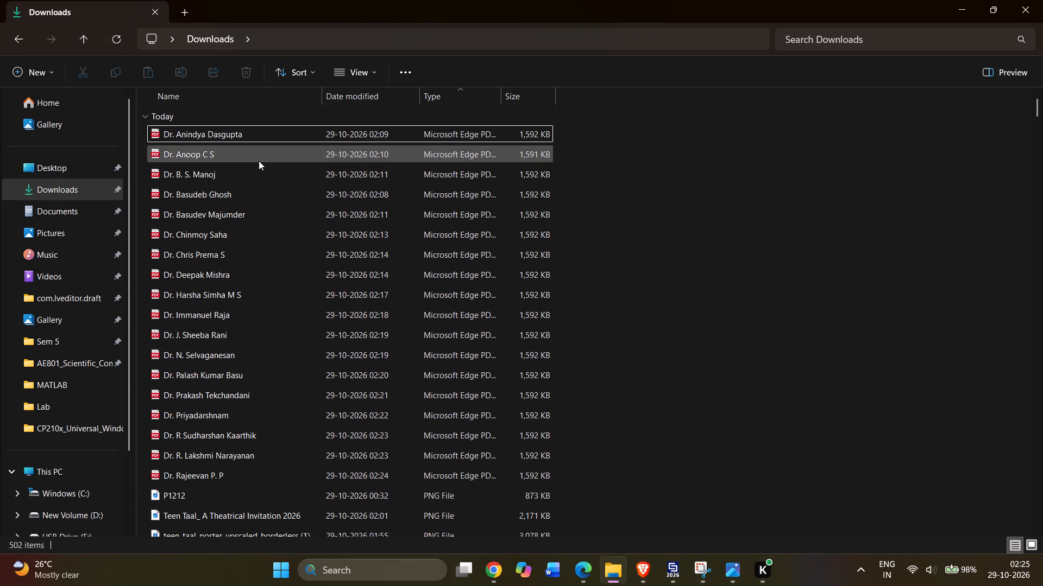
{"action": "scroll", "coordinate": [259, 161], "scroll_direction": "down", "scroll_amount": 1}
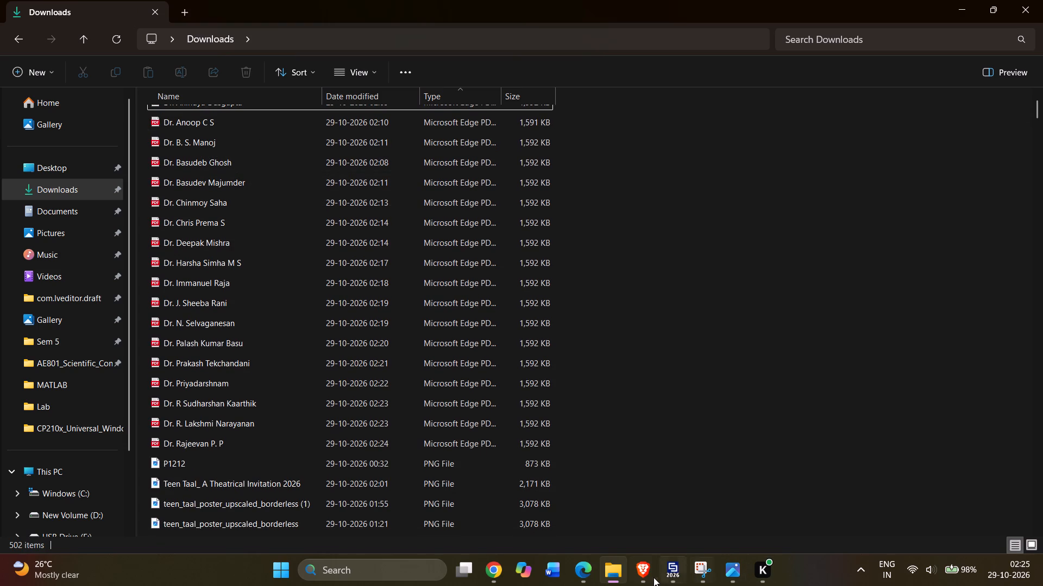
{"action": "left_click", "coordinate": [645, 578]}
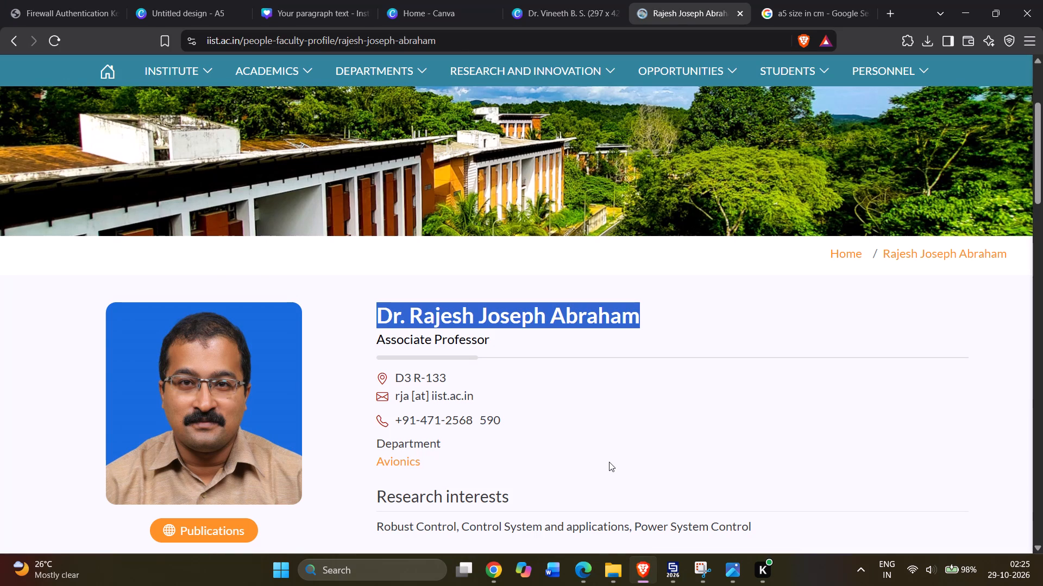
Copy the associate professor's titled name from the faculty profile into a new text box, enlarged to size 30.5 and placed beside "Prof.".
{"action": "key", "text": "ctrl+c"}
{"action": "left_click", "coordinate": [589, 0]}
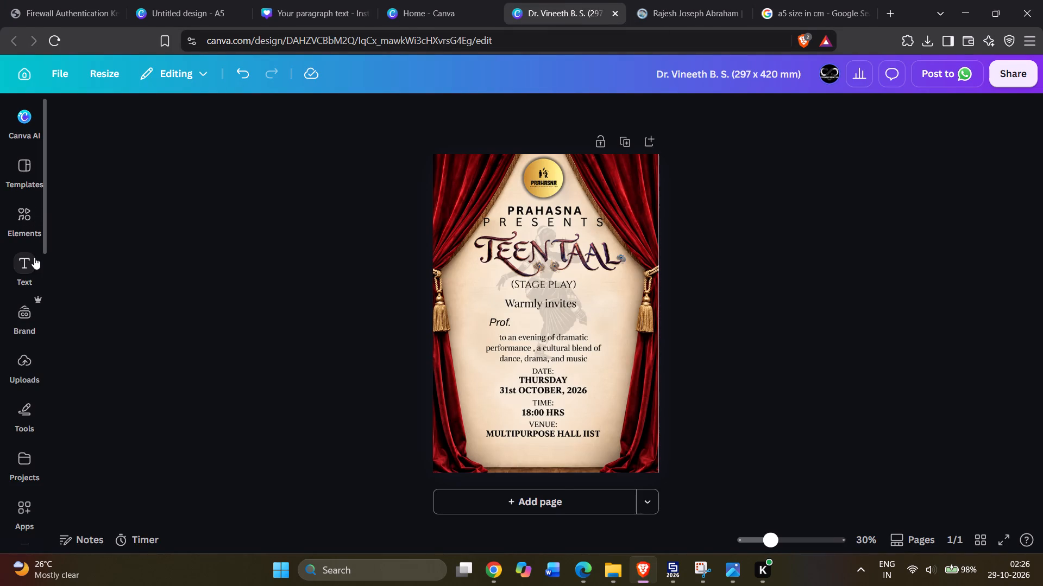
{"action": "left_click", "coordinate": [34, 257]}
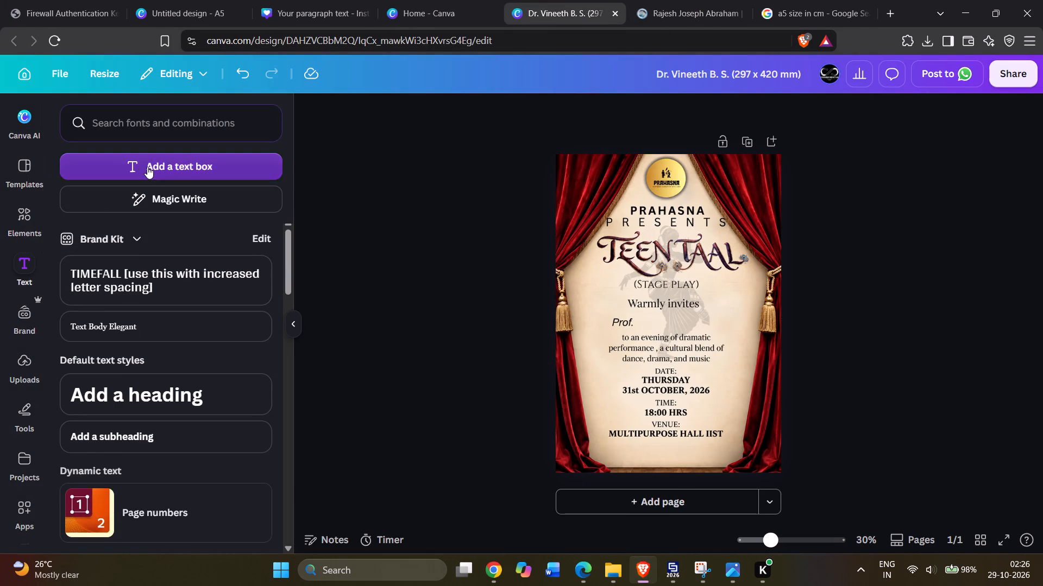
{"action": "left_click", "coordinate": [147, 167]}
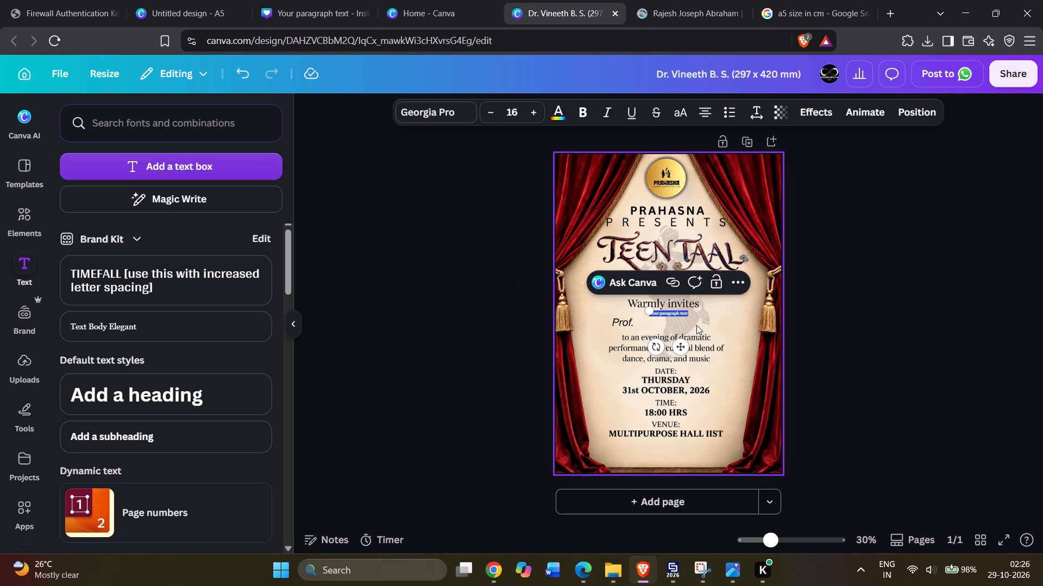
{"action": "key", "text": "ctrl+v"}
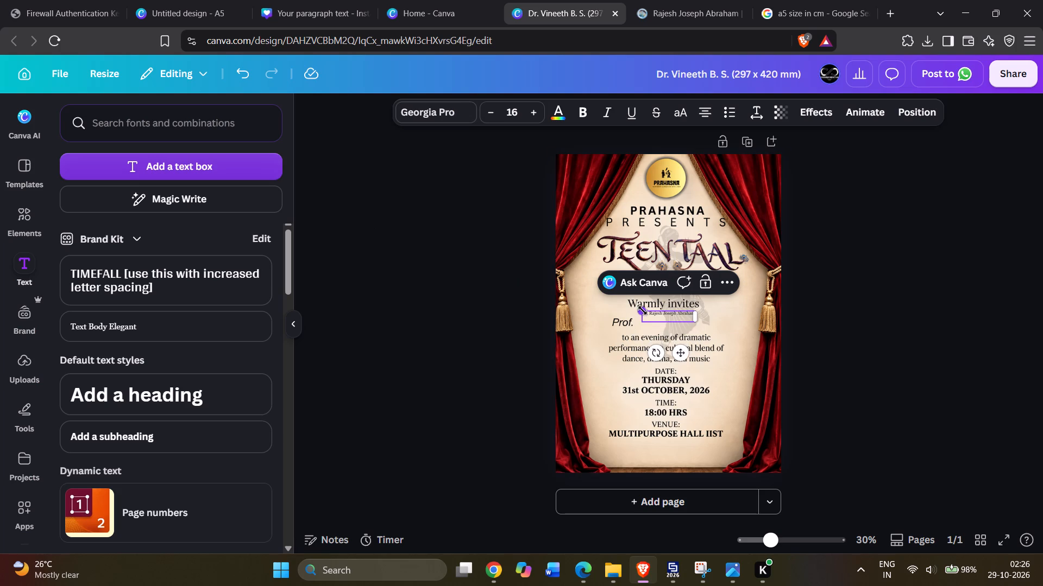
{"action": "left_click_drag", "start_coordinate": [643, 310], "coordinate": [594, 302]}
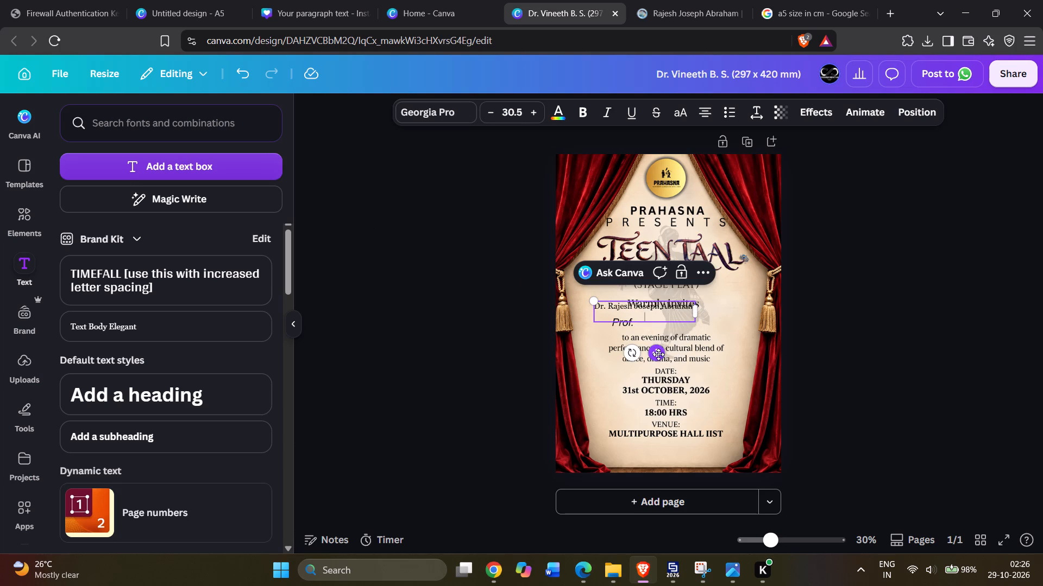
{"action": "left_click_drag", "start_coordinate": [658, 354], "coordinate": [703, 372]}
Format the associate professor's name in bold italic Public Sans.
{"action": "triple_click", "coordinate": [676, 322]}
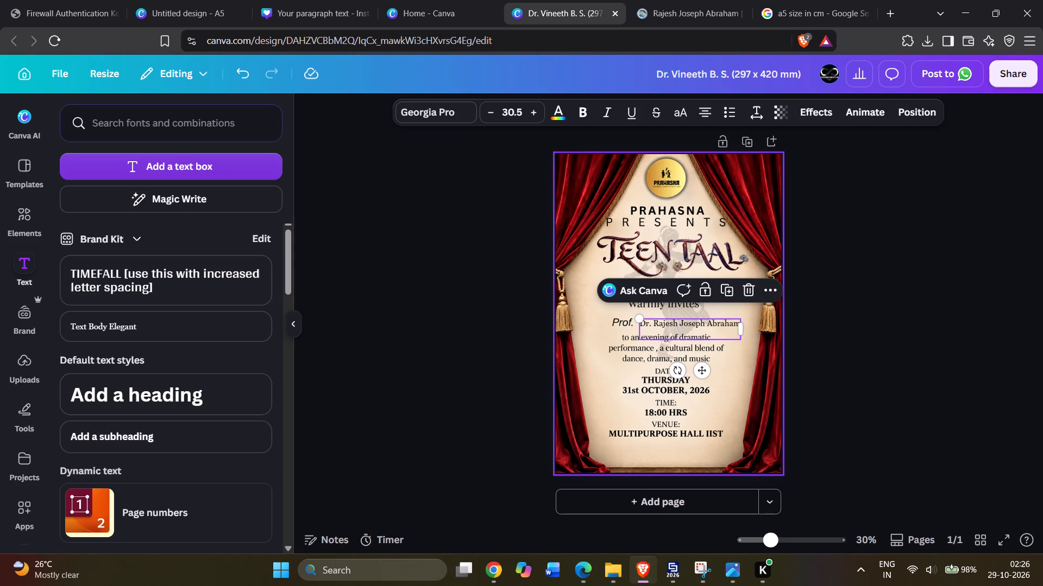
{"action": "left_click", "coordinate": [676, 322]}
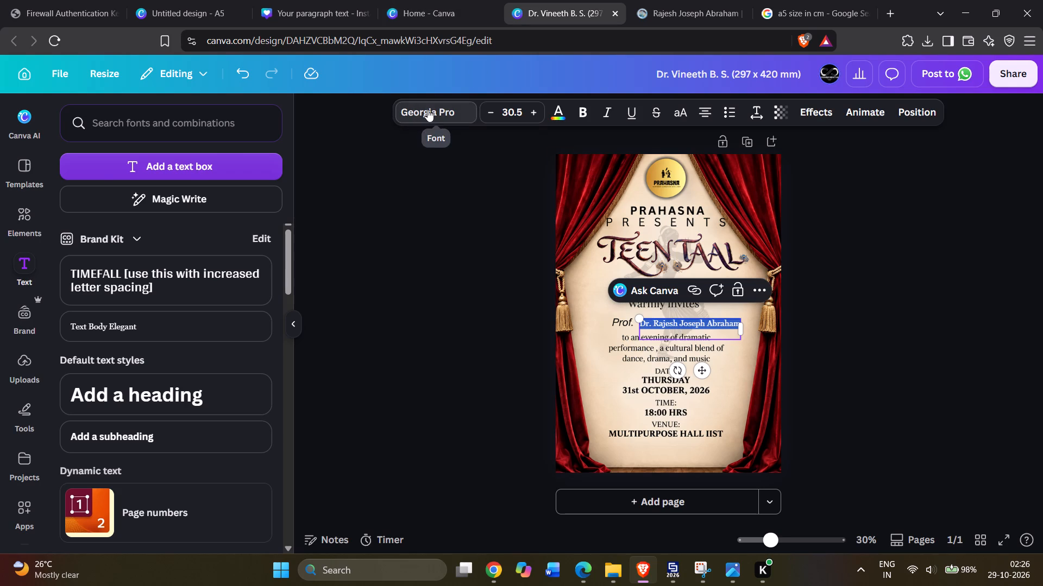
{"action": "left_click", "coordinate": [428, 110]}
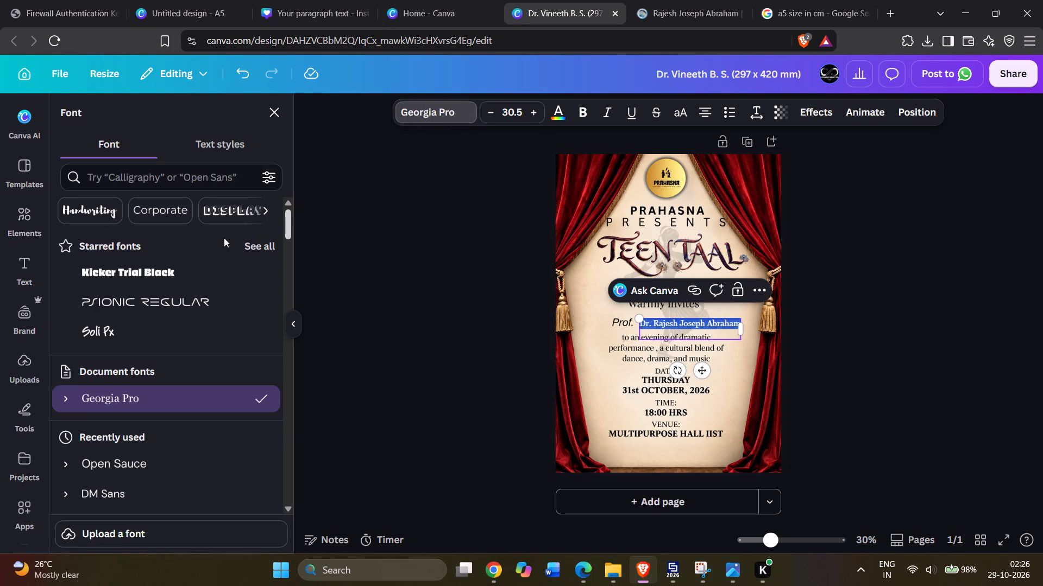
{"action": "scroll", "coordinate": [169, 352], "scroll_direction": "down", "scroll_amount": 2}
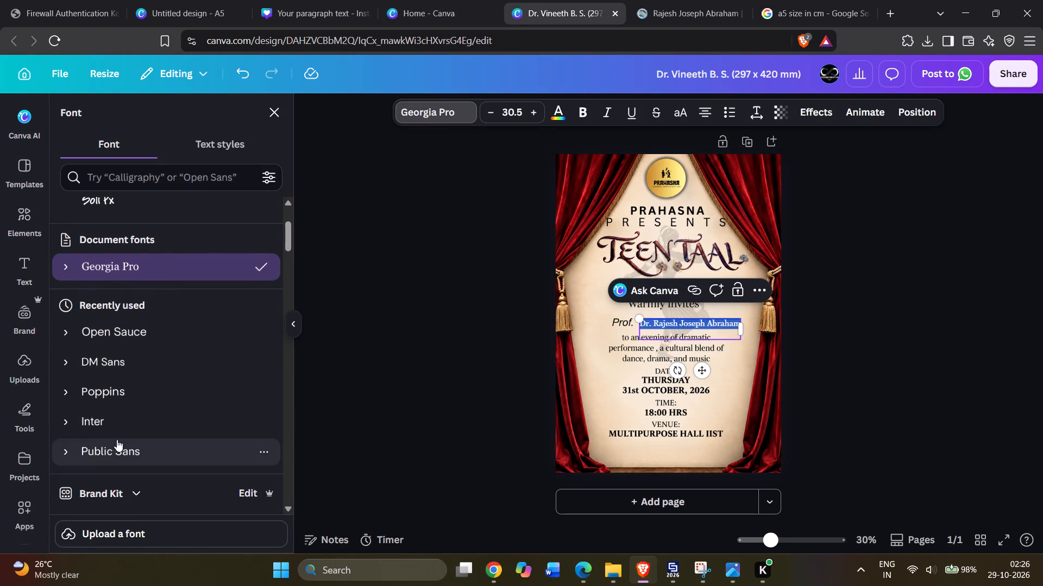
{"action": "left_click", "coordinate": [119, 429]}
{"action": "left_click", "coordinate": [123, 450]}
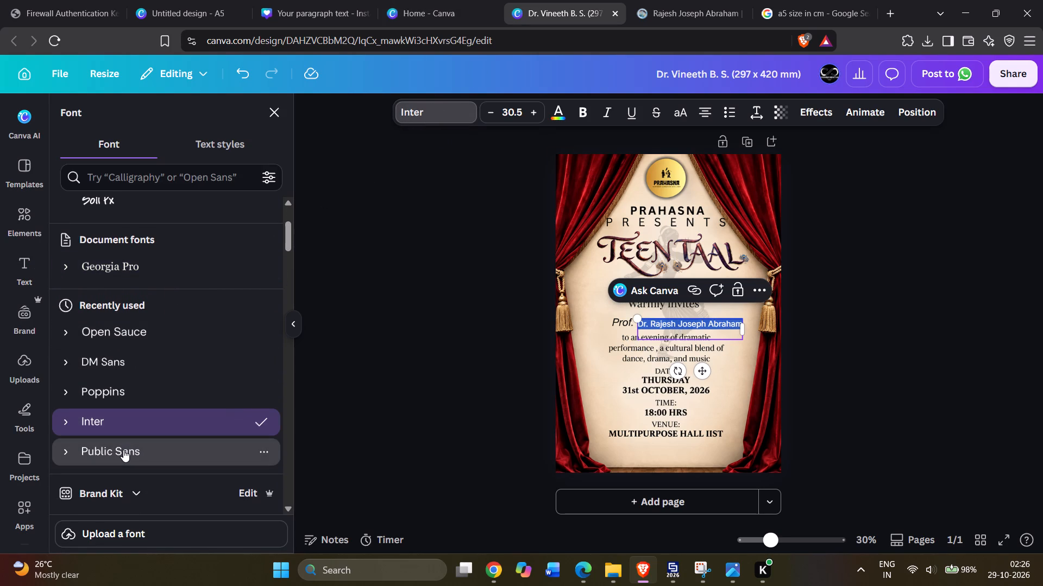
{"action": "left_click", "coordinate": [587, 113]}
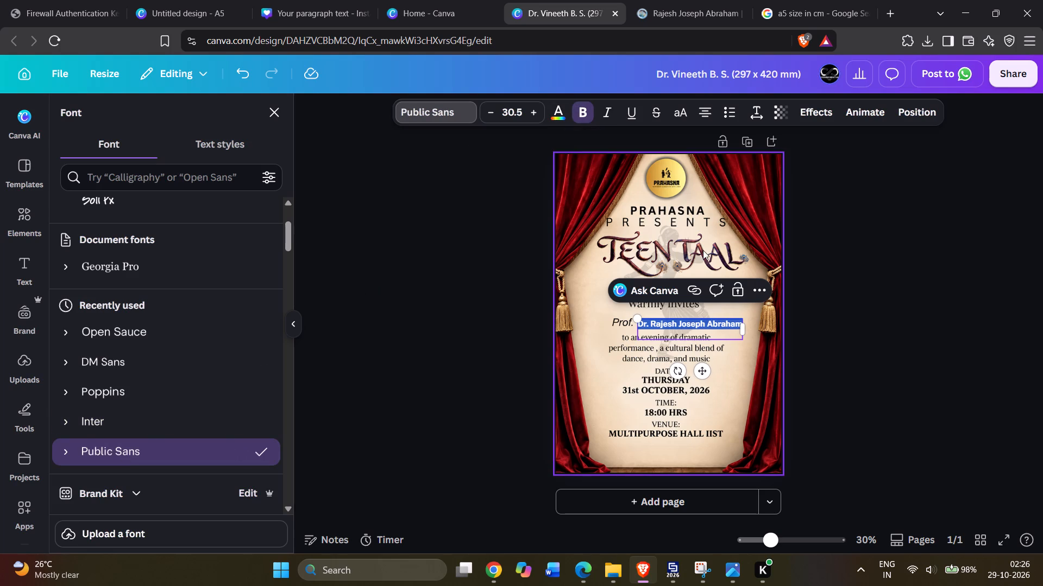
{"action": "left_click", "coordinate": [610, 114]}
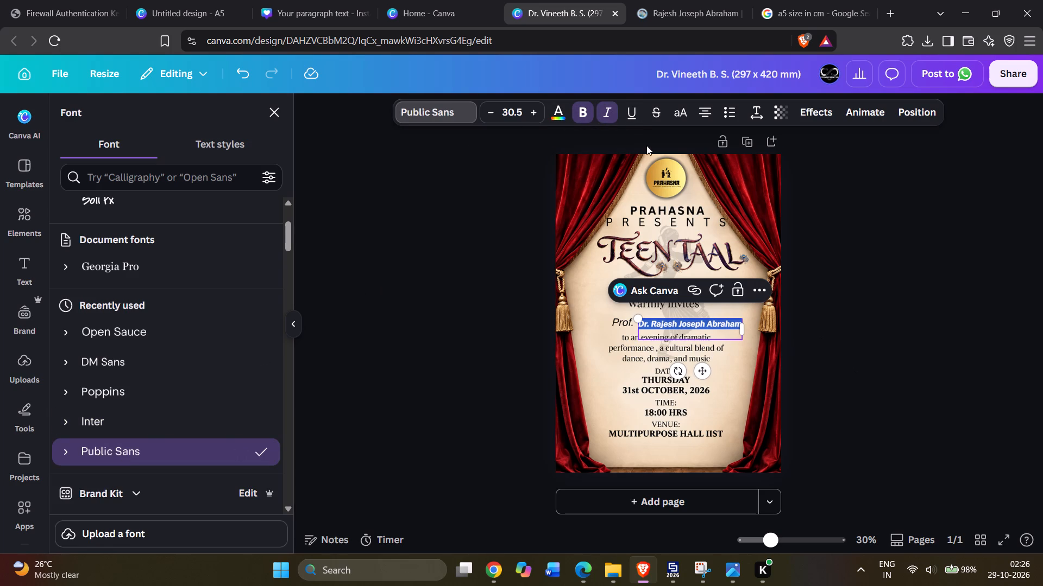
Open one of the finished invitation PDFs from the Downloads folder to examine how the name is styled and positioned.
{"action": "left_click", "coordinate": [616, 583]}
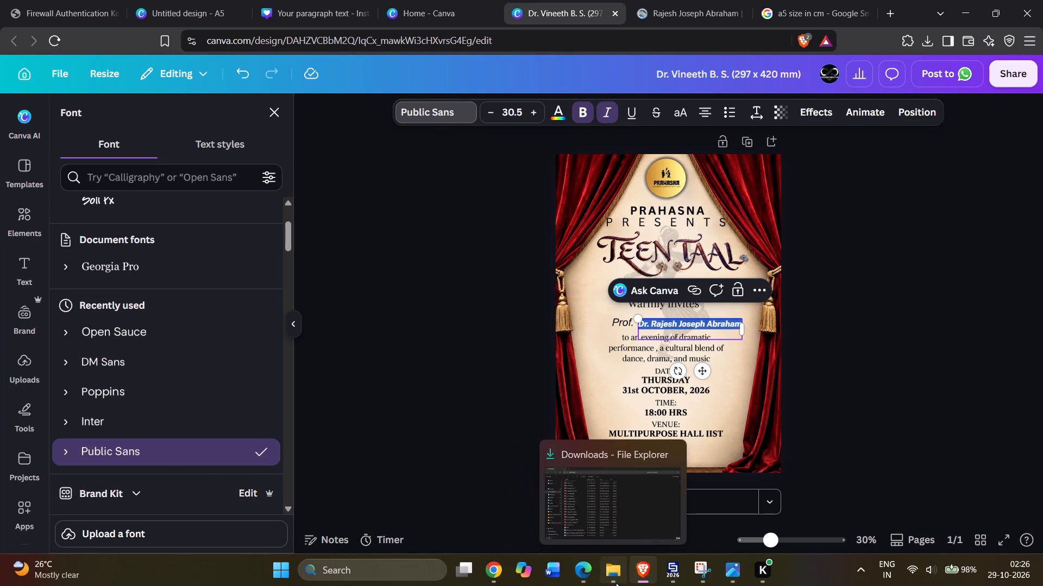
{"action": "left_click", "coordinate": [246, 193]}
{"action": "left_click_drag", "start_coordinate": [246, 193], "coordinate": [240, 202]}
{"action": "double_click", "coordinate": [240, 202]}
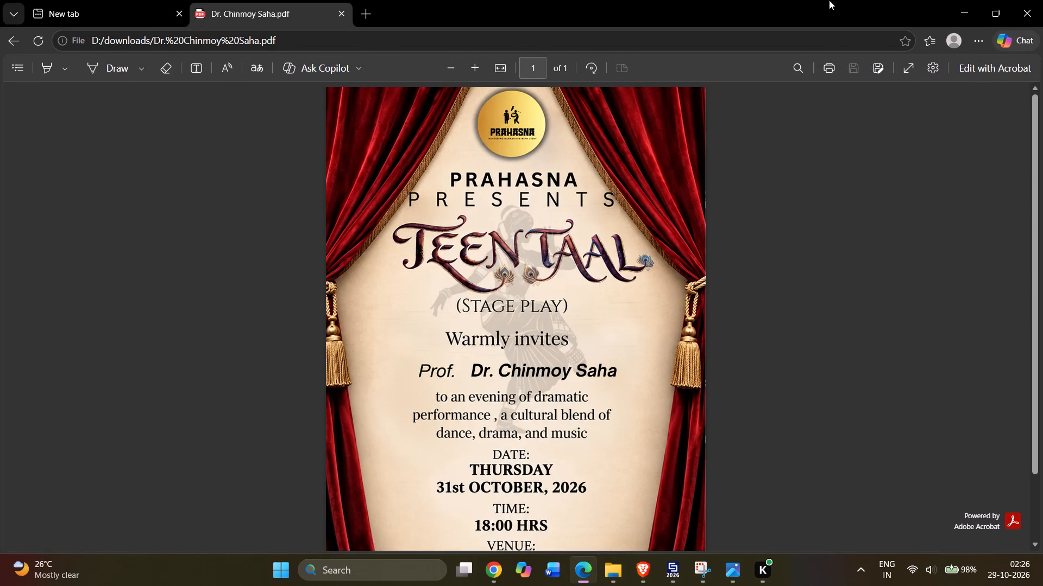
{"action": "left_click", "coordinate": [1042, 0]}
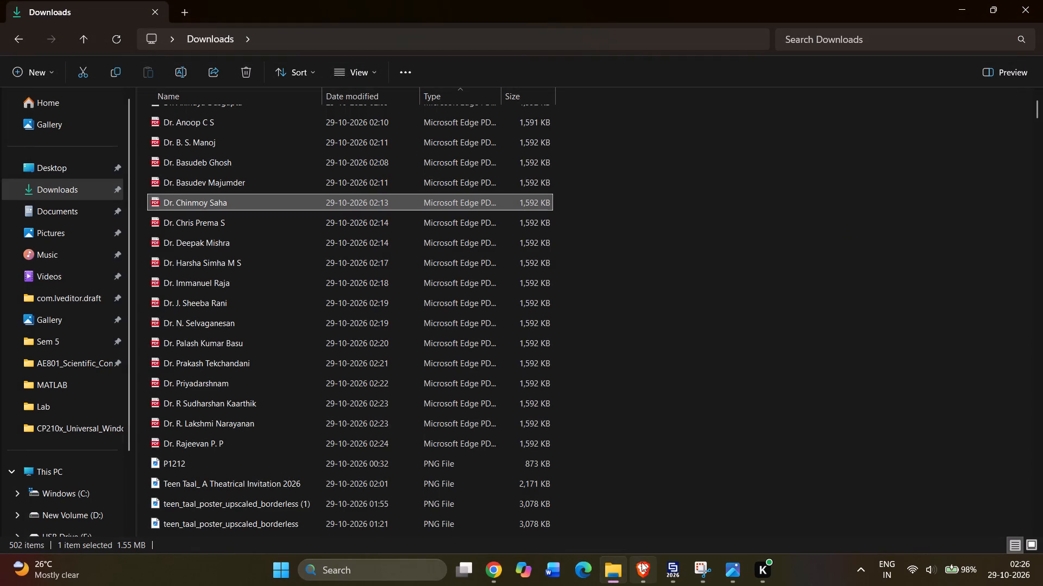
{"action": "left_click", "coordinate": [649, 565]}
Enlarge the associate professor's name to size 35.4 and align it on the same line just after "Prof.".
{"action": "left_click", "coordinate": [788, 325]}
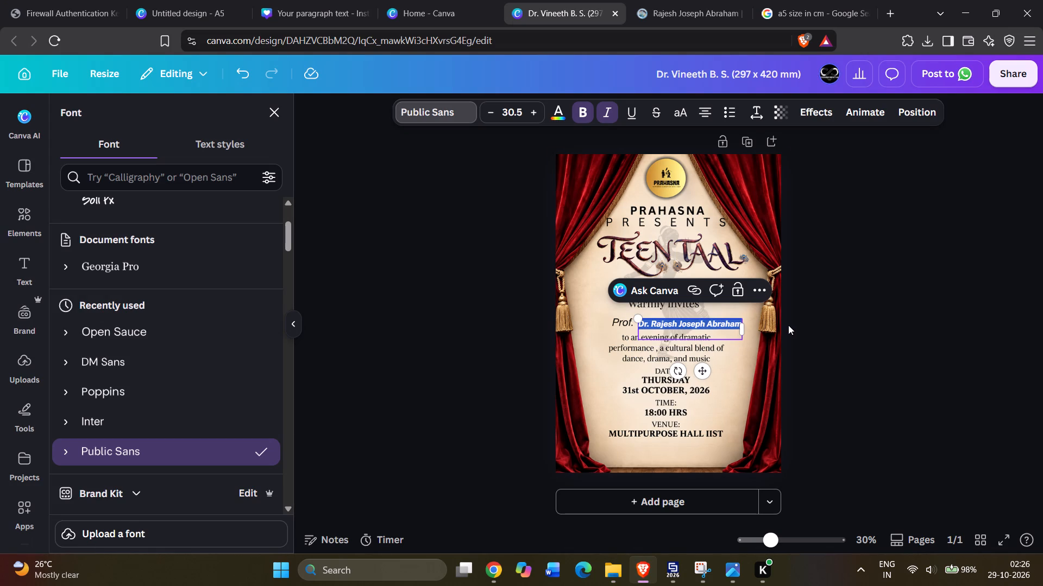
{"action": "left_click", "coordinate": [859, 329]}
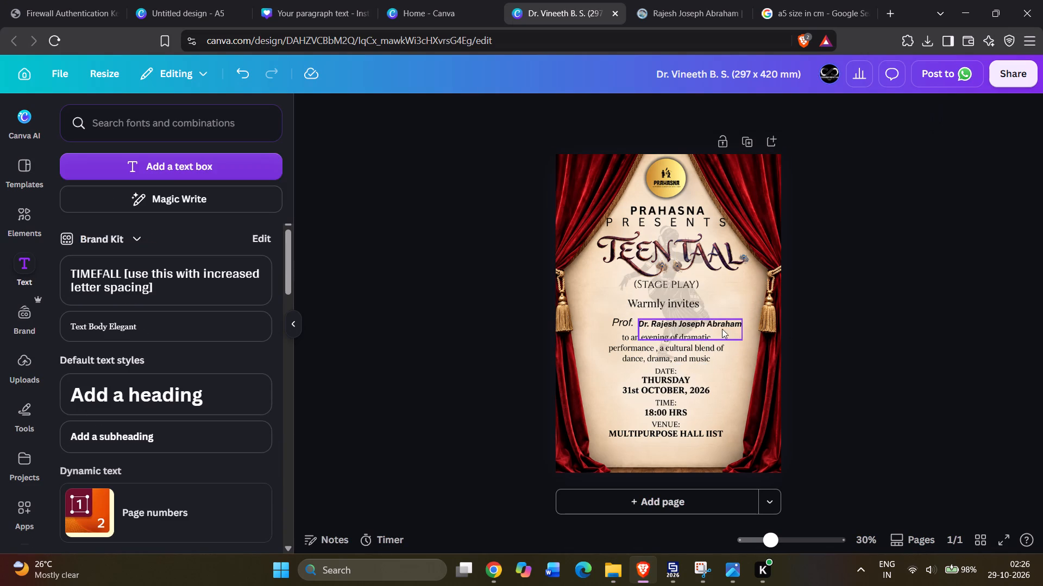
{"action": "left_click", "coordinate": [719, 326]}
{"action": "left_click_drag", "start_coordinate": [637, 319], "coordinate": [630, 315]}
{"action": "left_click_drag", "start_coordinate": [699, 366], "coordinate": [705, 367]}
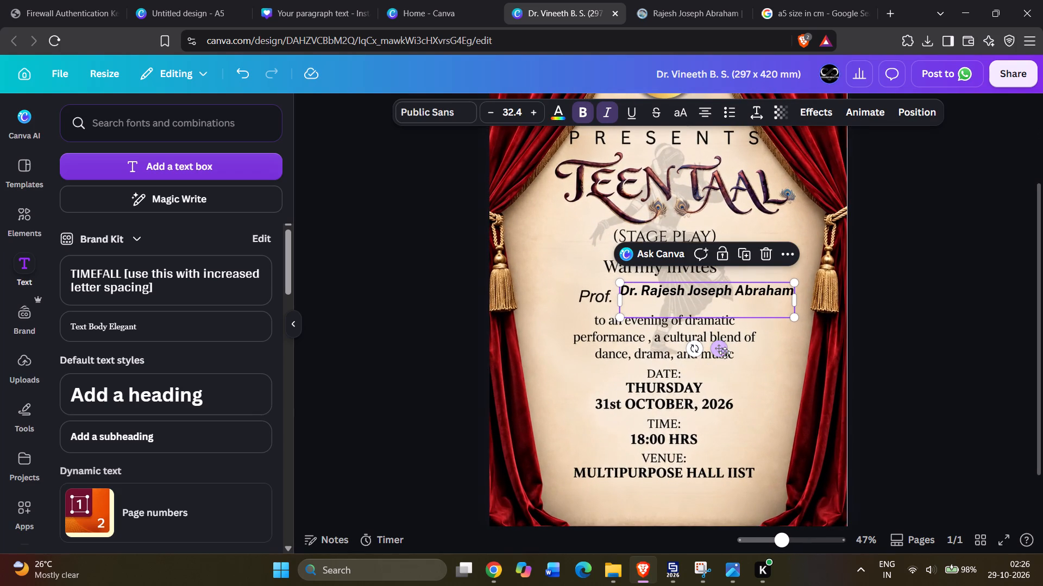
{"action": "left_click_drag", "start_coordinate": [722, 353], "coordinate": [722, 359]}
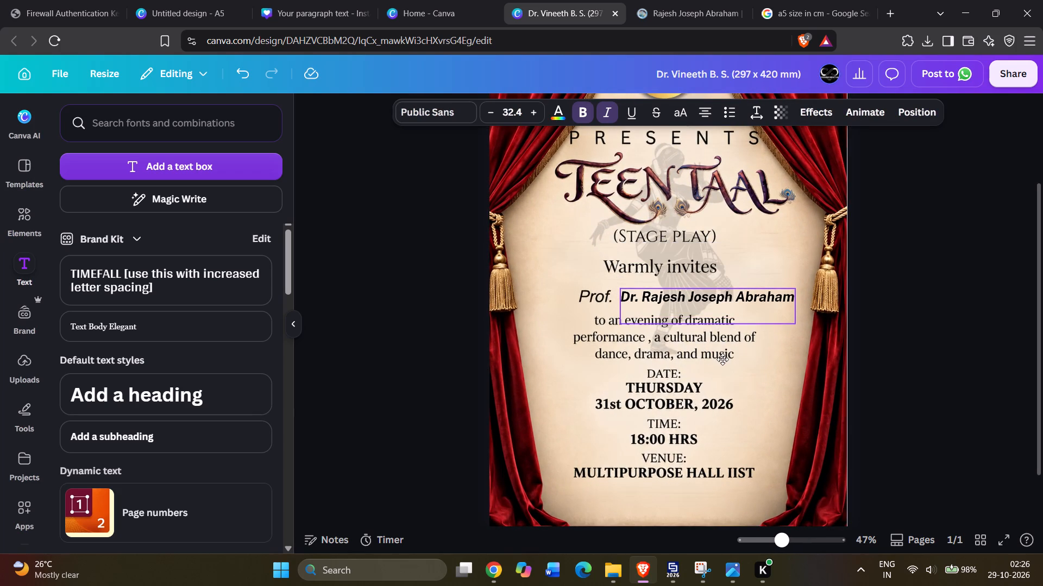
{"action": "left_click_drag", "start_coordinate": [722, 359], "coordinate": [722, 360]}
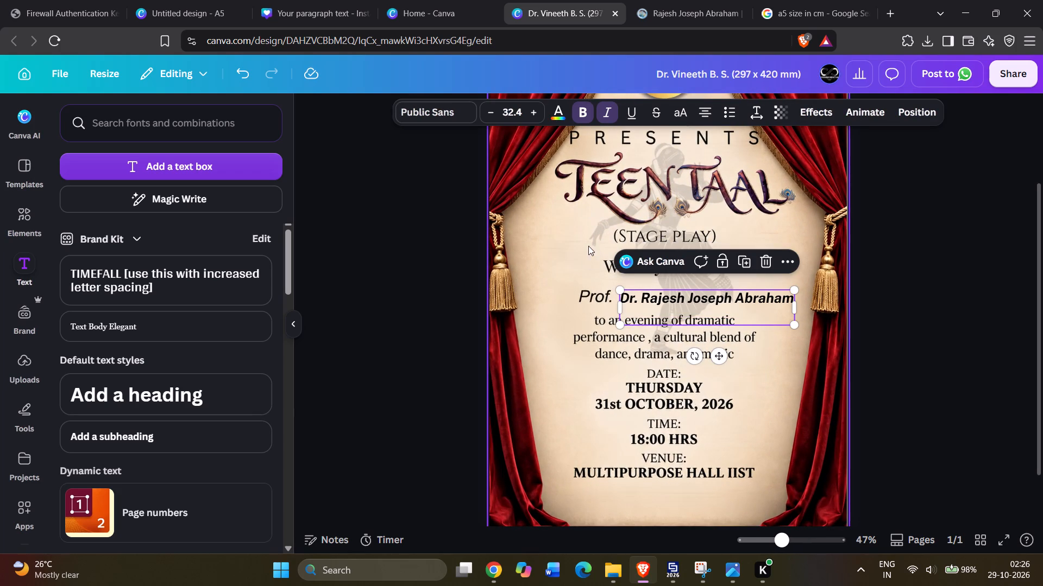
{"action": "left_click_drag", "start_coordinate": [619, 289], "coordinate": [604, 281]}
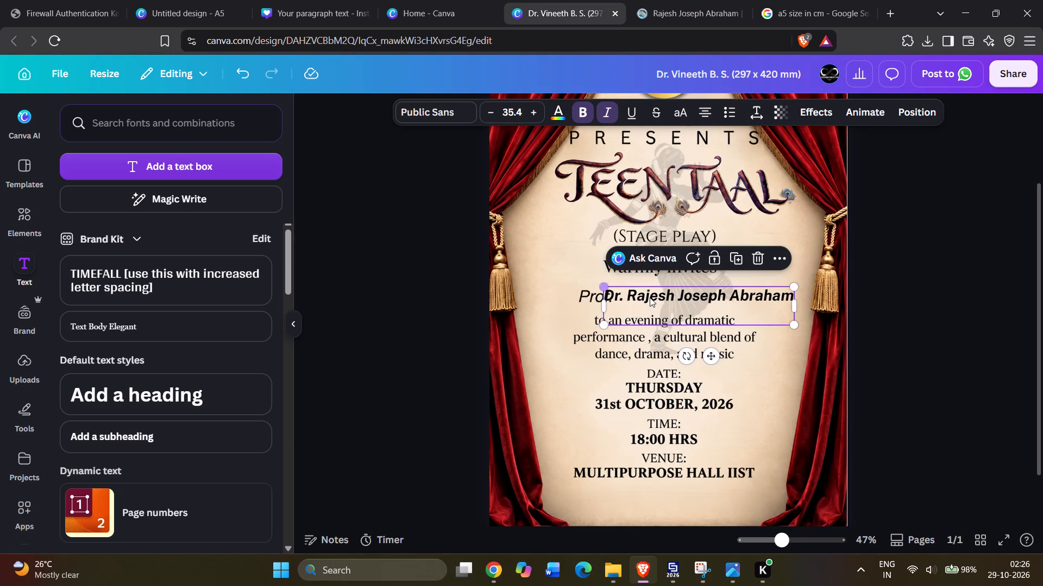
{"action": "left_click_drag", "start_coordinate": [665, 306], "coordinate": [676, 307]}
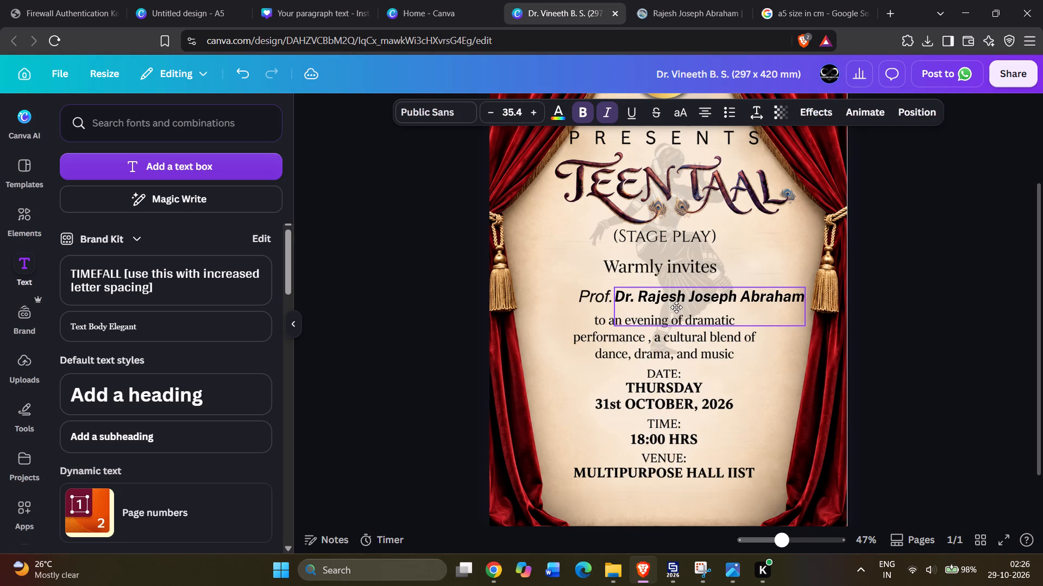
{"action": "left_click_drag", "start_coordinate": [676, 307], "coordinate": [678, 308]}
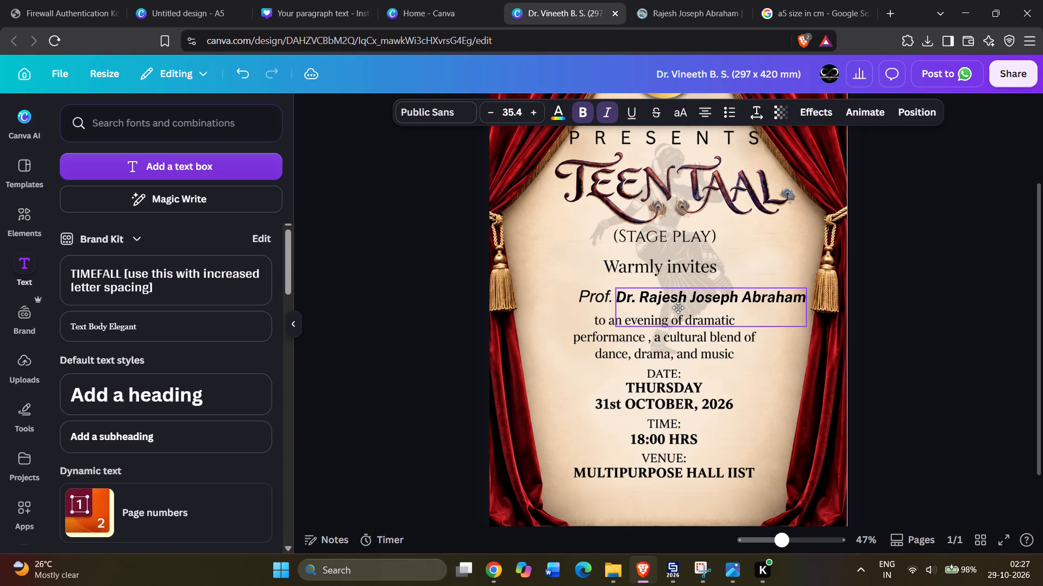
{"action": "left_click_drag", "start_coordinate": [678, 308], "coordinate": [678, 308]}
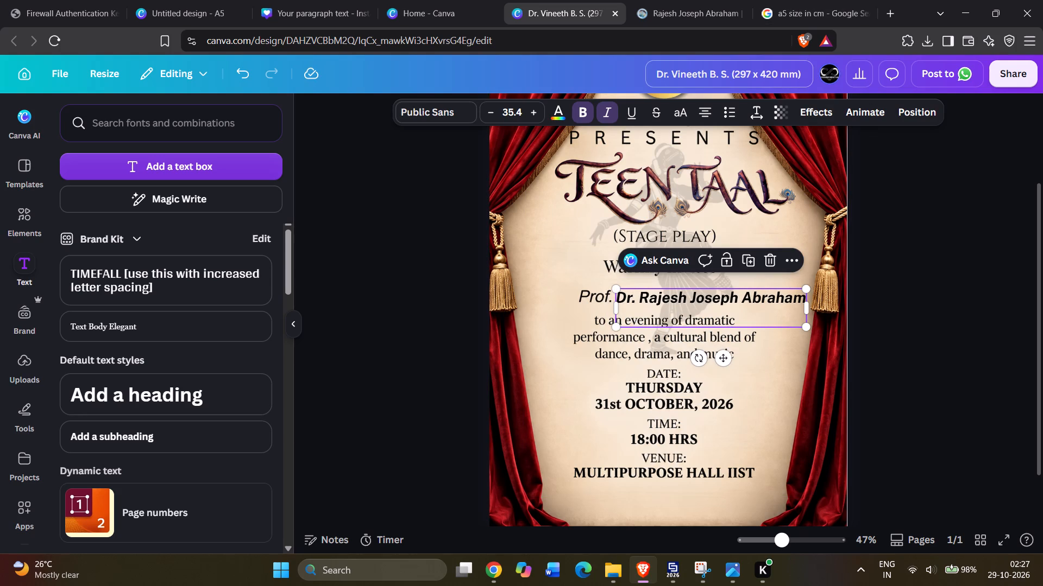
Replace the design title with the copied titled name of the associate professor.
{"action": "triple_click", "coordinate": [757, 73]}
{"action": "key", "text": "ctrl+v"}
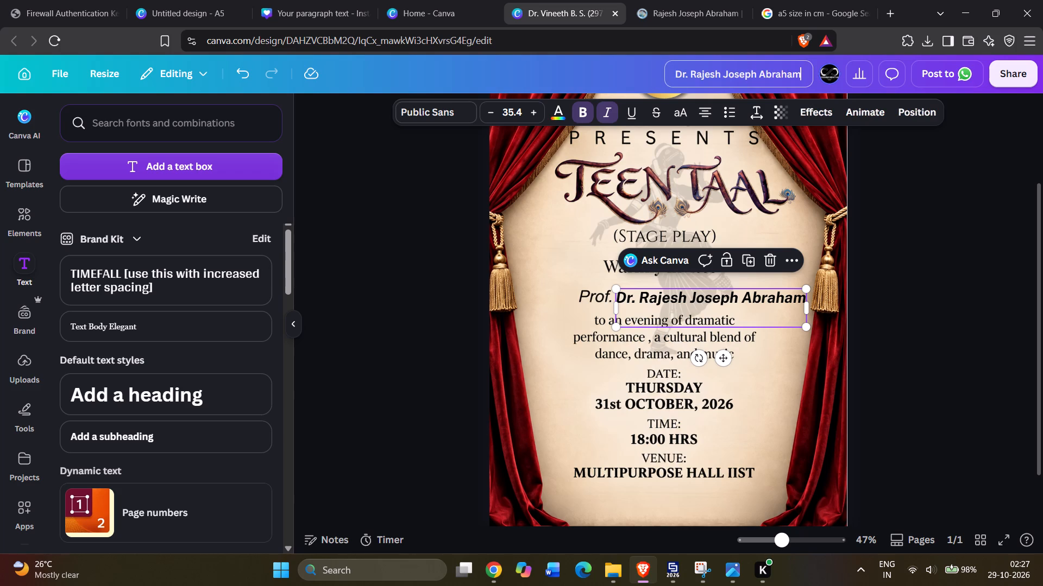
Download the associate professor's invitation as a PDF and save it in the Downloads folder under the design title.
{"action": "left_click", "coordinate": [1020, 69]}
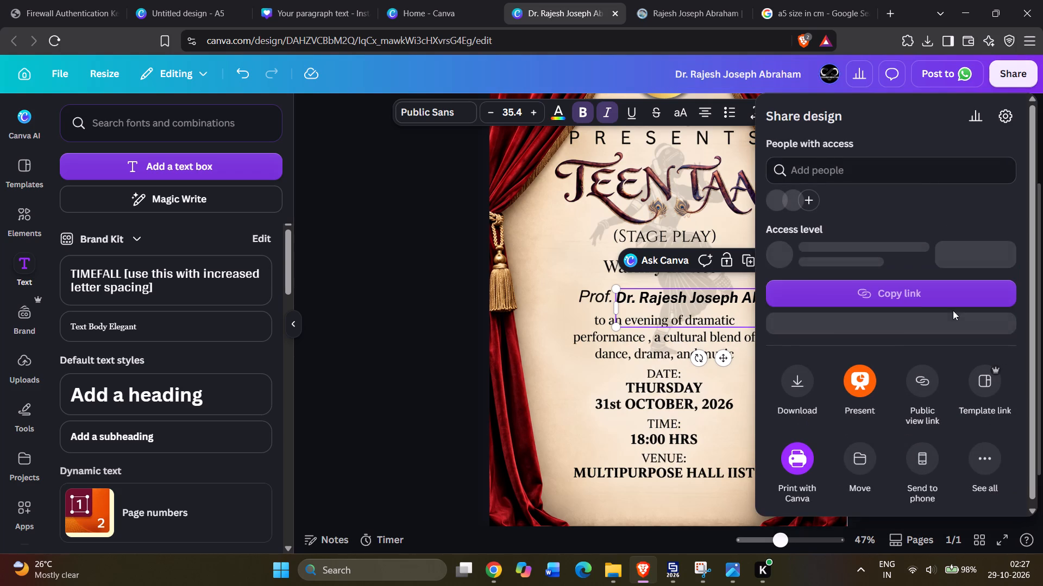
{"action": "left_click", "coordinate": [812, 390]}
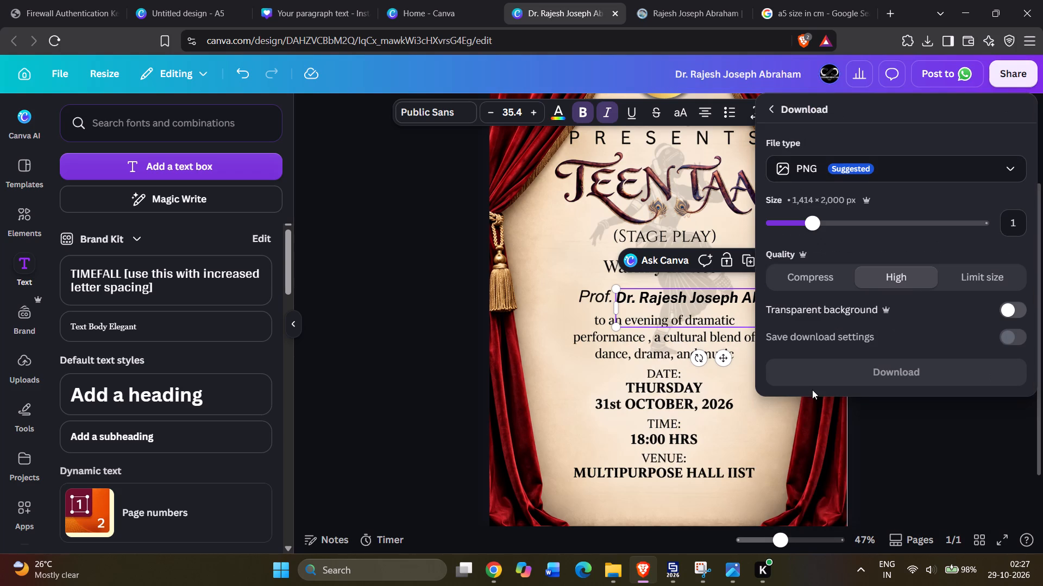
{"action": "left_click", "coordinate": [893, 171]}
{"action": "left_click", "coordinate": [832, 296]}
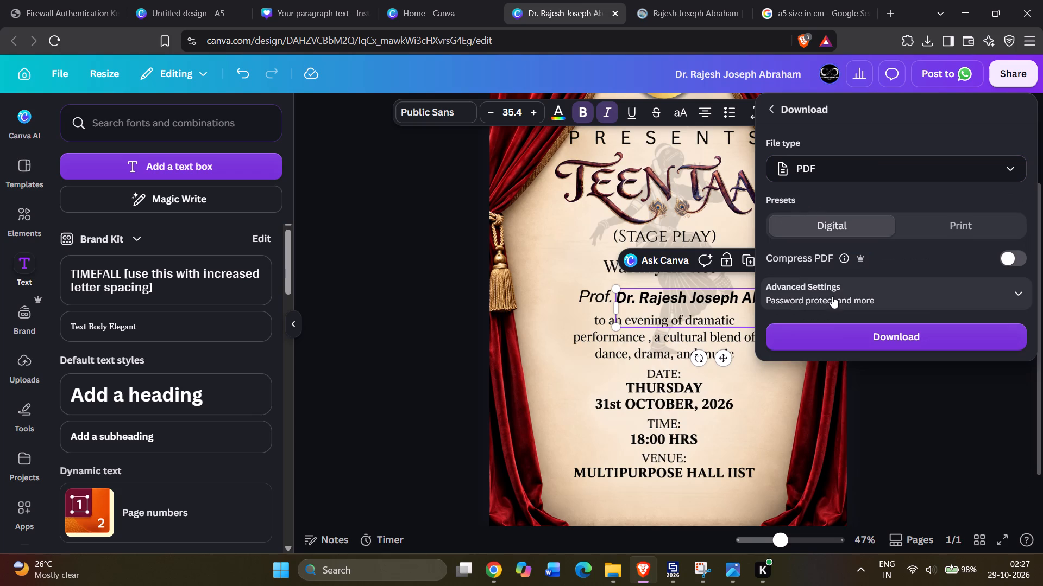
{"action": "left_click", "coordinate": [827, 342]}
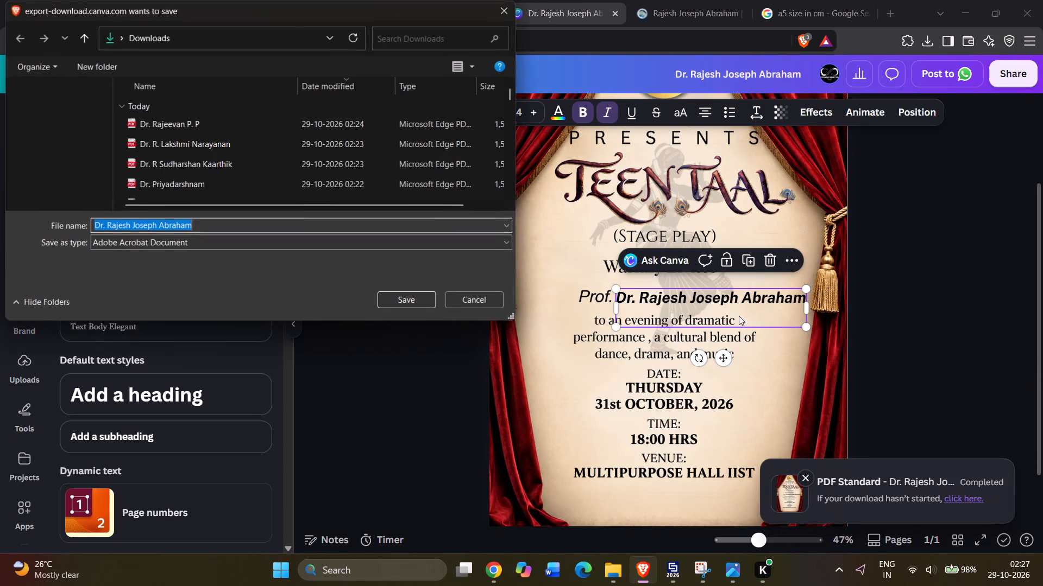
{"action": "left_click", "coordinate": [28, 154]}
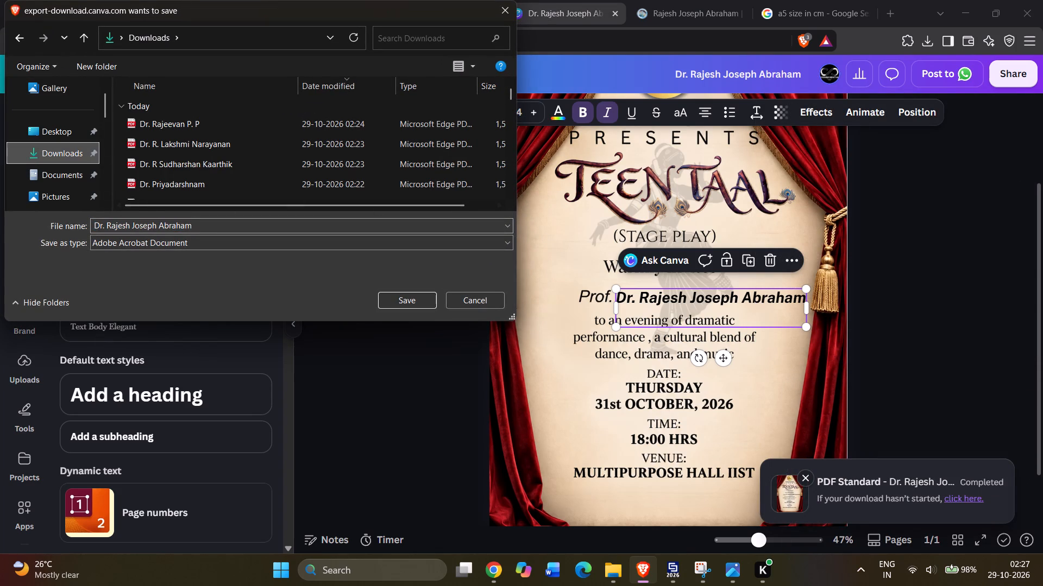
{"action": "left_click", "coordinate": [410, 292]}
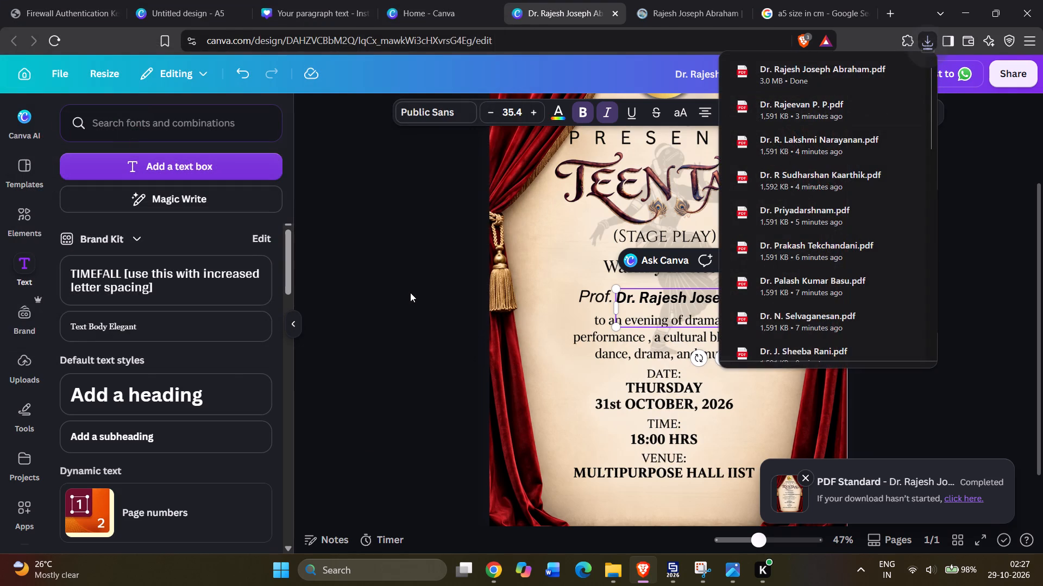
Copy the titled name from the profile of the last professor on page 1 of the IIST Avionics faculty listing.
{"action": "left_click", "coordinate": [694, 0]}
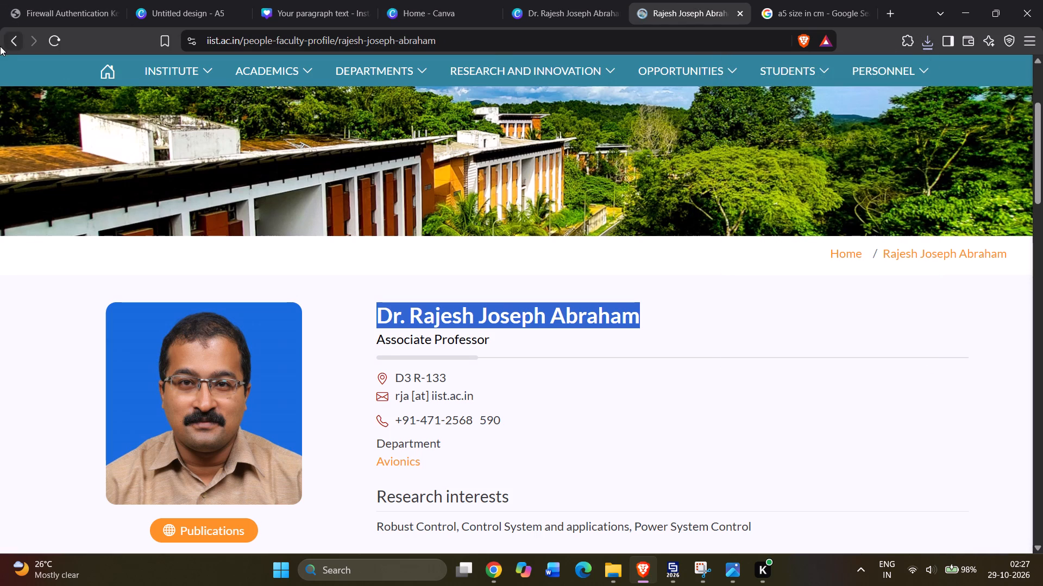
{"action": "left_click", "coordinate": [0, 46]}
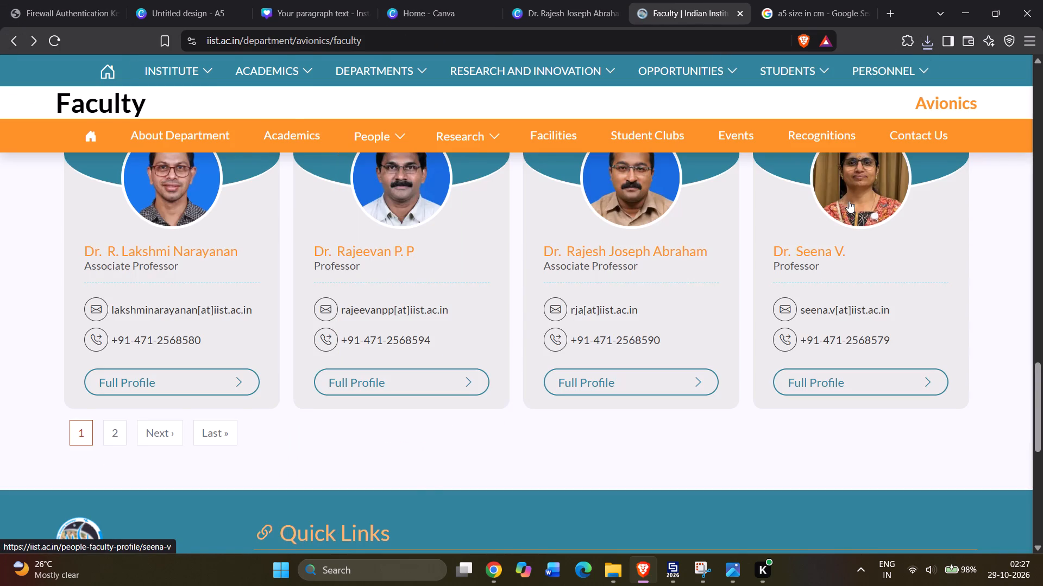
{"action": "left_click", "coordinate": [849, 201]}
{"action": "left_click_drag", "start_coordinate": [375, 492], "coordinate": [501, 492]}
{"action": "key", "text": "ctrl+c"}
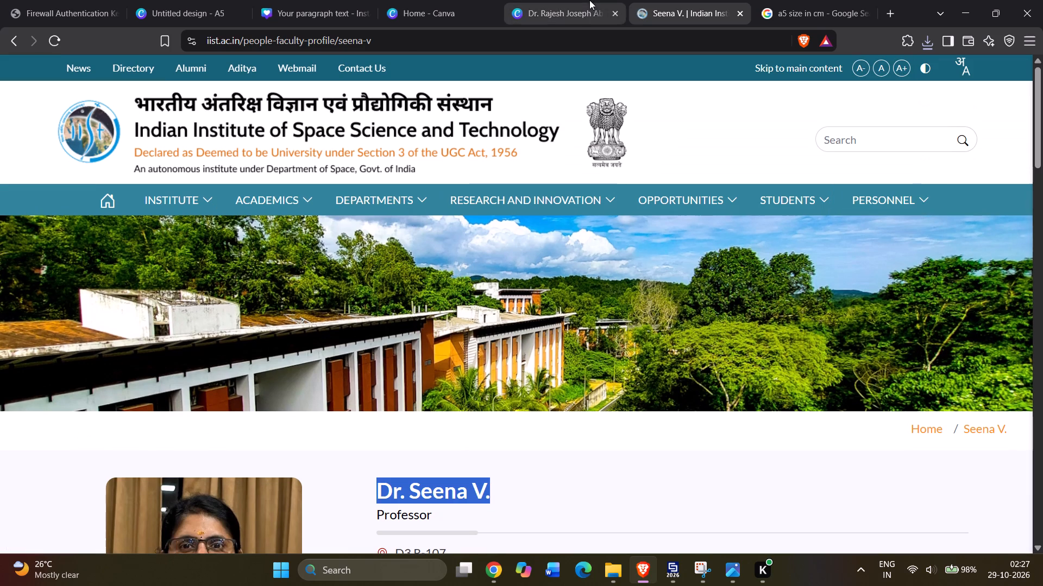
Replace the invitee's name on the invitation with the copied professor's name and place it on the same line just after "Prof.".
{"action": "left_click", "coordinate": [589, 0]}
{"action": "triple_click", "coordinate": [762, 296]}
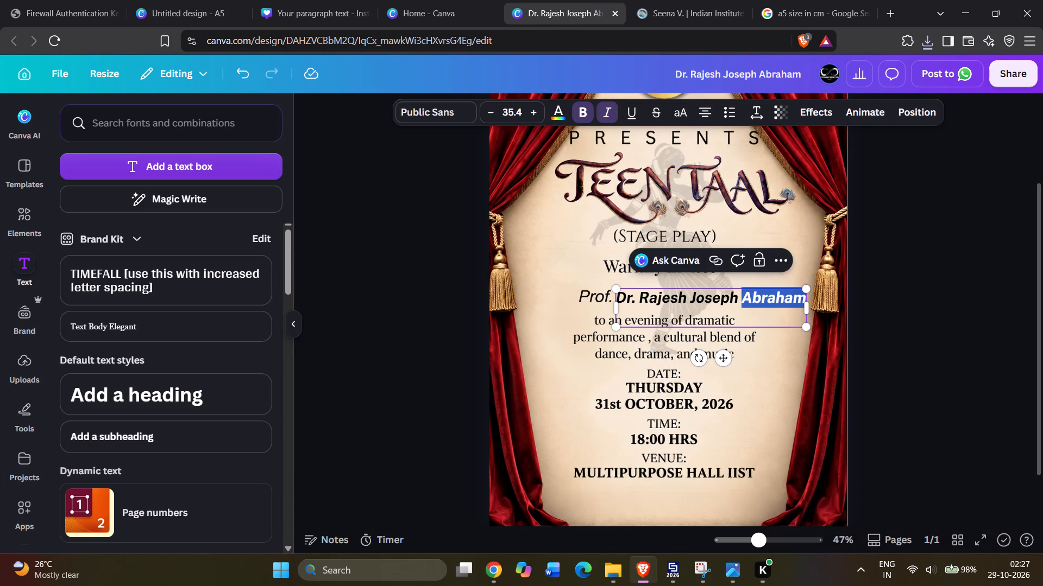
{"action": "left_click", "coordinate": [762, 296]}
{"action": "key", "text": "ctrl+v"}
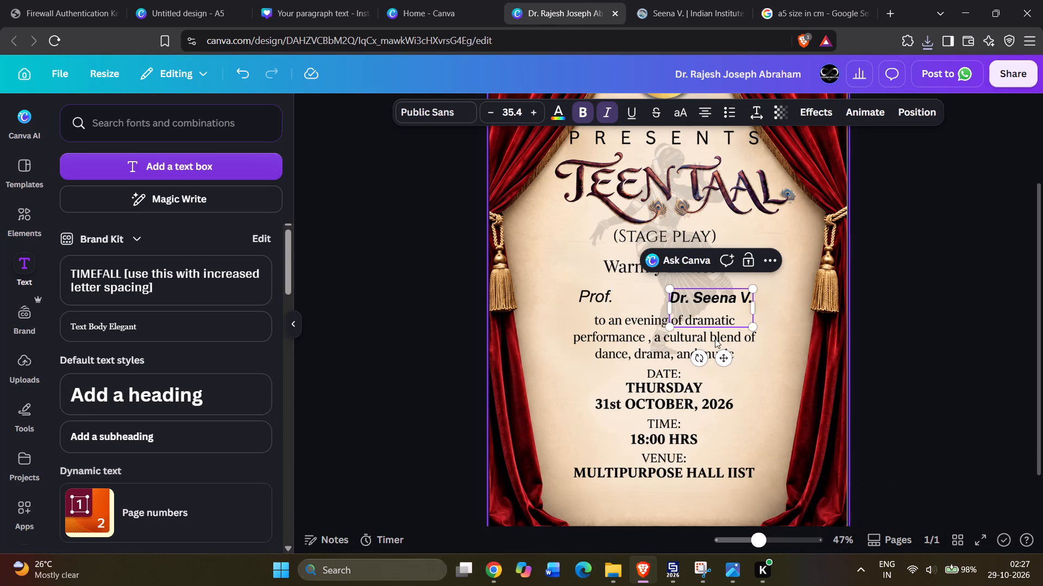
{"action": "left_click_drag", "start_coordinate": [725, 362], "coordinate": [679, 360]}
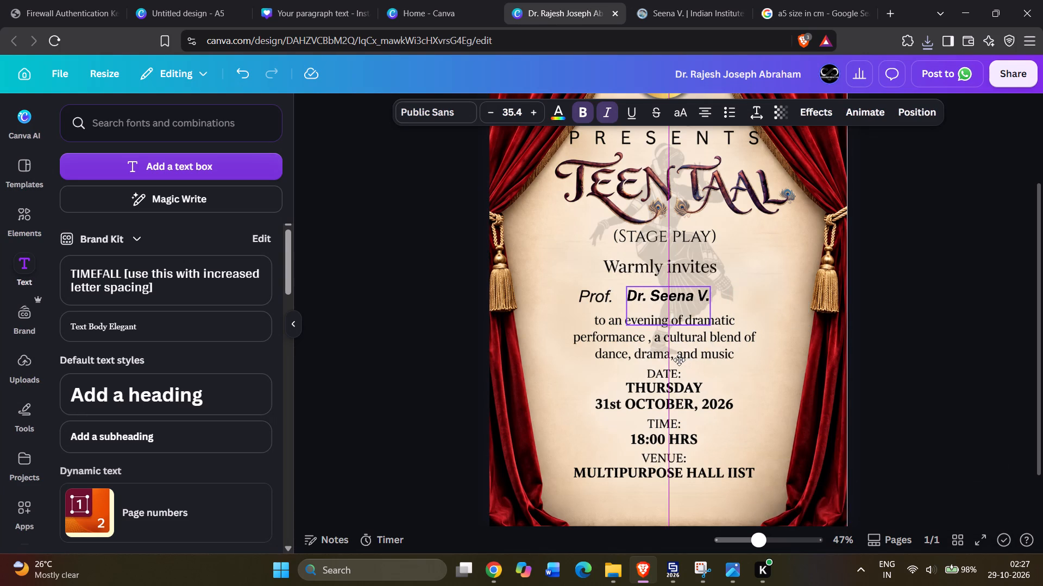
{"action": "left_click_drag", "start_coordinate": [679, 360], "coordinate": [676, 360]}
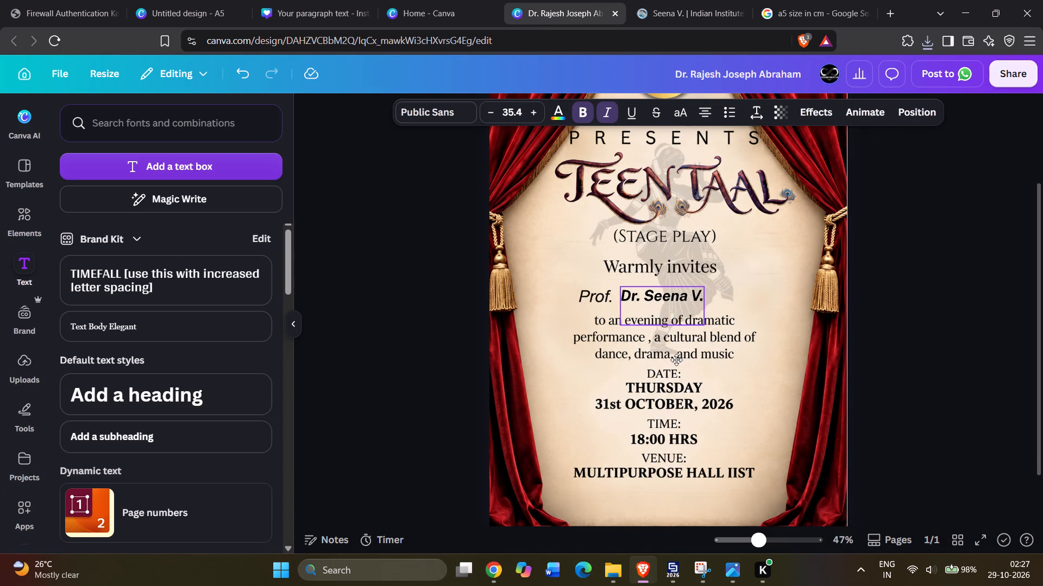
{"action": "left_click_drag", "start_coordinate": [676, 360], "coordinate": [677, 360]}
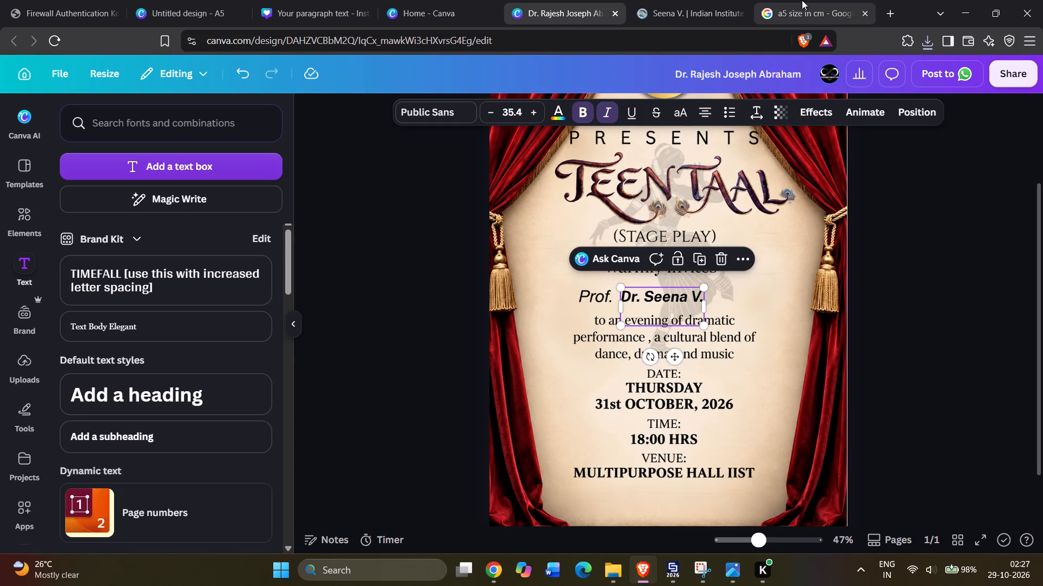
Replace the design title with the copied titled name of the professor.
{"action": "left_click", "coordinate": [670, 0]}
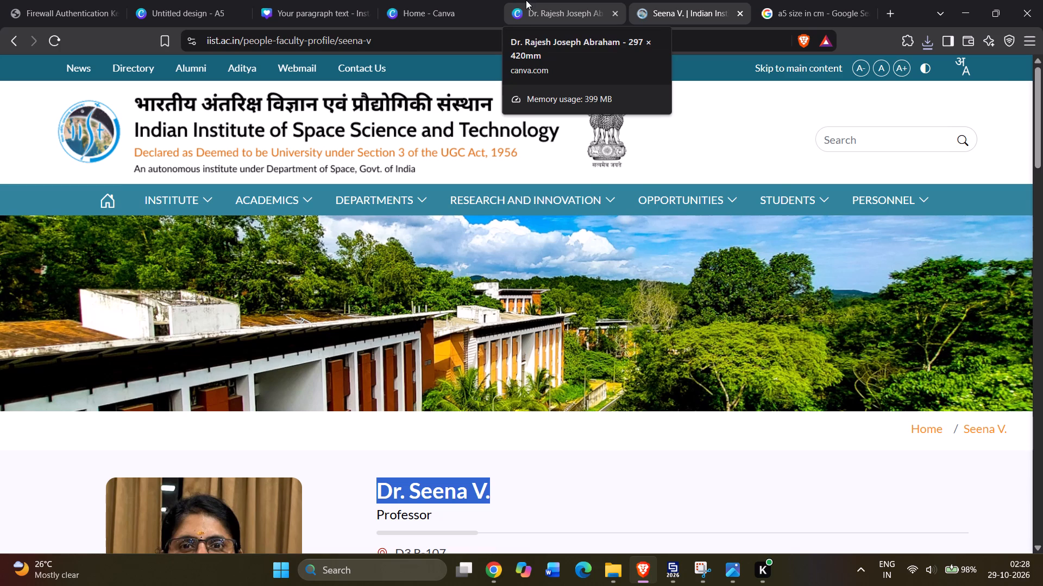
{"action": "left_click", "coordinate": [529, 0]}
{"action": "scroll", "coordinate": [674, 128], "scroll_direction": "up", "scroll_amount": 1}
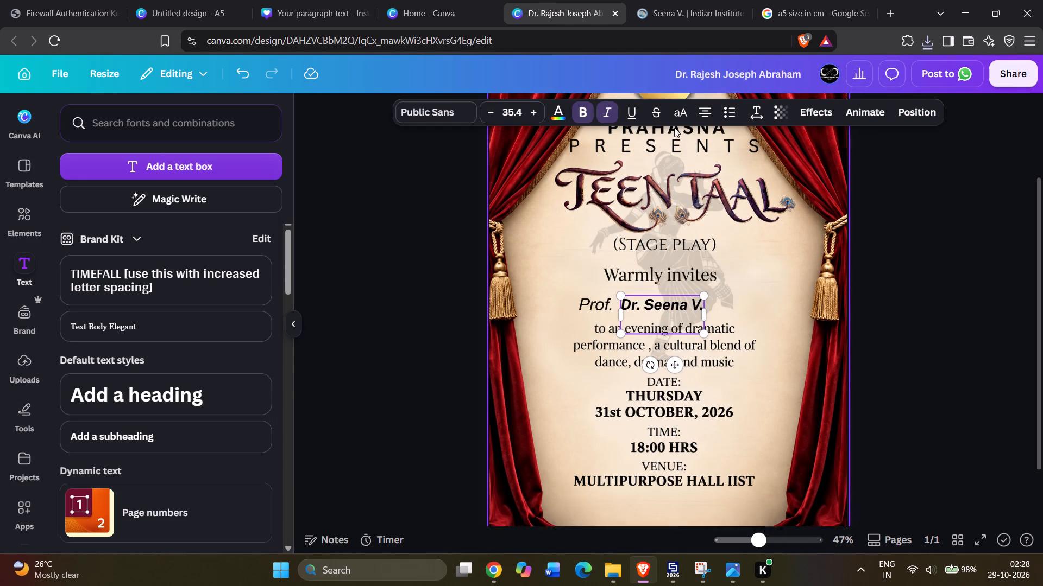
{"action": "scroll", "coordinate": [674, 128], "scroll_direction": "up", "scroll_amount": 2}
{"action": "triple_click", "coordinate": [725, 72]}
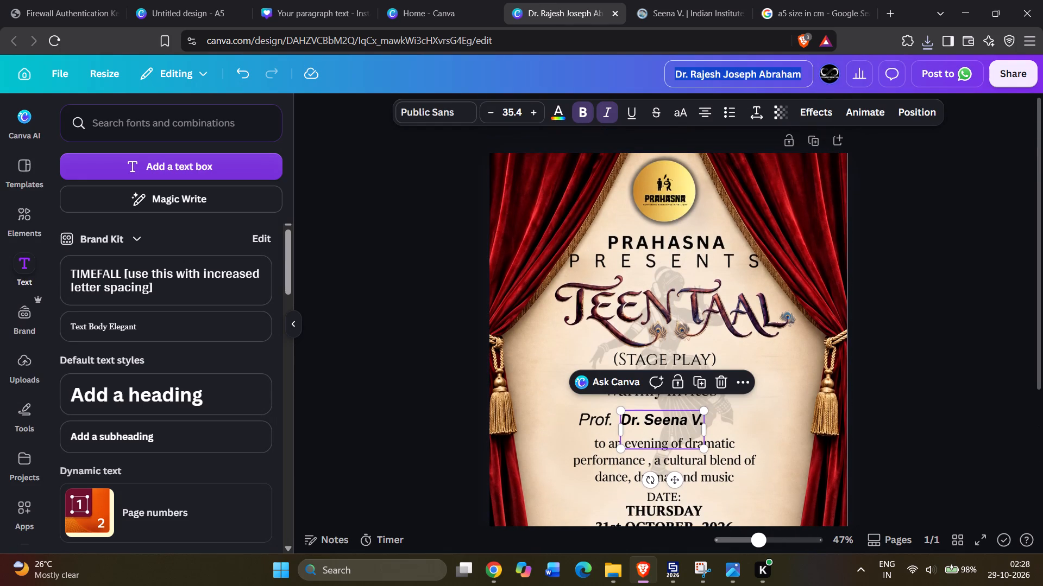
{"action": "key", "text": "ctrl+v"}
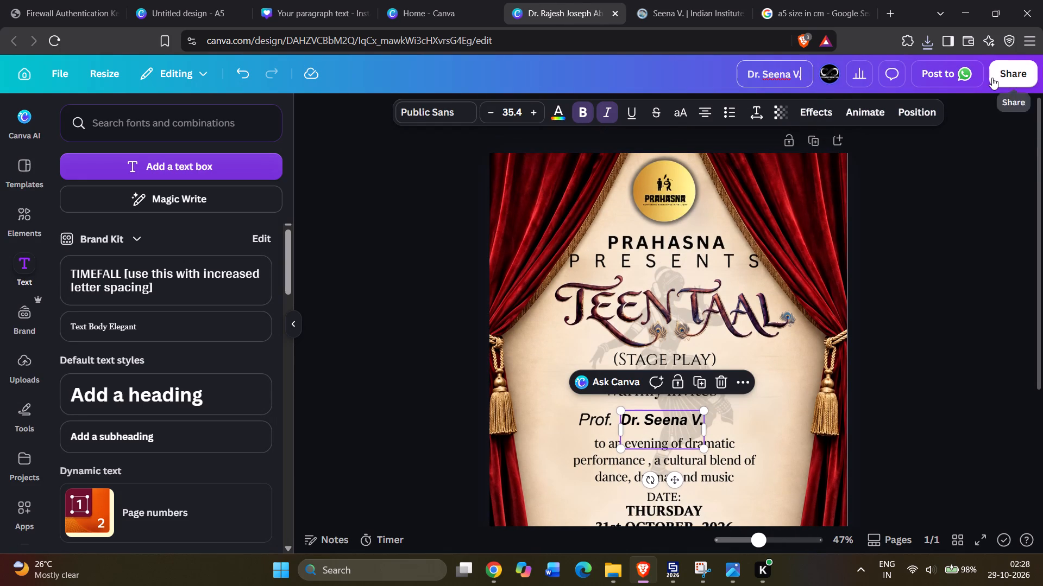
Download the professor's invitation as a PDF and save it in the Downloads folder under the design title.
{"action": "left_click", "coordinate": [992, 78]}
{"action": "left_click", "coordinate": [804, 391]}
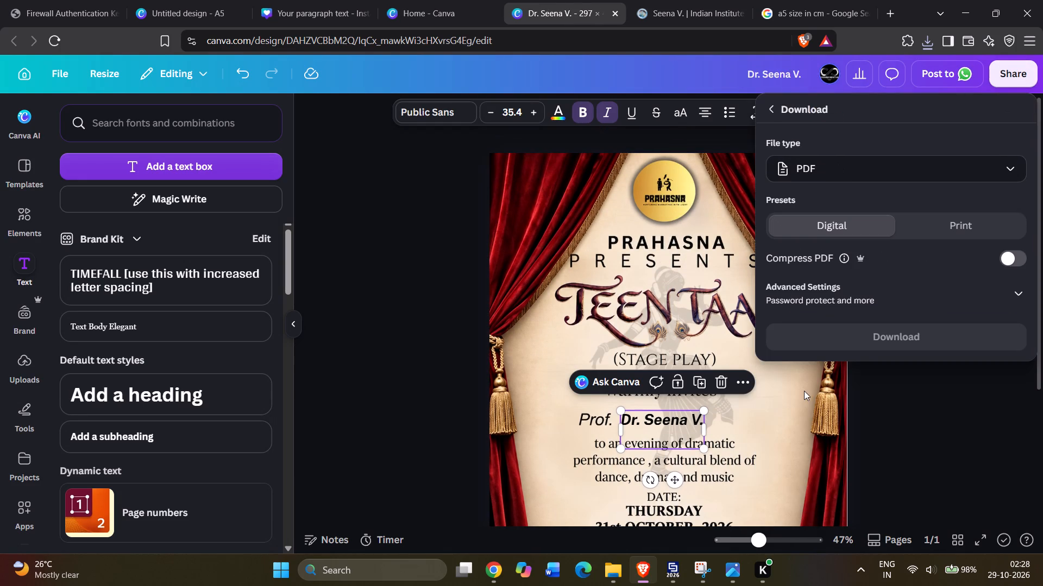
{"action": "left_click", "coordinate": [868, 334]}
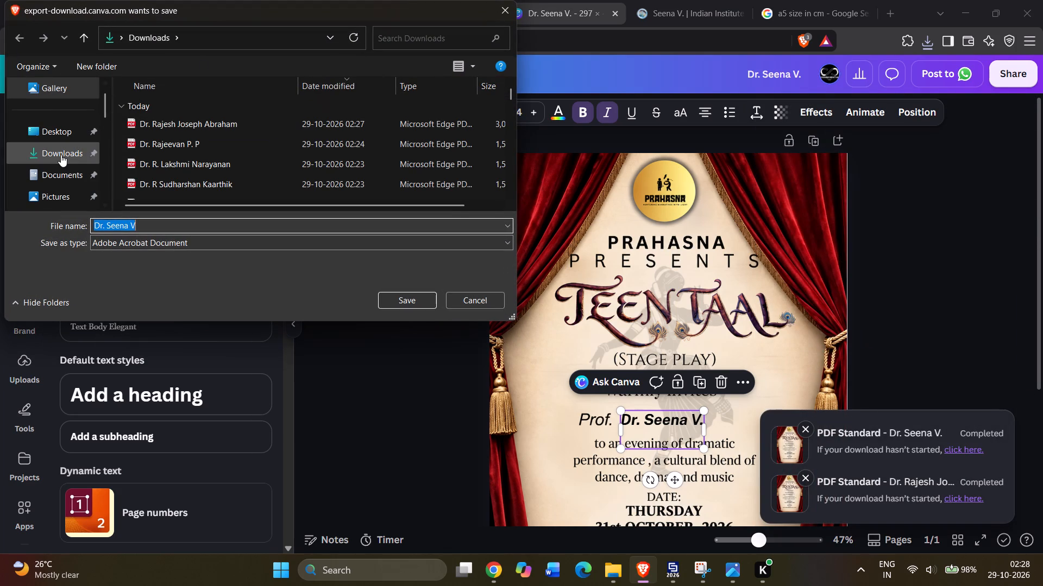
{"action": "left_click", "coordinate": [61, 155]}
{"action": "left_click", "coordinate": [389, 302]}
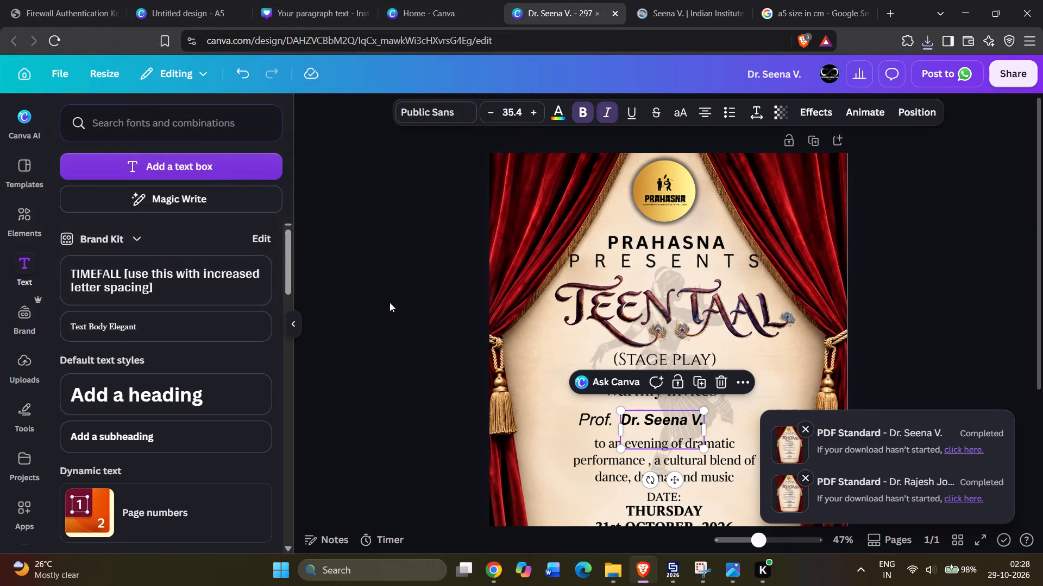
{"action": "left_click", "coordinate": [969, 221]}
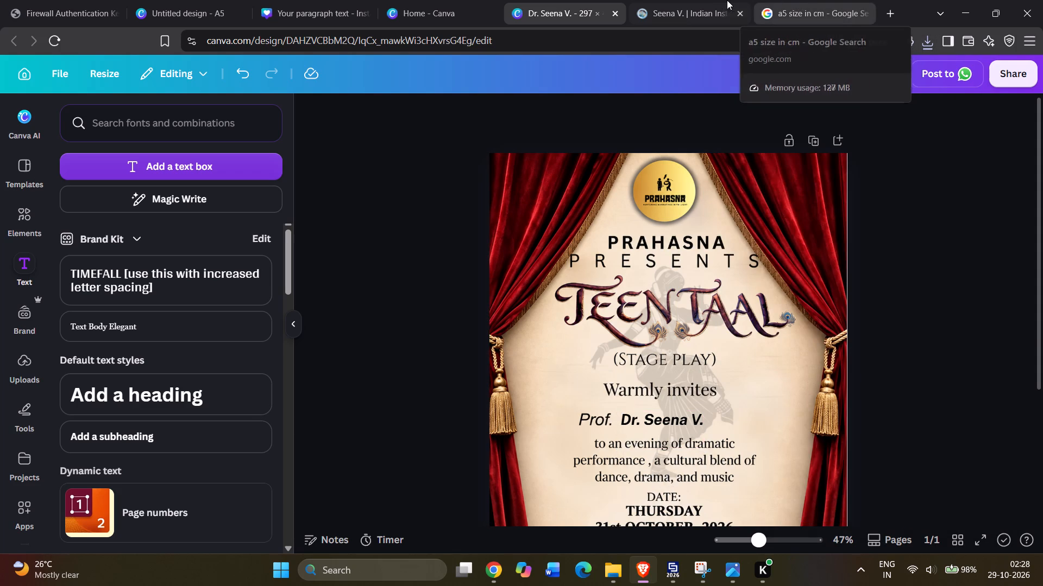
Copy the titled name from the profile of the first associate professor on page 2 of the Avionics faculty listing.
{"action": "left_click", "coordinate": [720, 0]}
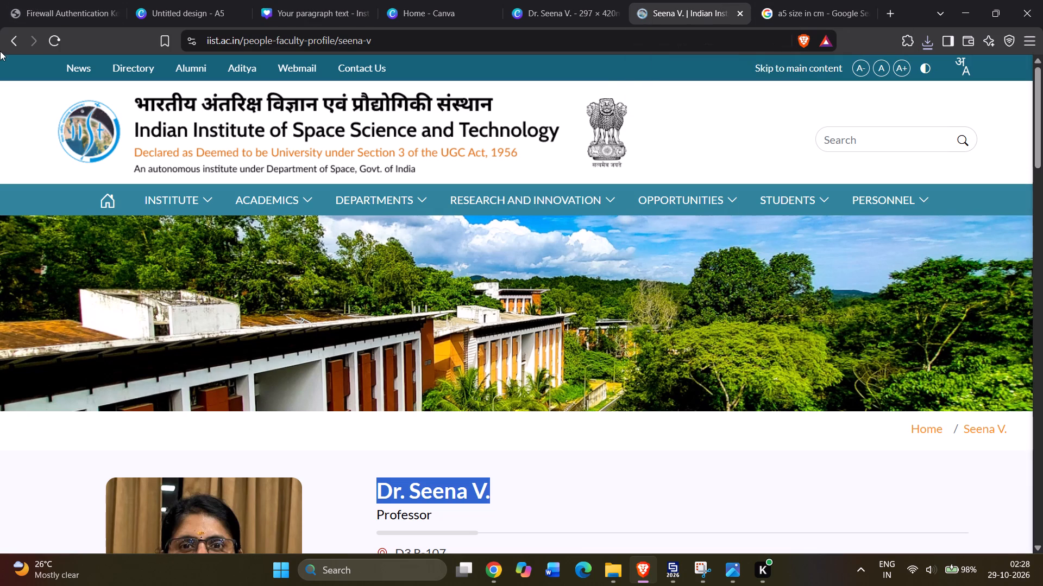
{"action": "left_click", "coordinate": [5, 43]}
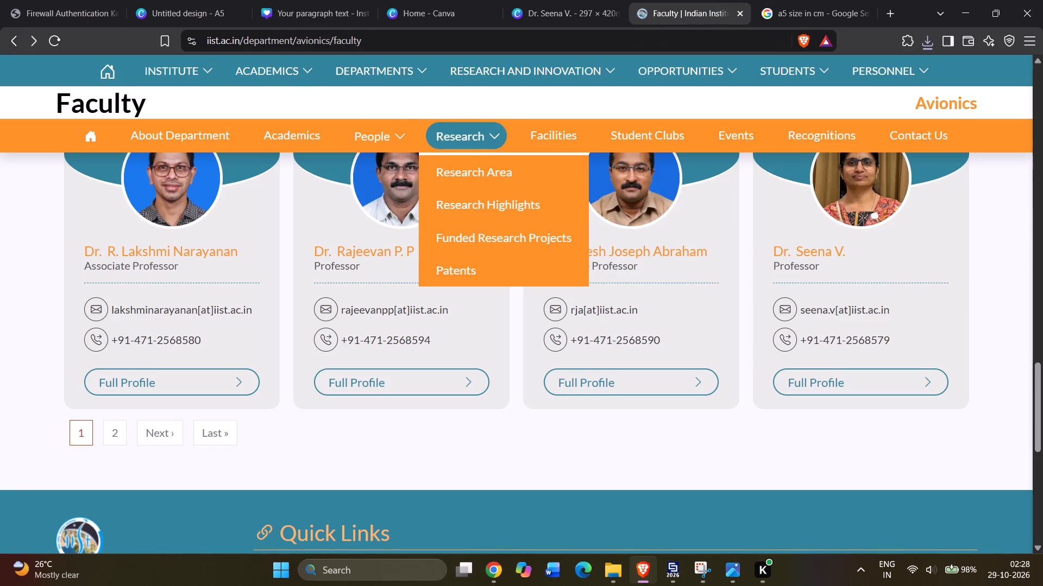
{"action": "left_click", "coordinate": [147, 436]}
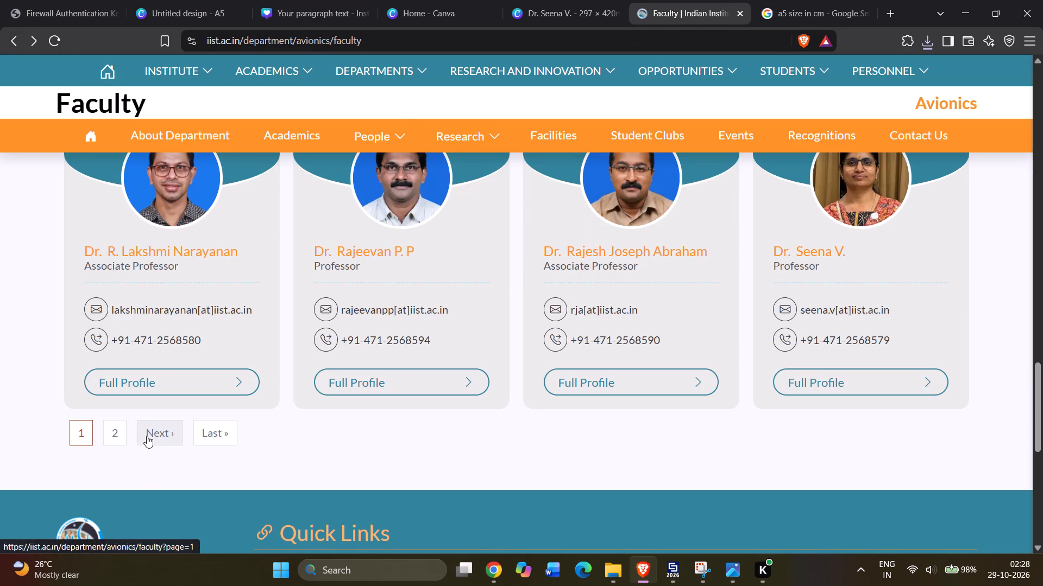
{"action": "scroll", "coordinate": [185, 388], "scroll_direction": "up", "scroll_amount": 2}
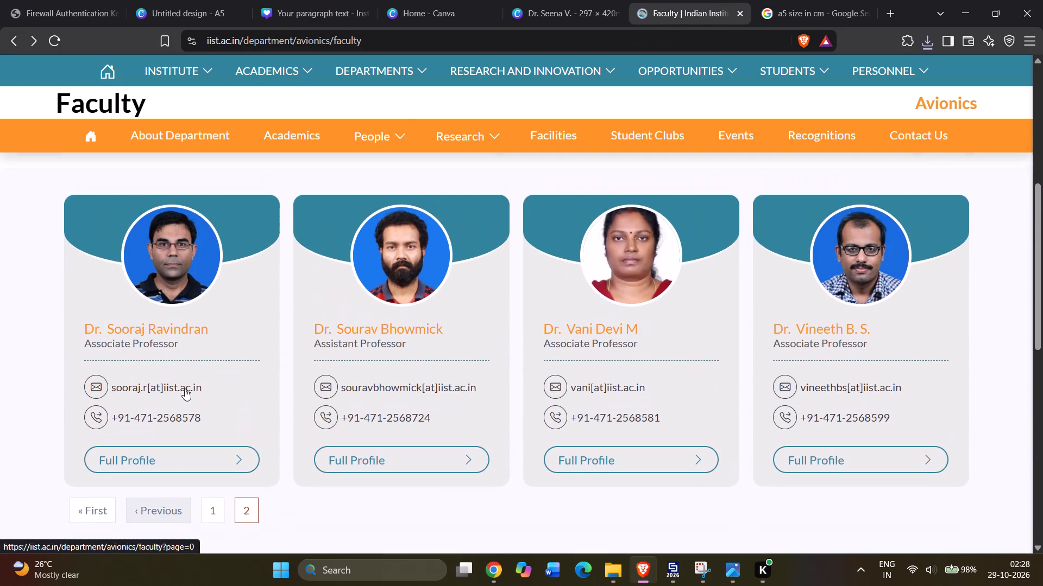
{"action": "left_click", "coordinate": [158, 294]}
{"action": "scroll", "coordinate": [423, 431], "scroll_direction": "down", "scroll_amount": 1}
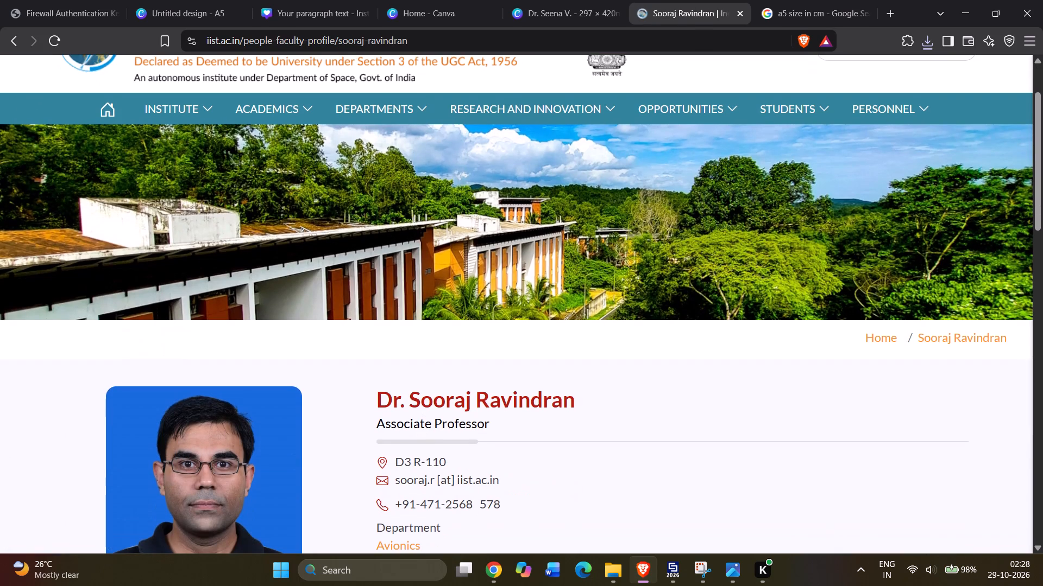
{"action": "left_click_drag", "start_coordinate": [375, 398], "coordinate": [554, 399]}
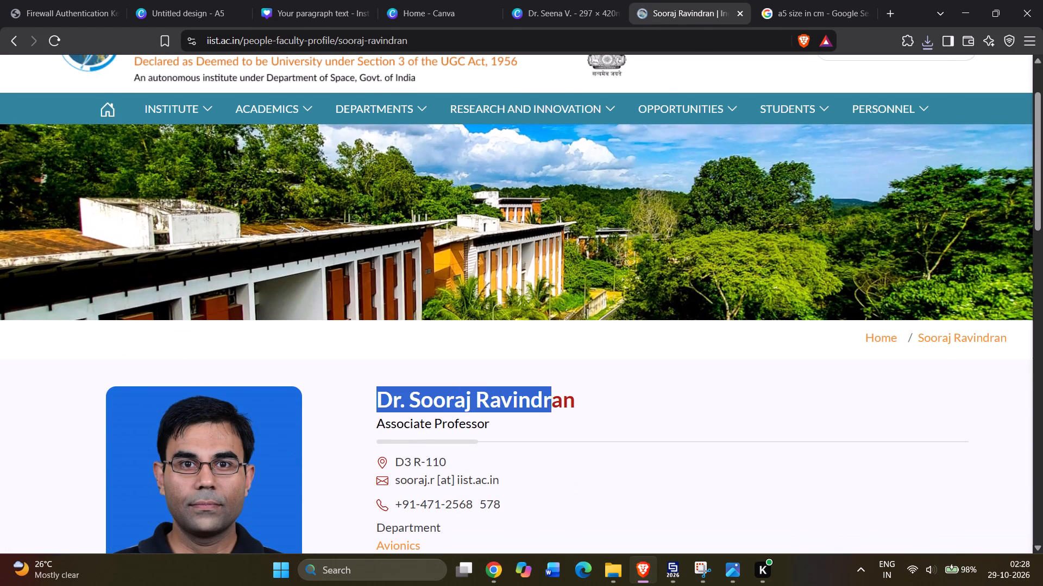
{"action": "left_click_drag", "start_coordinate": [554, 399], "coordinate": [593, 394]}
{"action": "key", "text": "ctrl+c"}
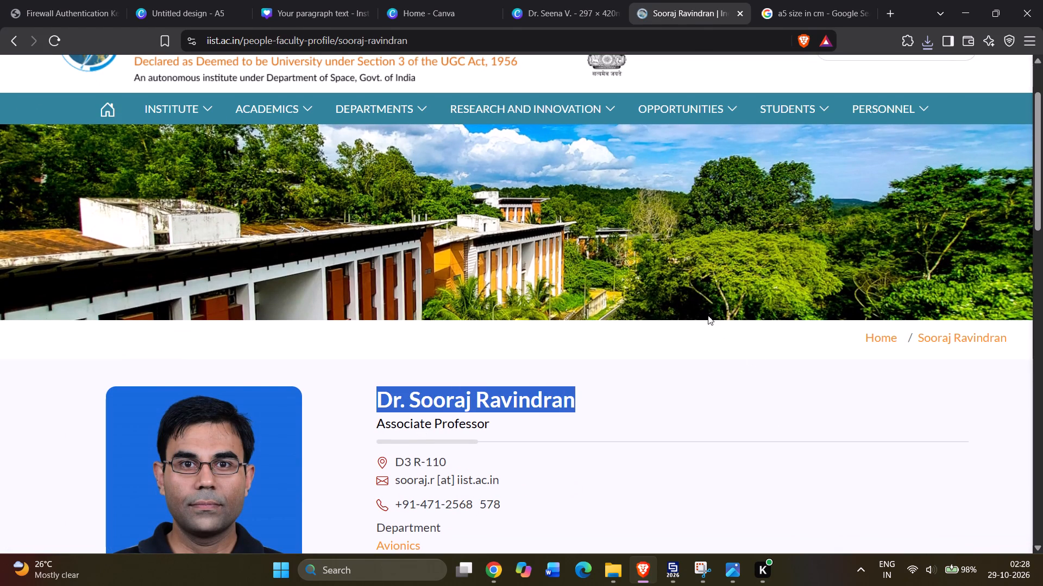
Replace the invitee's name on the invitation with the copied associate professor's name and shift it clear of "Prof." on the same line.
{"action": "left_click", "coordinate": [578, 0]}
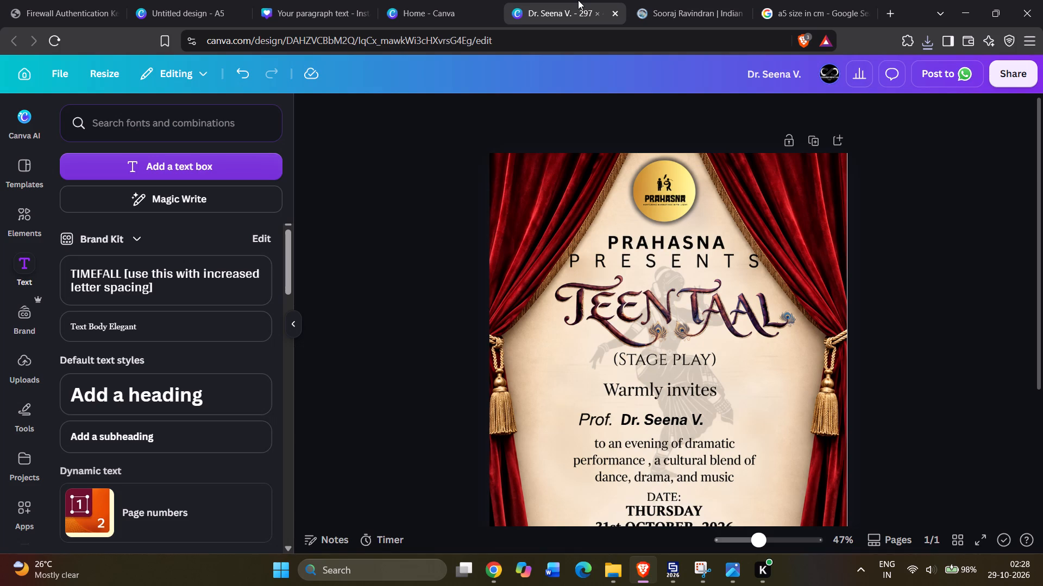
{"action": "triple_click", "coordinate": [684, 423]}
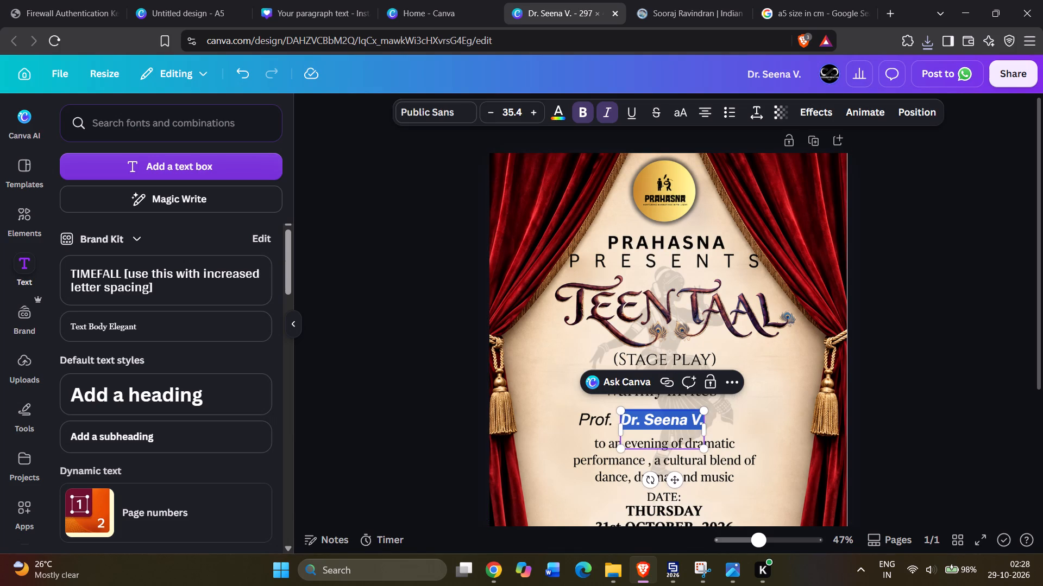
{"action": "key", "text": "ctrl+v"}
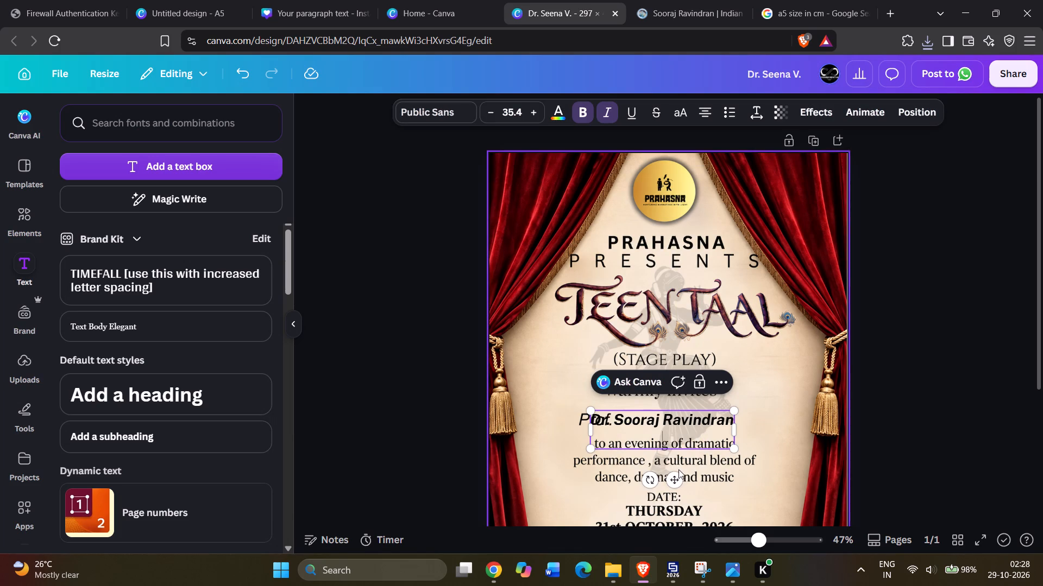
{"action": "left_click_drag", "start_coordinate": [673, 476], "coordinate": [701, 476]}
Replace the design title with the copied titled name of the associate professor.
{"action": "triple_click", "coordinate": [778, 86]}
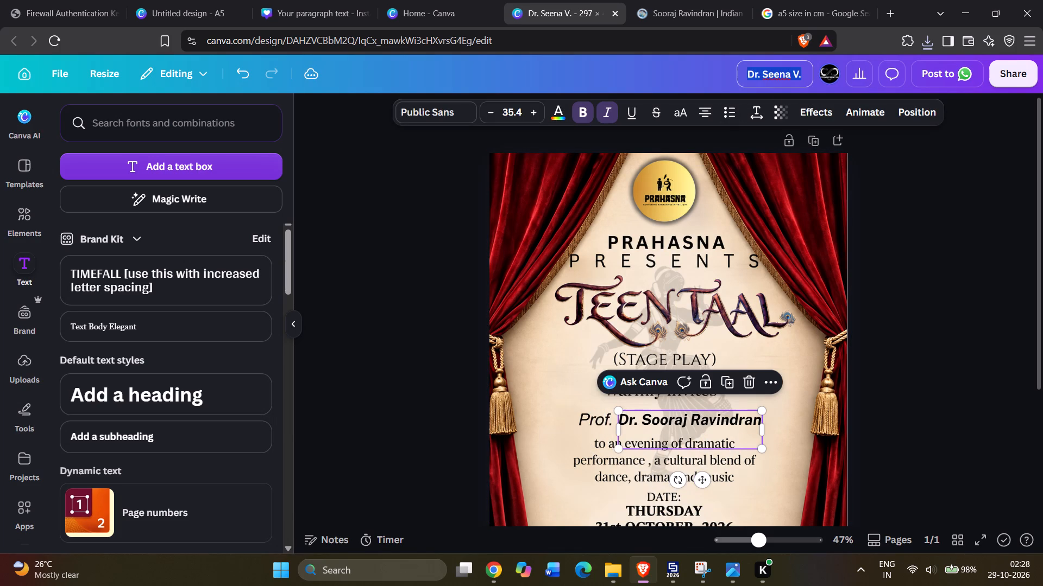
{"action": "key", "text": "BackSpace"}
{"action": "key", "text": "ctrl+v"}
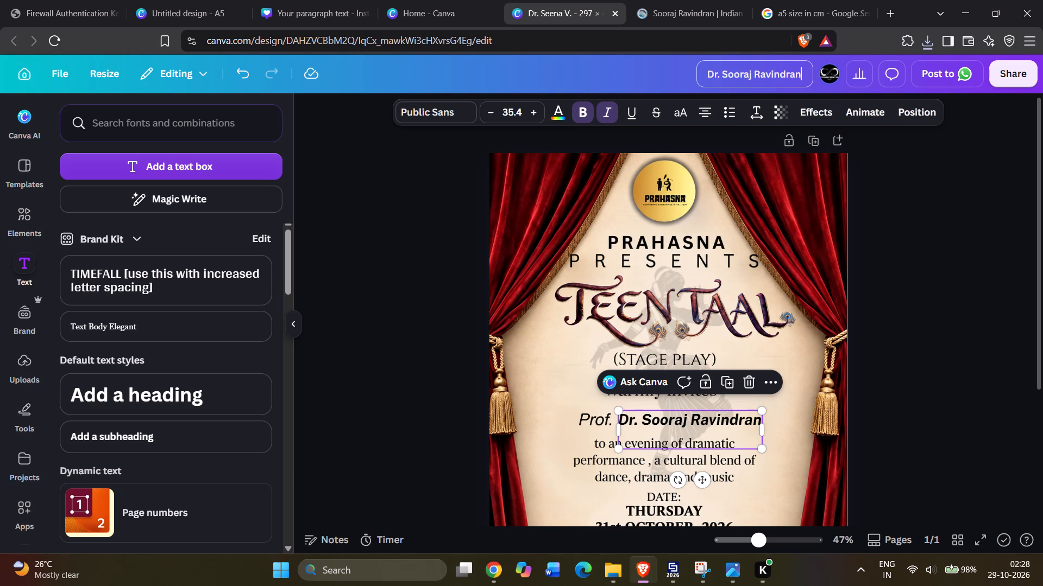
Download the associate professor's invitation as a PDF and save it in the Downloads folder under the design title.
{"action": "left_click", "coordinate": [1022, 73]}
{"action": "left_click", "coordinate": [805, 400]}
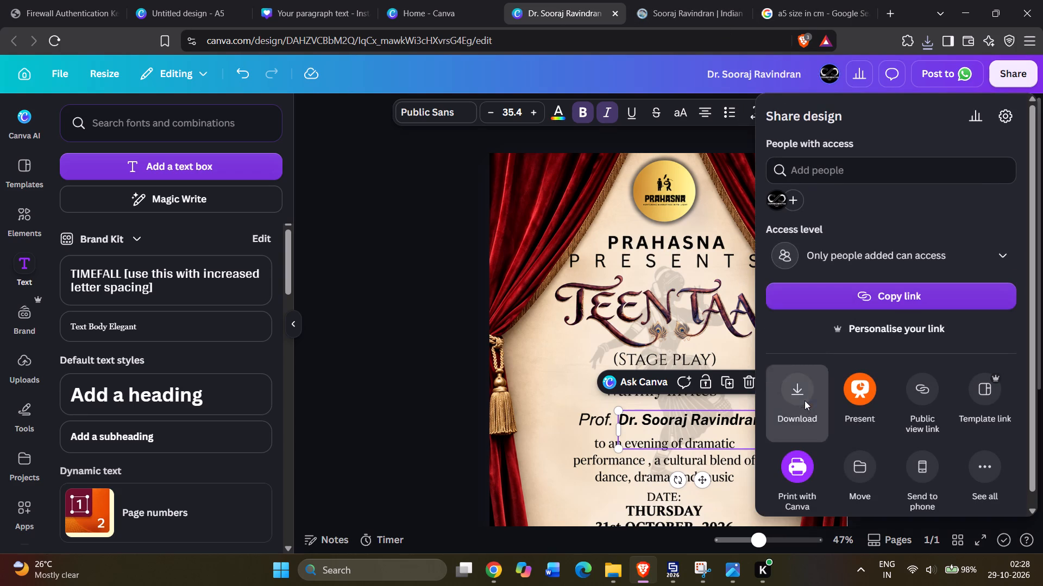
{"action": "left_click", "coordinate": [834, 328]}
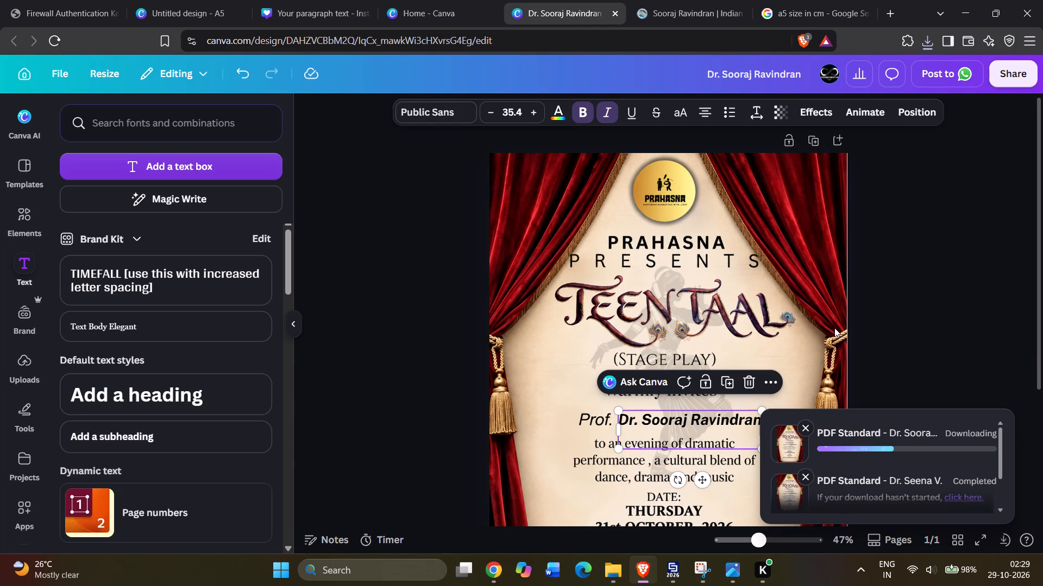
{"action": "left_click", "coordinate": [27, 145]}
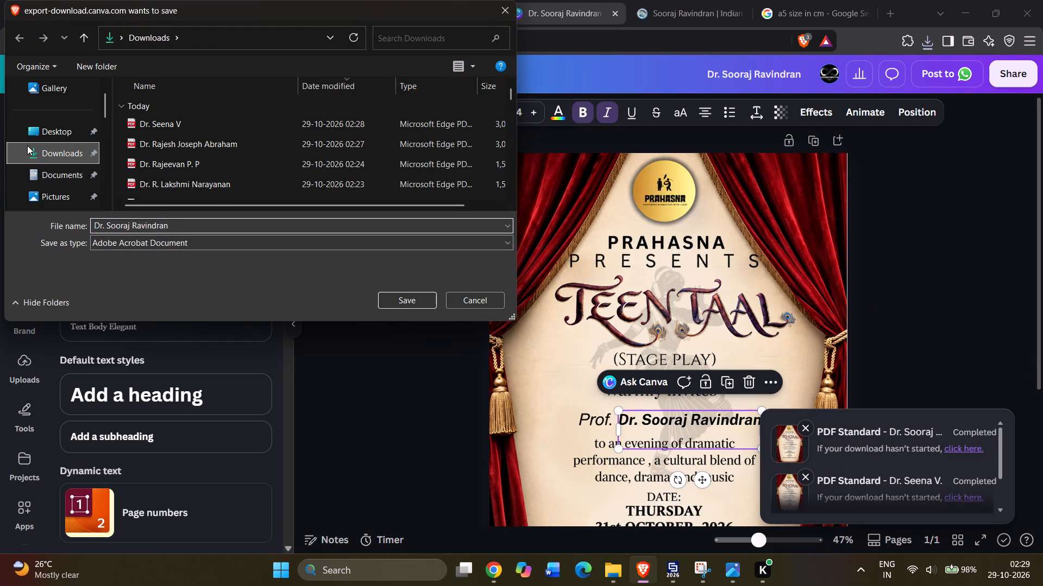
{"action": "left_click", "coordinate": [423, 301]}
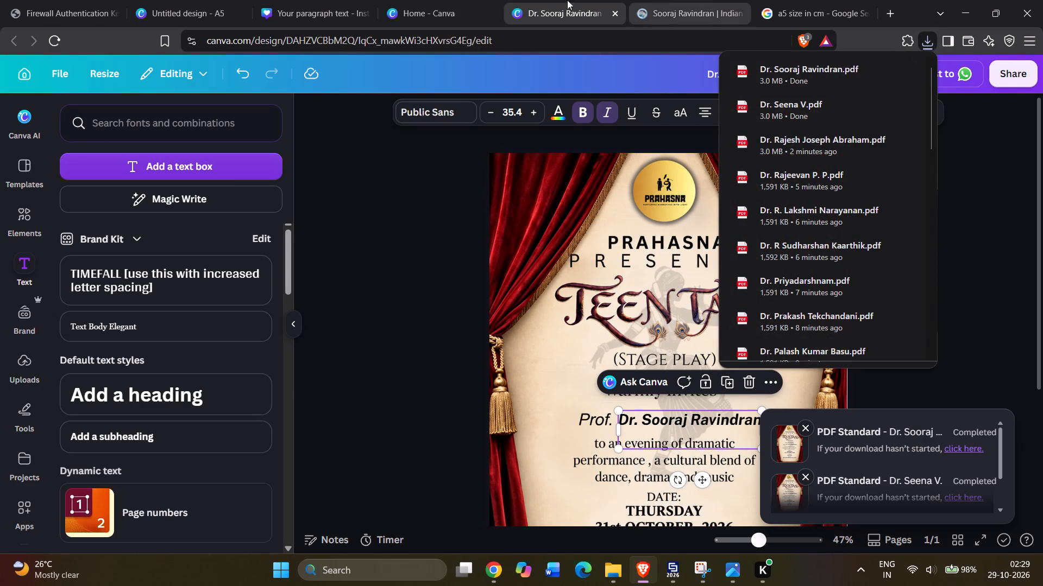
Copy the titled name from the profile of the assistant professor on page 2 of the Avionics faculty listing.
{"action": "left_click", "coordinate": [502, 0]}
{"action": "left_click", "coordinate": [678, 0]}
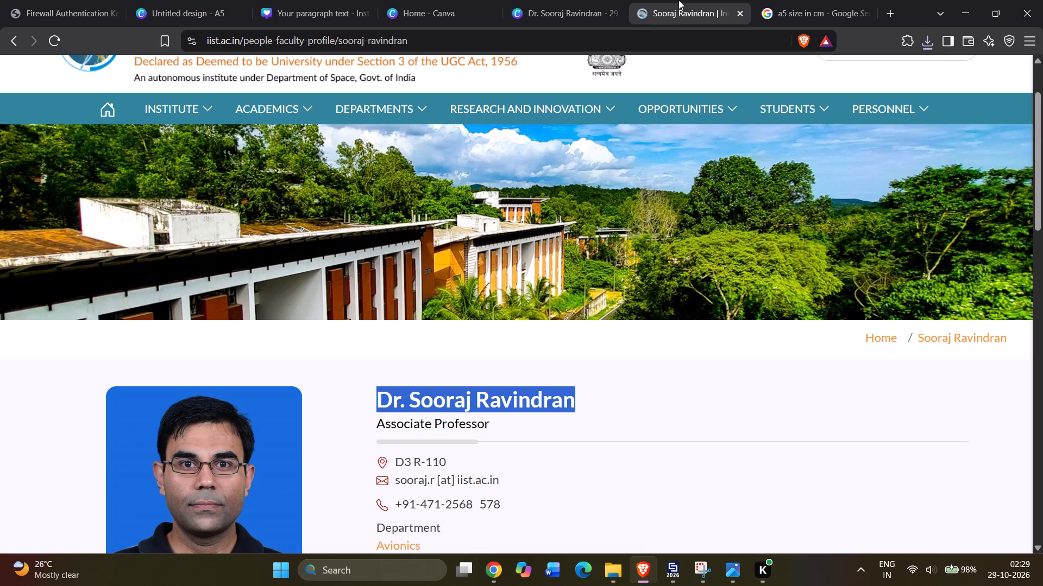
{"action": "left_click", "coordinate": [17, 36]}
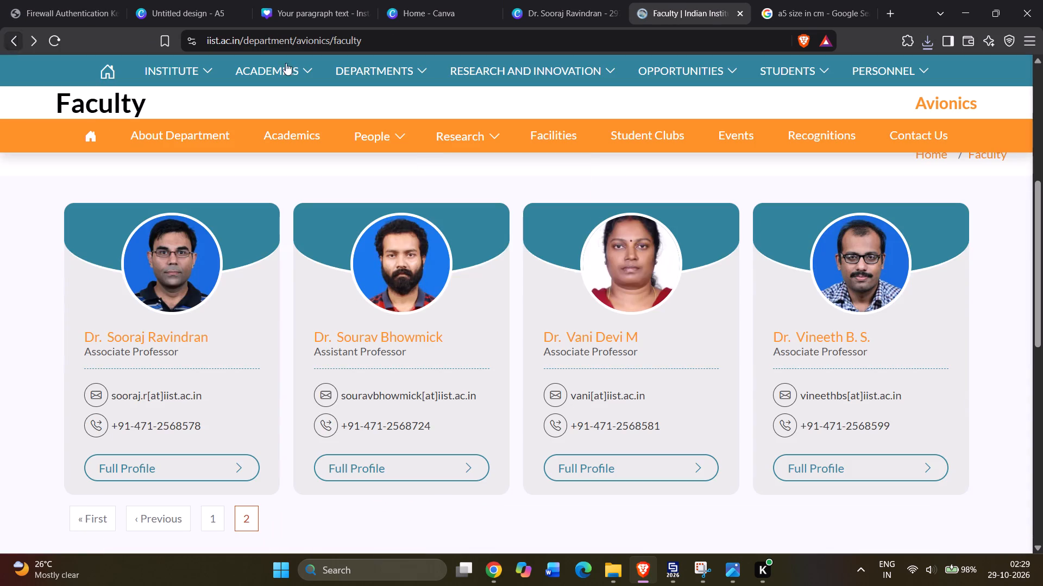
{"action": "scroll", "coordinate": [556, 293], "scroll_direction": "down", "scroll_amount": 1}
{"action": "left_click", "coordinate": [384, 224]}
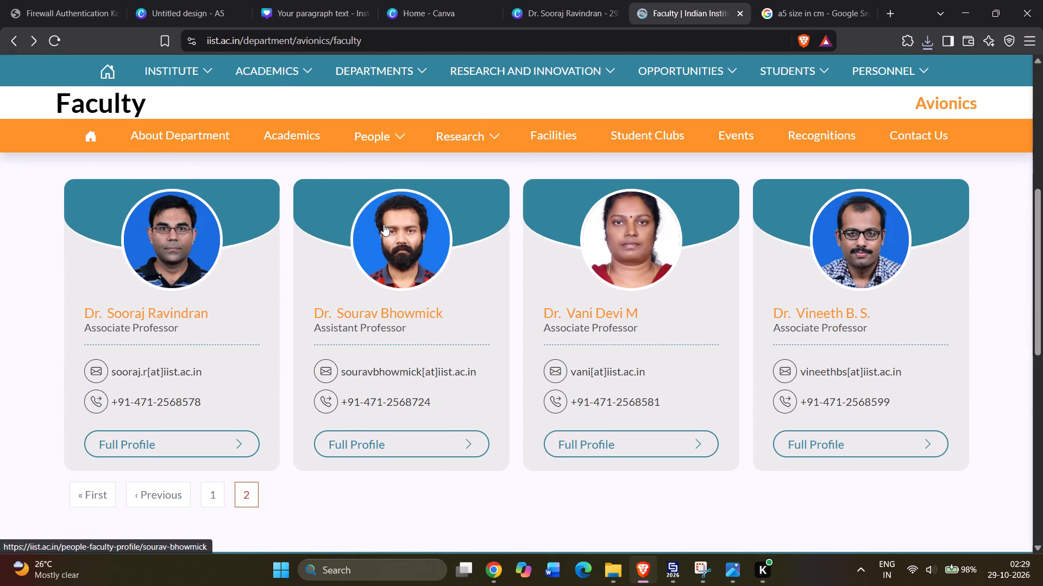
{"action": "scroll", "coordinate": [461, 410], "scroll_direction": "down", "scroll_amount": 1}
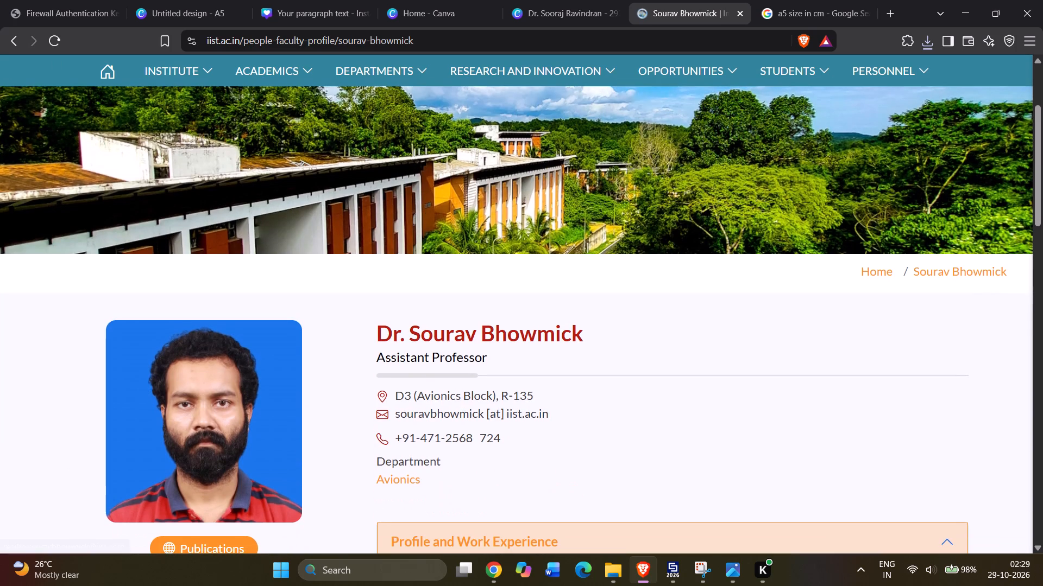
{"action": "left_click_drag", "start_coordinate": [376, 332], "coordinate": [592, 341]}
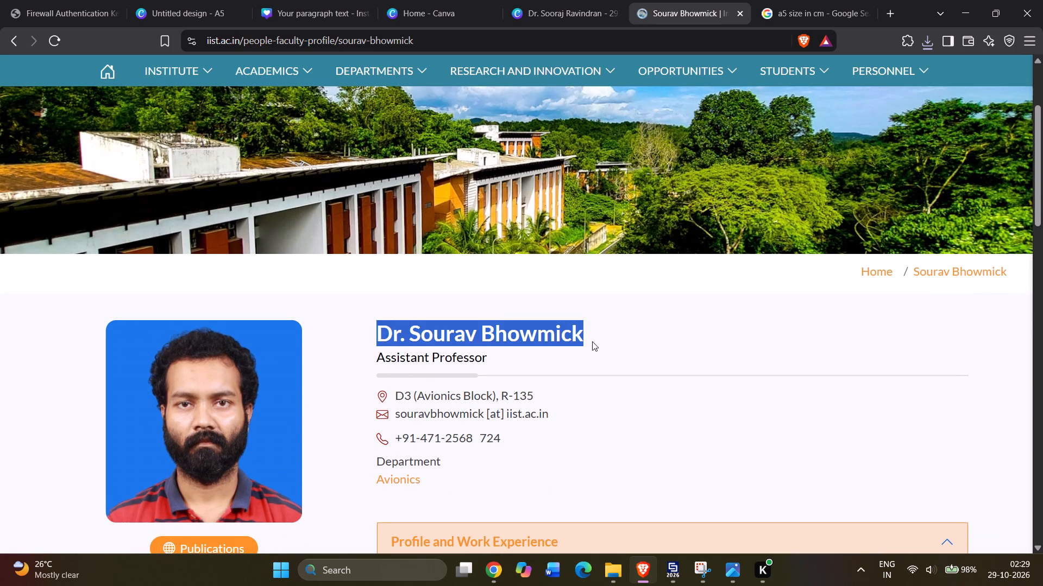
{"action": "key", "text": "ctrl+c"}
Replace the invitee's name on the invitation with the copied assistant professor's name and shift it slightly away from "Prof." on the same line.
{"action": "left_click", "coordinate": [548, 0]}
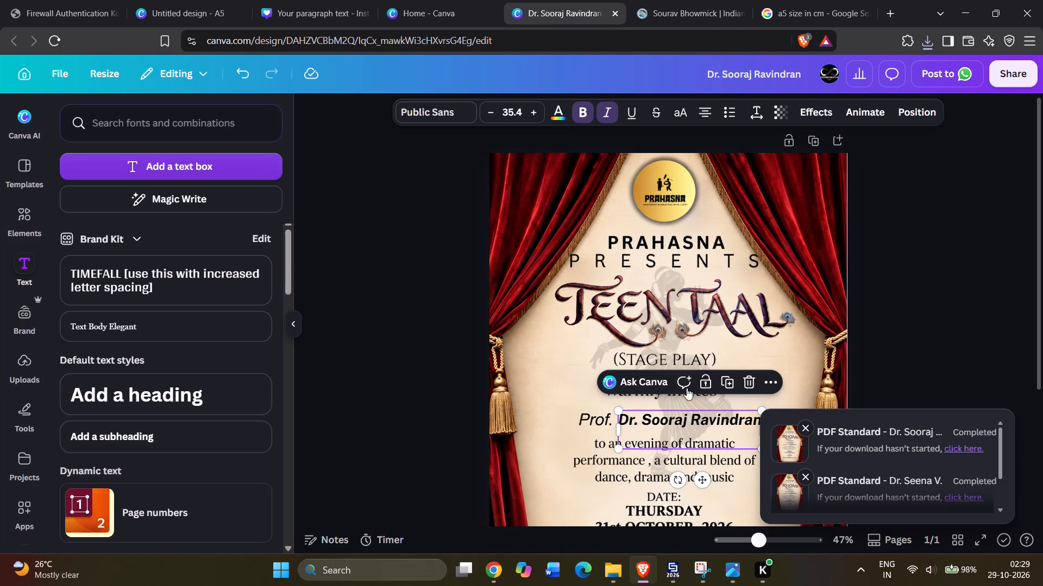
{"action": "triple_click", "coordinate": [707, 414]}
{"action": "key", "text": "ctrl+v"}
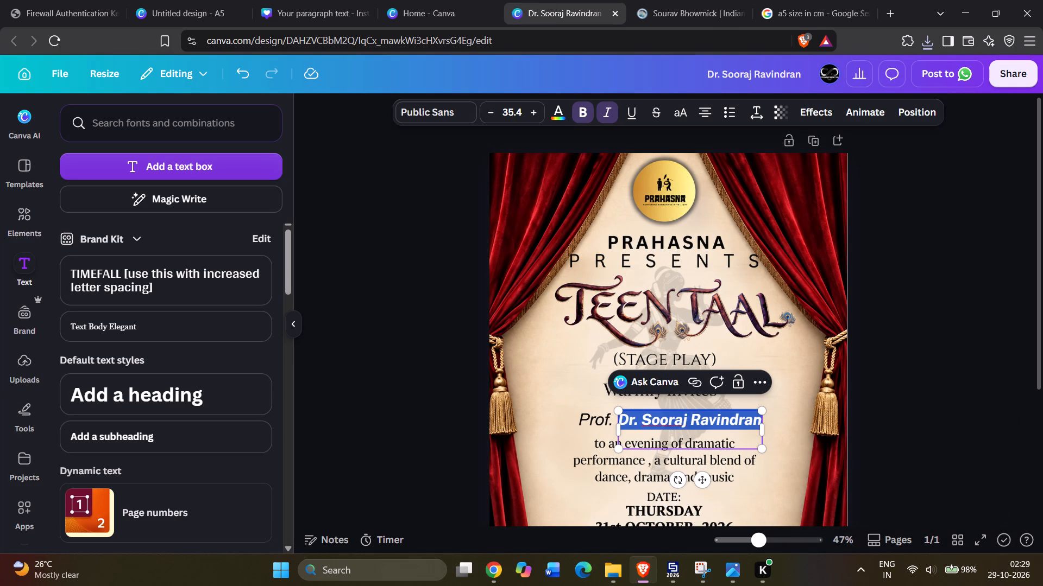
{"action": "left_click_drag", "start_coordinate": [704, 477], "coordinate": [707, 477]}
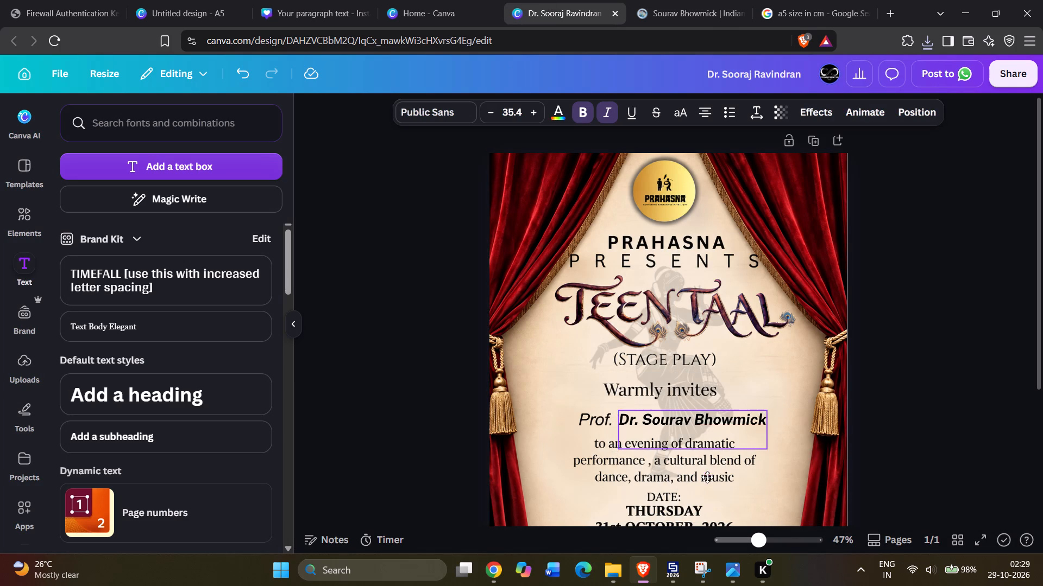
{"action": "left_click_drag", "start_coordinate": [707, 477], "coordinate": [709, 477]}
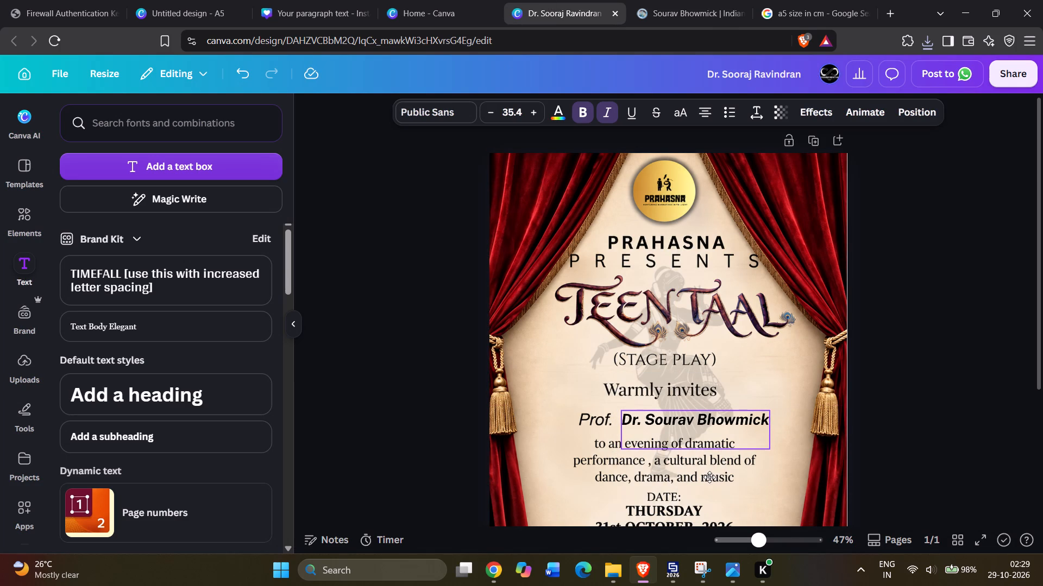
{"action": "left_click_drag", "start_coordinate": [709, 477], "coordinate": [709, 477]}
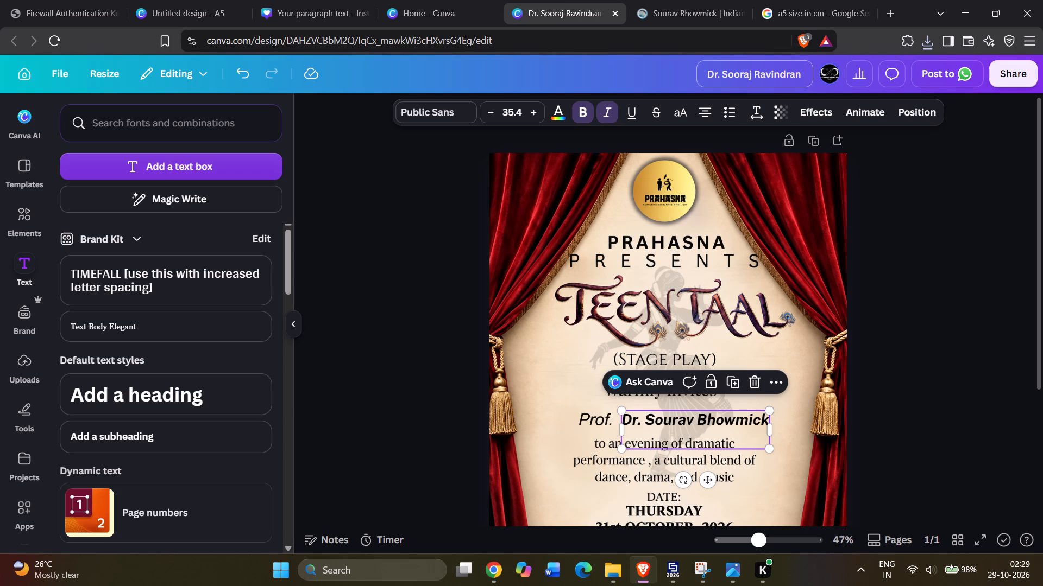
Replace the design title with the copied titled name of the assistant professor.
{"action": "triple_click", "coordinate": [766, 61]}
{"action": "key", "text": "ctrl+v"}
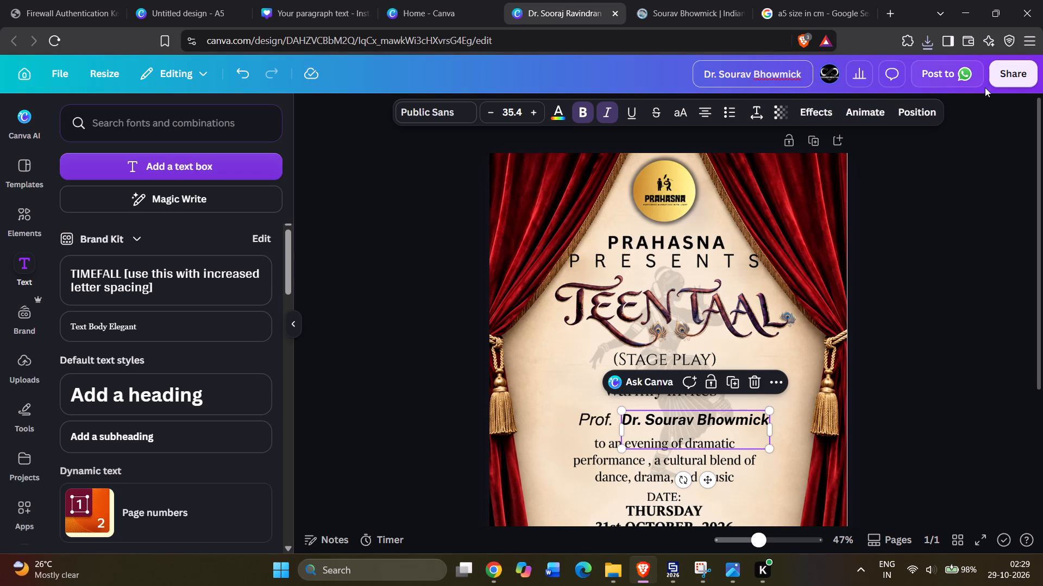
Download the assistant professor's invitation as a PDF and save it in the Downloads folder under the design title.
{"action": "left_click", "coordinate": [1028, 70]}
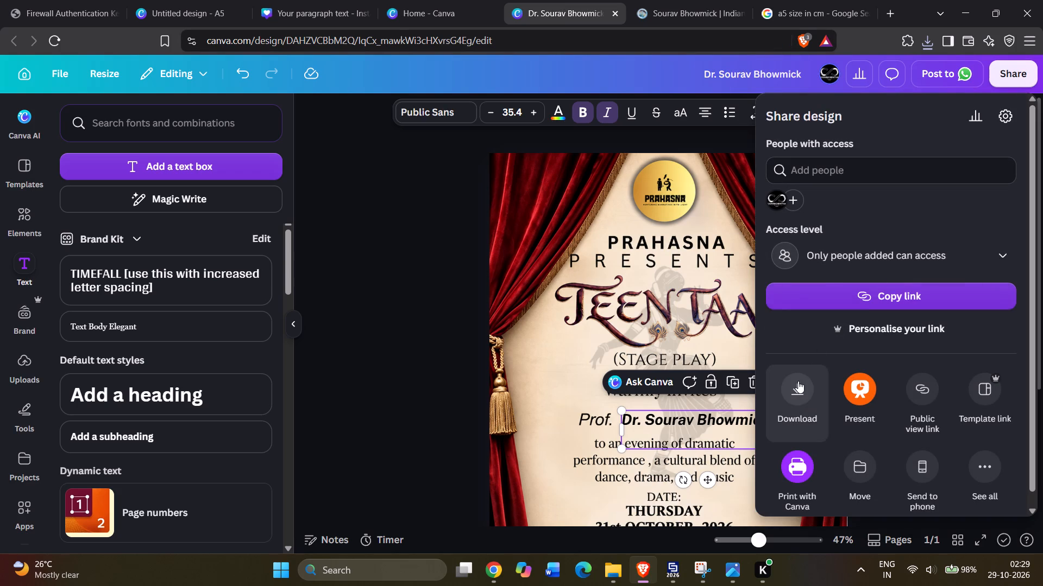
{"action": "left_click", "coordinate": [798, 381]}
{"action": "left_click", "coordinate": [852, 337]}
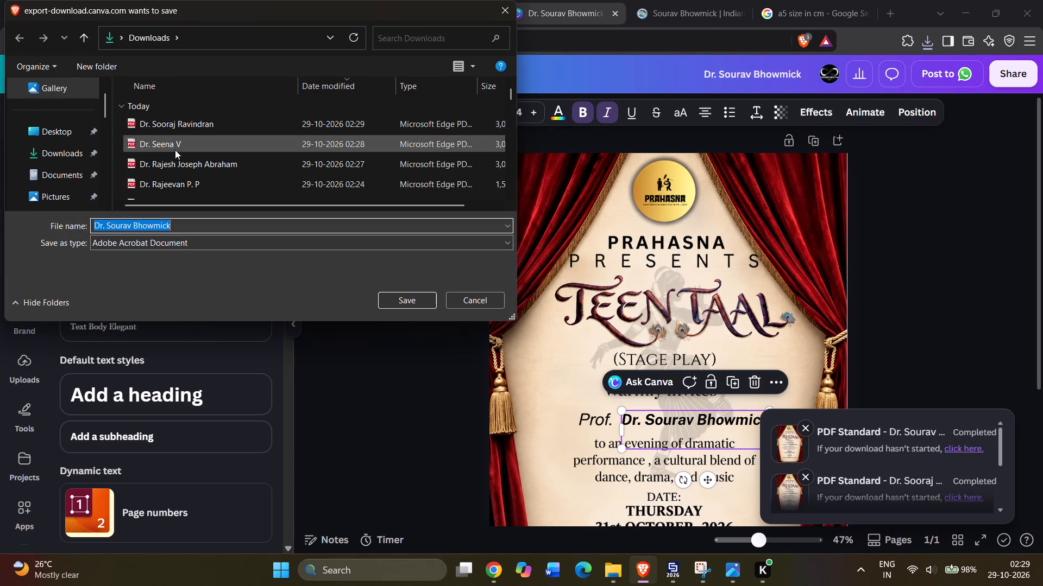
{"action": "left_click", "coordinate": [52, 149]}
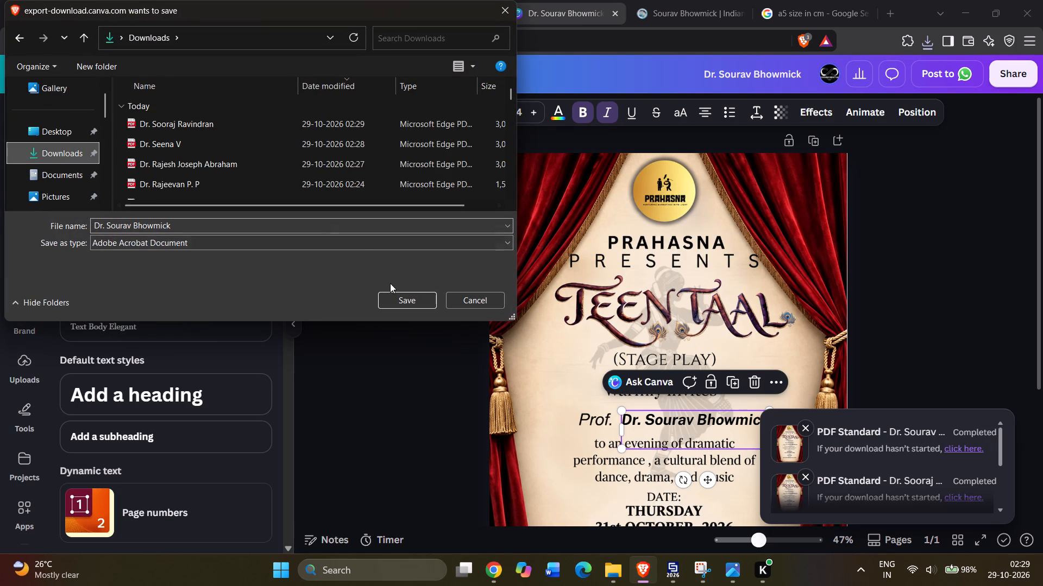
{"action": "left_click", "coordinate": [420, 298]}
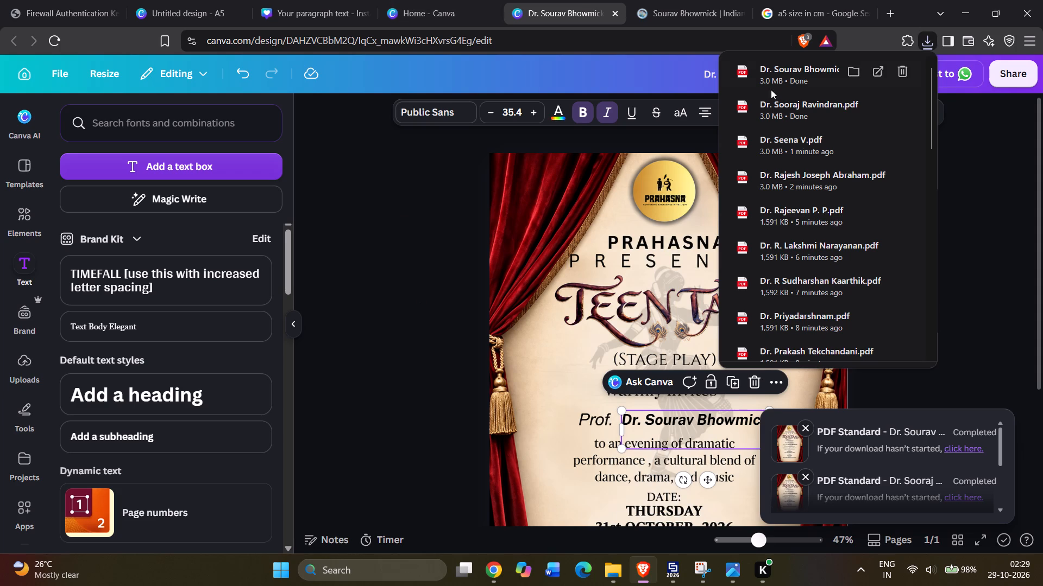
Copy the titled name from the profile of the third faculty member, an associate professor, on page 2 of the Avionics faculty listing.
{"action": "left_click", "coordinate": [694, 0]}
{"action": "left_click", "coordinate": [15, 39]}
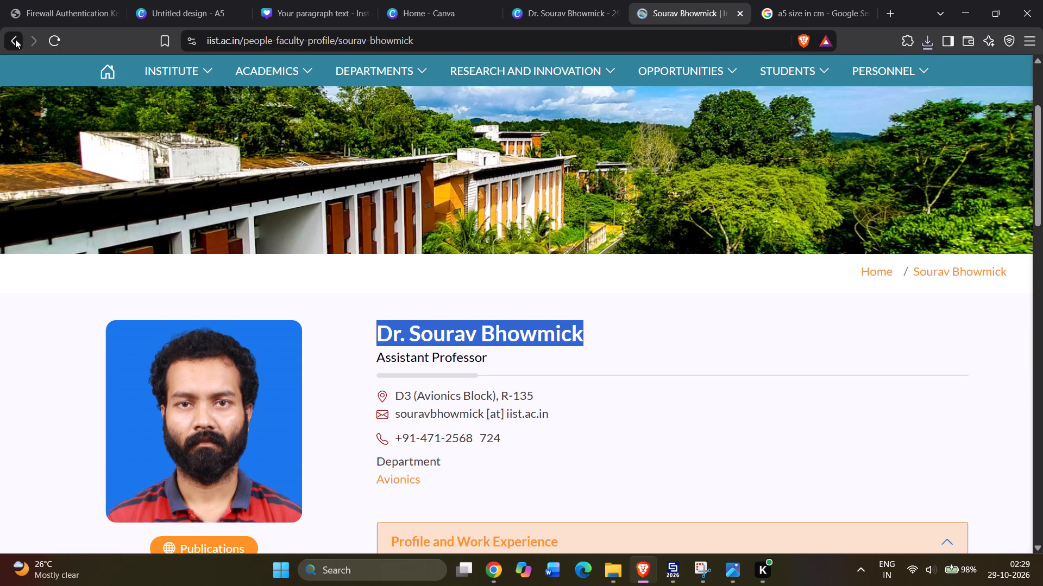
{"action": "left_click", "coordinate": [636, 231]}
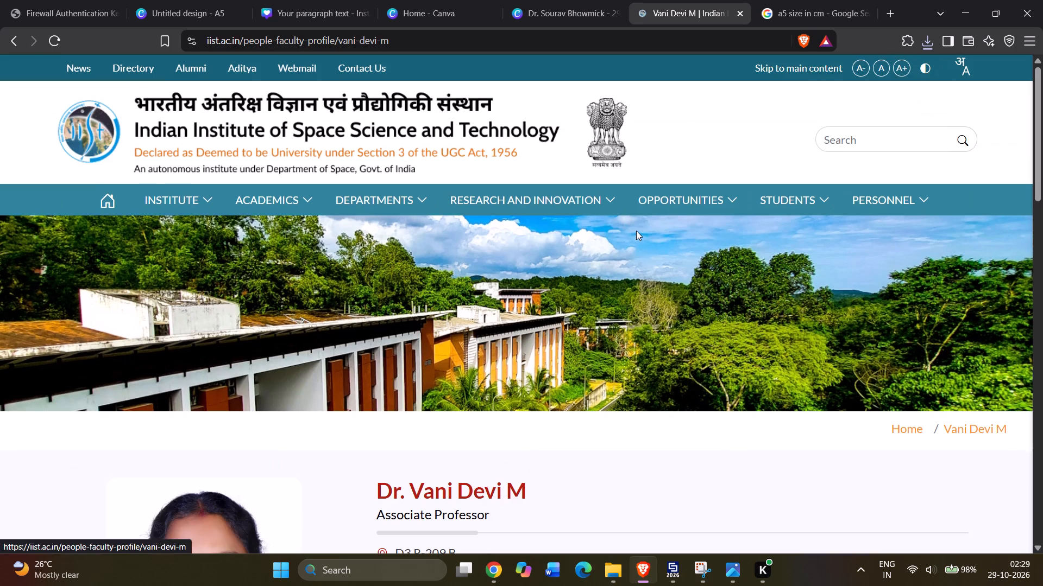
{"action": "scroll", "coordinate": [464, 487], "scroll_direction": "down", "scroll_amount": 2}
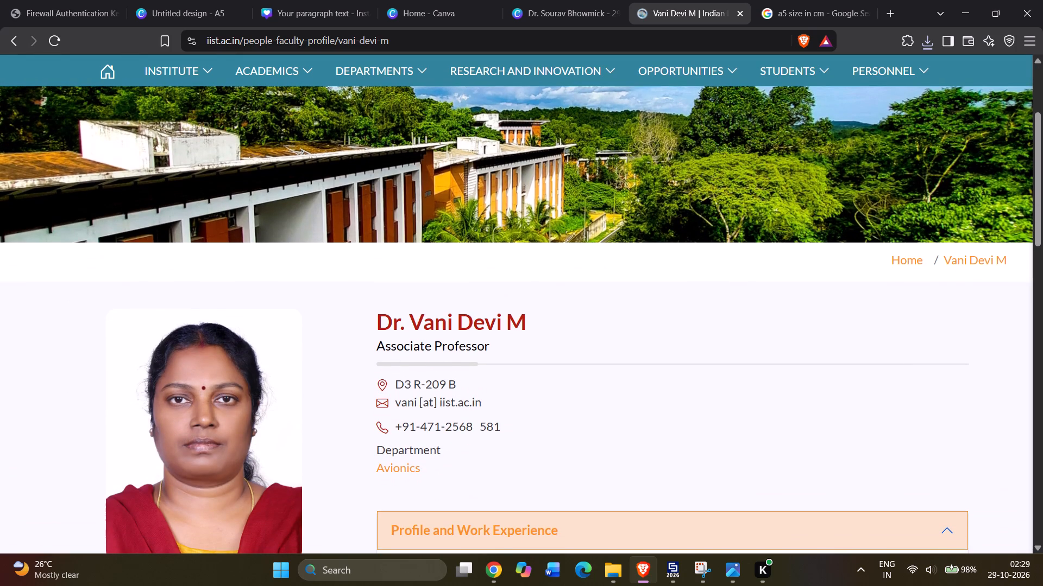
{"action": "left_click_drag", "start_coordinate": [378, 315], "coordinate": [537, 328]}
{"action": "key", "text": "ctrl+c"}
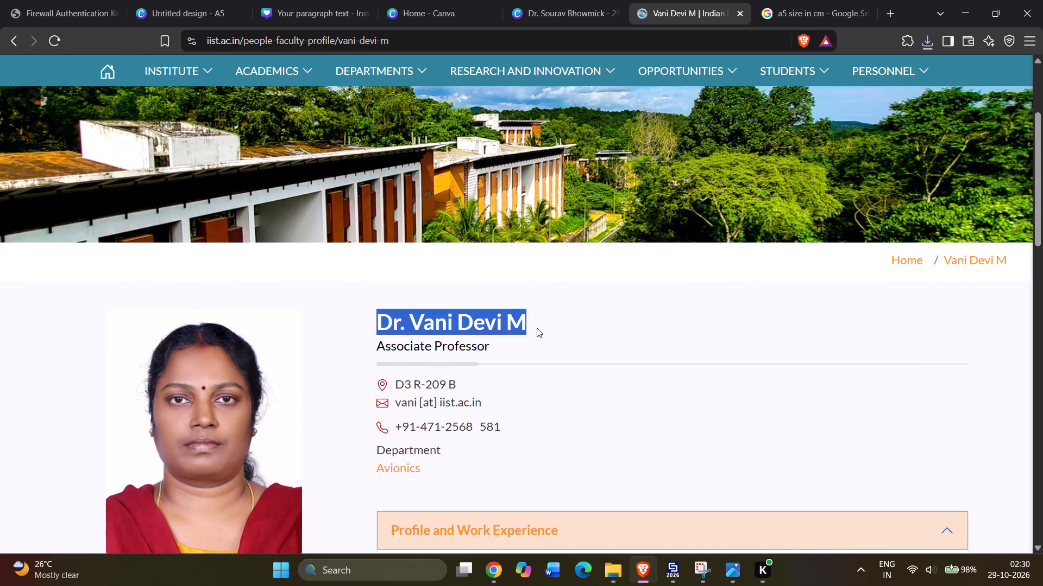
Replace the invitee's name on the invitation with the copied name and move it closer to "Prof." on the same line.
{"action": "left_click", "coordinate": [564, 0]}
{"action": "triple_click", "coordinate": [689, 412]}
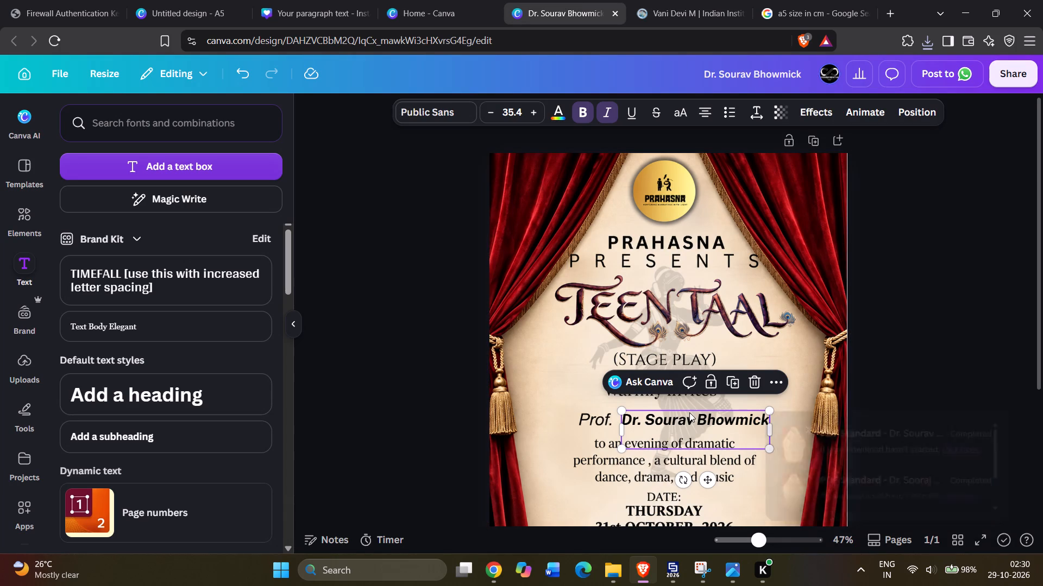
{"action": "key", "text": "ctrl+v"}
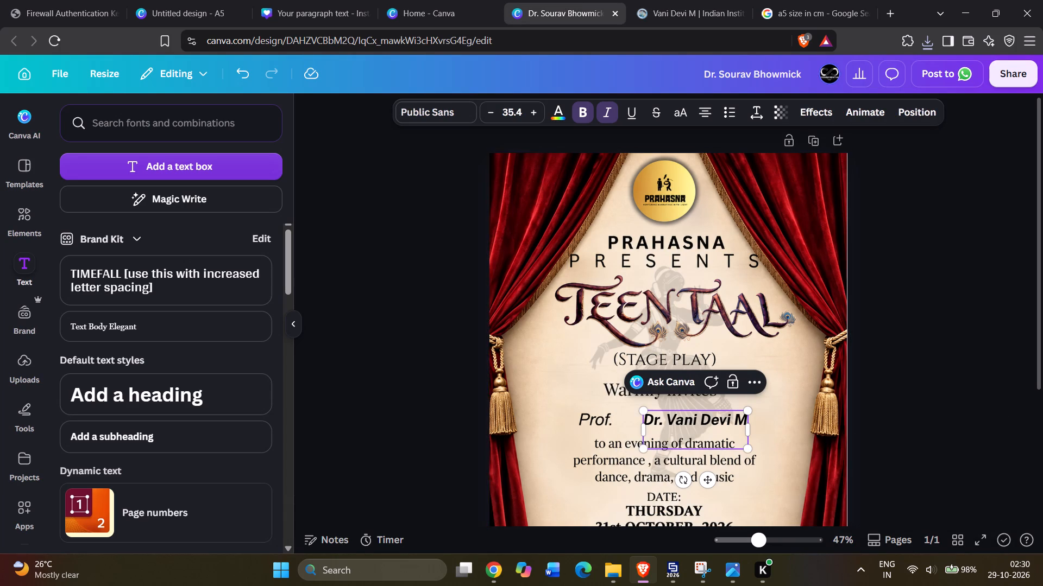
{"action": "left_click_drag", "start_coordinate": [708, 480], "coordinate": [694, 480]}
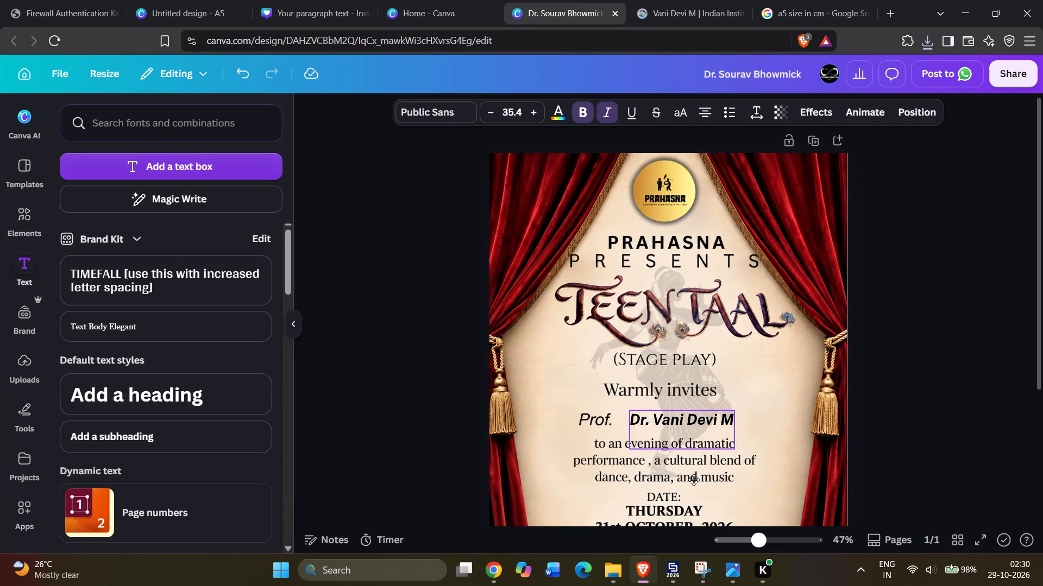
{"action": "left_click_drag", "start_coordinate": [694, 480], "coordinate": [691, 480]}
Replace the design title with the copied titled name of the third faculty member.
{"action": "triple_click", "coordinate": [775, 80]}
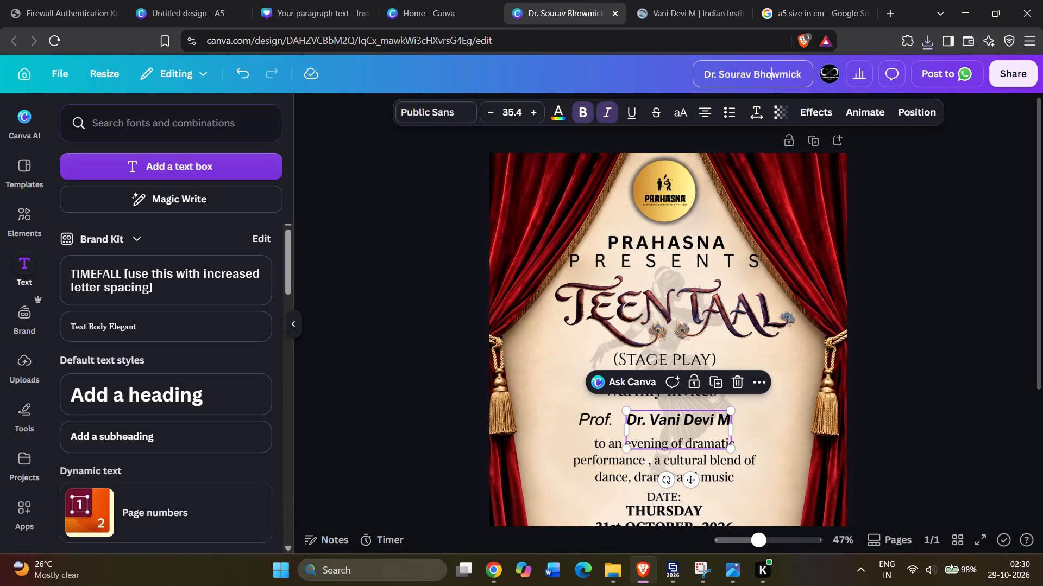
{"action": "key", "text": "ctrl+v"}
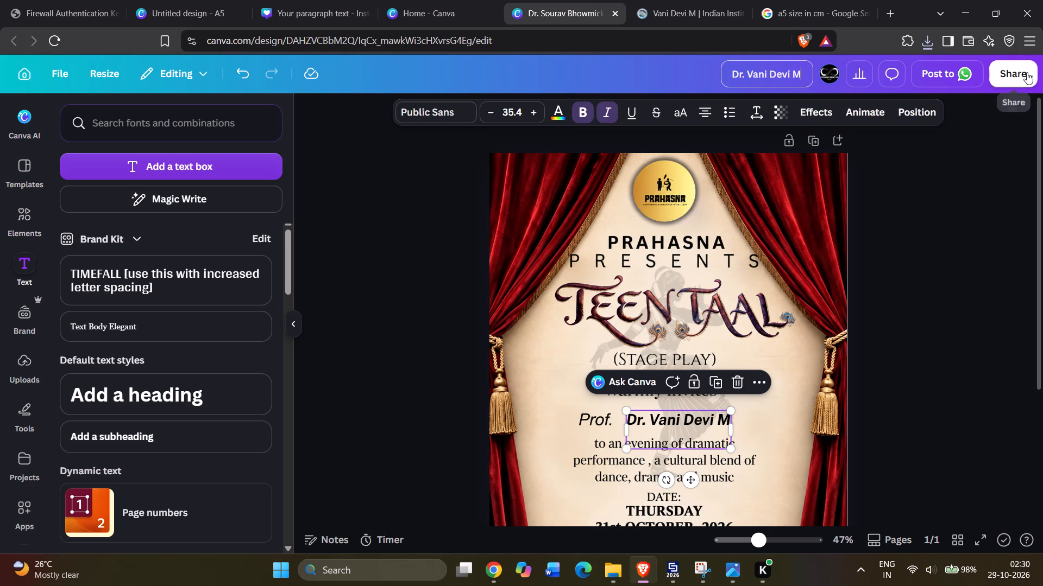
Download the third faculty member's invitation as a PDF and save it in the Downloads folder under the design title.
{"action": "left_click", "coordinate": [1027, 72]}
{"action": "left_click", "coordinate": [797, 400]}
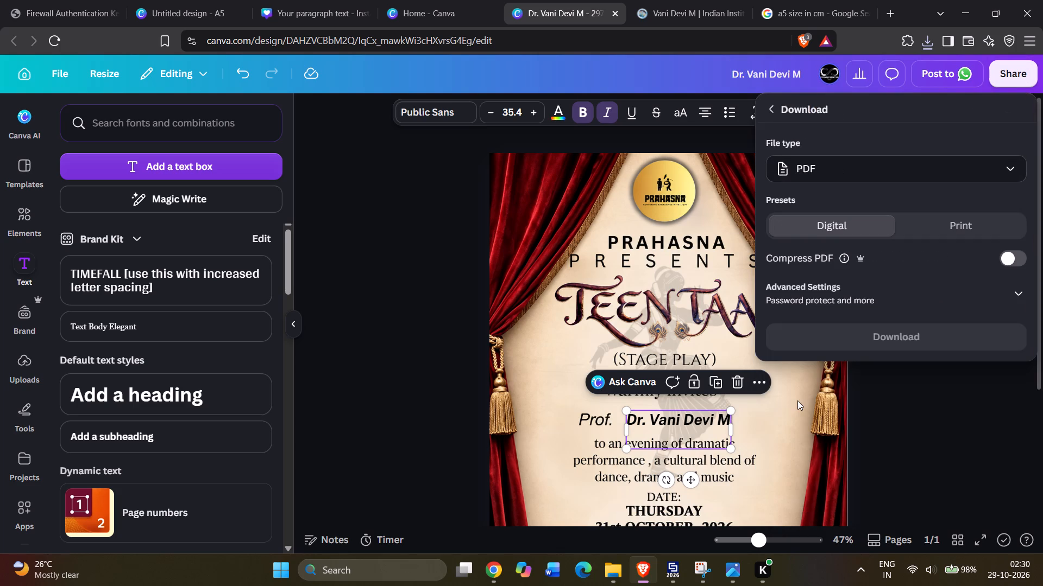
{"action": "left_click", "coordinate": [834, 334]}
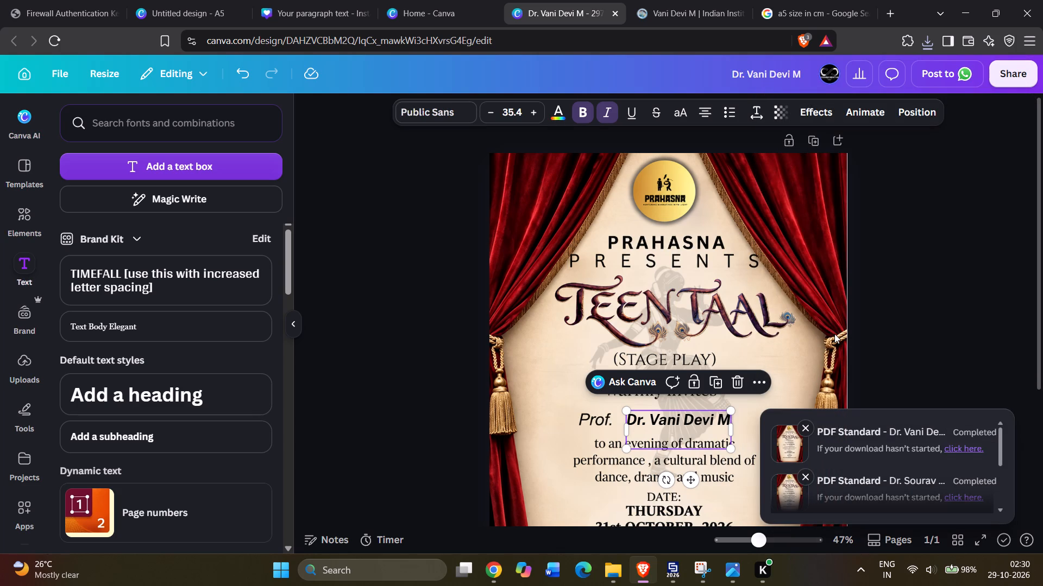
{"action": "left_click", "coordinate": [65, 168]}
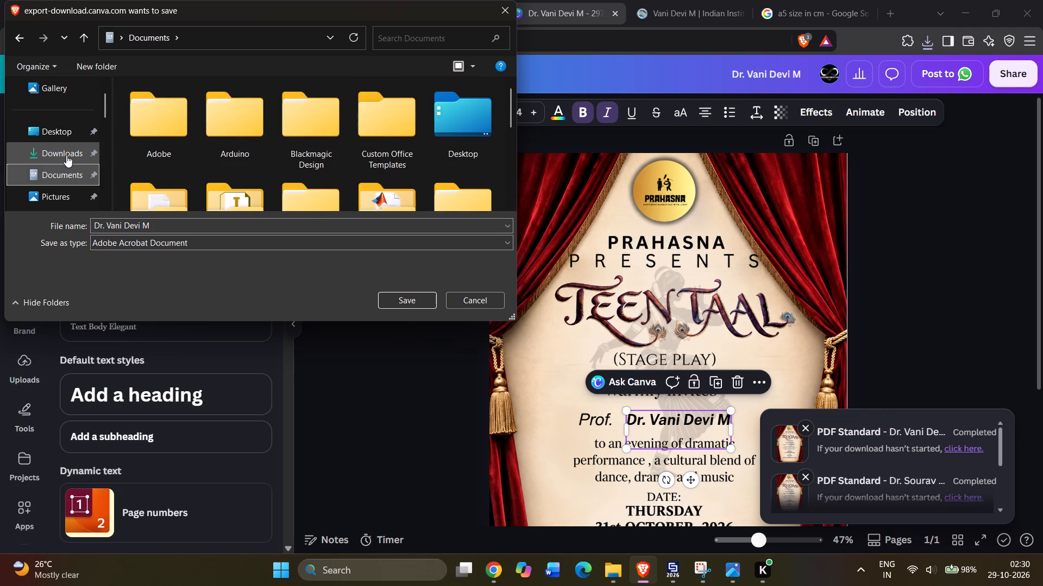
{"action": "left_click", "coordinate": [66, 155]}
{"action": "left_click", "coordinate": [419, 296]}
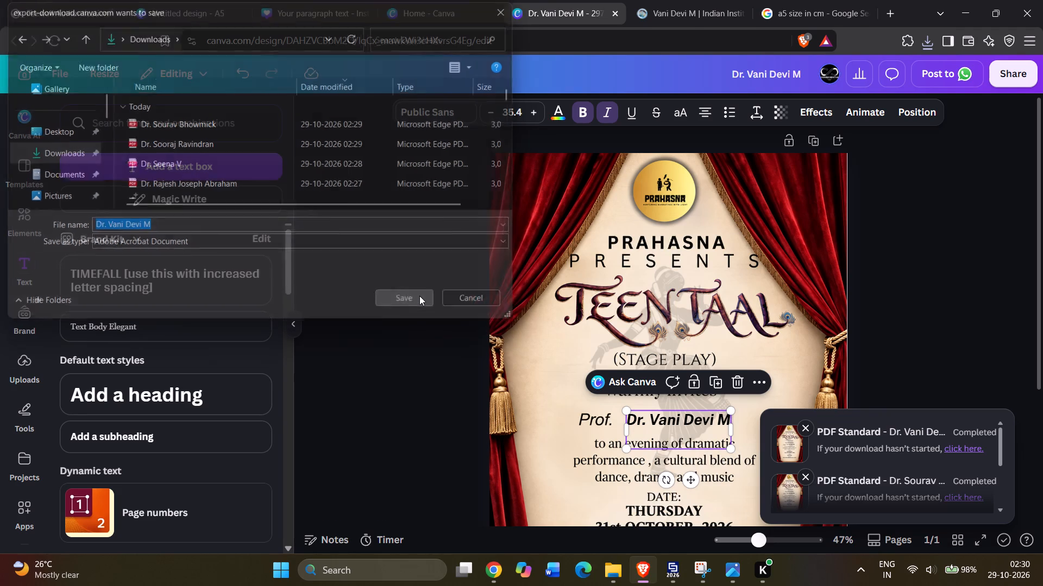
{"action": "left_click", "coordinate": [972, 182]}
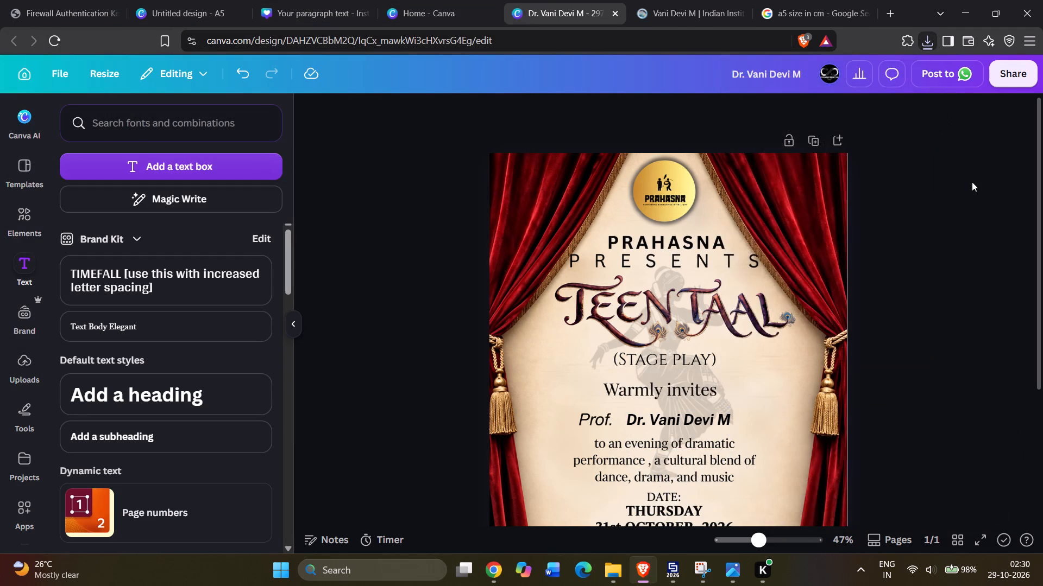
Copy the titled name from the profile of the fourth faculty member, an associate professor, on page 2 of the Avionics faculty listing.
{"action": "left_click", "coordinate": [762, 0]}
{"action": "left_click", "coordinate": [707, 0]}
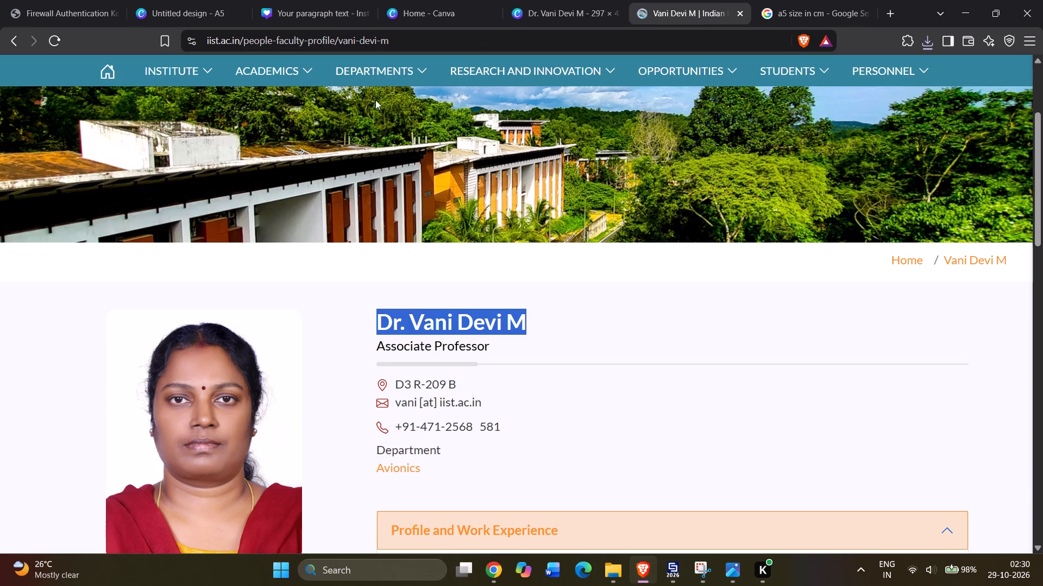
{"action": "left_click", "coordinate": [2, 43]}
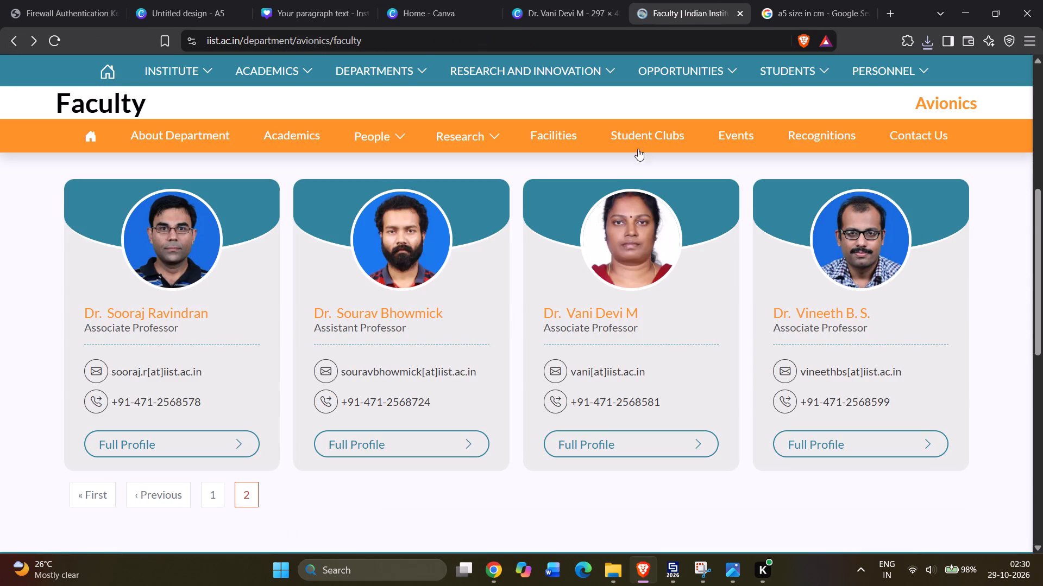
{"action": "left_click", "coordinate": [831, 256]}
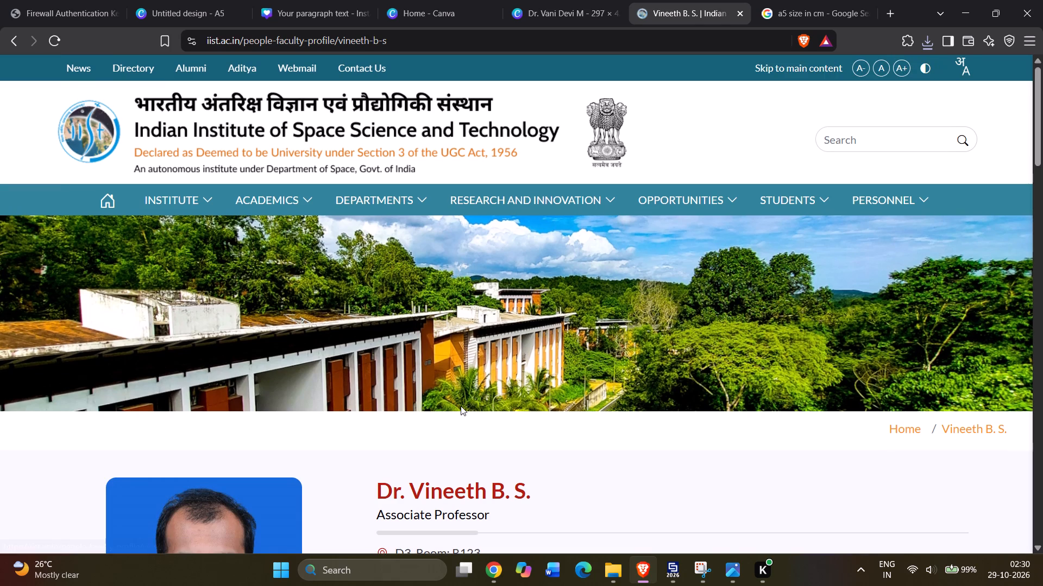
{"action": "scroll", "coordinate": [461, 406], "scroll_direction": "down", "scroll_amount": 1}
{"action": "left_click_drag", "start_coordinate": [376, 408], "coordinate": [587, 396]}
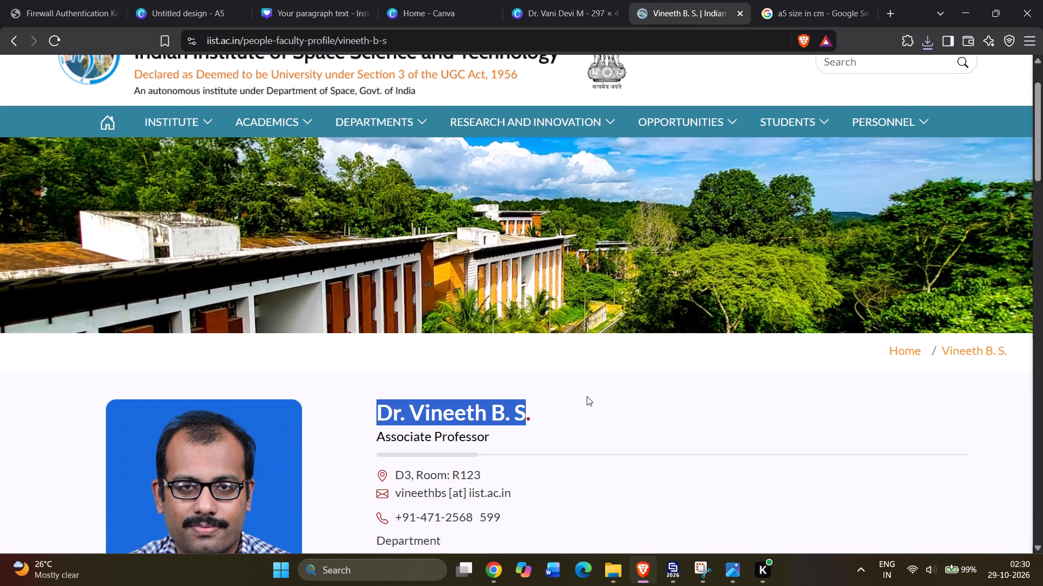
{"action": "key", "text": "ctrl+c"}
Replace the invitee's name after "Prof." on the invitation with the copied titled name.
{"action": "left_click", "coordinate": [593, 11]}
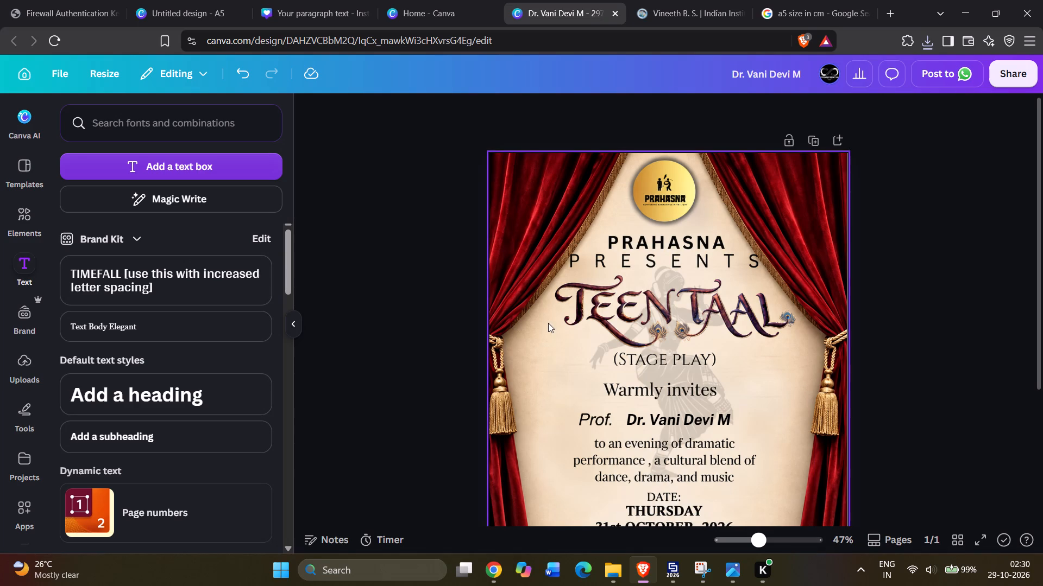
{"action": "triple_click", "coordinate": [684, 423]}
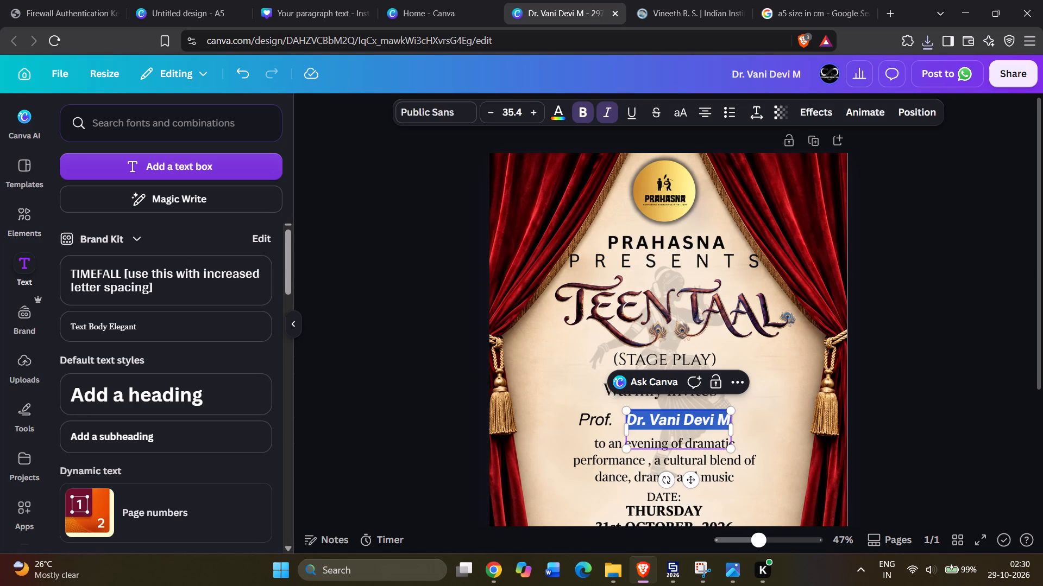
{"action": "key", "text": "ctrl+v"}
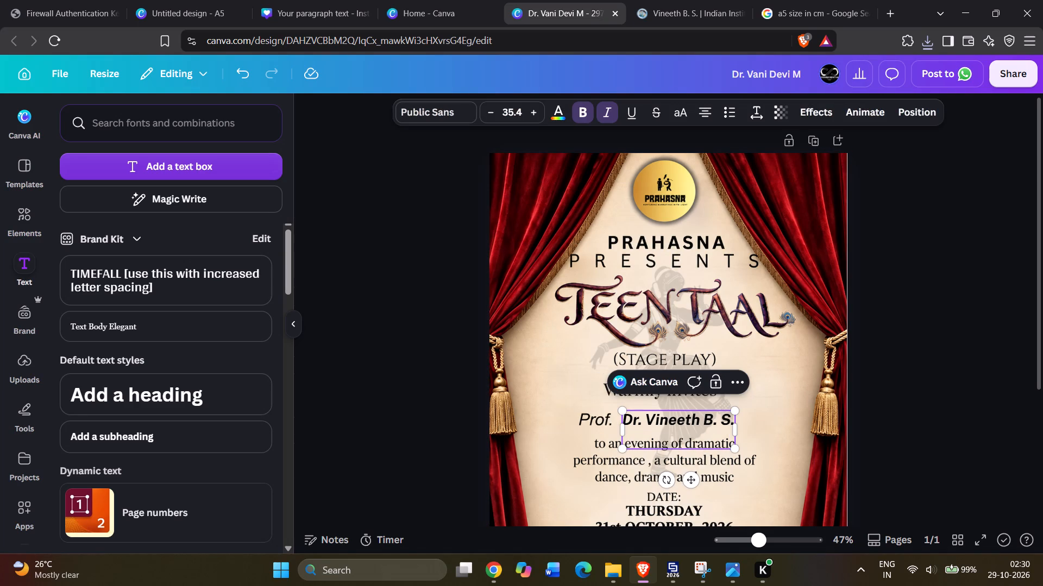
Replace the design title with the copied titled name of the fourth faculty member.
{"action": "triple_click", "coordinate": [768, 85]}
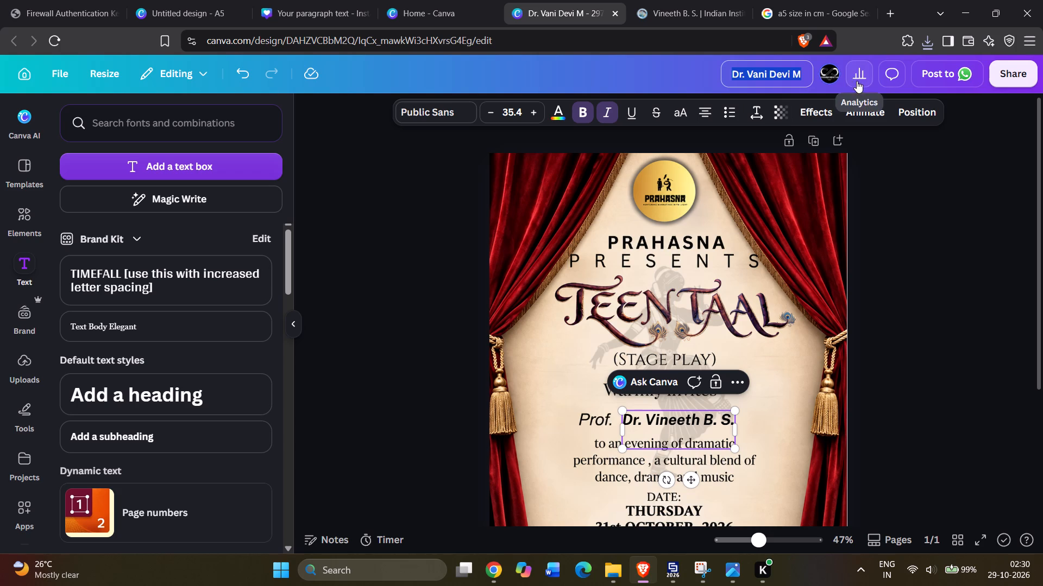
{"action": "key", "text": "ctrl+v"}
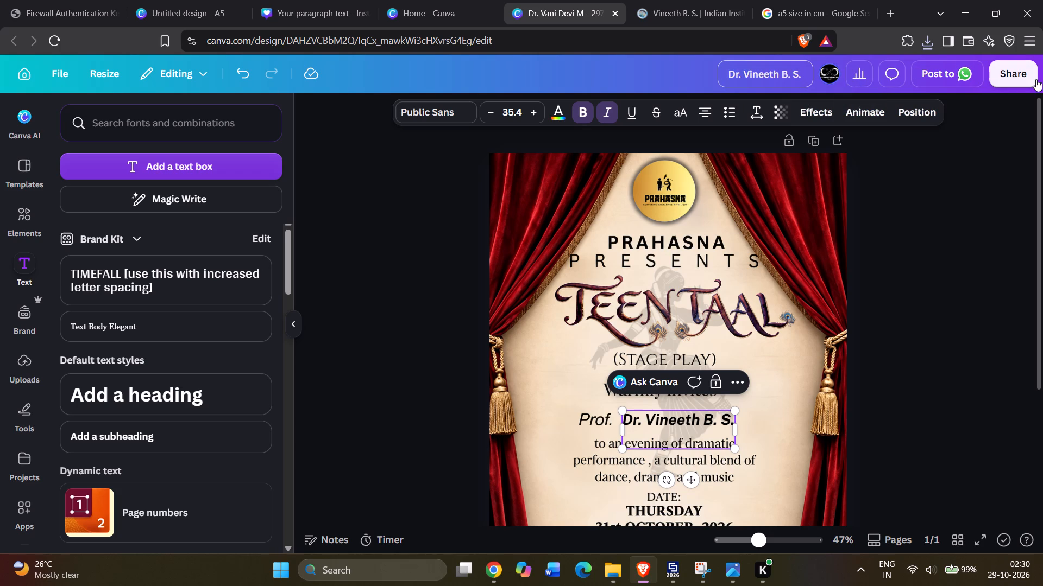
Download the fourth faculty member's invitation as a PDF and save it in the Downloads folder under the design title.
{"action": "left_click", "coordinate": [1028, 77]}
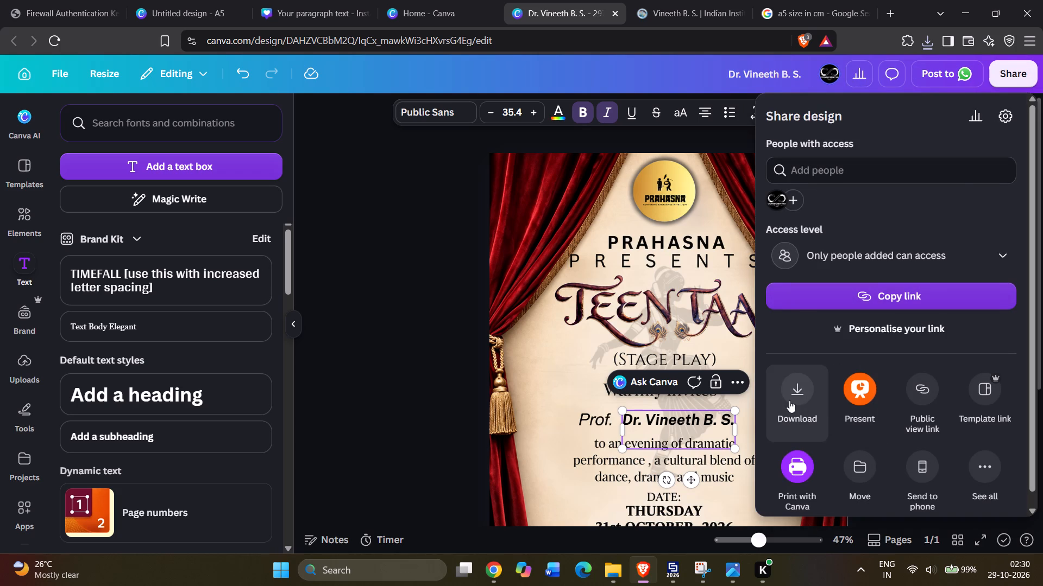
{"action": "left_click", "coordinate": [789, 400]}
{"action": "left_click", "coordinate": [849, 337]}
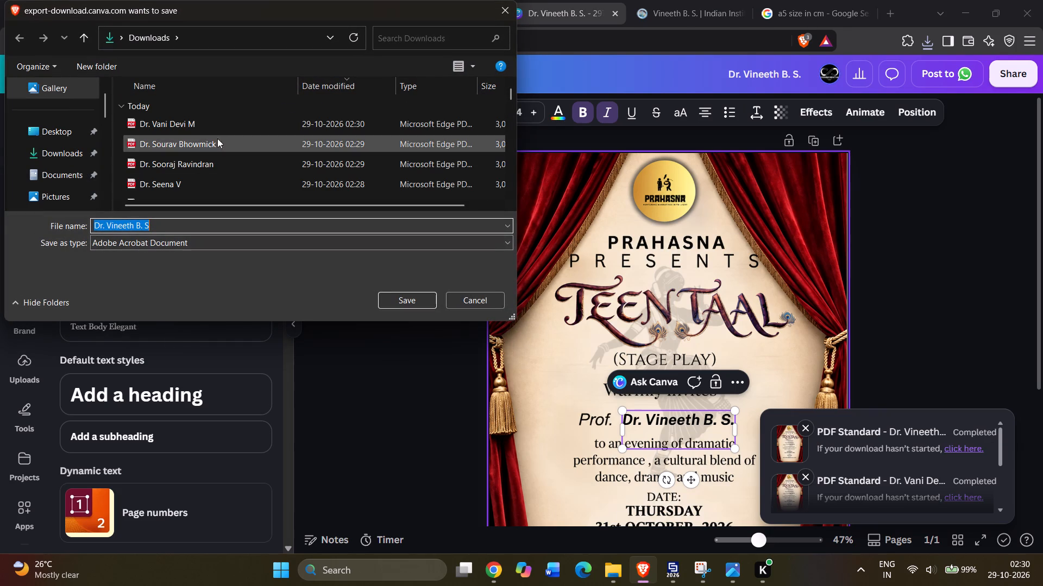
{"action": "left_click", "coordinate": [62, 156]}
{"action": "scroll", "coordinate": [62, 156], "scroll_direction": "right", "scroll_amount": 3}
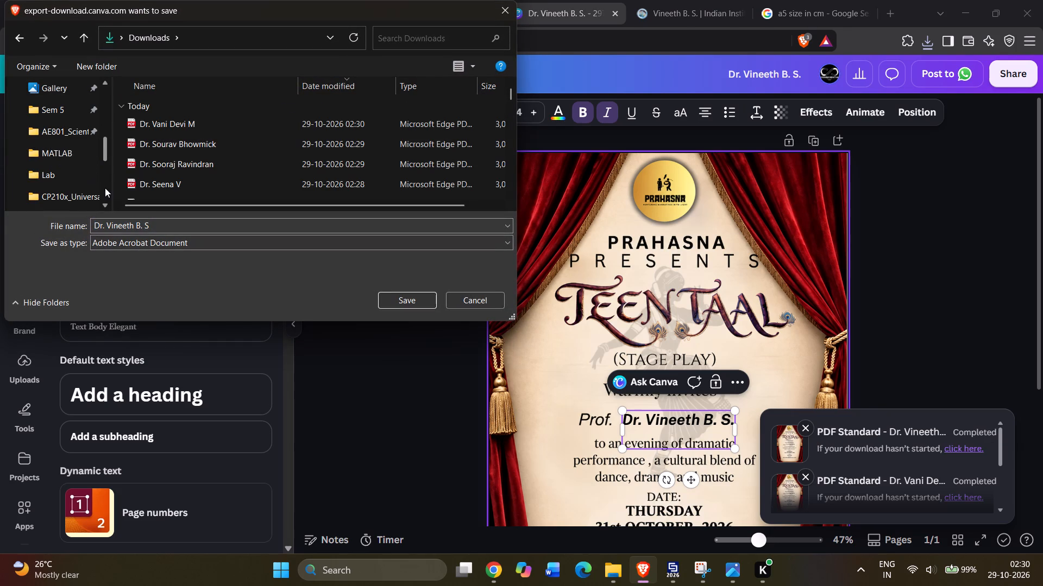
{"action": "scroll", "coordinate": [73, 163], "scroll_direction": "down", "scroll_amount": 4}
{"action": "scroll", "coordinate": [55, 153], "scroll_direction": "up", "scroll_amount": 2}
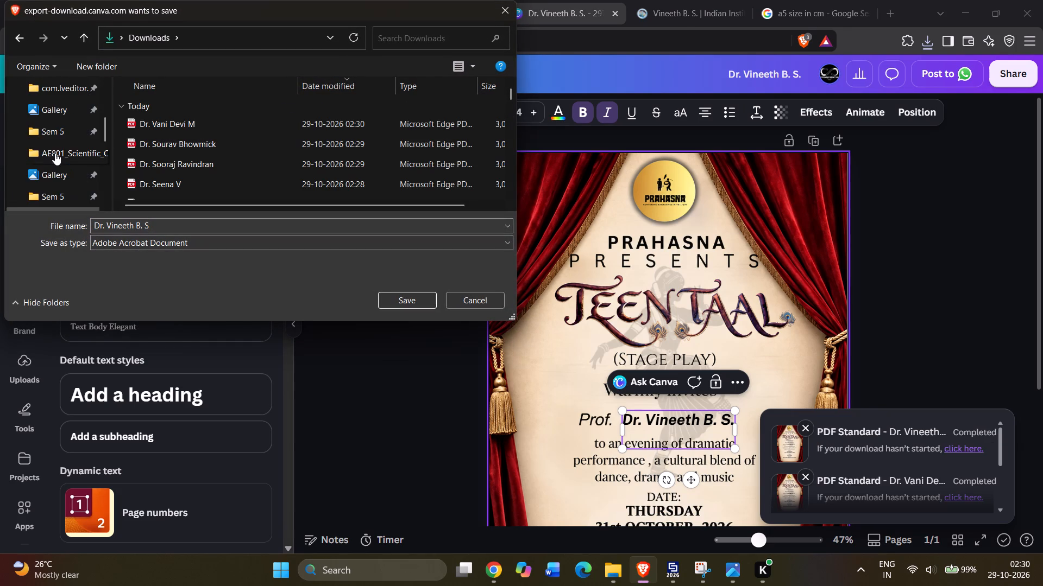
{"action": "left_click", "coordinate": [393, 302]}
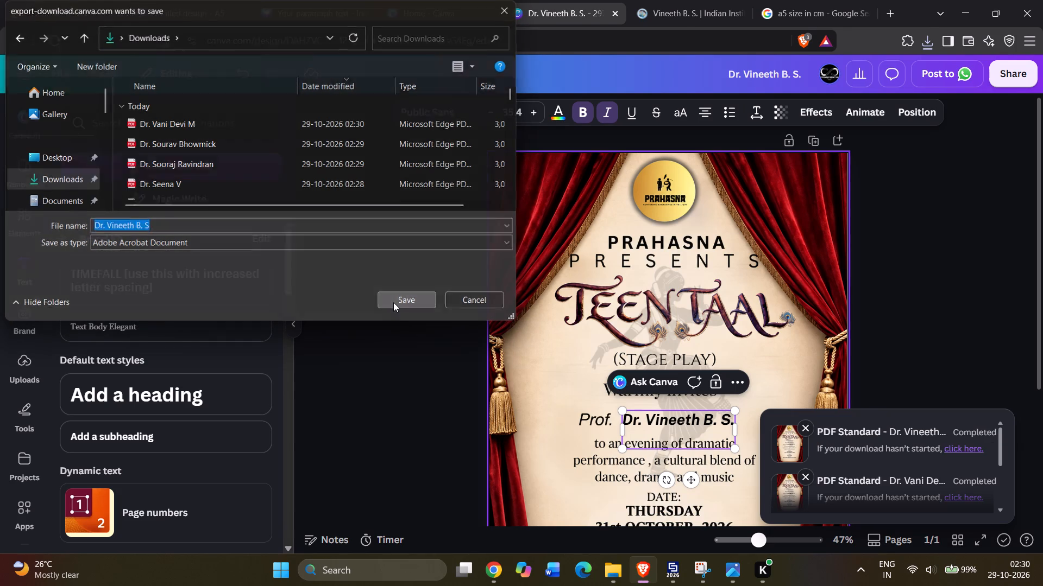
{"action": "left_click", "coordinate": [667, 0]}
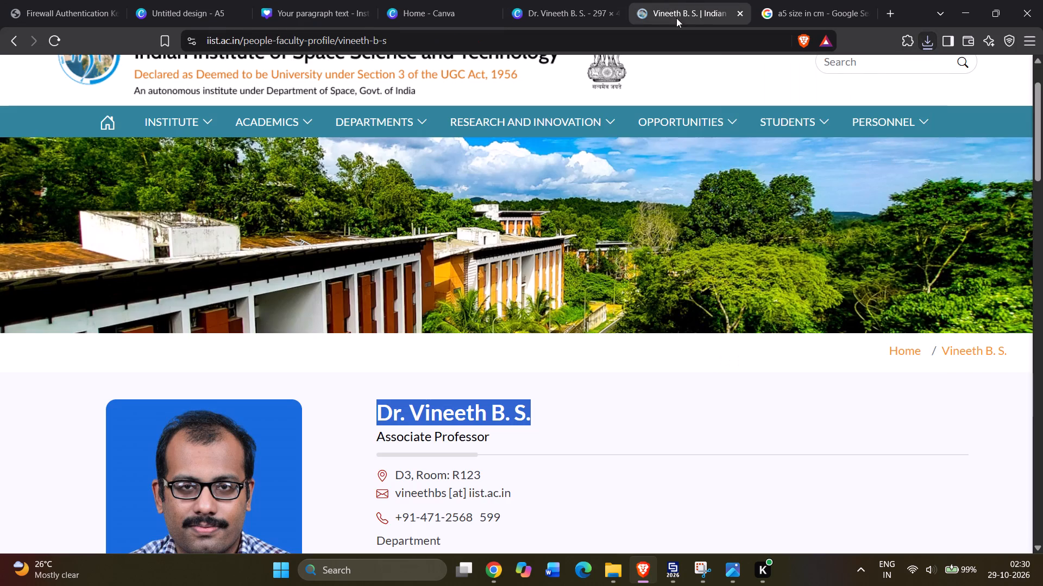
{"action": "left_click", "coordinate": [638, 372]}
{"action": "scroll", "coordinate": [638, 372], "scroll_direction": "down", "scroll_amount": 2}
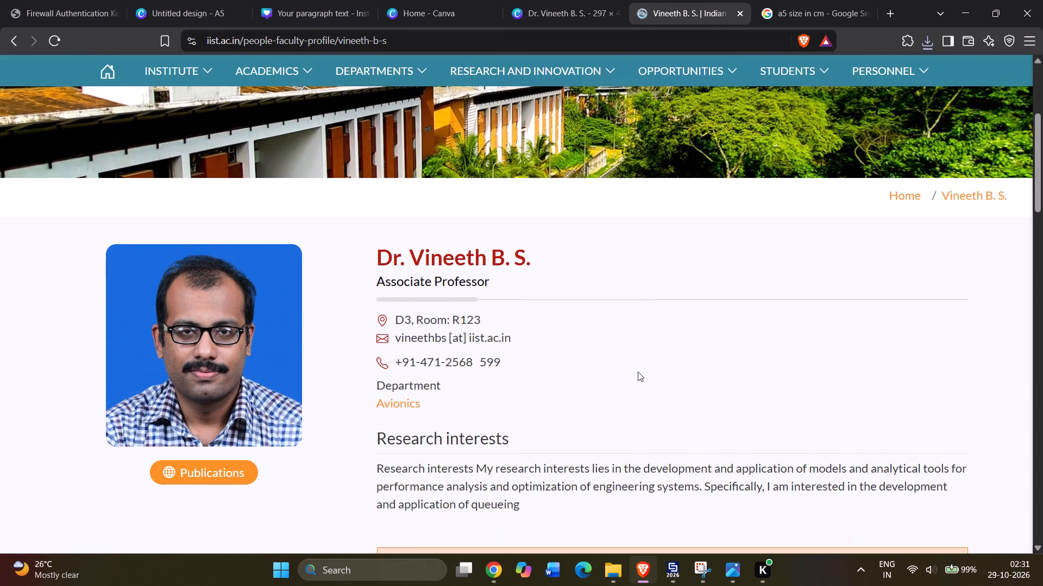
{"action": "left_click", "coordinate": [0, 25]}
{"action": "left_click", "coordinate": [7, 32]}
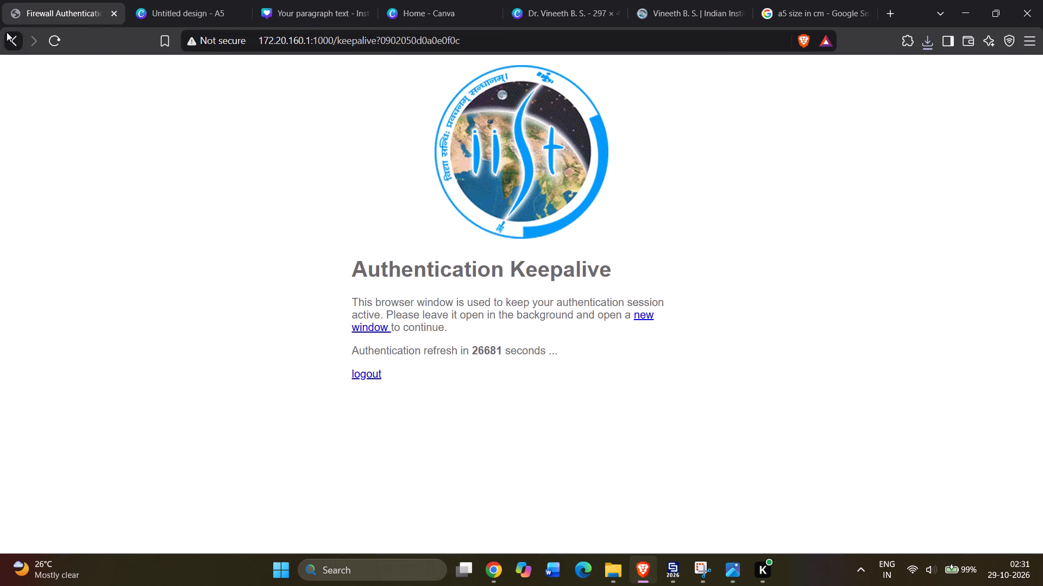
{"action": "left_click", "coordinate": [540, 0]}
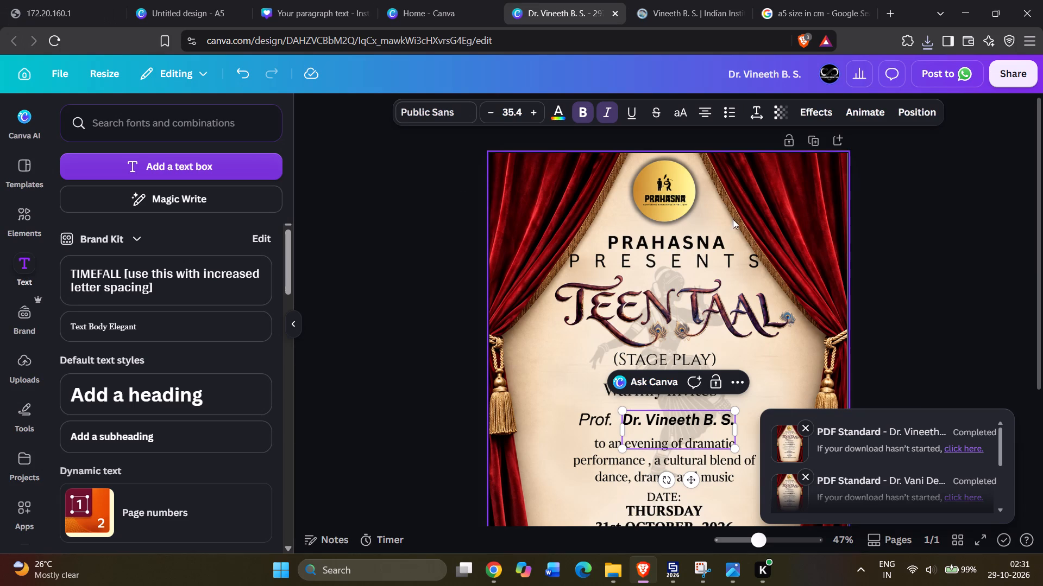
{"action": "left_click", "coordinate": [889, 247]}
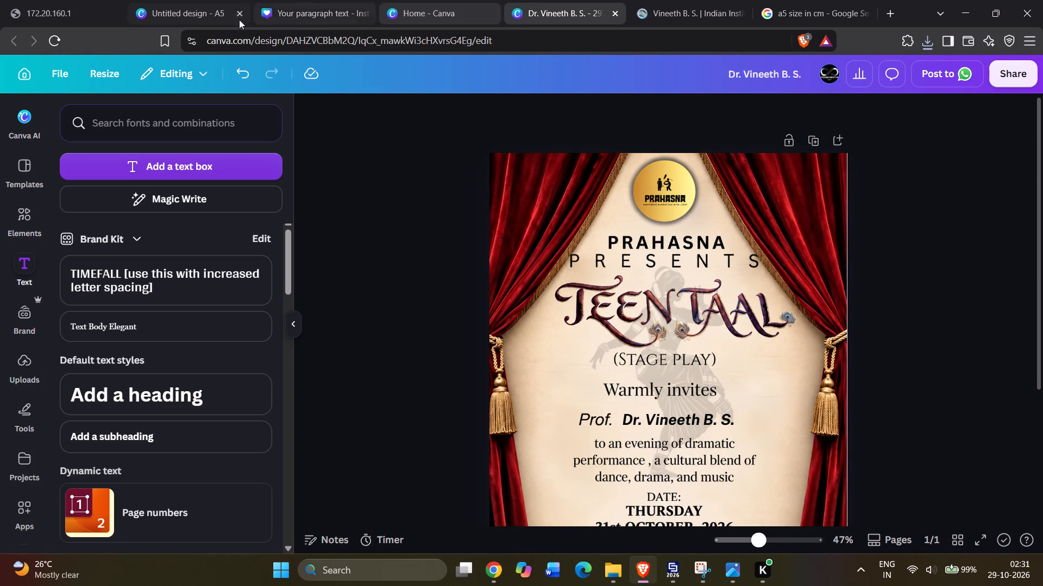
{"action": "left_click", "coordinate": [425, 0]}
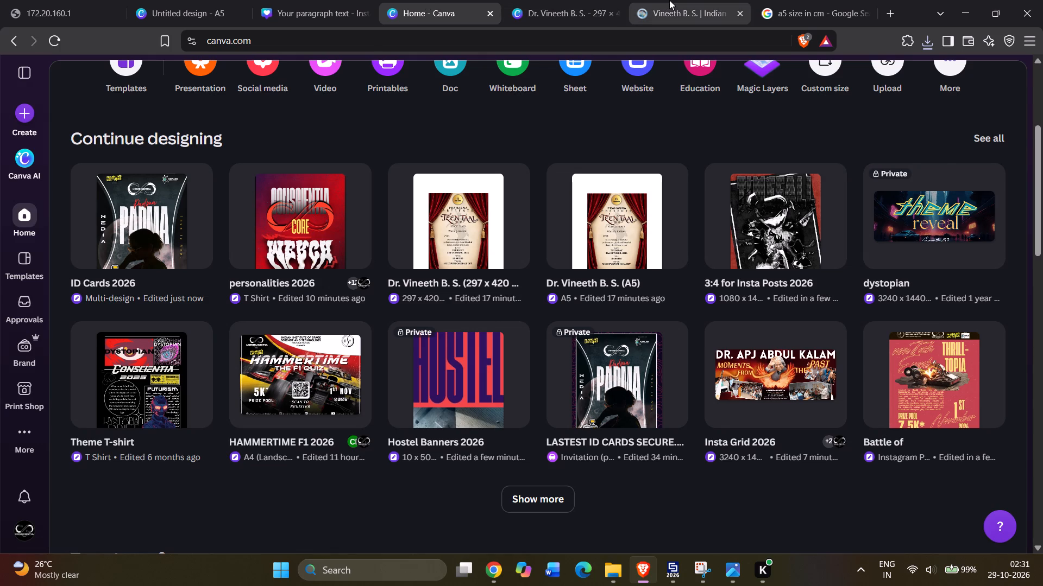
Return to page 2 of the Avionics faculty listing and check it for faculty members still needing an invitation.
{"action": "left_click", "coordinate": [669, 0]}
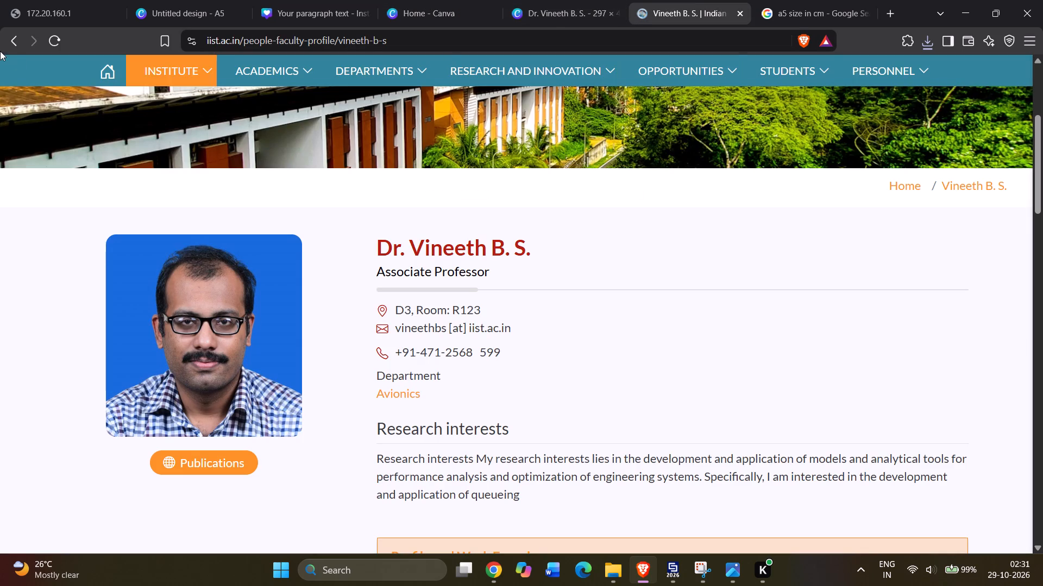
{"action": "left_click", "coordinate": [0, 47]}
{"action": "scroll", "coordinate": [557, 147], "scroll_direction": "down", "scroll_amount": 1}
{"action": "scroll", "coordinate": [557, 147], "scroll_direction": "up", "scroll_amount": 1}
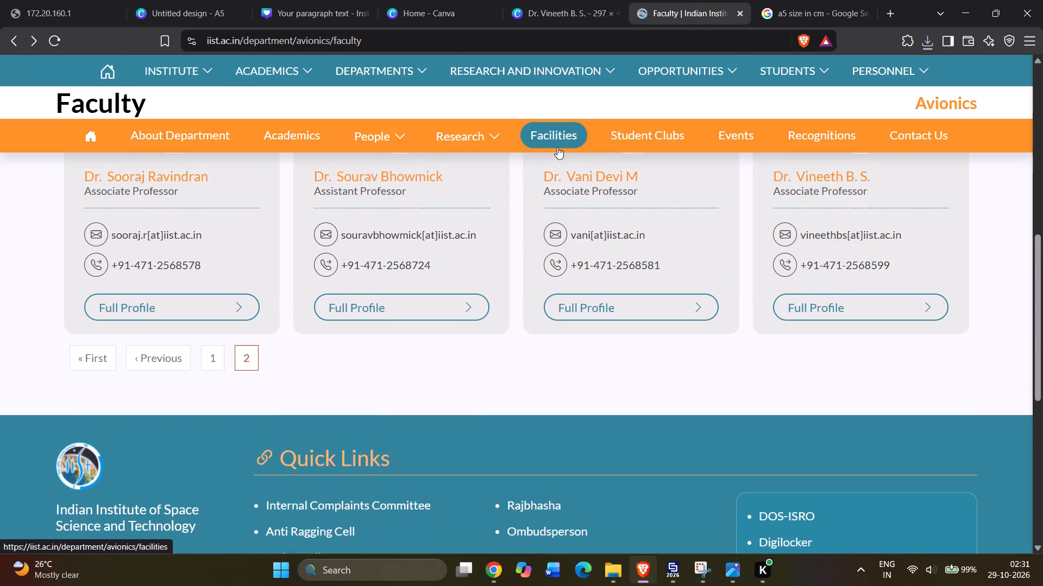
{"action": "scroll", "coordinate": [557, 147], "scroll_direction": "up", "scroll_amount": 1}
{"action": "scroll", "coordinate": [626, 310], "scroll_direction": "up", "scroll_amount": 2}
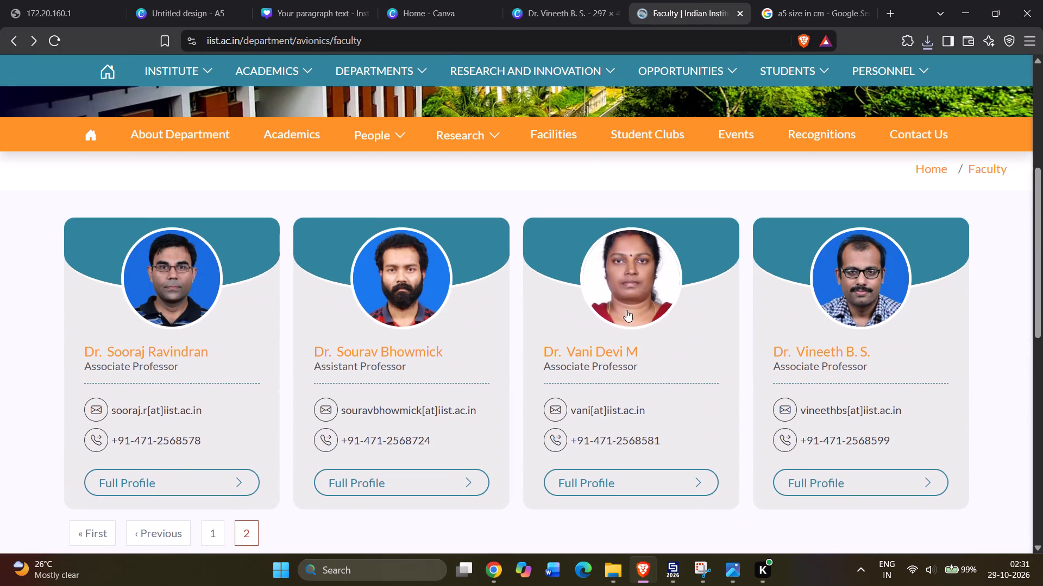
{"action": "left_click", "coordinate": [530, 18]}
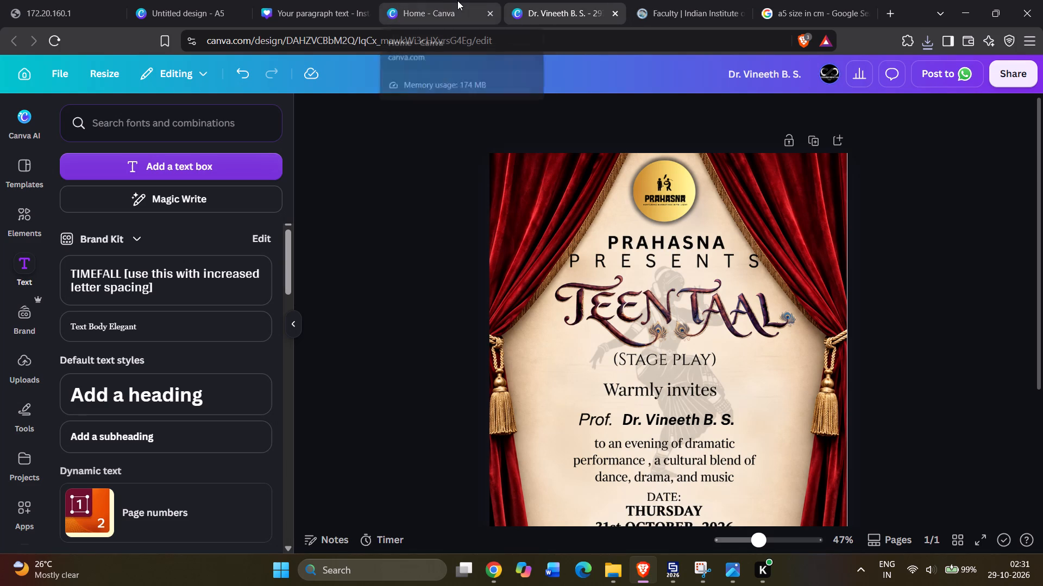
{"action": "left_click", "coordinate": [761, 1]}
{"action": "left_click", "coordinate": [681, 0]}
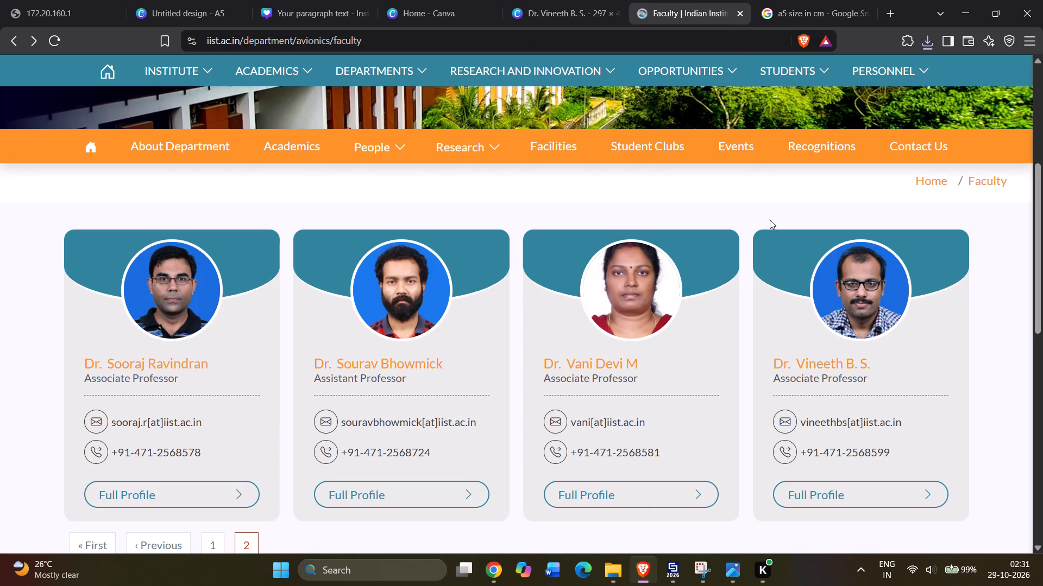
Go to the Aerospace Engineering department's pages on the IIST site to reach its faculty listing.
{"action": "scroll", "coordinate": [673, 419], "scroll_direction": "up", "scroll_amount": 8}
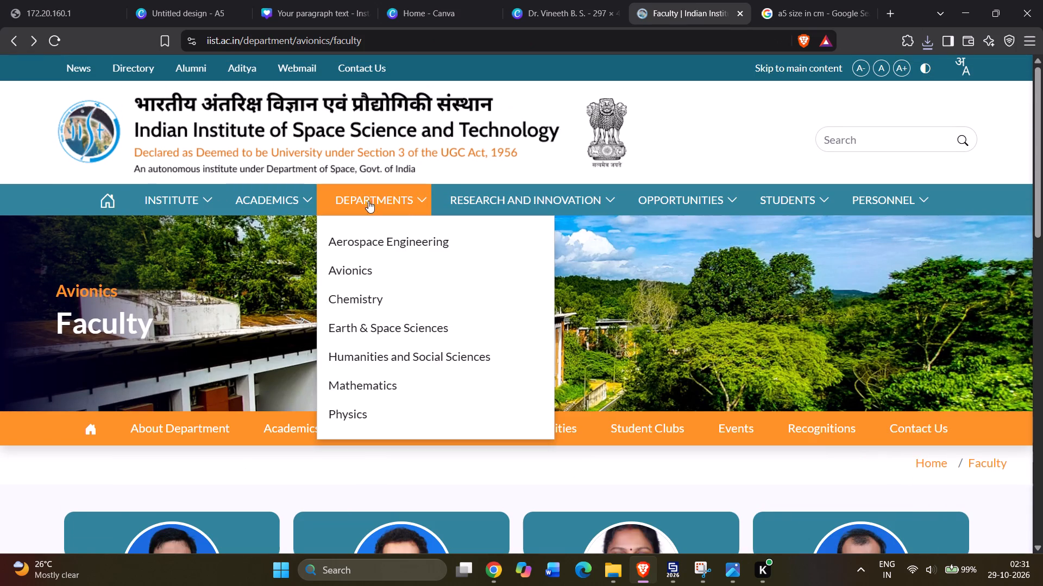
{"action": "left_click", "coordinate": [376, 231]}
{"action": "left_click", "coordinate": [376, 248]}
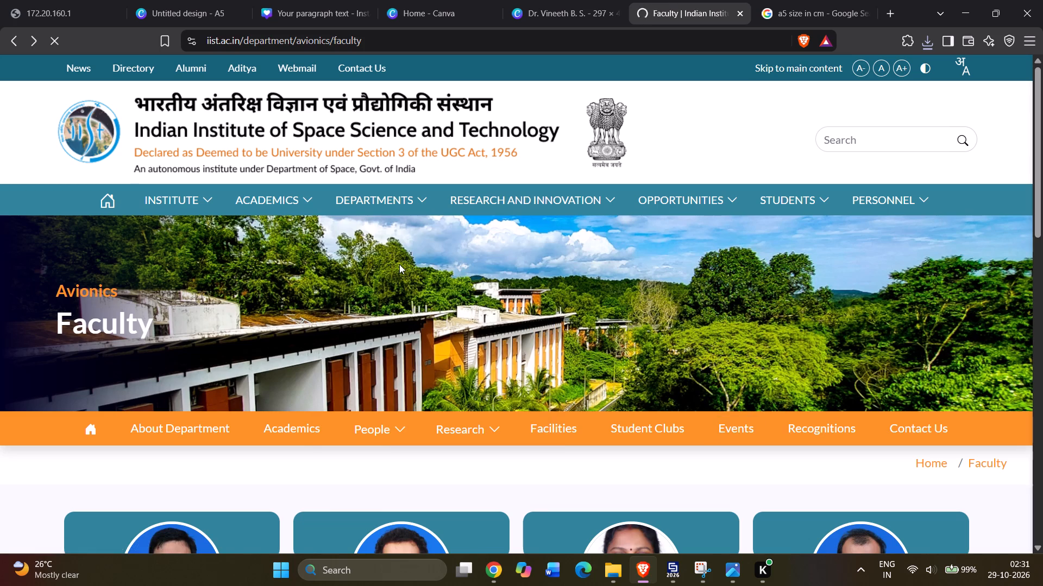
{"action": "scroll", "coordinate": [399, 264], "scroll_direction": "right", "scroll_amount": 1}
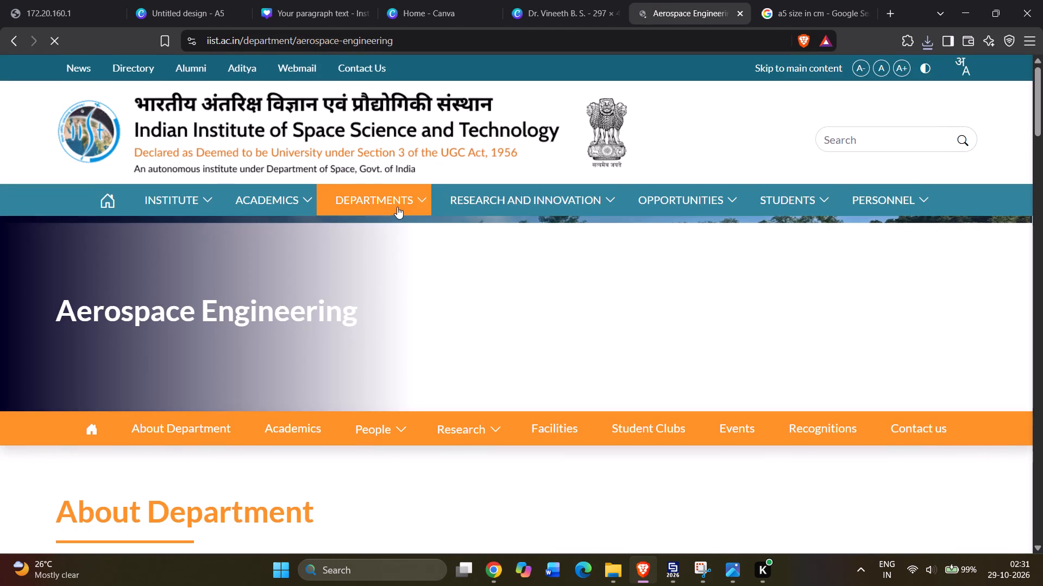
{"action": "scroll", "coordinate": [355, 334], "scroll_direction": "down", "scroll_amount": 3}
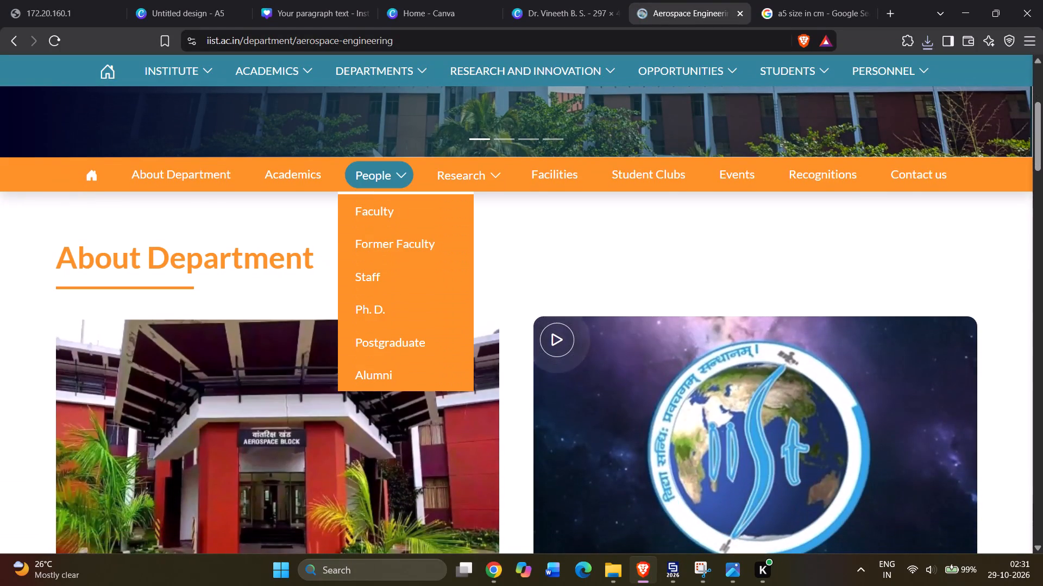
Open the Faculty page of the Aerospace Engineering department on the IIST website.
{"action": "left_click", "coordinate": [380, 219]}
{"action": "left_click", "coordinate": [380, 219]}
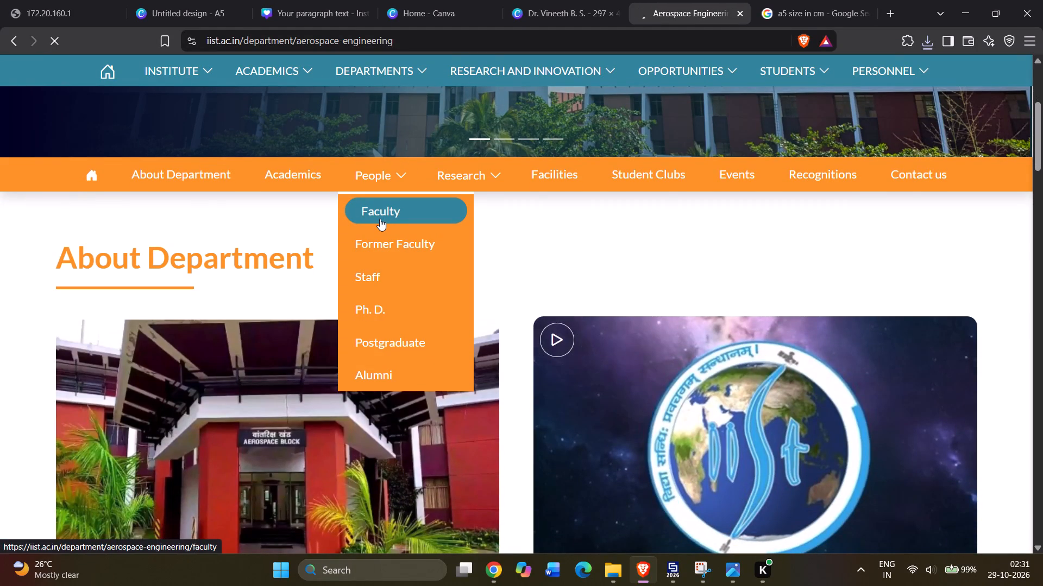
{"action": "scroll", "coordinate": [497, 309], "scroll_direction": "down", "scroll_amount": 5}
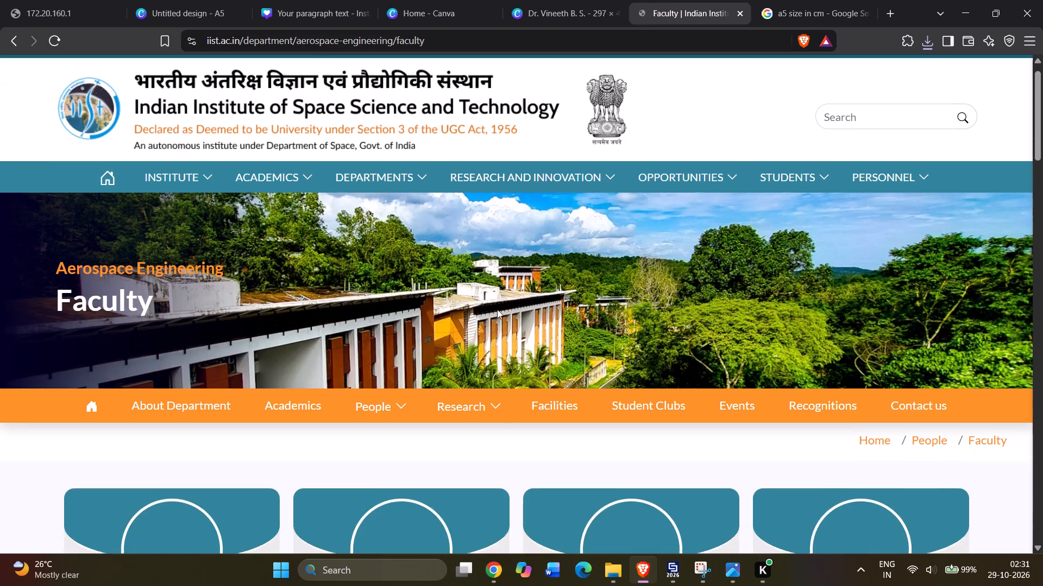
Open the profile of the Professor and Head, the first entry in the Aerospace Engineering faculty list.
{"action": "scroll", "coordinate": [497, 309], "scroll_direction": "down", "scroll_amount": 14}
{"action": "scroll", "coordinate": [497, 309], "scroll_direction": "up", "scroll_amount": 6}
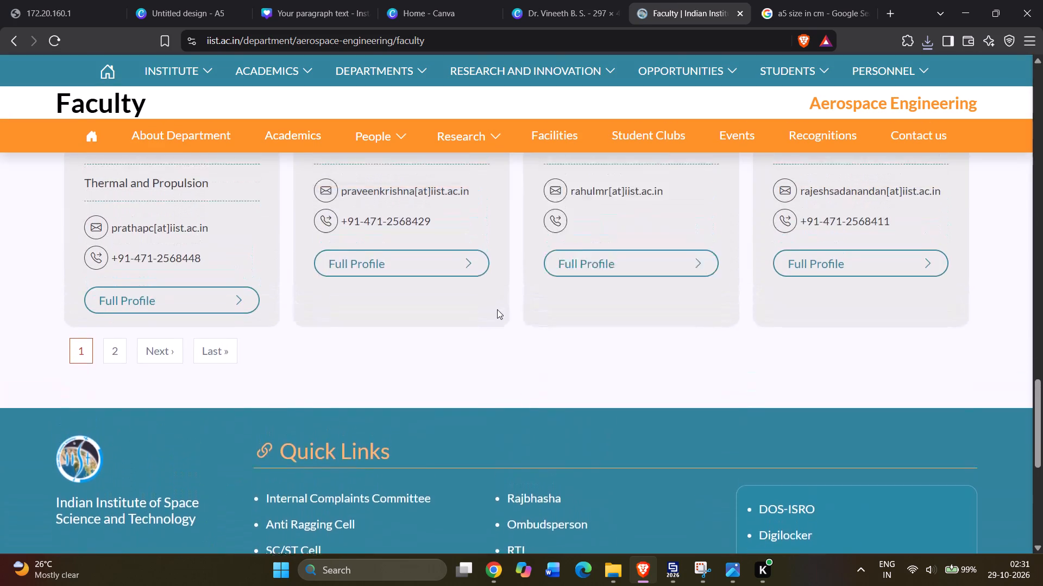
{"action": "scroll", "coordinate": [497, 309], "scroll_direction": "up", "scroll_amount": 7}
{"action": "scroll", "coordinate": [497, 309], "scroll_direction": "down", "scroll_amount": 2}
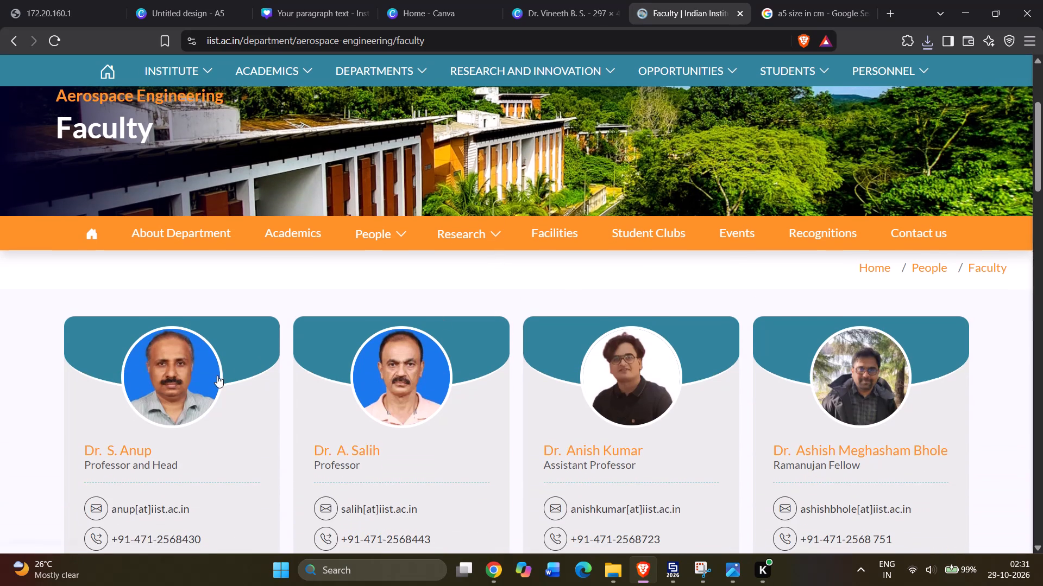
{"action": "left_click", "coordinate": [177, 384]}
{"action": "scroll", "coordinate": [345, 473], "scroll_direction": "down", "scroll_amount": 1}
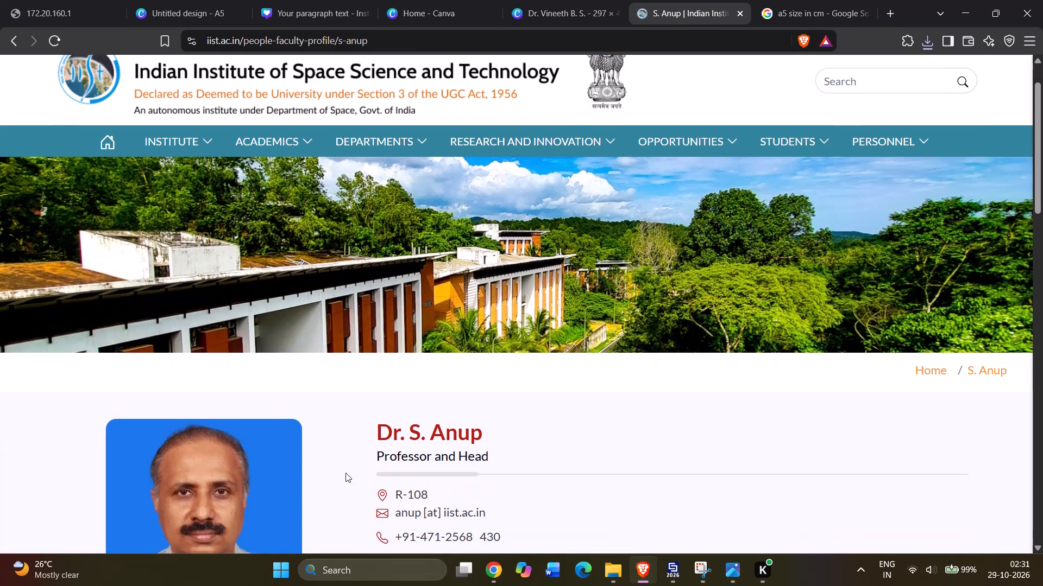
Copy the Professor and Head's name, including the Dr. title, from the IIST profile page.
{"action": "scroll", "coordinate": [345, 473], "scroll_direction": "down", "scroll_amount": 1}
{"action": "left_click_drag", "start_coordinate": [377, 431], "coordinate": [508, 445]}
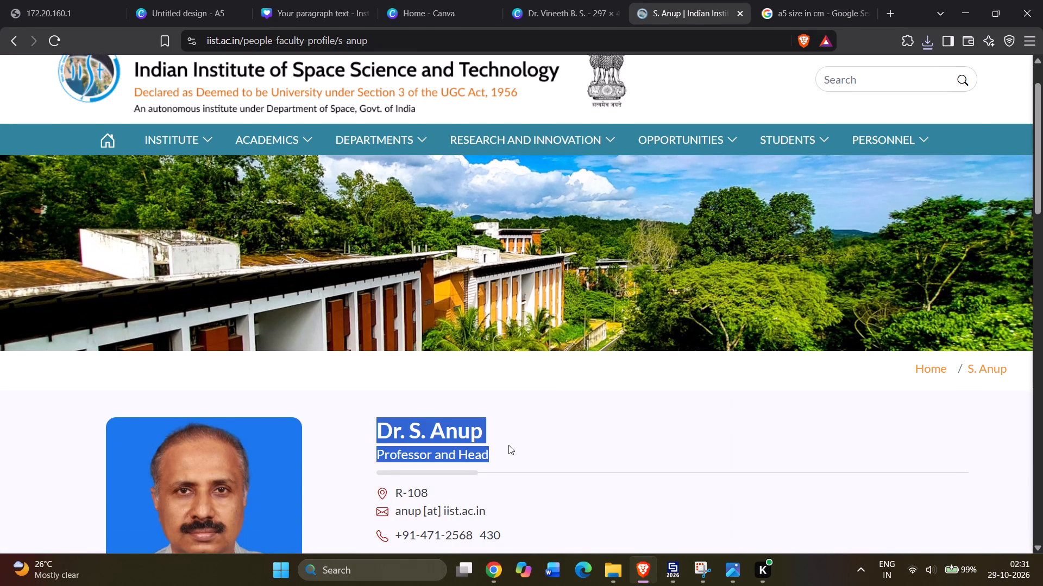
{"action": "left_click", "coordinate": [493, 436]}
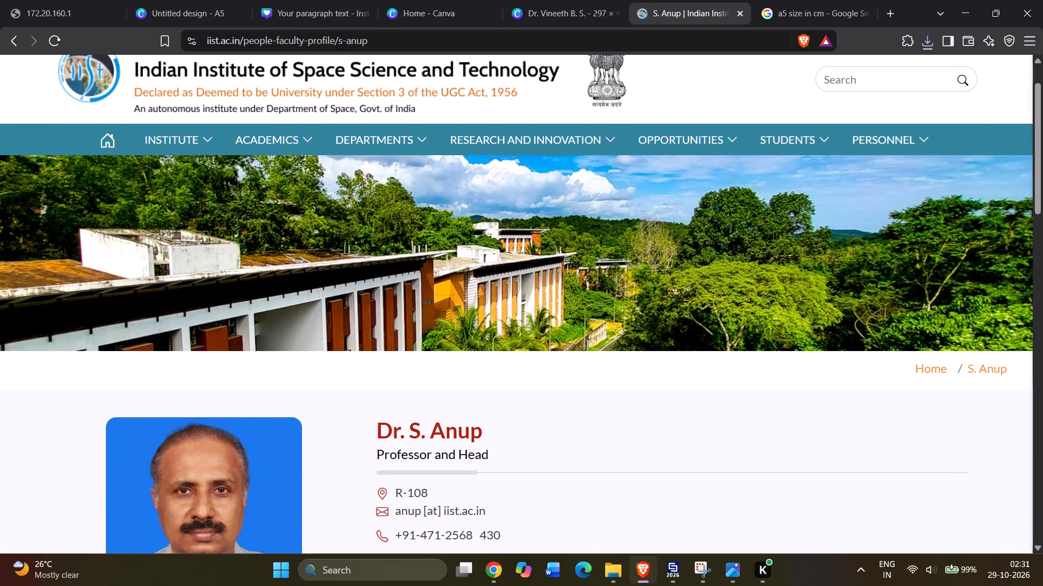
{"action": "left_click_drag", "start_coordinate": [377, 428], "coordinate": [488, 428]}
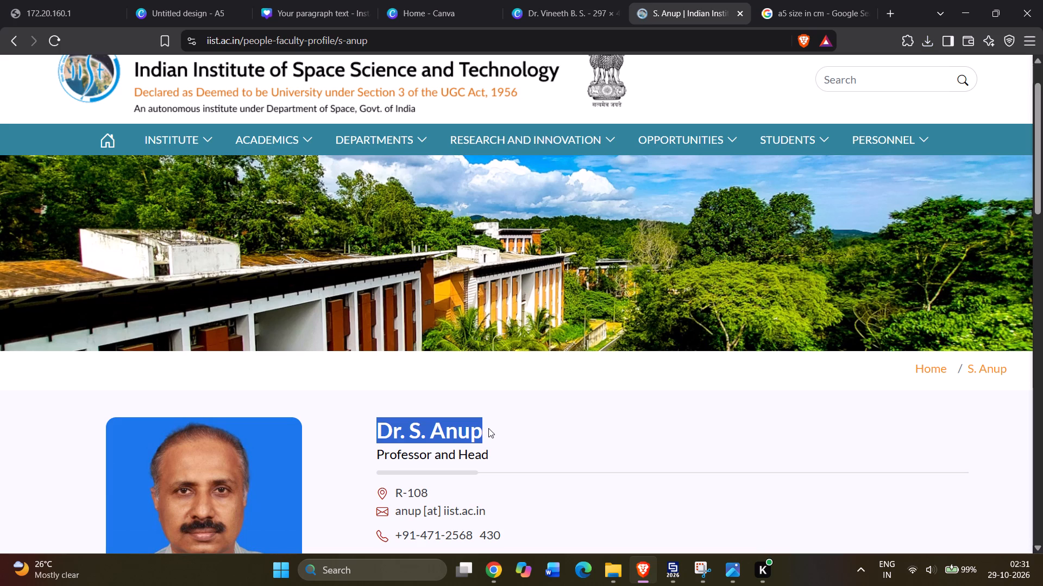
{"action": "key", "text": "ctrl+c"}
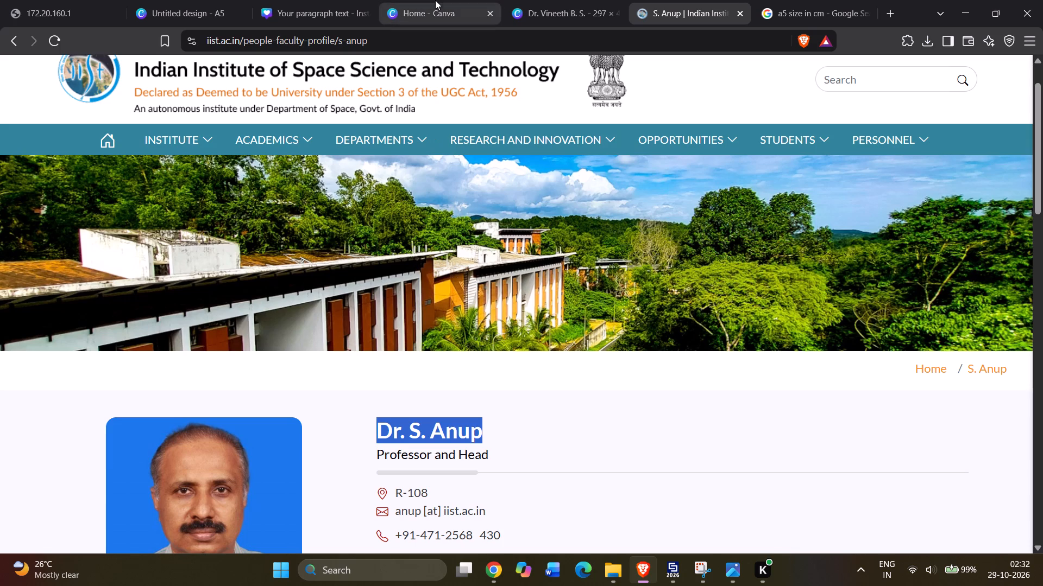
In the Canva invitation, replace the invitee's name with the copied name and move it close beside "Prof.".
{"action": "left_click", "coordinate": [573, 0]}
{"action": "triple_click", "coordinate": [654, 419]}
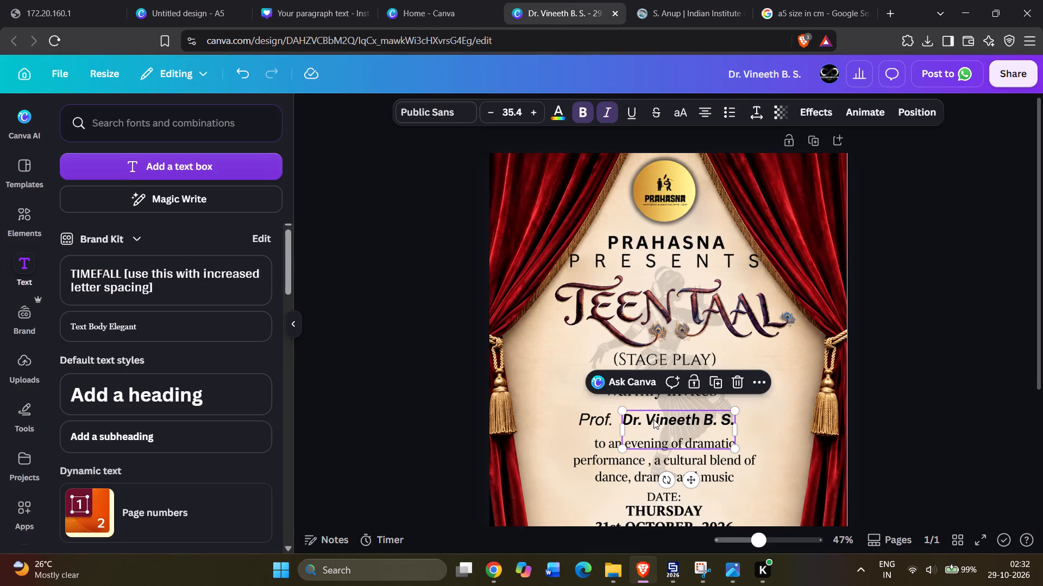
{"action": "key", "text": "ctrl+v"}
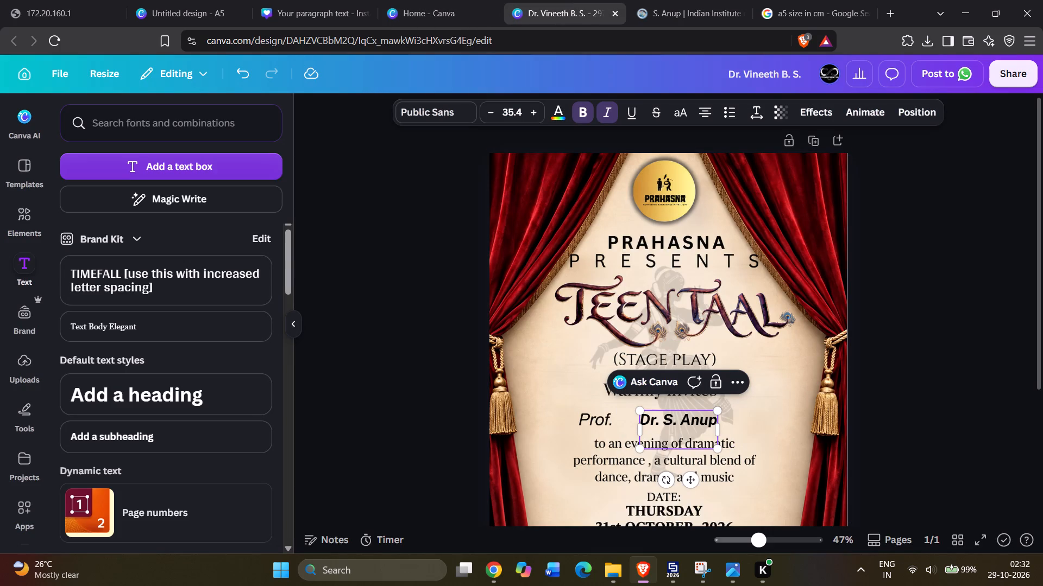
{"action": "left_click_drag", "start_coordinate": [689, 487], "coordinate": [674, 487]}
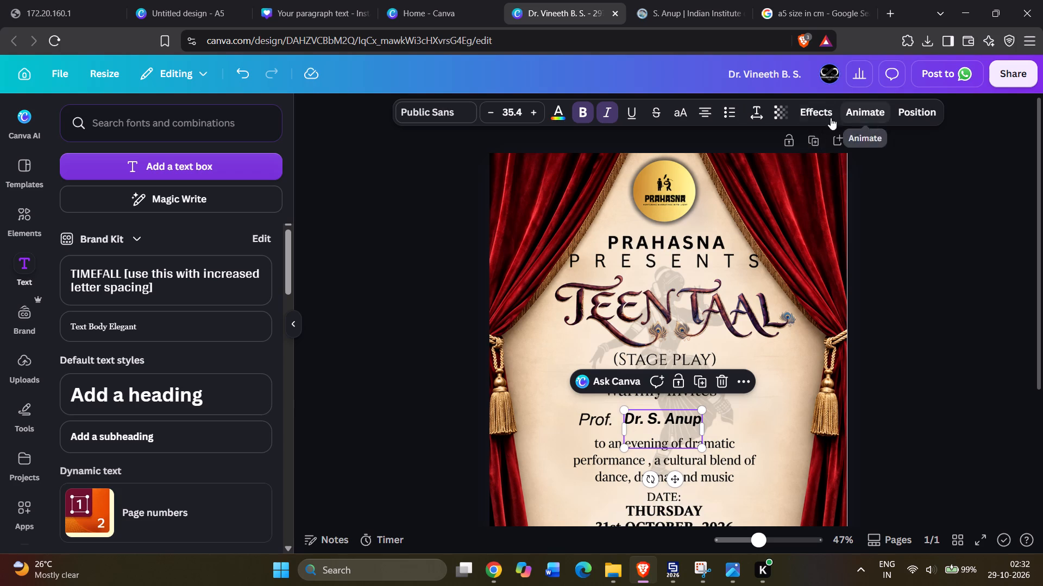
Replace the design title with the copied name of the Professor and Head.
{"action": "triple_click", "coordinate": [765, 72]}
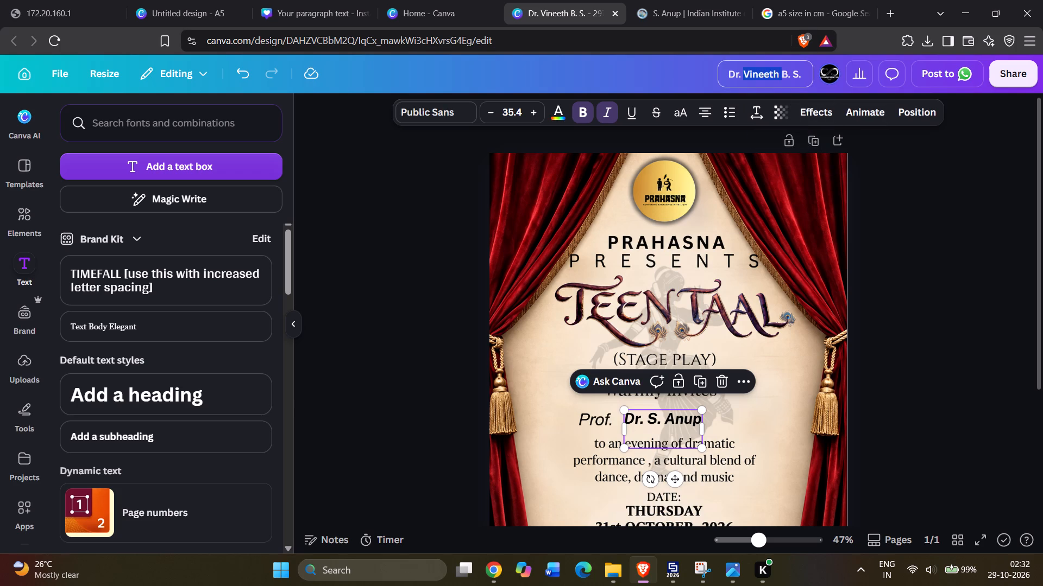
{"action": "key", "text": "ctrl+v"}
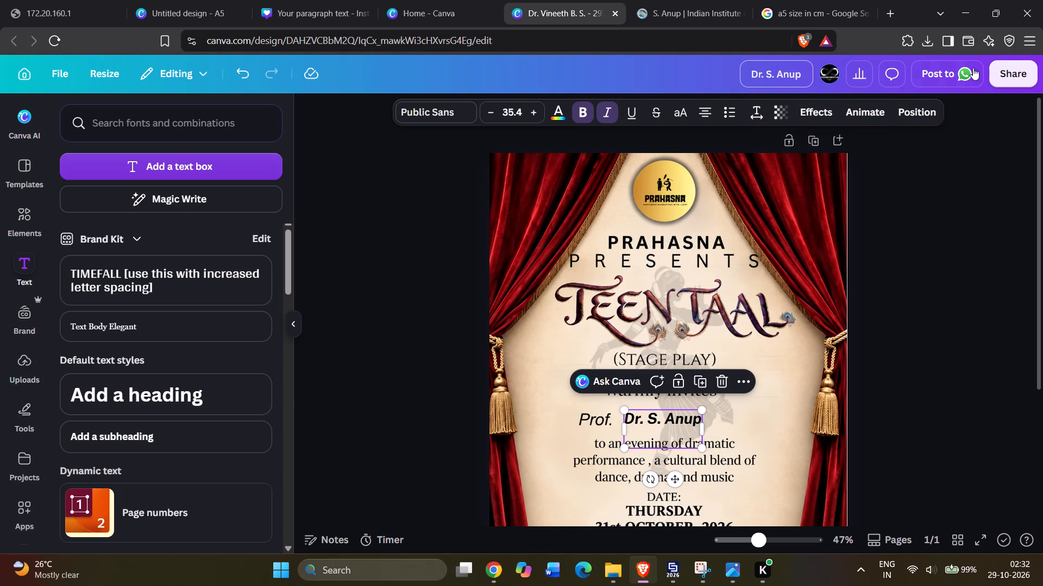
Download the Professor and Head's invitation as a PDF with the Digital preset and save it in the Downloads folder.
{"action": "left_click", "coordinate": [1029, 74]}
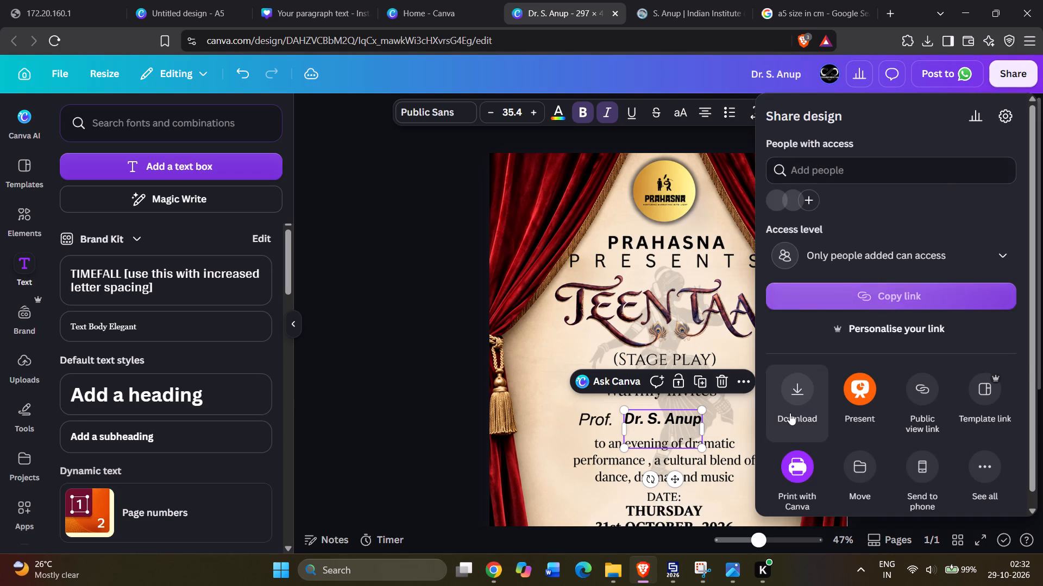
{"action": "left_click", "coordinate": [791, 412]}
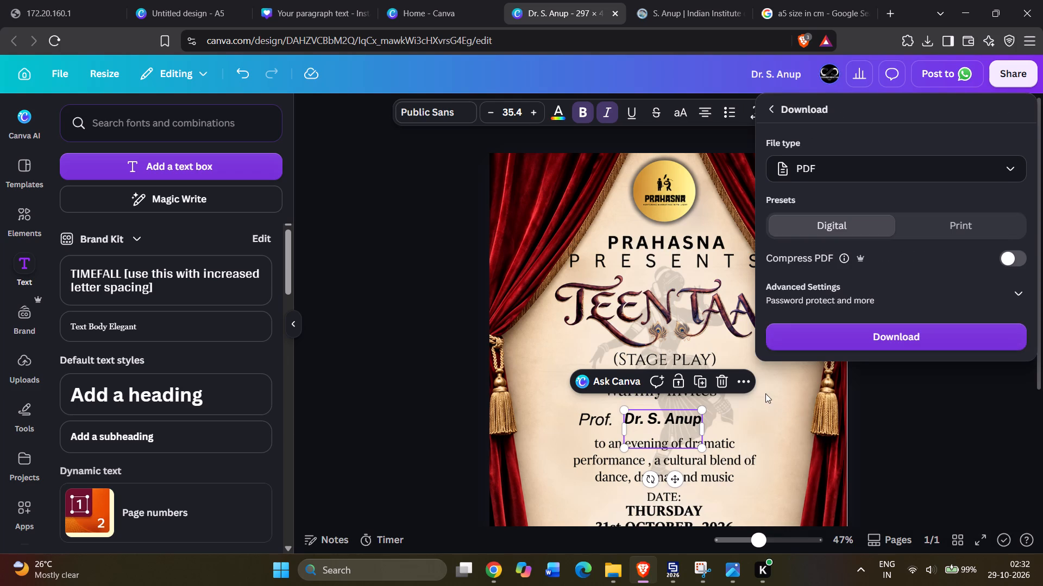
{"action": "left_click", "coordinate": [838, 342]}
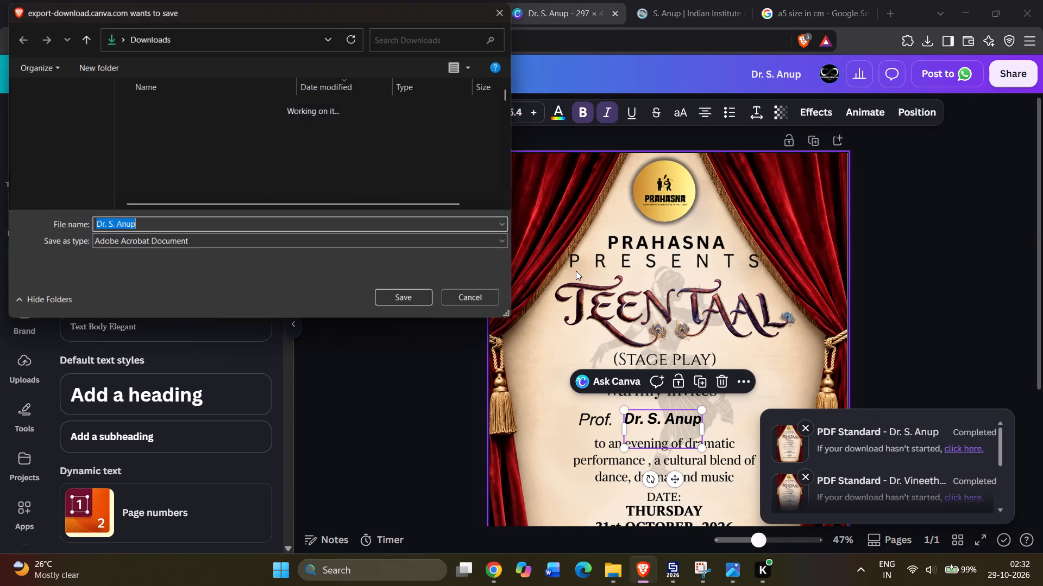
{"action": "left_click", "coordinate": [45, 155]}
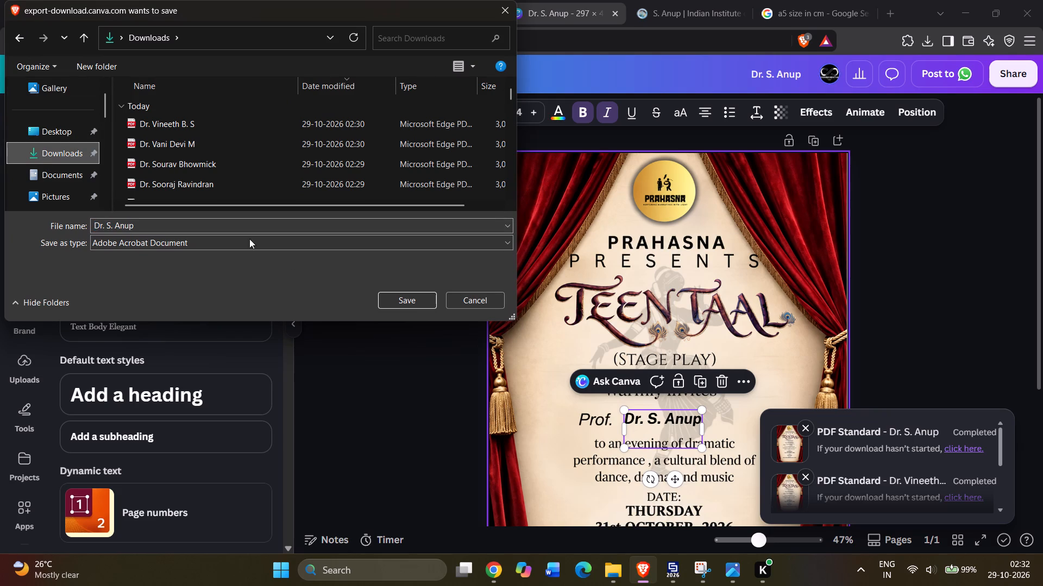
{"action": "left_click", "coordinate": [400, 302]}
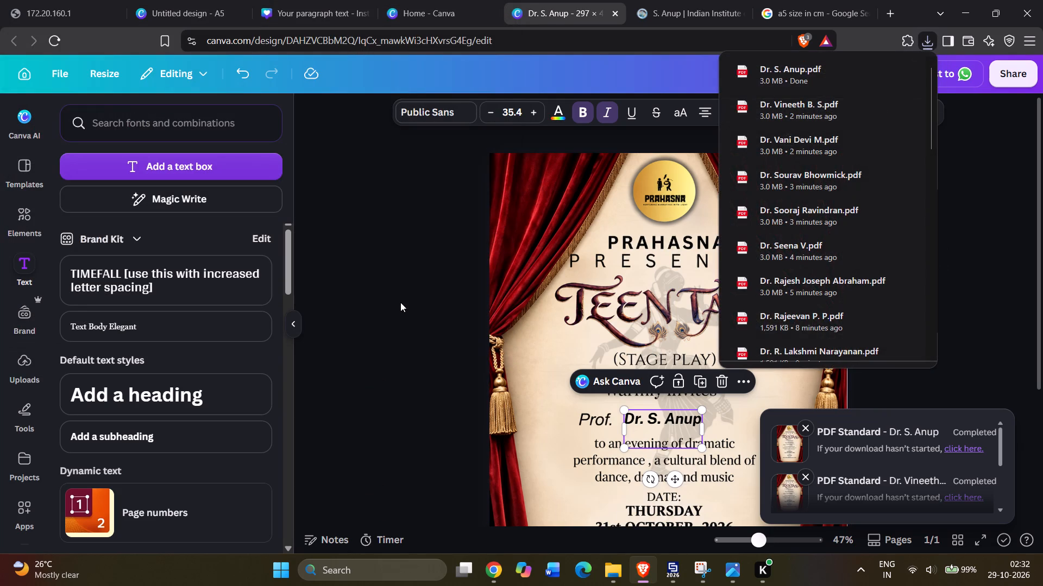
{"action": "left_click", "coordinate": [675, 0]}
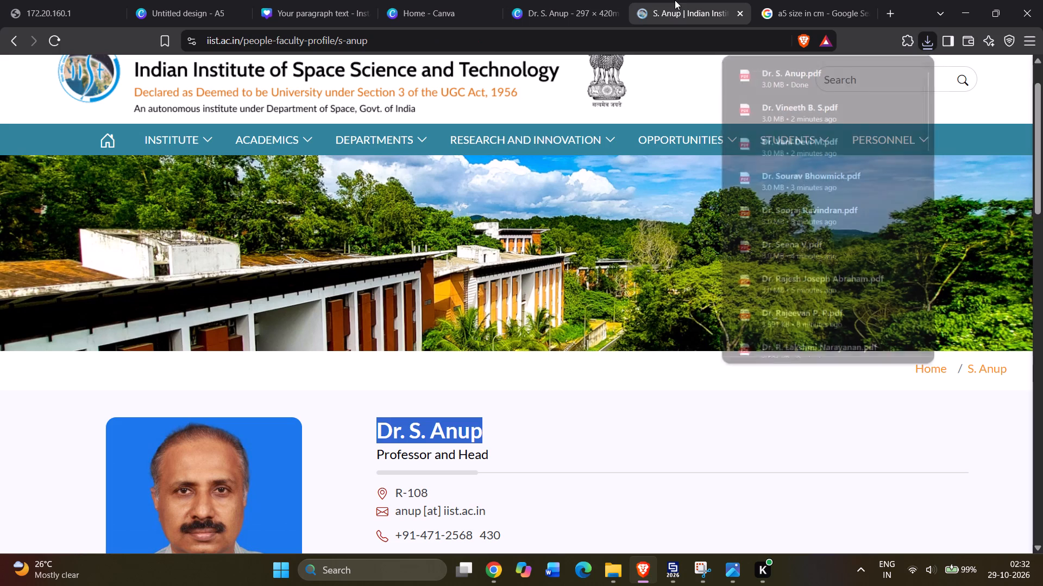
{"action": "left_click", "coordinate": [607, 391]}
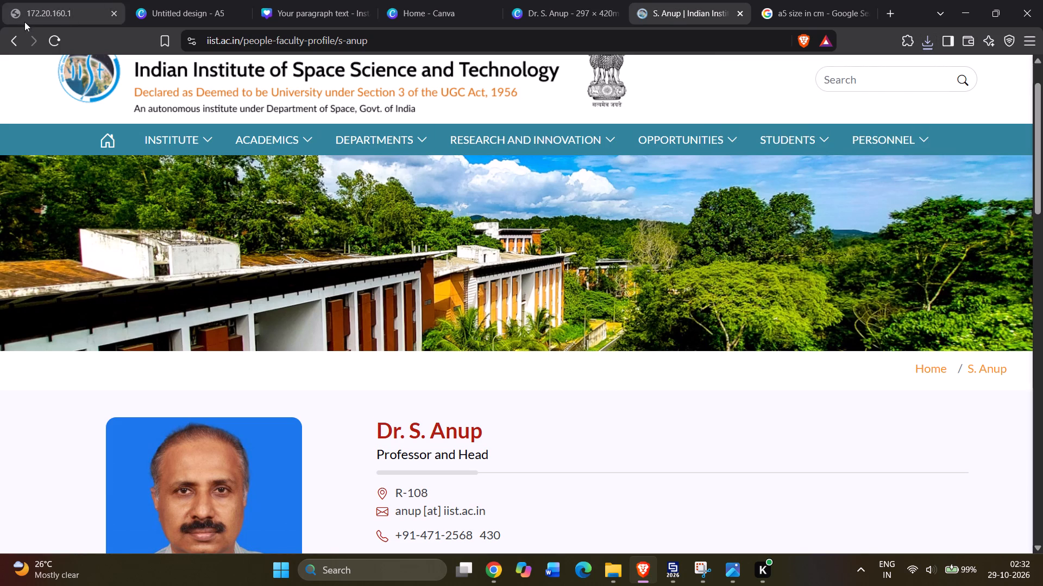
Return to the Aerospace faculty list, open the second profile in the first row and copy the professor's titled name.
{"action": "left_click", "coordinate": [10, 39]}
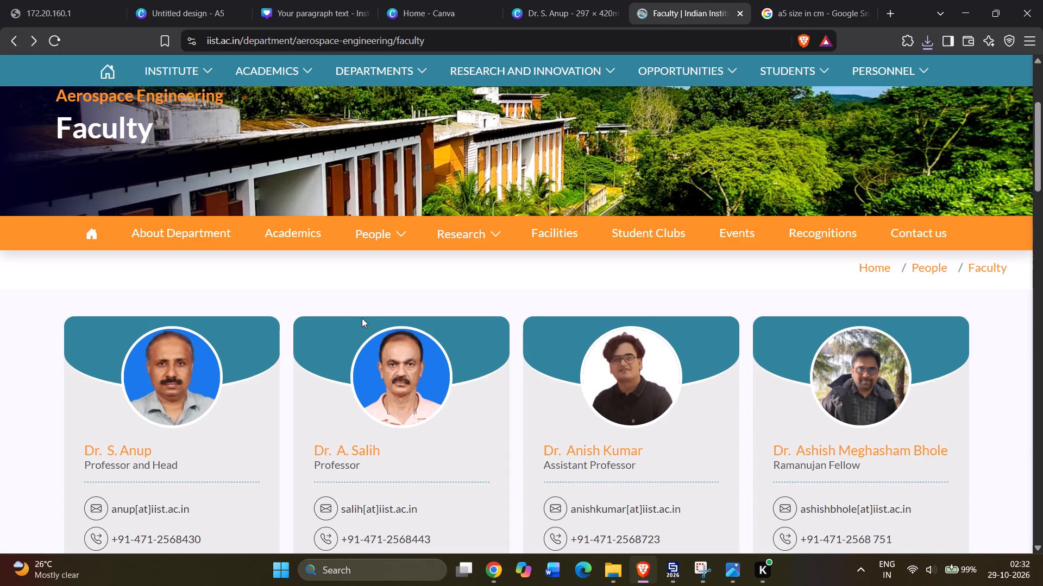
{"action": "left_click", "coordinate": [410, 406]}
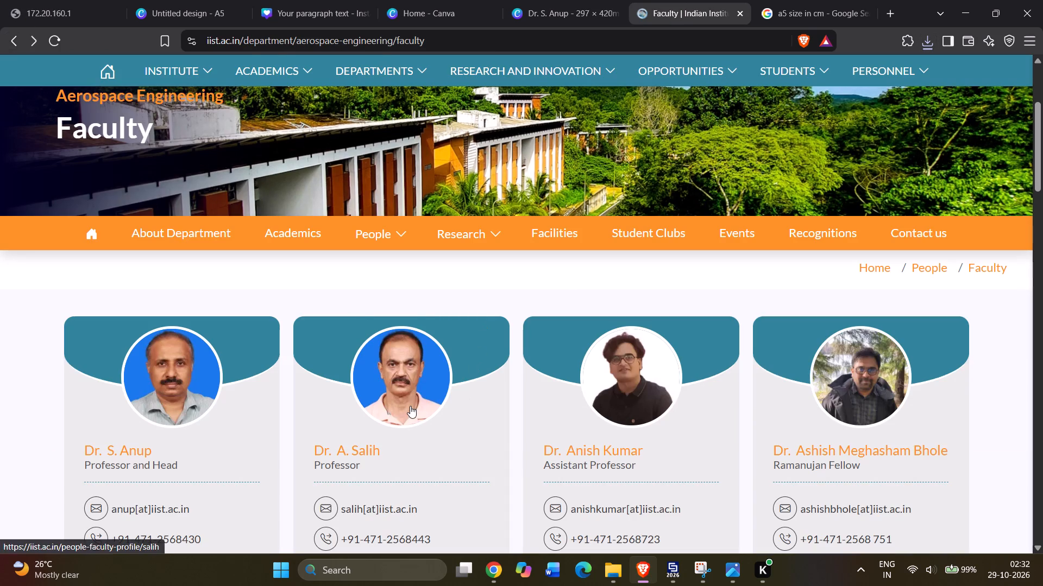
{"action": "scroll", "coordinate": [482, 441], "scroll_direction": "down", "scroll_amount": 1}
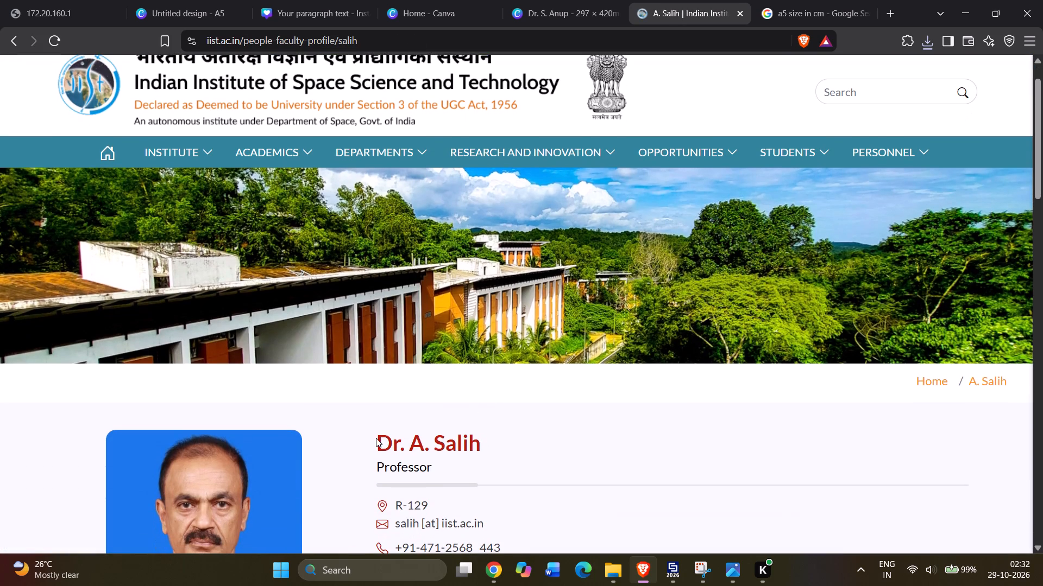
{"action": "left_click_drag", "start_coordinate": [377, 438], "coordinate": [502, 444]}
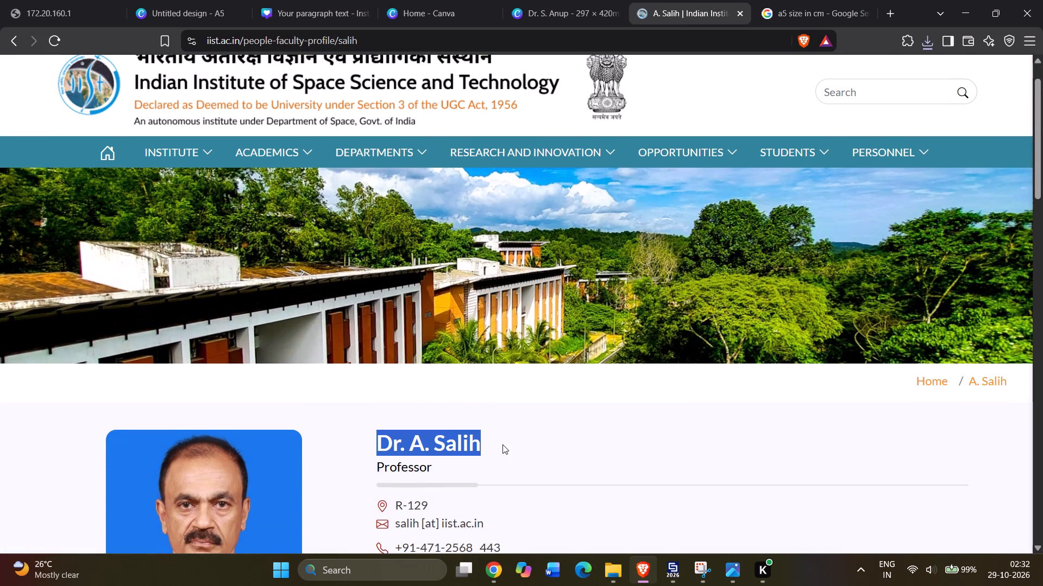
{"action": "scroll", "coordinate": [502, 444], "scroll_direction": "down", "scroll_amount": 1}
{"action": "key", "text": "ctrl+c"}
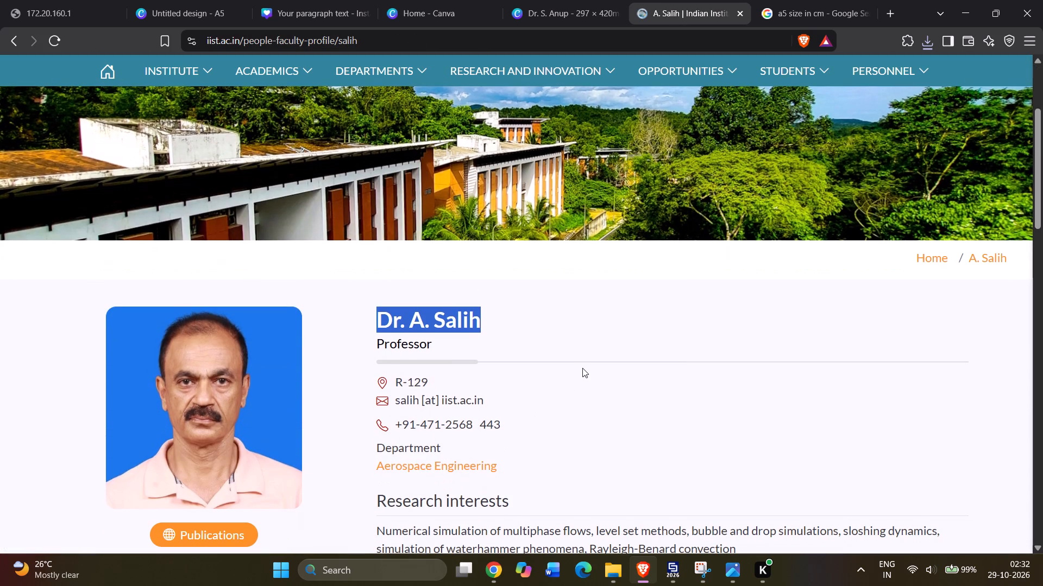
{"action": "scroll", "coordinate": [653, 314], "scroll_direction": "down", "scroll_amount": 1}
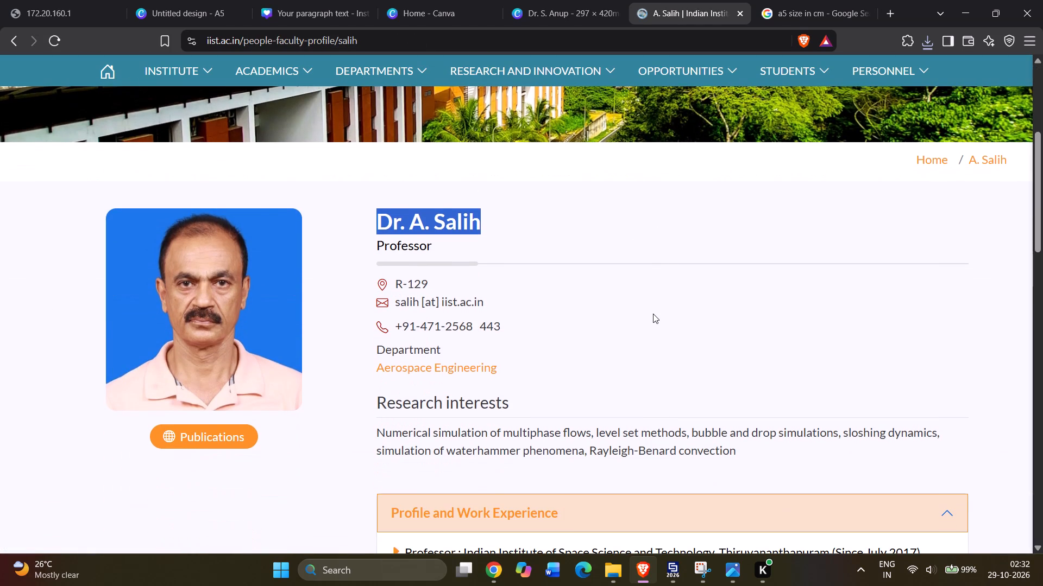
{"action": "scroll", "coordinate": [653, 314], "scroll_direction": "down", "scroll_amount": 1}
In the Canva invitation, replace the invitee's name and the design title with the copied professor's name.
{"action": "left_click", "coordinate": [612, 0]}
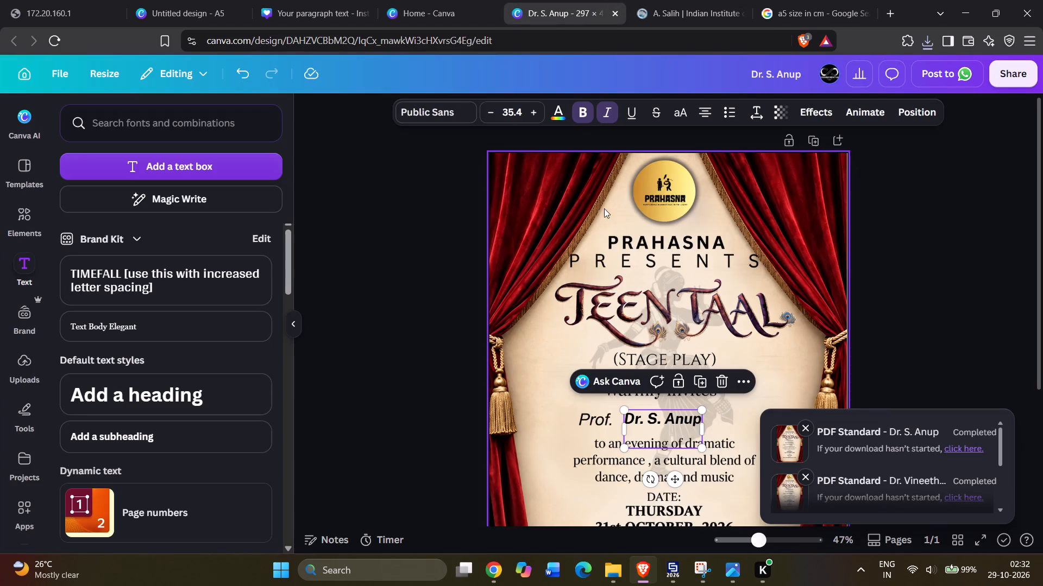
{"action": "triple_click", "coordinate": [672, 417]}
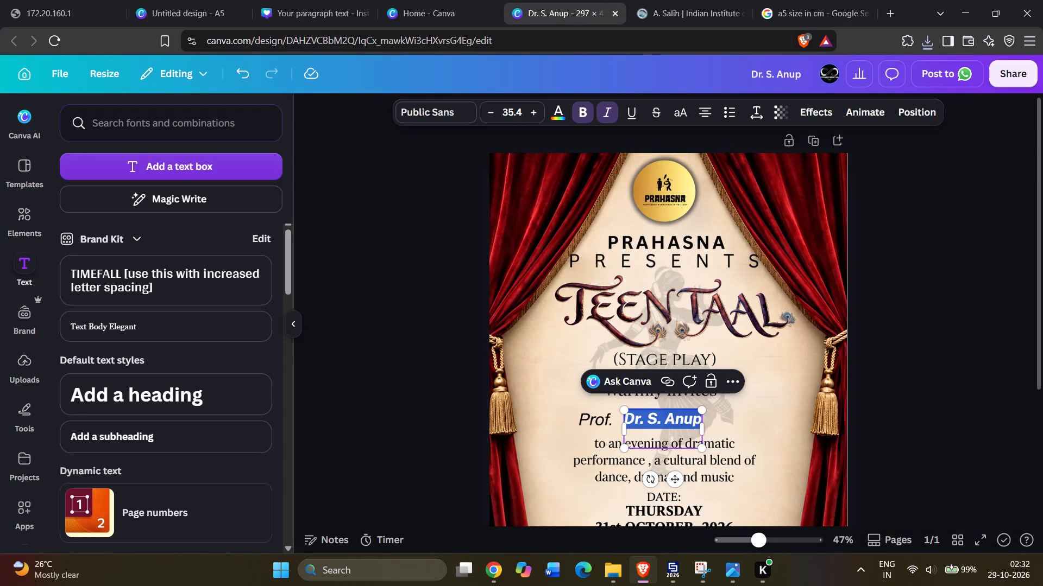
{"action": "key", "text": "ctrl+v"}
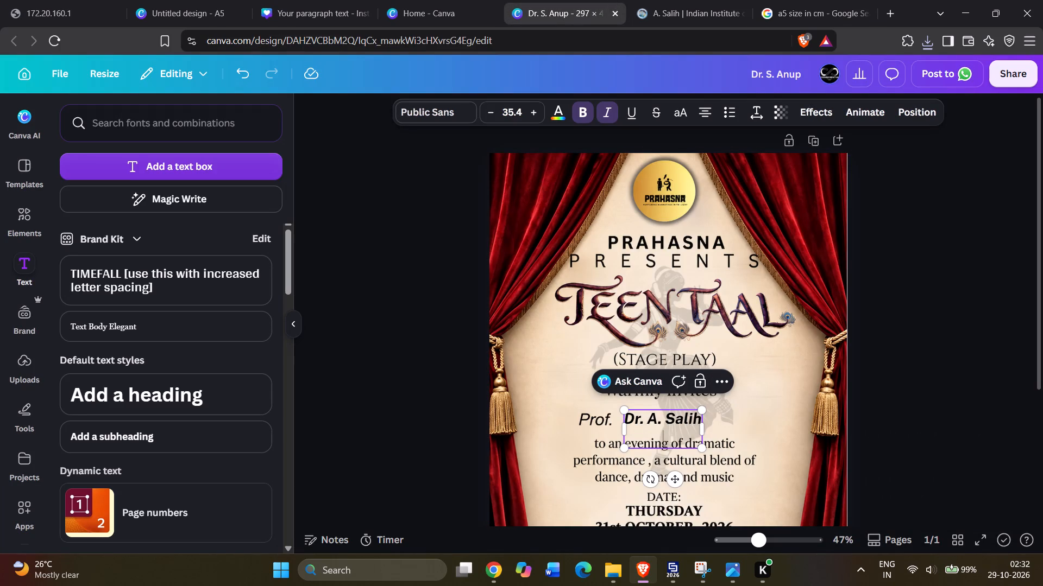
{"action": "triple_click", "coordinate": [770, 77]}
{"action": "left_click", "coordinate": [770, 77]}
{"action": "key", "text": "ctrl+v"}
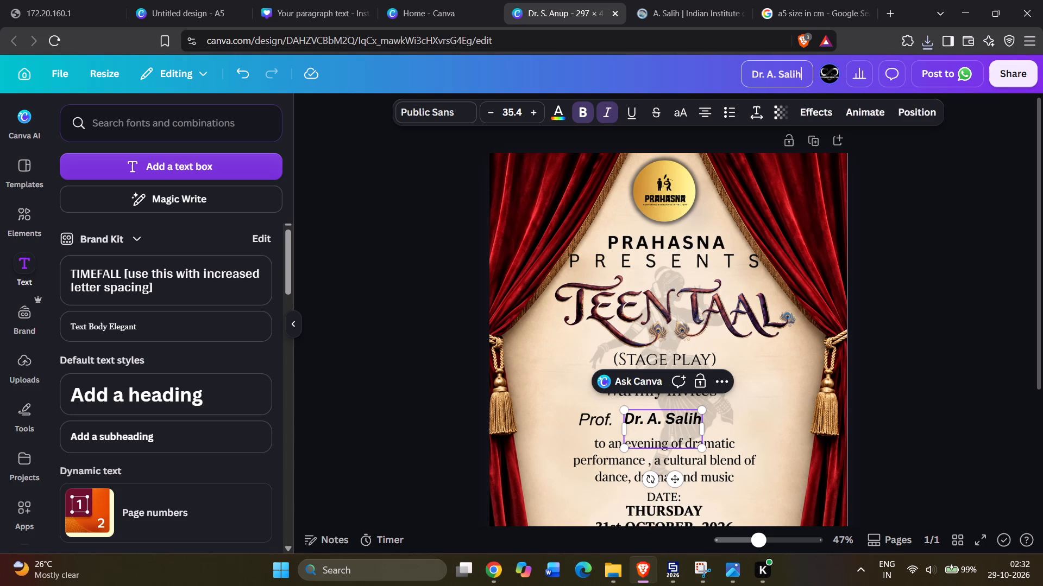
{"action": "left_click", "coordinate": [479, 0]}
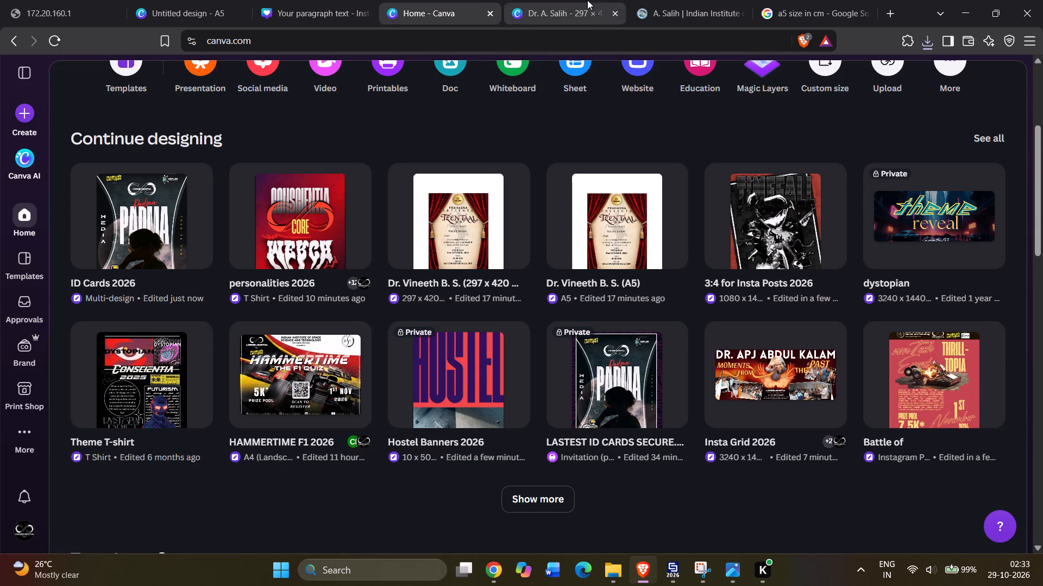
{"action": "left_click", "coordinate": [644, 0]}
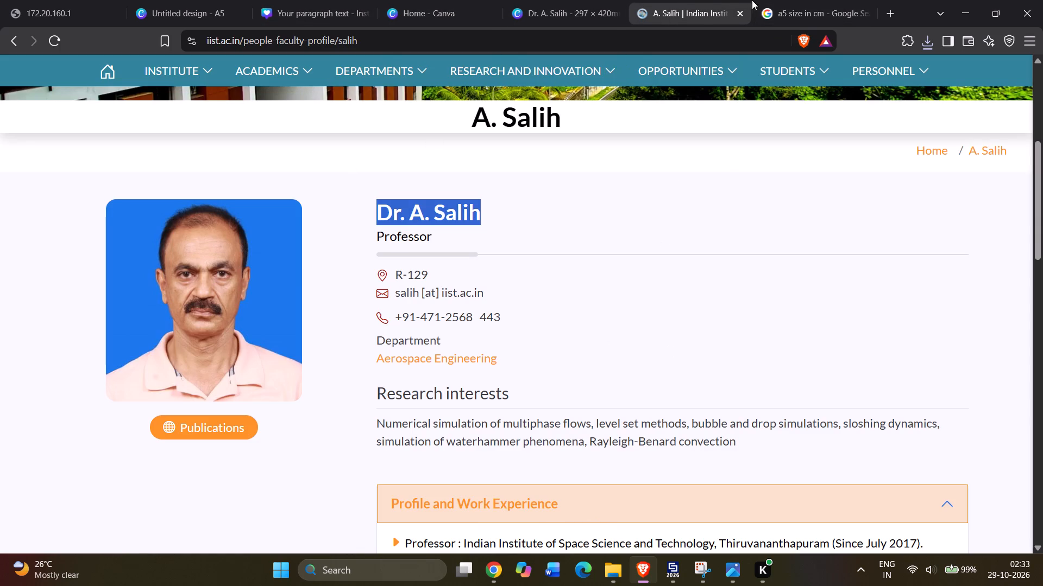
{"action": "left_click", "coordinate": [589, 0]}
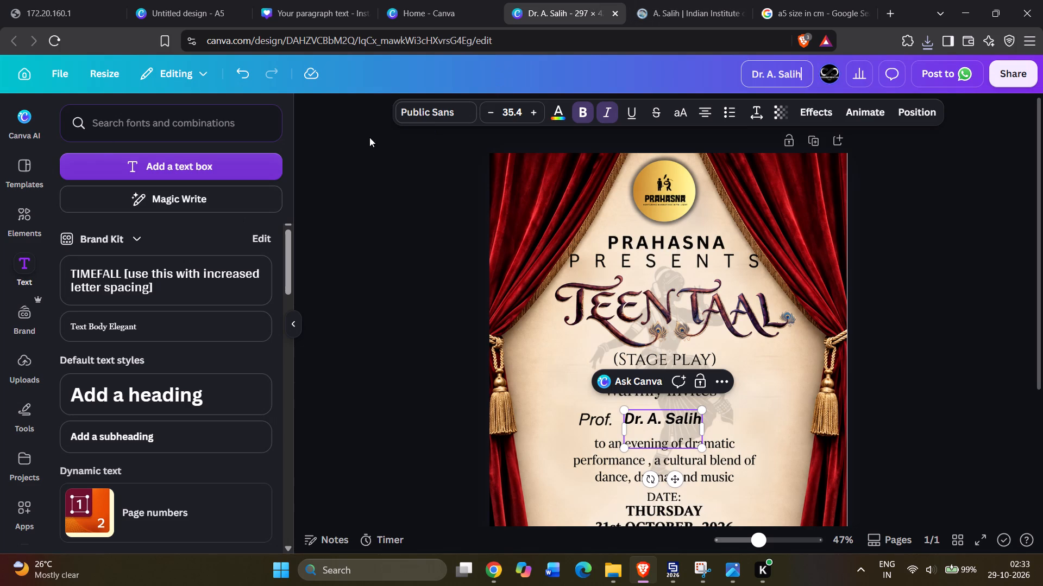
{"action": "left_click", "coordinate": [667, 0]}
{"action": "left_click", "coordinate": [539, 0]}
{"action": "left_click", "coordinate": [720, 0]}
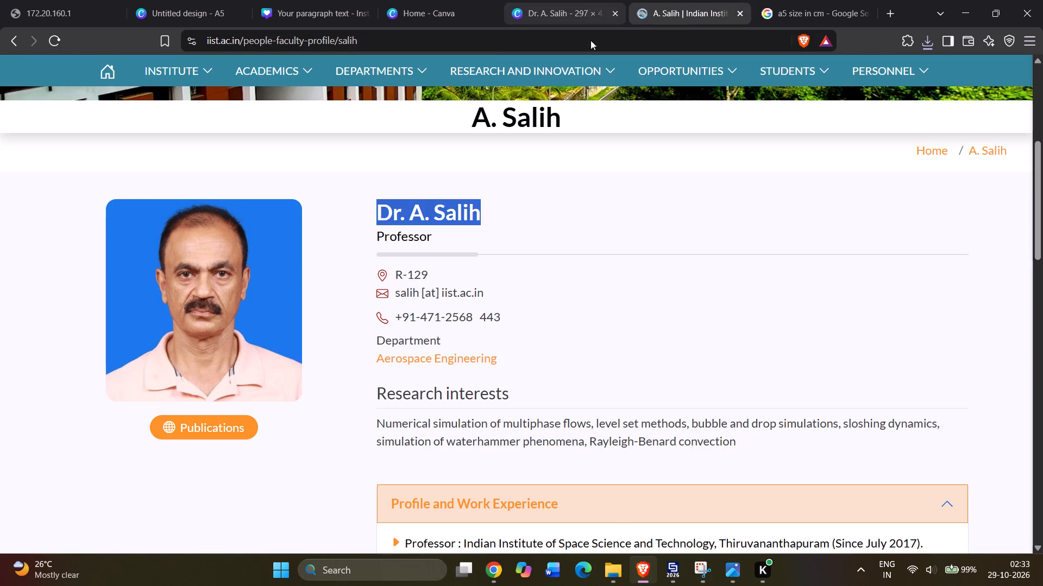
Switch to File Explorer, refresh the Downloads folder and check the list of saved invitation PDFs.
{"action": "left_click", "coordinate": [616, 585]}
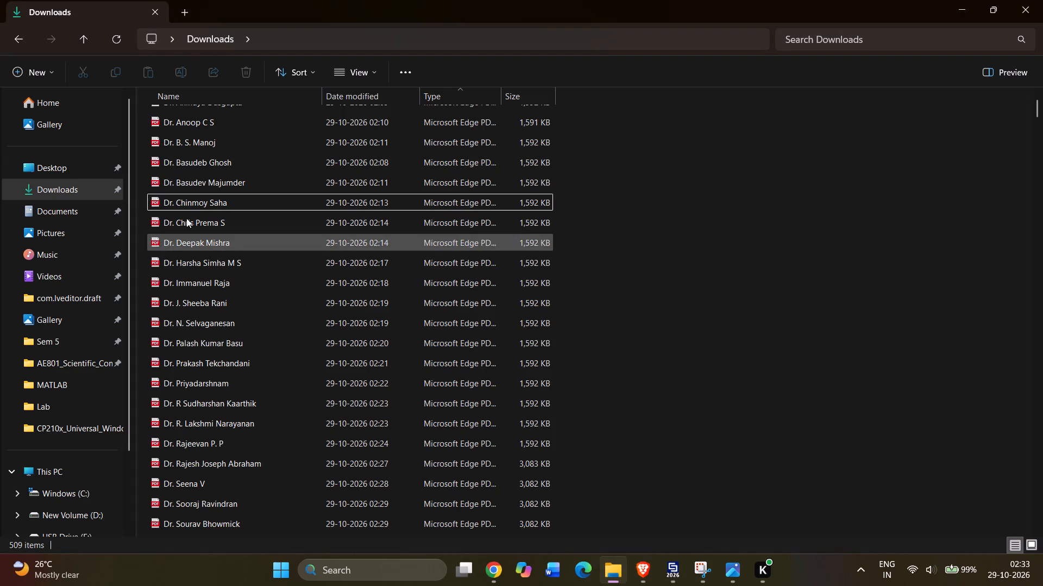
{"action": "left_click", "coordinate": [121, 34]}
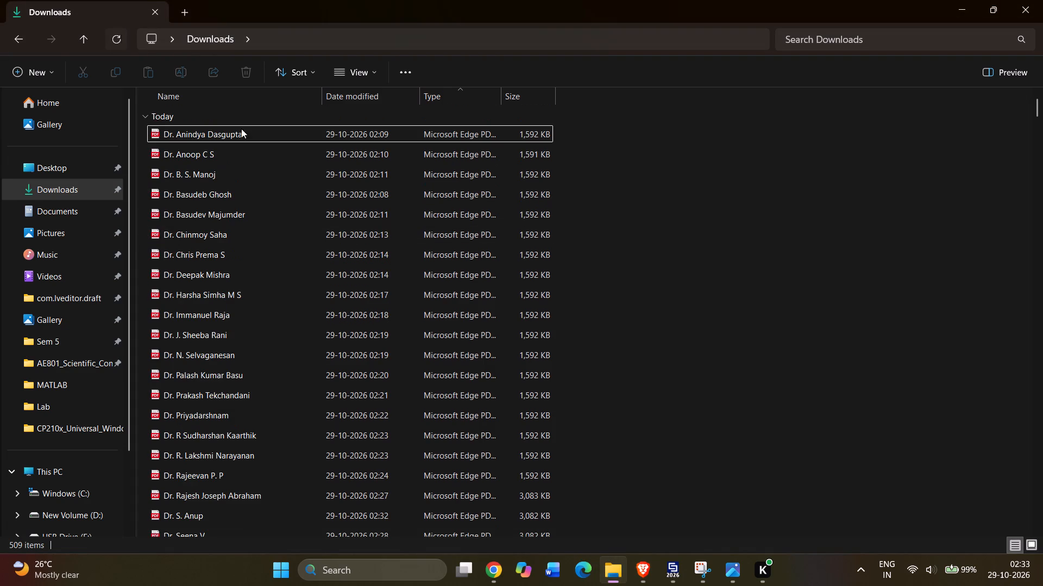
{"action": "scroll", "coordinate": [290, 183], "scroll_direction": "down", "scroll_amount": 5}
{"action": "scroll", "coordinate": [290, 183], "scroll_direction": "up", "scroll_amount": 3}
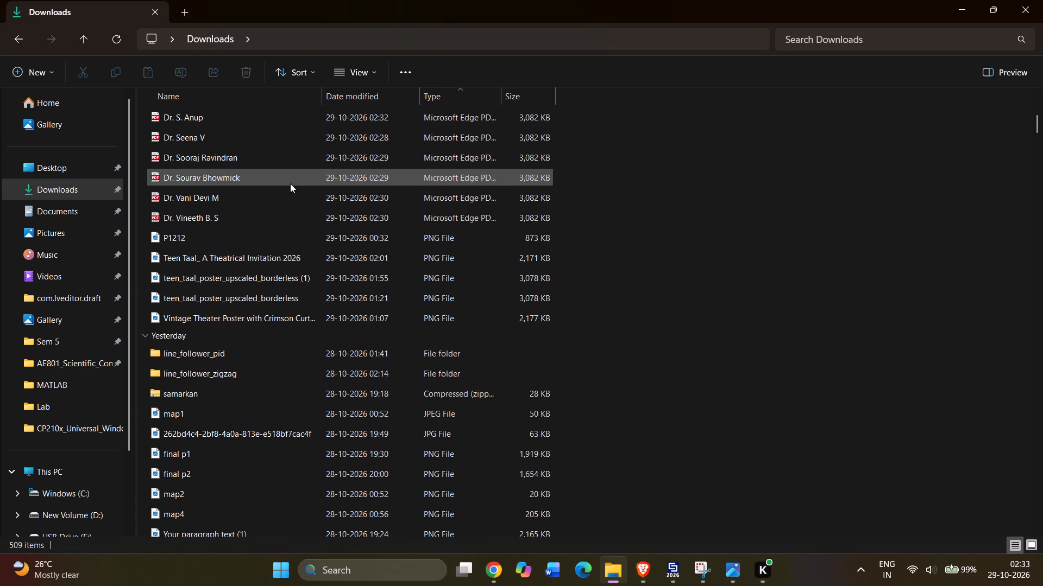
{"action": "scroll", "coordinate": [290, 183], "scroll_direction": "up", "scroll_amount": 11}
{"action": "scroll", "coordinate": [452, 211], "scroll_direction": "up", "scroll_amount": 6}
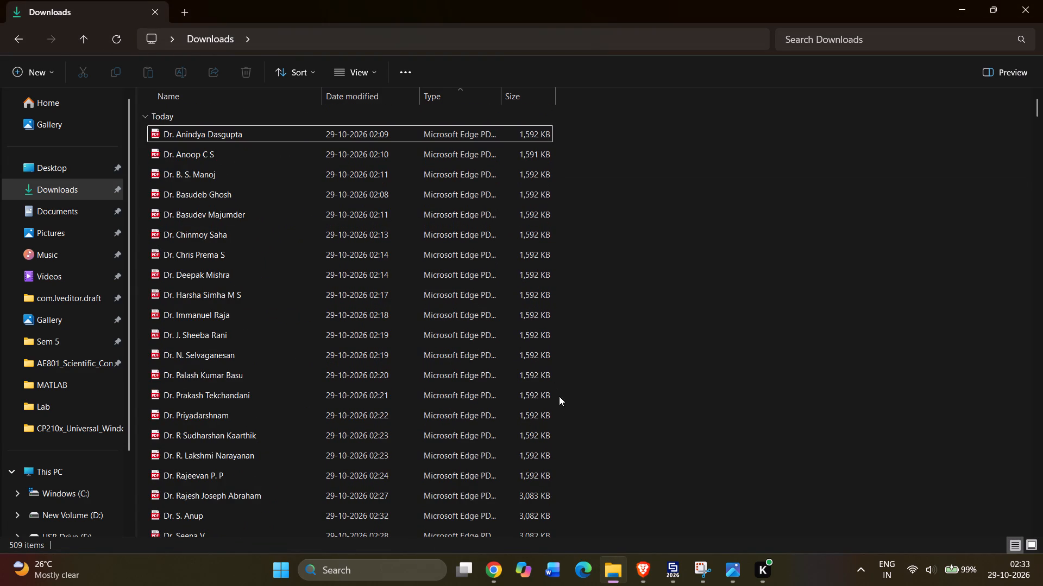
{"action": "left_click", "coordinate": [651, 585]}
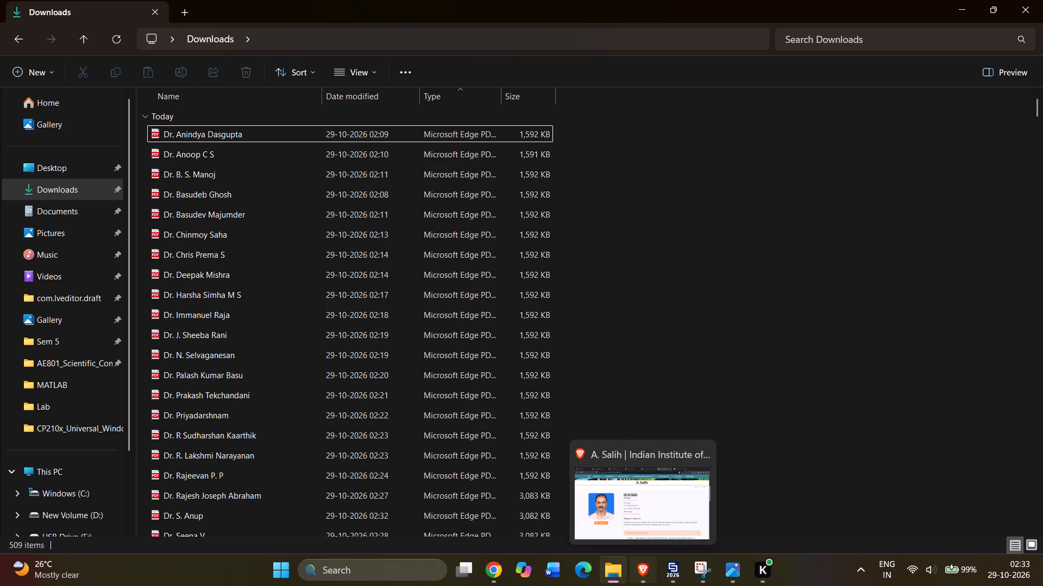
Return to the Canva design and download the professor's invitation as a PDF with the Digital preset.
{"action": "left_click", "coordinate": [557, 0]}
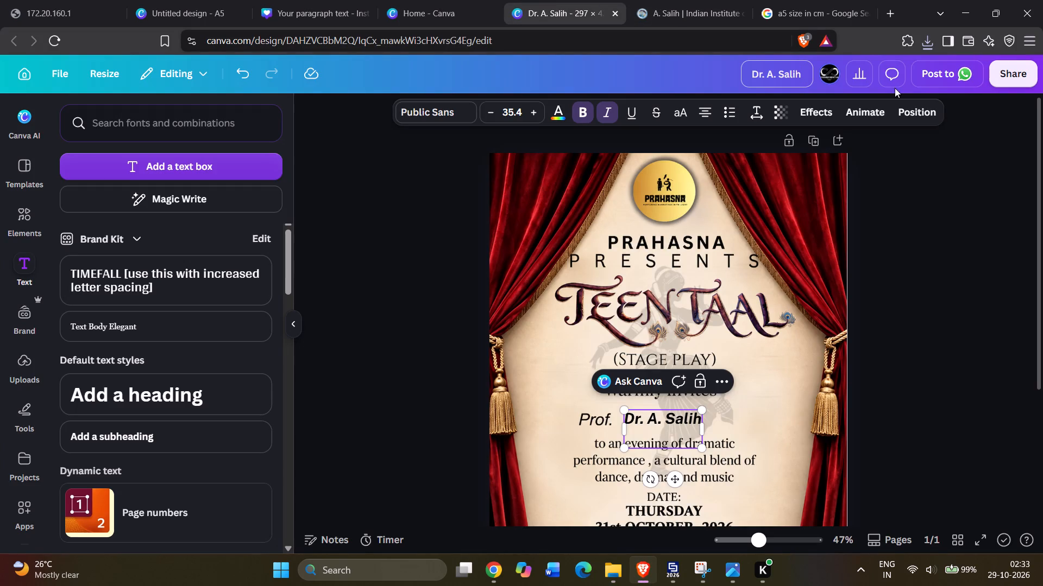
{"action": "left_click", "coordinate": [1023, 71]}
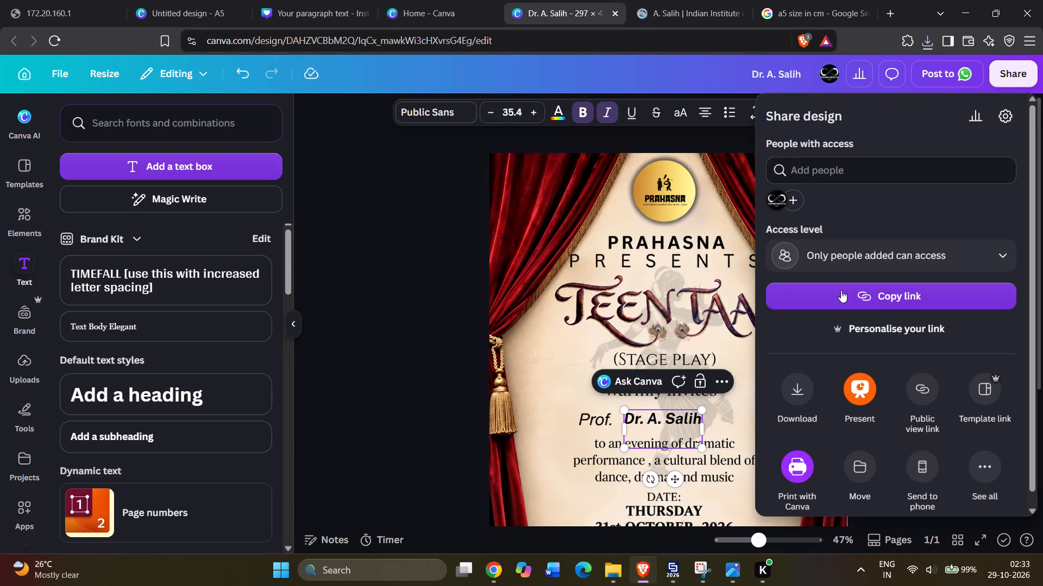
{"action": "left_click", "coordinate": [796, 400]}
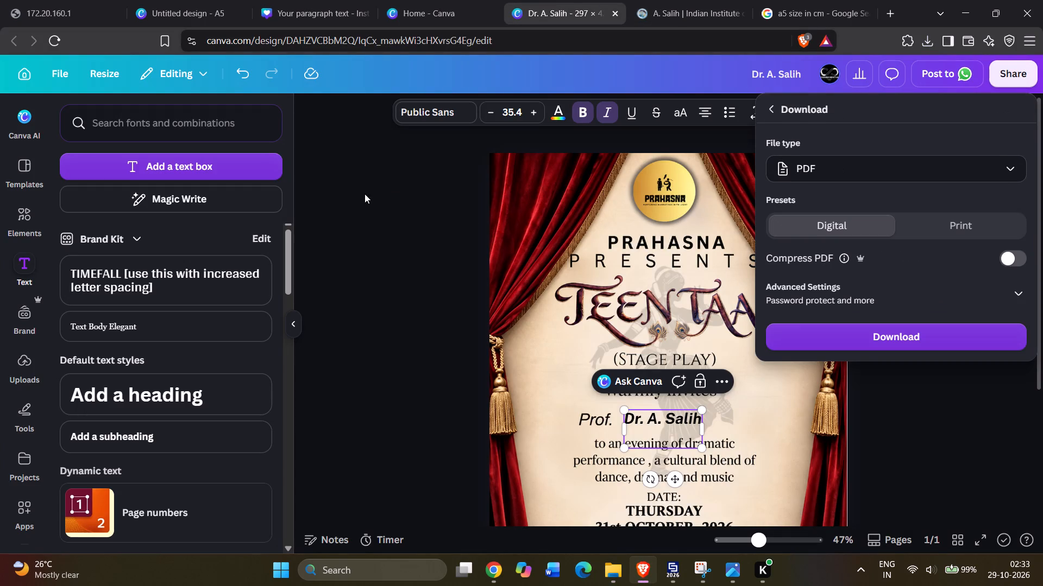
{"action": "left_click", "coordinate": [831, 350]}
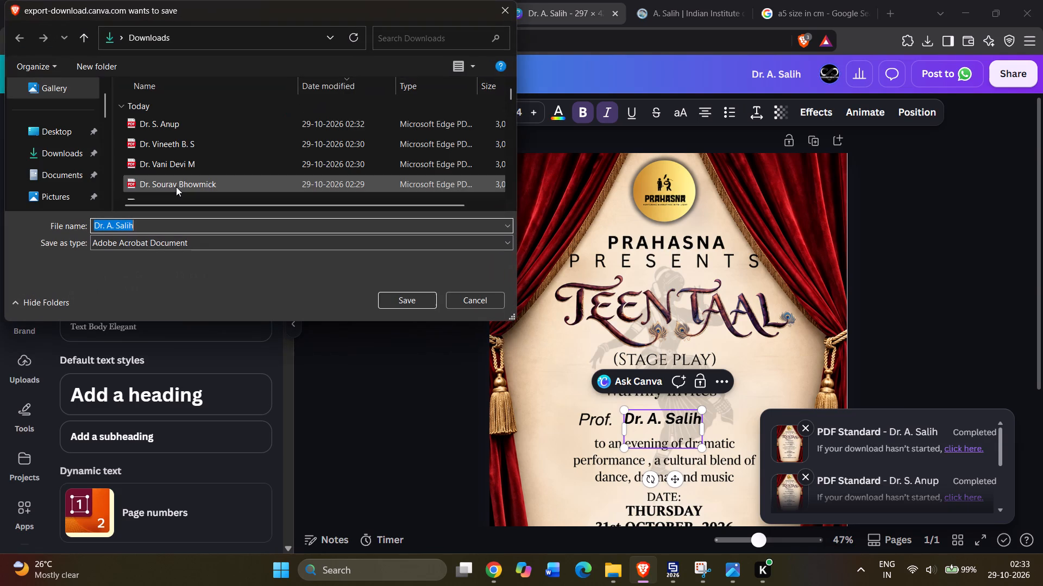
Save the second professor's invitation PDF in the Downloads folder under the suggested file name.
{"action": "left_click", "coordinate": [80, 161]}
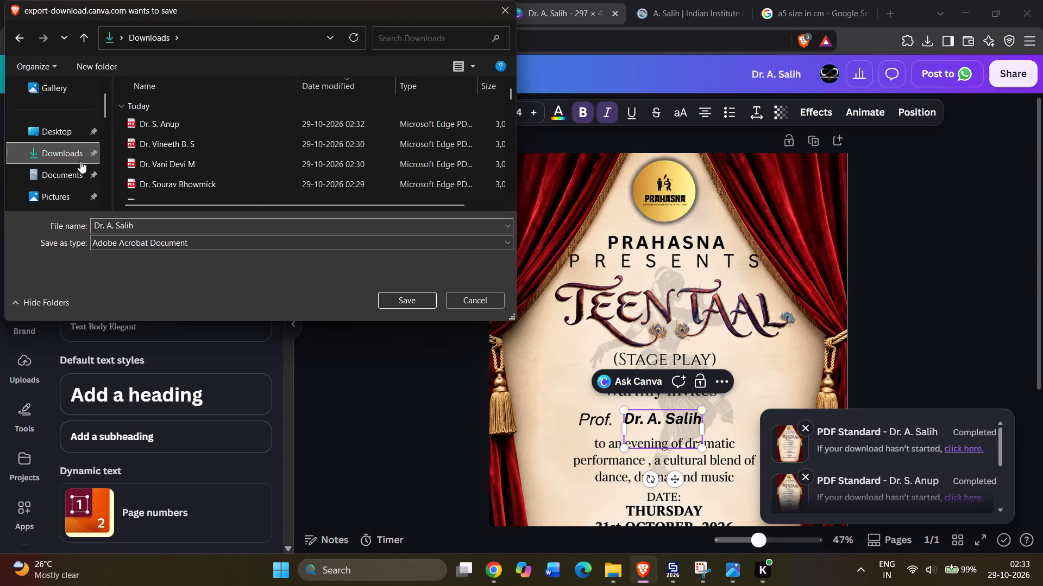
{"action": "left_click", "coordinate": [401, 307]}
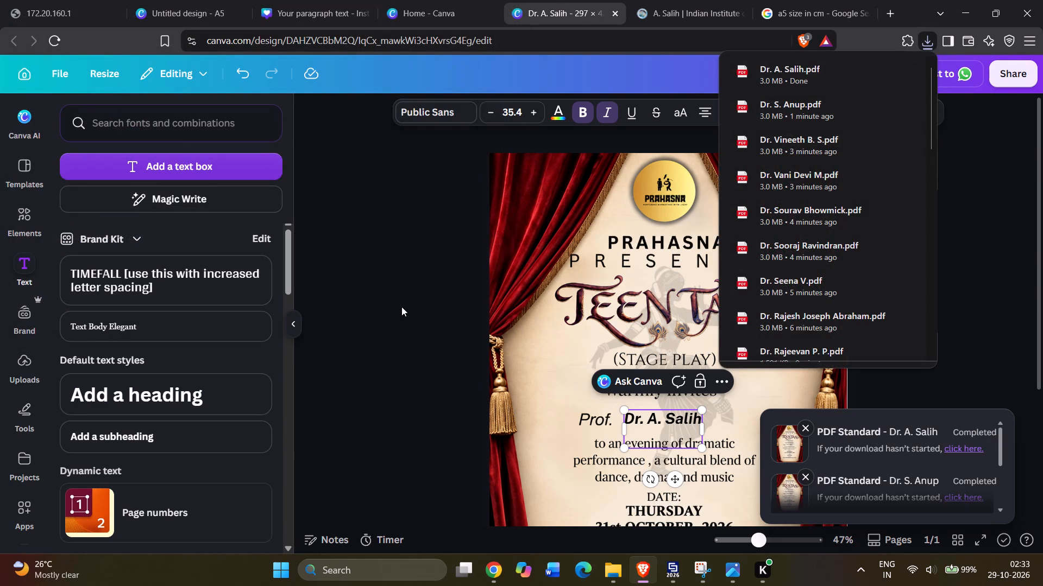
Return to the Aerospace faculty list, open the third profile in the first row and copy the assistant professor's titled name.
{"action": "left_click", "coordinate": [644, 3]}
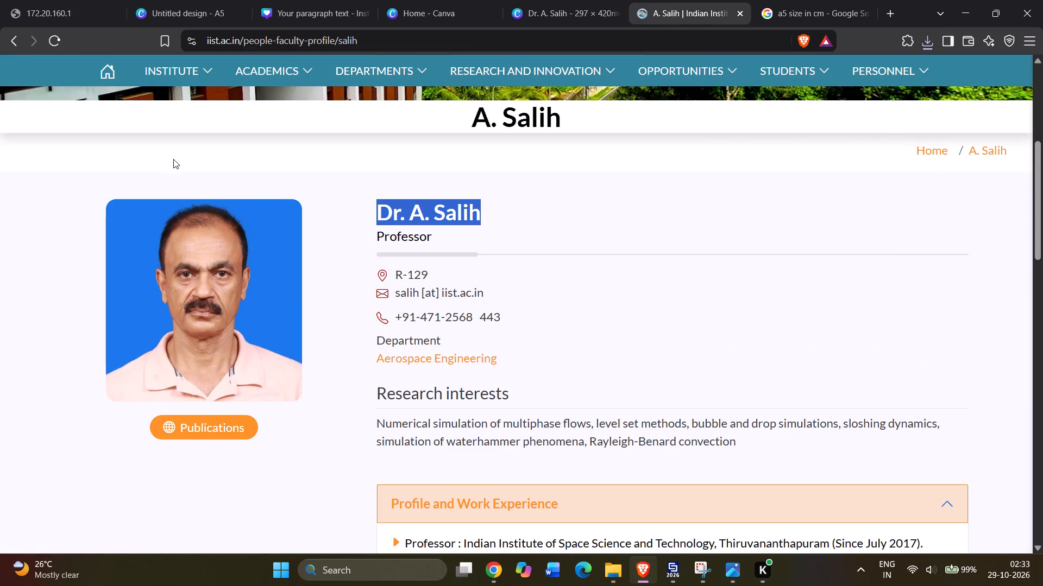
{"action": "left_click", "coordinate": [15, 32]}
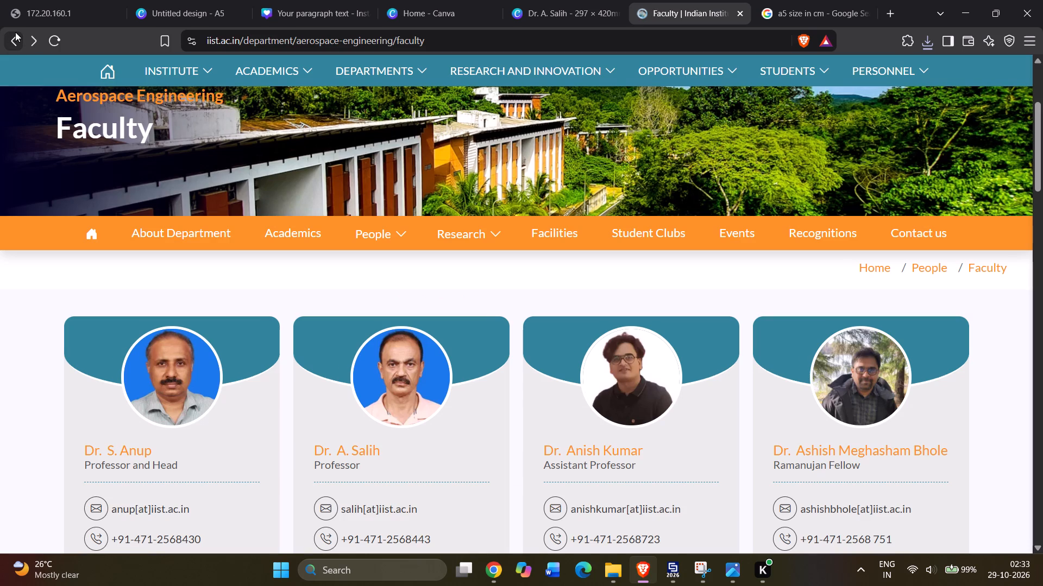
{"action": "left_click", "coordinate": [634, 371]}
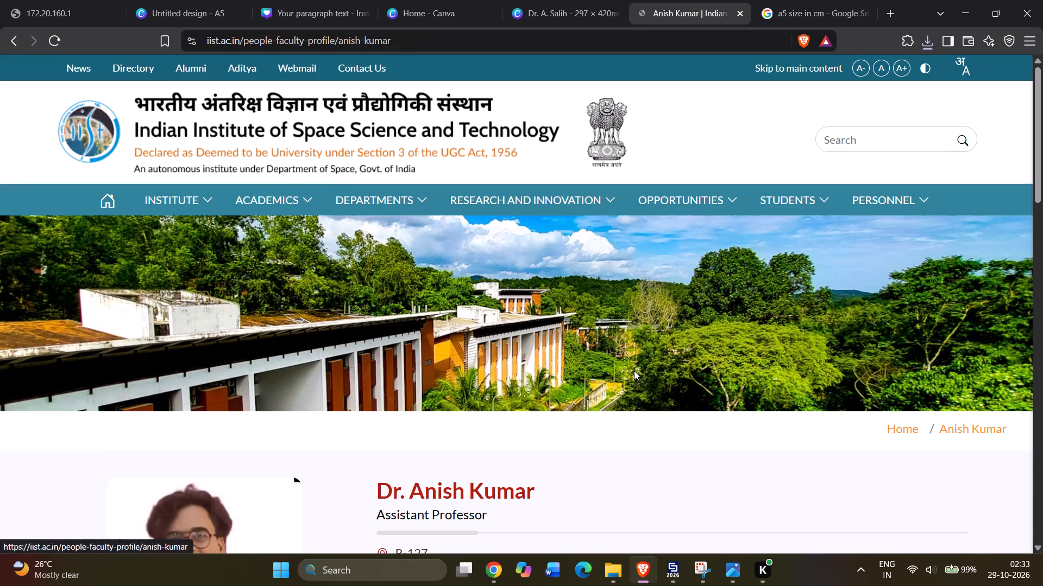
{"action": "scroll", "coordinate": [644, 305], "scroll_direction": "down", "scroll_amount": 2}
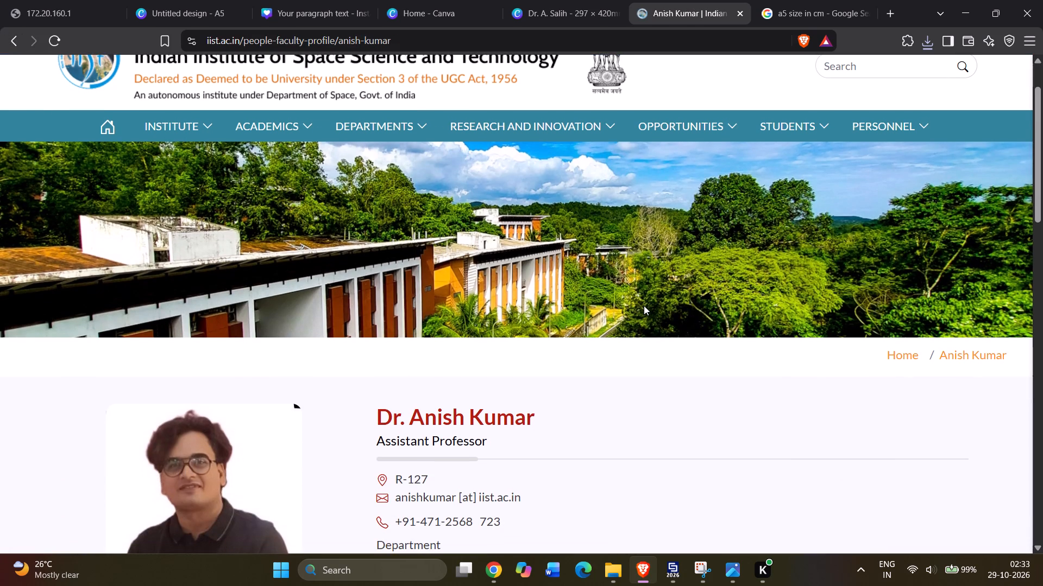
{"action": "scroll", "coordinate": [644, 305], "scroll_direction": "down", "scroll_amount": 2}
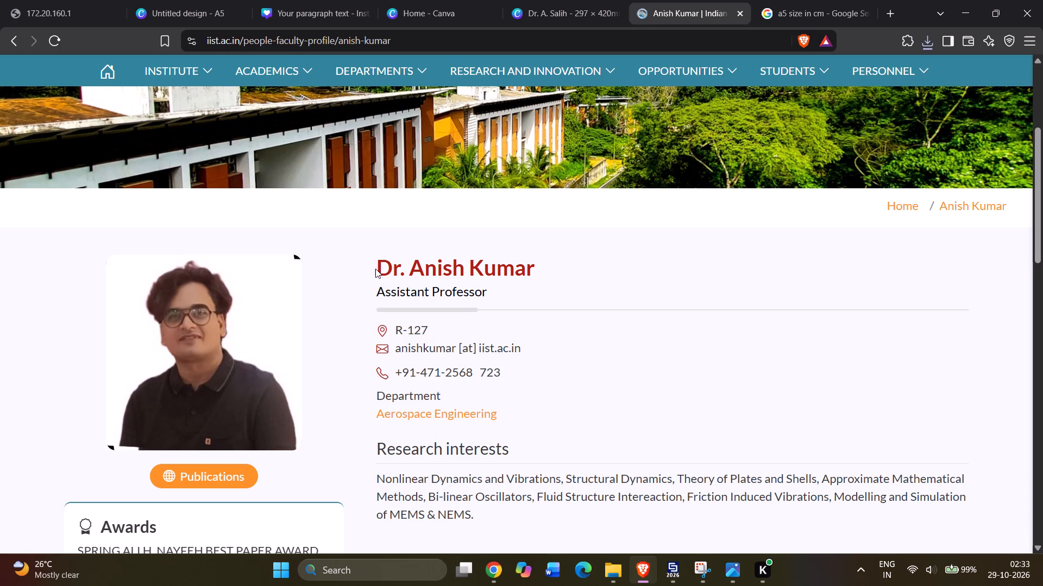
{"action": "left_click_drag", "start_coordinate": [375, 269], "coordinate": [545, 276]}
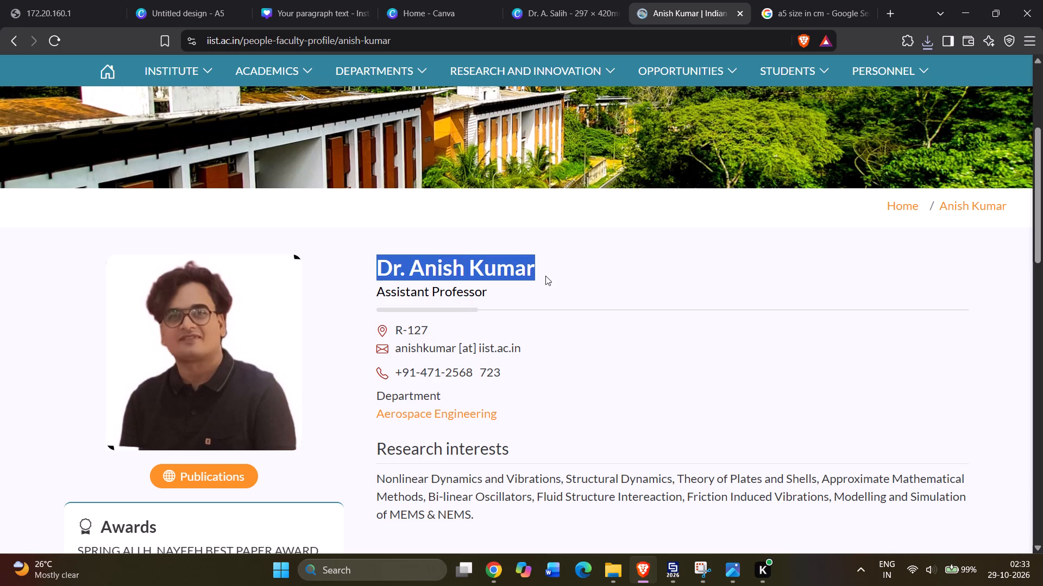
{"action": "left_click_drag", "start_coordinate": [545, 276], "coordinate": [545, 277]}
{"action": "key", "text": "ctrl+c"}
In the Canva invitation, replace the invitee's name and the design title with the copied name, aligning the name just after "Prof.".
{"action": "left_click", "coordinate": [538, 0]}
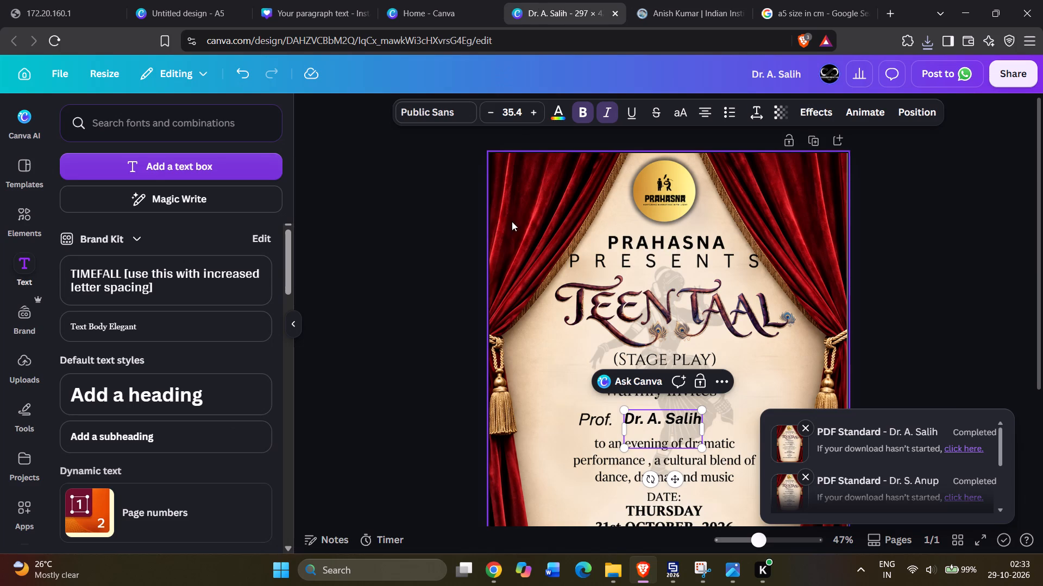
{"action": "triple_click", "coordinate": [678, 424]}
{"action": "left_click", "coordinate": [678, 424]}
{"action": "key", "text": "ctrl+v"}
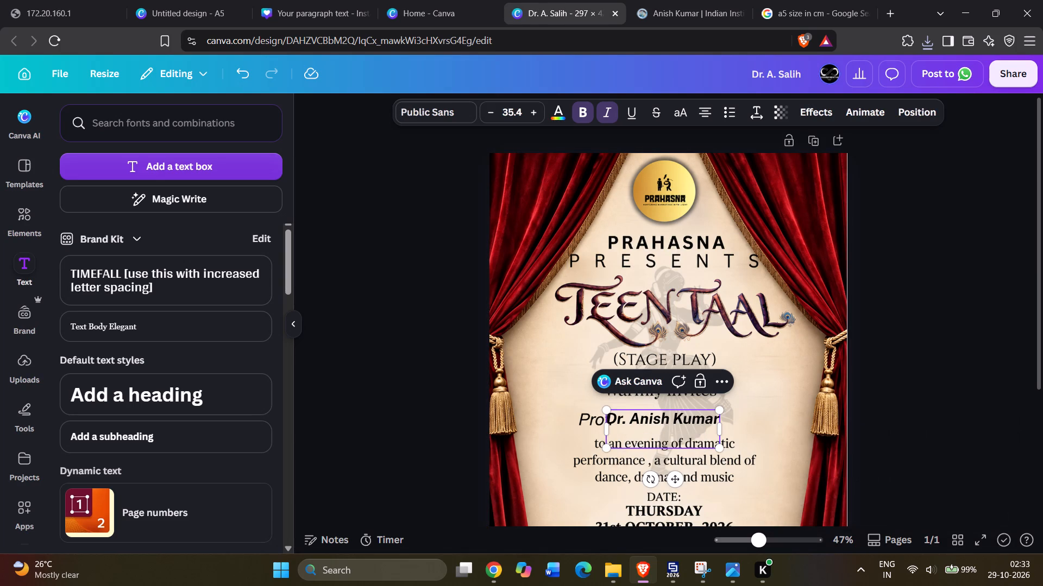
{"action": "left_click_drag", "start_coordinate": [675, 485], "coordinate": [688, 486]}
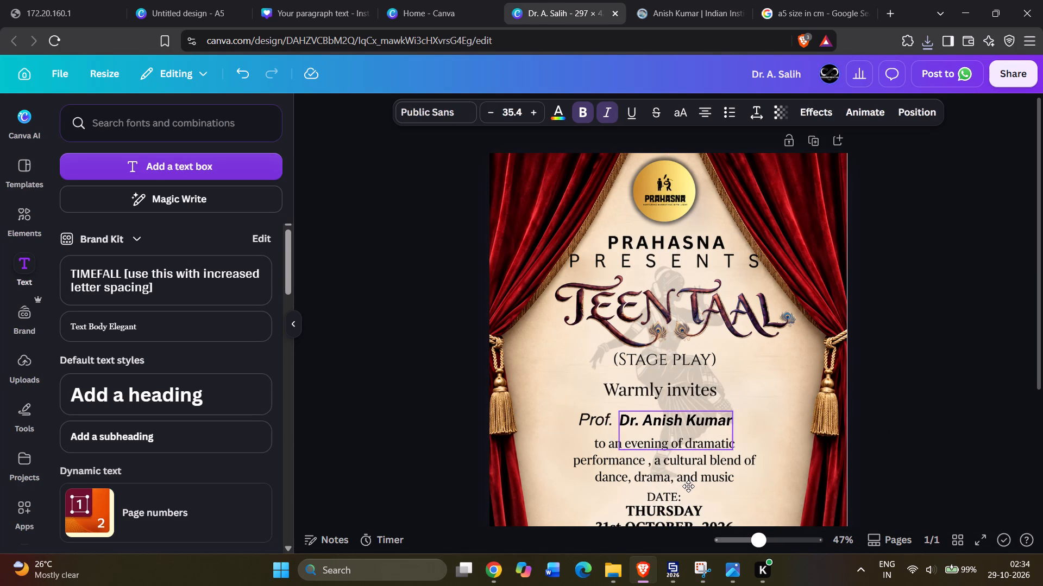
{"action": "left_click_drag", "start_coordinate": [688, 486], "coordinate": [688, 486]}
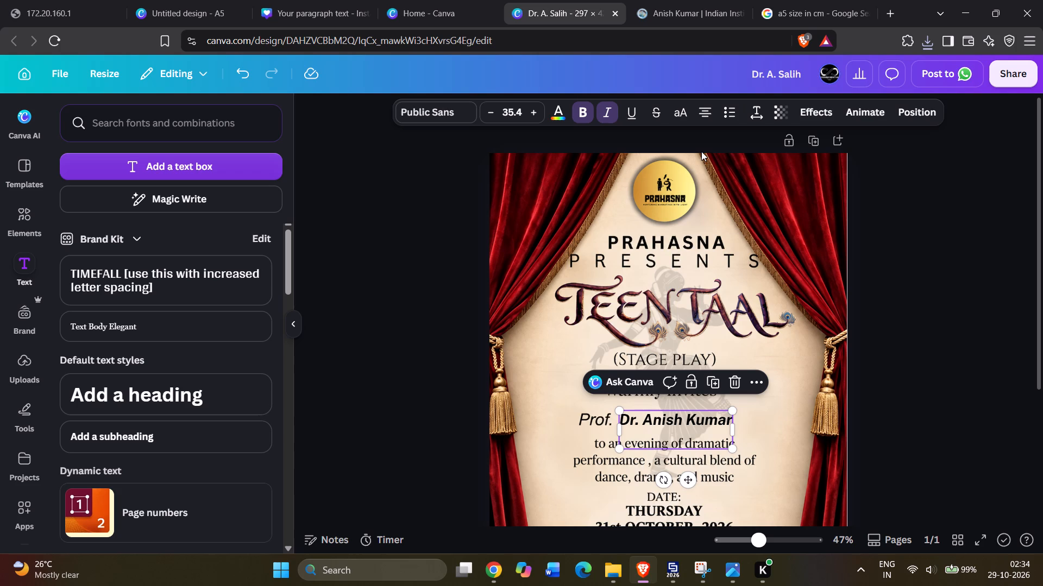
{"action": "left_click_drag", "start_coordinate": [770, 89], "coordinate": [778, 84]}
{"action": "triple_click", "coordinate": [778, 84]}
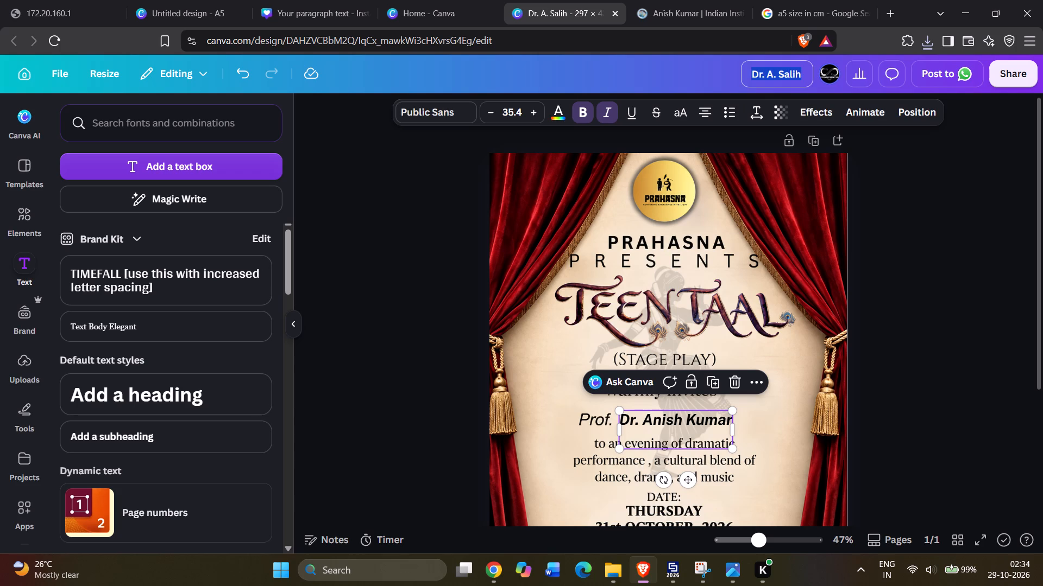
{"action": "key", "text": "ctrl+v"}
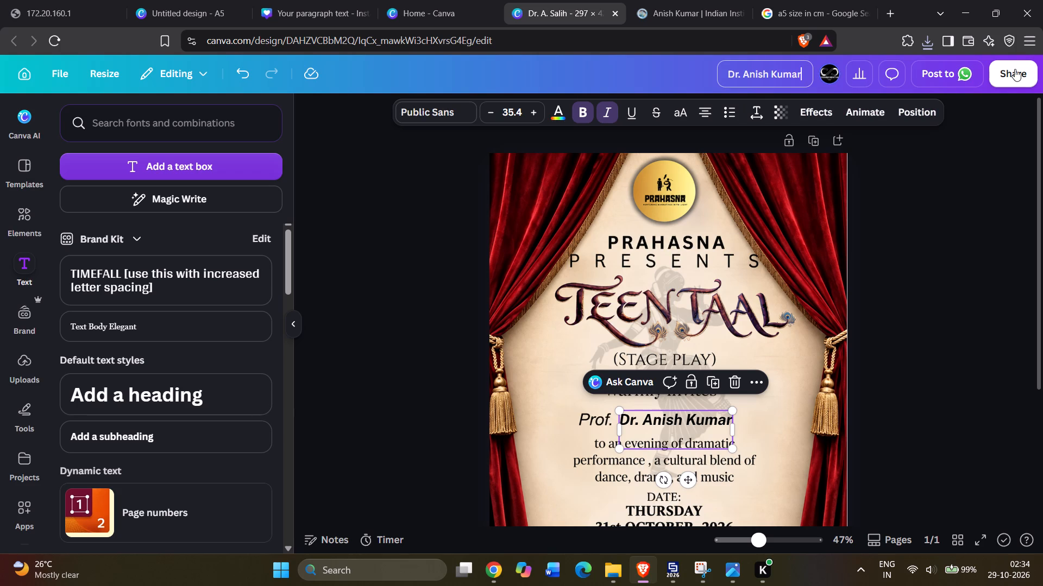
Download the assistant professor's invitation as a PDF with the Digital preset and save it in Downloads.
{"action": "left_click", "coordinate": [1015, 69]}
{"action": "left_click", "coordinate": [798, 396]}
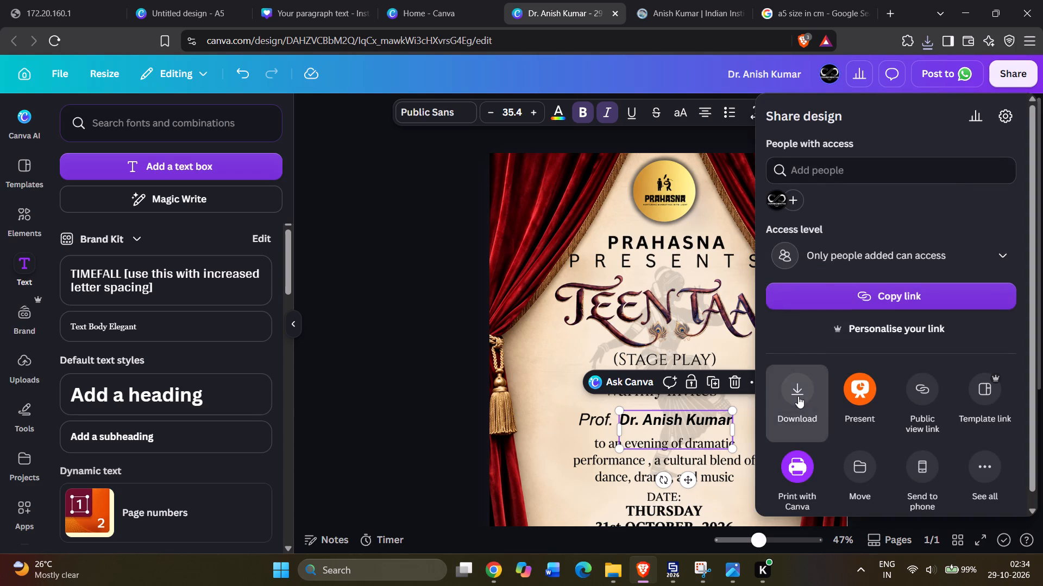
{"action": "left_click", "coordinate": [847, 335]}
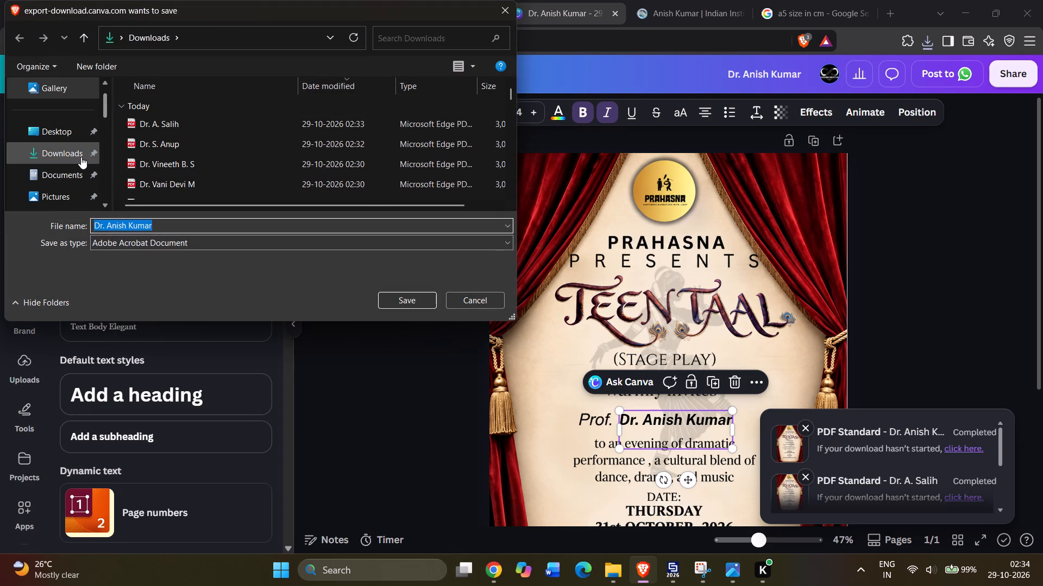
{"action": "left_click", "coordinate": [80, 154]}
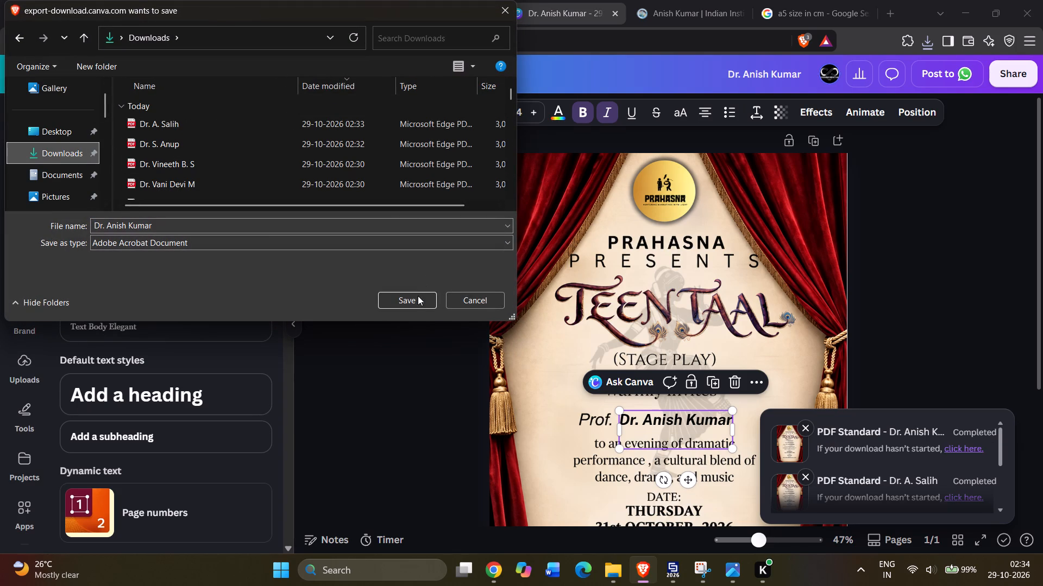
{"action": "left_click", "coordinate": [413, 303]}
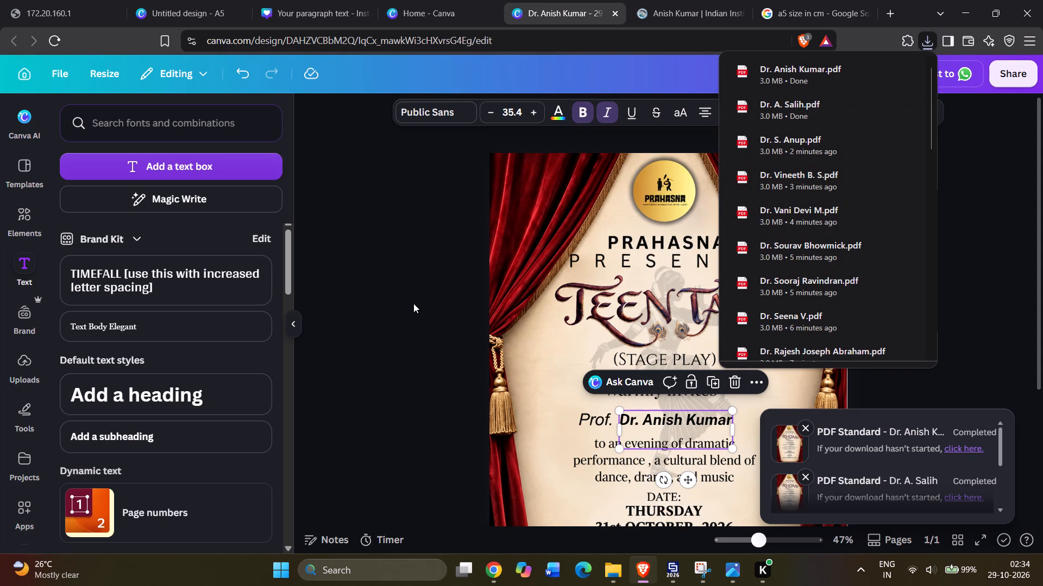
Return to the Aerospace faculty list, open the fourth profile in the first row and copy the Ramanujan Fellow's titled name.
{"action": "left_click", "coordinate": [654, 0]}
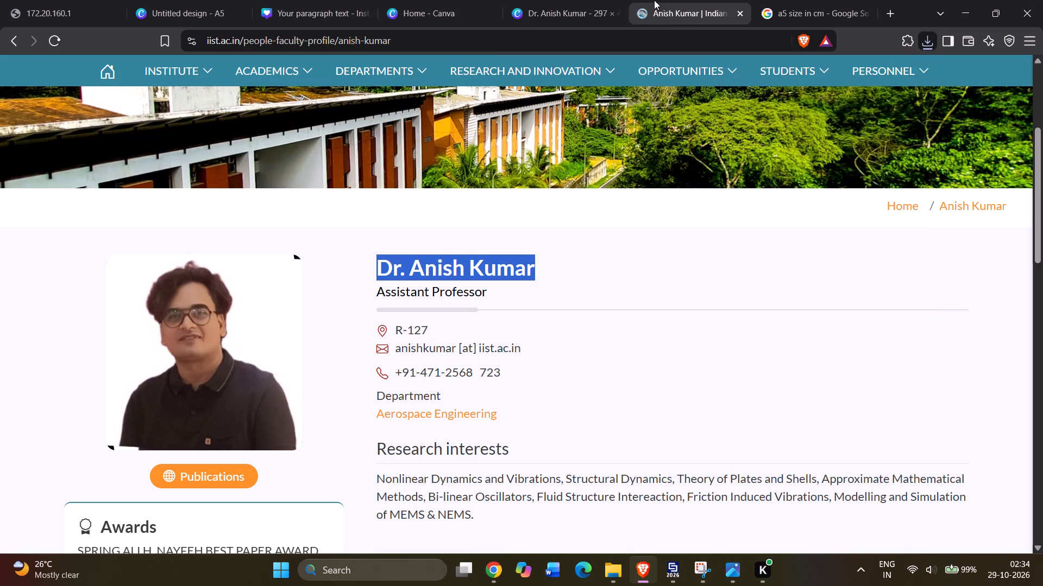
{"action": "left_click", "coordinate": [2, 43]}
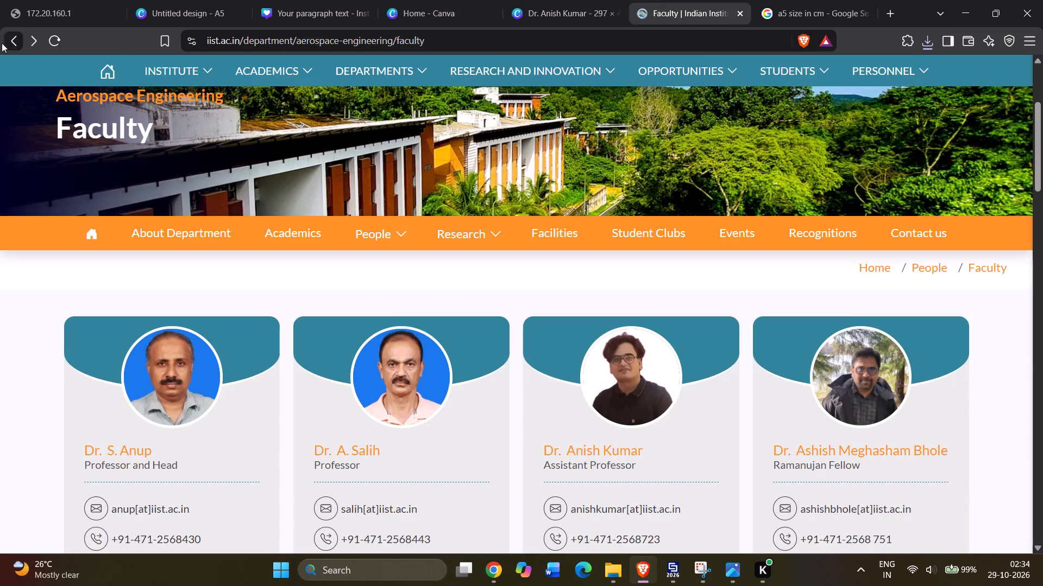
{"action": "scroll", "coordinate": [335, 246], "scroll_direction": "down", "scroll_amount": 2}
{"action": "left_click", "coordinate": [889, 253]}
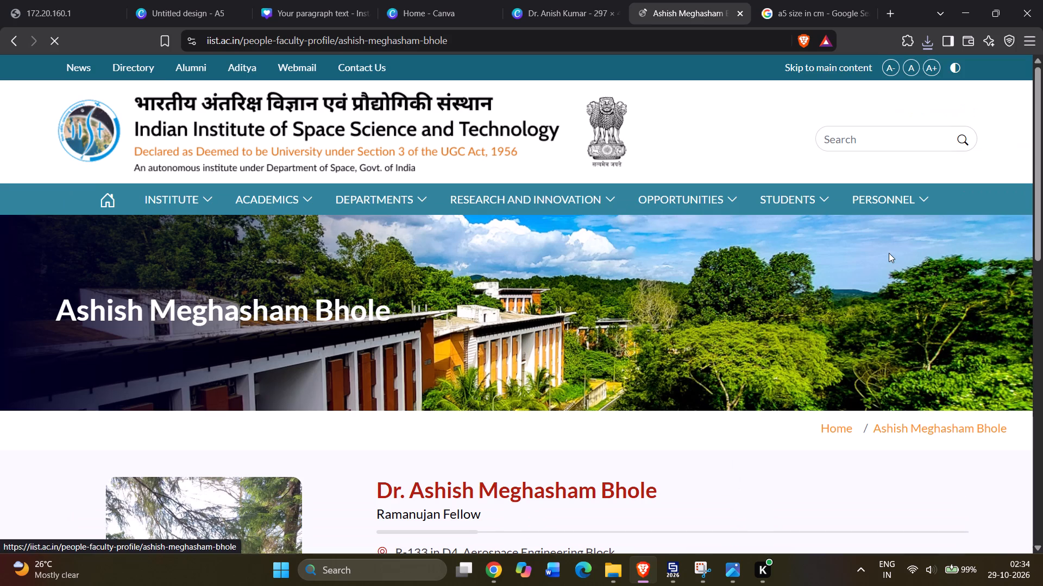
{"action": "scroll", "coordinate": [604, 356], "scroll_direction": "down", "scroll_amount": 1}
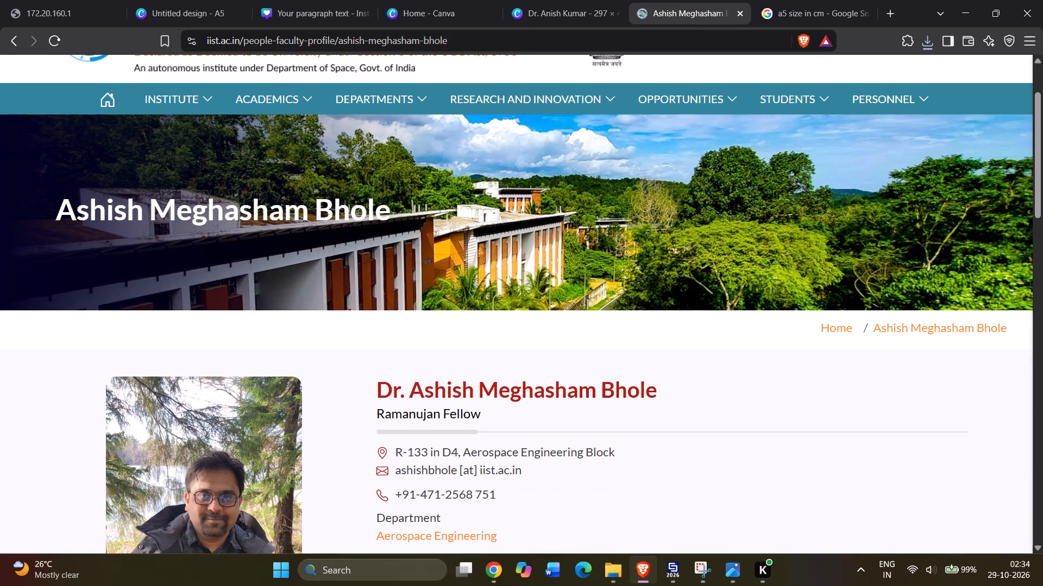
{"action": "left_click_drag", "start_coordinate": [376, 386], "coordinate": [669, 392]}
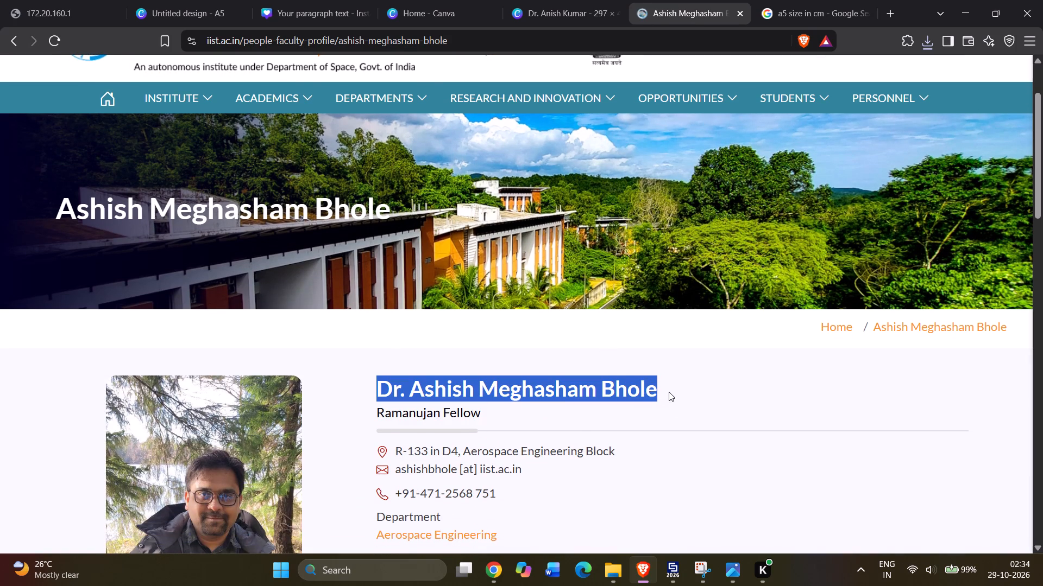
{"action": "key", "text": "ctrl+c"}
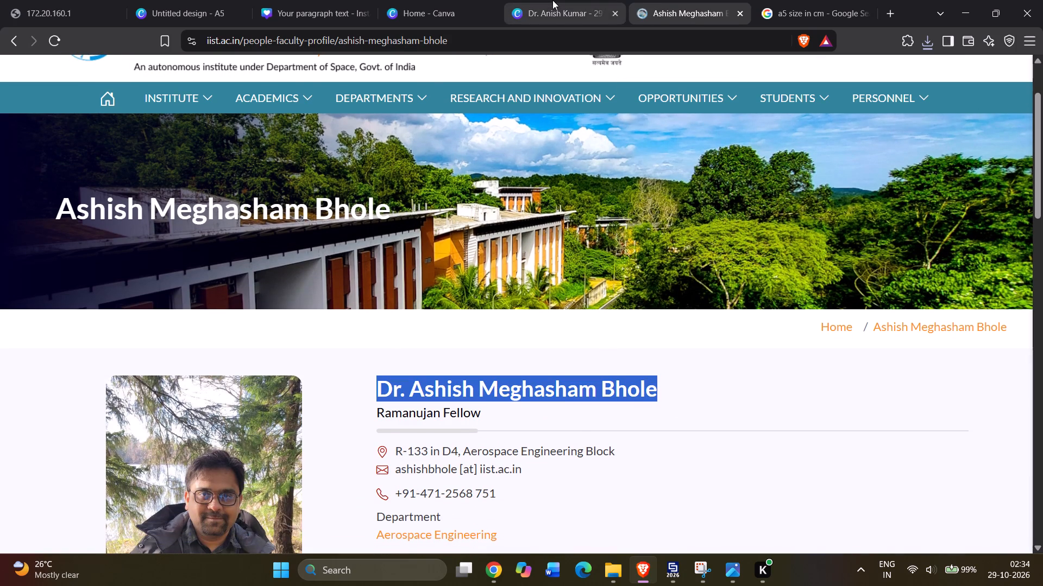
In the Canva invitation, replace the invitee's name with the copied Ramanujan Fellow's name and move it just after "Prof.".
{"action": "left_click", "coordinate": [552, 0]}
{"action": "triple_click", "coordinate": [673, 415]}
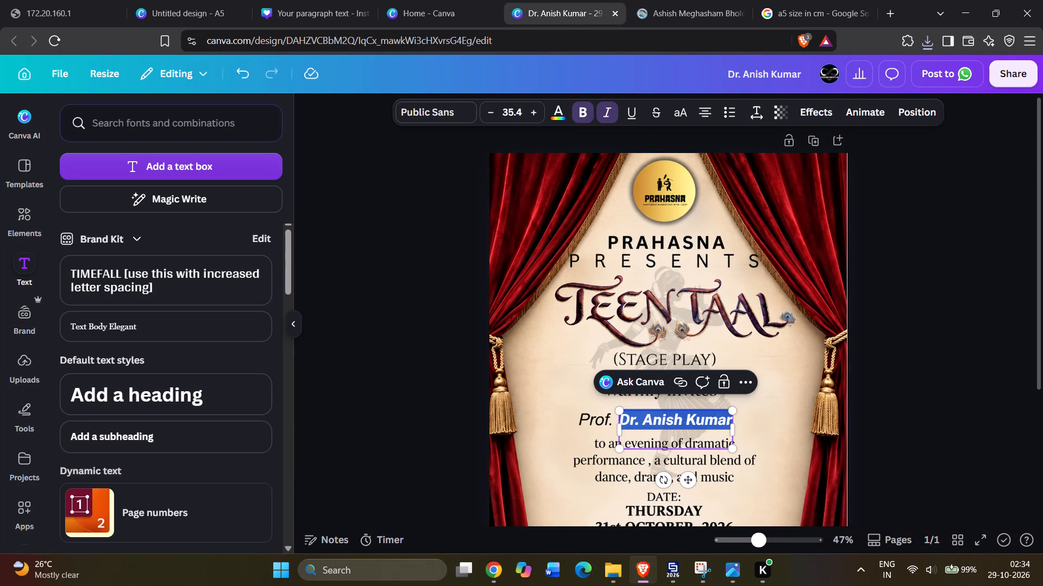
{"action": "key", "text": "ctrl+v"}
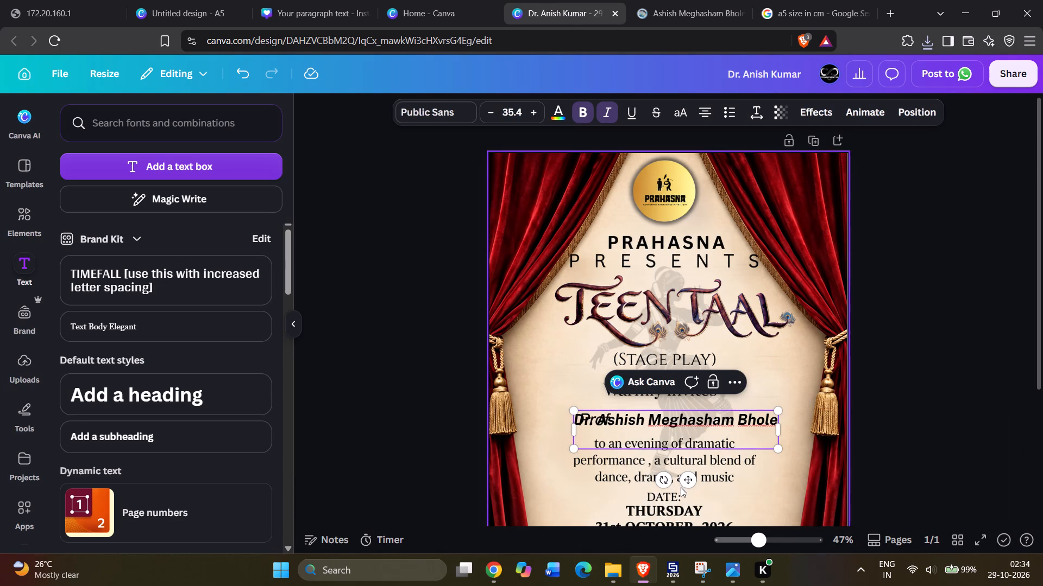
{"action": "left_click_drag", "start_coordinate": [687, 482], "coordinate": [734, 485]}
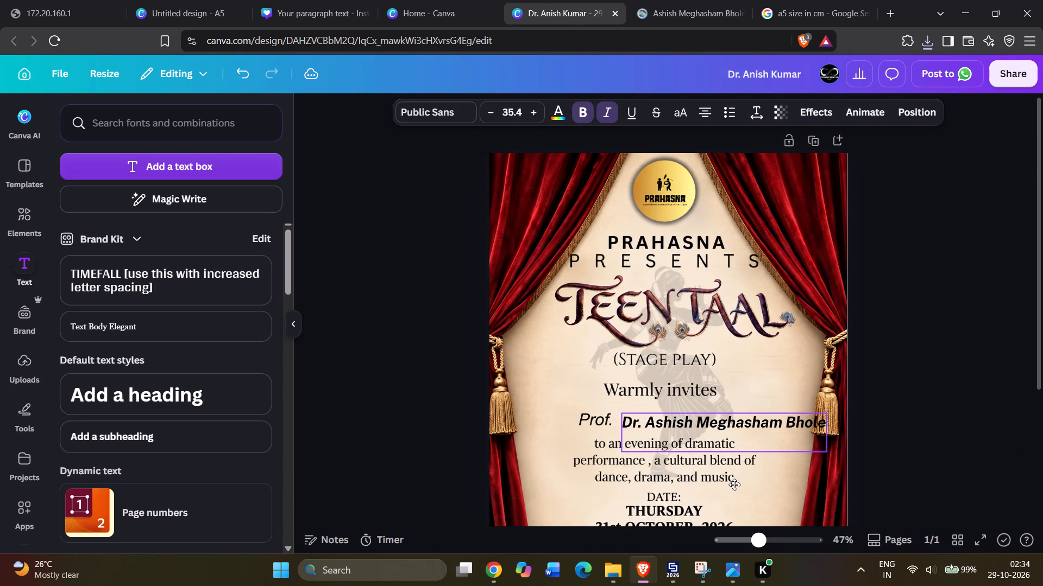
{"action": "left_click_drag", "start_coordinate": [734, 485], "coordinate": [732, 482]}
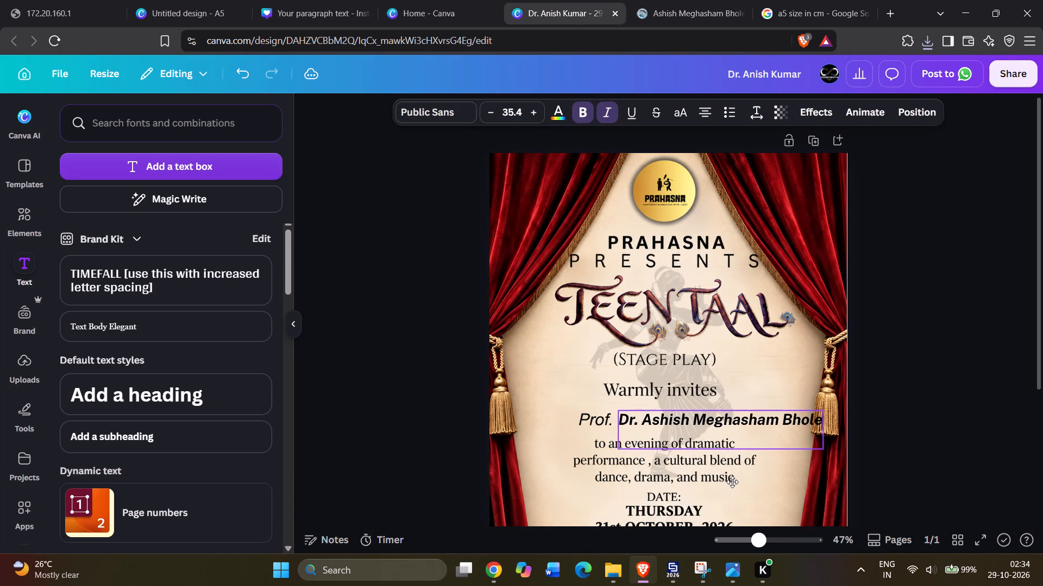
{"action": "left_click_drag", "start_coordinate": [732, 482], "coordinate": [733, 482]}
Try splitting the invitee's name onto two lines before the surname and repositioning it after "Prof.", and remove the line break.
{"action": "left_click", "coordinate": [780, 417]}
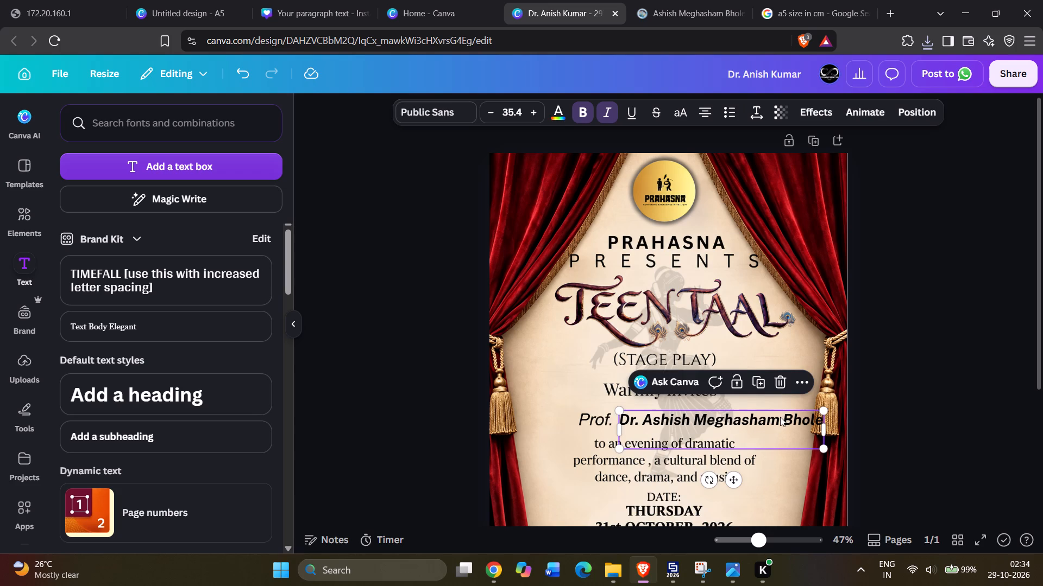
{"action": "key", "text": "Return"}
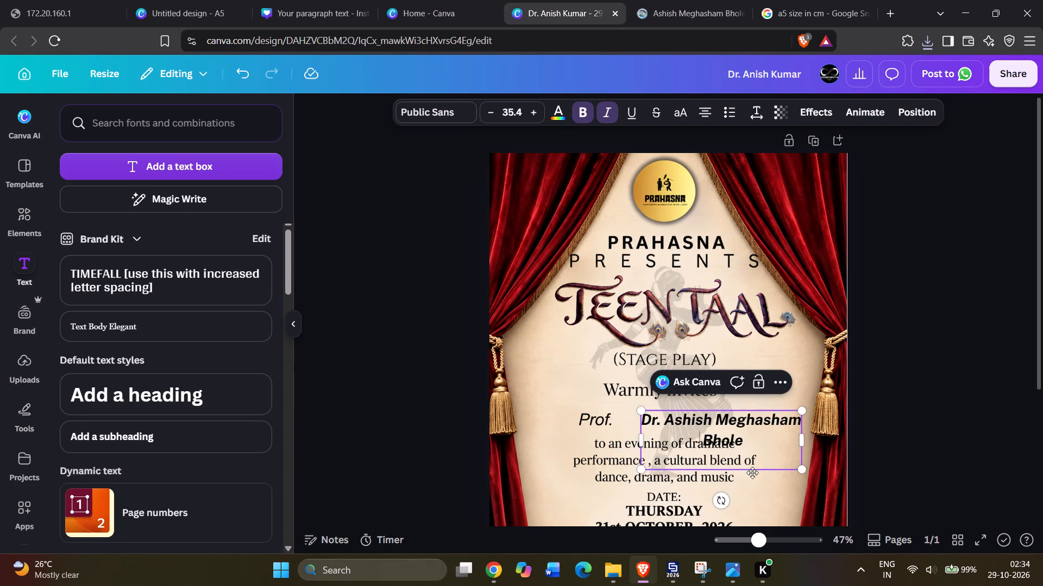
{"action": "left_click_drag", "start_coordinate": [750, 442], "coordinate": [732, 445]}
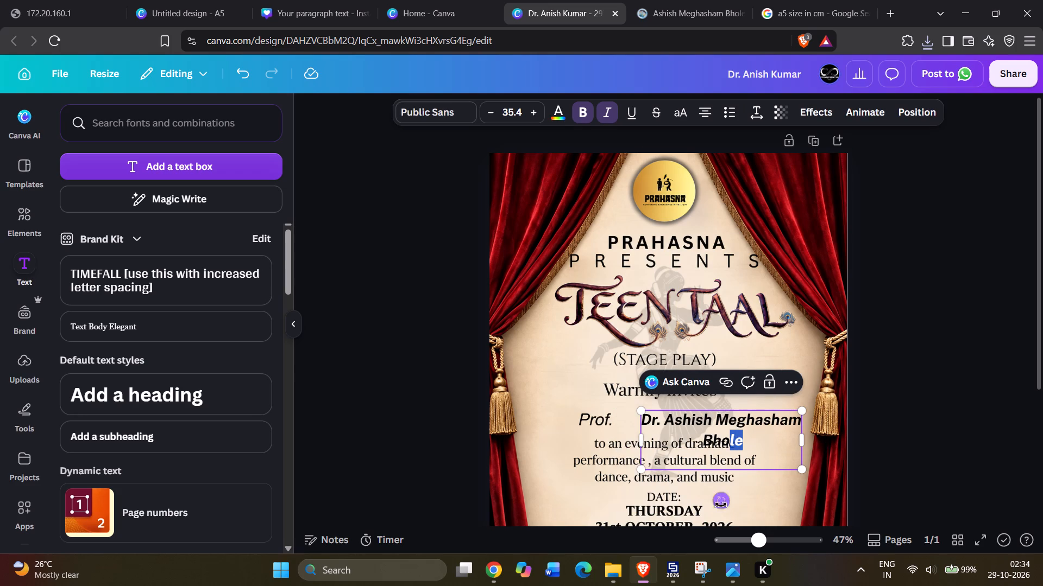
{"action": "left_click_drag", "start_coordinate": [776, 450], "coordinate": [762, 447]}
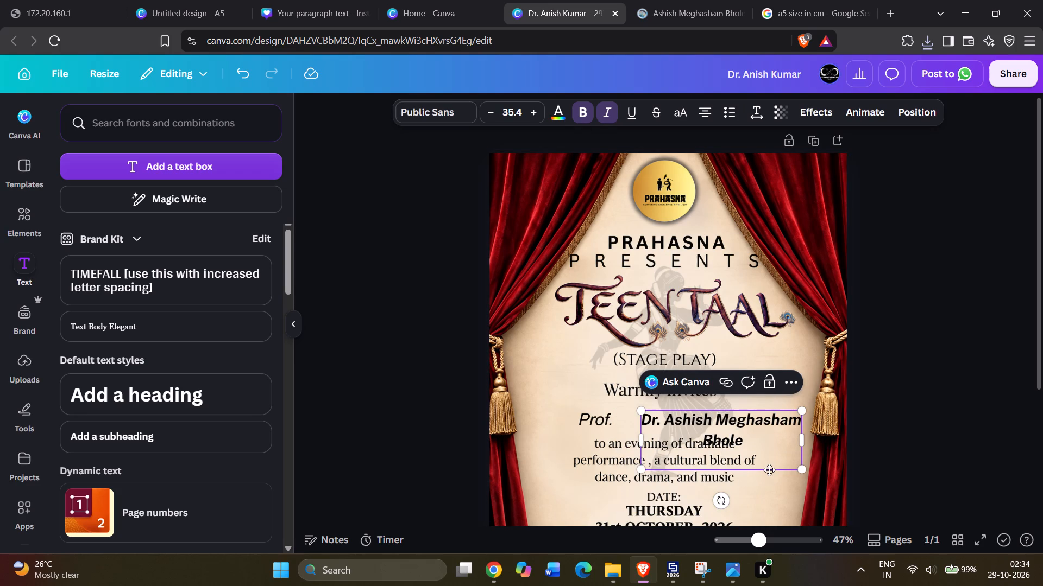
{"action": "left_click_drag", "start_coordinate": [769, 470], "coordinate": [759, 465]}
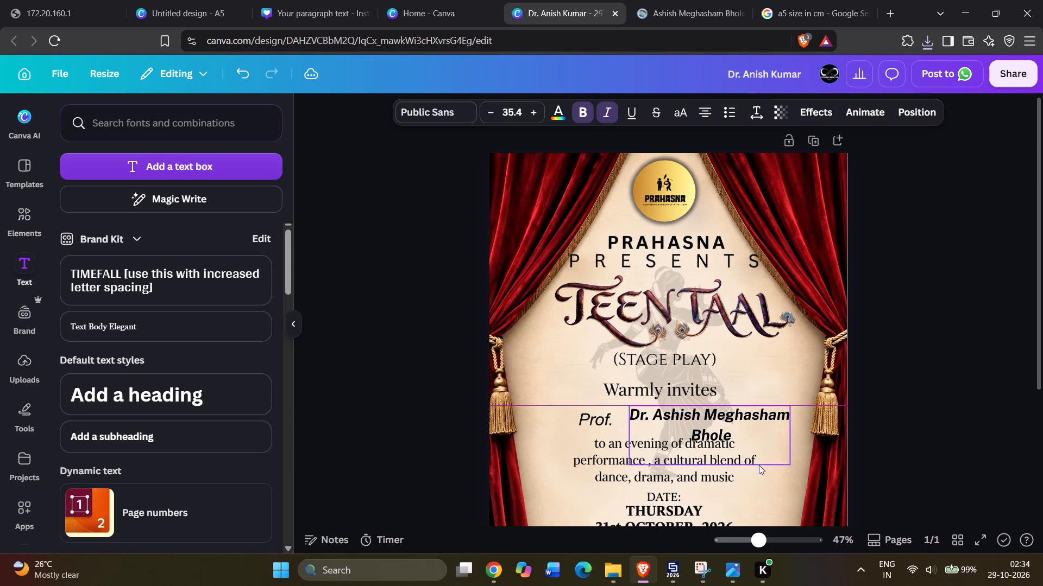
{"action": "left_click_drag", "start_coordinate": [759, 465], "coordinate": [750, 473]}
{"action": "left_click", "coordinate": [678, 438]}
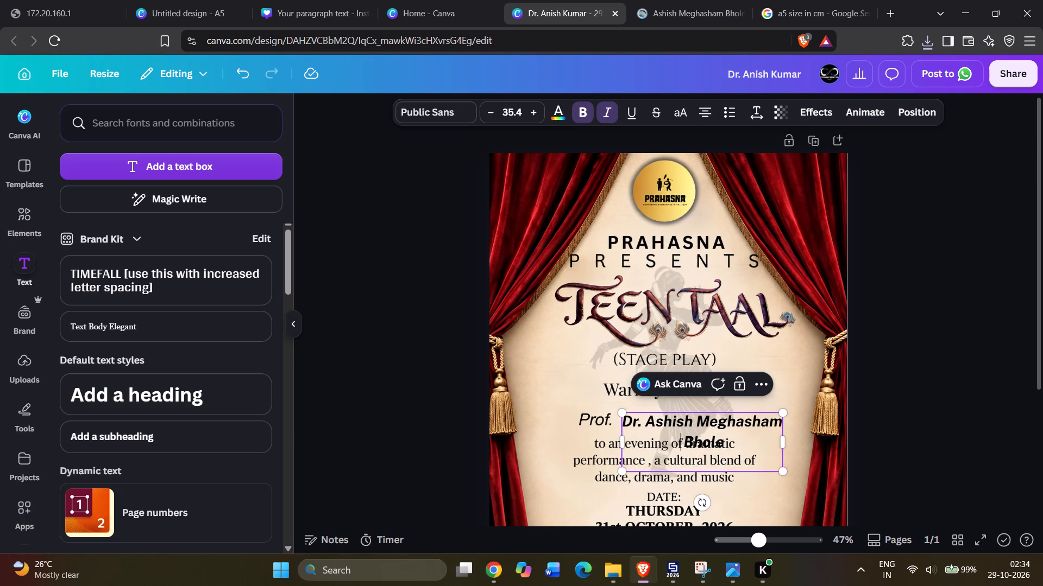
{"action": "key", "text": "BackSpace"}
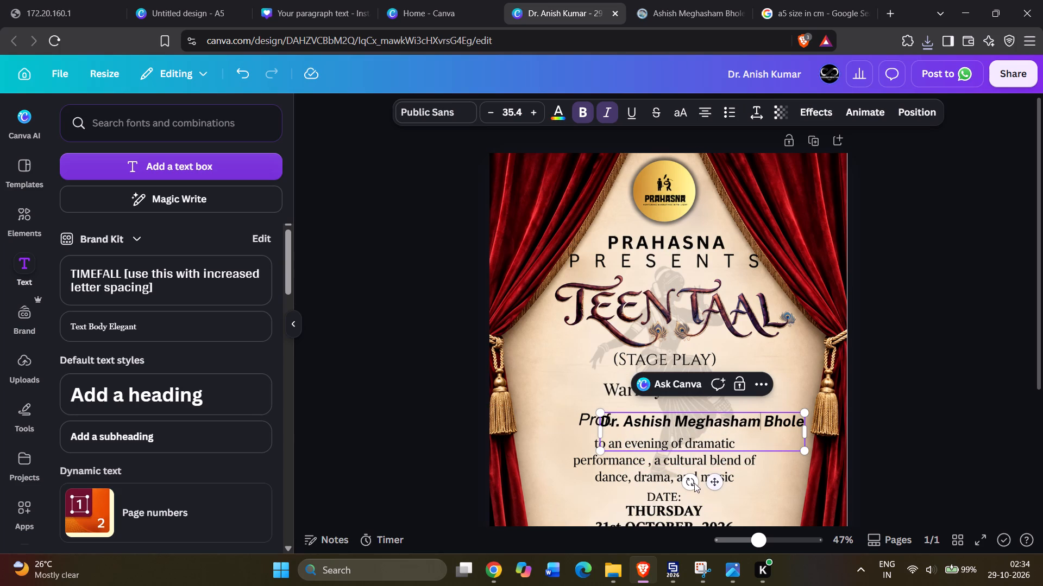
Shrink the invitee's name to about font size 32.1 so it fits on one line after "Prof.".
{"action": "left_click_drag", "start_coordinate": [599, 413], "coordinate": [618, 417]}
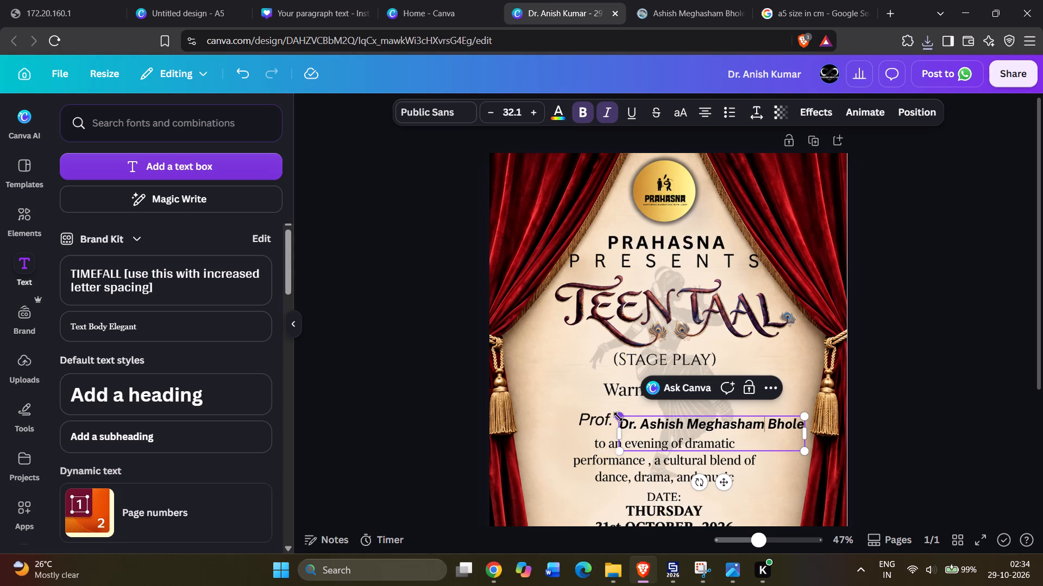
Move the Ramanujan Fellow's name text box up slightly so it lines up with "Prof." on the invitation.
{"action": "left_click_drag", "start_coordinate": [675, 432], "coordinate": [678, 426]}
{"action": "left_click_drag", "start_coordinate": [678, 426], "coordinate": [683, 453]}
{"action": "left_click", "coordinate": [724, 487]}
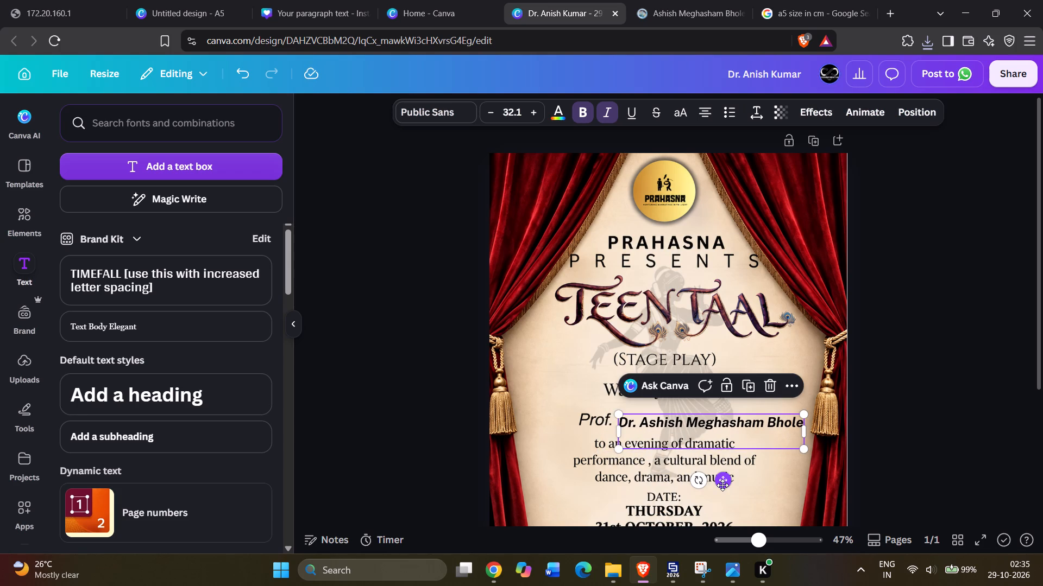
{"action": "left_click", "coordinate": [722, 485]}
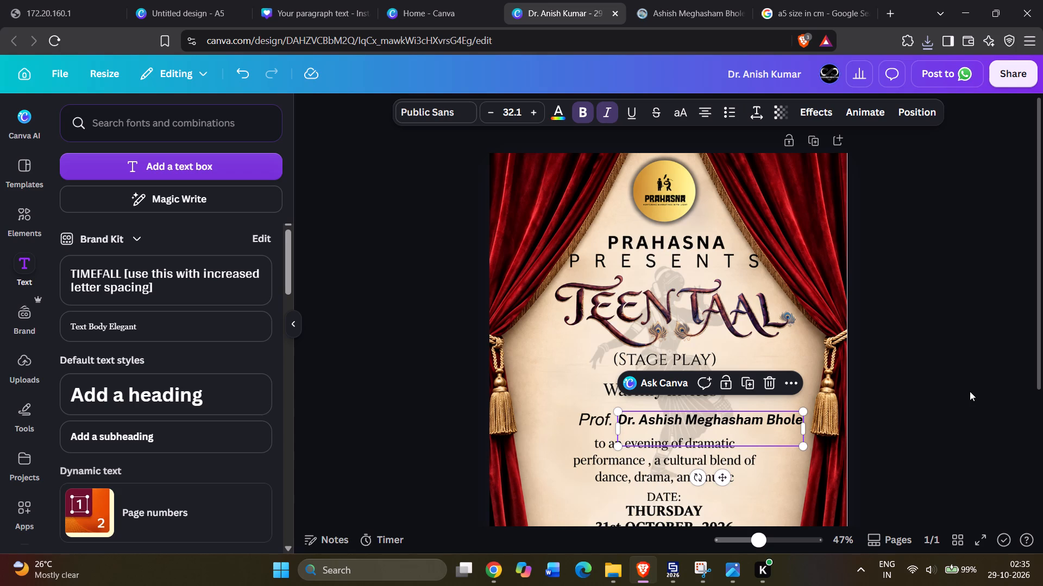
{"action": "left_click", "coordinate": [970, 391]}
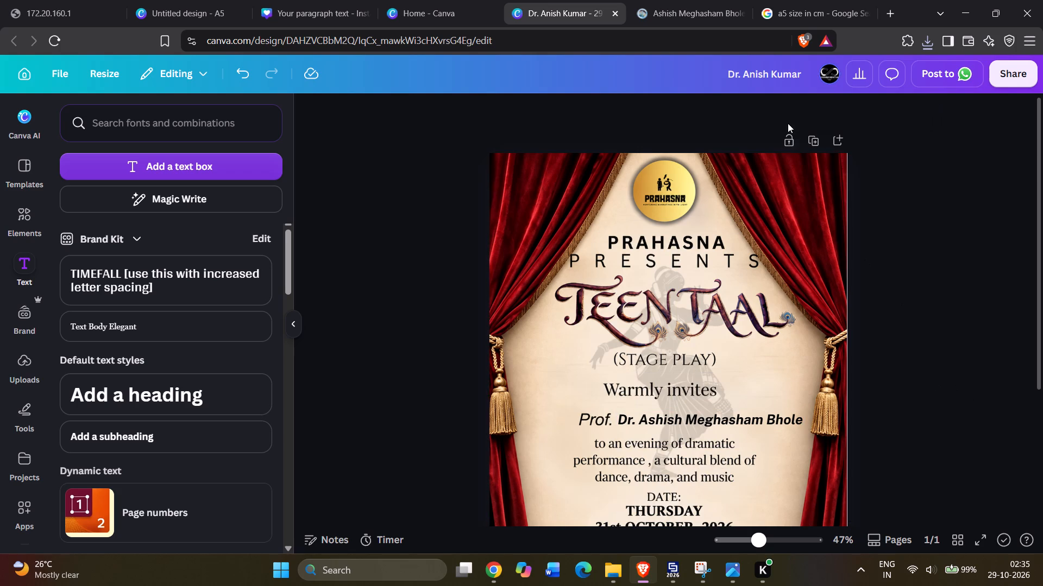
Replace the design title with the copied titled name of the Ramanujan Fellow.
{"action": "double_click", "coordinate": [770, 82]}
{"action": "double_click", "coordinate": [770, 82]}
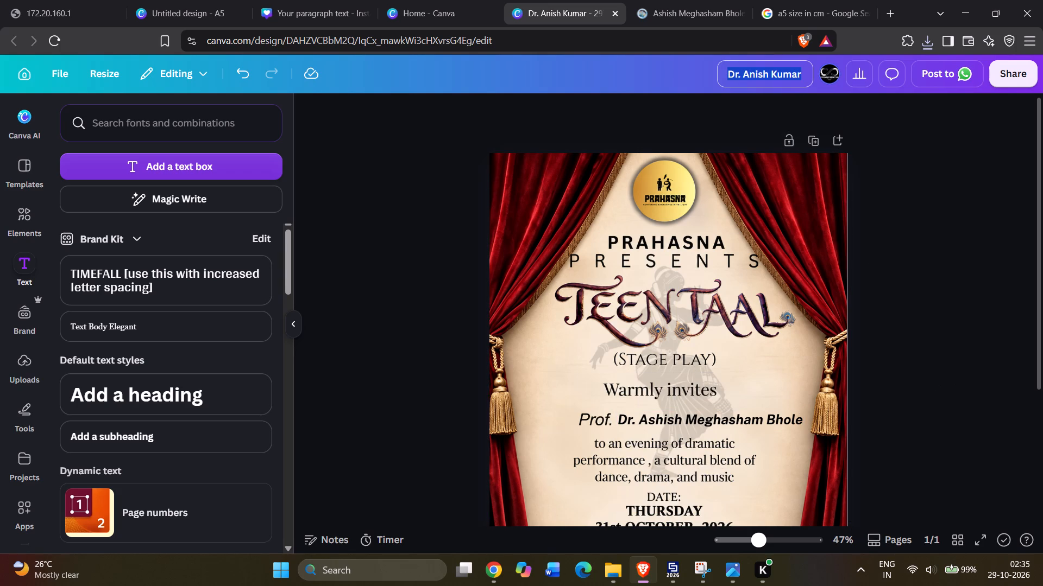
{"action": "key", "text": "BackSpace"}
{"action": "key", "text": "ctrl+v"}
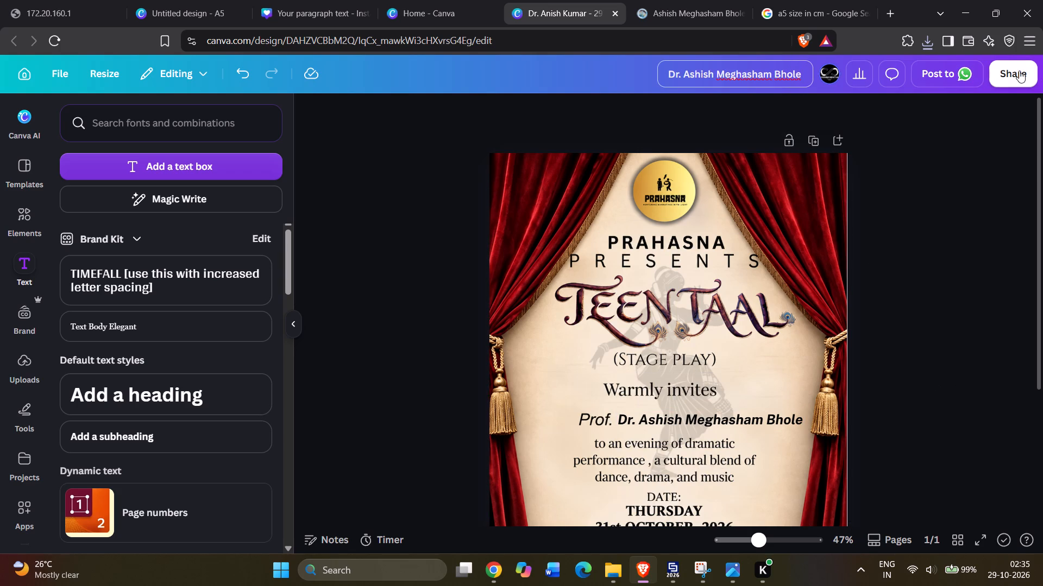
Download the Ramanujan Fellow's invitation as a PDF with the Digital preset.
{"action": "left_click", "coordinate": [1019, 71]}
{"action": "left_click", "coordinate": [811, 410]}
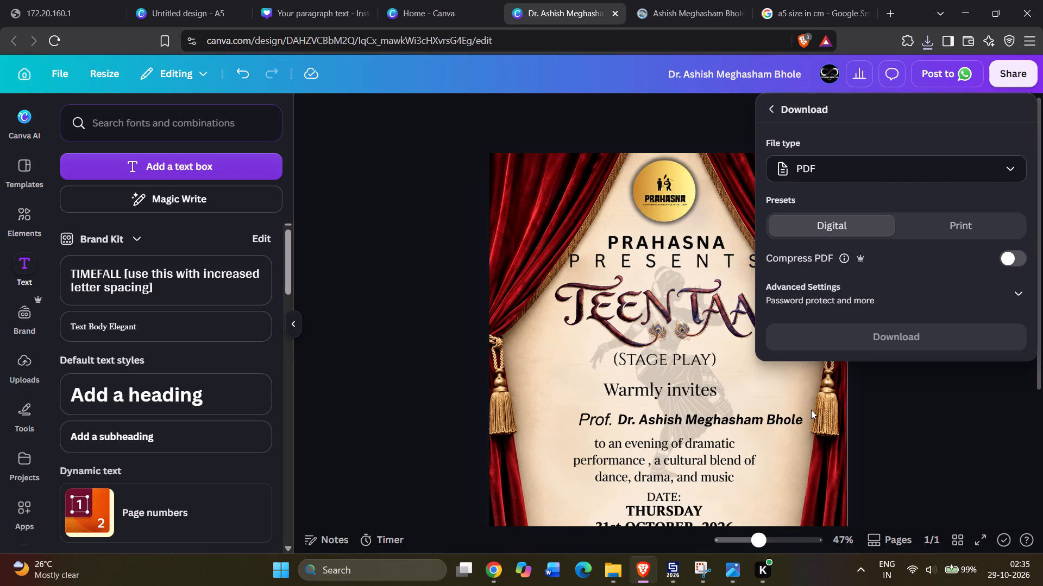
{"action": "left_click", "coordinate": [794, 333]}
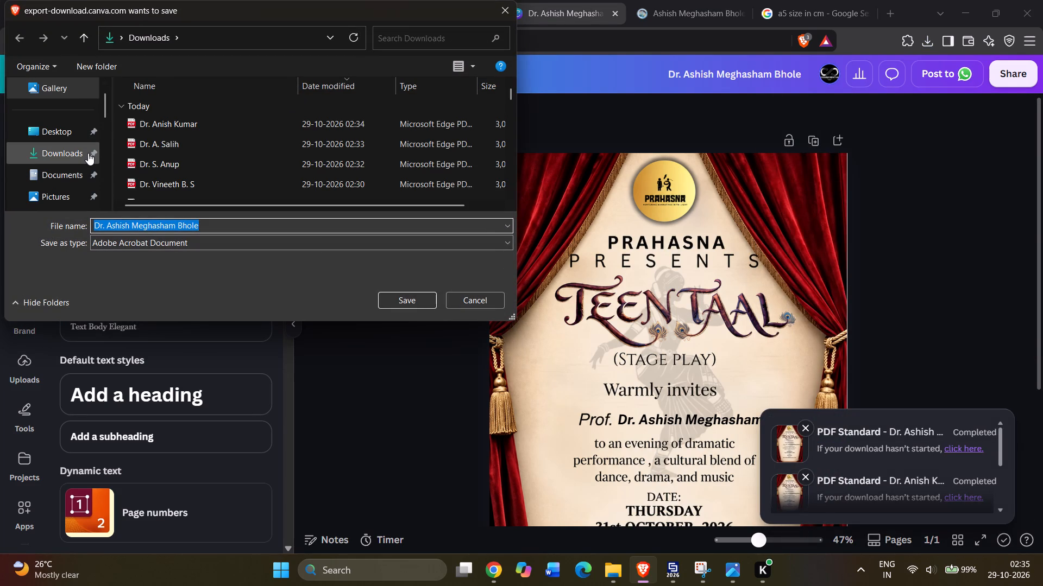
Save the Ramanujan Fellow's invitation PDF in the Downloads folder under the proposed file name.
{"action": "left_click", "coordinate": [88, 153]}
{"action": "left_click", "coordinate": [413, 296]}
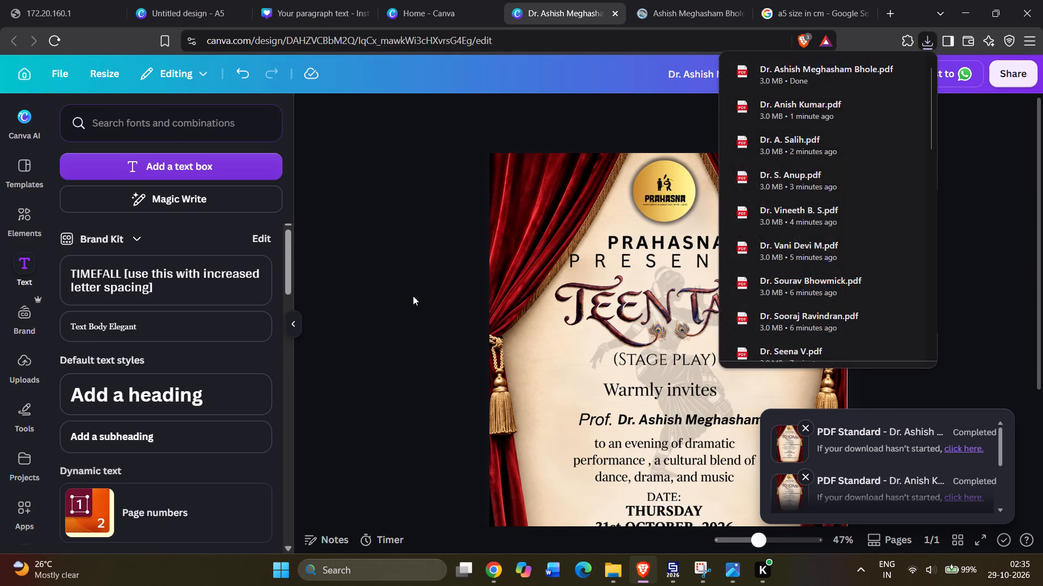
{"action": "left_click", "coordinate": [967, 291]}
From the Aerospace Engineering faculty page, open the profile of the Assistant Professor listed after the Ramanujan Fellow and copy her titled name.
{"action": "left_click", "coordinate": [702, 0]}
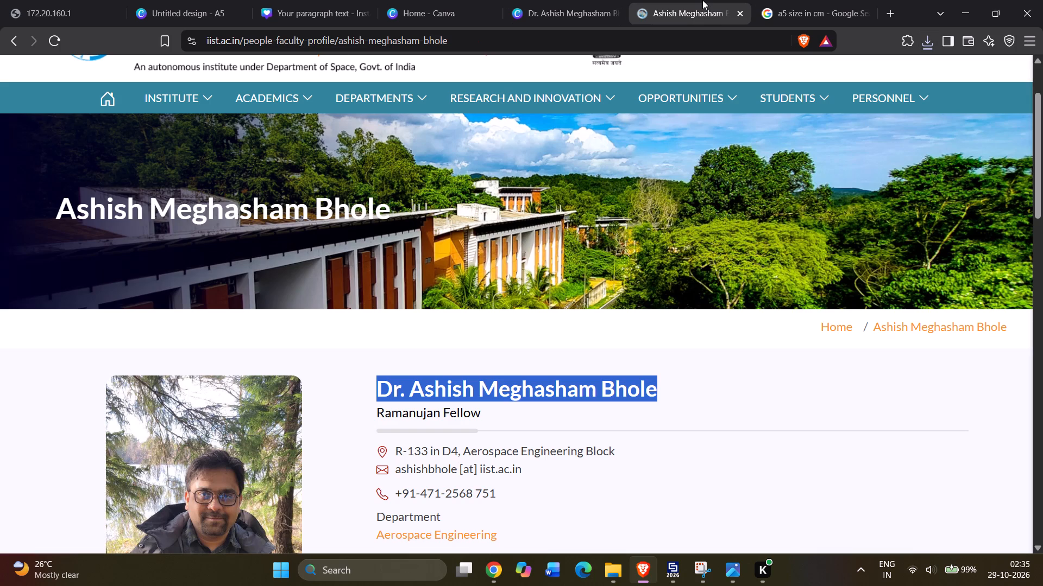
{"action": "left_click", "coordinate": [10, 40]}
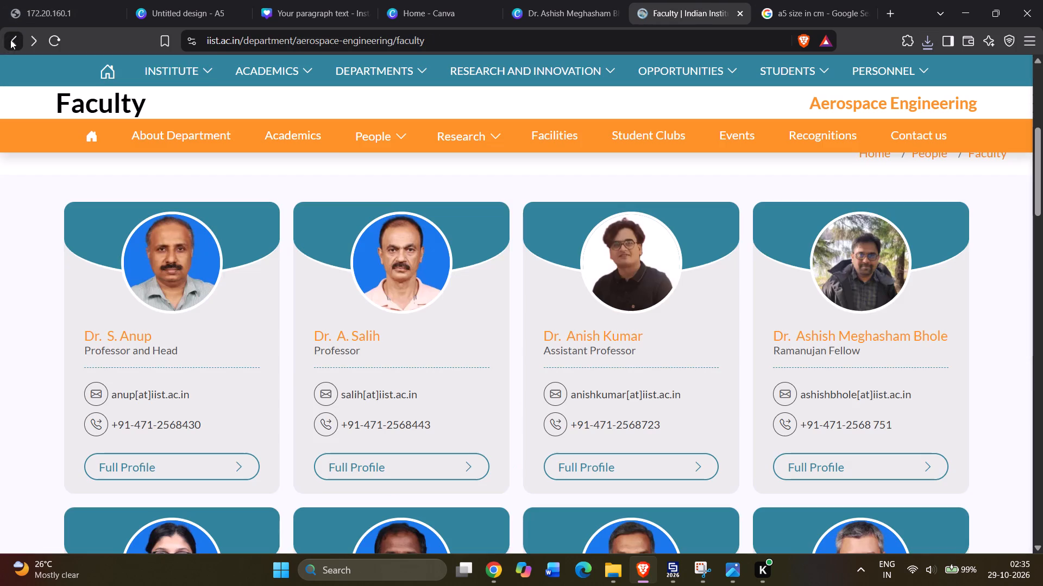
{"action": "scroll", "coordinate": [476, 307], "scroll_direction": "down", "scroll_amount": 4}
{"action": "left_click", "coordinate": [150, 364]}
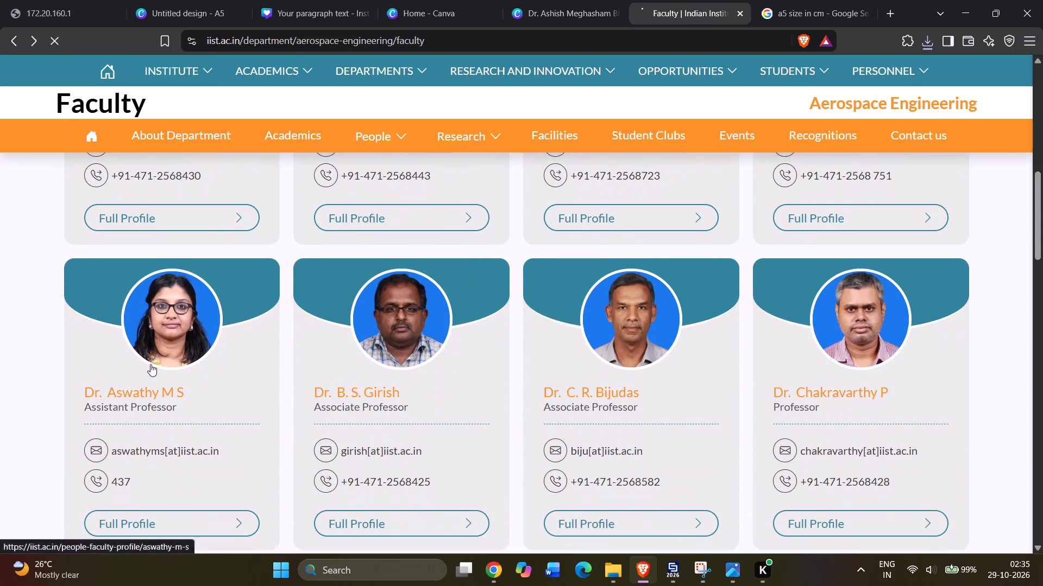
{"action": "scroll", "coordinate": [437, 429], "scroll_direction": "down", "scroll_amount": 2}
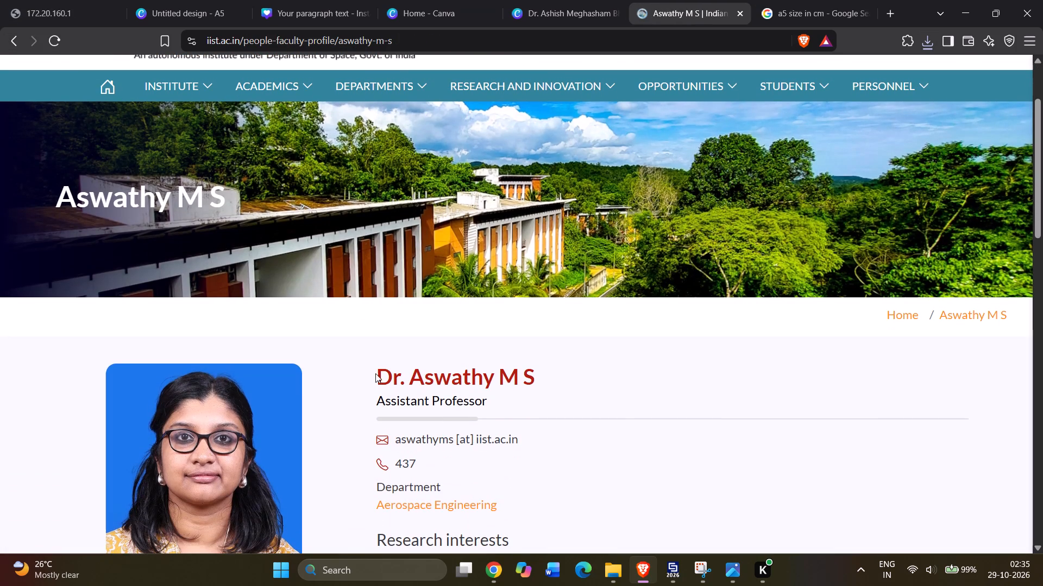
{"action": "left_click_drag", "start_coordinate": [376, 373], "coordinate": [605, 373]}
{"action": "key", "text": "ctrl+c"}
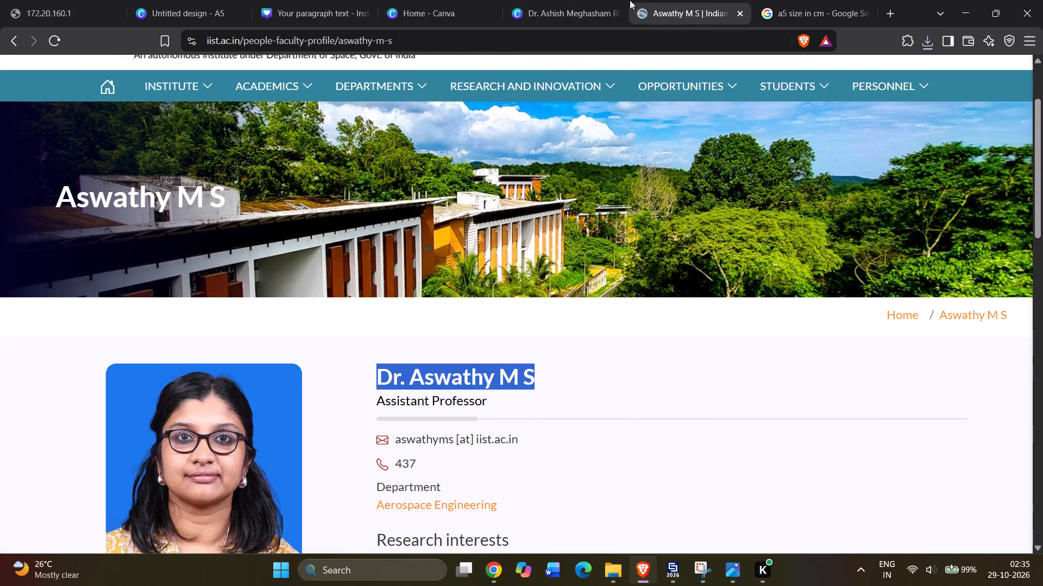
Return to the Canva invitation and replace the Ramanujan Fellow's name after "Prof." with the copied Assistant Professor's titled name.
{"action": "left_click", "coordinate": [630, 0]}
{"action": "left_click", "coordinate": [525, 0]}
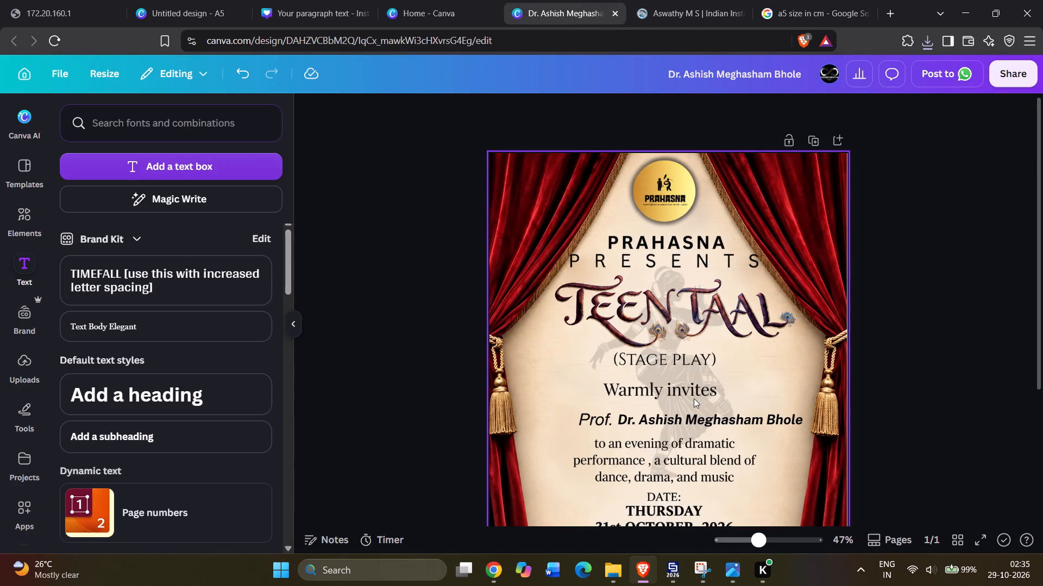
{"action": "double_click", "coordinate": [700, 412]}
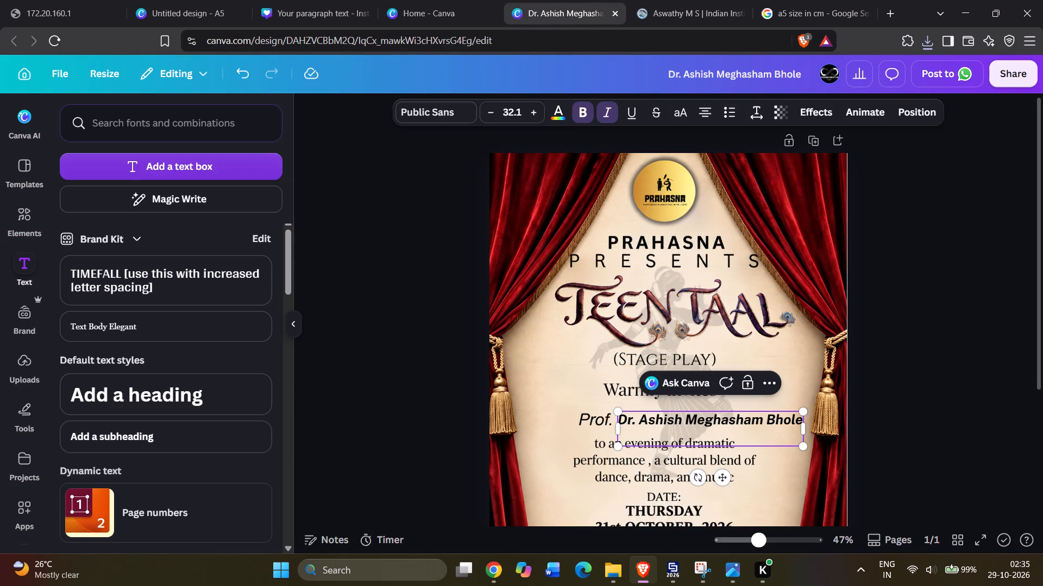
{"action": "triple_click", "coordinate": [700, 412]}
{"action": "key", "text": "ctrl+v"}
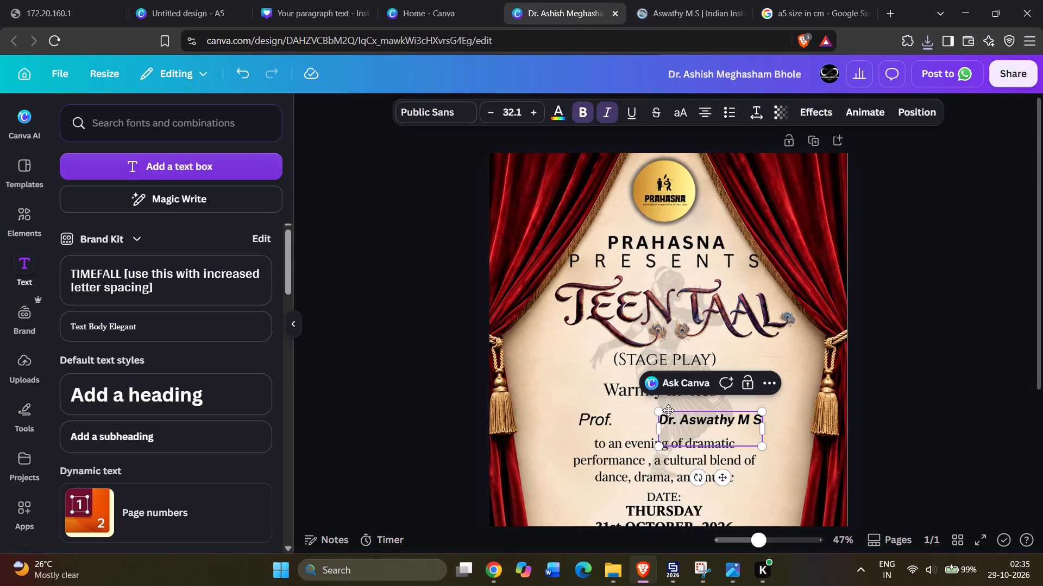
Enlarge the Assistant Professor's name text to about size 35.8 and move it closer to "Prof.", level on the same line.
{"action": "left_click_drag", "start_coordinate": [657, 409], "coordinate": [644, 407]}
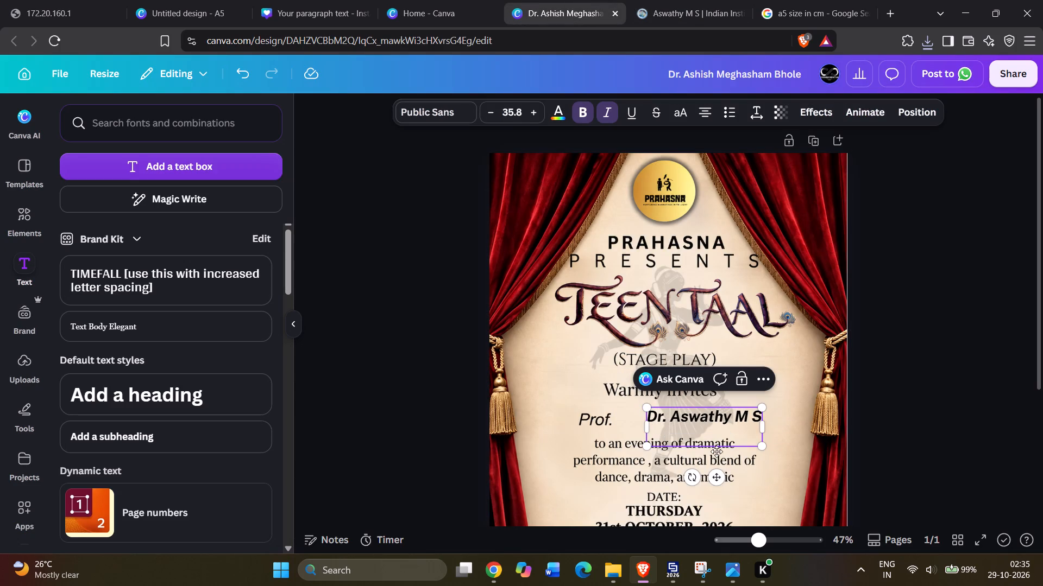
{"action": "left_click_drag", "start_coordinate": [718, 479], "coordinate": [699, 480]}
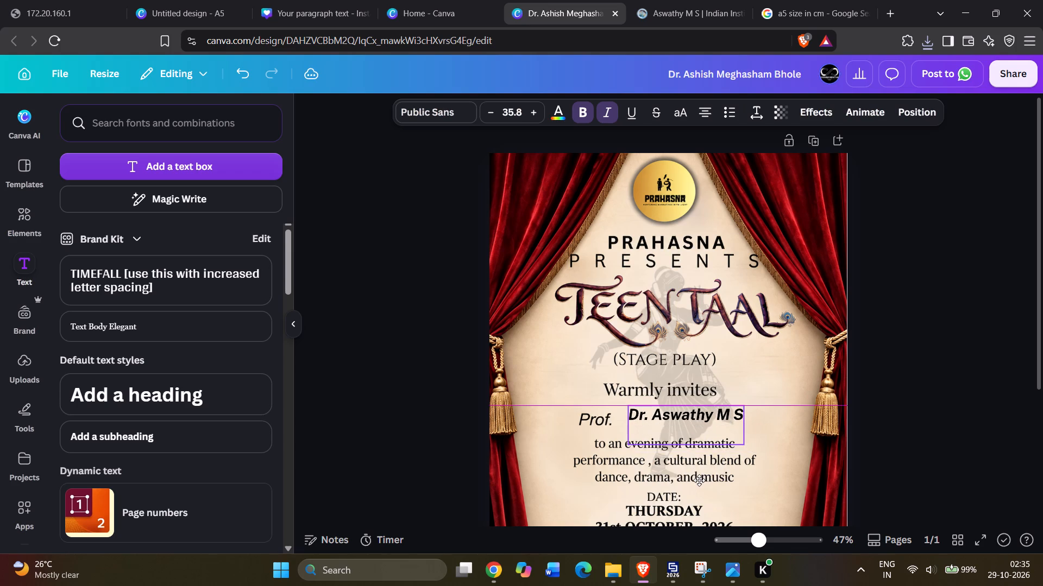
{"action": "left_click_drag", "start_coordinate": [699, 480], "coordinate": [699, 481]}
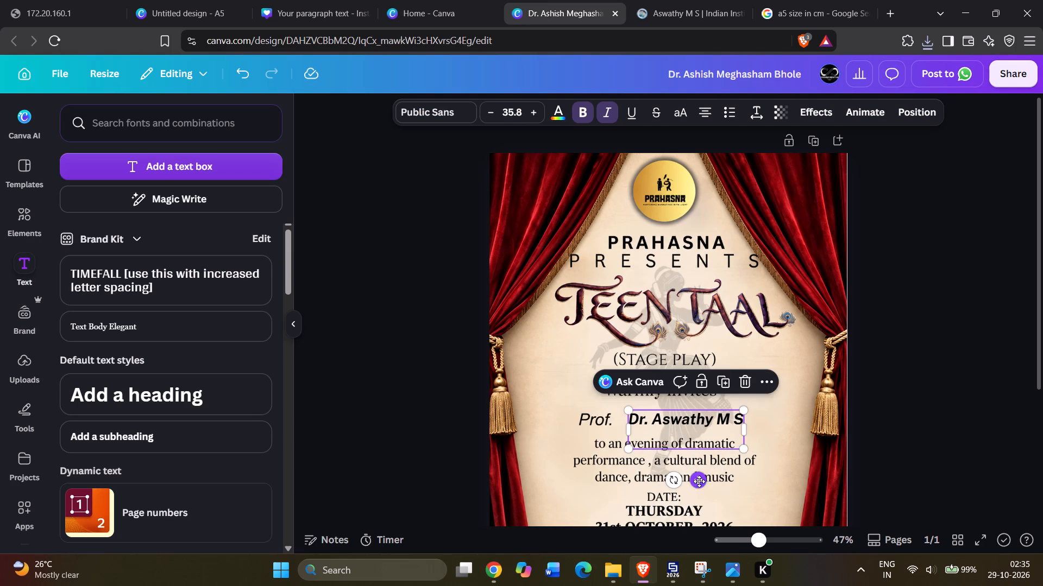
Replace the design title with the copied titled name of the Assistant Professor.
{"action": "triple_click", "coordinate": [772, 85]}
{"action": "left_click", "coordinate": [772, 85]}
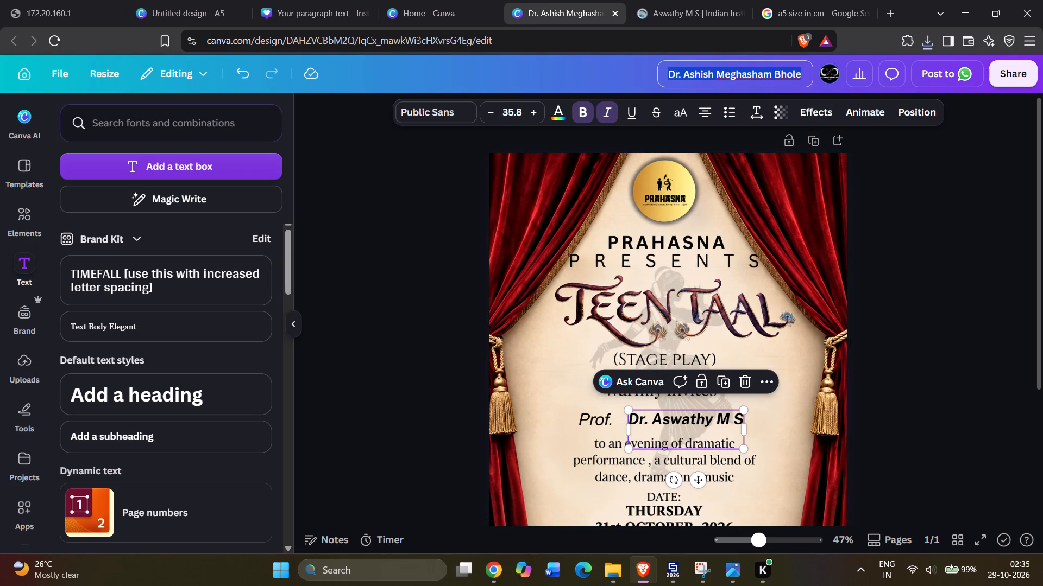
{"action": "key", "text": "ctrl+v"}
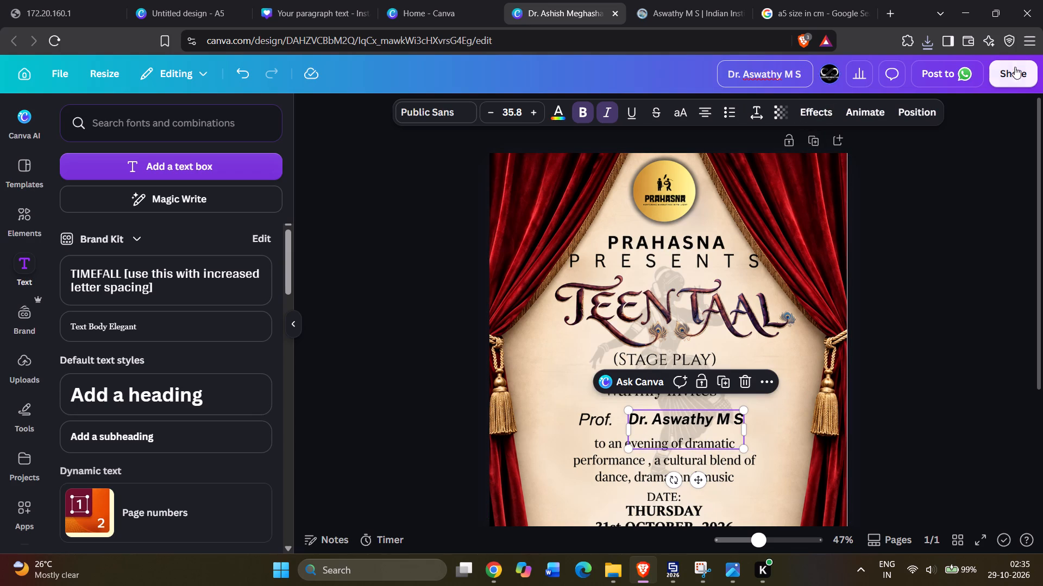
Download the Assistant Professor's invitation as a standard PDF and save it in the Downloads folder.
{"action": "left_click", "coordinate": [1013, 71]}
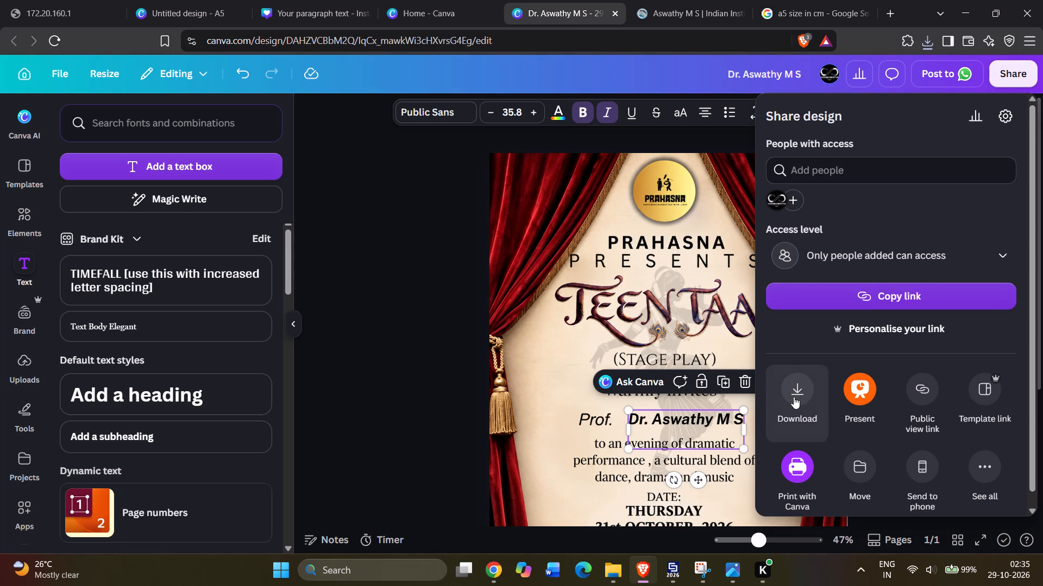
{"action": "left_click", "coordinate": [794, 397]}
{"action": "left_click", "coordinate": [860, 336]}
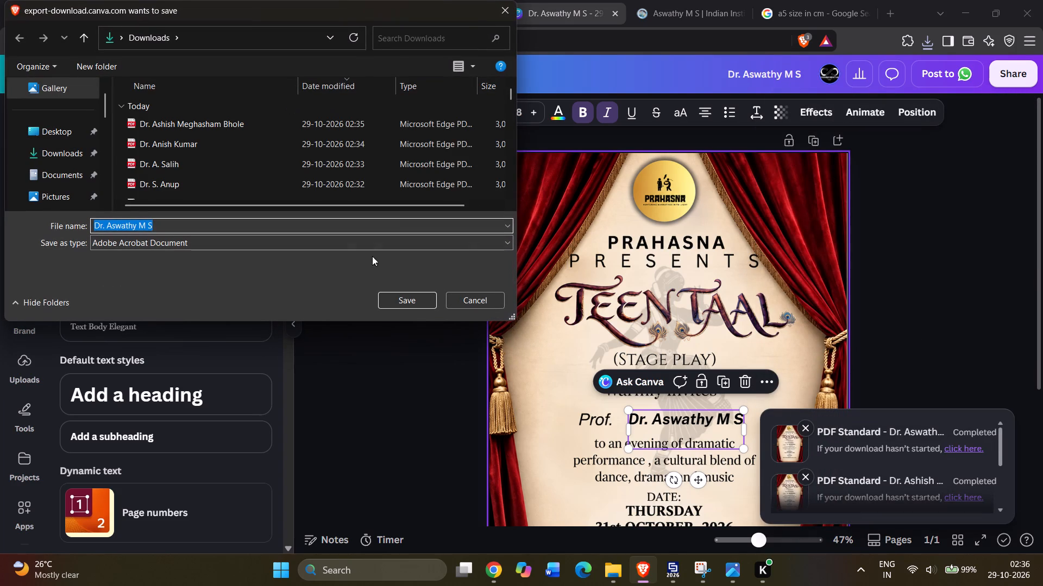
{"action": "left_click", "coordinate": [73, 156]}
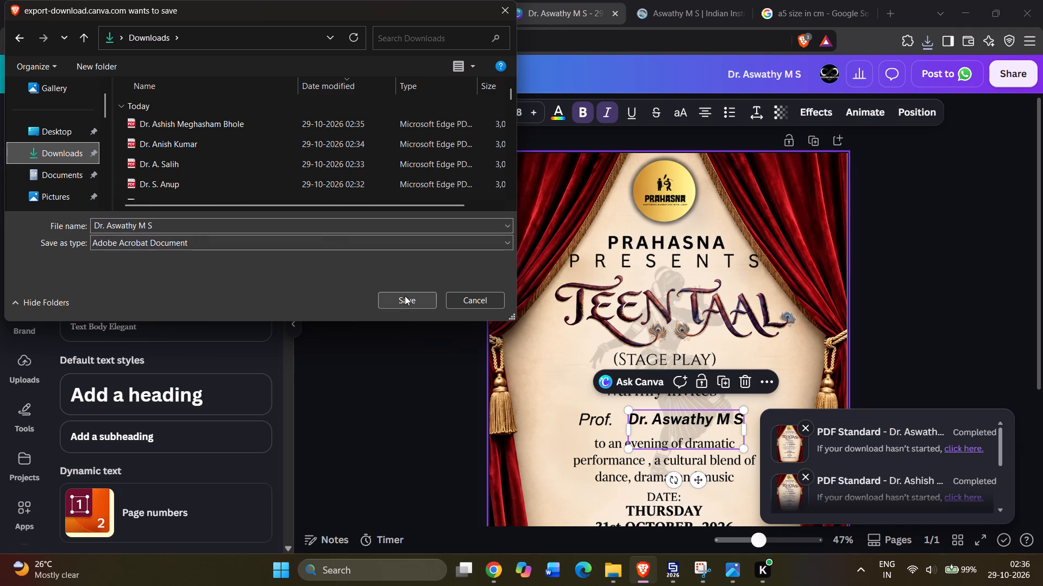
{"action": "left_click", "coordinate": [405, 296]}
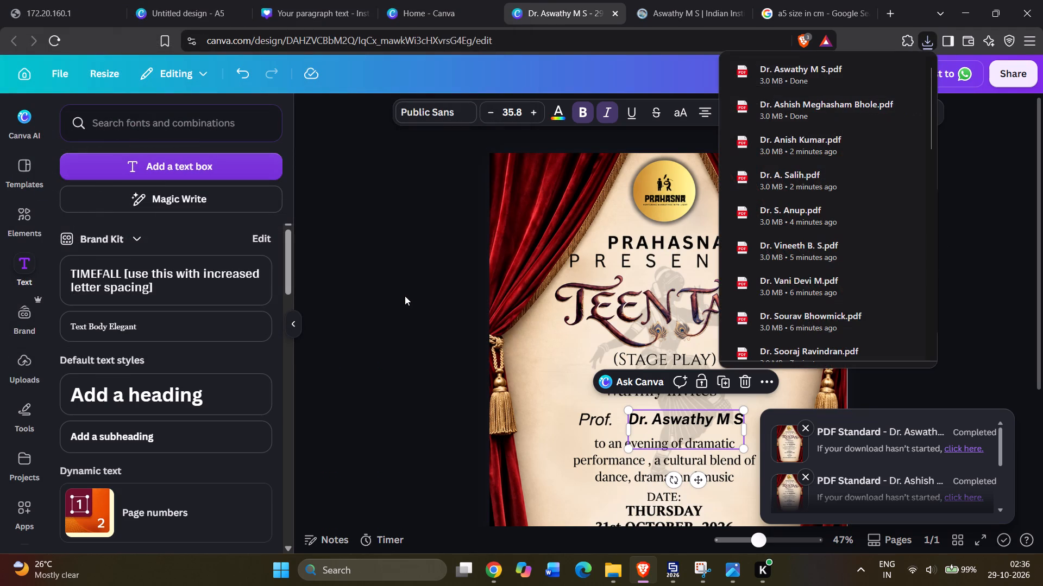
Back on the faculty page, open the profile of the Associate Professor listed right after the Assistant Professor and copy his titled name.
{"action": "left_click", "coordinate": [689, 0]}
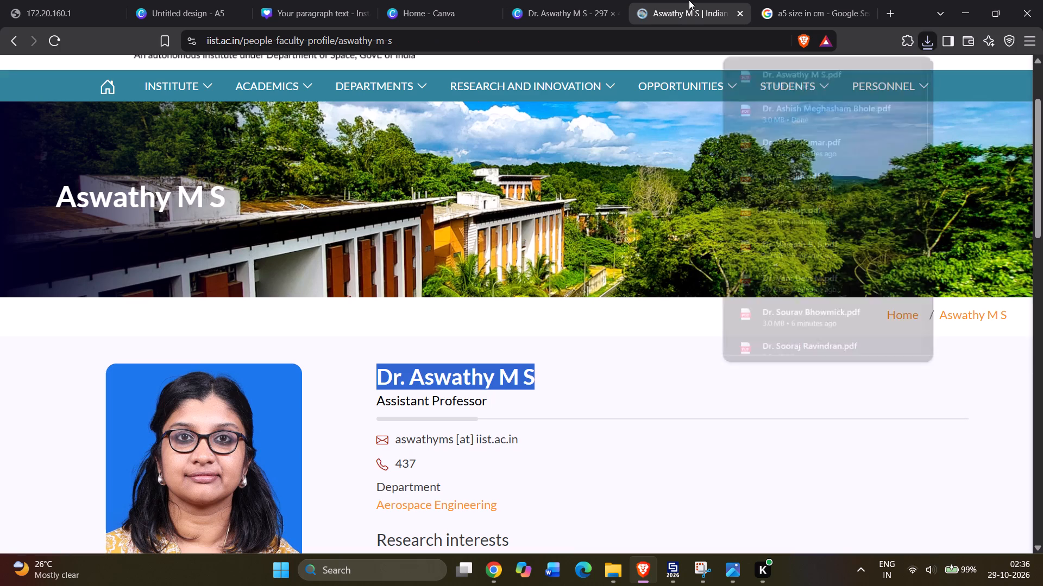
{"action": "left_click", "coordinate": [8, 39]}
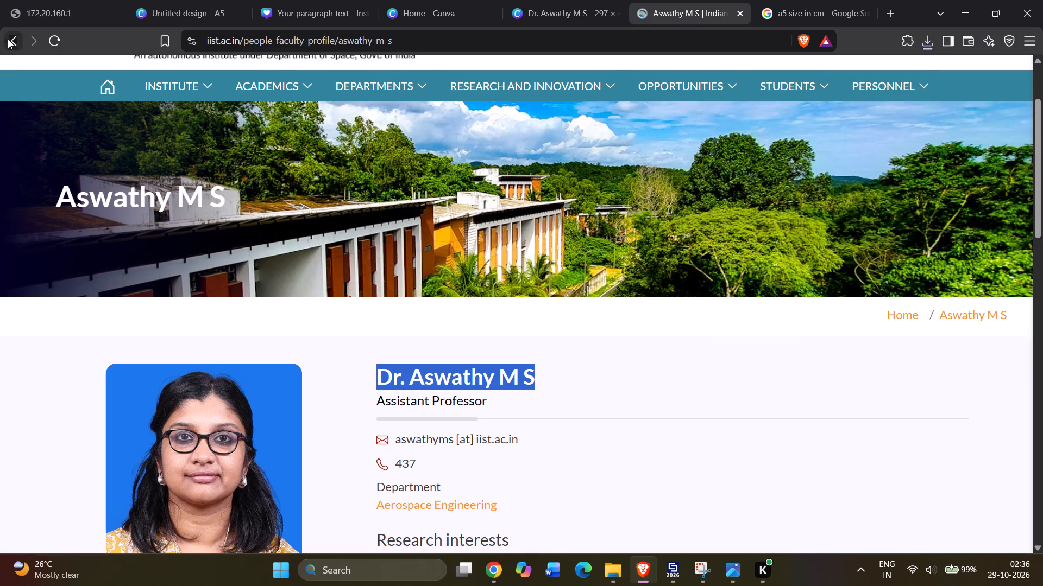
{"action": "scroll", "coordinate": [370, 252], "scroll_direction": "down", "scroll_amount": 1}
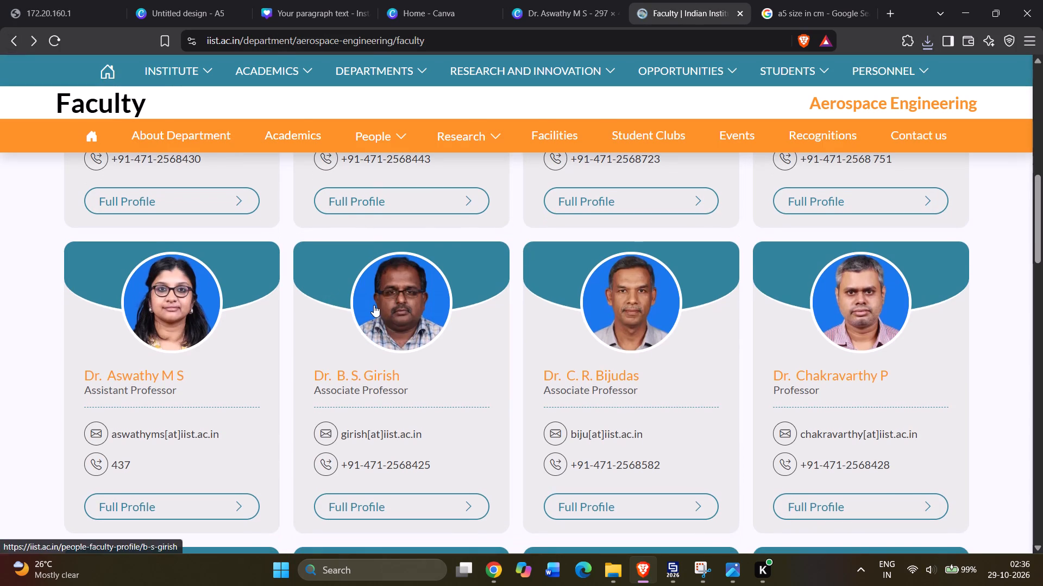
{"action": "left_click", "coordinate": [374, 305]}
{"action": "left_click_drag", "start_coordinate": [379, 490], "coordinate": [524, 486]}
{"action": "key", "text": "ctrl+c"}
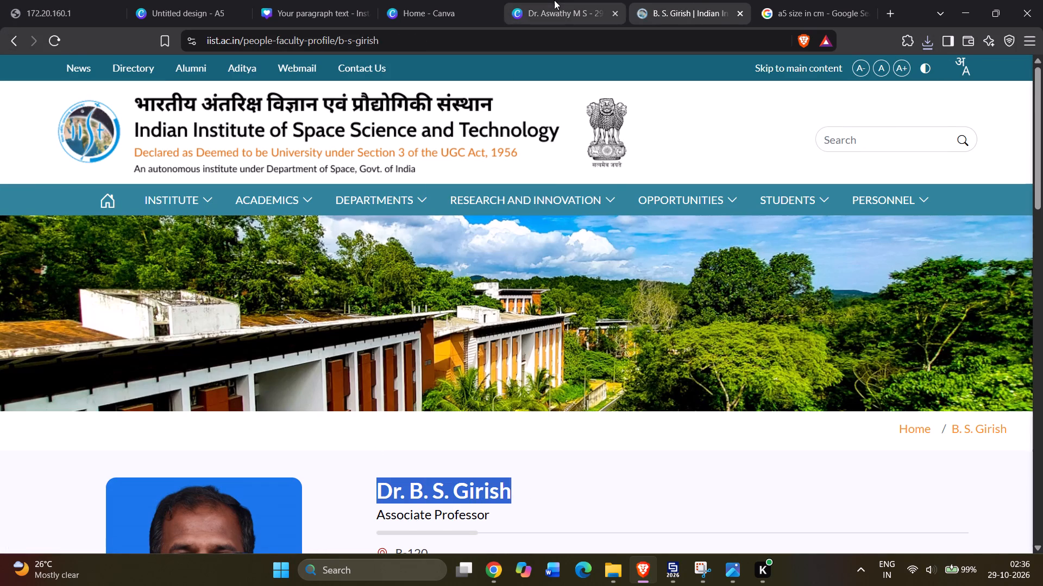
Replace the name on the Canva invitation with the copied Associate Professor's titled name and shift it closer to "Prof.".
{"action": "left_click", "coordinate": [554, 0]}
{"action": "triple_click", "coordinate": [694, 417]}
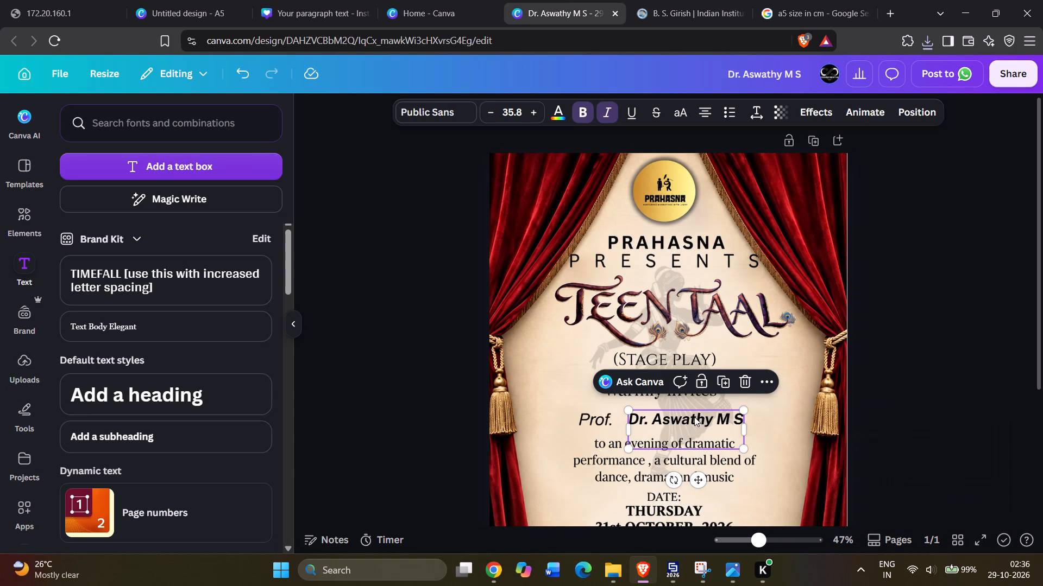
{"action": "key", "text": "ctrl+v"}
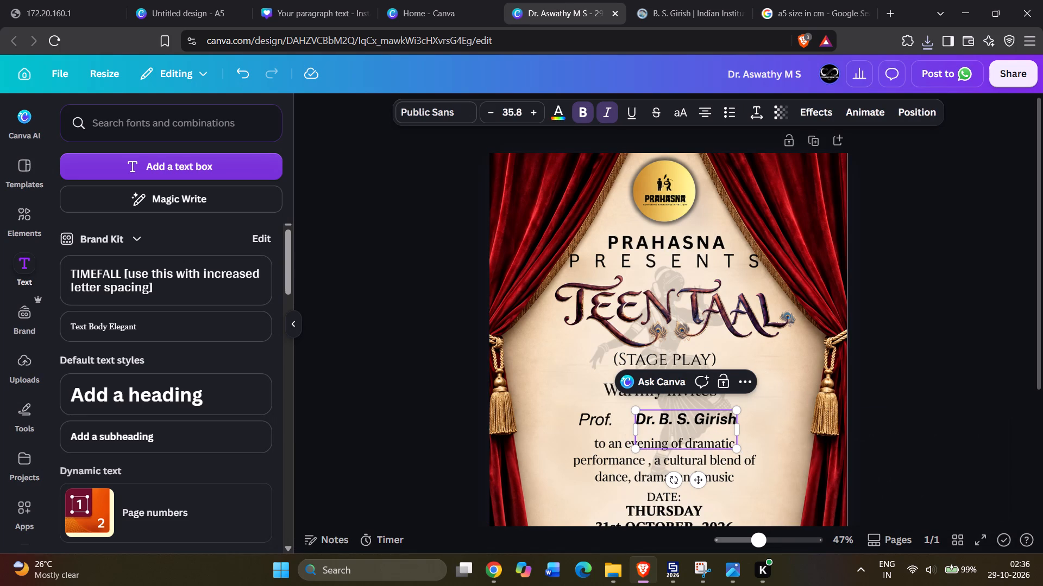
{"action": "left_click_drag", "start_coordinate": [701, 485], "coordinate": [688, 485]}
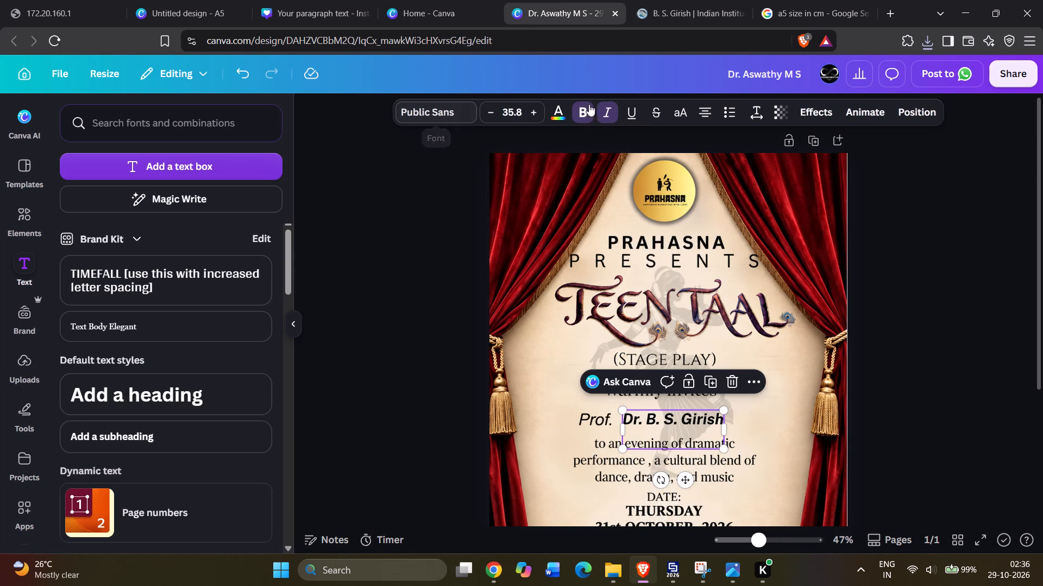
Replace the design title with the copied titled name of the Associate Professor.
{"action": "triple_click", "coordinate": [772, 68]}
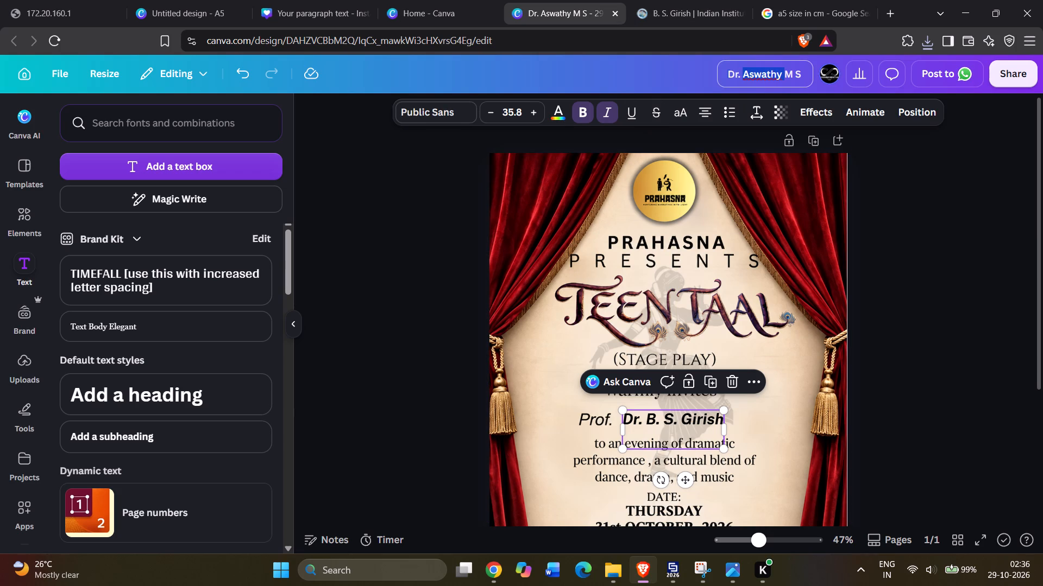
{"action": "key", "text": "ctrl+v"}
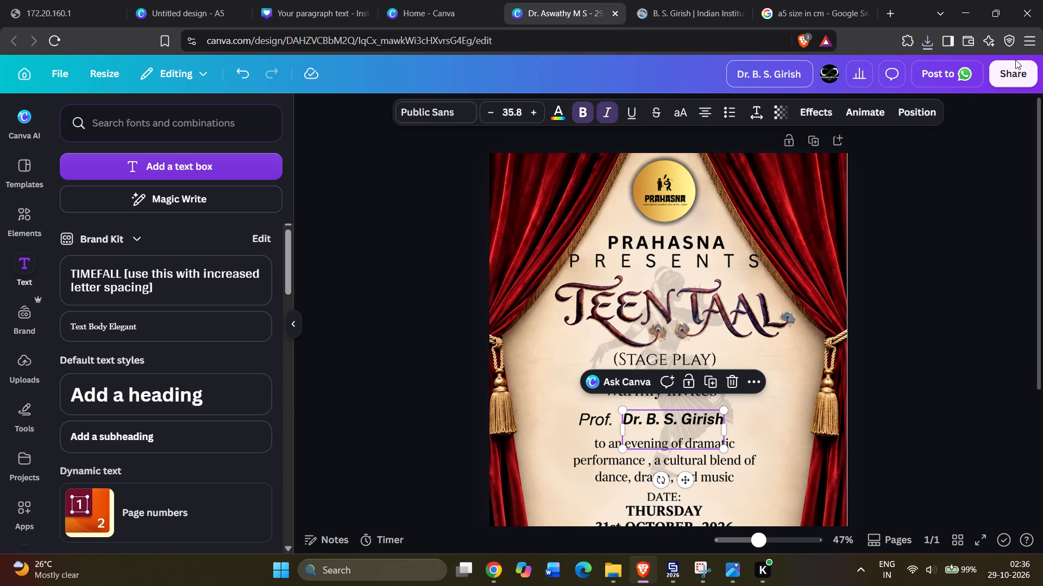
Download the Associate Professor's invitation as a standard PDF and save it in the Downloads folder.
{"action": "left_click", "coordinate": [1012, 69]}
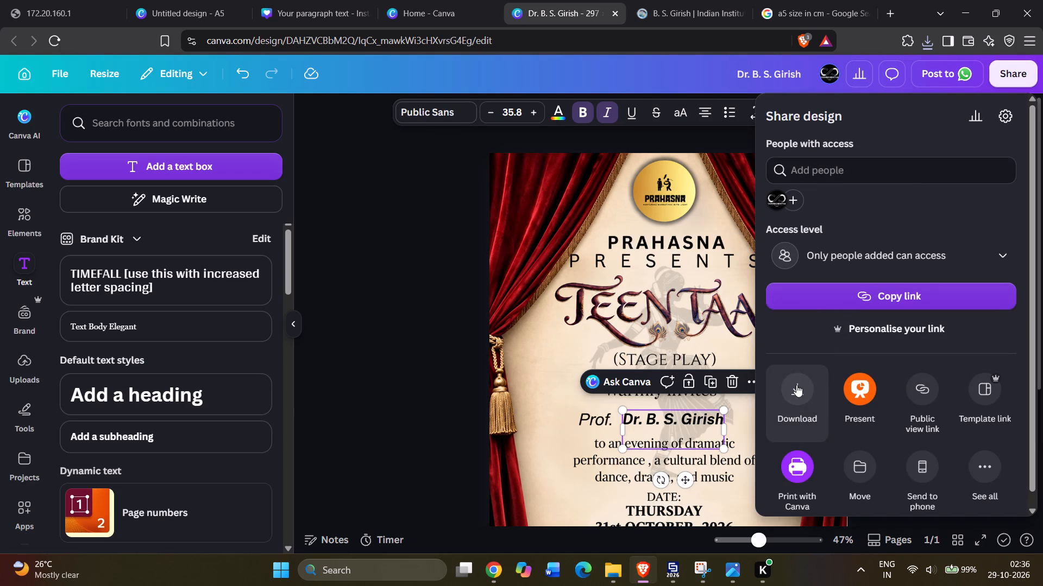
{"action": "left_click", "coordinate": [796, 385]}
{"action": "left_click", "coordinate": [849, 332]}
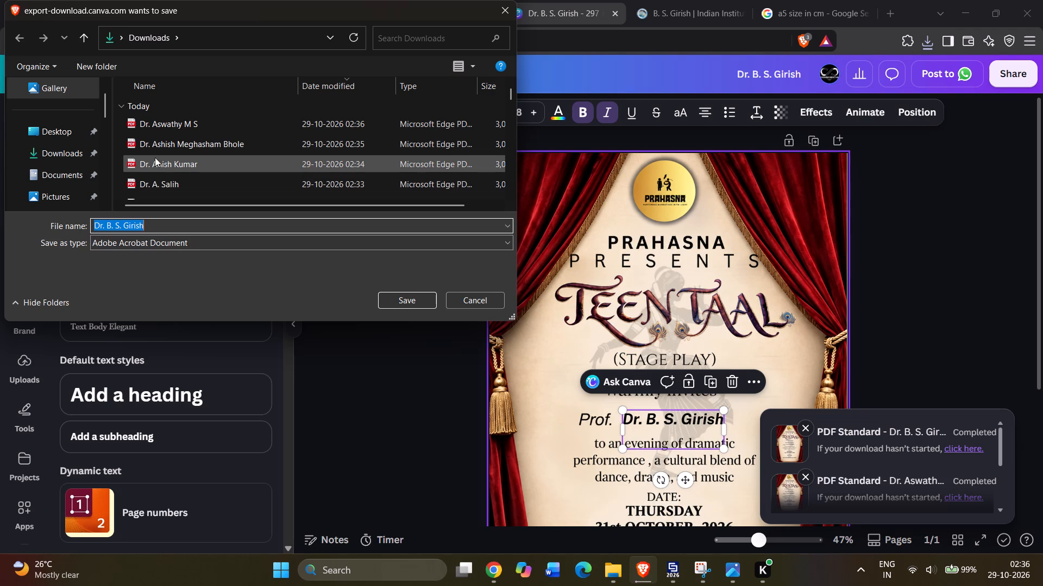
{"action": "left_click", "coordinate": [105, 158]}
{"action": "scroll", "coordinate": [70, 152], "scroll_direction": "up", "scroll_amount": 2}
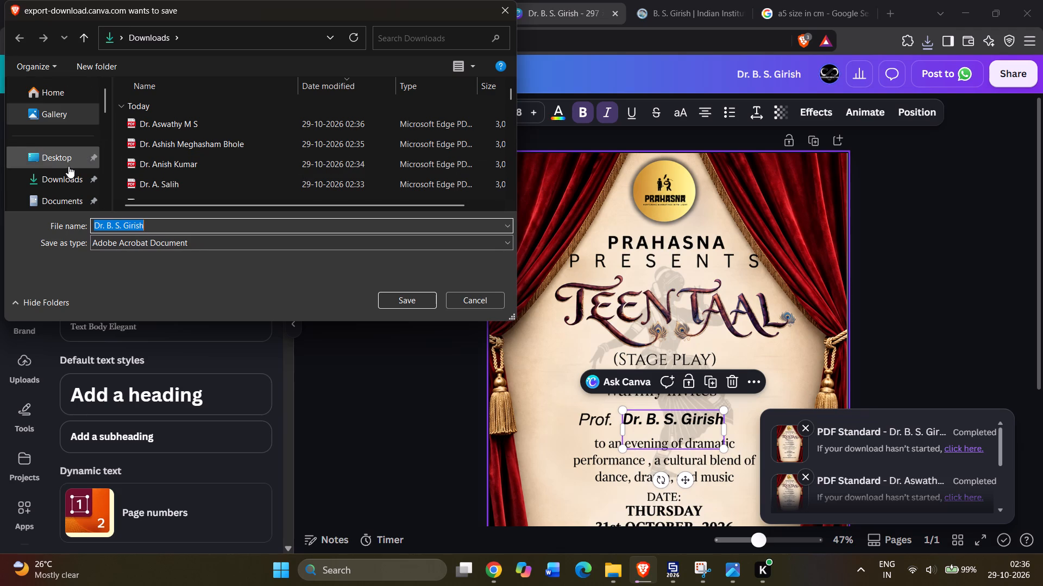
{"action": "left_click", "coordinate": [72, 182]}
{"action": "left_click", "coordinate": [410, 304]}
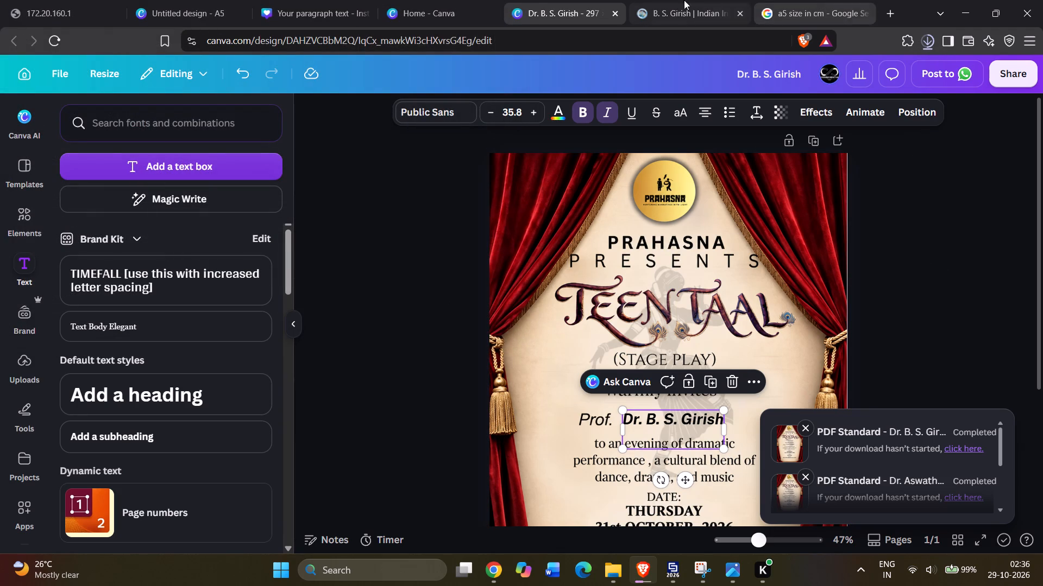
From the IIST Aerospace Engineering faculty list, open the profile of the associate professor listed after the current invitee and copy the titled name.
{"action": "left_click", "coordinate": [668, 0]}
{"action": "scroll", "coordinate": [693, 260], "scroll_direction": "down", "scroll_amount": 2}
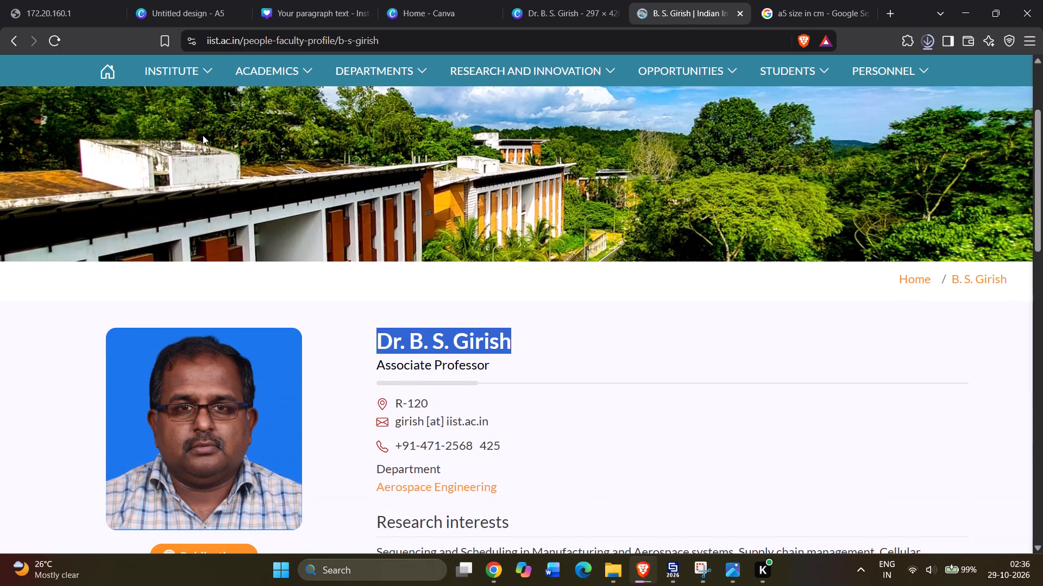
{"action": "scroll", "coordinate": [205, 167], "scroll_direction": "right", "scroll_amount": 1}
{"action": "scroll", "coordinate": [205, 167], "scroll_direction": "up", "scroll_amount": 2}
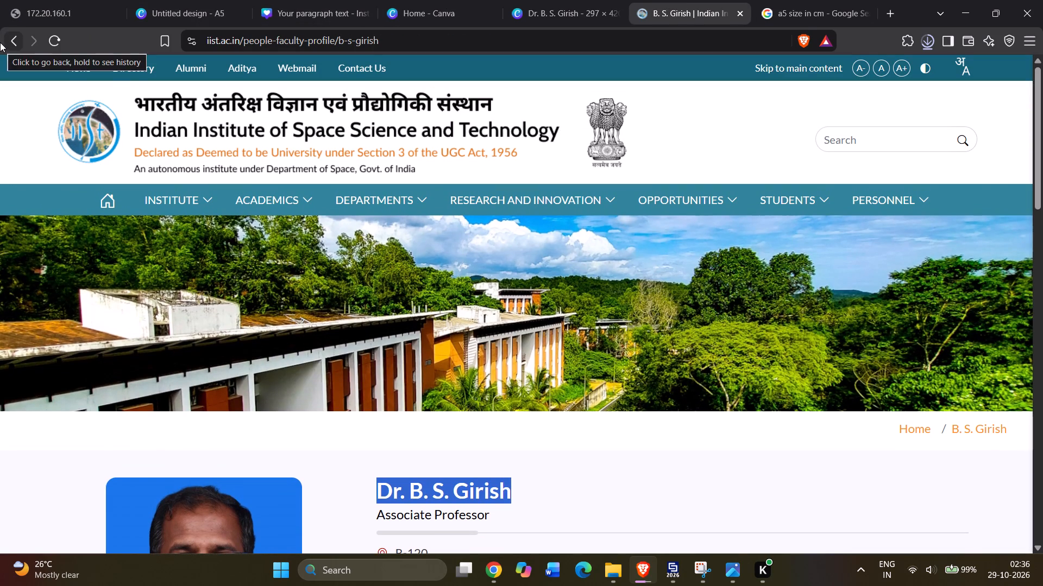
{"action": "left_click", "coordinate": [0, 42]}
{"action": "scroll", "coordinate": [517, 151], "scroll_direction": "down", "scroll_amount": 1}
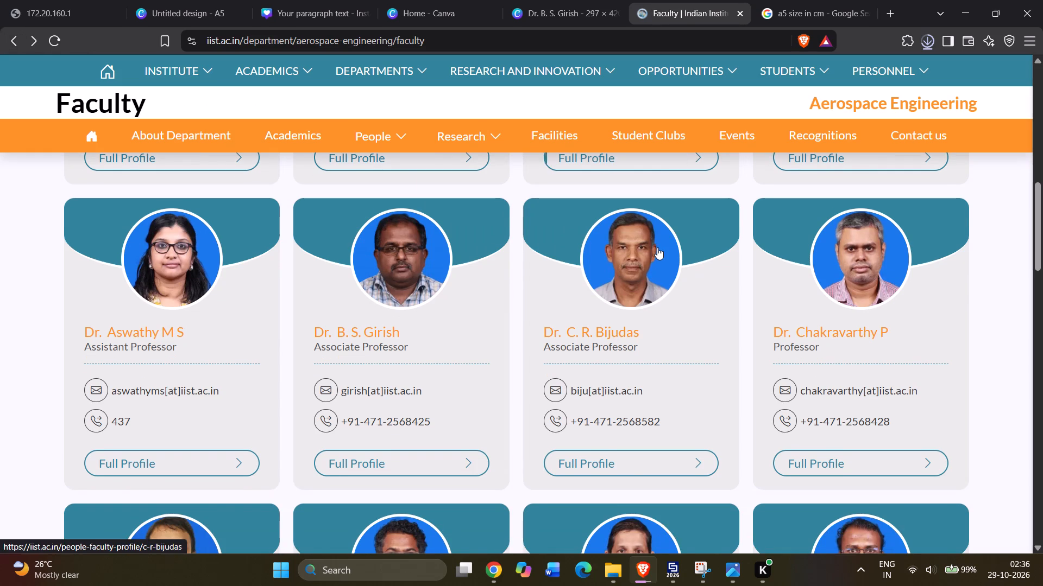
{"action": "left_click", "coordinate": [657, 247]}
{"action": "scroll", "coordinate": [408, 375], "scroll_direction": "down", "scroll_amount": 3}
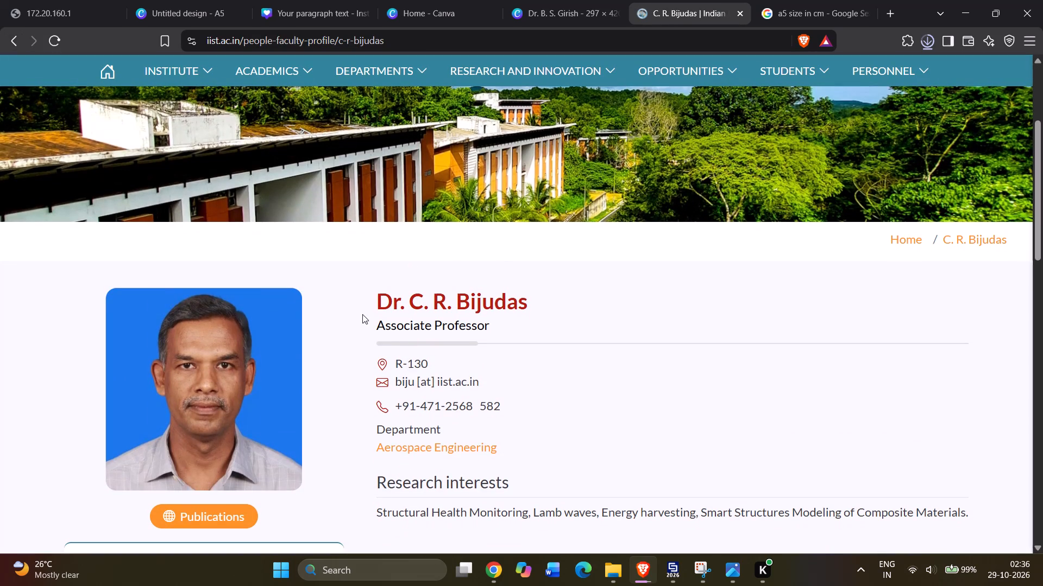
{"action": "left_click_drag", "start_coordinate": [378, 296], "coordinate": [535, 302]}
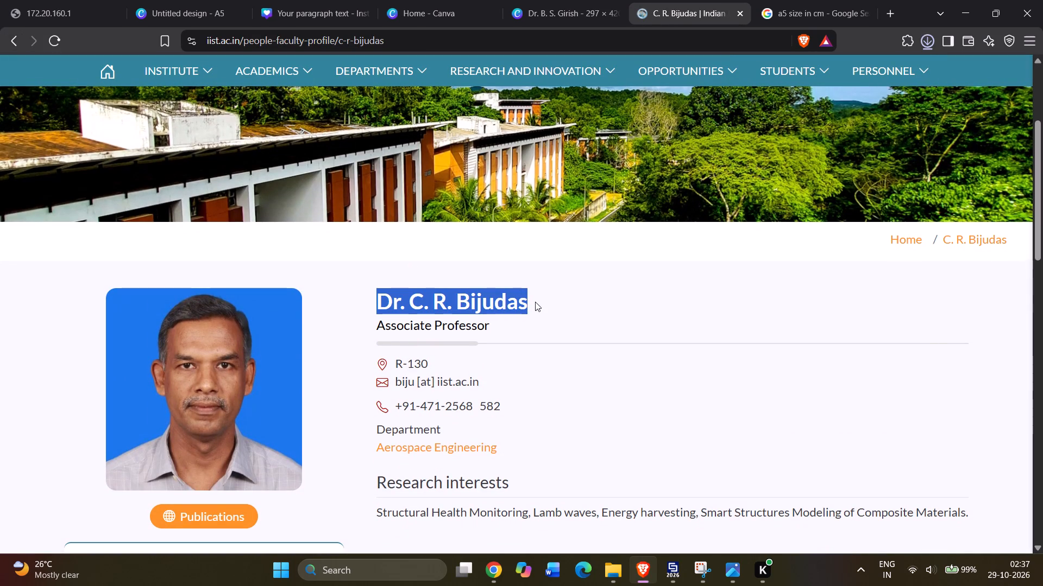
{"action": "key", "text": "ctrl+c"}
In the Canva invitation, replace both the name after "Prof." and the design title with the copied titled name.
{"action": "left_click", "coordinate": [595, 0]}
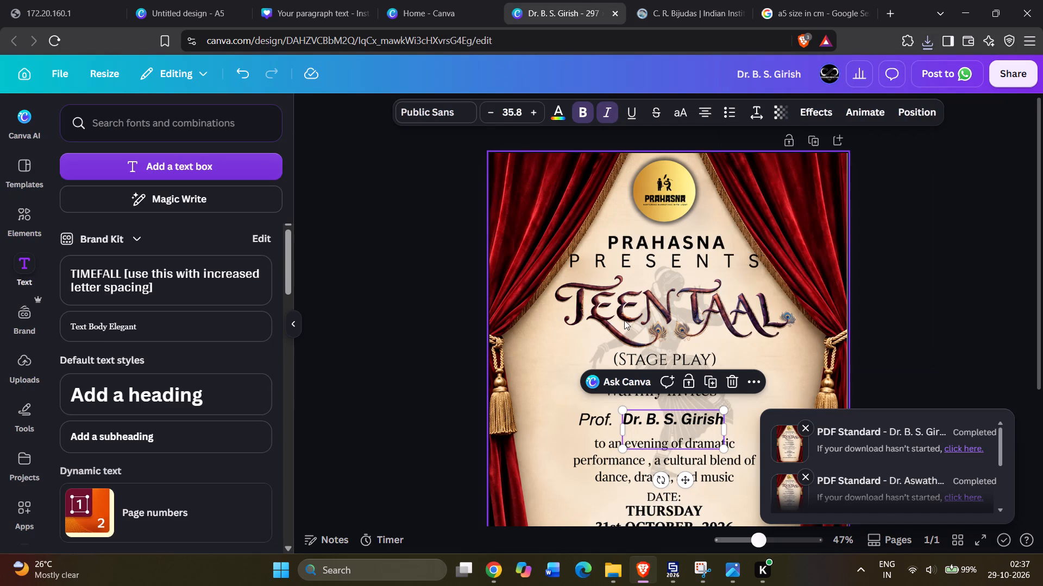
{"action": "triple_click", "coordinate": [687, 416]}
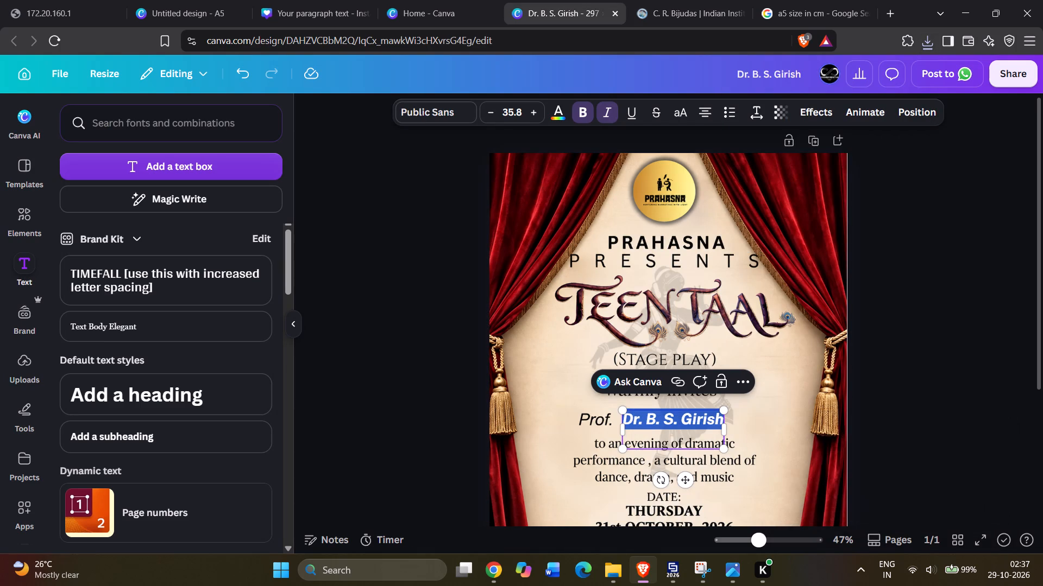
{"action": "key", "text": "ctrl+v"}
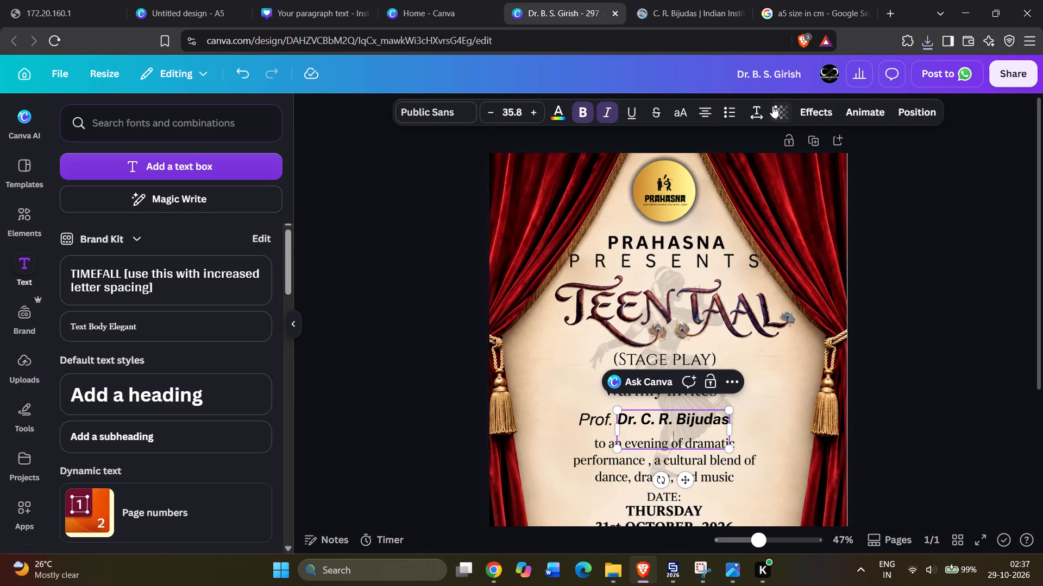
{"action": "triple_click", "coordinate": [771, 81]}
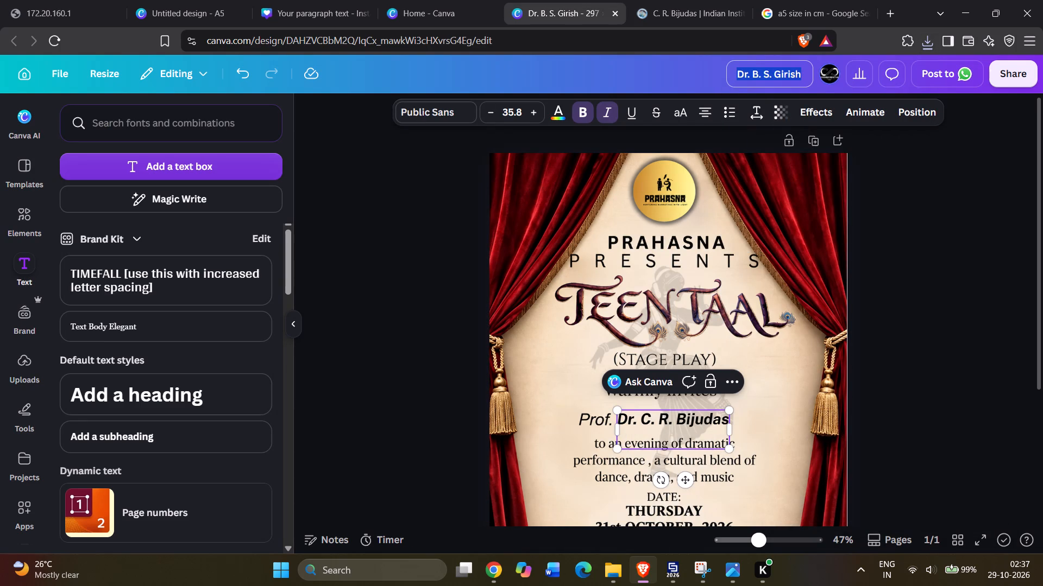
{"action": "key", "text": "ctrl+v"}
Download this associate professor's invitation as a PDF with the Digital preset, saving it in the Downloads folder.
{"action": "left_click", "coordinate": [1011, 71]}
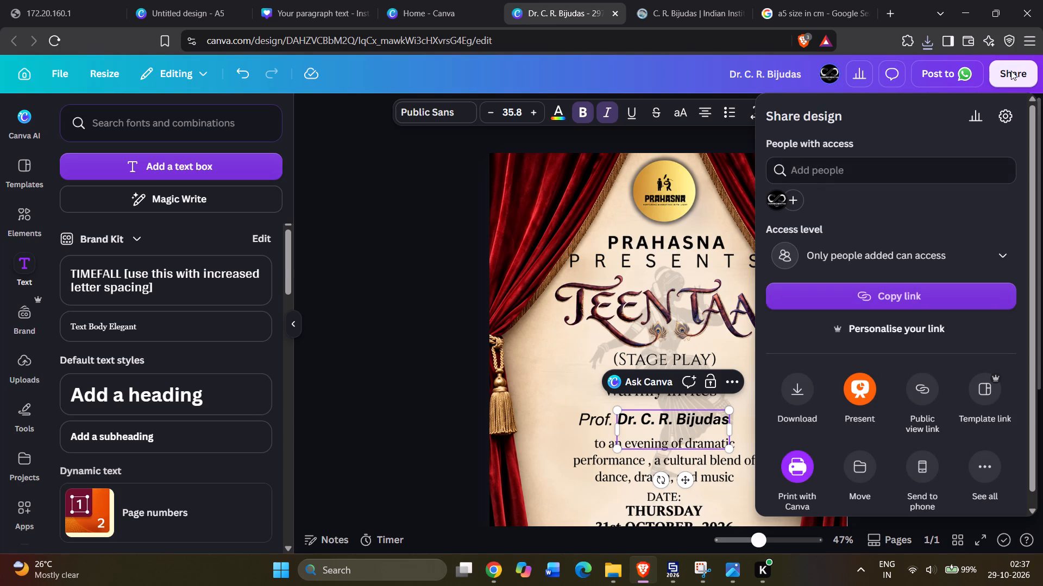
{"action": "left_click", "coordinate": [798, 402]}
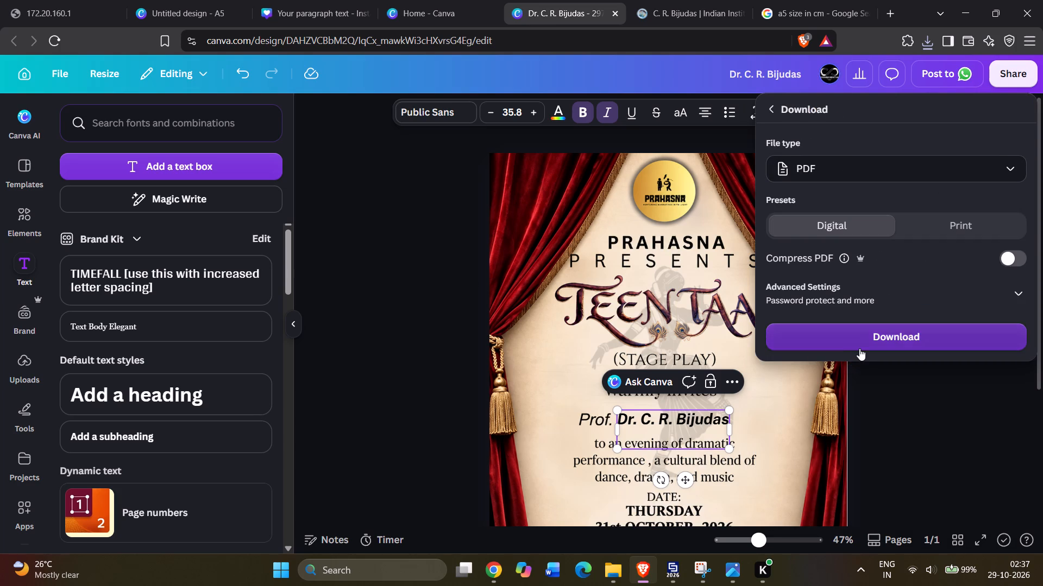
{"action": "left_click", "coordinate": [859, 348]}
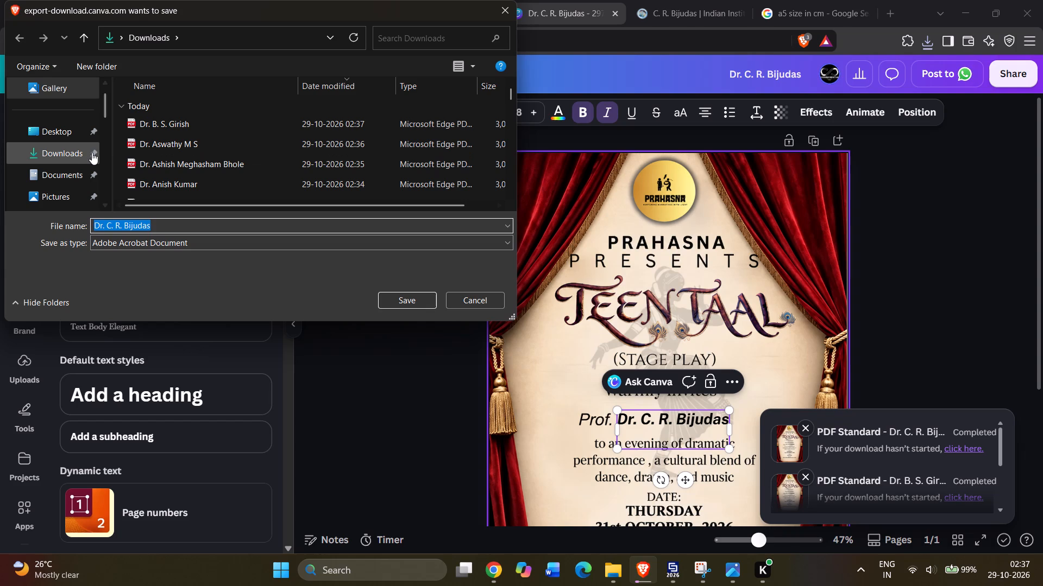
{"action": "left_click", "coordinate": [84, 152]}
{"action": "left_click", "coordinate": [414, 301]}
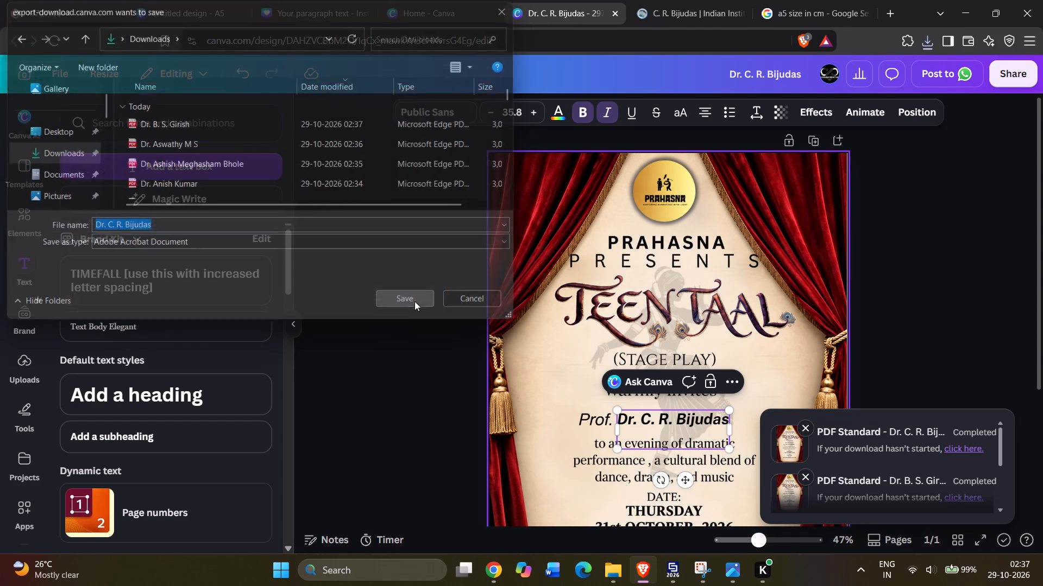
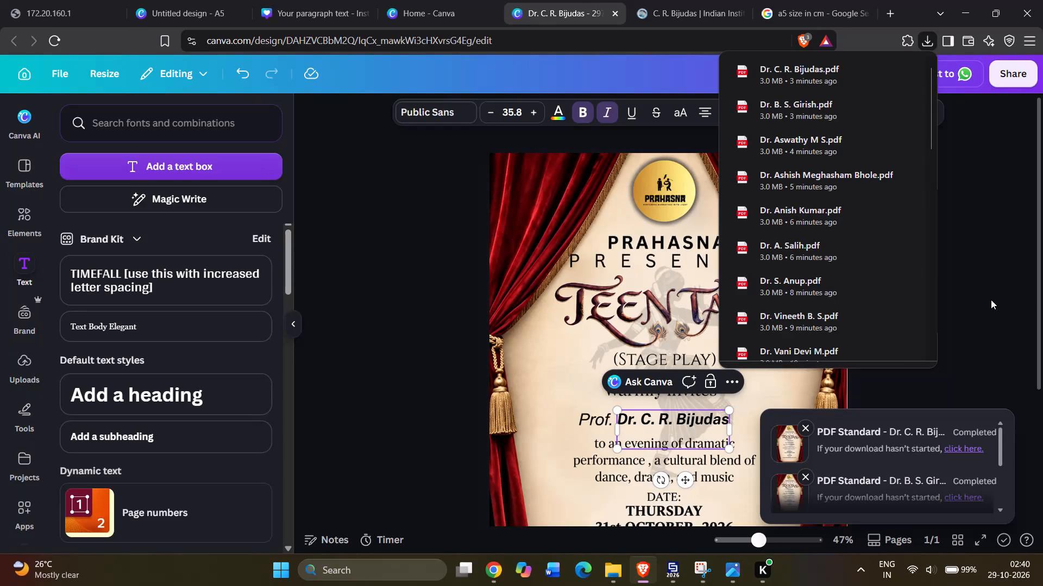
From the IIST Aerospace Engineering faculty list, open the profile of the professor listed after the current invitee and copy the titled name.
{"action": "left_click", "coordinate": [981, 166]}
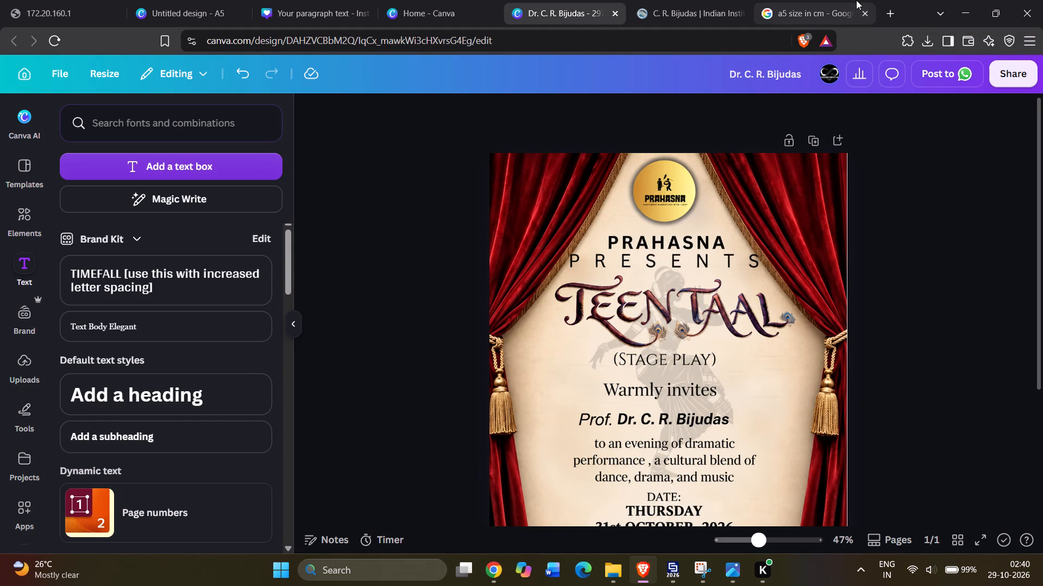
{"action": "left_click", "coordinate": [674, 1]}
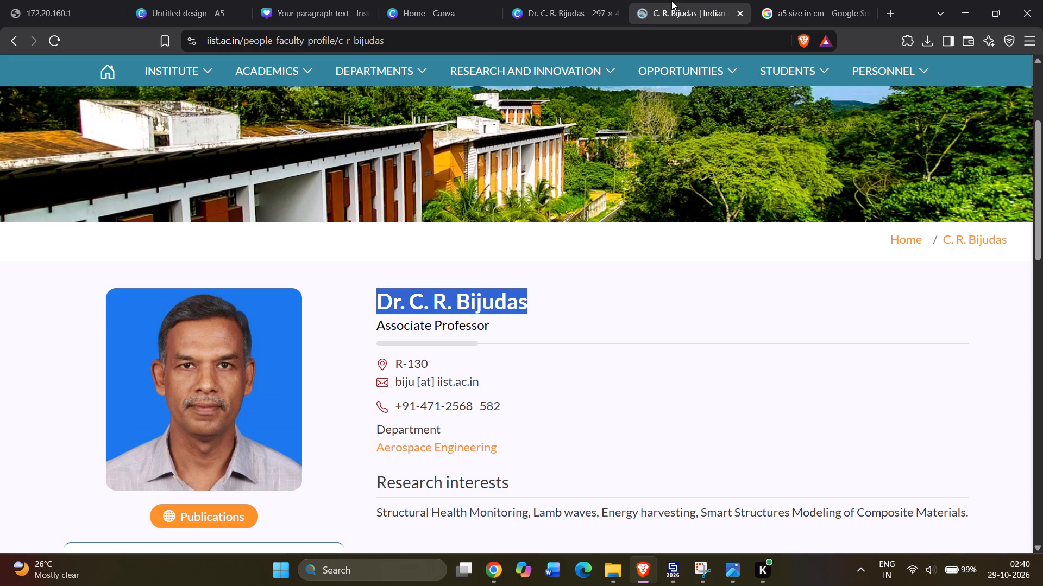
{"action": "left_click", "coordinate": [9, 36]}
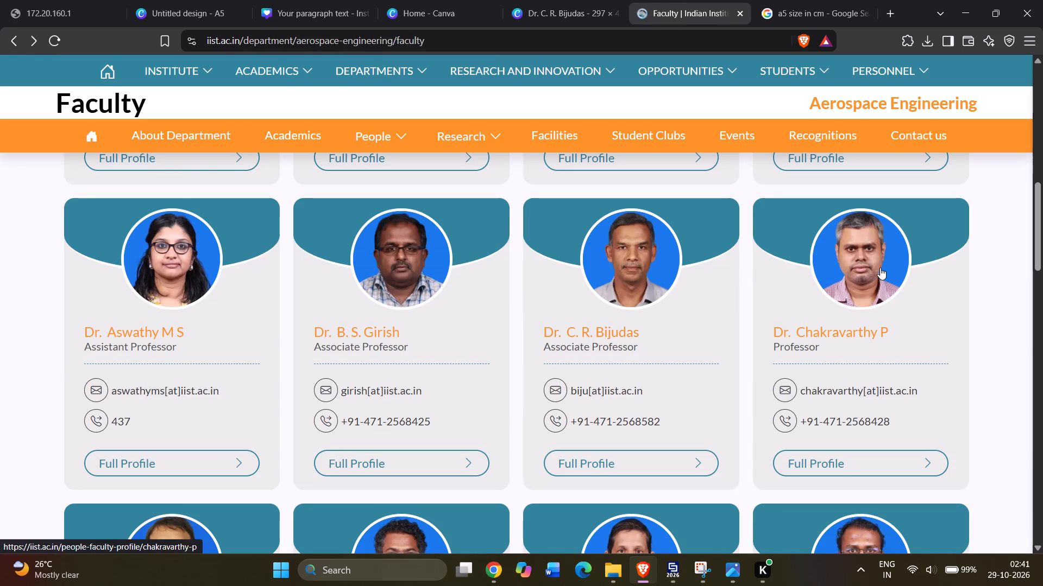
{"action": "left_click", "coordinate": [880, 267]}
{"action": "scroll", "coordinate": [652, 307], "scroll_direction": "down", "scroll_amount": 3}
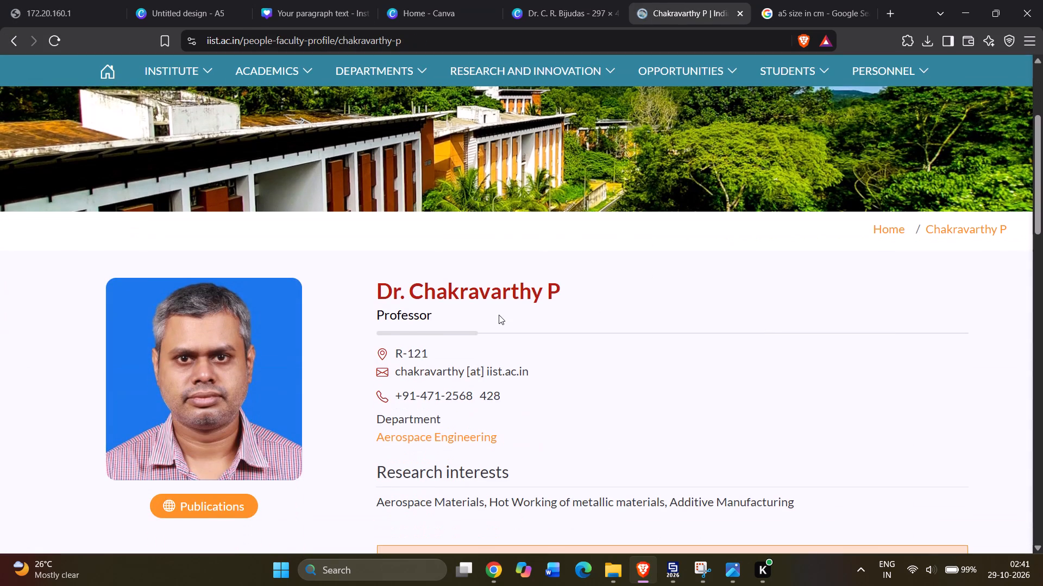
{"action": "left_click_drag", "start_coordinate": [379, 286], "coordinate": [612, 260]}
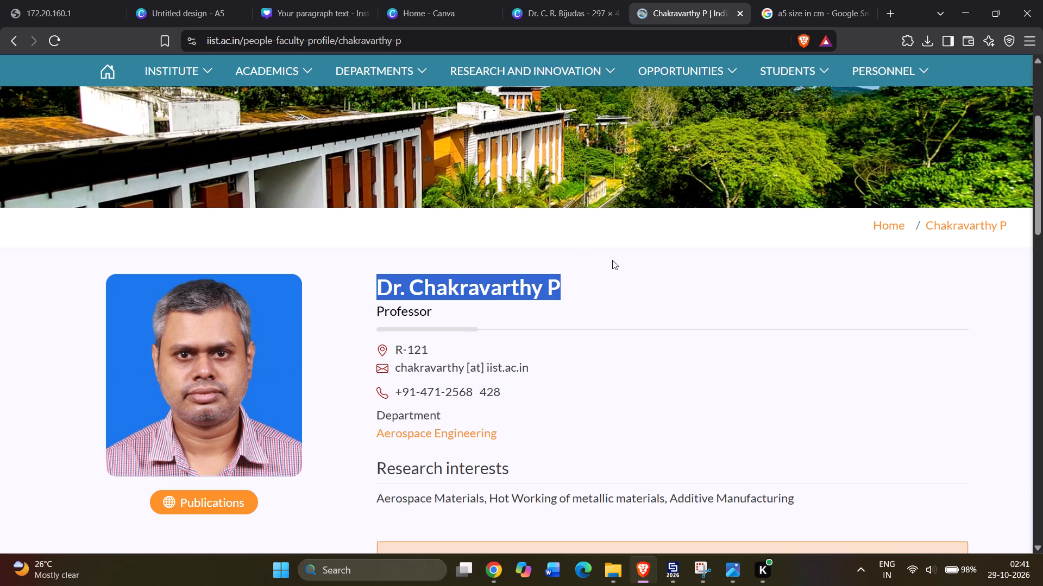
{"action": "left_click_drag", "start_coordinate": [612, 260], "coordinate": [613, 260]}
{"action": "key", "text": "ctrl+c"}
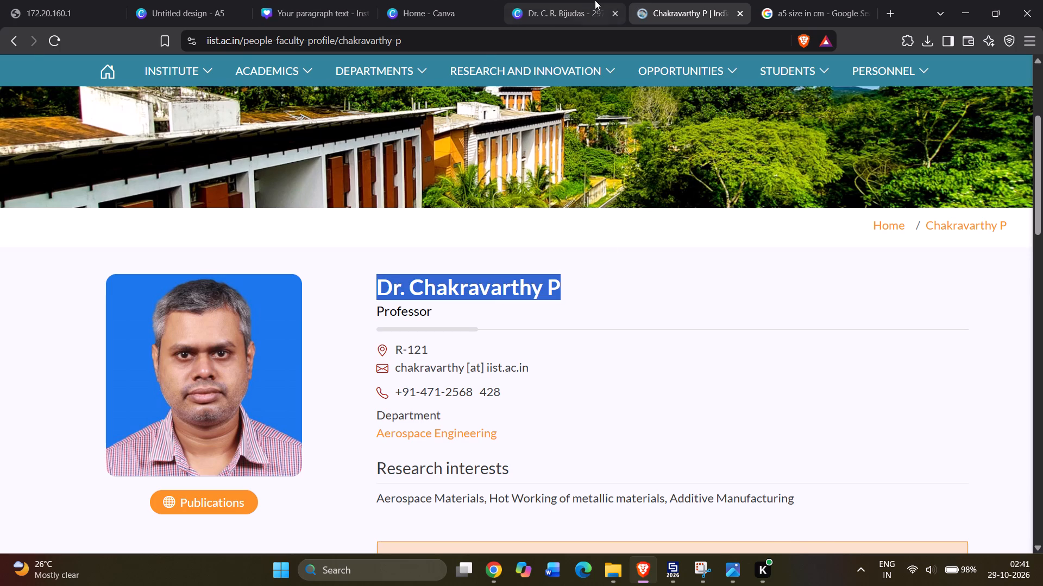
In the Canva invitation, replace both the name after "Prof." and the design title with the copied titled name.
{"action": "left_click", "coordinate": [595, 0]}
{"action": "scroll", "coordinate": [669, 296], "scroll_direction": "down", "scroll_amount": 2}
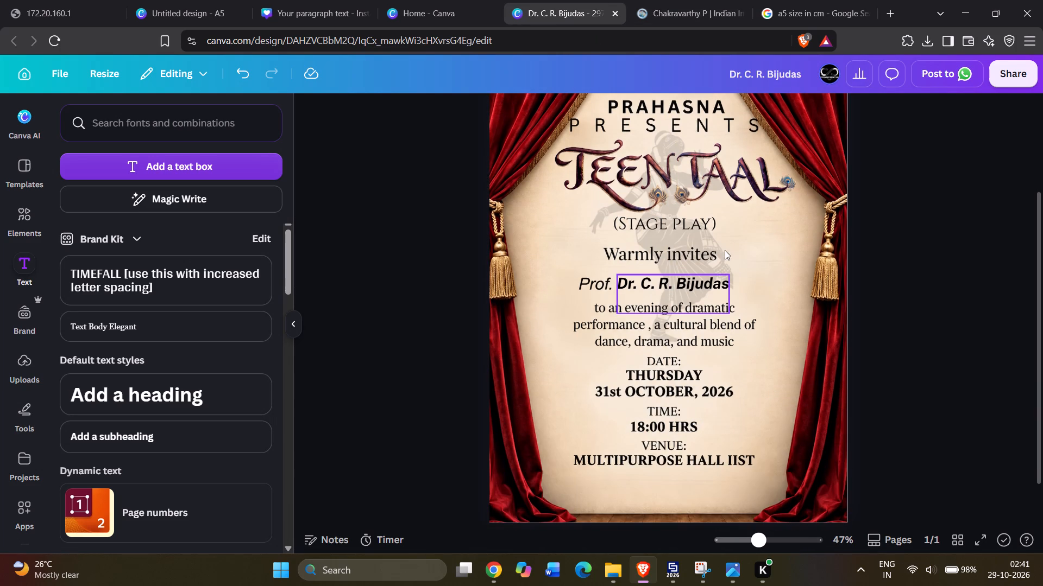
{"action": "double_click", "coordinate": [701, 277]}
{"action": "double_click", "coordinate": [701, 282]}
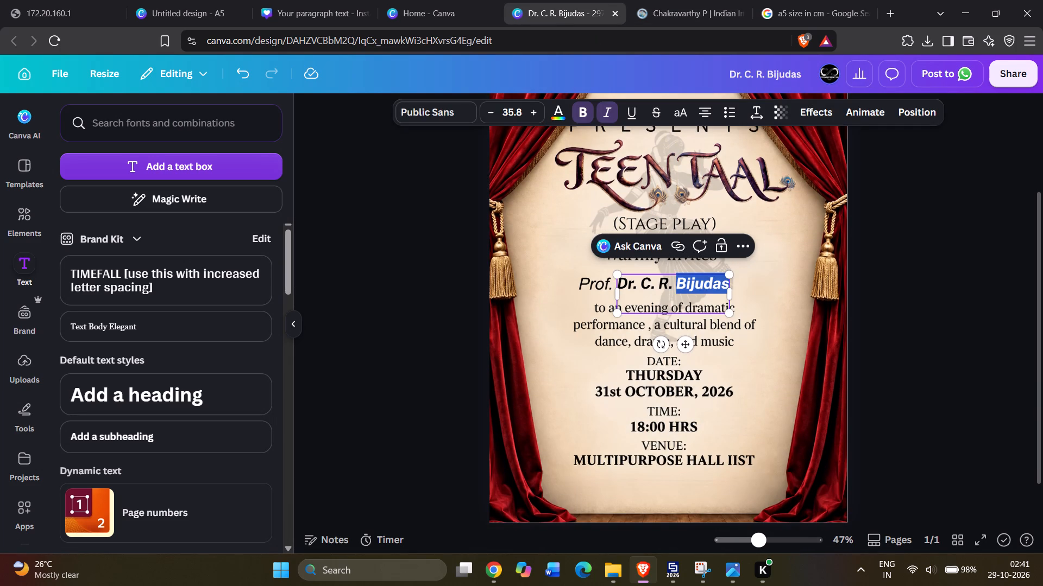
{"action": "double_click", "coordinate": [701, 282]}
{"action": "key", "text": "ctrl+v"}
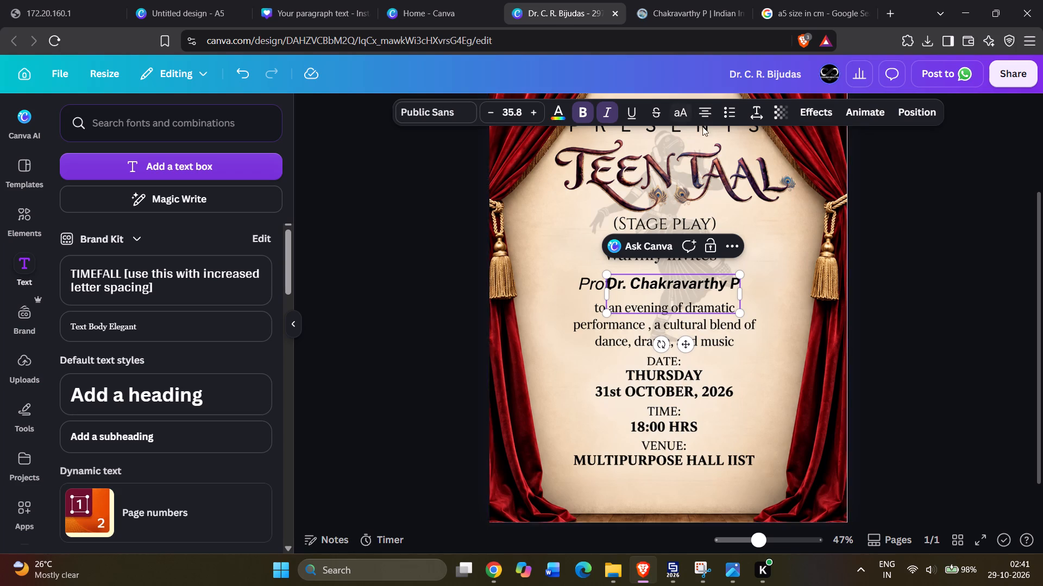
{"action": "triple_click", "coordinate": [770, 82]}
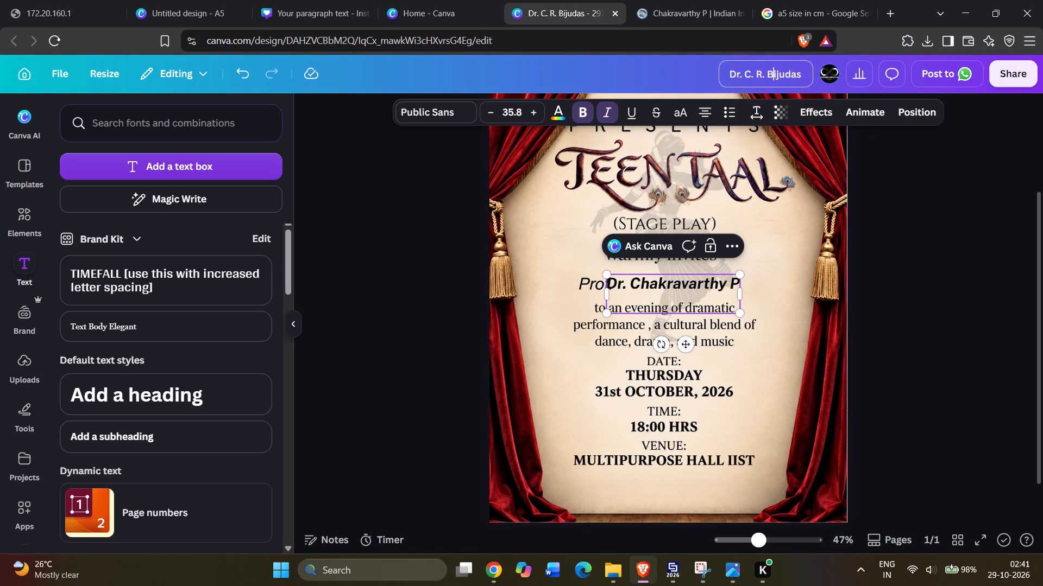
{"action": "key", "text": "ctrl+v"}
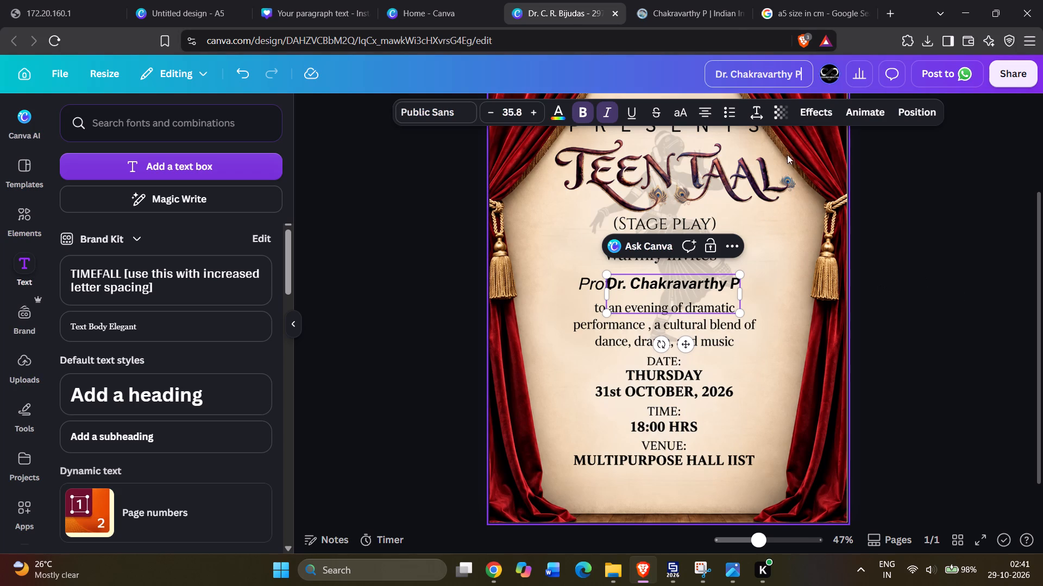
Shift the name text box horizontally so the name sits just after "Prof." without overlapping it.
{"action": "left_click_drag", "start_coordinate": [686, 347], "coordinate": [698, 347]}
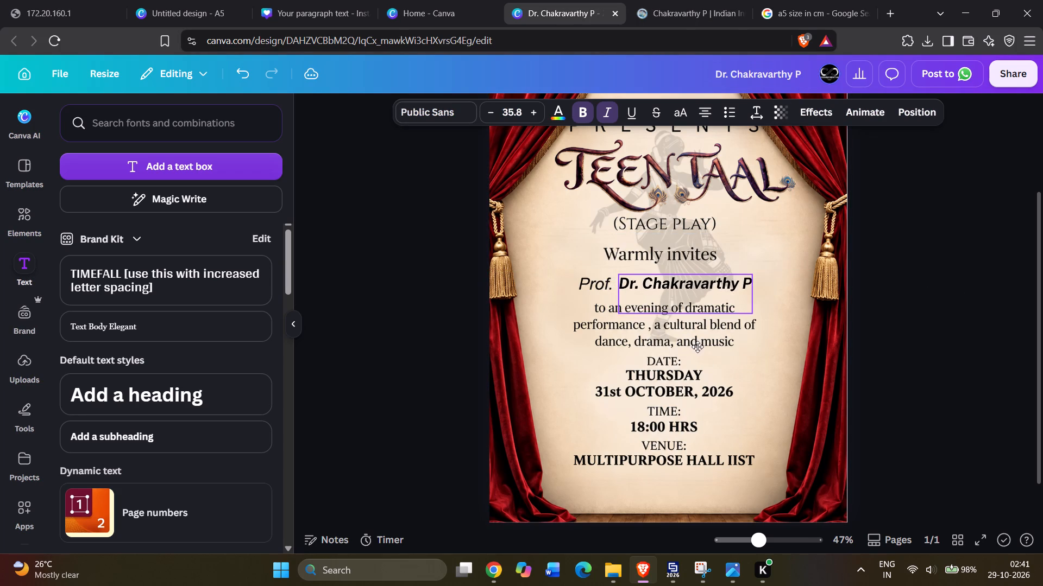
{"action": "left_click_drag", "start_coordinate": [698, 347], "coordinate": [701, 347]}
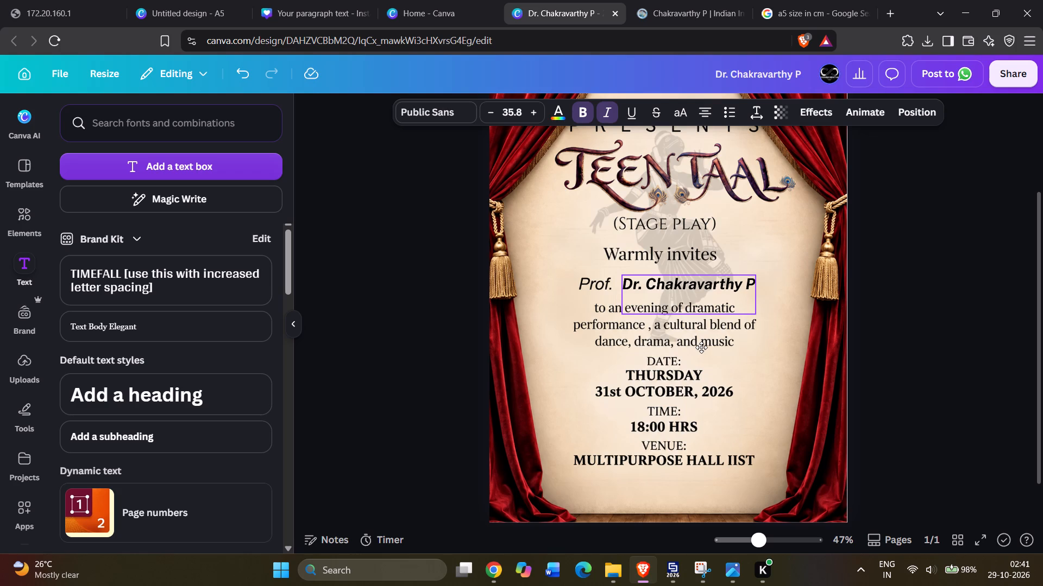
{"action": "left_click_drag", "start_coordinate": [701, 347], "coordinate": [701, 347]}
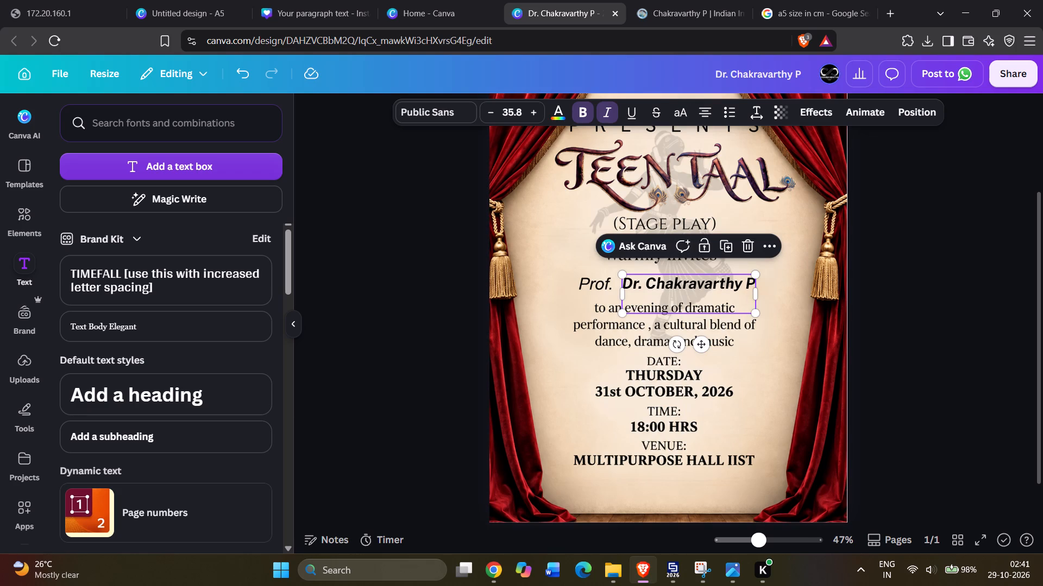
{"action": "triple_click", "coordinate": [739, 69]}
{"action": "left_click", "coordinate": [646, 80]}
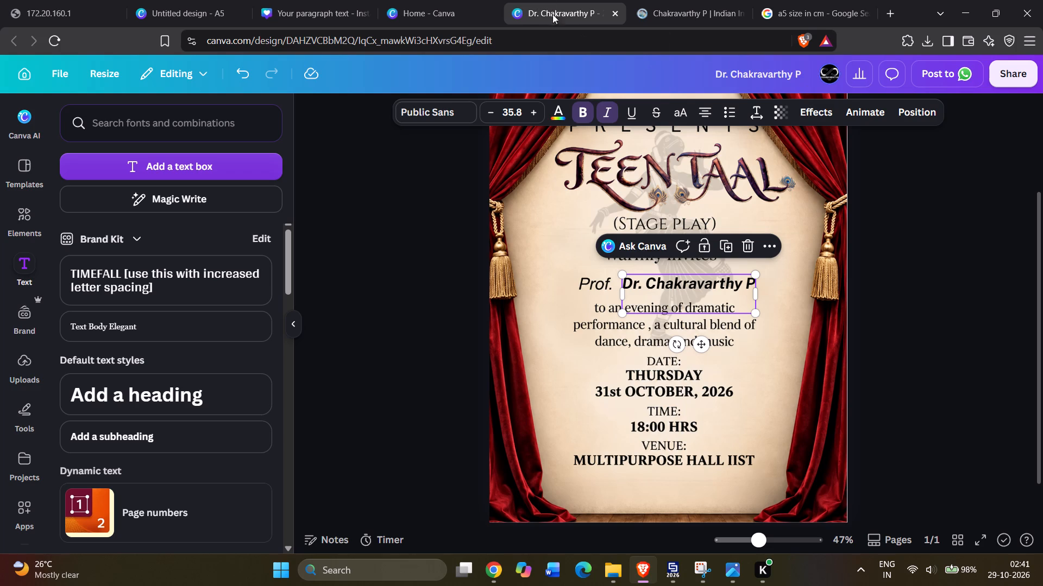
Refresh the Downloads folder in File Explorer and check the invitation PDFs saved today.
{"action": "left_click", "coordinate": [626, 575]}
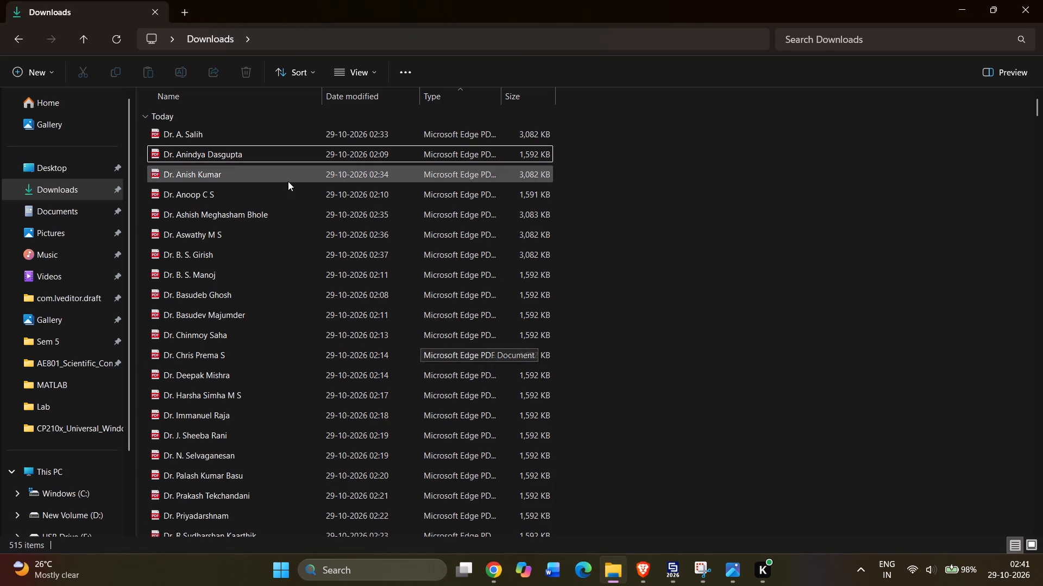
{"action": "left_click", "coordinate": [112, 35]}
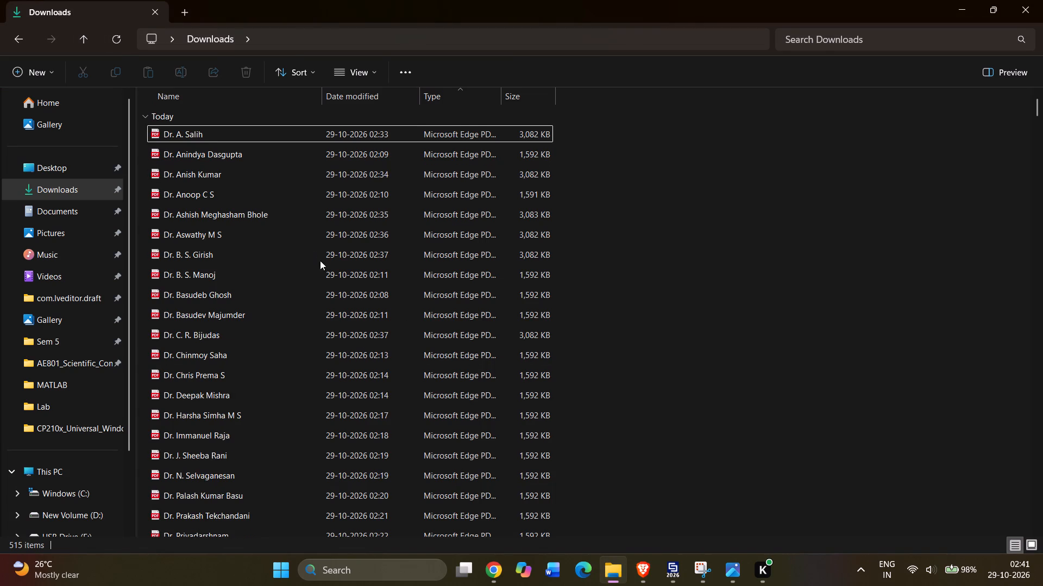
{"action": "scroll", "coordinate": [322, 273], "scroll_direction": "down", "scroll_amount": 2}
{"action": "scroll", "coordinate": [326, 289], "scroll_direction": "up", "scroll_amount": 4}
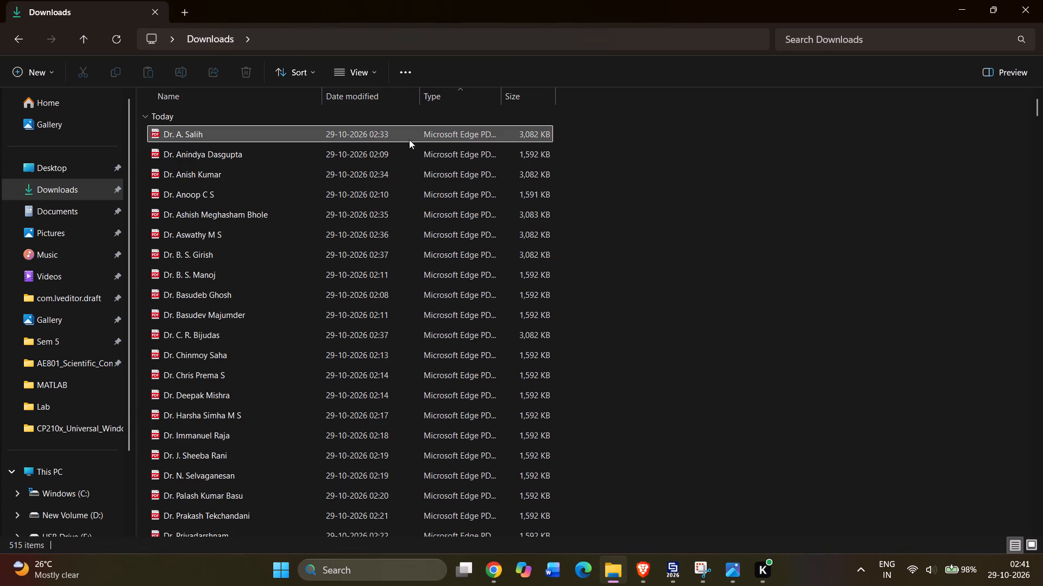
{"action": "scroll", "coordinate": [623, 232], "scroll_direction": "down", "scroll_amount": 10}
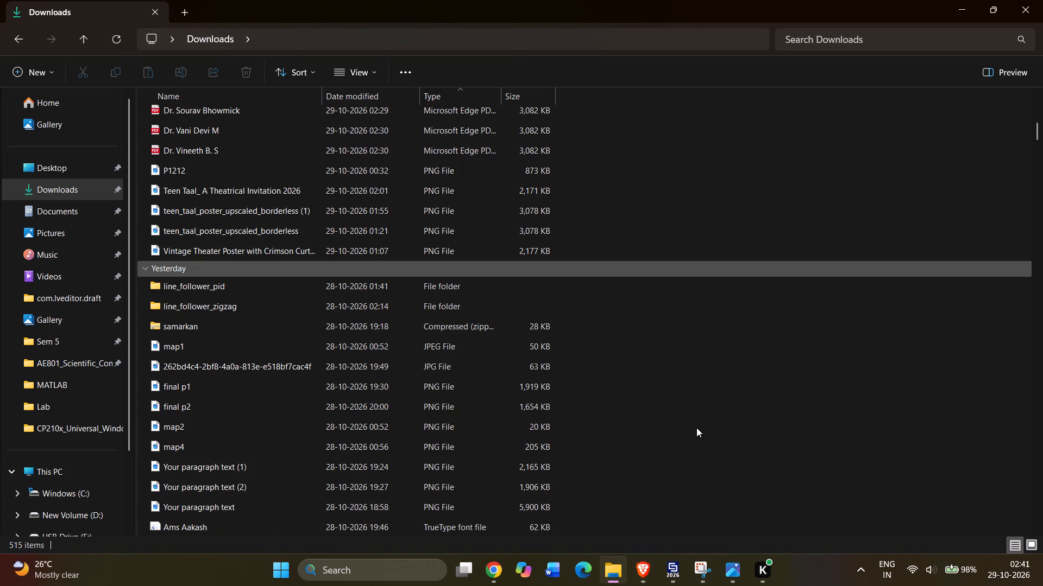
{"action": "scroll", "coordinate": [694, 413], "scroll_direction": "up", "scroll_amount": 2}
{"action": "left_click", "coordinate": [612, 567]}
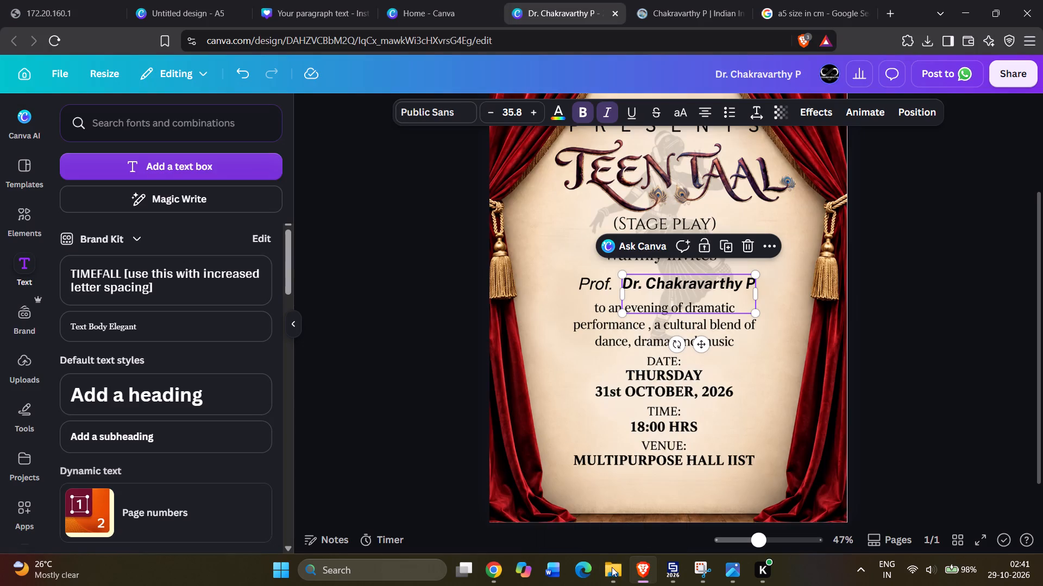
Download this professor's Canva invitation as a PDF with the Digital preset, saving it in the Downloads folder.
{"action": "left_click", "coordinate": [1030, 67]}
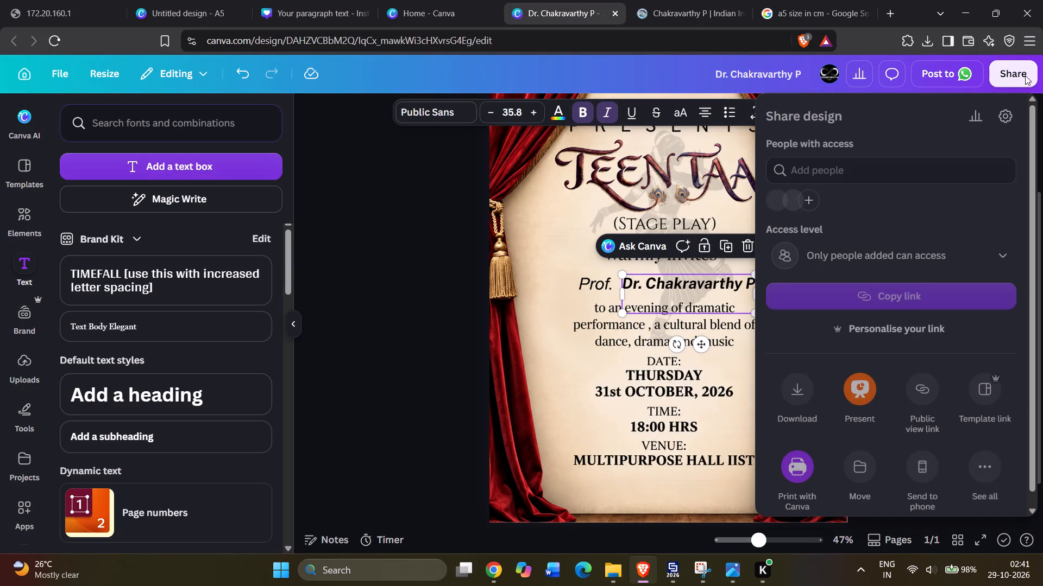
{"action": "left_click", "coordinate": [802, 386]}
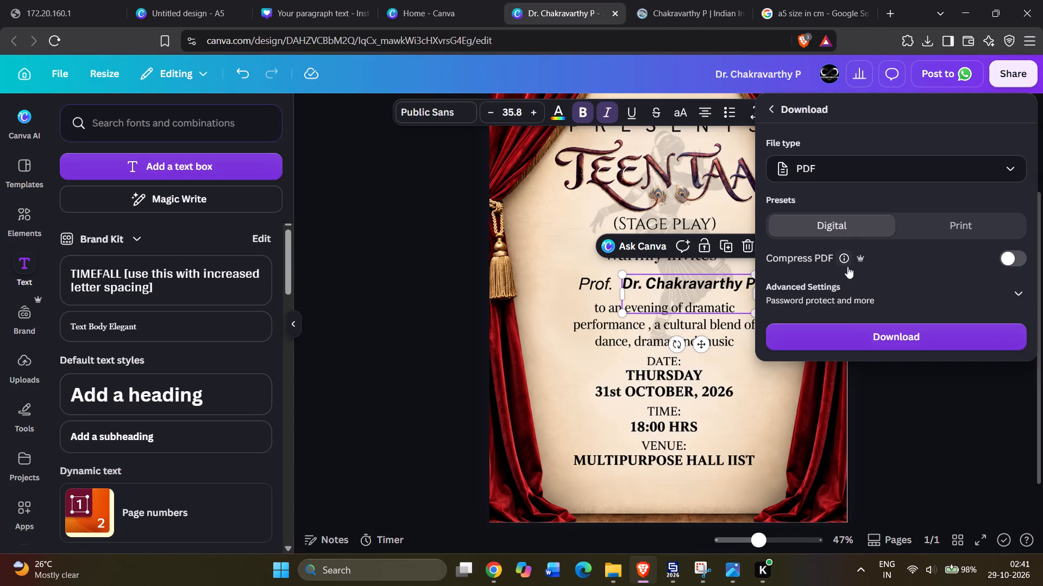
{"action": "left_click", "coordinate": [845, 333]}
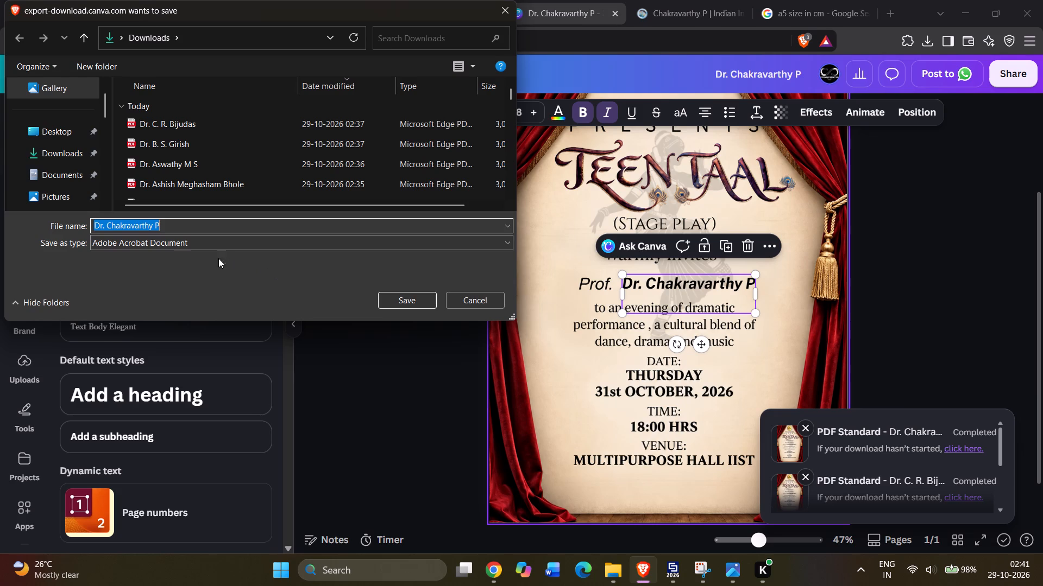
{"action": "left_click", "coordinate": [35, 153]}
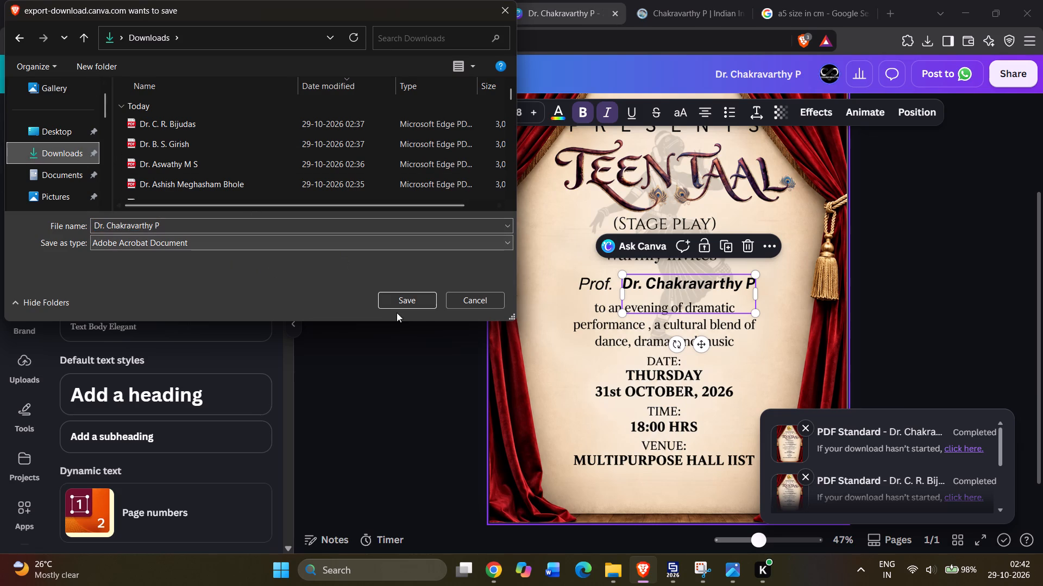
{"action": "left_click", "coordinate": [405, 290]}
{"action": "left_click", "coordinate": [404, 300]}
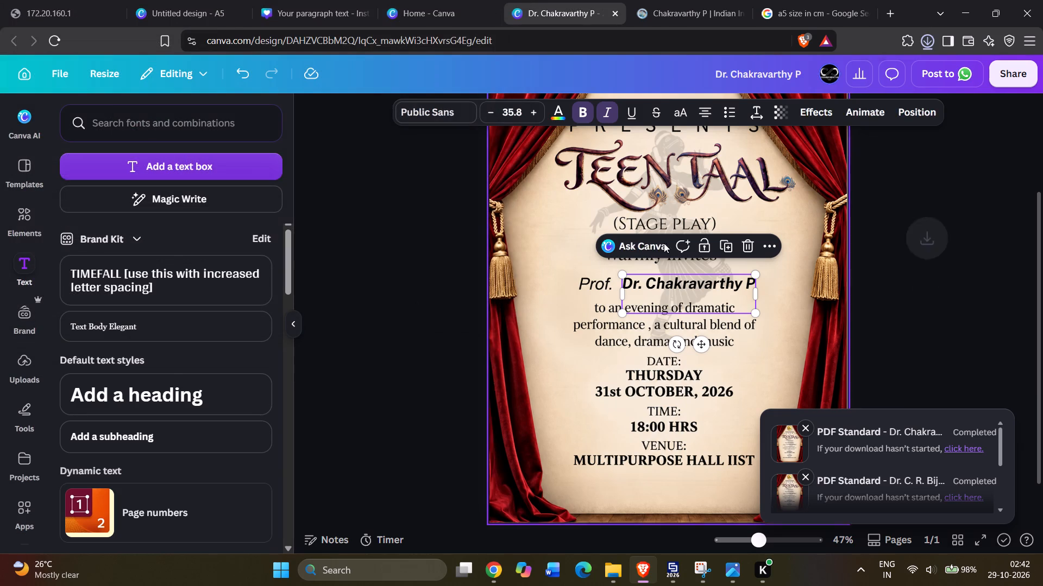
{"action": "left_click", "coordinate": [955, 256]}
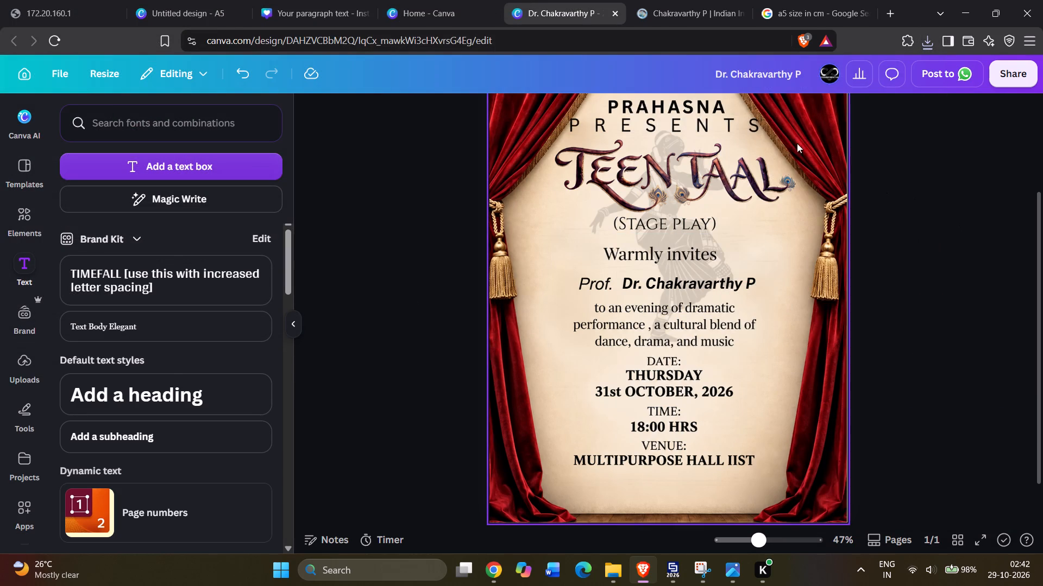
From the IIST Aerospace Engineering faculty list, open the profile of the assistant professor listed after the current invitee and copy the titled name.
{"action": "left_click", "coordinate": [665, 0]}
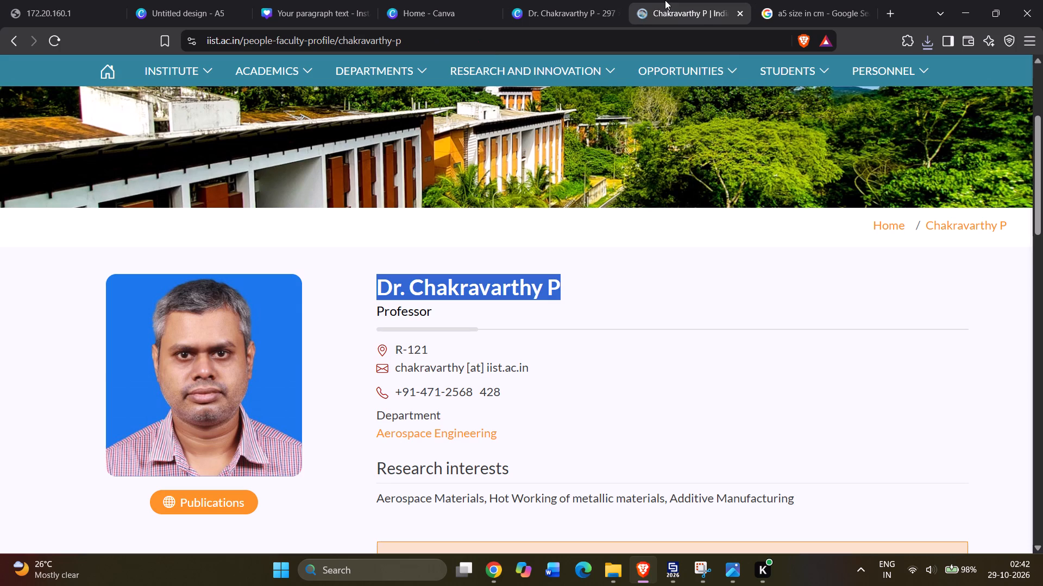
{"action": "left_click", "coordinate": [10, 34]}
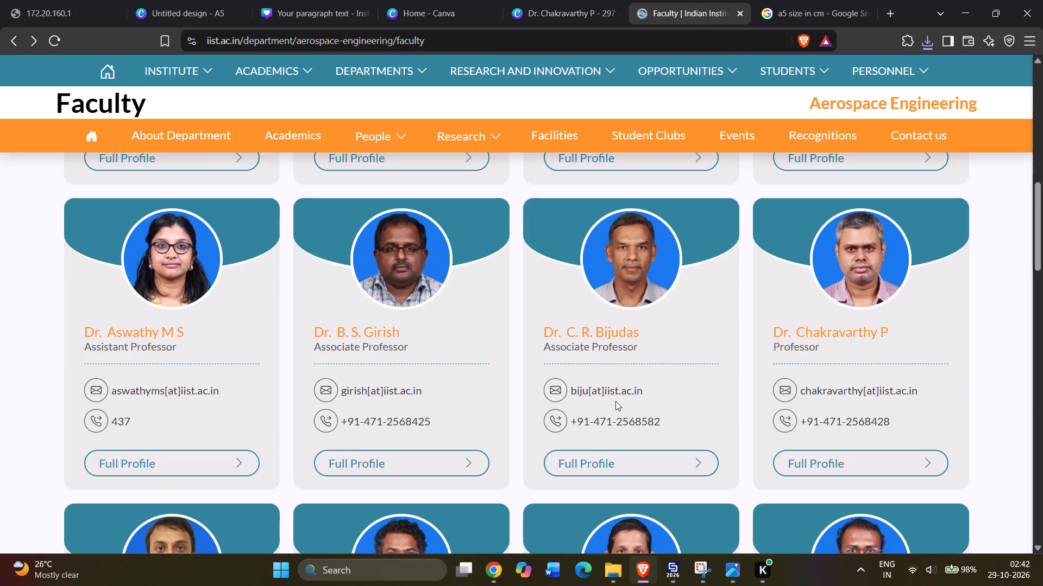
{"action": "scroll", "coordinate": [476, 279], "scroll_direction": "down", "scroll_amount": 1}
{"action": "scroll", "coordinate": [476, 279], "scroll_direction": "up", "scroll_amount": 10}
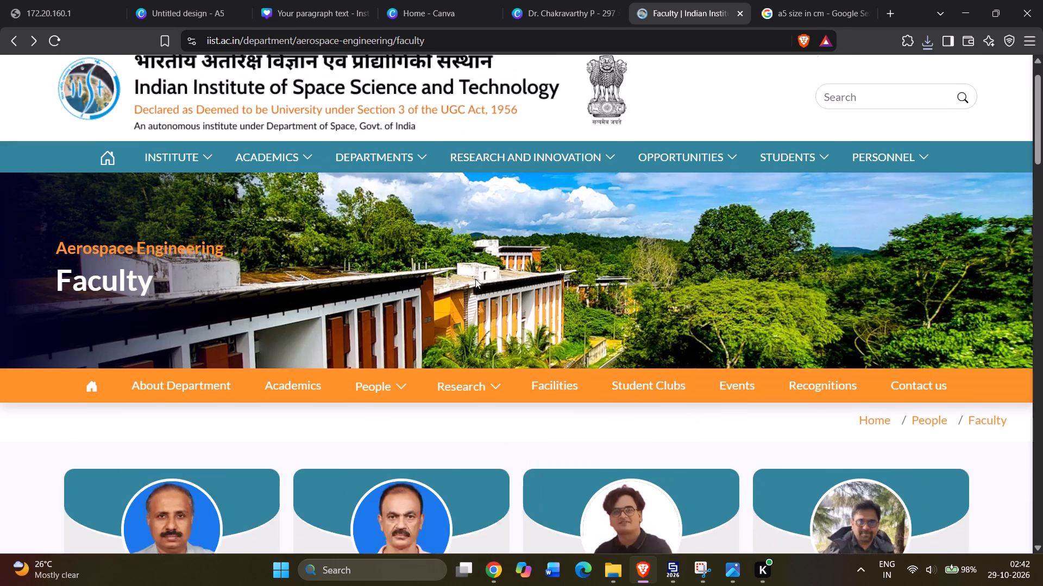
{"action": "scroll", "coordinate": [475, 279], "scroll_direction": "down", "scroll_amount": 8}
{"action": "scroll", "coordinate": [136, 413], "scroll_direction": "up", "scroll_amount": 6}
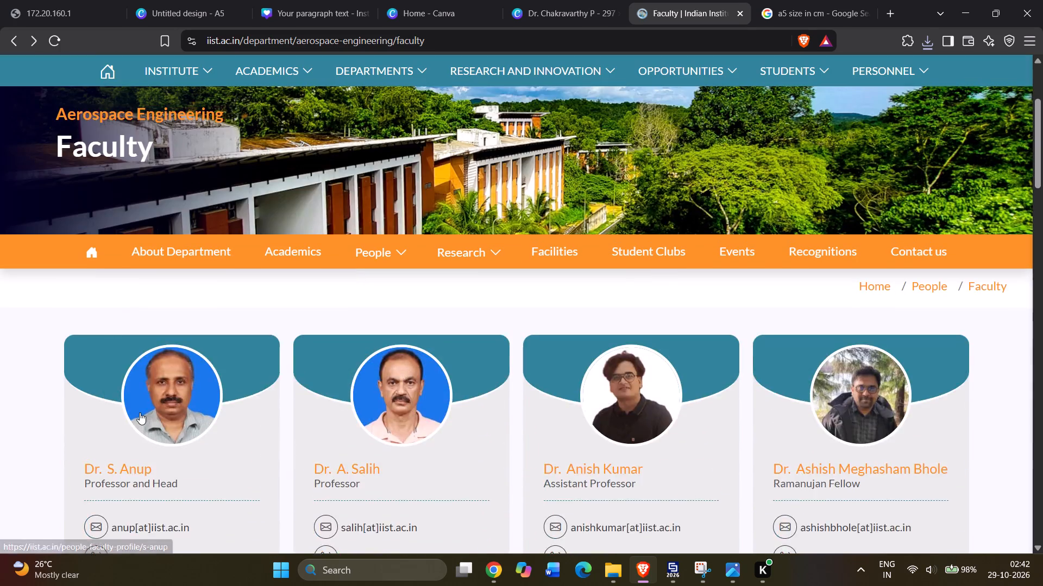
{"action": "scroll", "coordinate": [140, 412], "scroll_direction": "down", "scroll_amount": 11}
{"action": "left_click", "coordinate": [159, 304]}
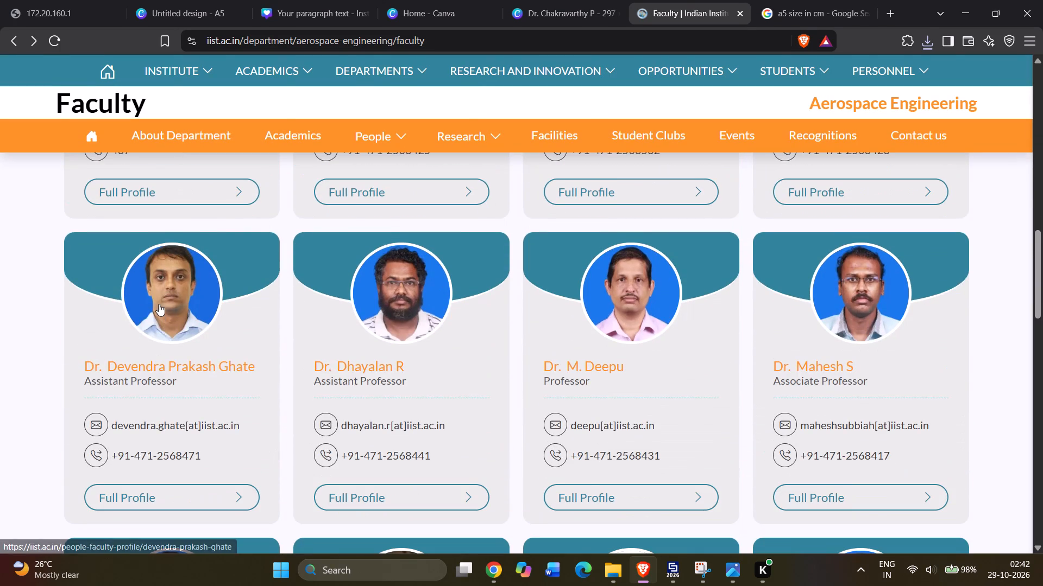
{"action": "scroll", "coordinate": [424, 489], "scroll_direction": "down", "scroll_amount": 2}
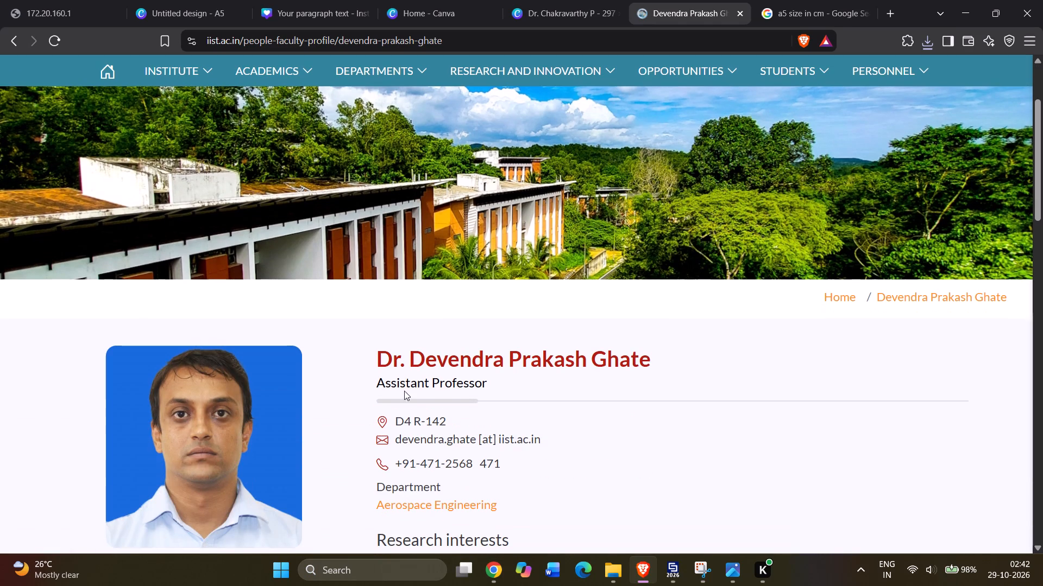
{"action": "left_click_drag", "start_coordinate": [379, 351], "coordinate": [619, 353]}
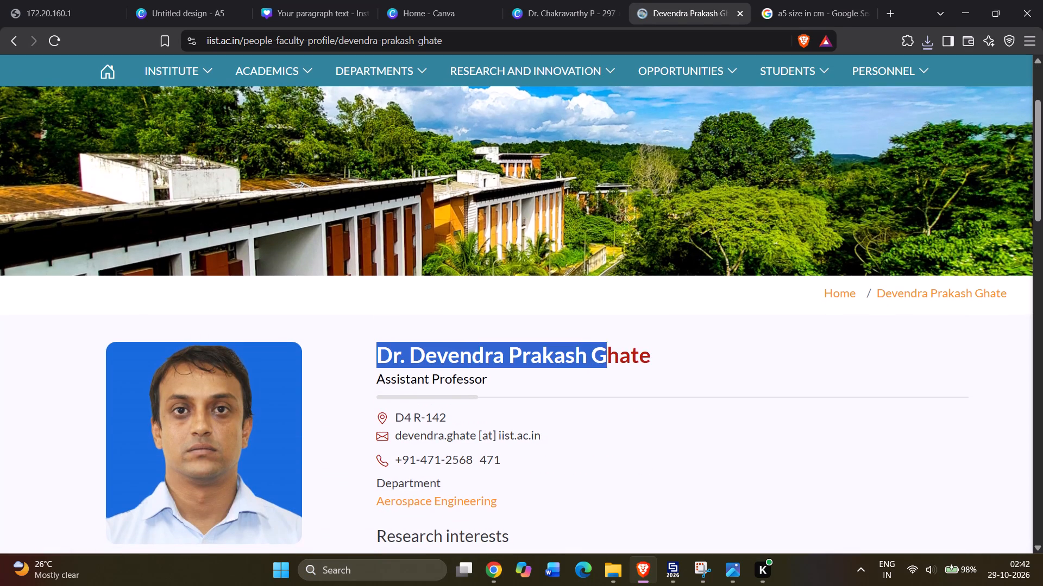
{"action": "left_click_drag", "start_coordinate": [619, 353], "coordinate": [675, 351]}
{"action": "key", "text": "ctrl+c"}
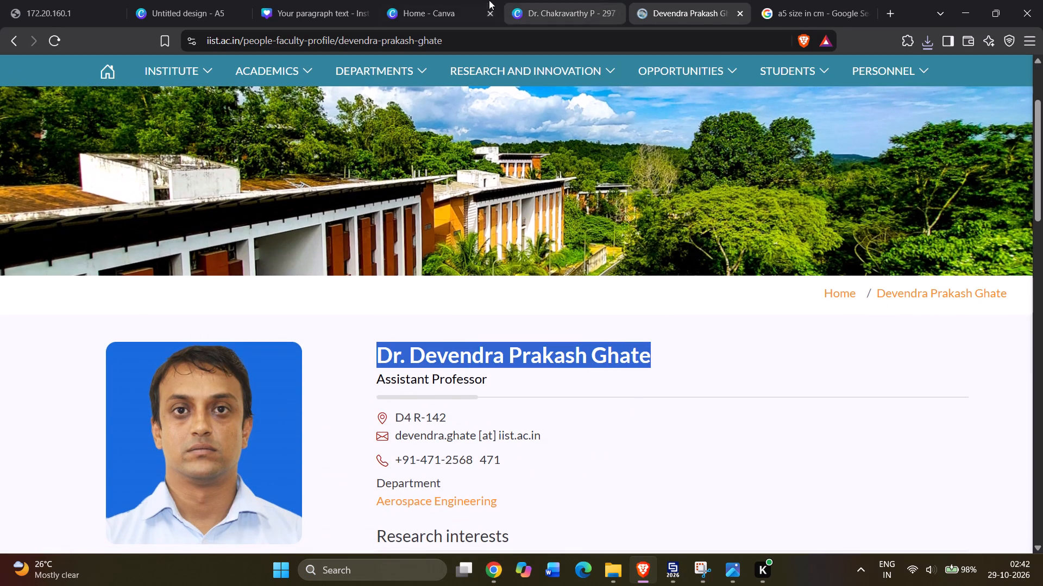
In the Canva invitation, replace the invitee's name with the copied one and move it sideways so it clears "Prof." on the same line.
{"action": "left_click", "coordinate": [557, 0]}
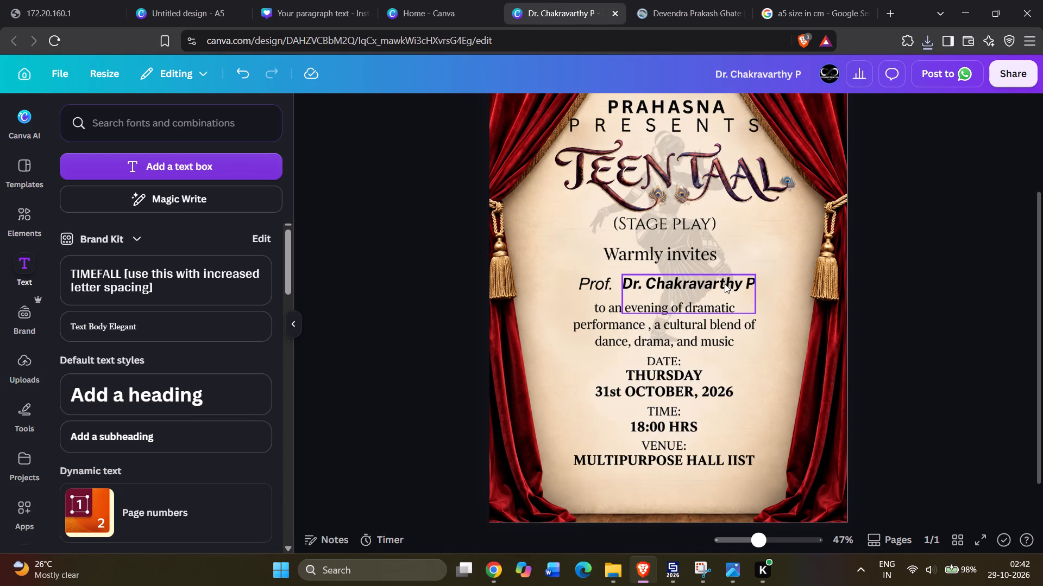
{"action": "triple_click", "coordinate": [725, 284]}
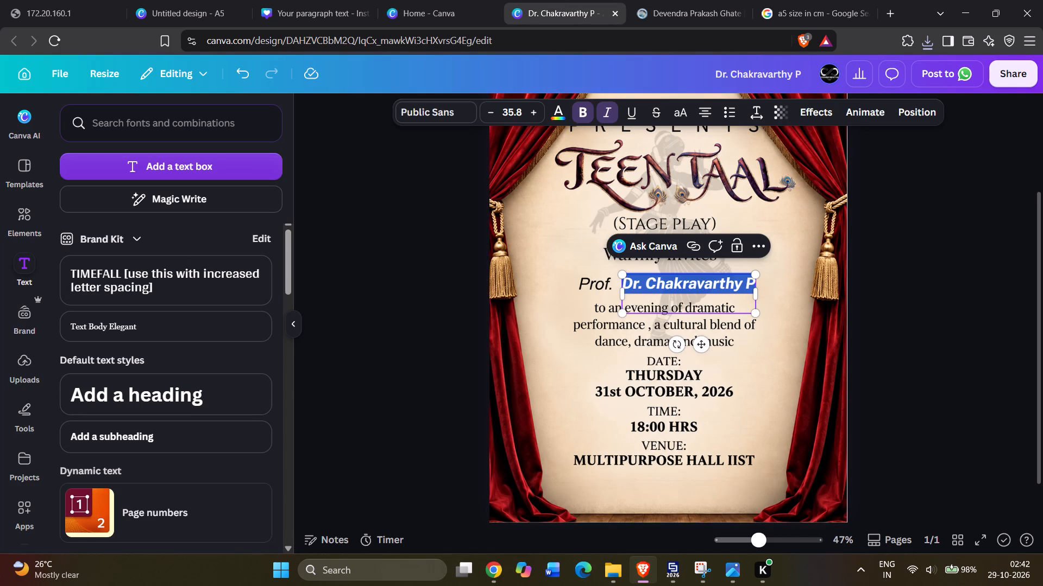
{"action": "key", "text": "ctrl+v"}
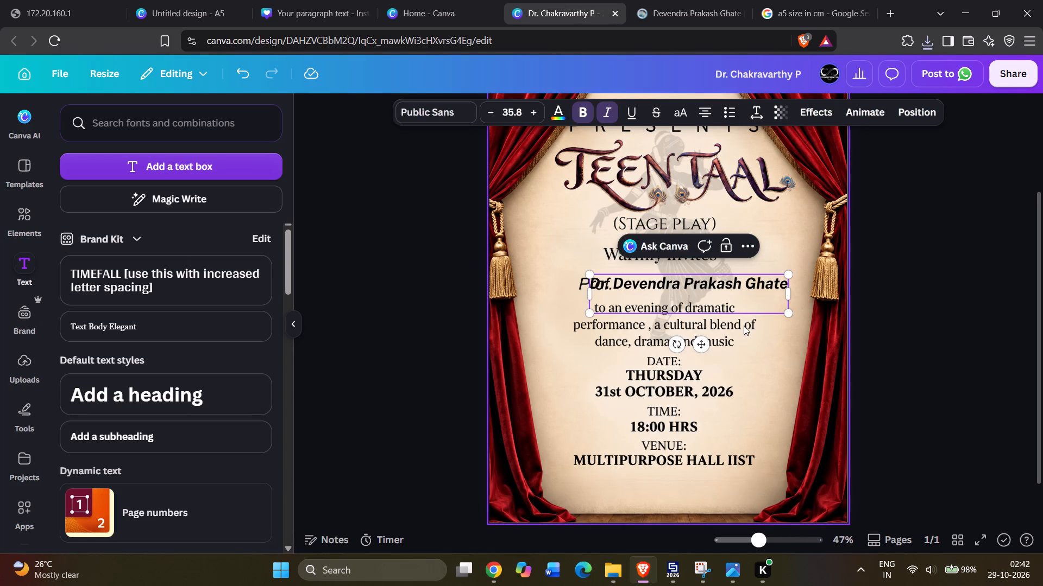
{"action": "left_click_drag", "start_coordinate": [702, 346], "coordinate": [720, 345]}
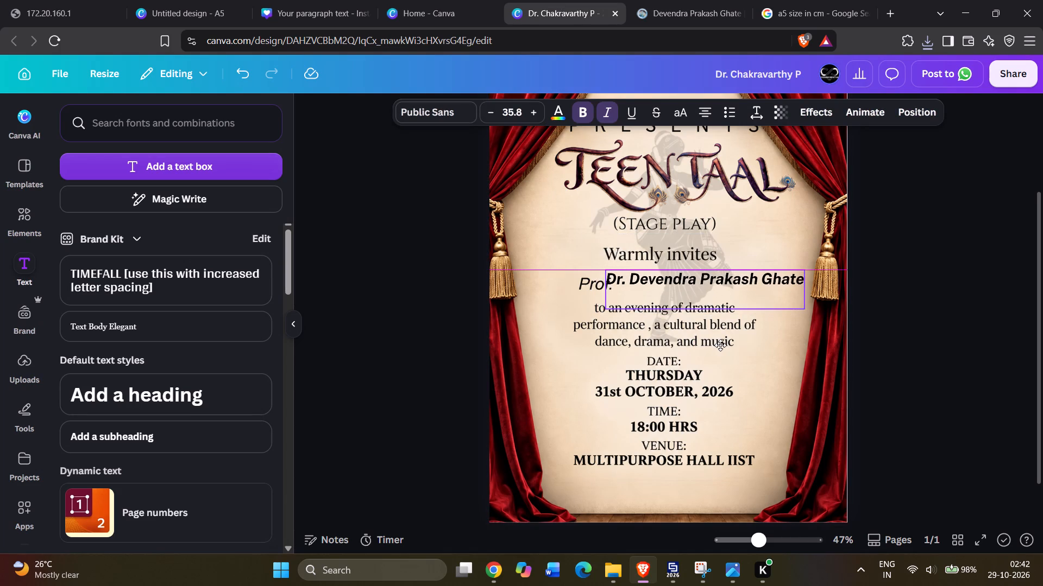
{"action": "left_click_drag", "start_coordinate": [720, 345], "coordinate": [730, 347]}
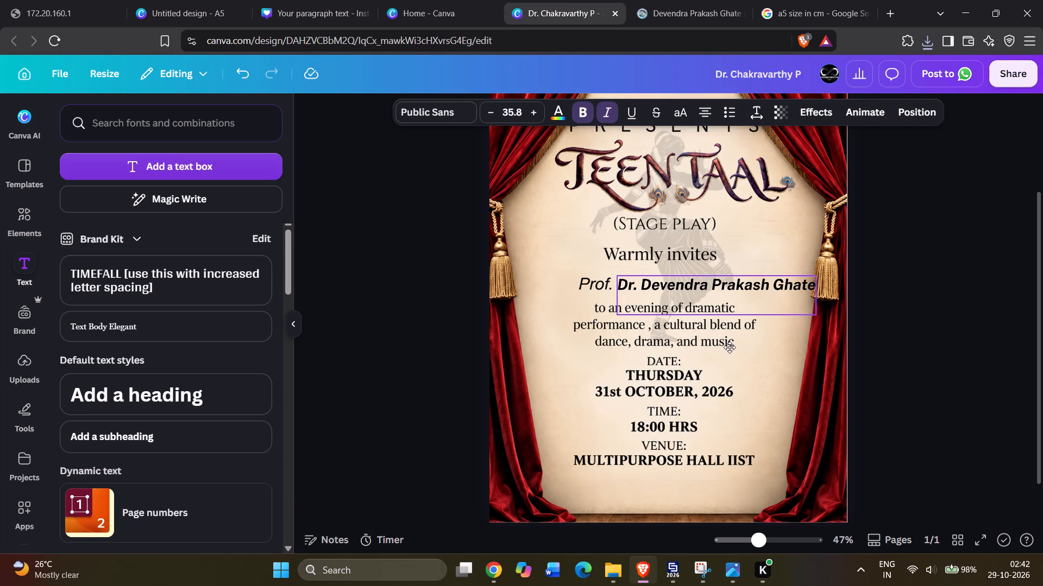
{"action": "left_click_drag", "start_coordinate": [730, 347], "coordinate": [730, 347]}
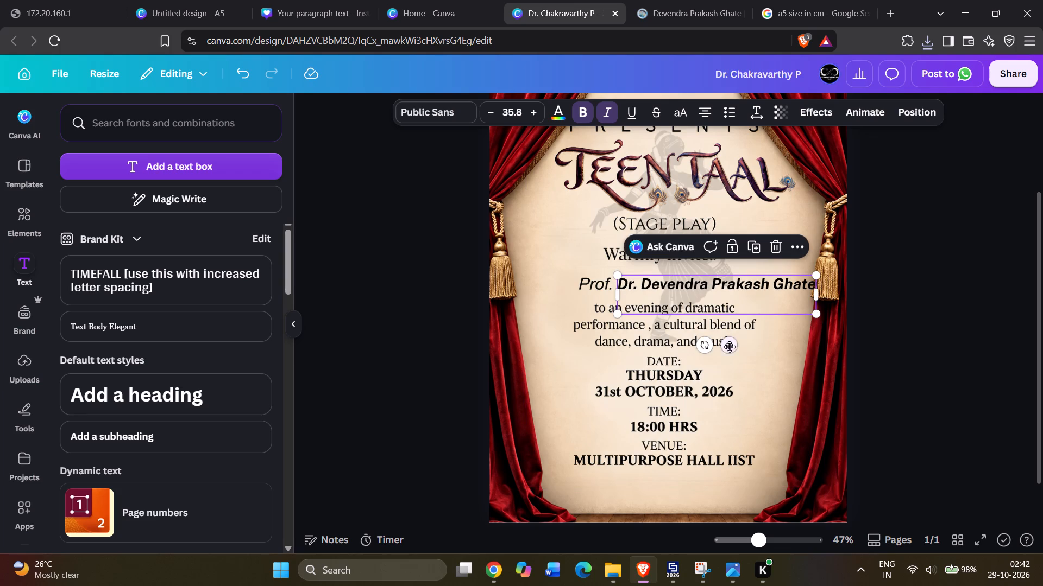
Rename the Canva design with the same copied titled name of the assistant professor.
{"action": "triple_click", "coordinate": [751, 68]}
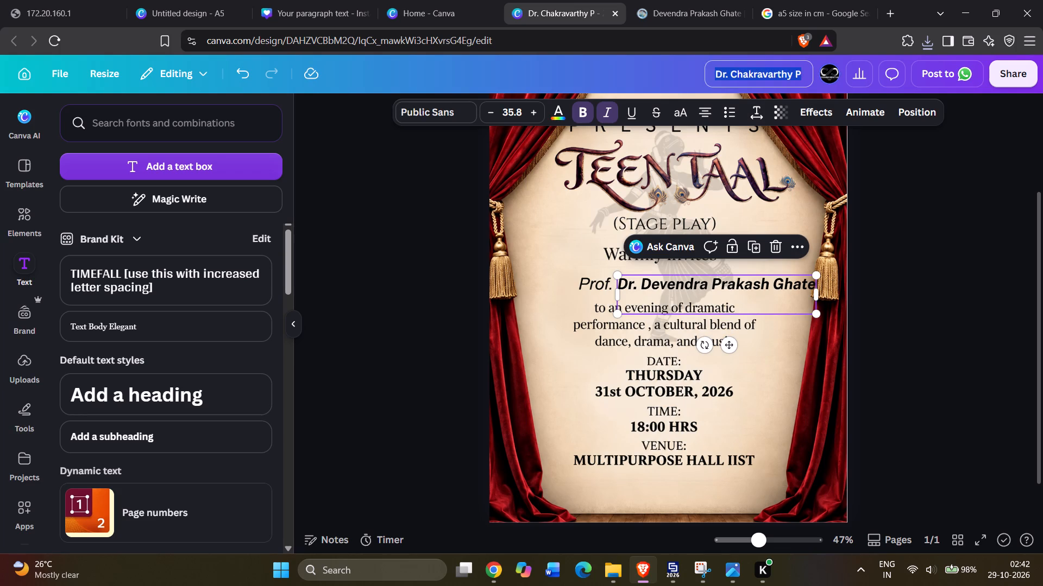
{"action": "key", "text": "ctrl+v"}
Download this invitation as a PDF with the Digital preset, saving it in the Downloads folder under the design's name.
{"action": "left_click", "coordinate": [1014, 69]}
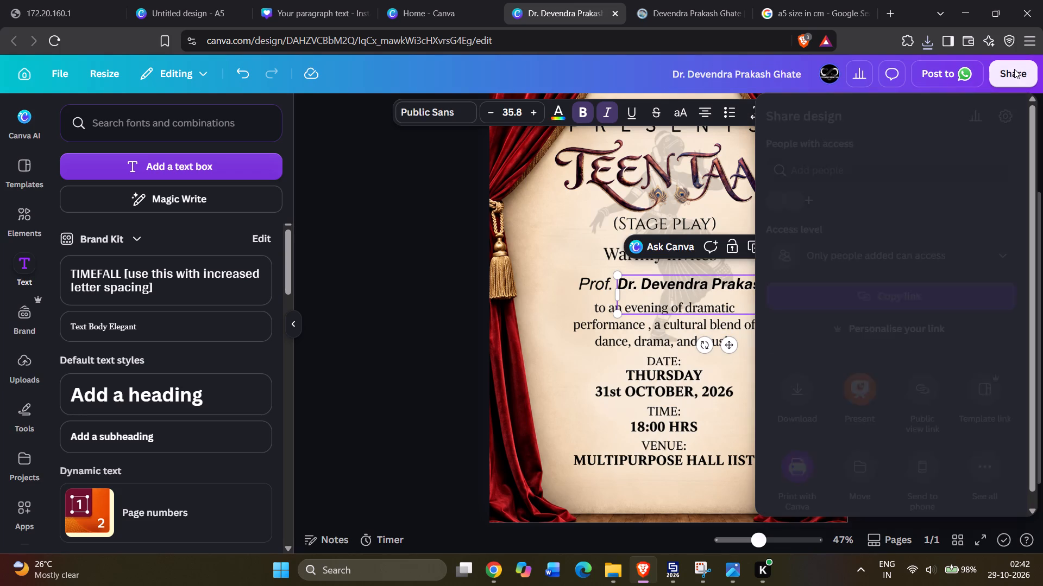
{"action": "left_click", "coordinate": [819, 391]}
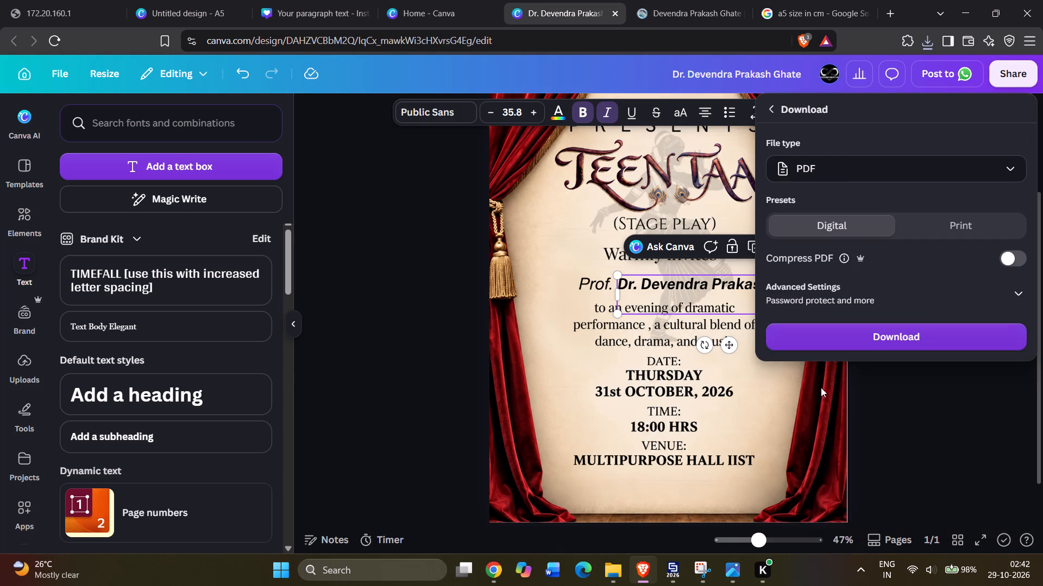
{"action": "left_click", "coordinate": [877, 333]}
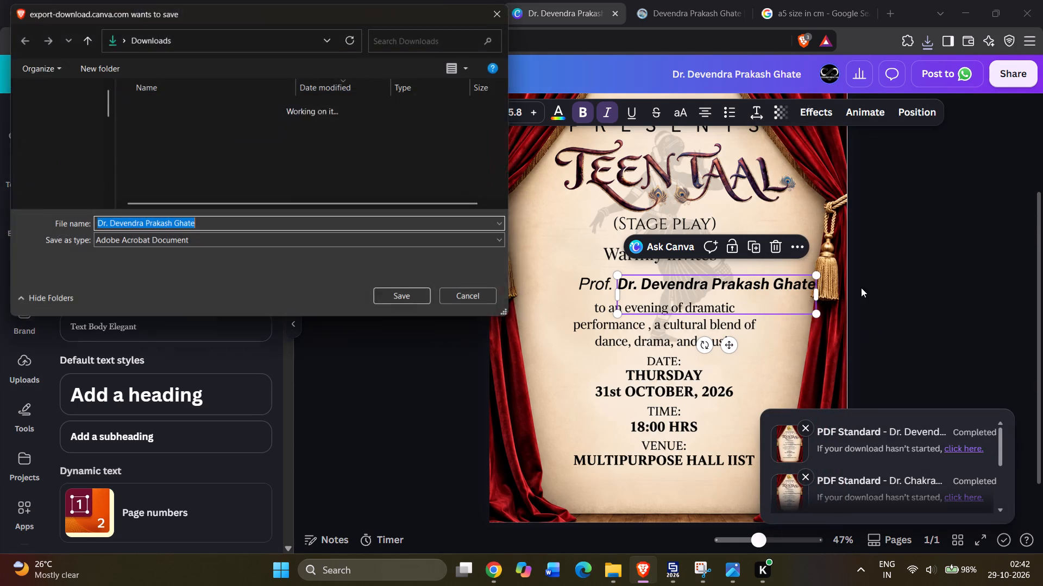
{"action": "left_click", "coordinate": [95, 161]}
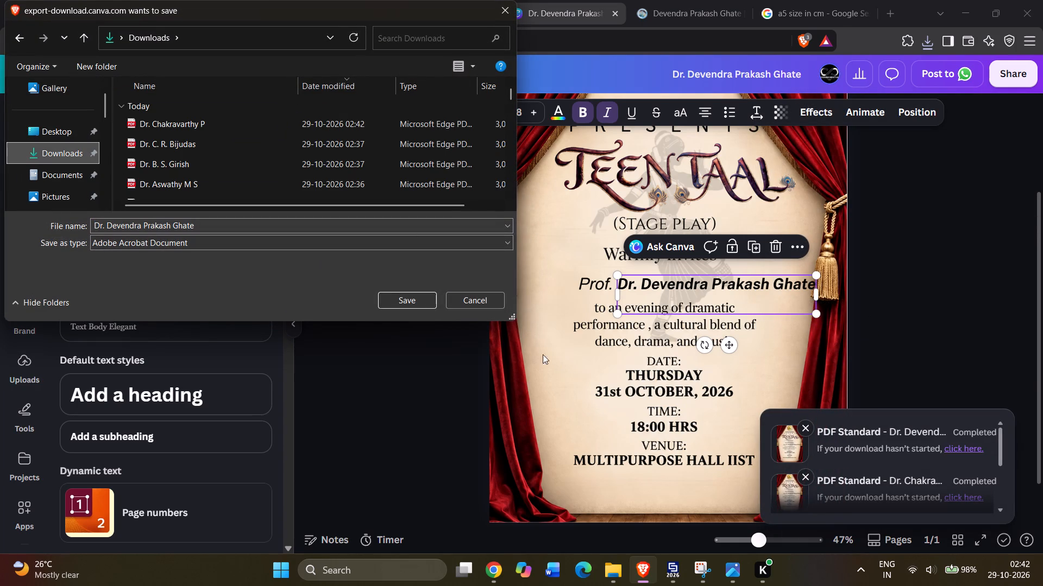
{"action": "left_click", "coordinate": [400, 309]}
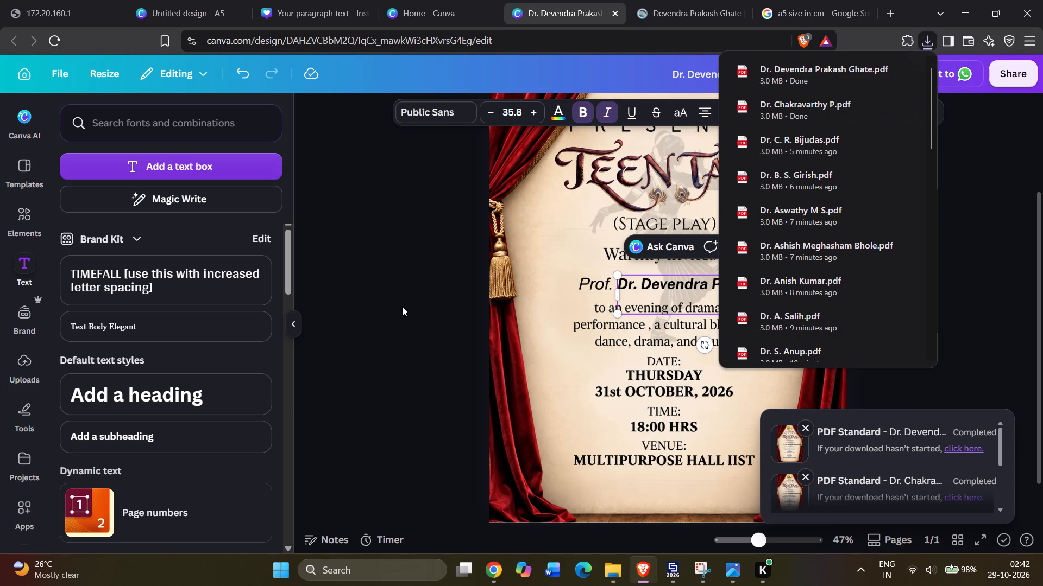
{"action": "scroll", "coordinate": [550, 52], "scroll_direction": "up", "scroll_amount": 1}
{"action": "left_click", "coordinate": [1008, 202]}
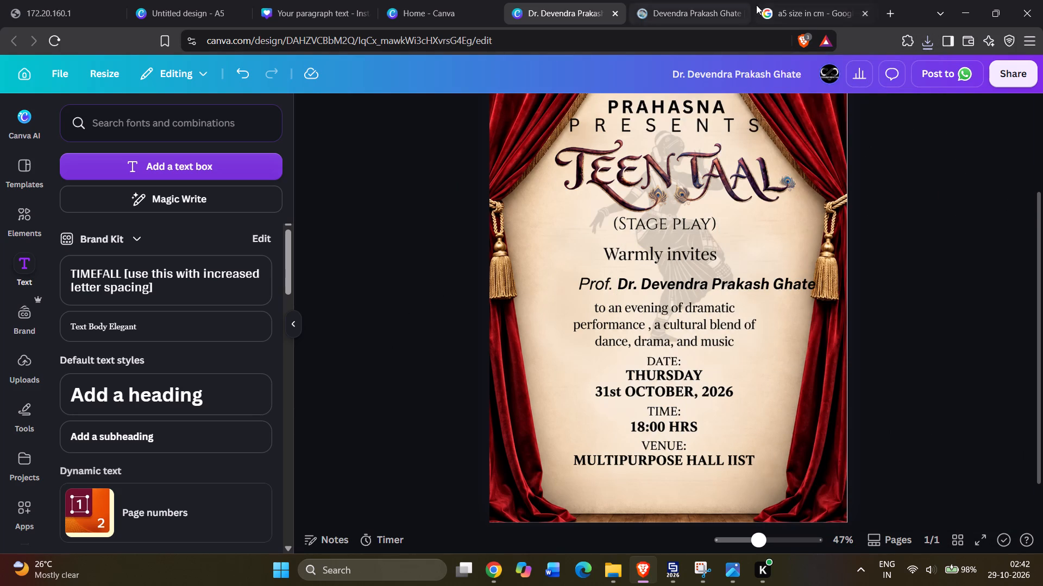
From the IIST Aerospace Engineering faculty list, open the profile of the assistant professor listed after the current invitee and copy the titled name.
{"action": "left_click", "coordinate": [715, 0]}
{"action": "left_click", "coordinate": [0, 37]}
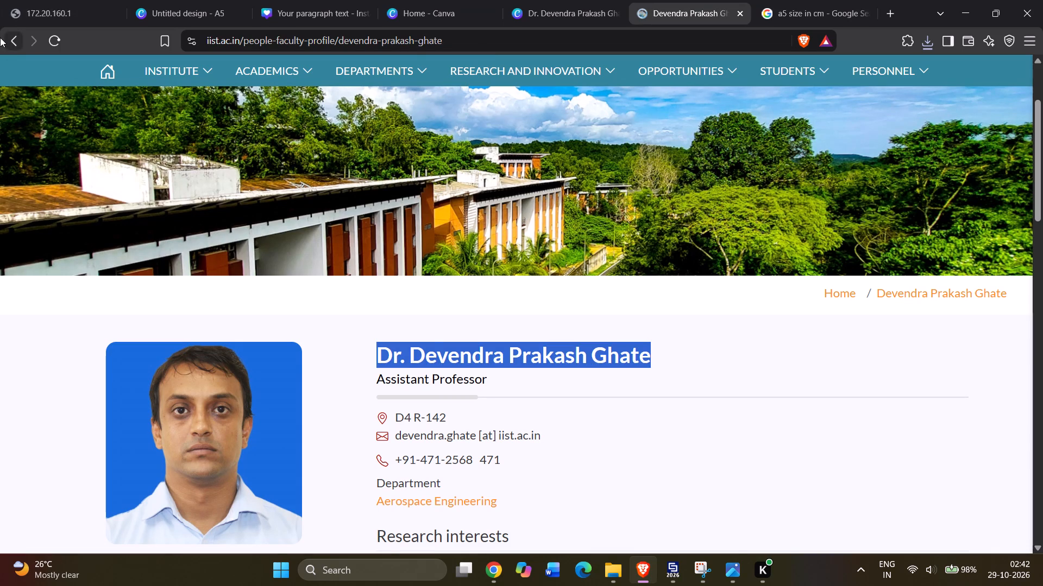
{"action": "left_click", "coordinate": [424, 299]}
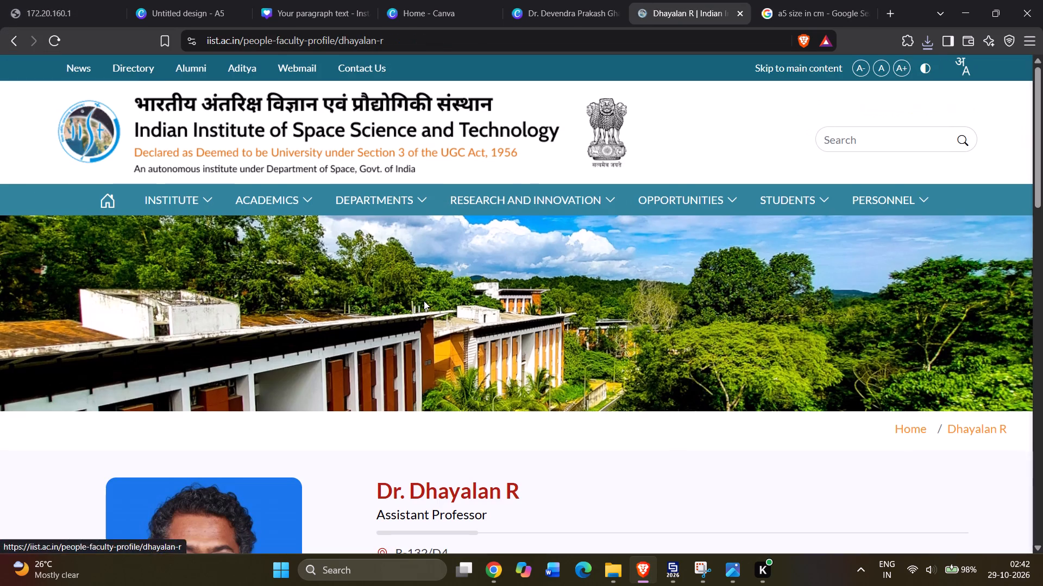
{"action": "scroll", "coordinate": [445, 406], "scroll_direction": "down", "scroll_amount": 2}
{"action": "left_click_drag", "start_coordinate": [367, 348], "coordinate": [460, 356]}
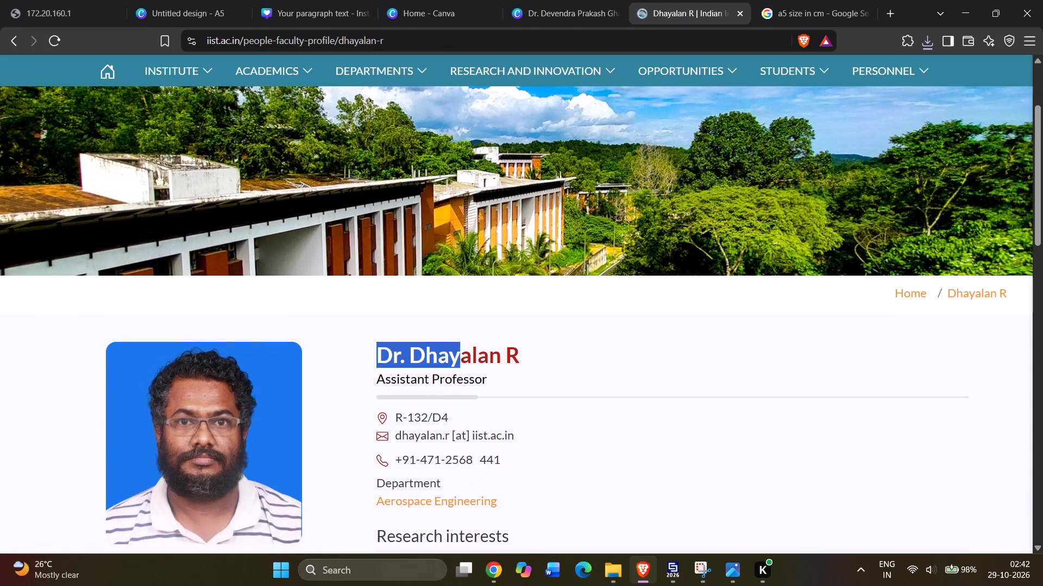
{"action": "left_click_drag", "start_coordinate": [460, 356], "coordinate": [586, 355]}
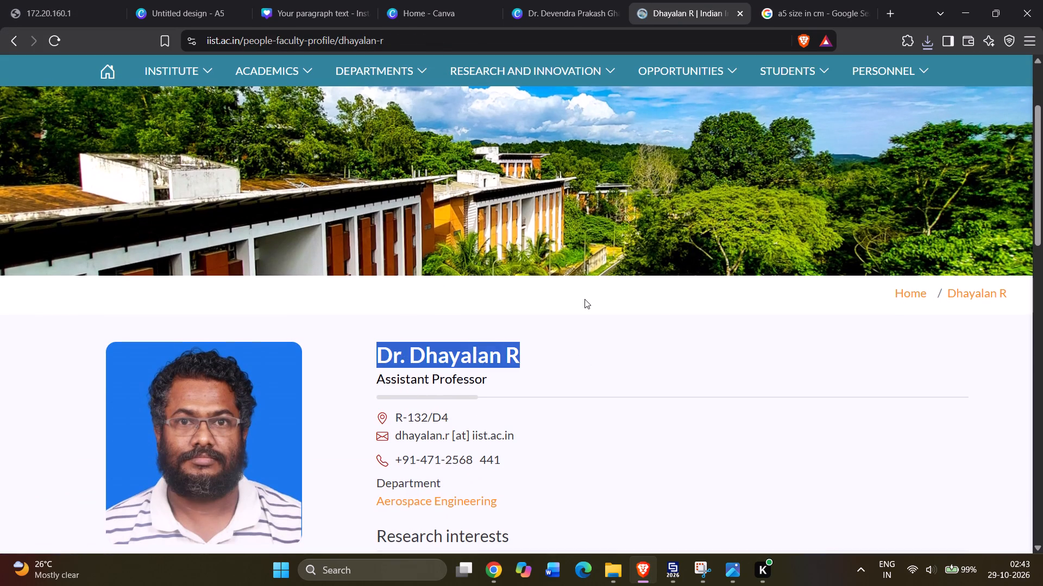
{"action": "key", "text": "ctrl+c"}
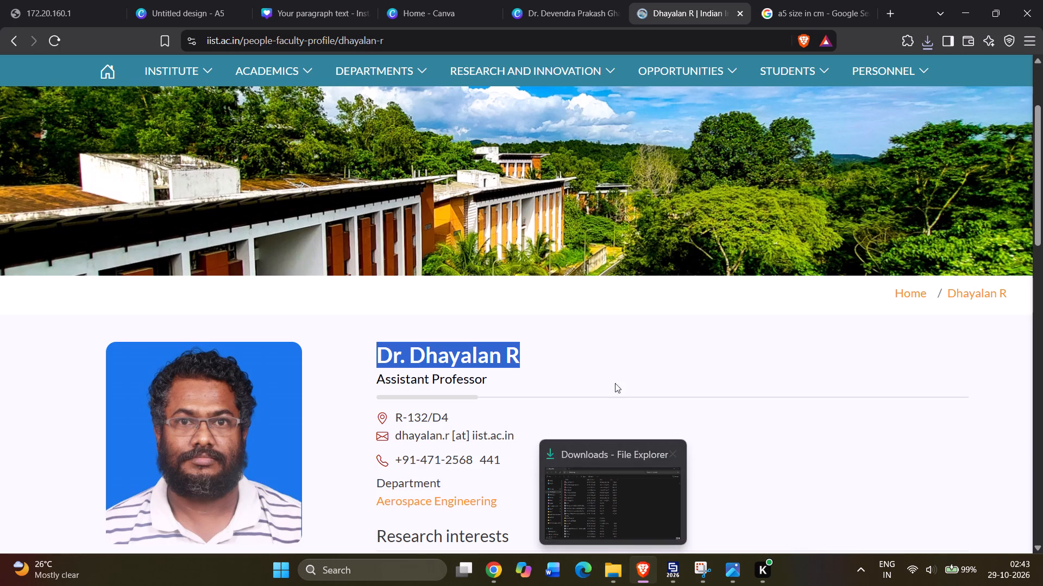
In the Canva invitation, replace the invitee's name with the newly copied one and move it closer to "Prof.", level with it.
{"action": "left_click", "coordinate": [557, 0]}
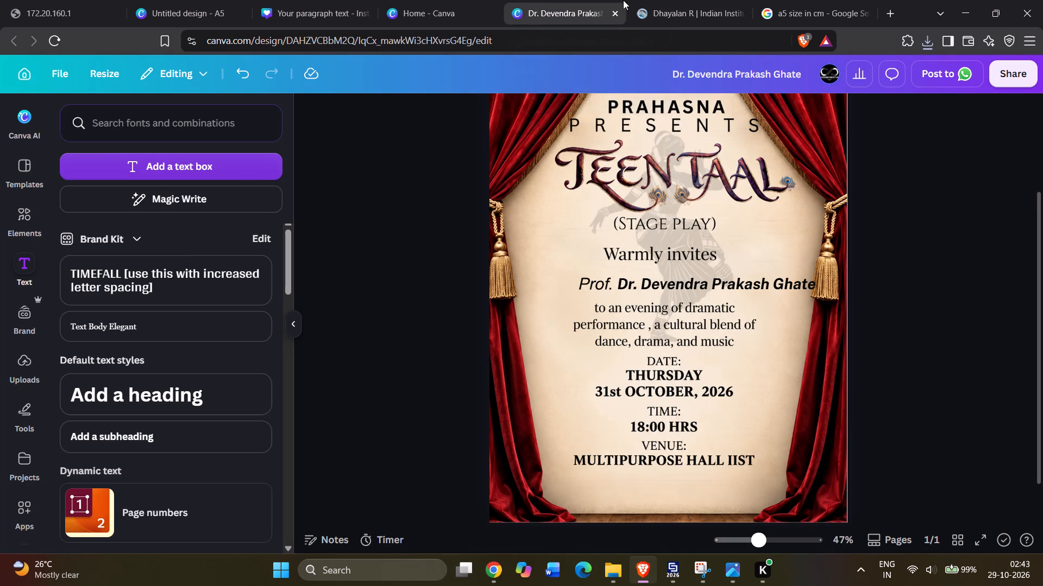
{"action": "left_click", "coordinate": [627, 0]}
{"action": "left_click", "coordinate": [569, 0]}
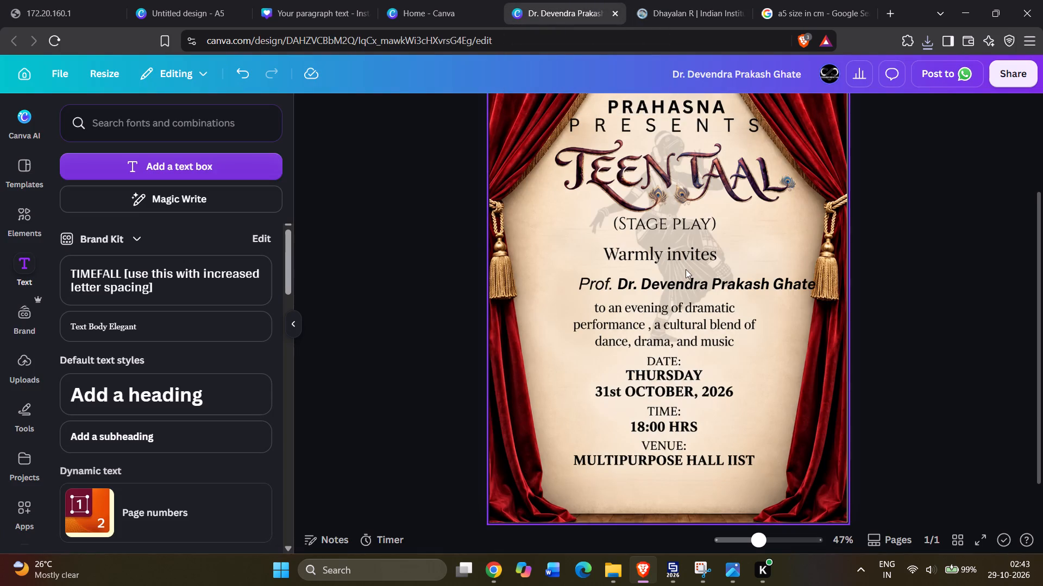
{"action": "triple_click", "coordinate": [707, 279]}
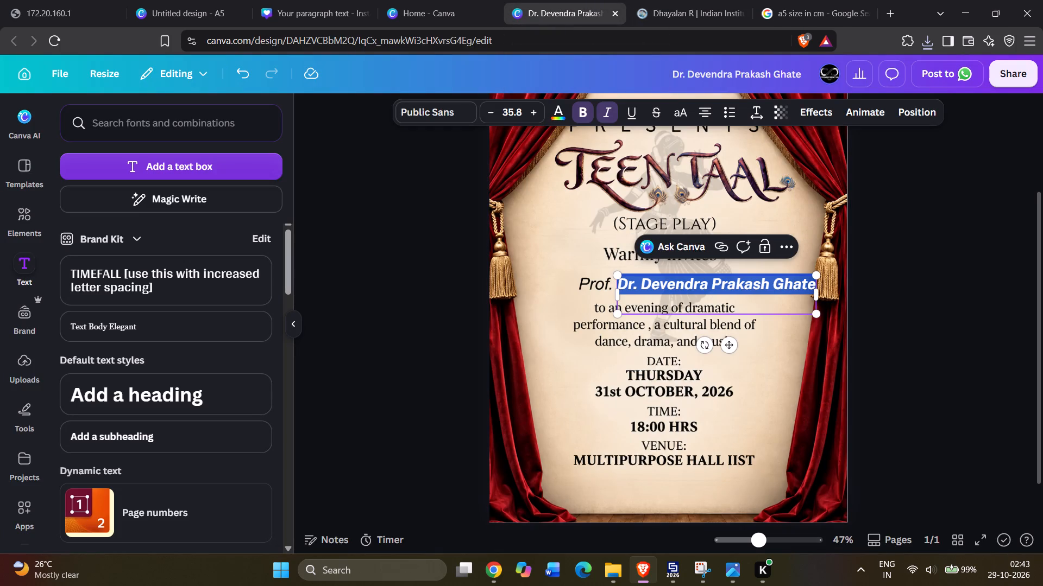
{"action": "key", "text": "ctrl+v"}
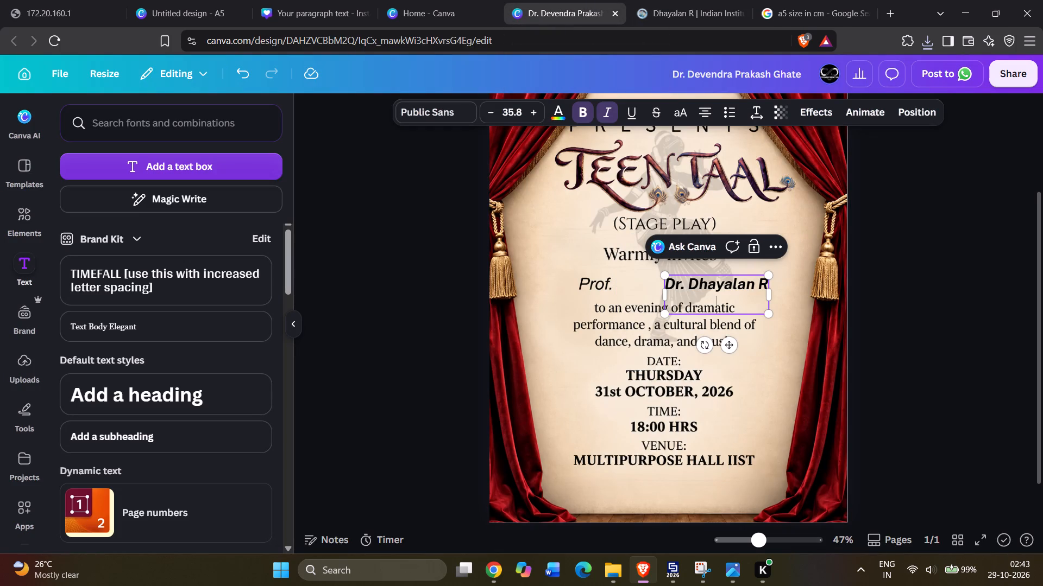
{"action": "left_click_drag", "start_coordinate": [726, 343], "coordinate": [685, 343]}
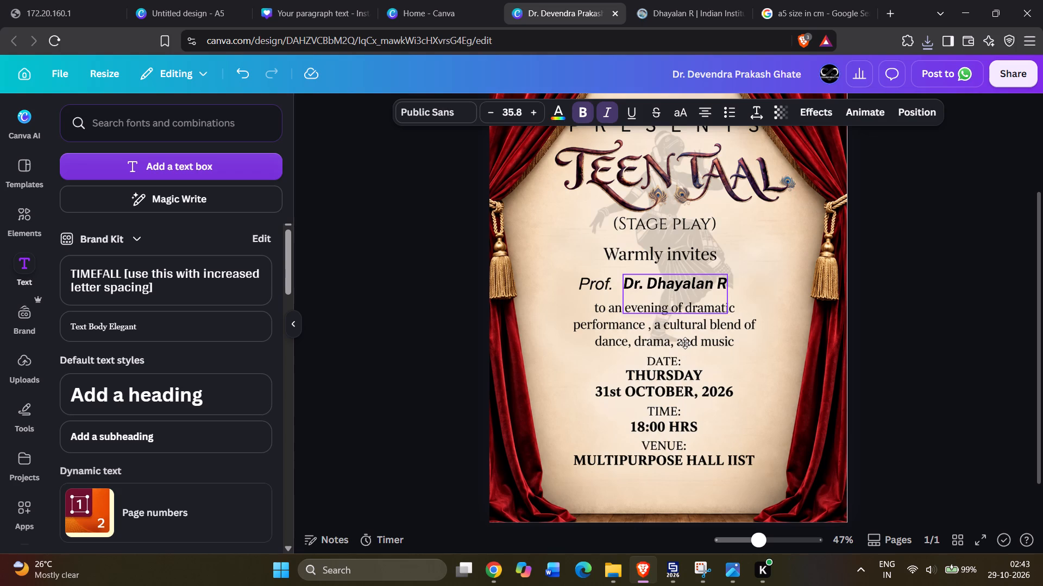
{"action": "left_click_drag", "start_coordinate": [685, 343], "coordinate": [683, 341]}
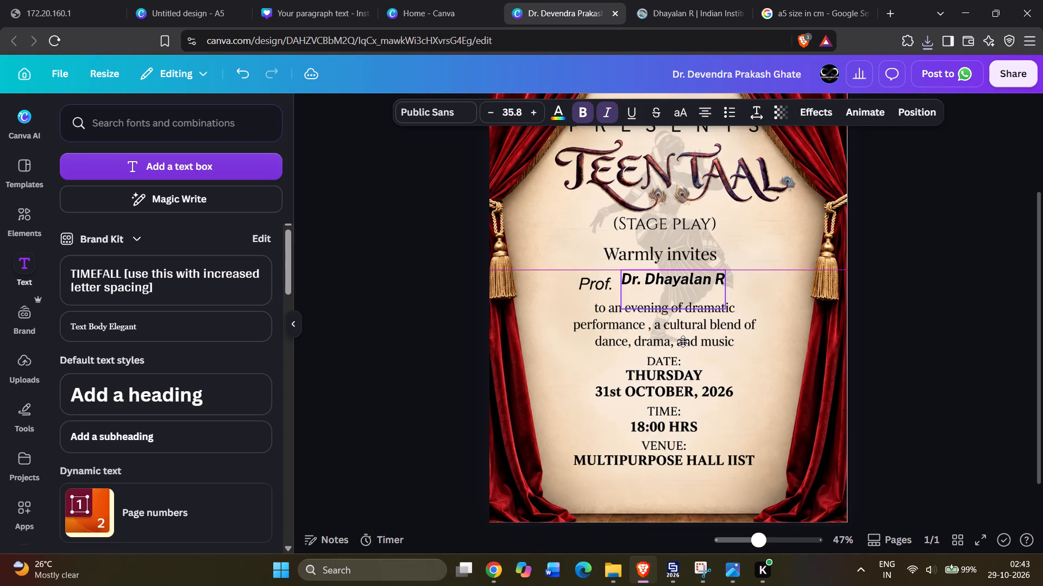
{"action": "left_click_drag", "start_coordinate": [683, 341], "coordinate": [684, 343]}
Rename the Canva design with the newly copied titled name.
{"action": "triple_click", "coordinate": [766, 63]}
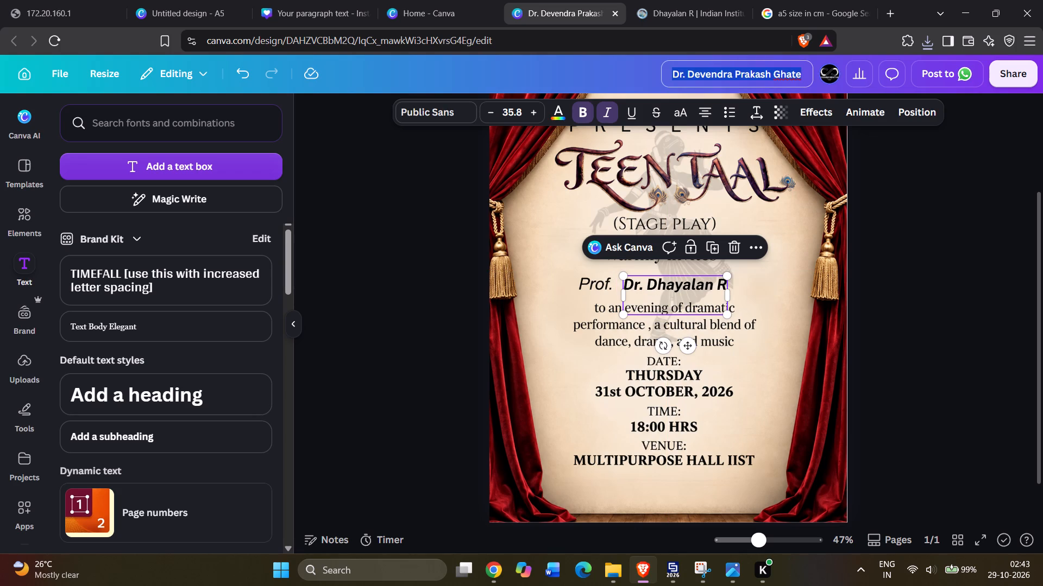
{"action": "key", "text": "ctrl+v"}
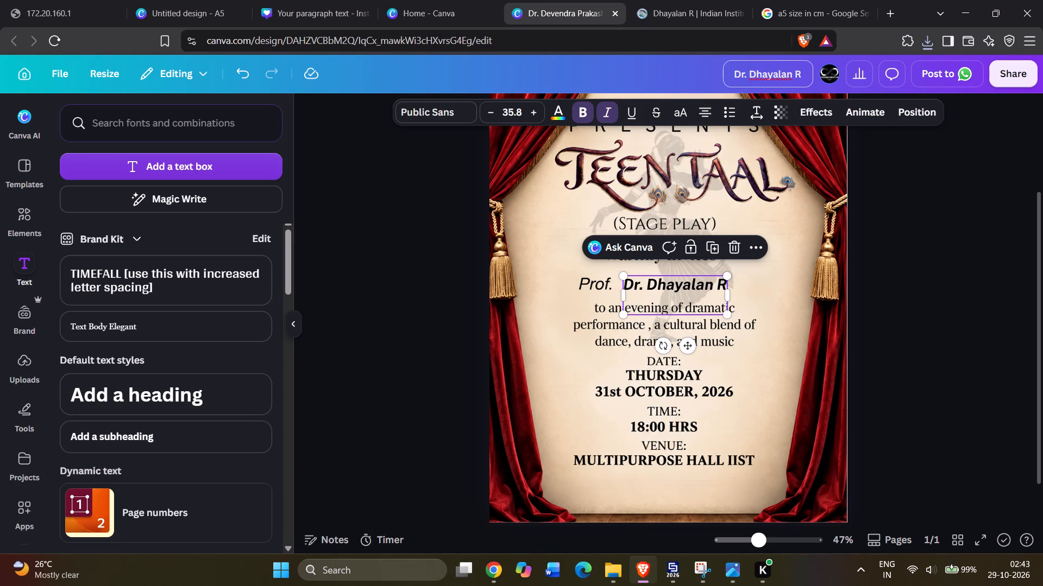
Download the updated invitation as a PDF with the Digital preset, saving it in the Downloads folder under the design's name.
{"action": "left_click", "coordinate": [1009, 63]}
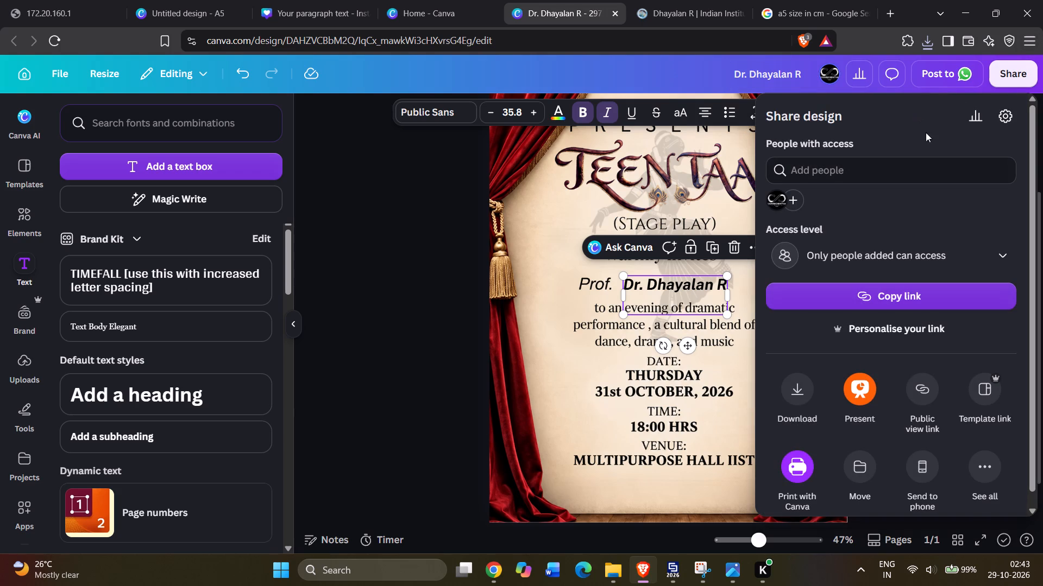
{"action": "left_click", "coordinate": [795, 403]}
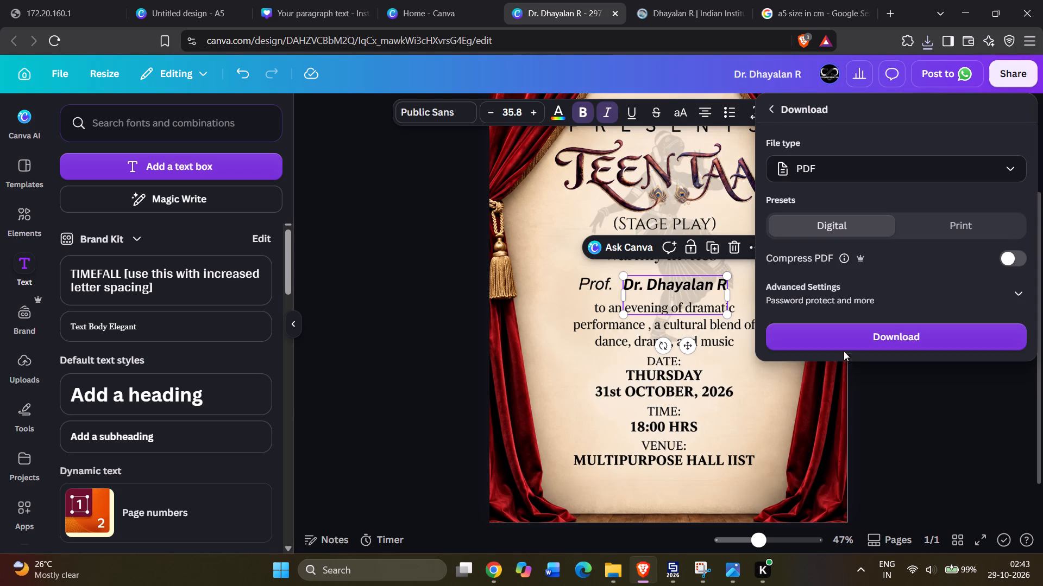
{"action": "left_click", "coordinate": [843, 346]}
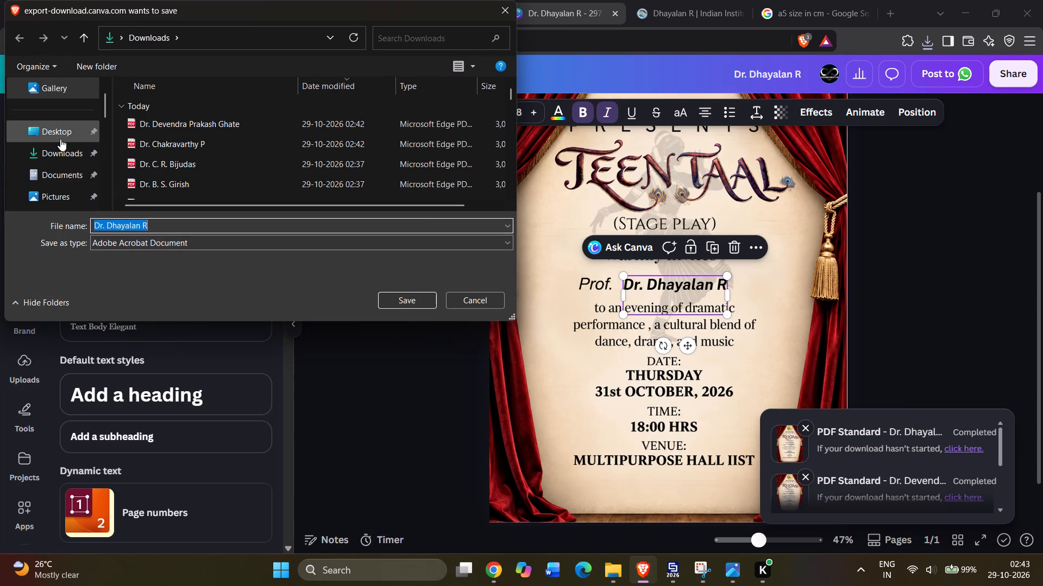
{"action": "left_click", "coordinate": [68, 148]}
{"action": "left_click", "coordinate": [405, 297]}
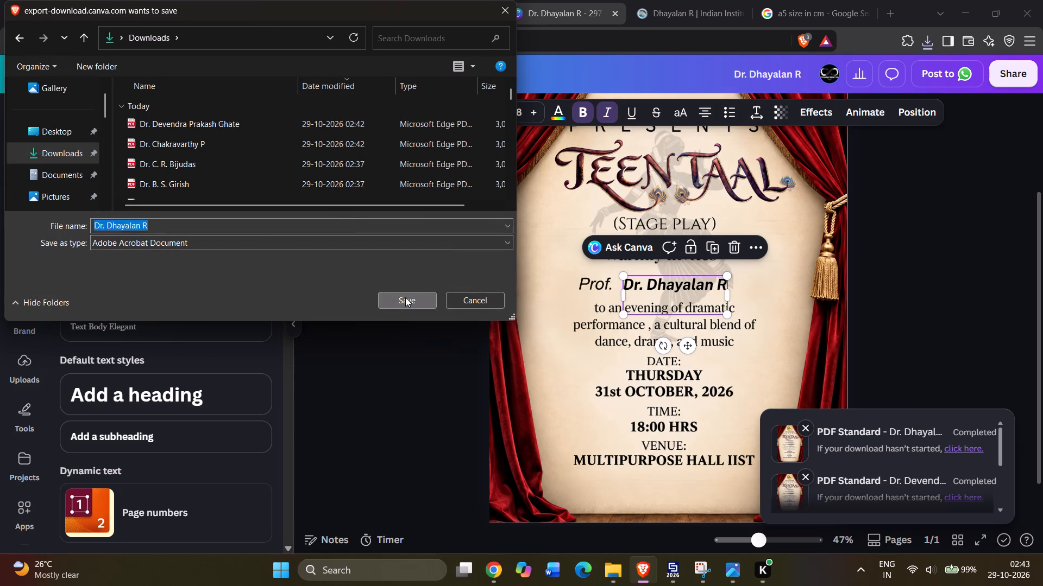
{"action": "left_click", "coordinate": [1008, 175]}
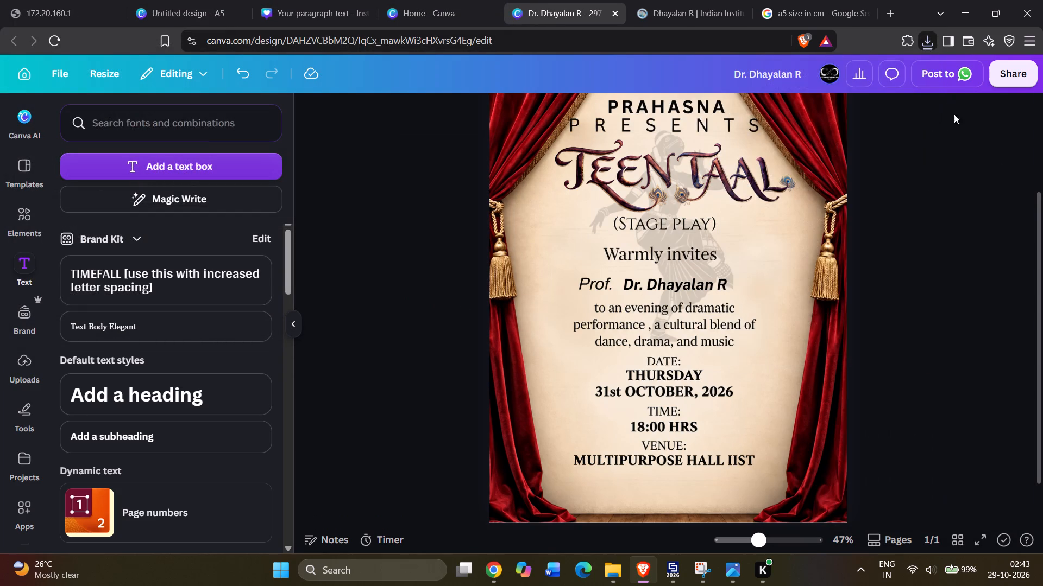
From the IIST Aerospace Engineering faculty list, open the profile of the professor listed after the current invitee and copy the titled name.
{"action": "left_click", "coordinate": [703, 0]}
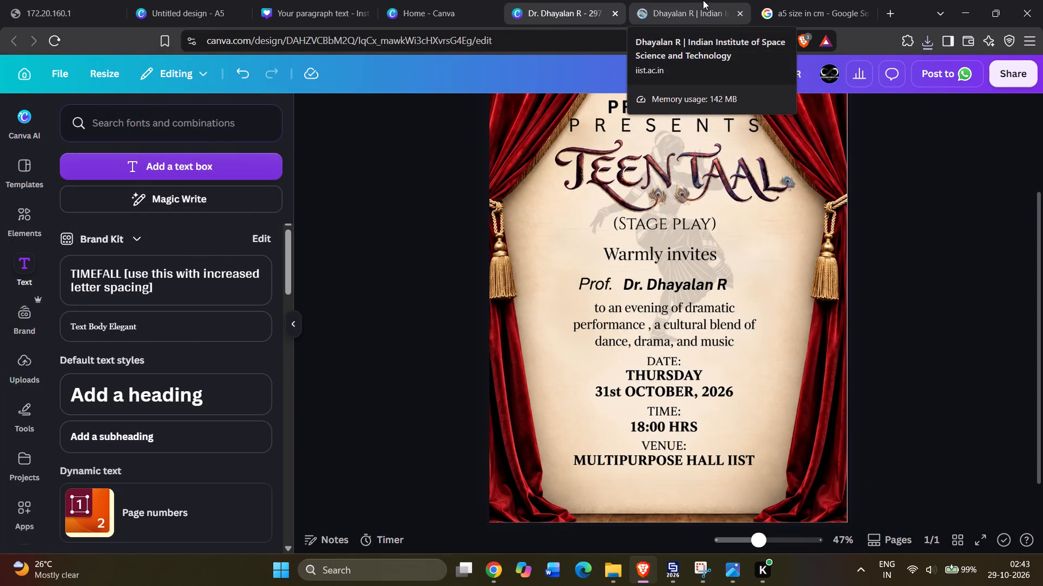
{"action": "left_click", "coordinate": [10, 31]}
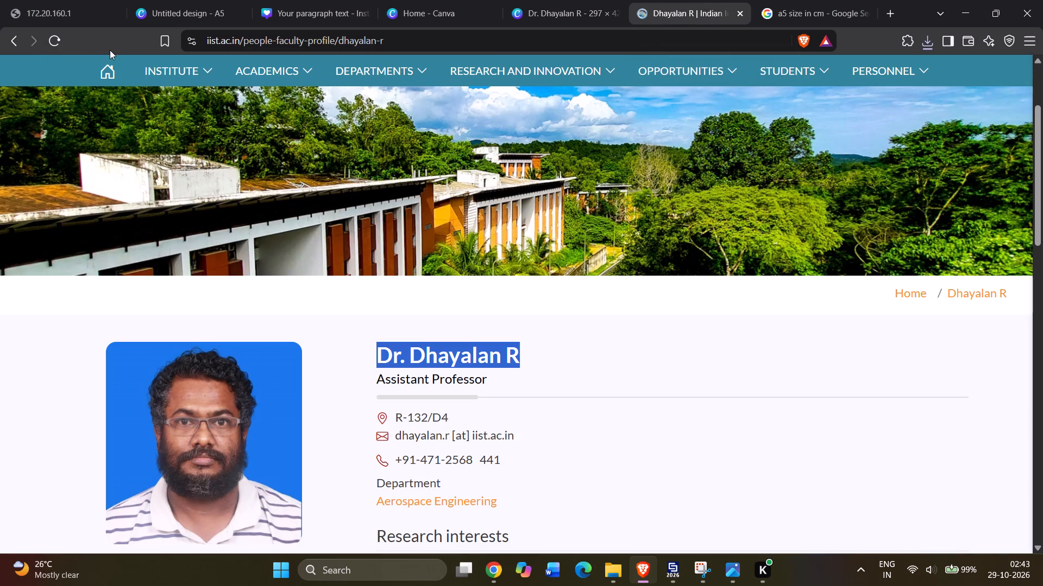
{"action": "left_click", "coordinate": [12, 42]}
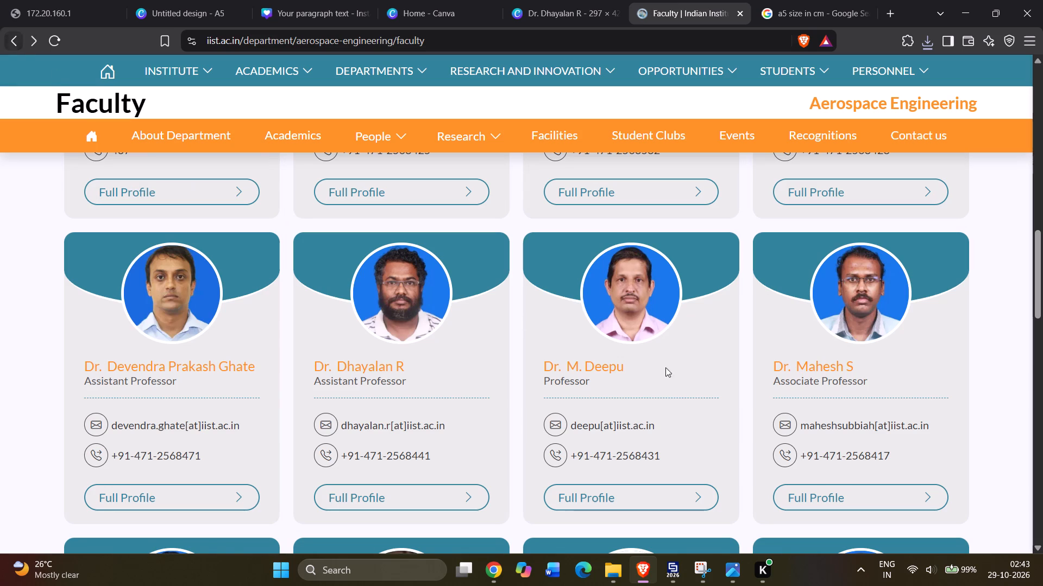
{"action": "left_click", "coordinate": [579, 288]}
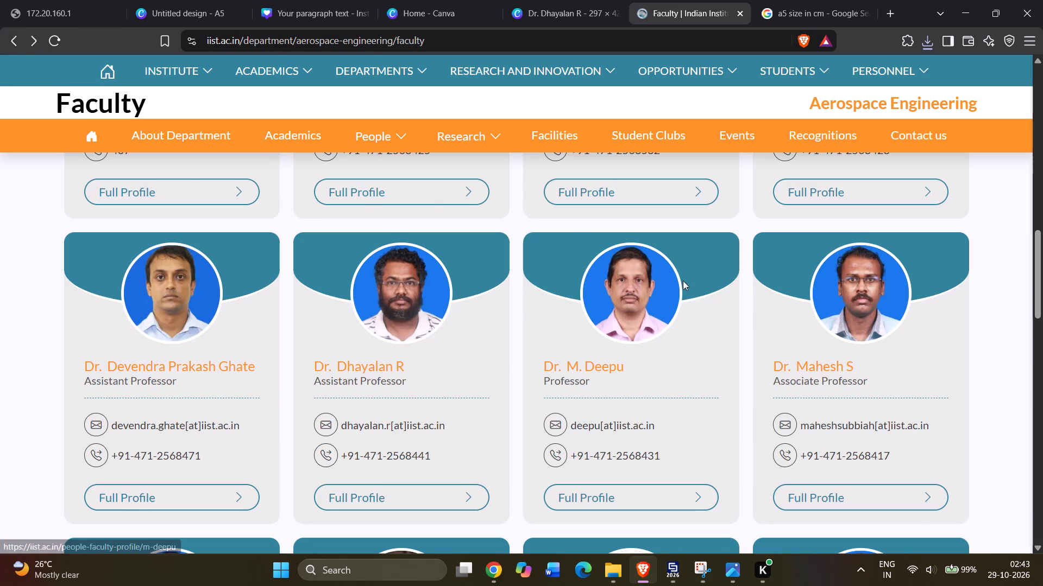
{"action": "left_click", "coordinate": [657, 287]}
{"action": "scroll", "coordinate": [453, 400], "scroll_direction": "down", "scroll_amount": 3}
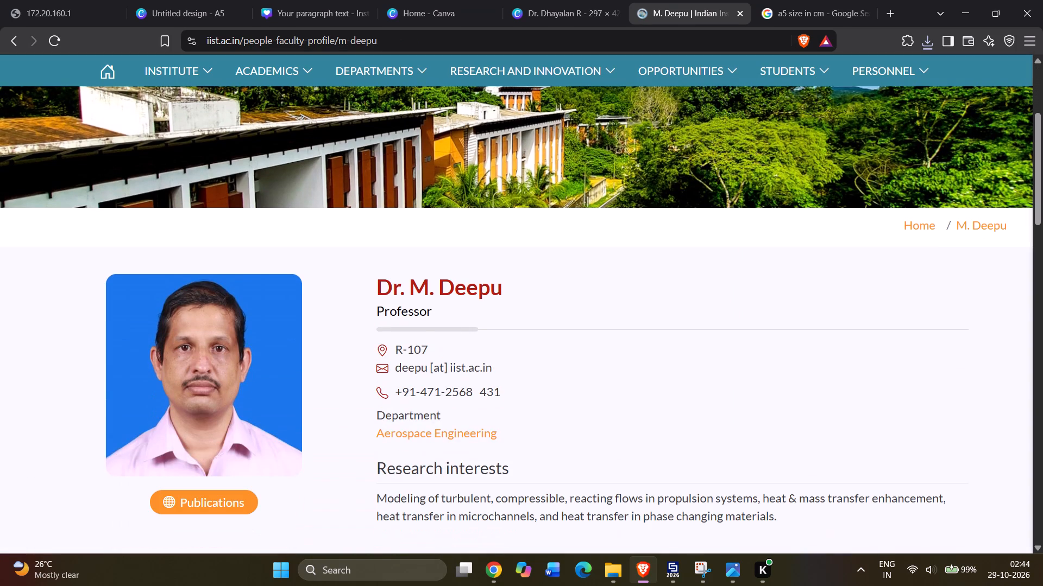
{"action": "left_click_drag", "start_coordinate": [378, 288], "coordinate": [527, 297]}
{"action": "key", "text": "ctrl+c"}
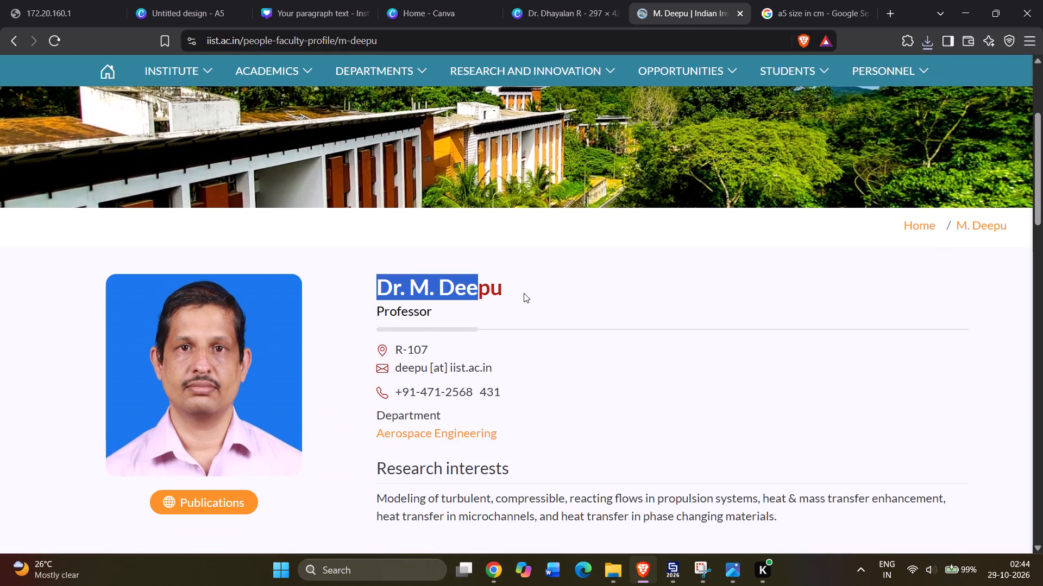
In the Canva invitation, replace the invitee's name beside "Prof." with the newly copied titled name.
{"action": "left_click", "coordinate": [555, 0]}
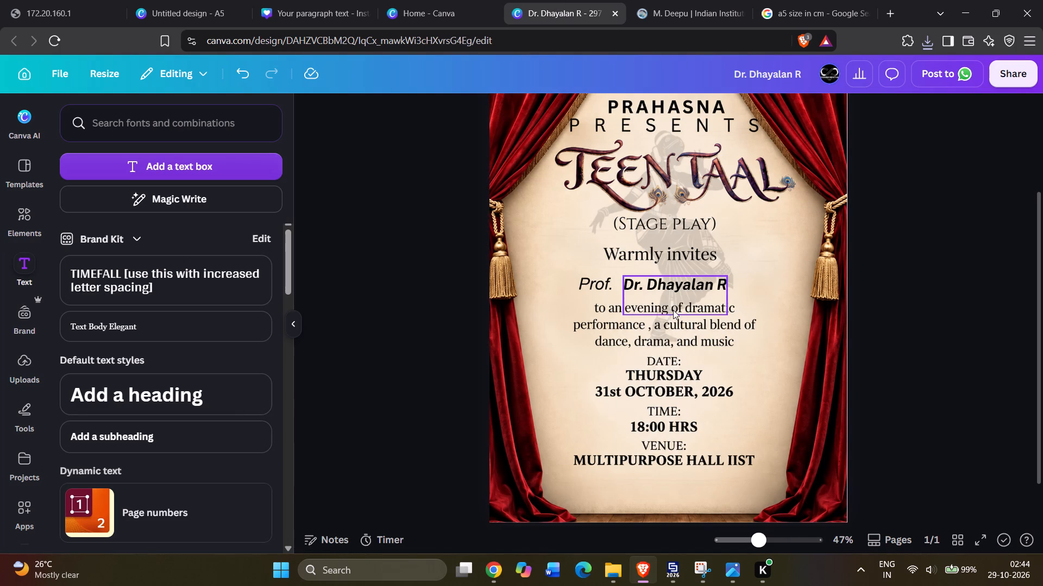
{"action": "double_click", "coordinate": [669, 285]}
{"action": "double_click", "coordinate": [669, 285]}
{"action": "triple_click", "coordinate": [668, 286]}
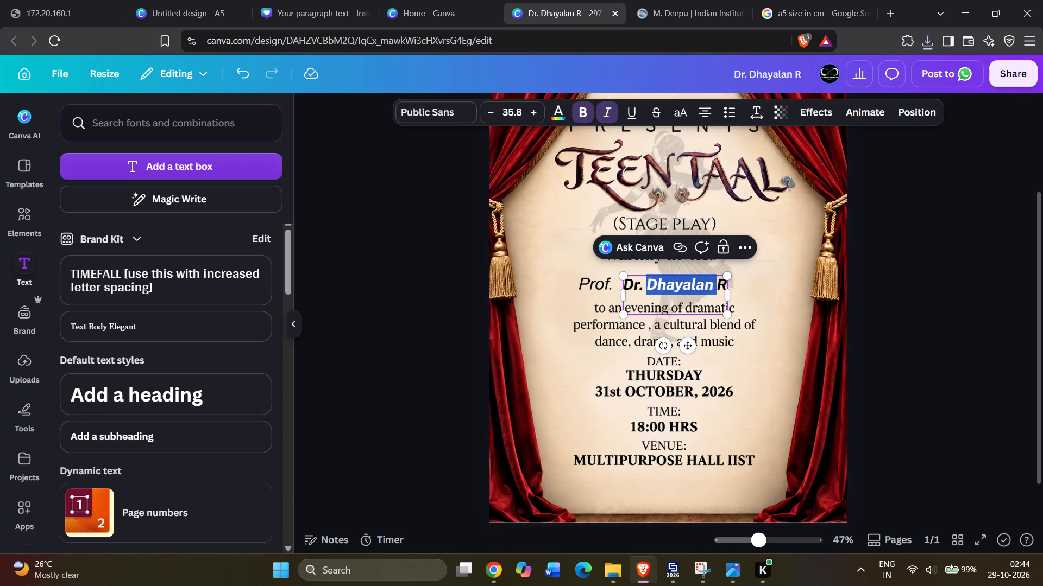
{"action": "key", "text": "ctrl+v"}
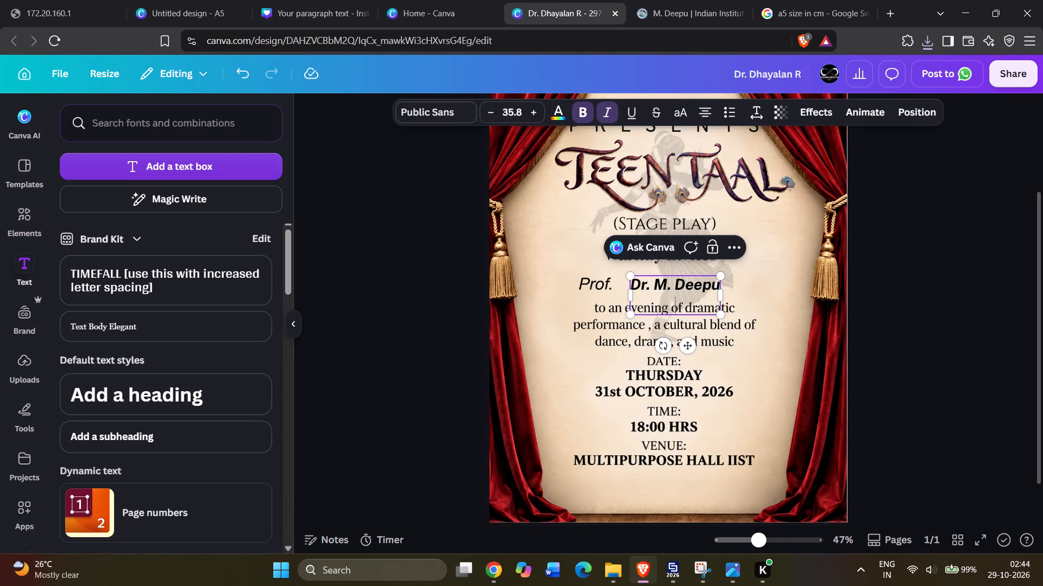
Rename the Canva design with the newly copied titled name.
{"action": "triple_click", "coordinate": [758, 81]}
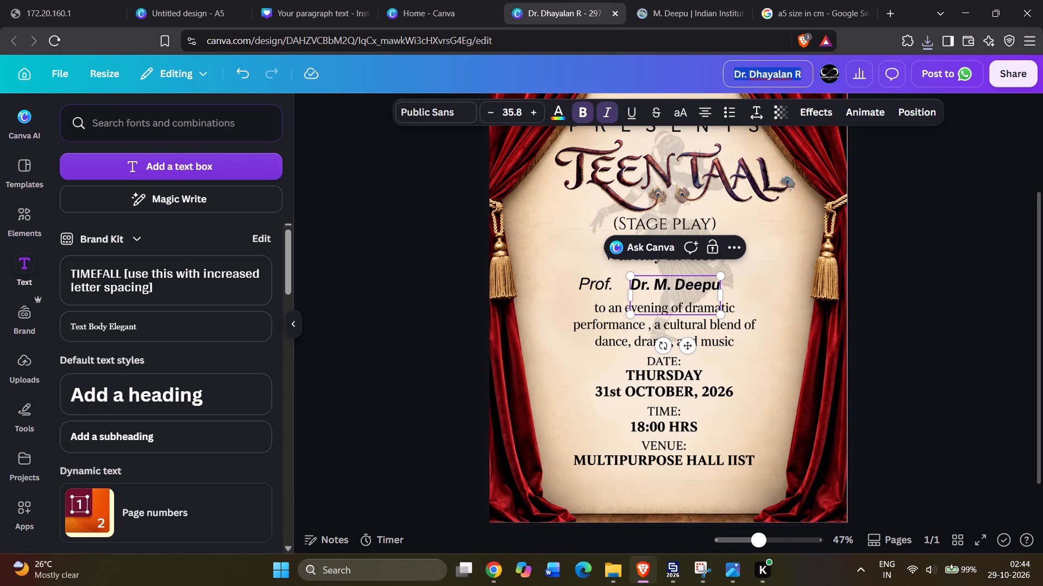
{"action": "key", "text": "ctrl+v"}
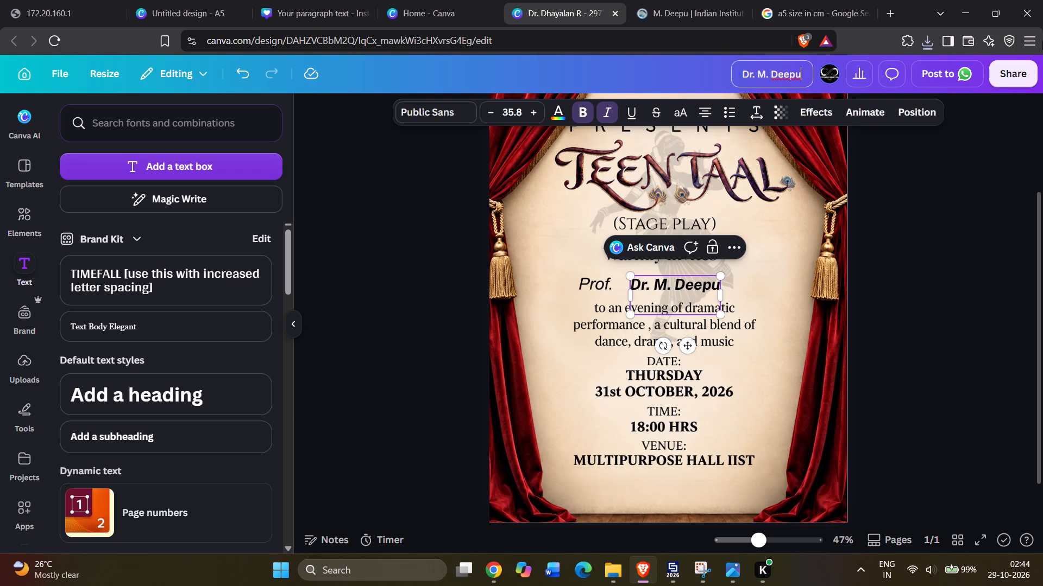
Download the updated invitation as a standard PDF, choosing the Downloads folder and keeping the design's name as file name.
{"action": "left_click", "coordinate": [1019, 74]}
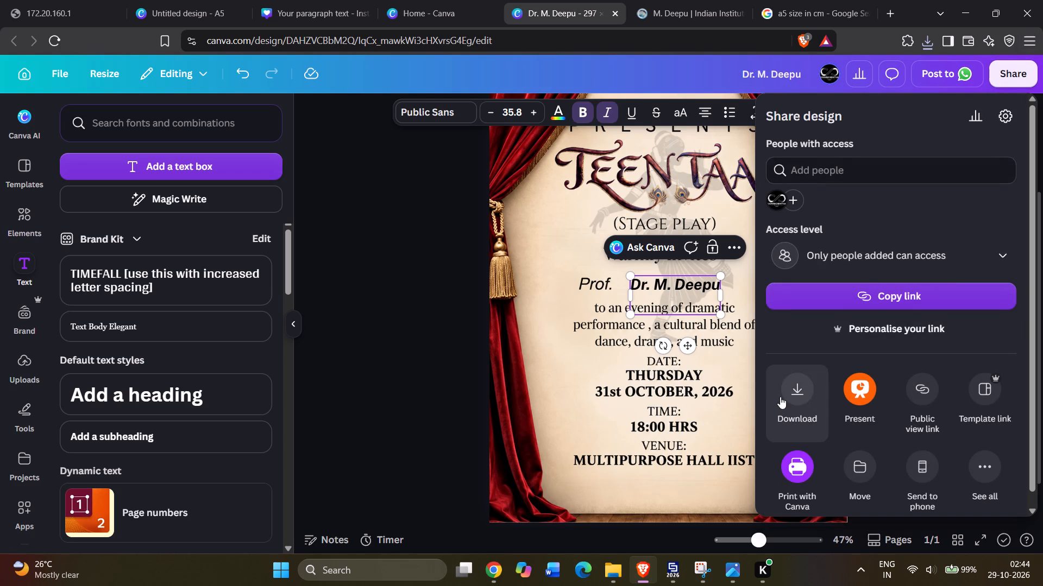
{"action": "left_click", "coordinate": [785, 396]}
{"action": "left_click", "coordinate": [854, 336]}
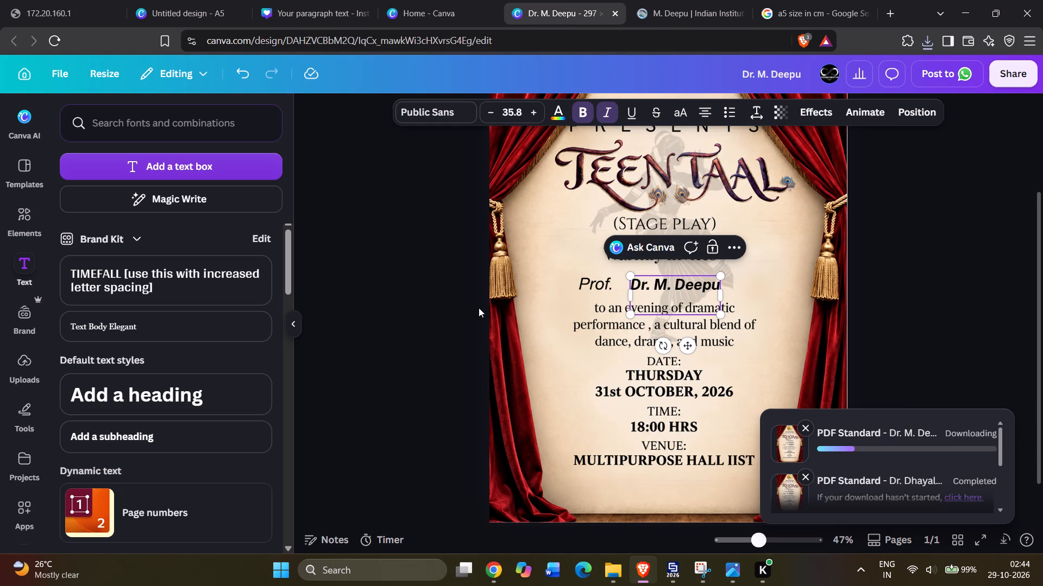
{"action": "left_click", "coordinate": [47, 144]}
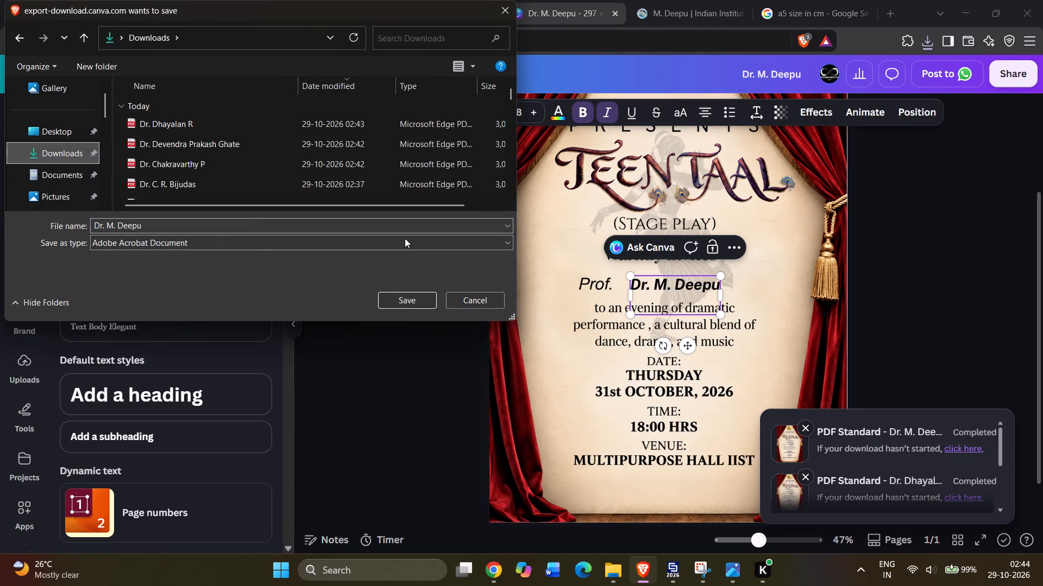
Save the Aerospace Engineering professor's invitation PDF in the Downloads folder under the proposed file name.
{"action": "left_click", "coordinate": [403, 301]}
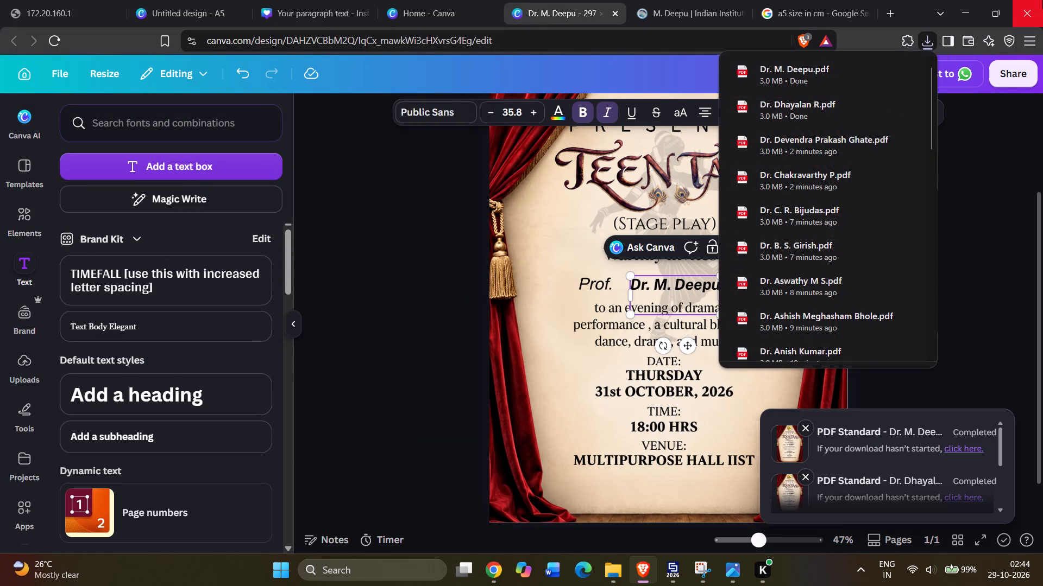
Open YouTube in a new browser tab and search for "thomas and friends song in hindi".
{"action": "left_click", "coordinate": [884, 10]}
{"action": "left_click", "coordinate": [77, 58]}
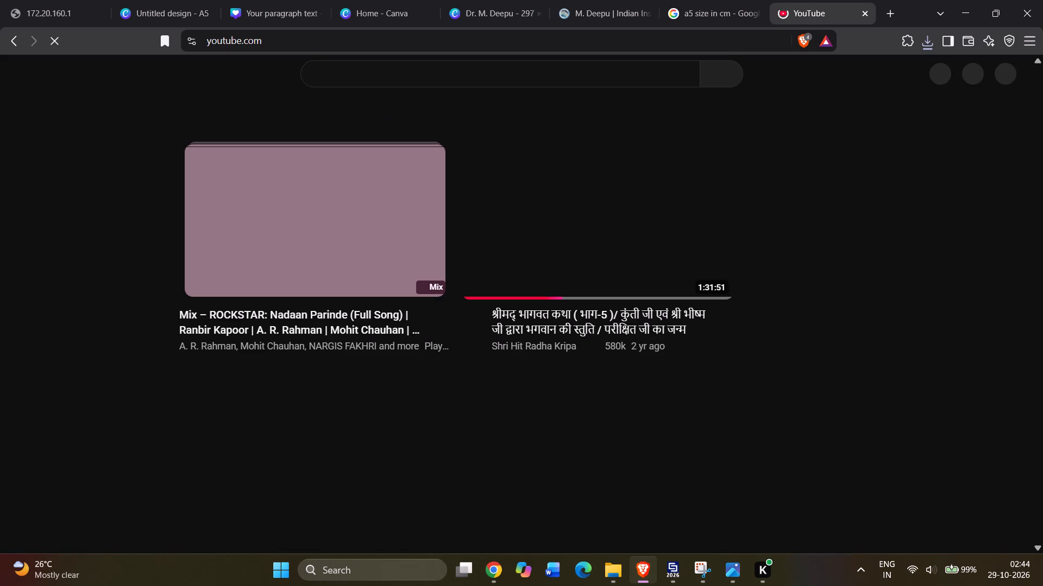
{"action": "left_click", "coordinate": [422, 83]}
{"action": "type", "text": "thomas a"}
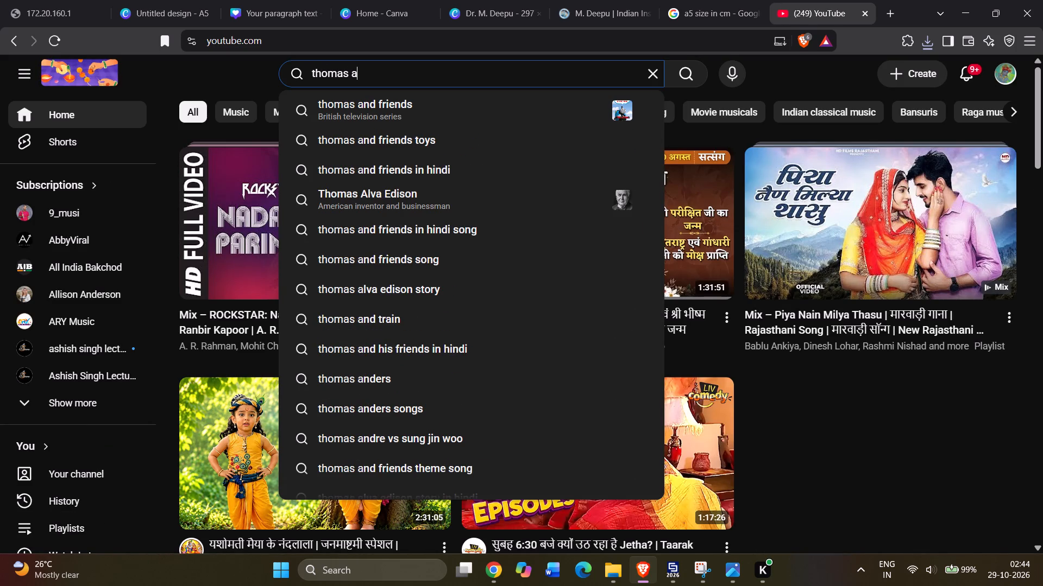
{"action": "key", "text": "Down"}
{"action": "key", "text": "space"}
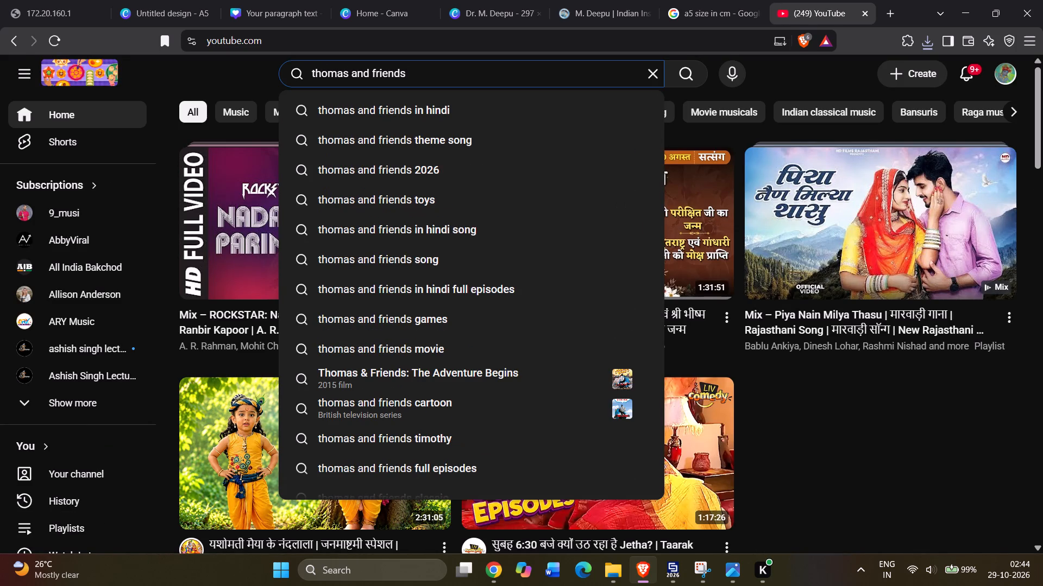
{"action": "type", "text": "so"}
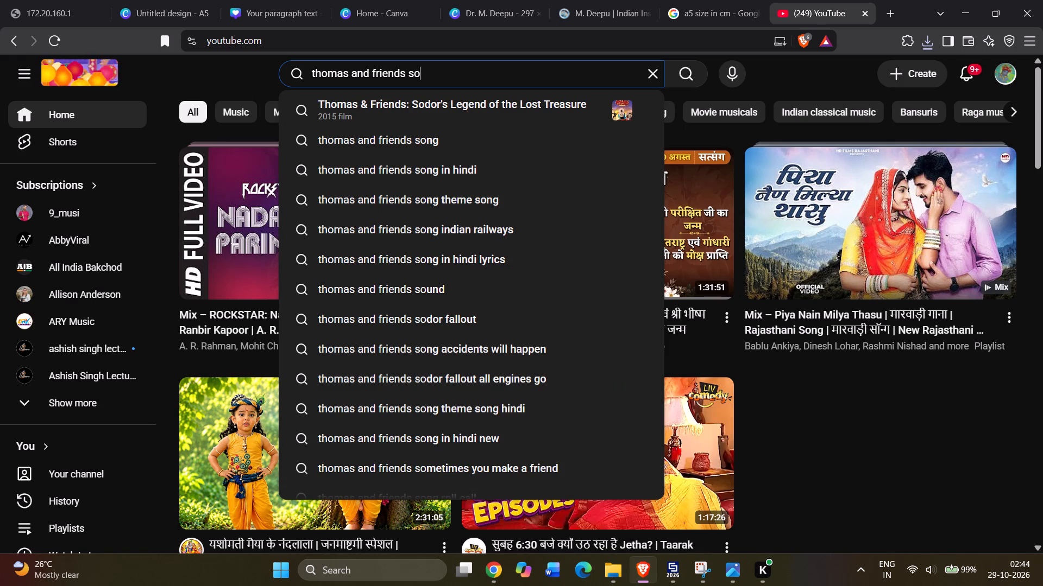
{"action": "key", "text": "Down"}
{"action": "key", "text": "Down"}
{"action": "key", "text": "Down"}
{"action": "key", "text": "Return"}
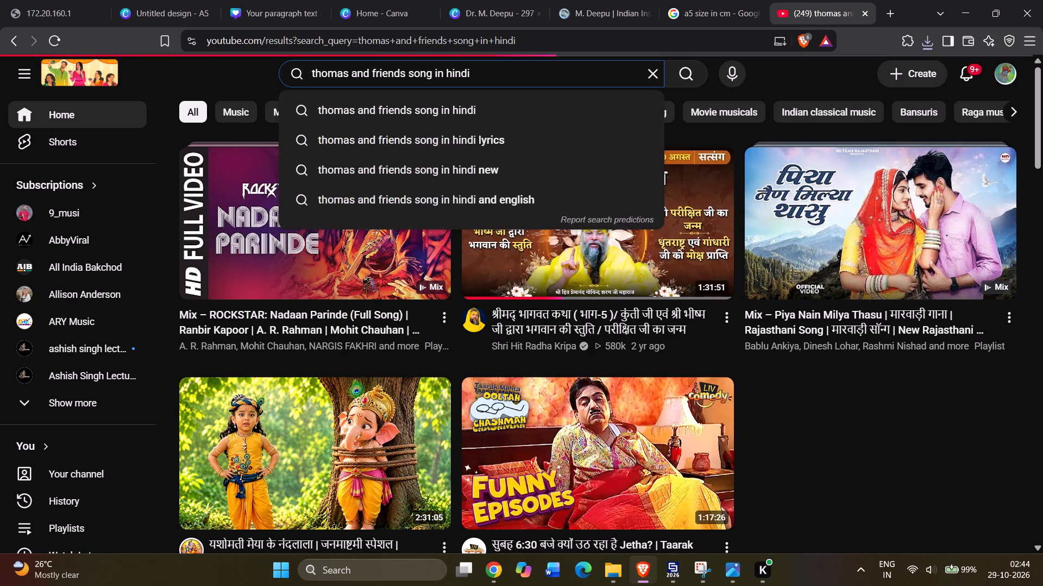
Open the video "Thomas And His Friends | Intro Song | Hindi | HD" and play it from the beginning with sound on.
{"action": "left_click", "coordinate": [430, 222]}
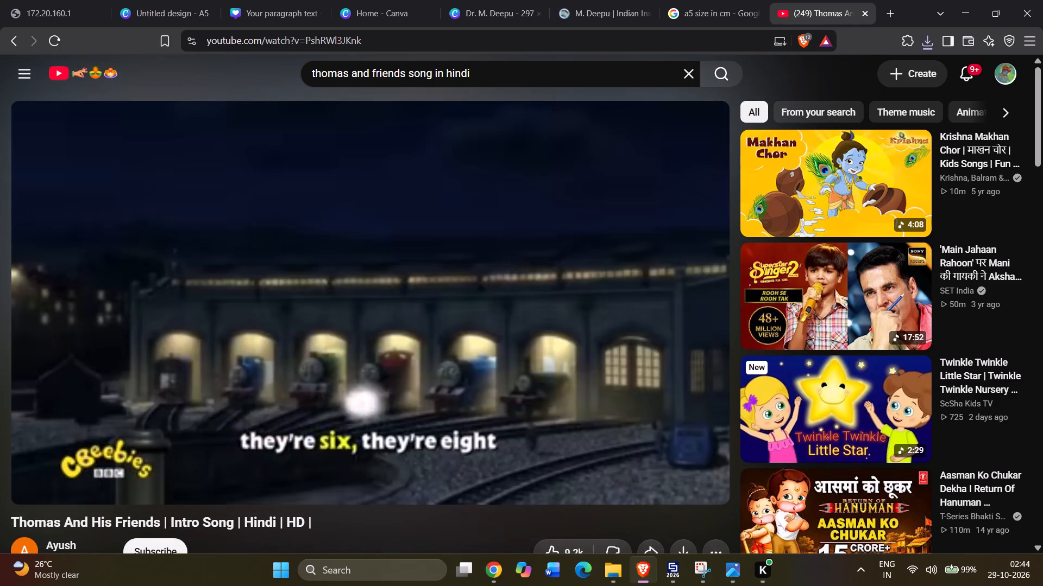
{"action": "key", "text": "space"}
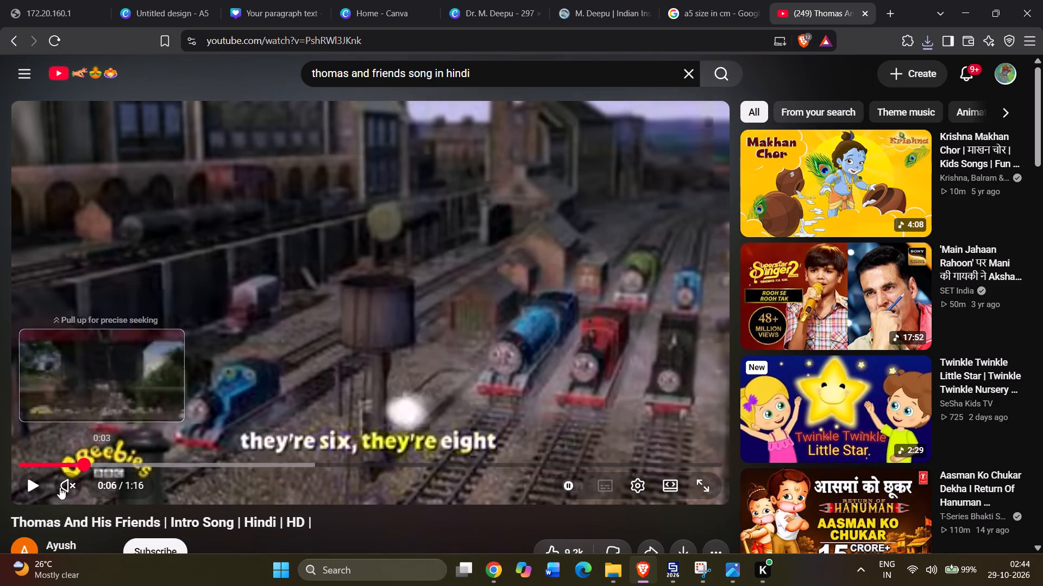
{"action": "left_click", "coordinate": [67, 485]}
{"action": "left_click_drag", "start_coordinate": [83, 467], "coordinate": [0, 462]}
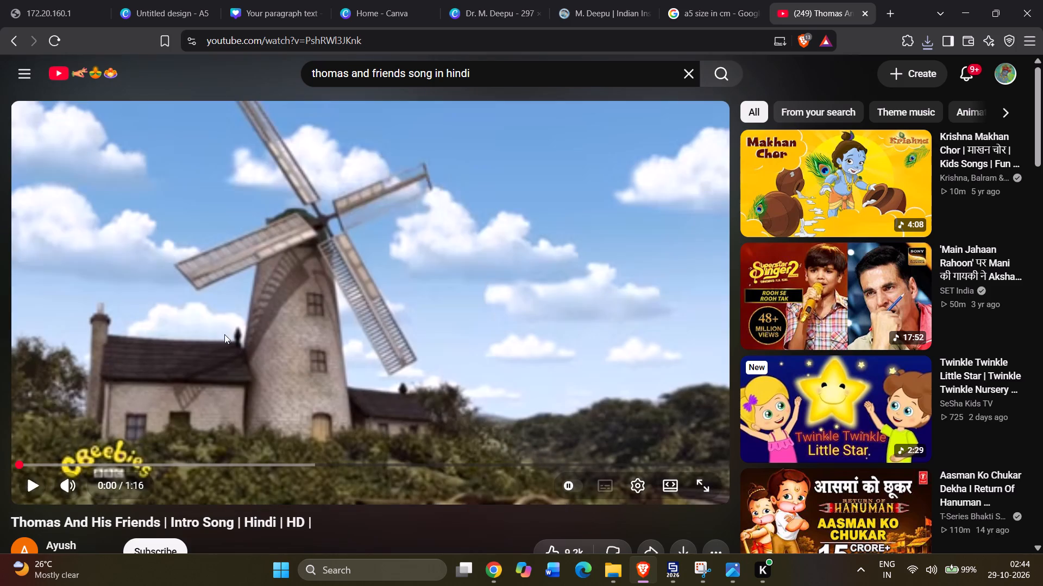
{"action": "left_click", "coordinate": [231, 326]}
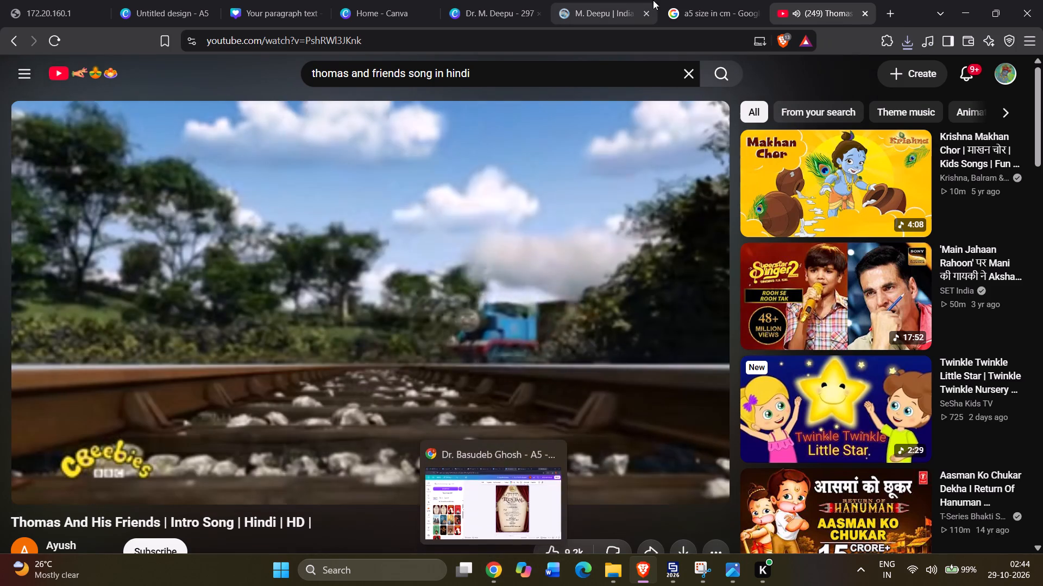
Revisit the professor's IIST faculty profile and return to the Canva invitation design.
{"action": "left_click", "coordinate": [601, 0]}
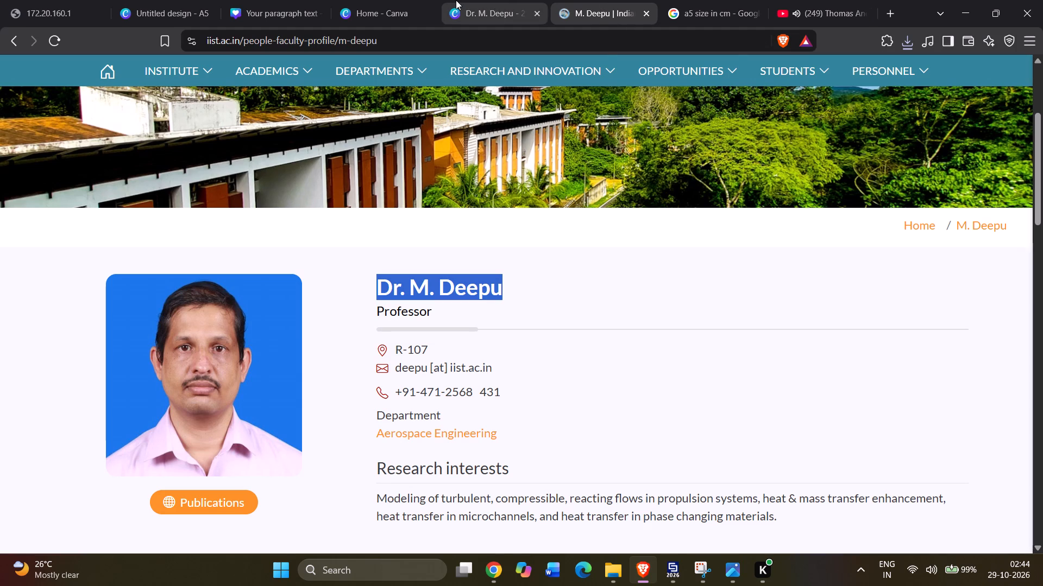
{"action": "left_click", "coordinate": [477, 0]}
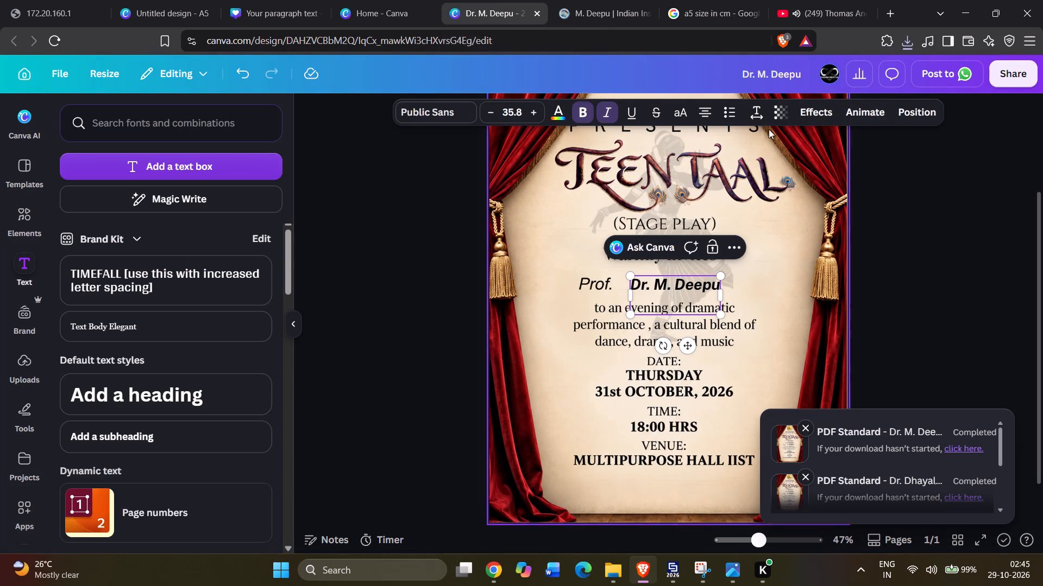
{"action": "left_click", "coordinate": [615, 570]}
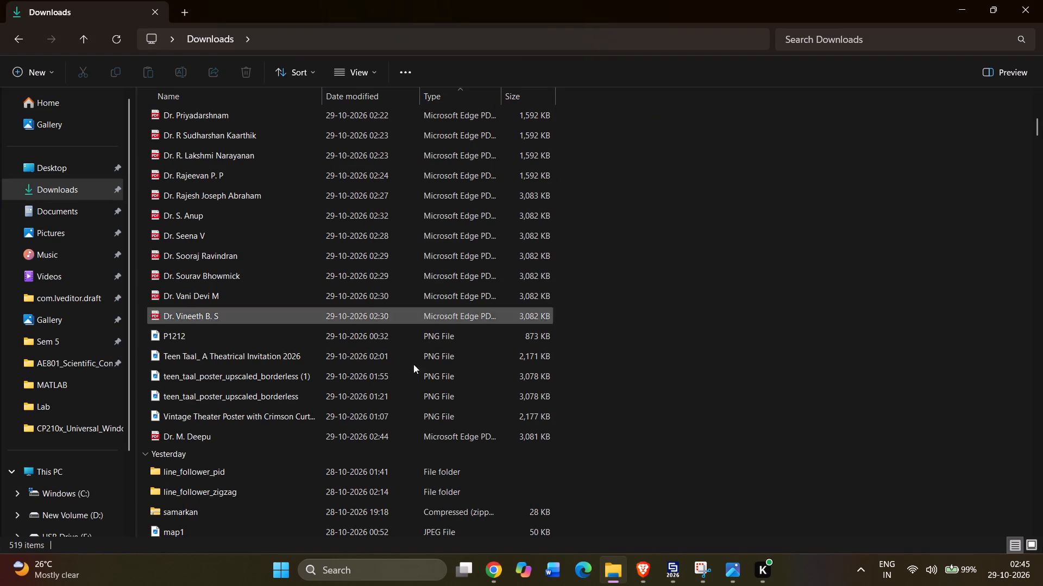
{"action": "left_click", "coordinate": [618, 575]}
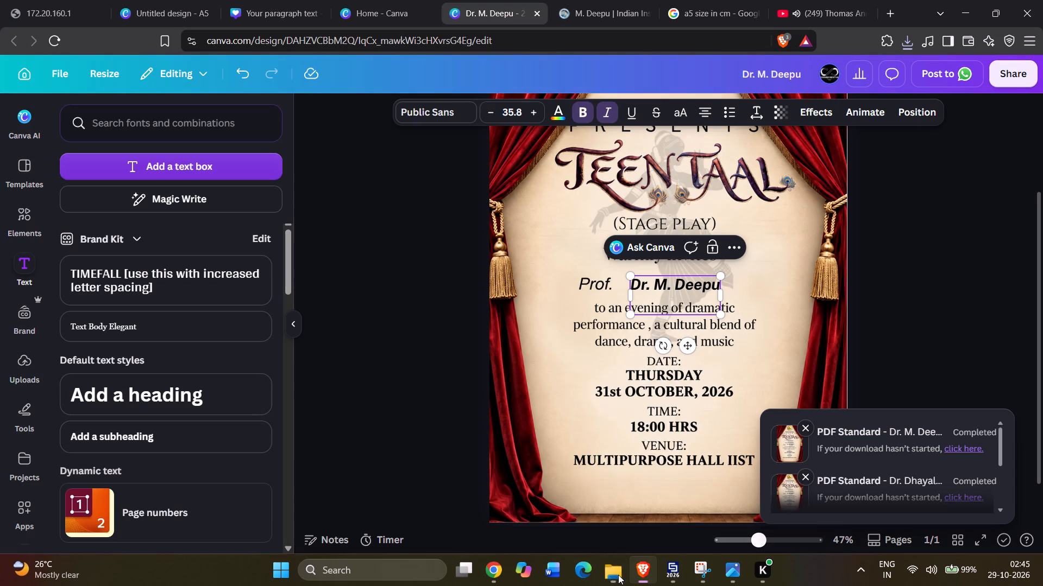
Replace the invitee name with the next Aerospace Engineering associate professor's, copied from the IIST profile, and move it slightly closer to "Prof.".
{"action": "left_click", "coordinate": [601, 0]}
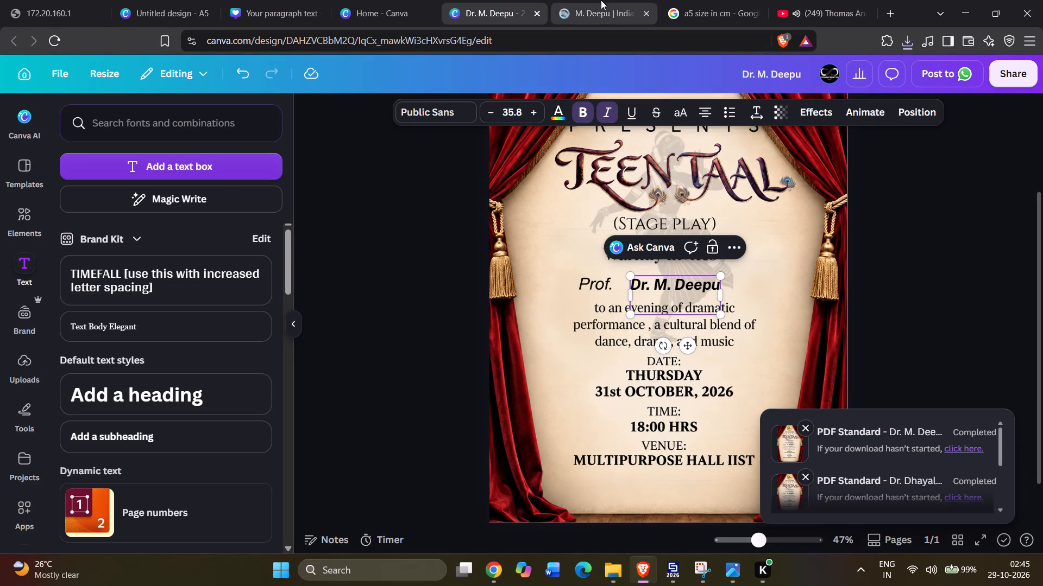
{"action": "left_click", "coordinate": [9, 32]}
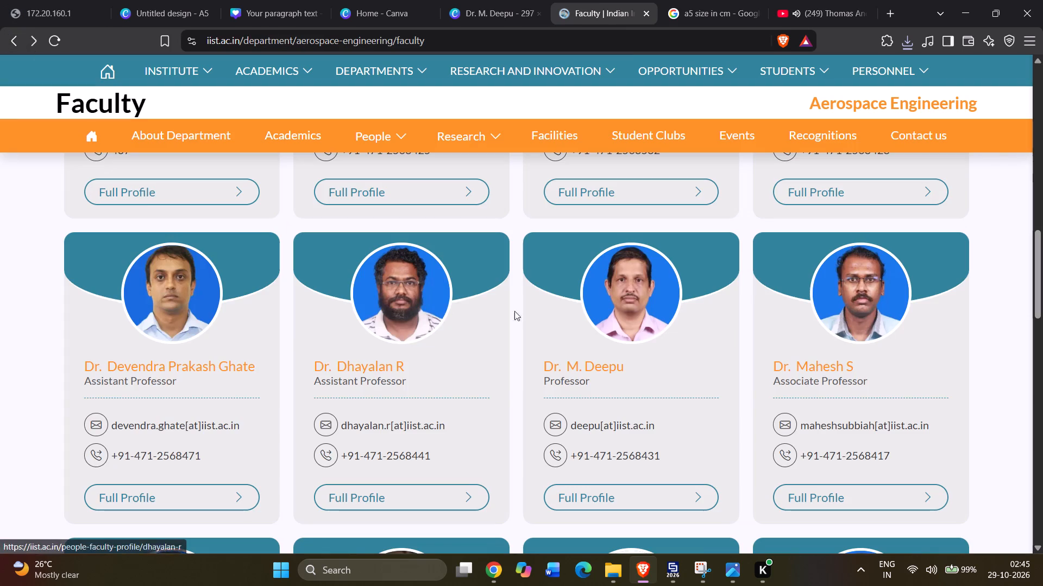
{"action": "left_click", "coordinate": [874, 300]}
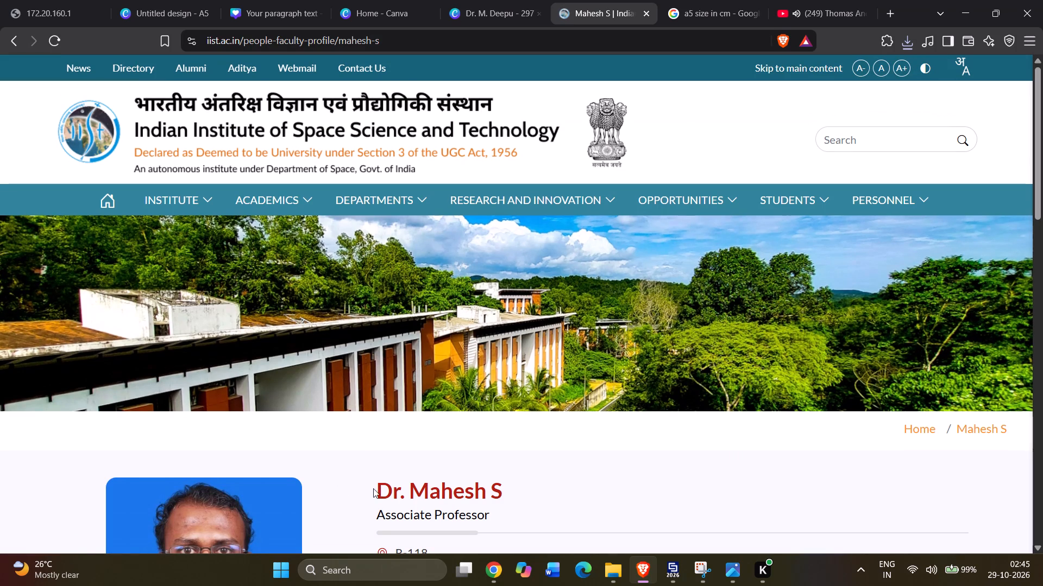
{"action": "left_click_drag", "start_coordinate": [378, 483], "coordinate": [524, 479]}
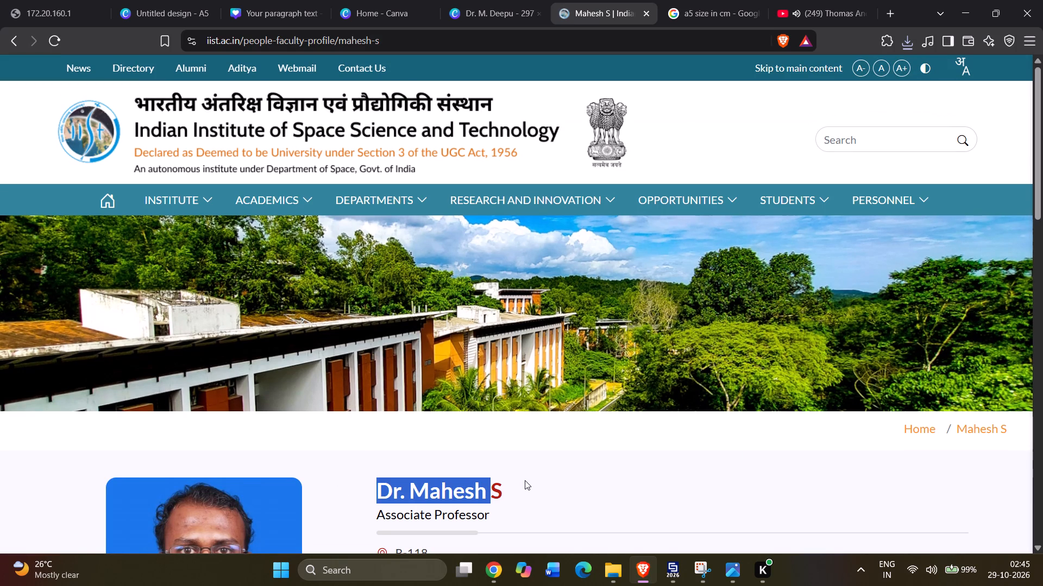
{"action": "key", "text": "ctrl+c"}
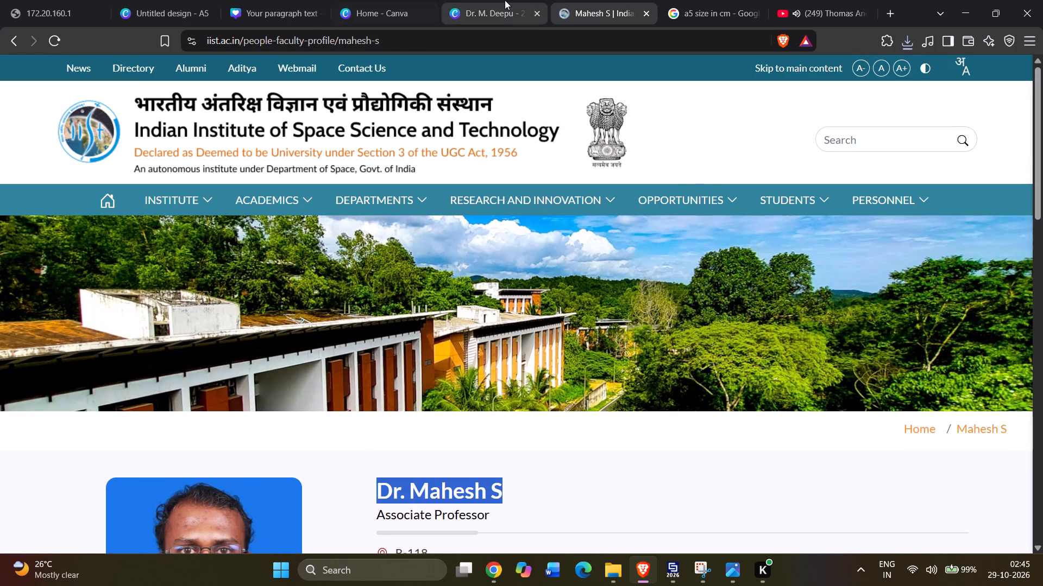
{"action": "left_click", "coordinate": [505, 0]}
{"action": "triple_click", "coordinate": [683, 279]}
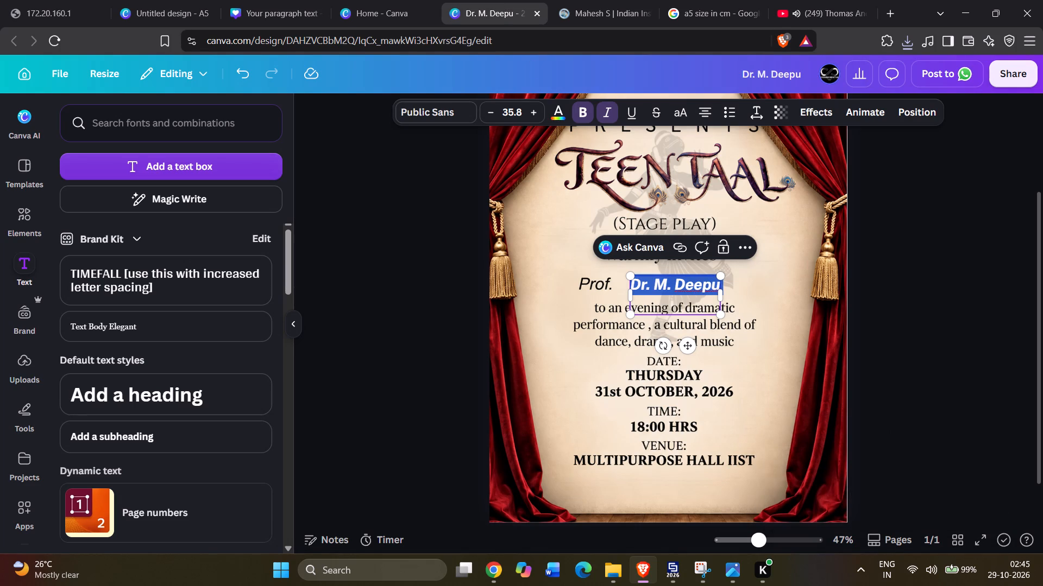
{"action": "key", "text": "ctrl+v"}
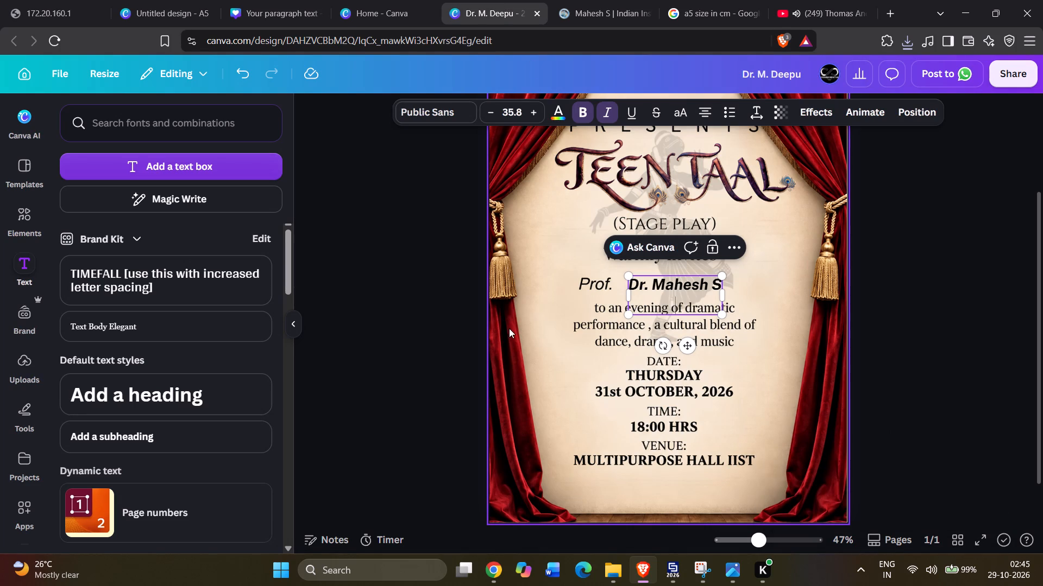
{"action": "left_click_drag", "start_coordinate": [692, 343], "coordinate": [685, 342]}
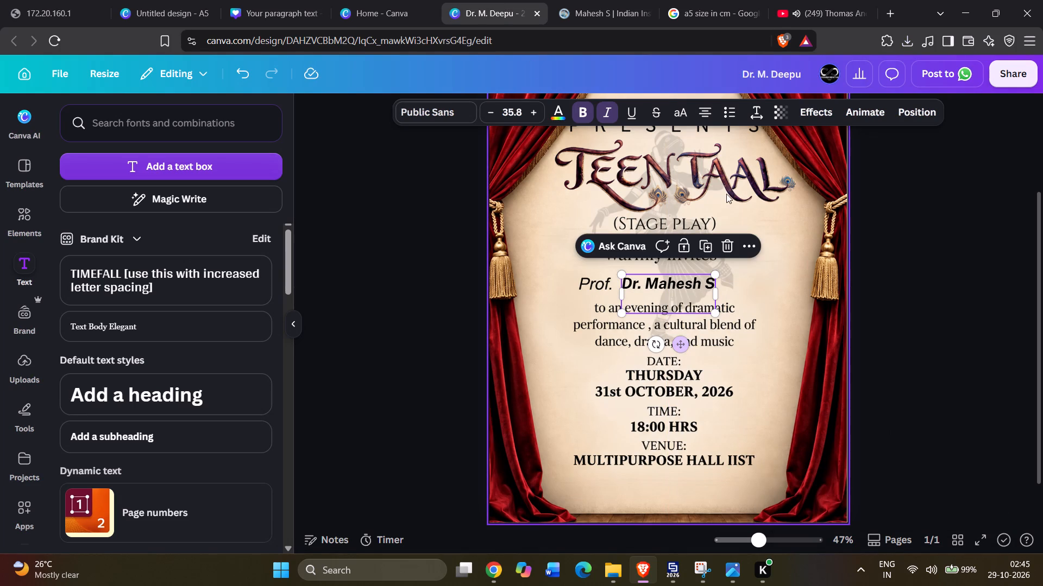
Rename the invitation design with the associate professor's copied name.
{"action": "double_click", "coordinate": [761, 79]}
{"action": "double_click", "coordinate": [761, 78]}
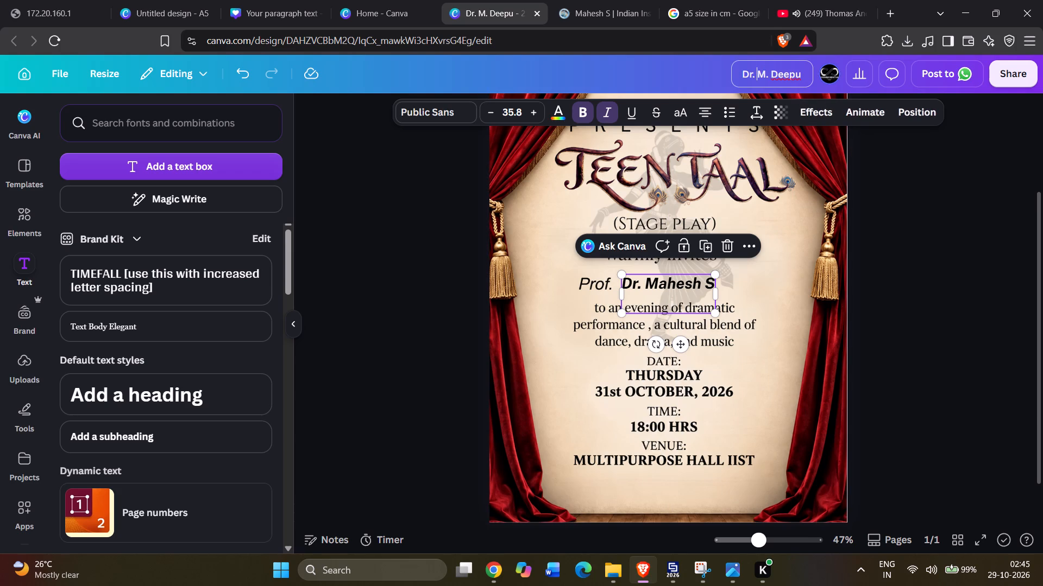
{"action": "triple_click", "coordinate": [781, 76]}
{"action": "key", "text": "ctrl+v"}
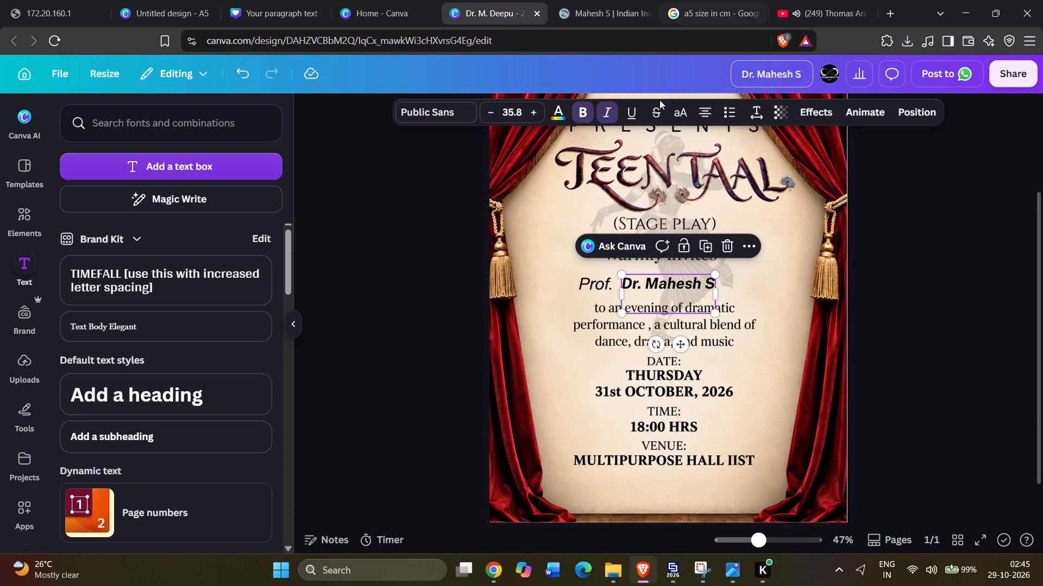
Return to the "Thomas And His Friends | Intro Song | Hindi | HD" video on YouTube.
{"action": "left_click", "coordinate": [810, 0]}
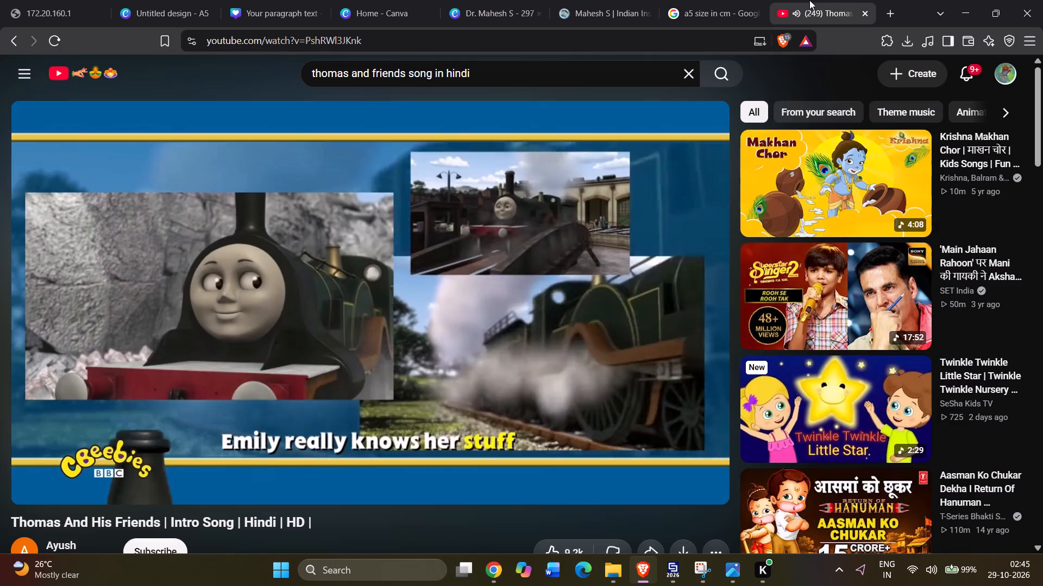
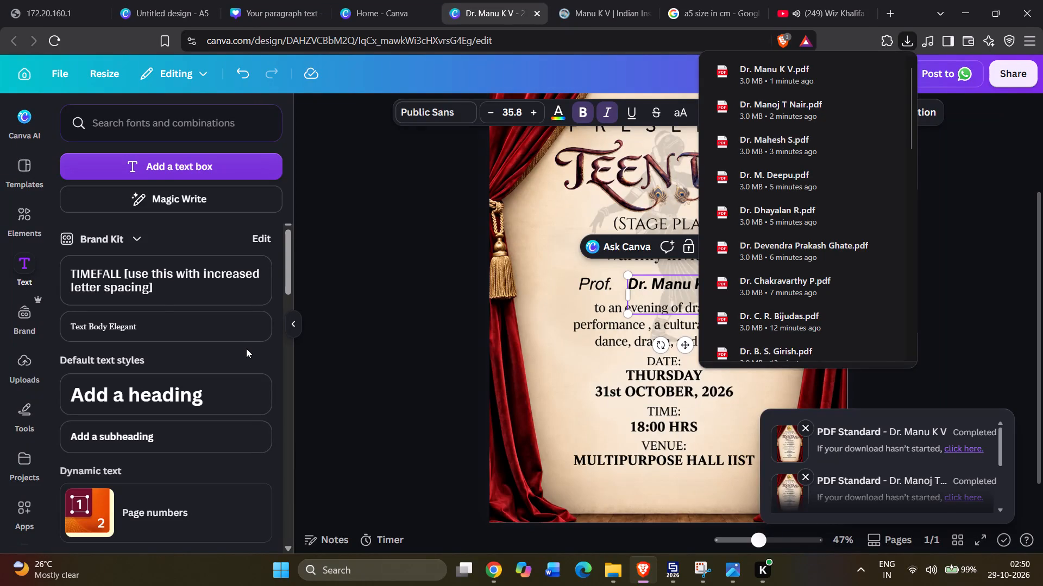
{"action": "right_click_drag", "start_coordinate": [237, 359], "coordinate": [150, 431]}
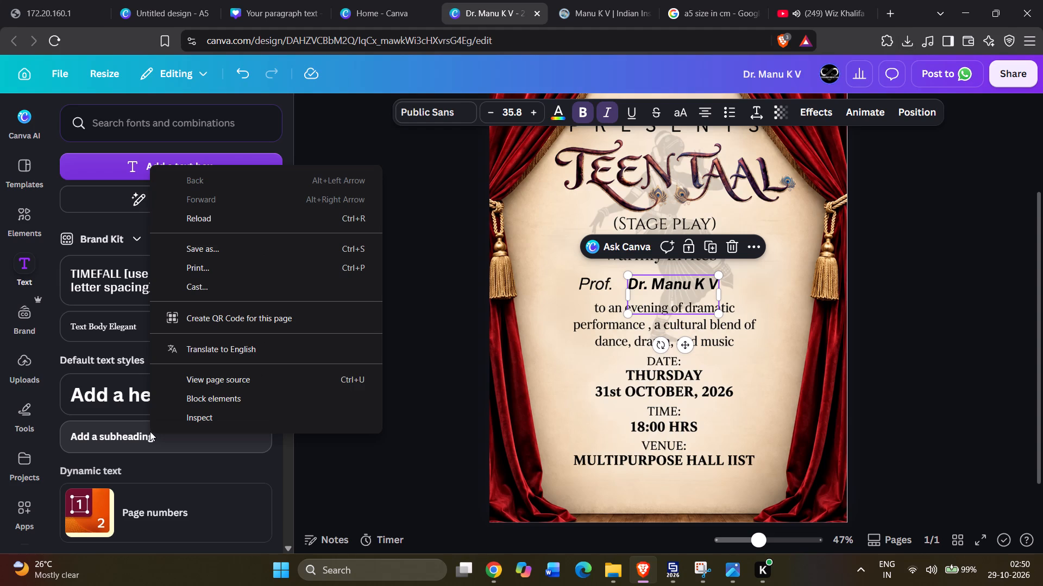